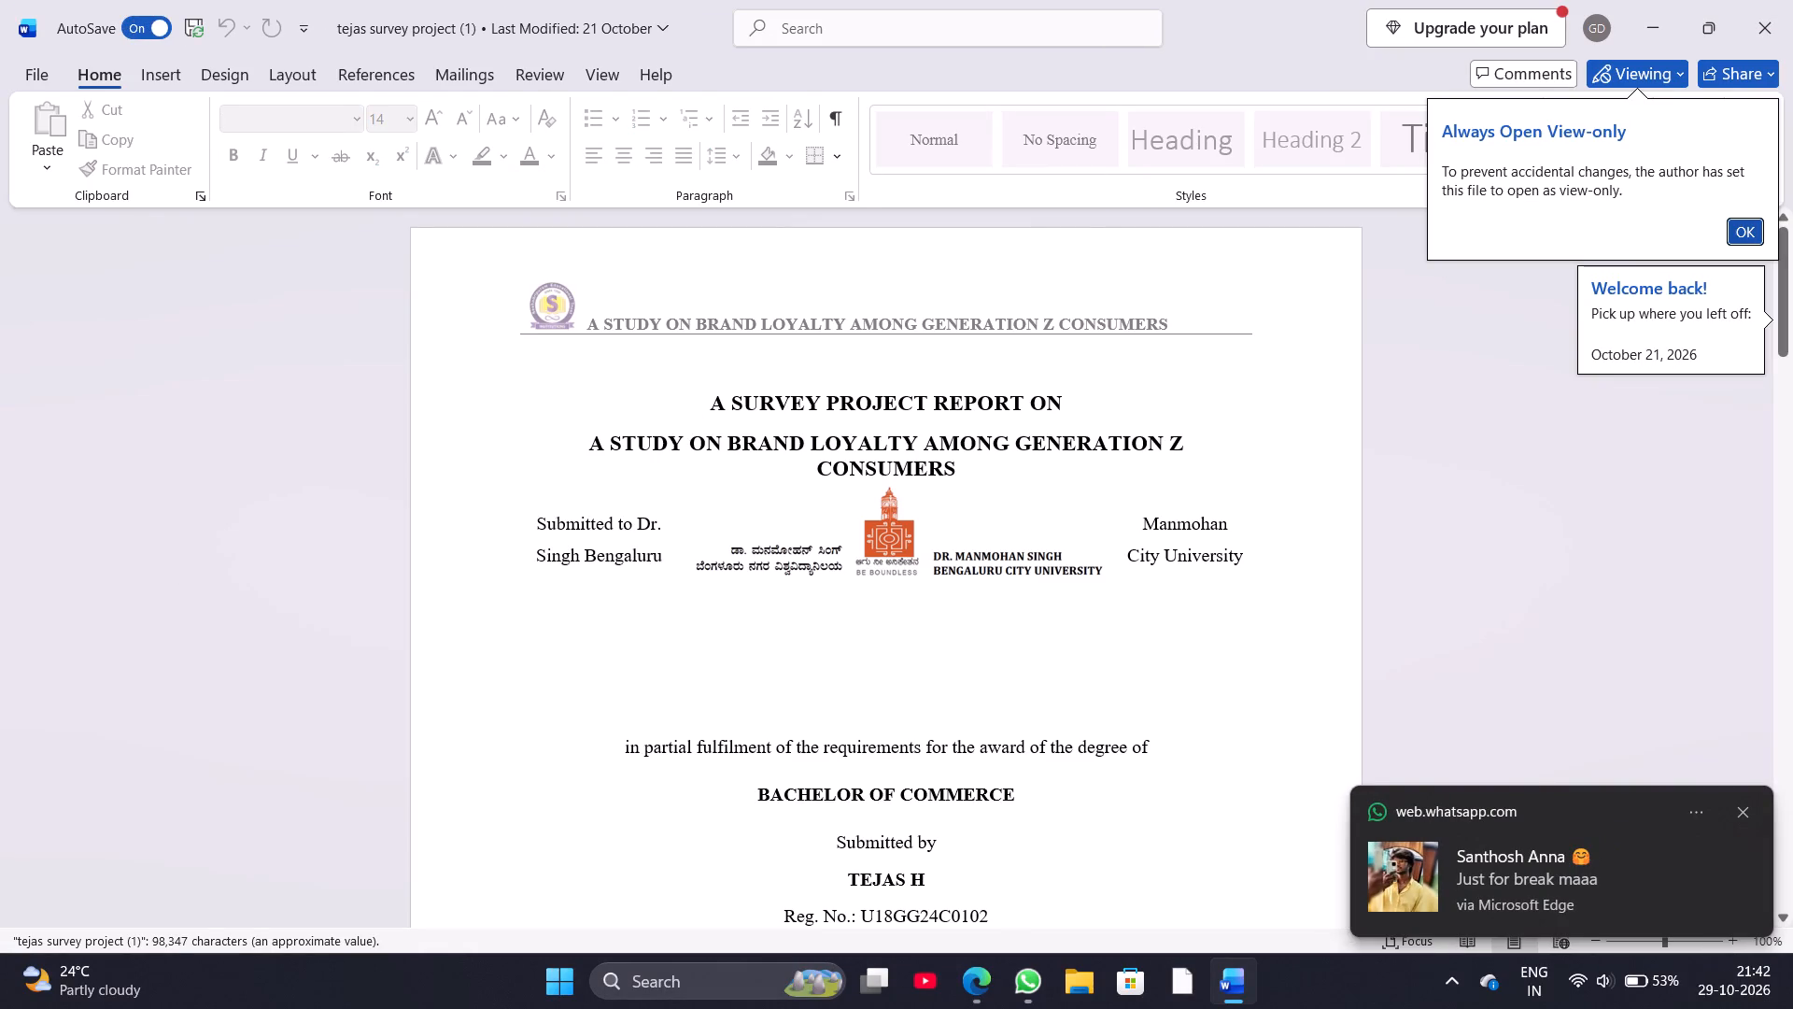
Open the page header on the cover page, select its logo and title line, and try to delete them.
double_click(833, 324)
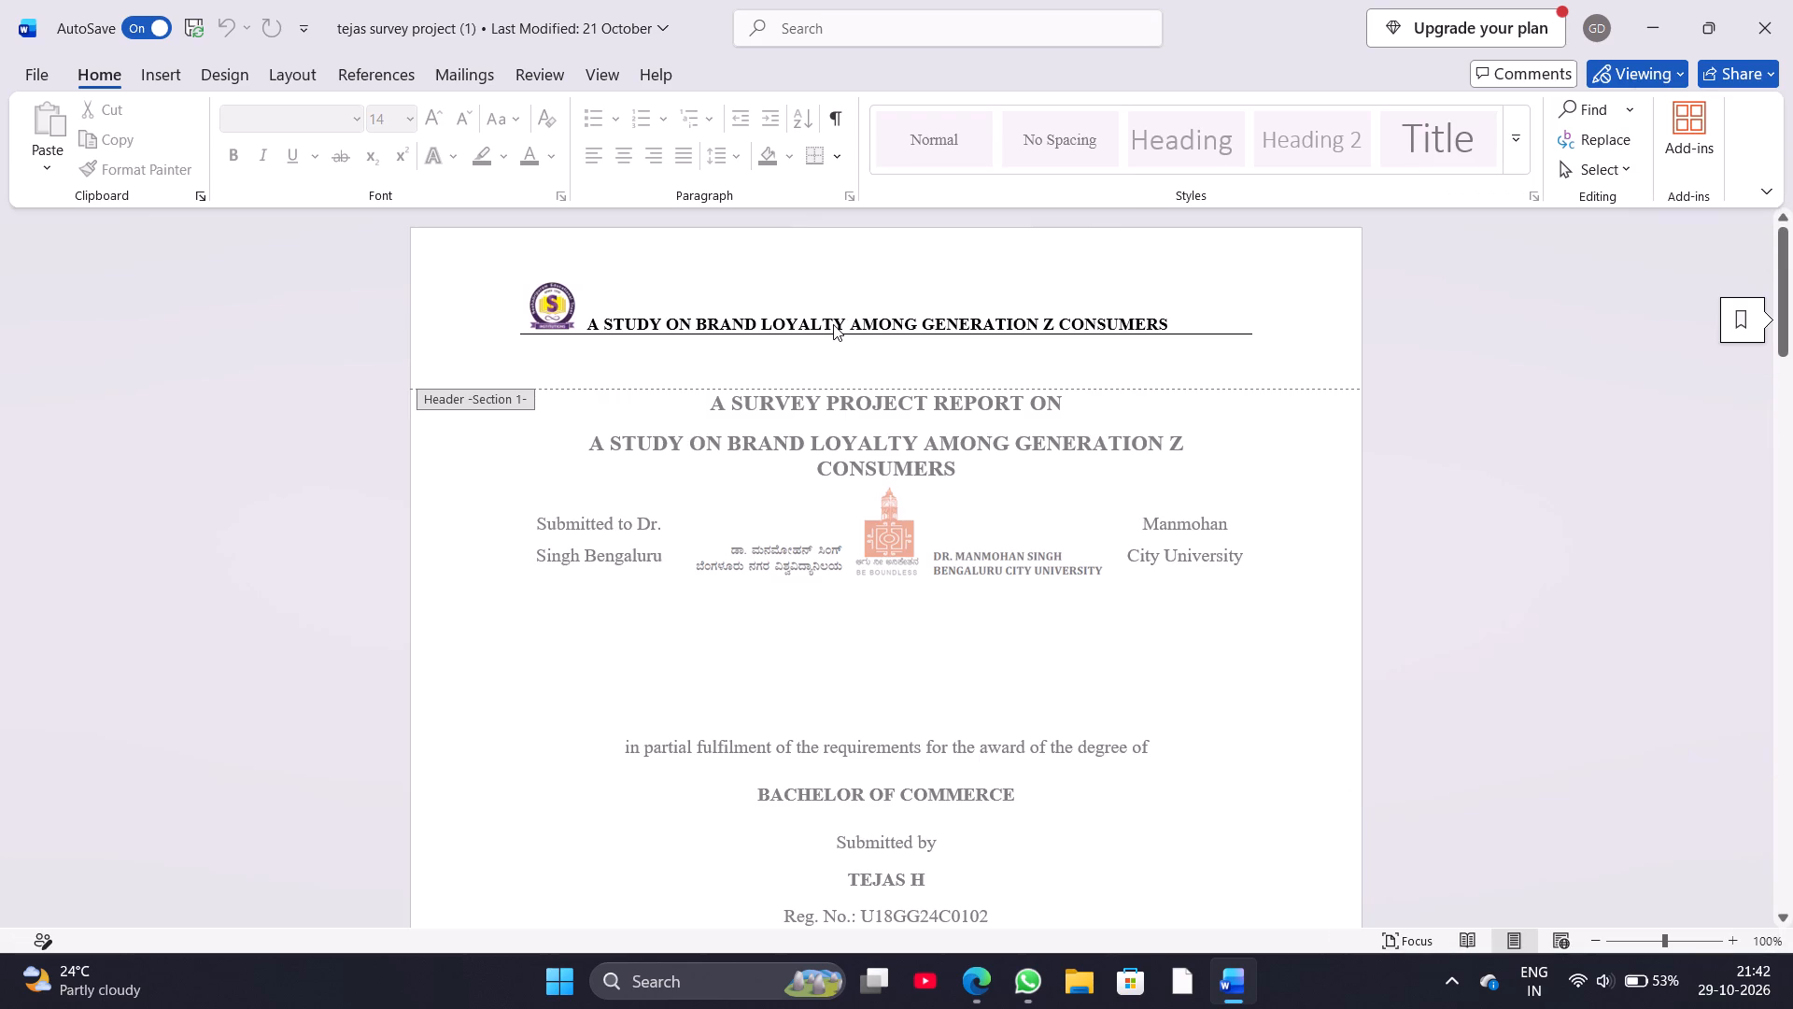
click(515, 397)
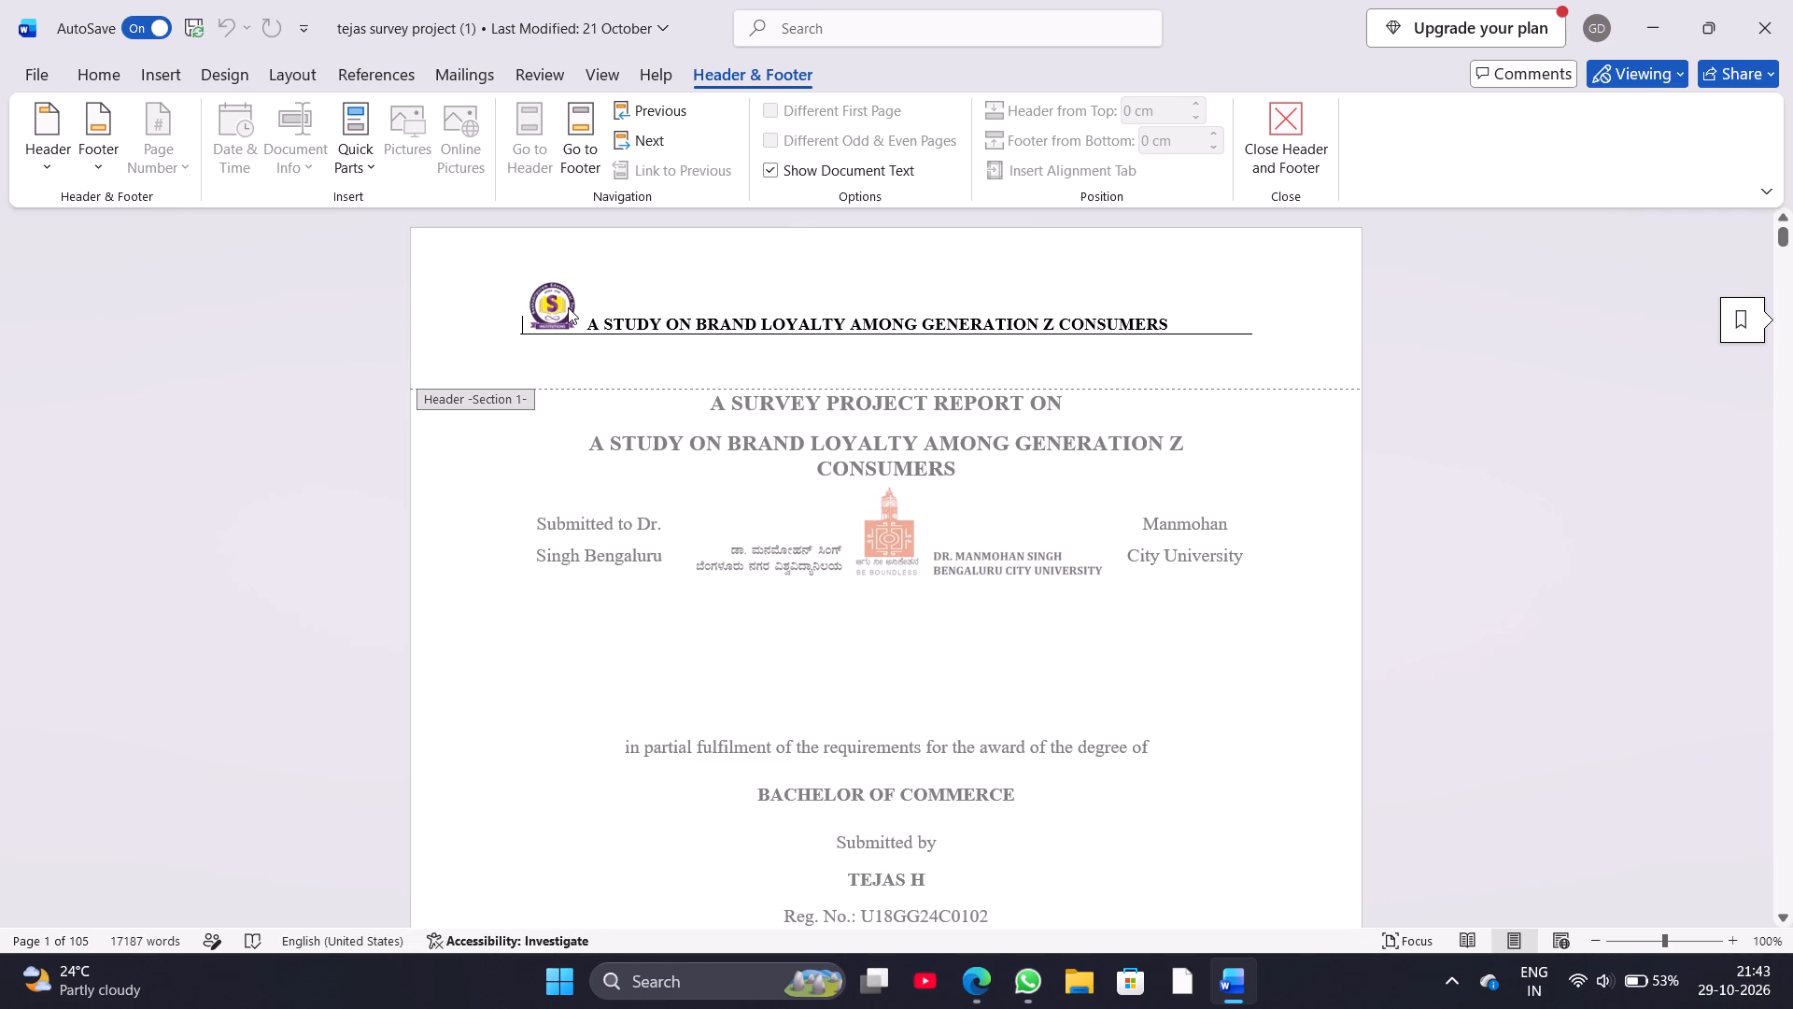
key(Delete)
key(Delete)
key(Delete)
key(Delete)
key(BackSpace)
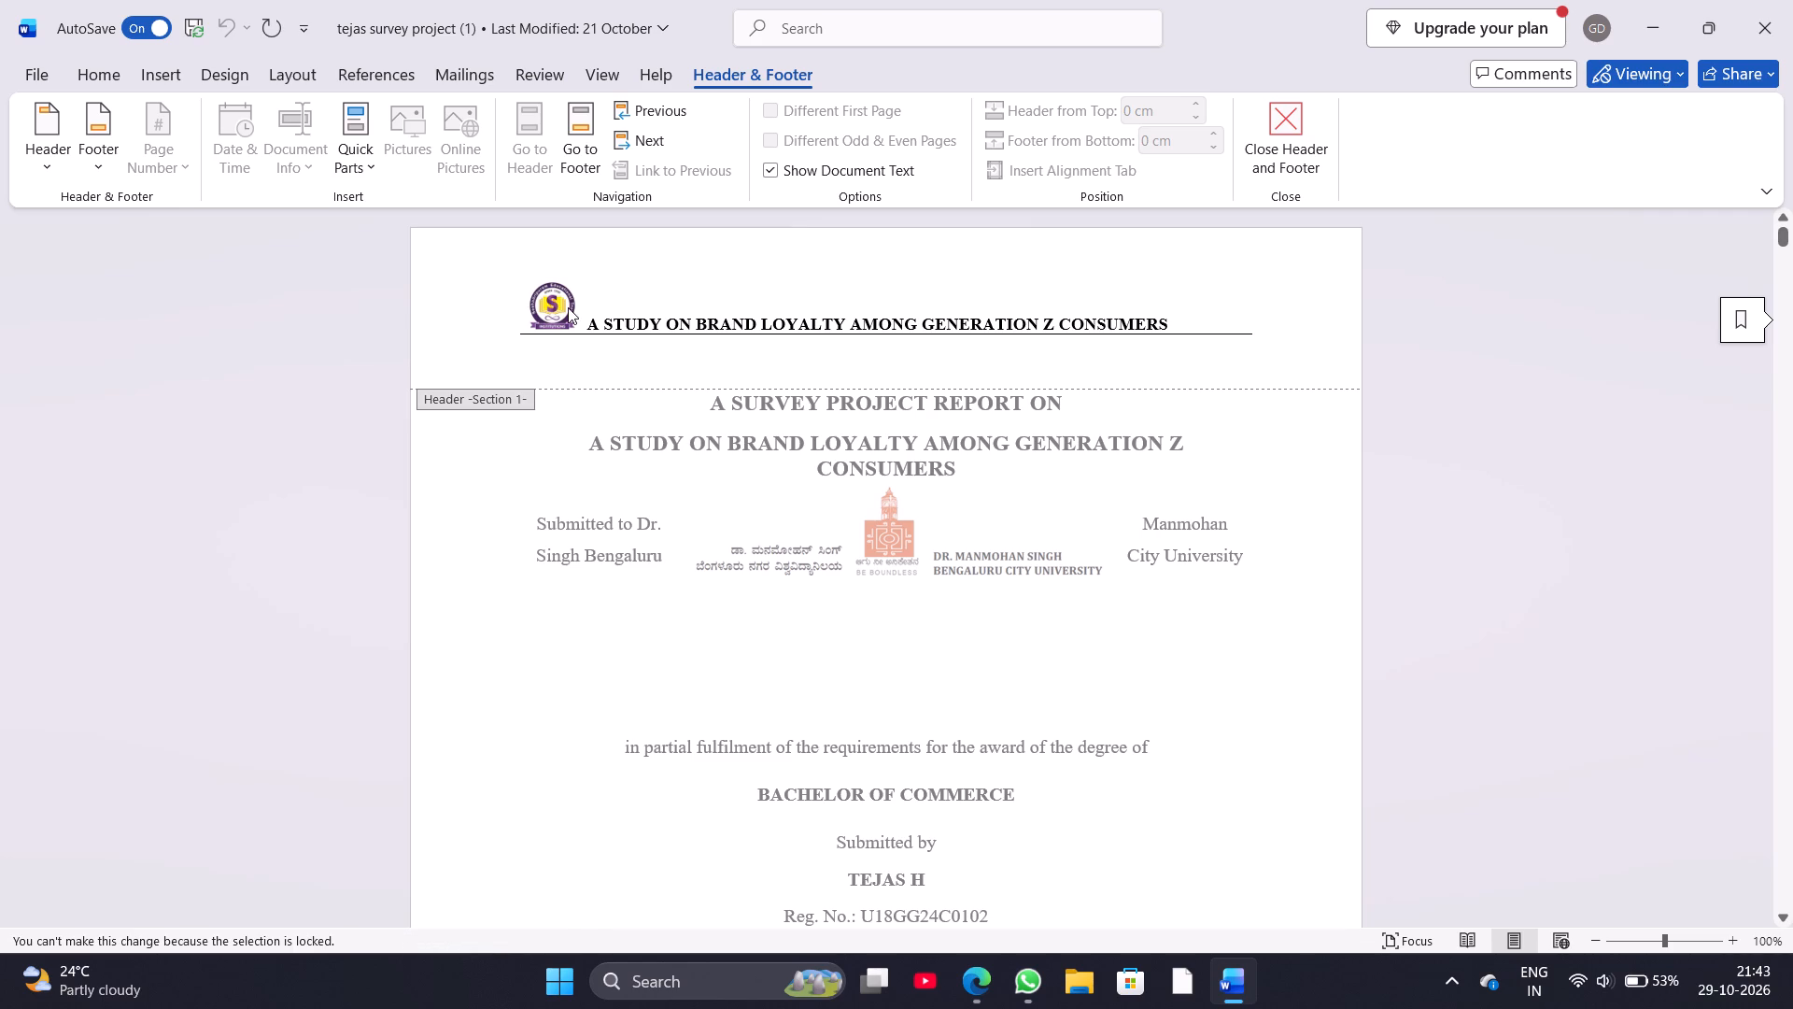
drag(518, 292, 1245, 292)
key(Delete)
key(Delete)
key(Delete)
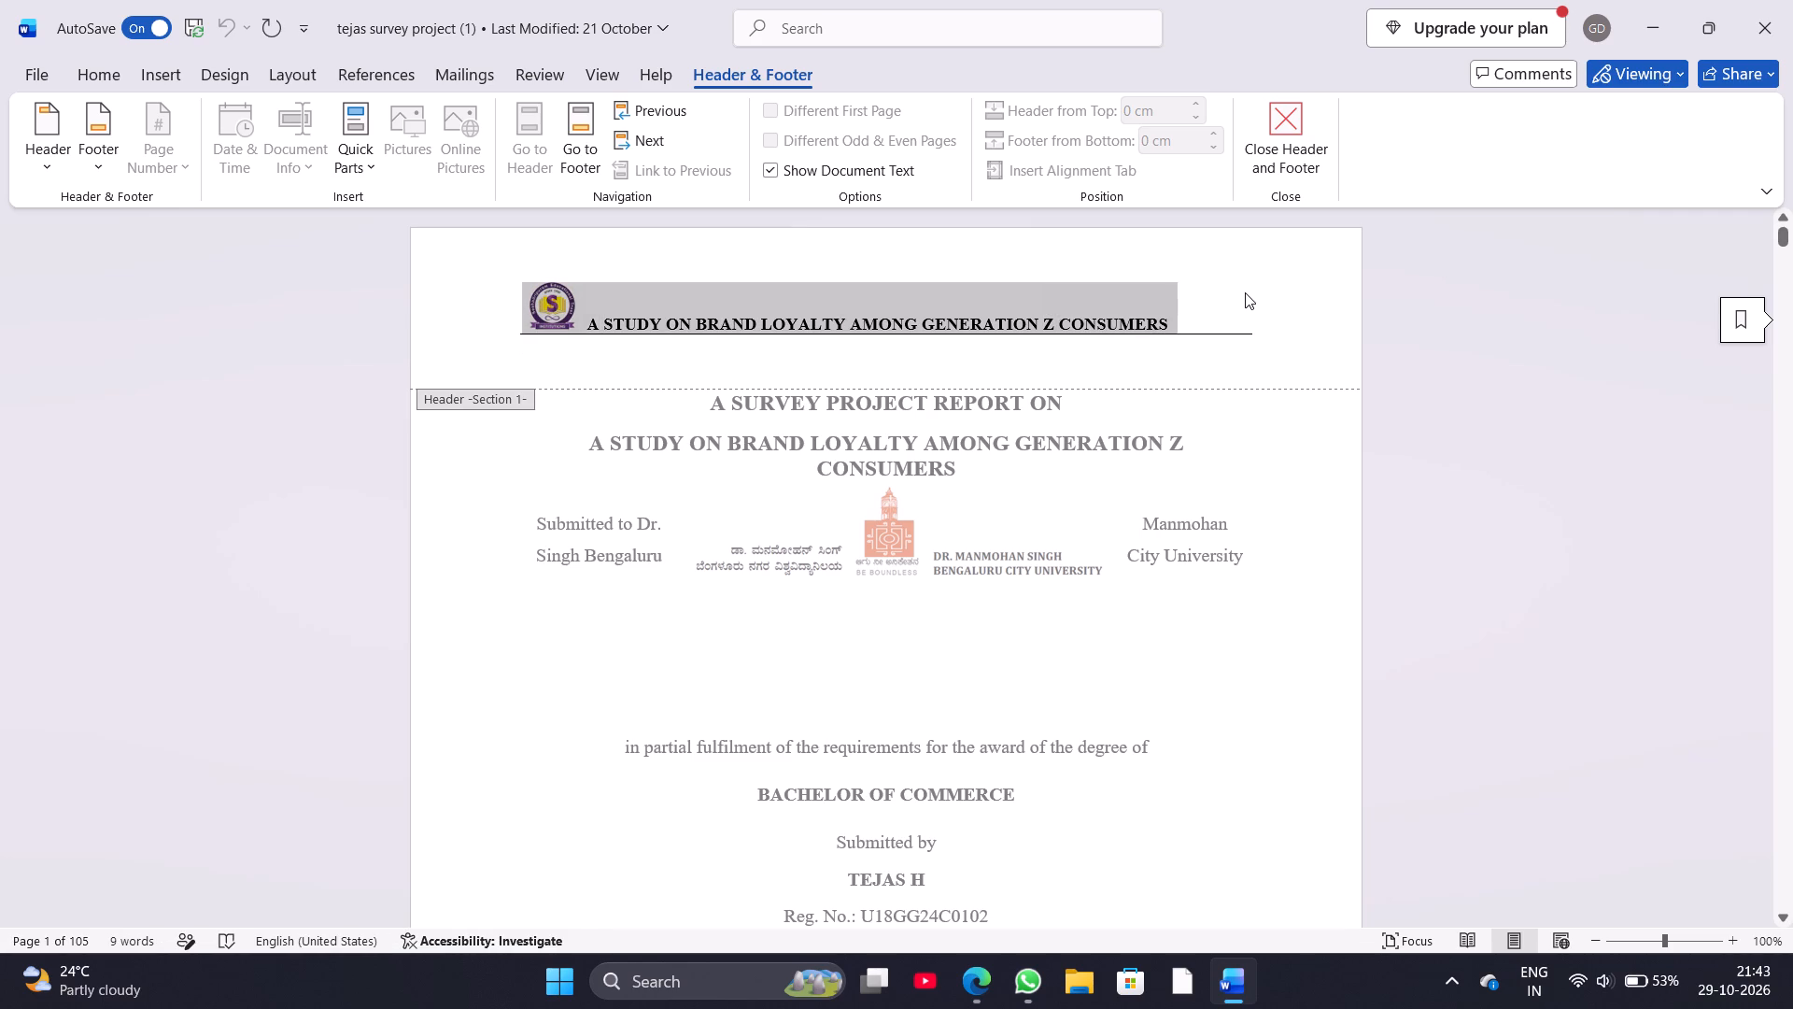
key(Delete)
key(BackSpace)
key(BackSpace)
key(BackSpace)
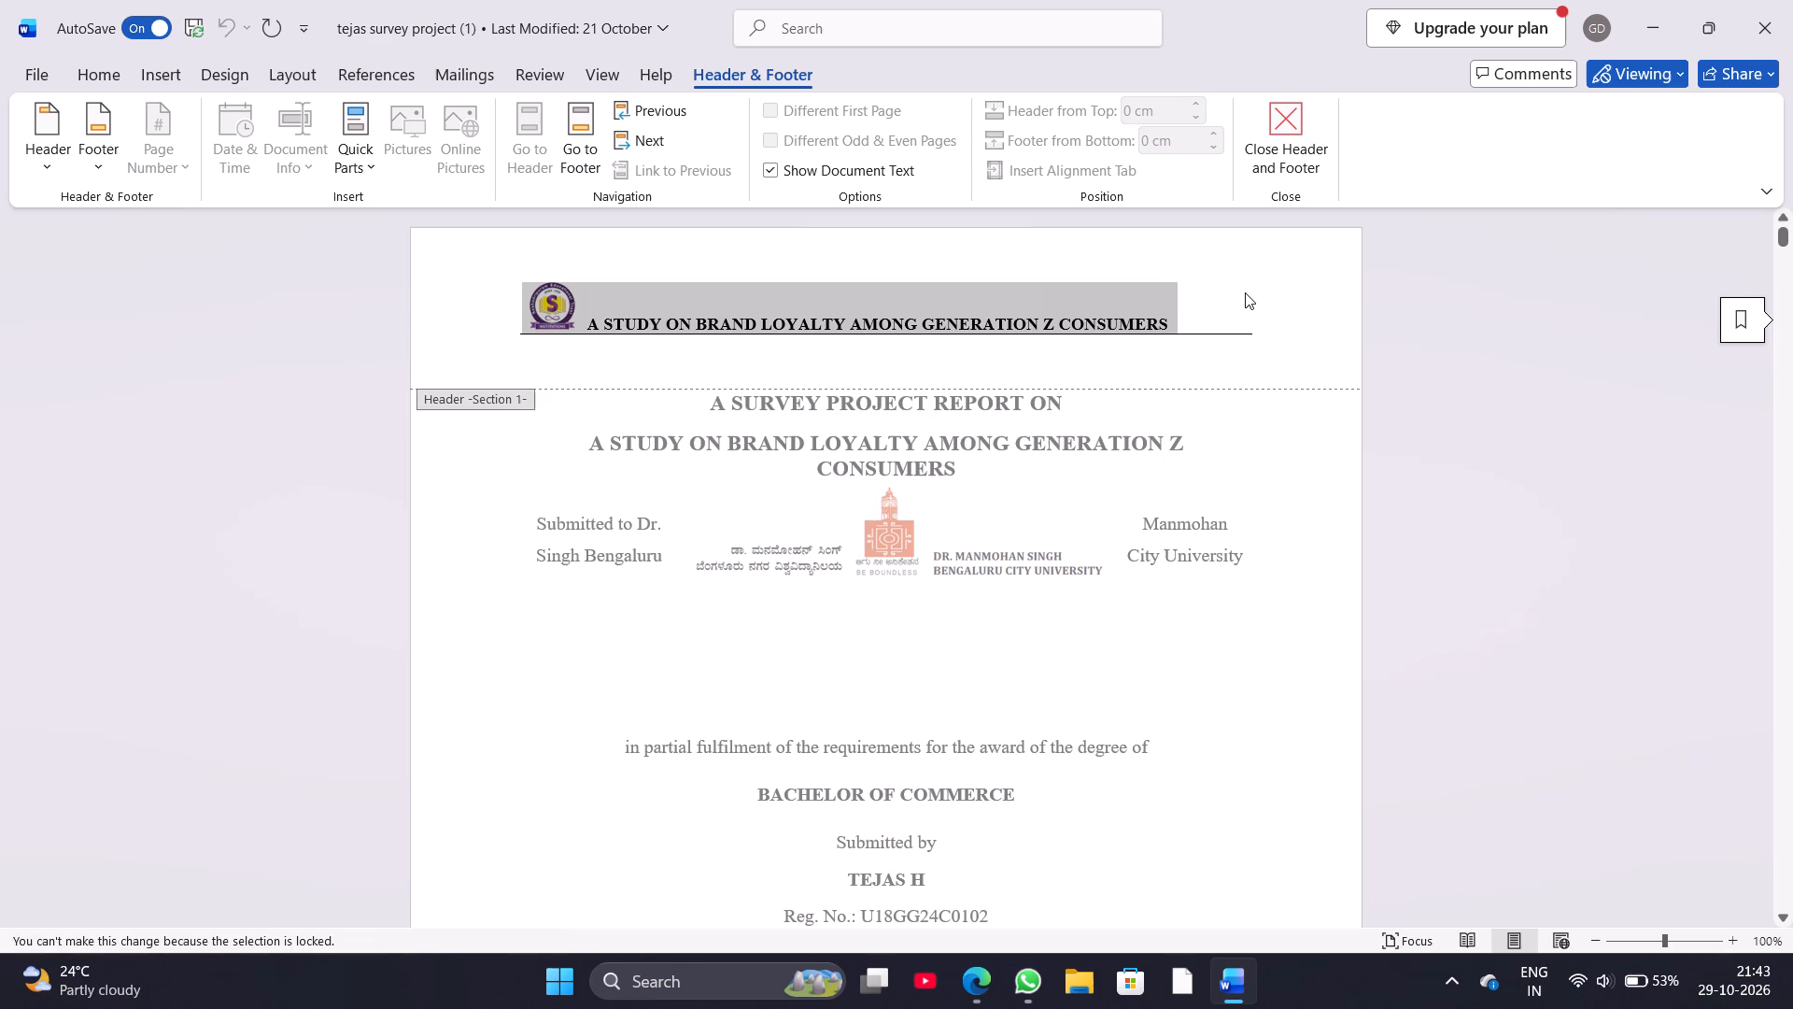
key(Return)
key(Return)
key(Return)
Switch the document from viewing to editing mode.
click(1650, 65)
click(1658, 104)
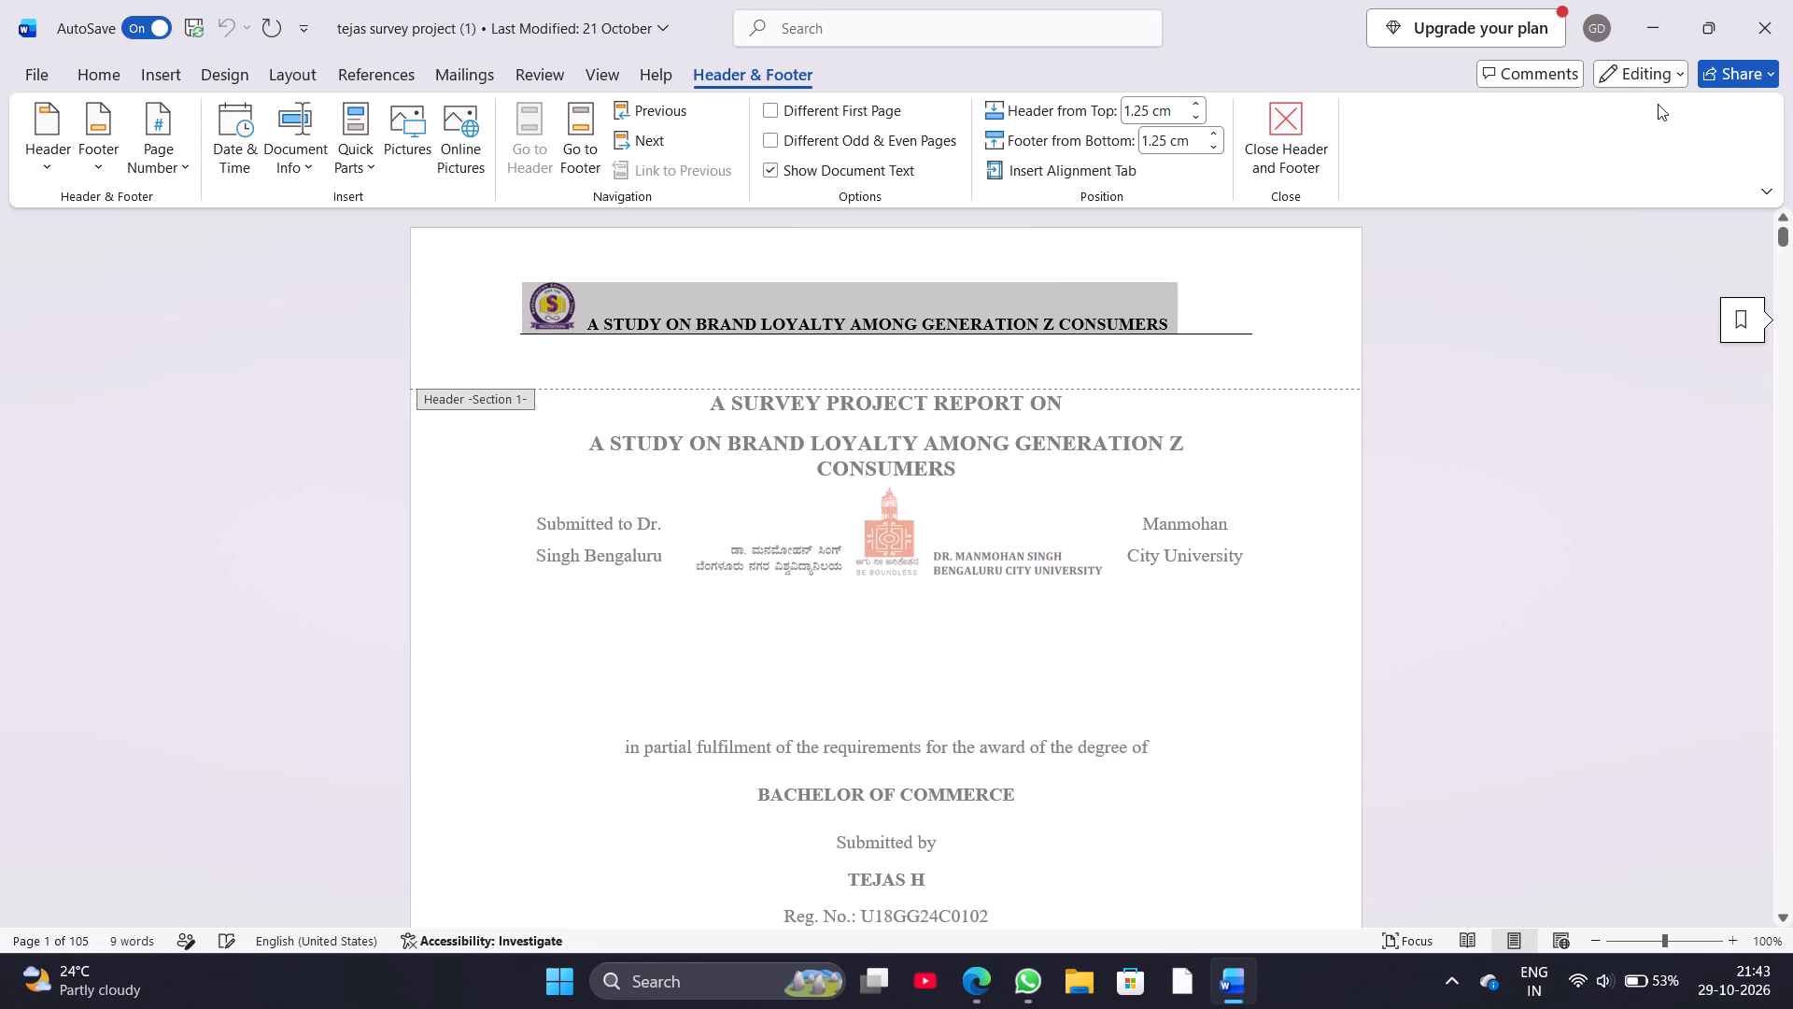
Delete the selected logo and title line from the header and close the header.
key(Delete)
key(Delete)
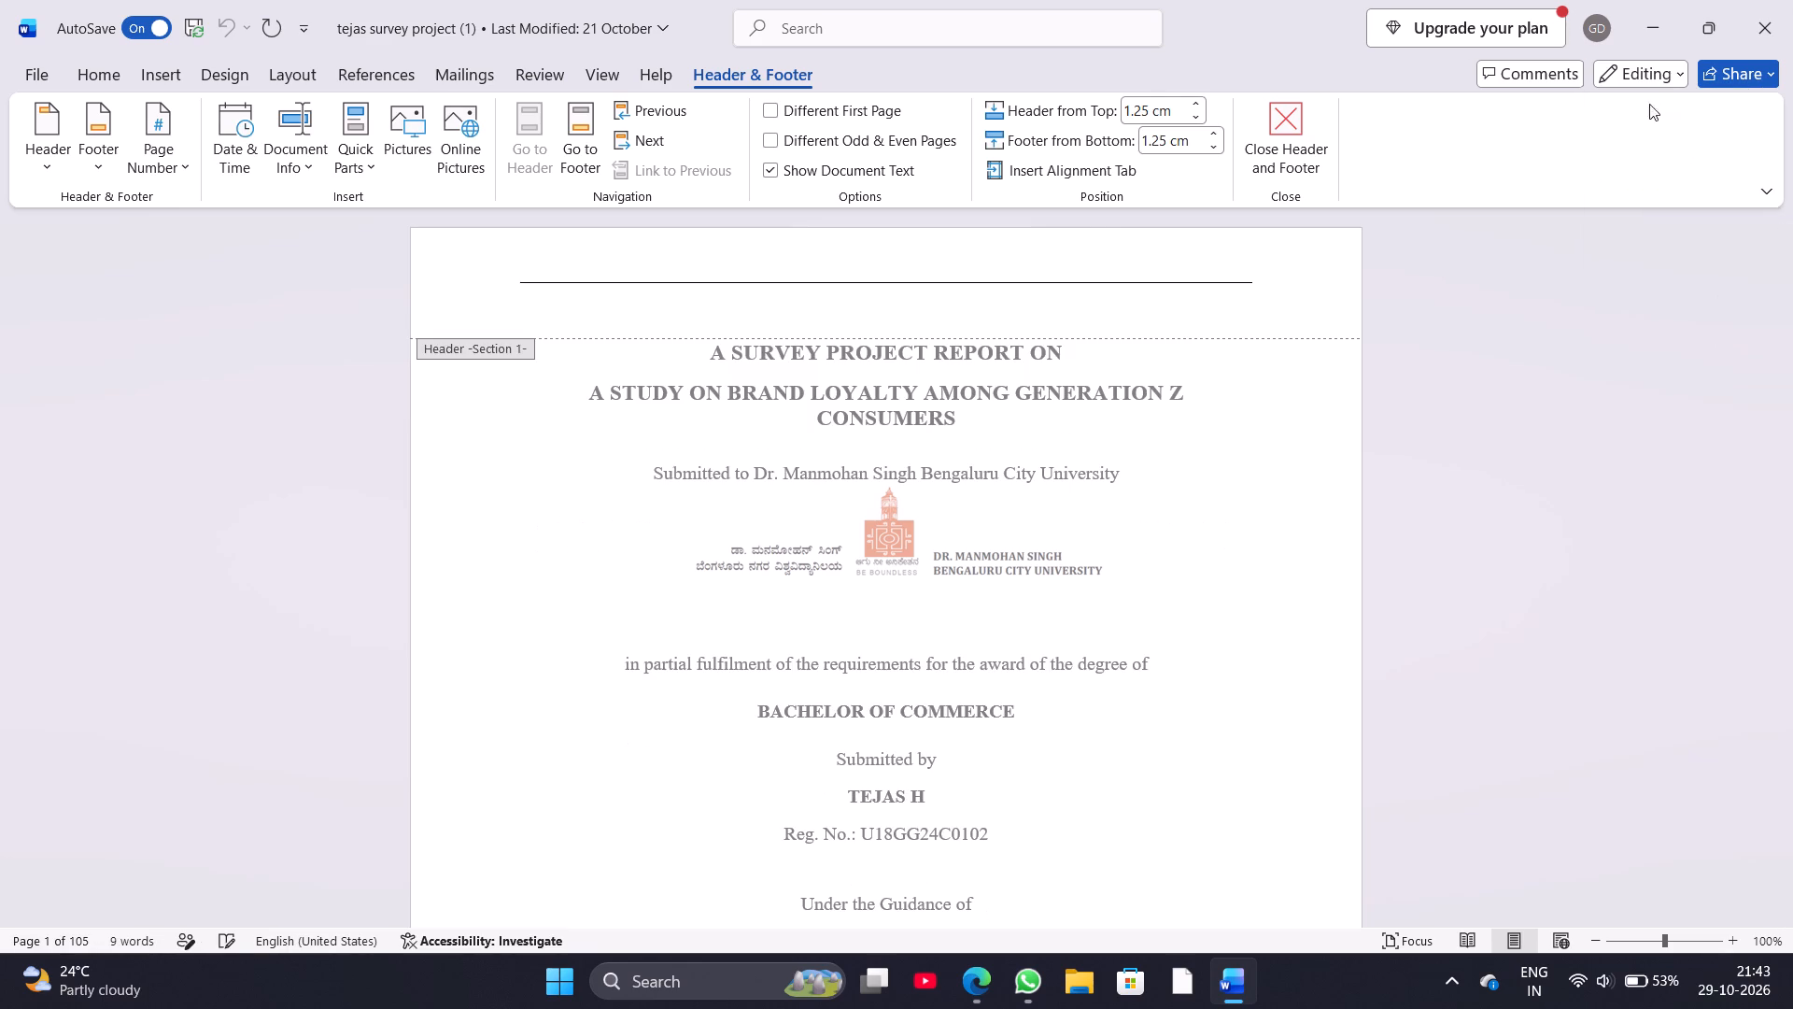
scroll(1066, 321, down, 2)
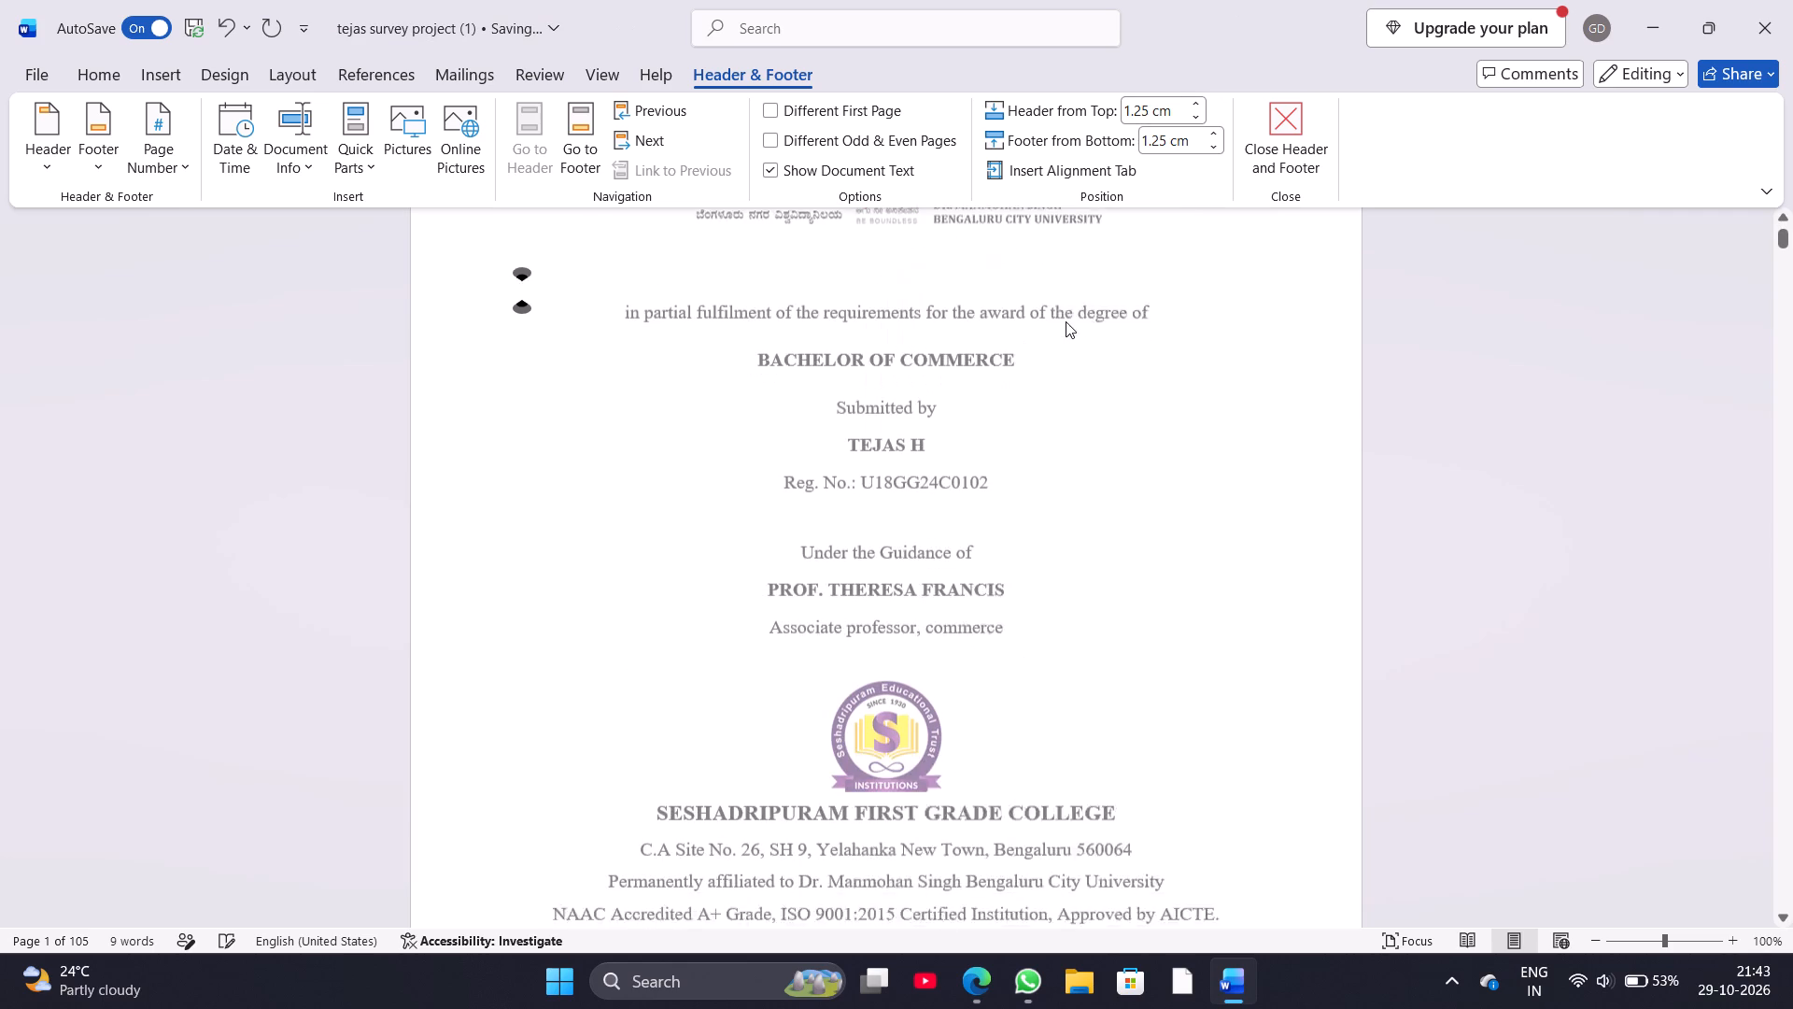
click(1273, 134)
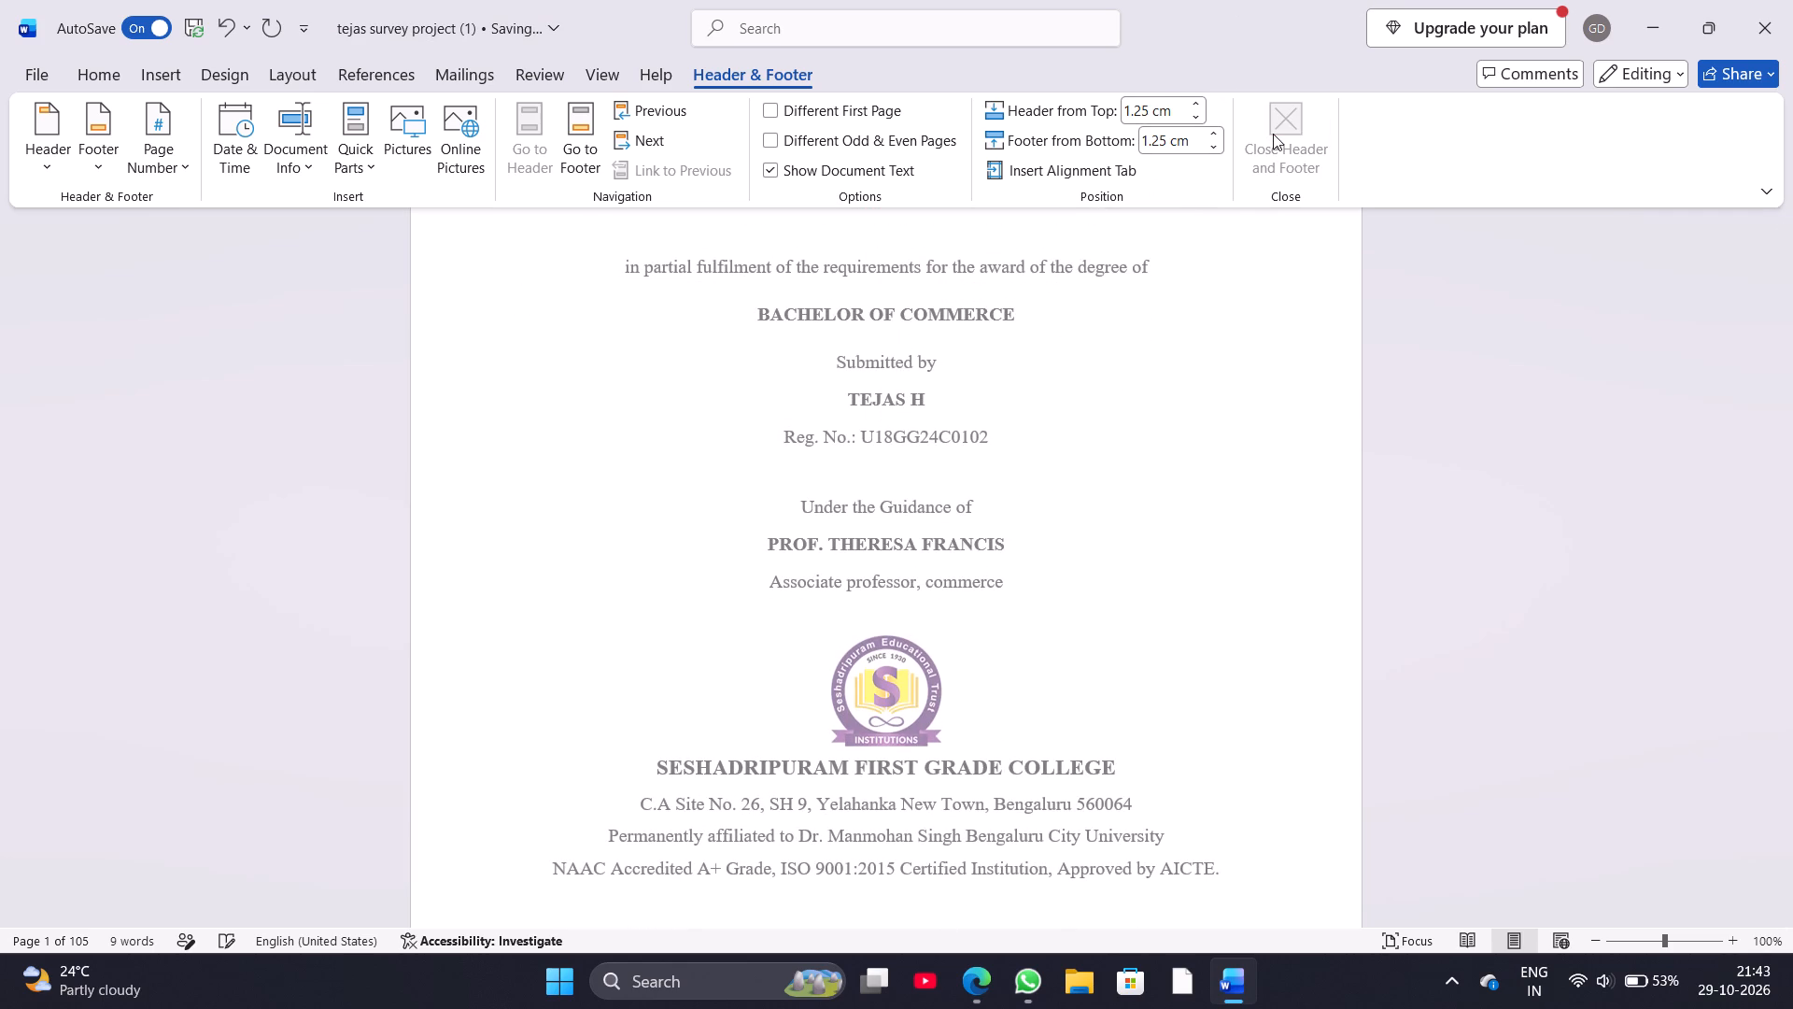
scroll(1191, 356, up, 4)
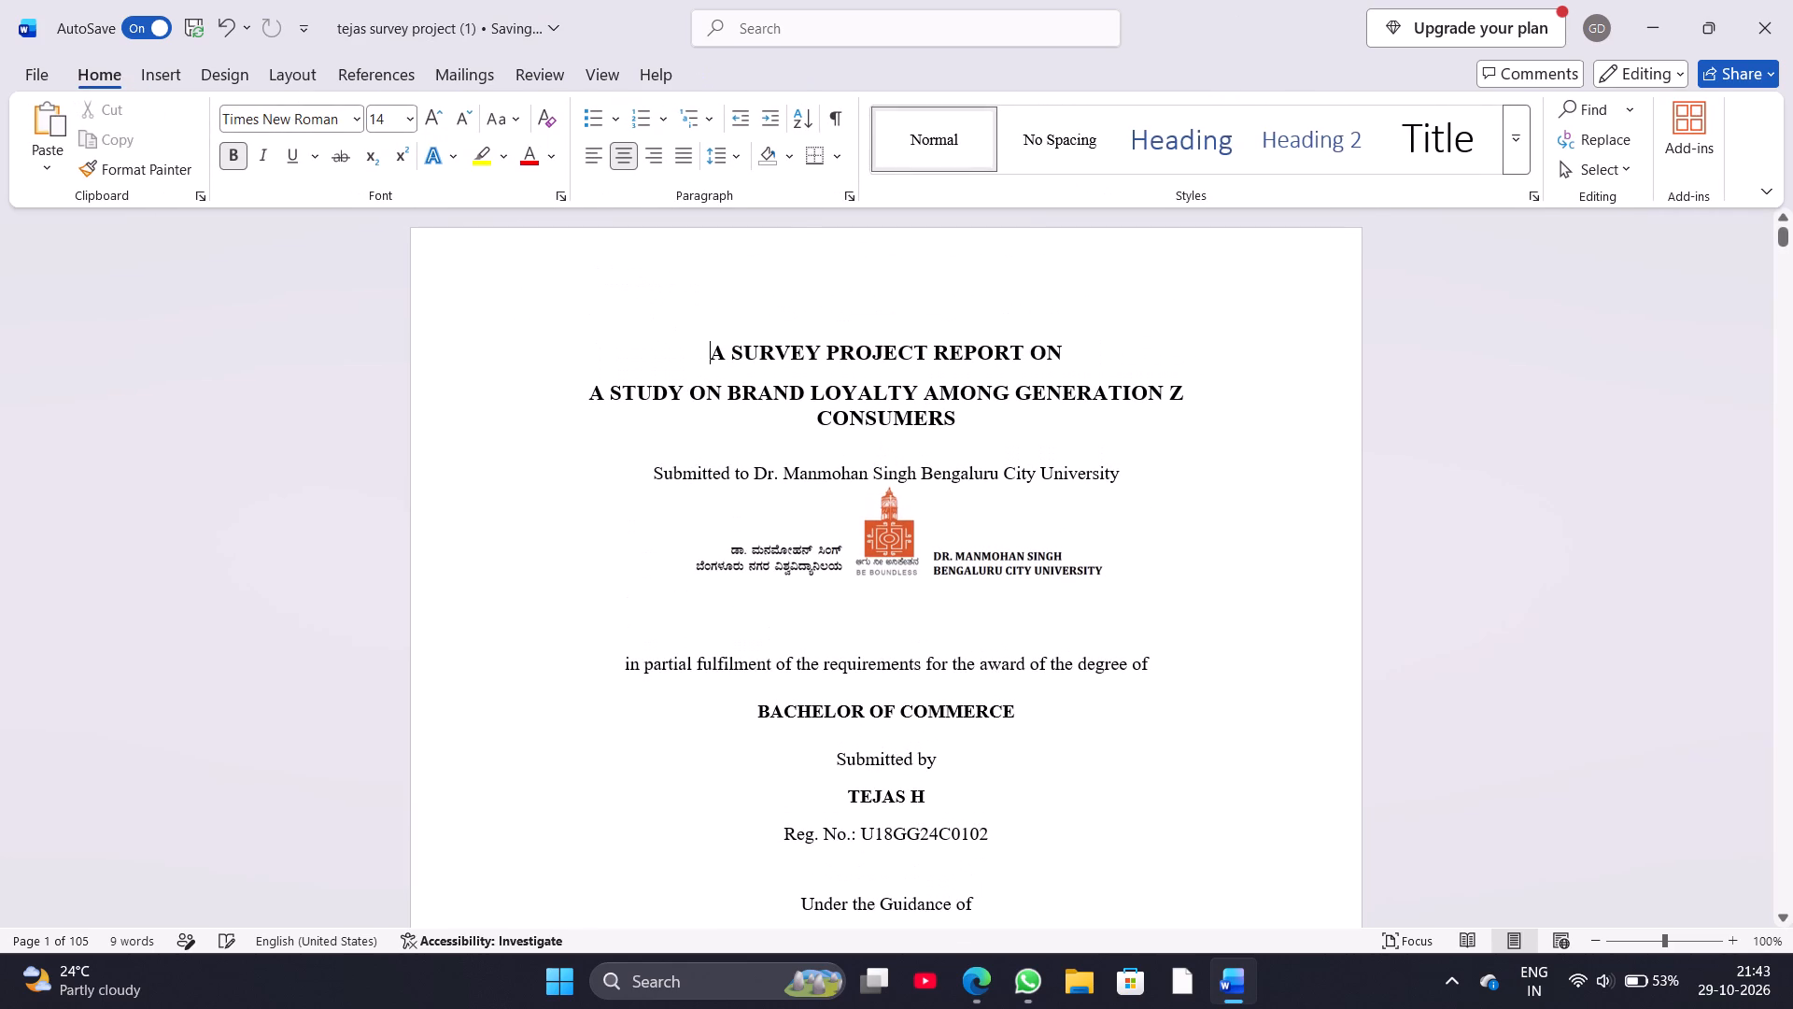
Look through the pages from the cover to the start of Chapter 01 to check their headers and layout.
scroll(1191, 356, down, 19)
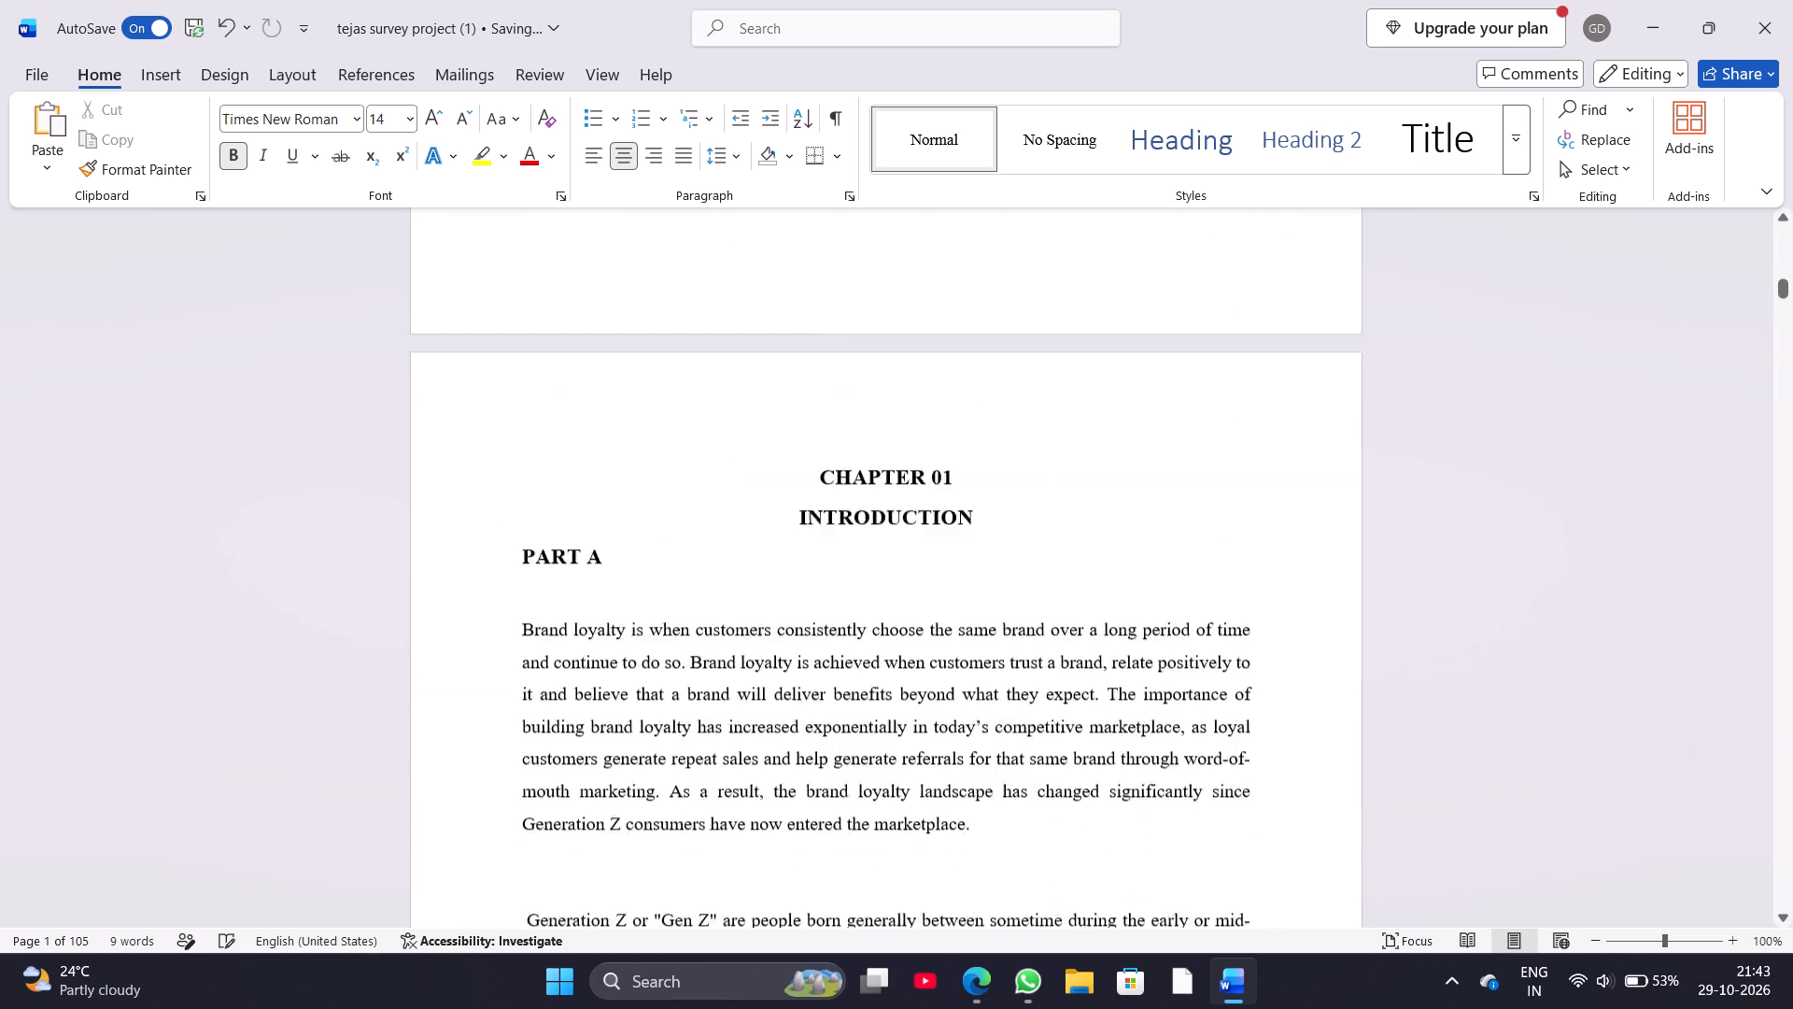
scroll(1191, 356, down, 8)
scroll(1191, 356, up, 5)
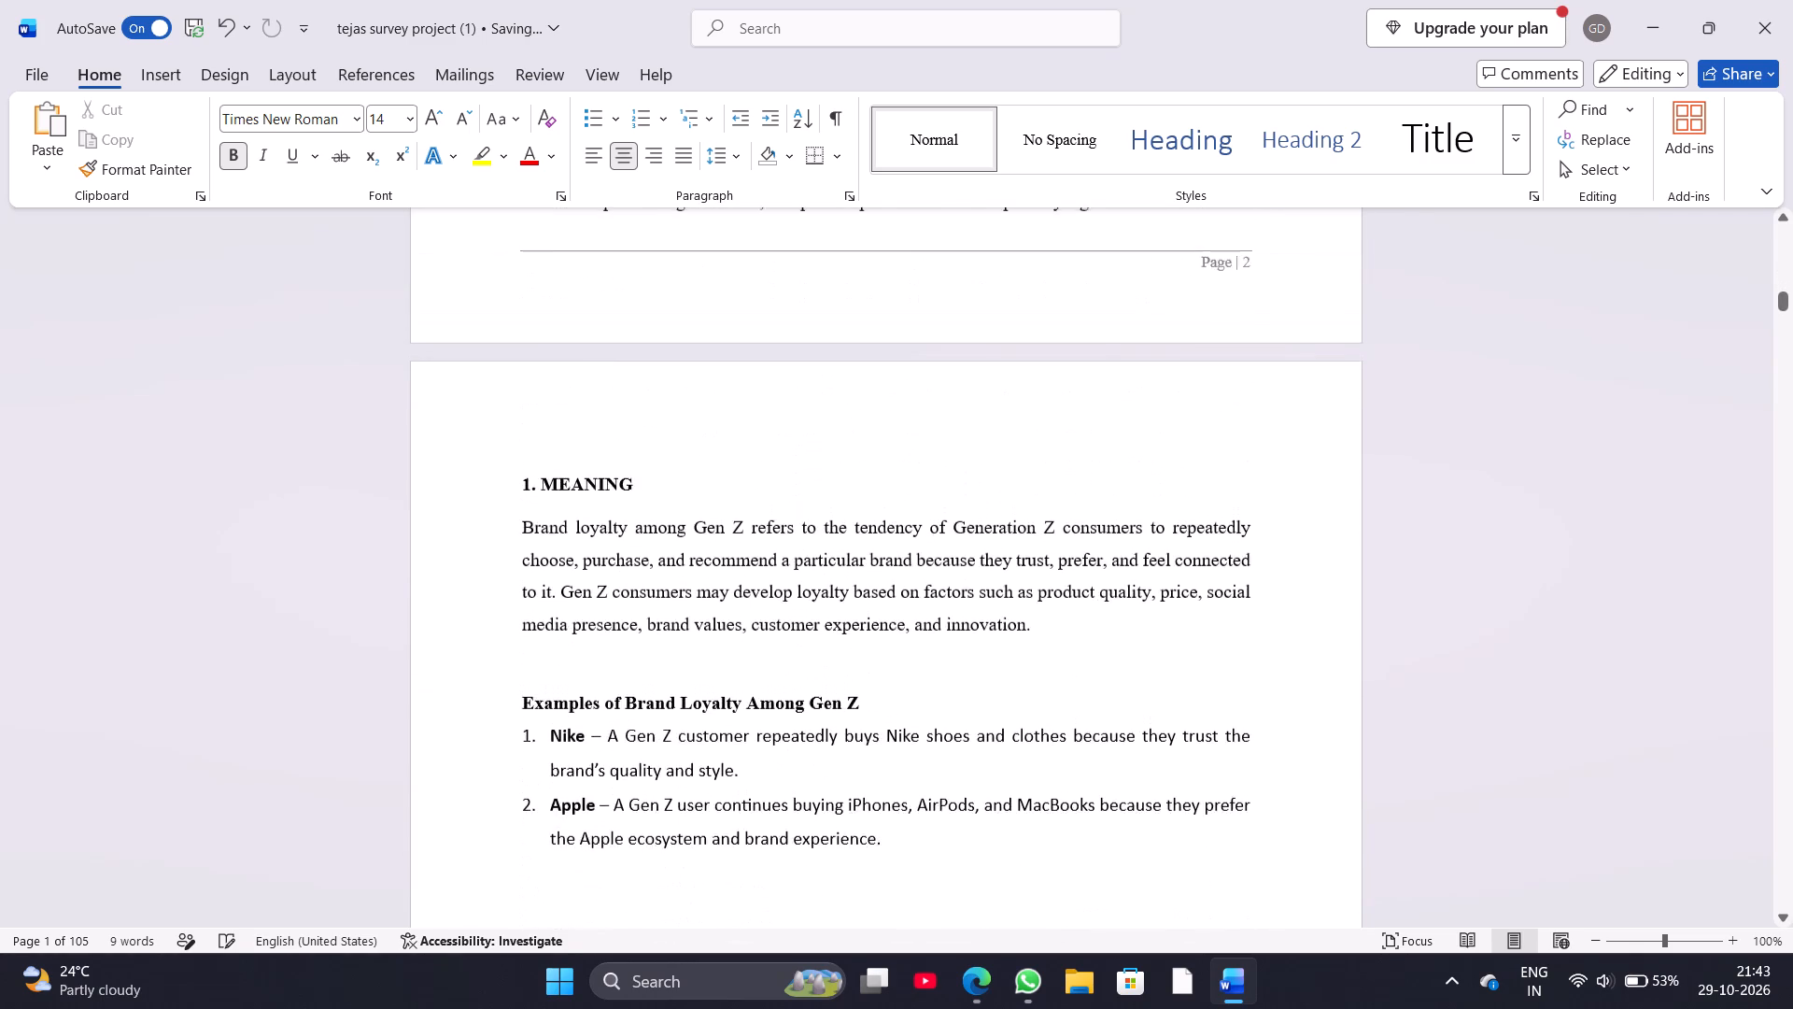
scroll(1191, 356, up, 5)
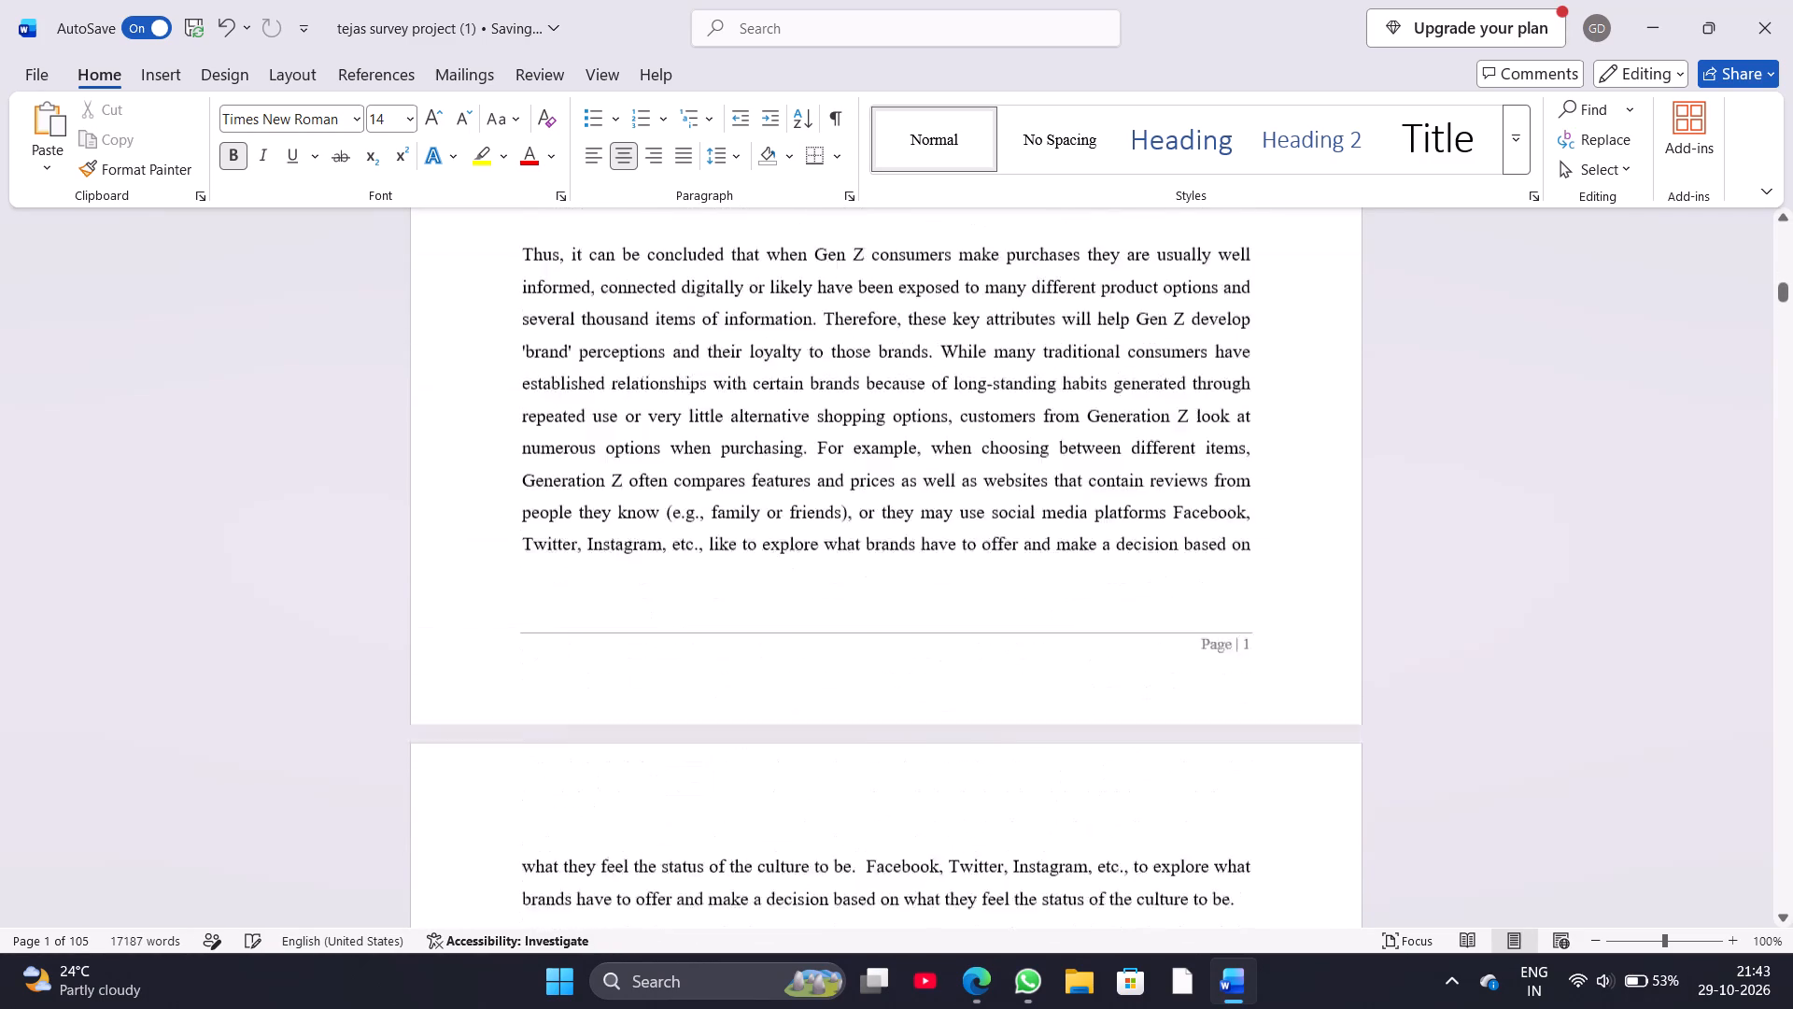
scroll(1191, 356, up, 8)
scroll(1191, 356, down, 1)
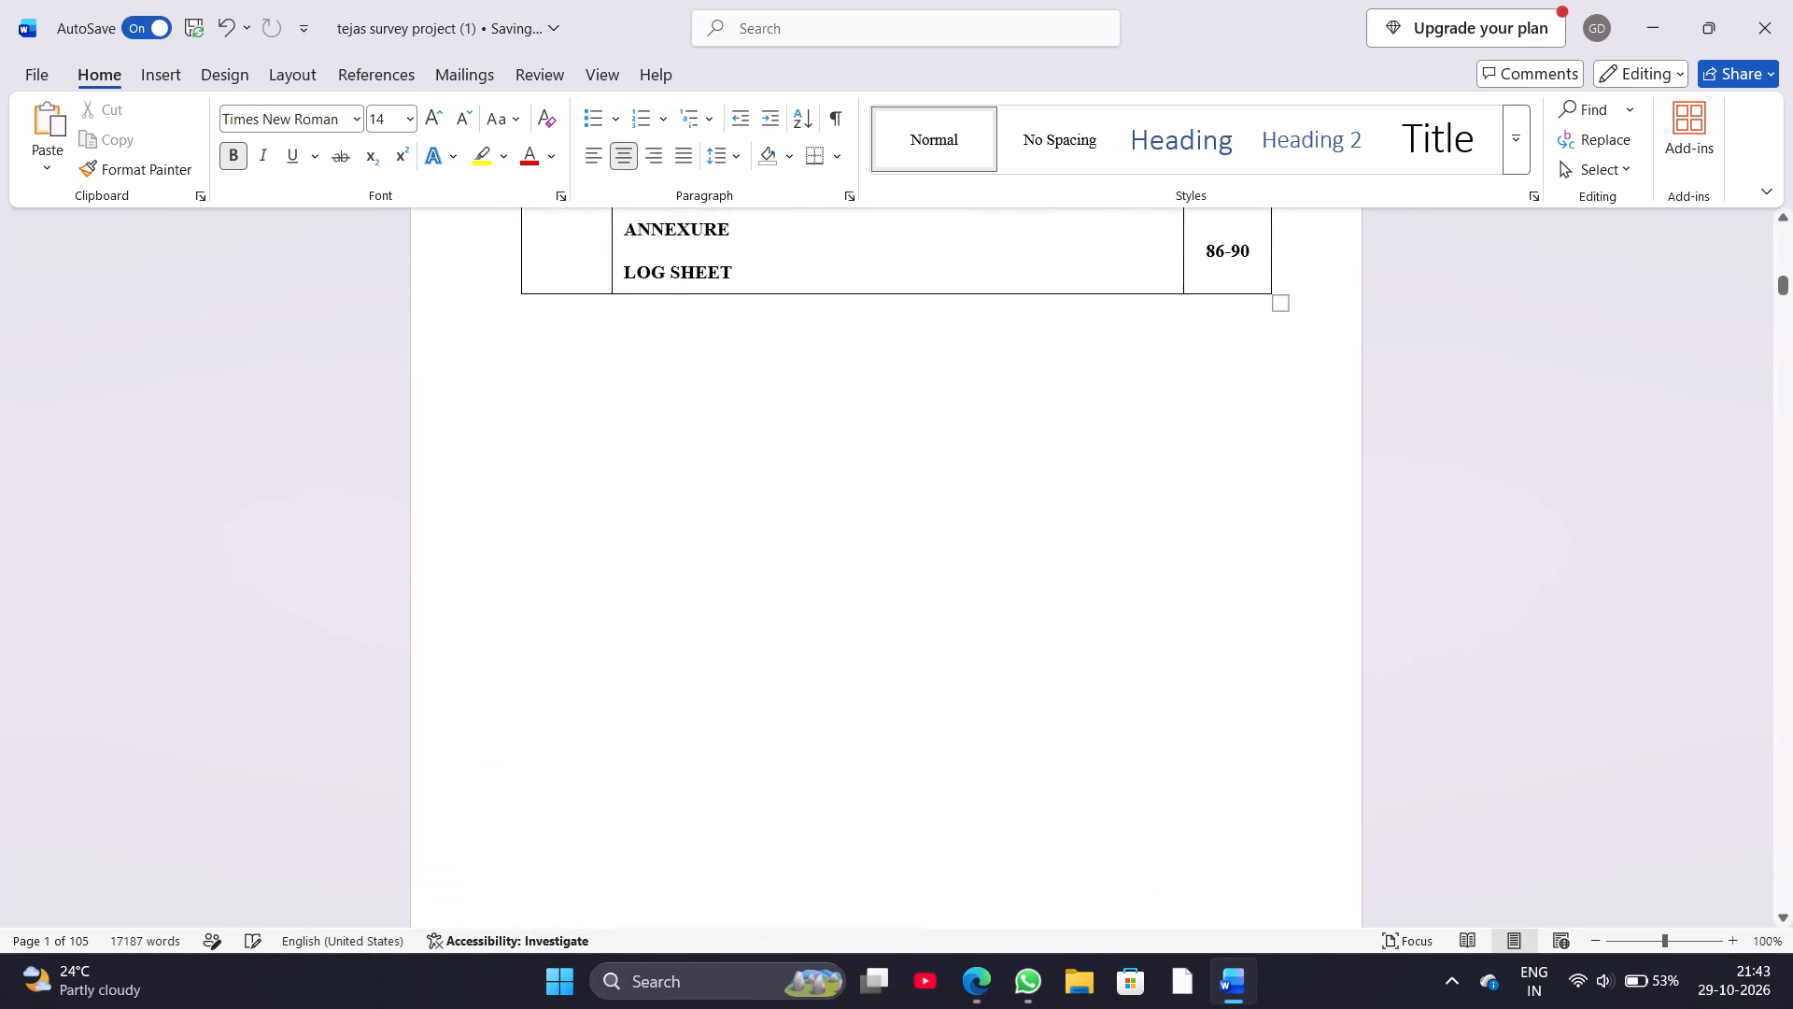
scroll(1191, 356, down, 2)
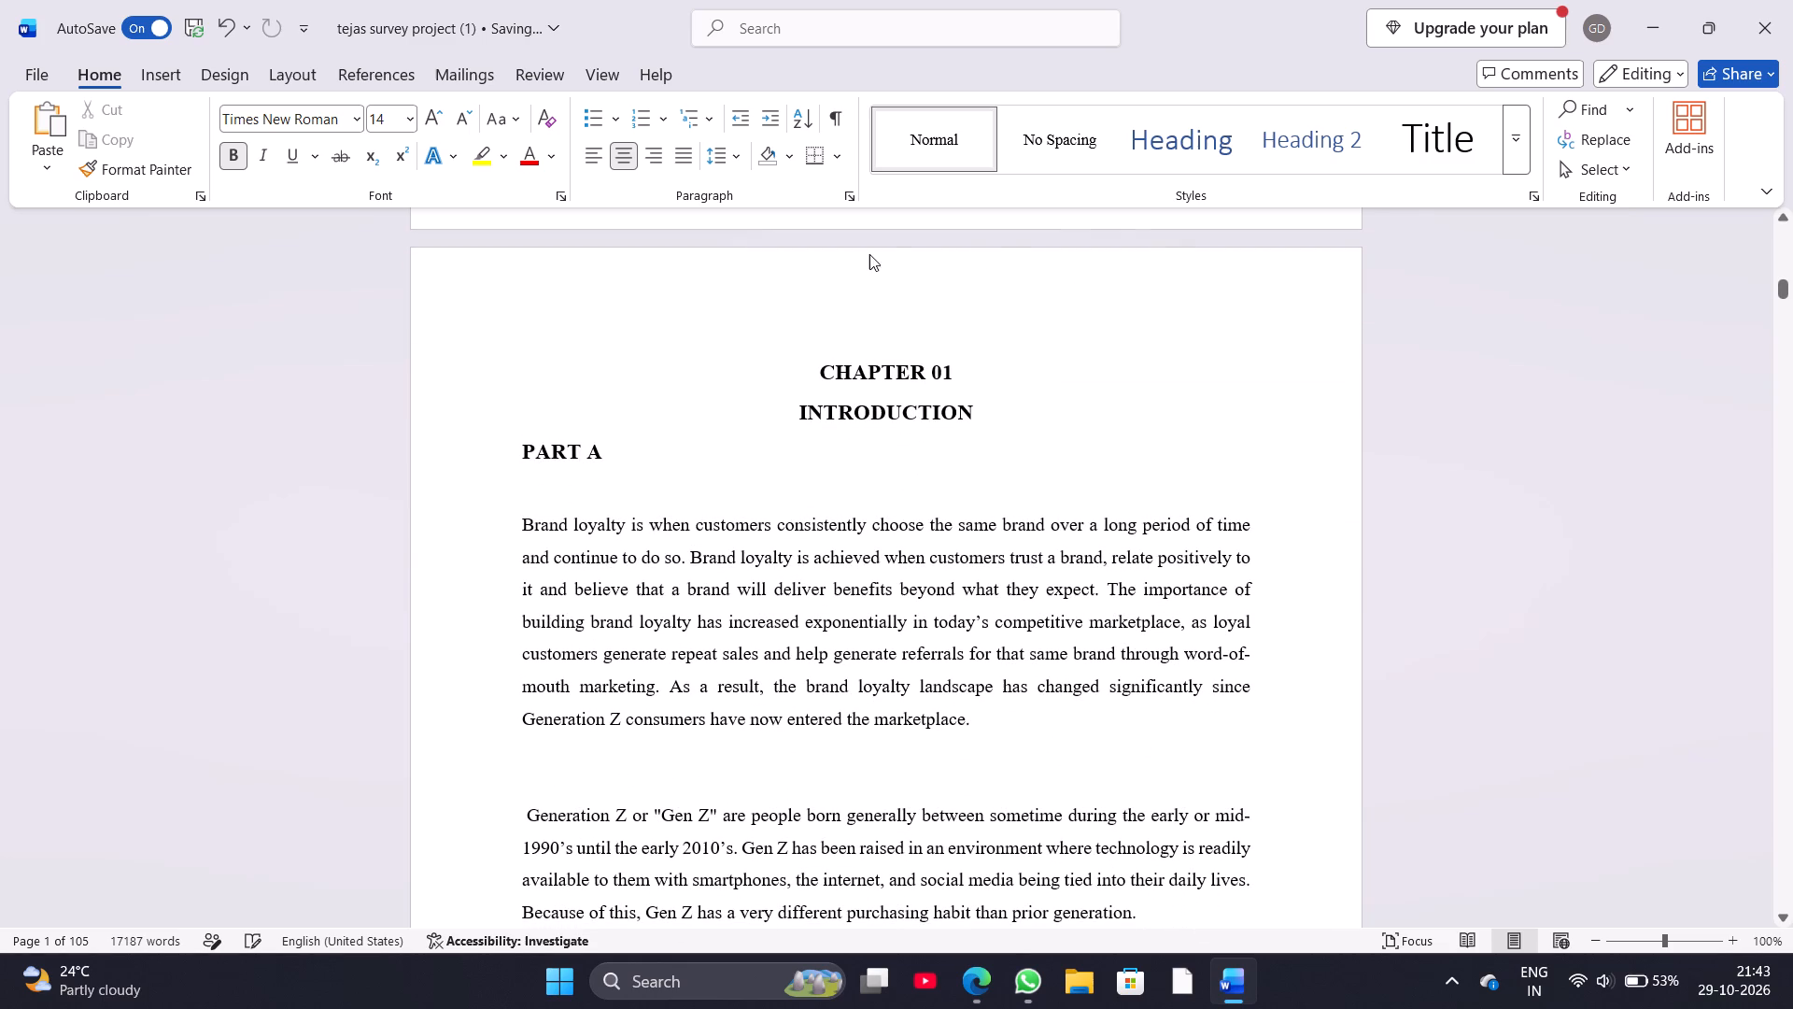
Insert a continuous section break at the cursor before the cover page title.
click(282, 71)
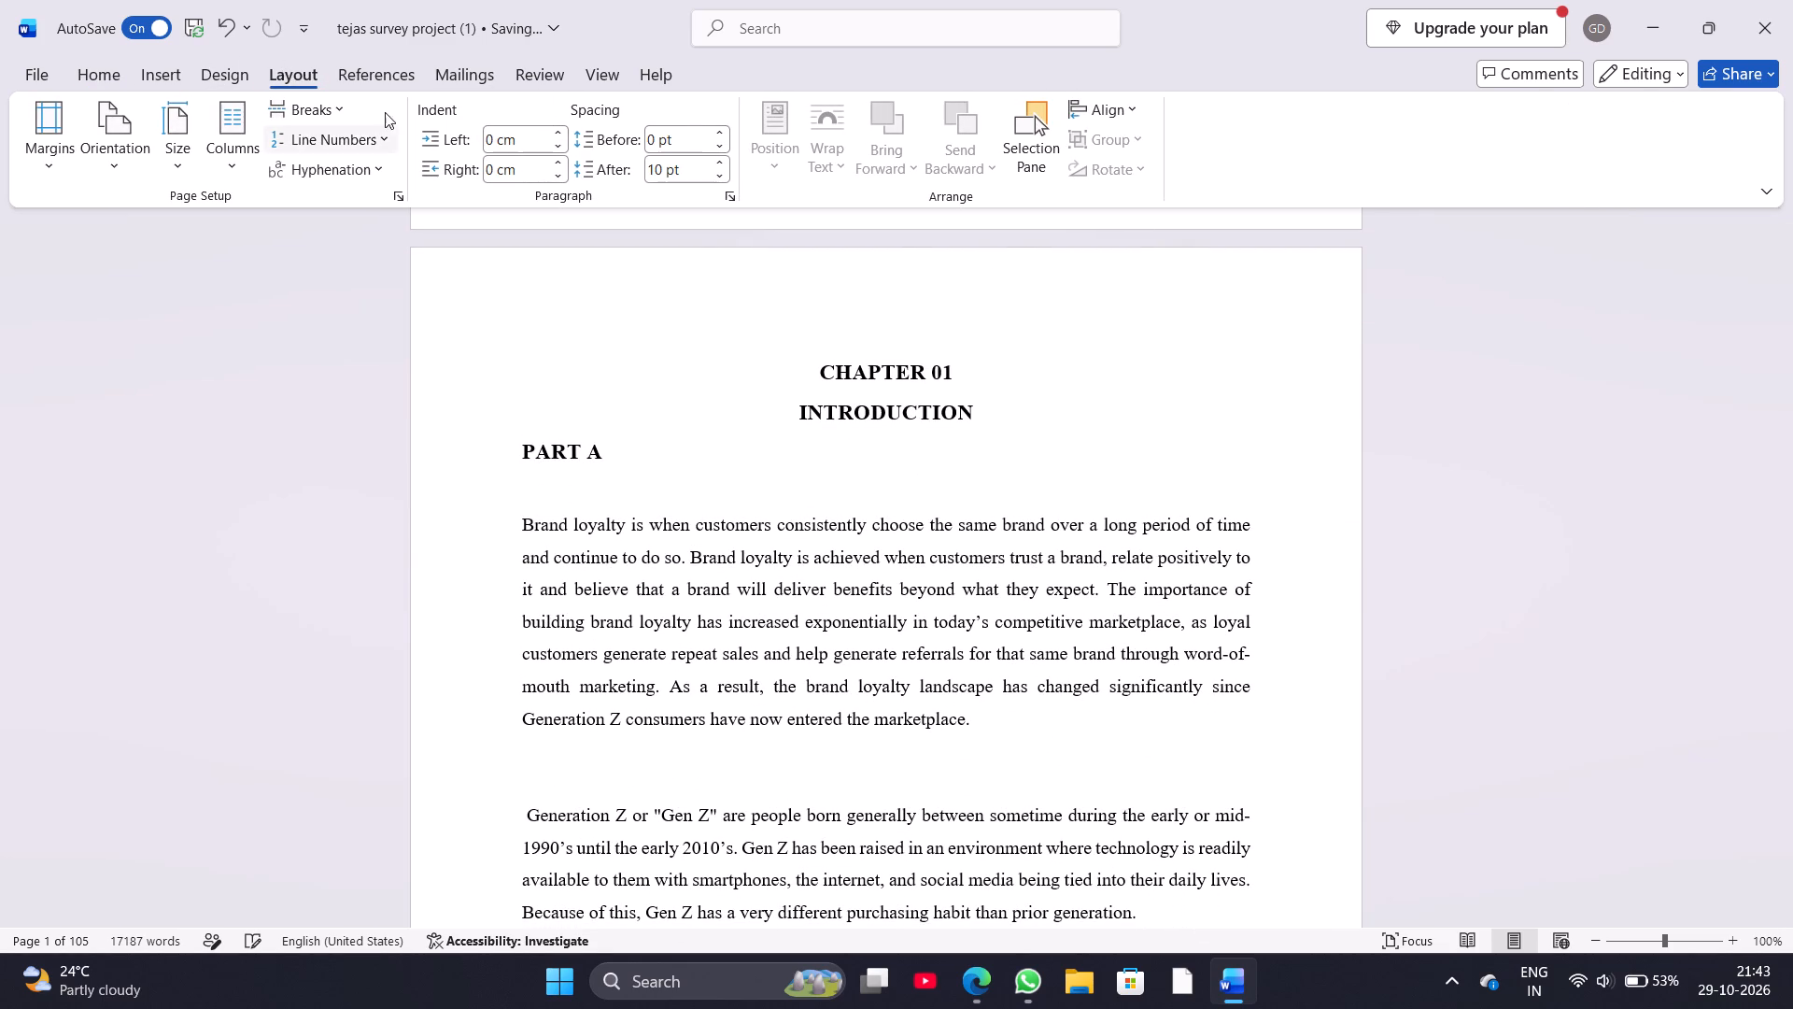
click(345, 107)
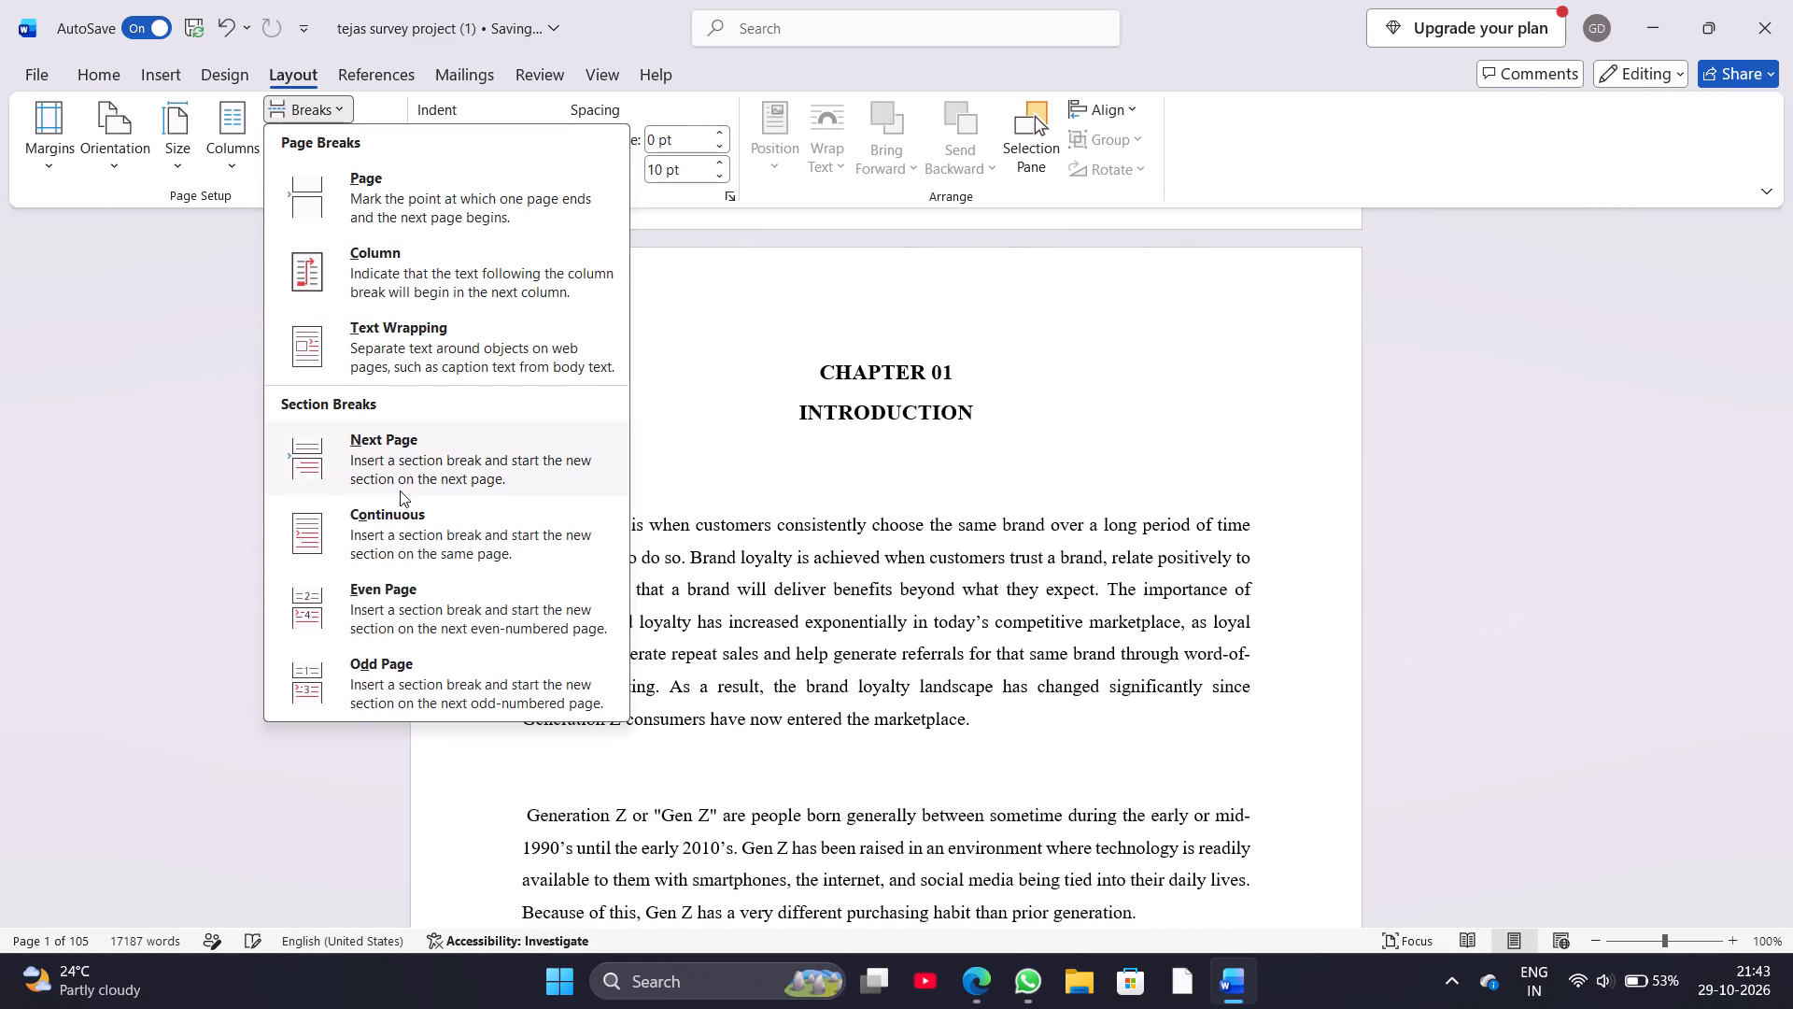
click(394, 549)
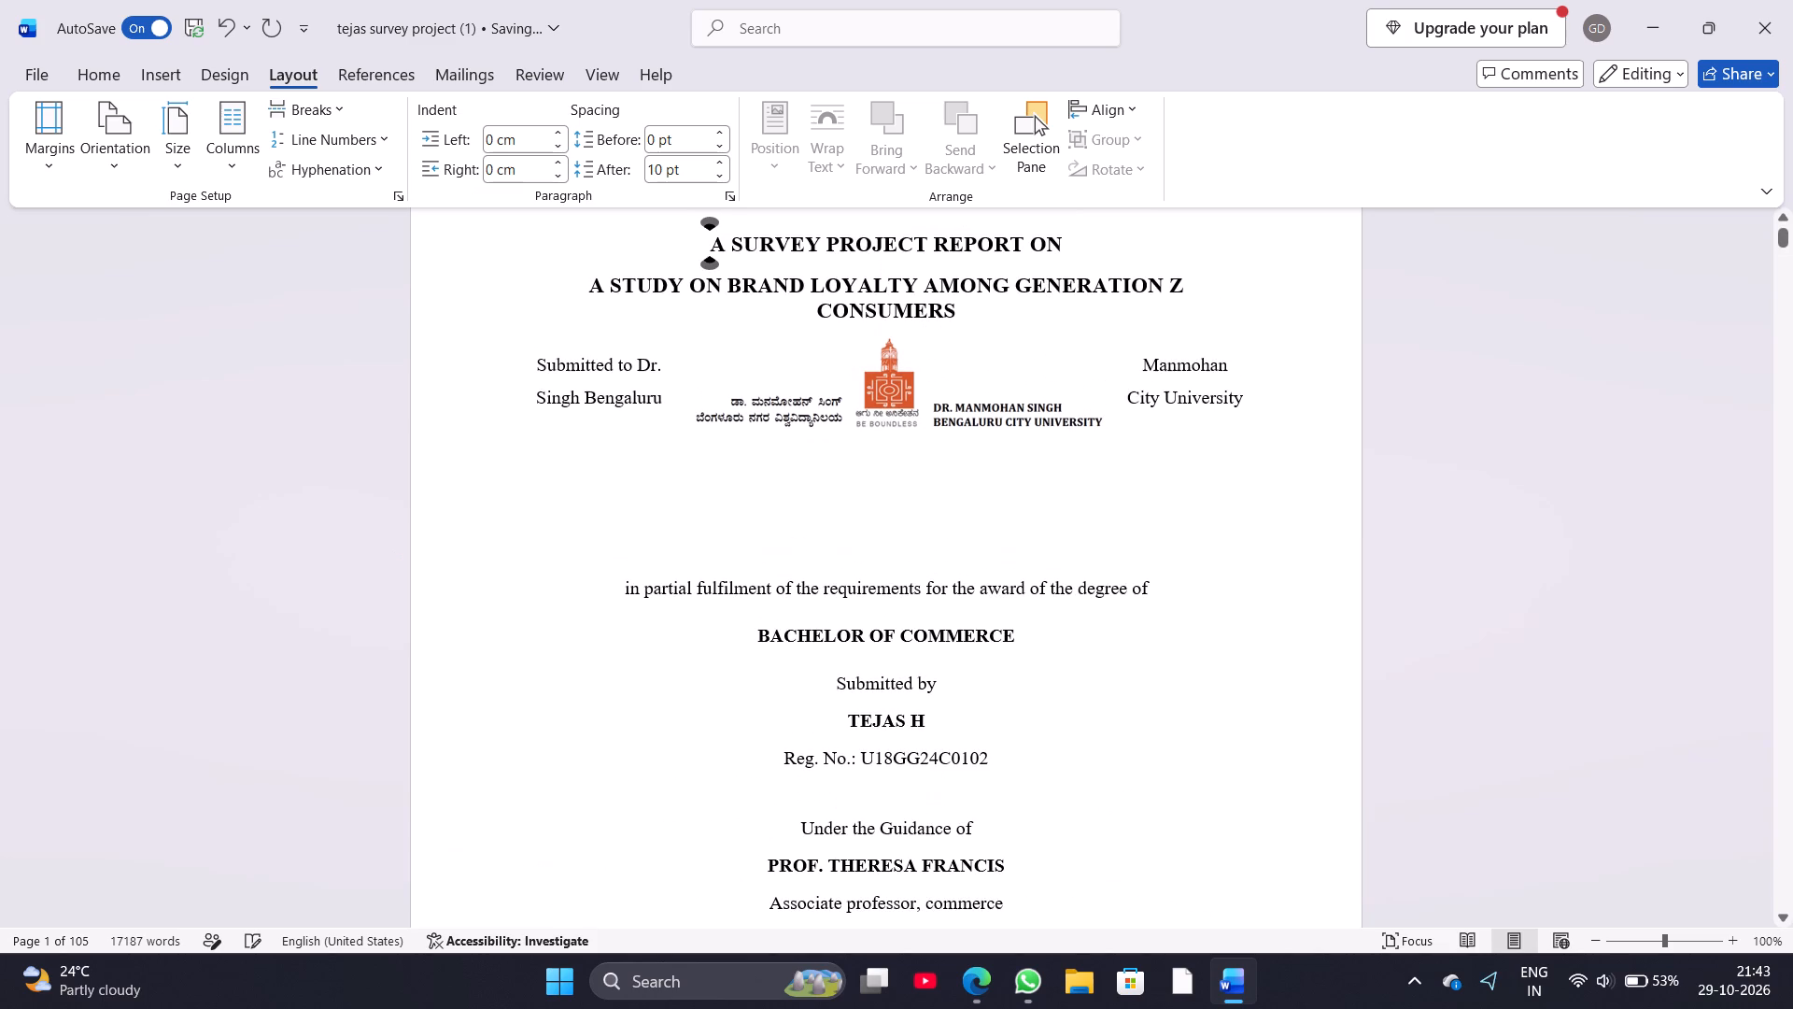
Insert a continuous section break just before the CHAPTER 01 heading.
scroll(556, 619, down, 5)
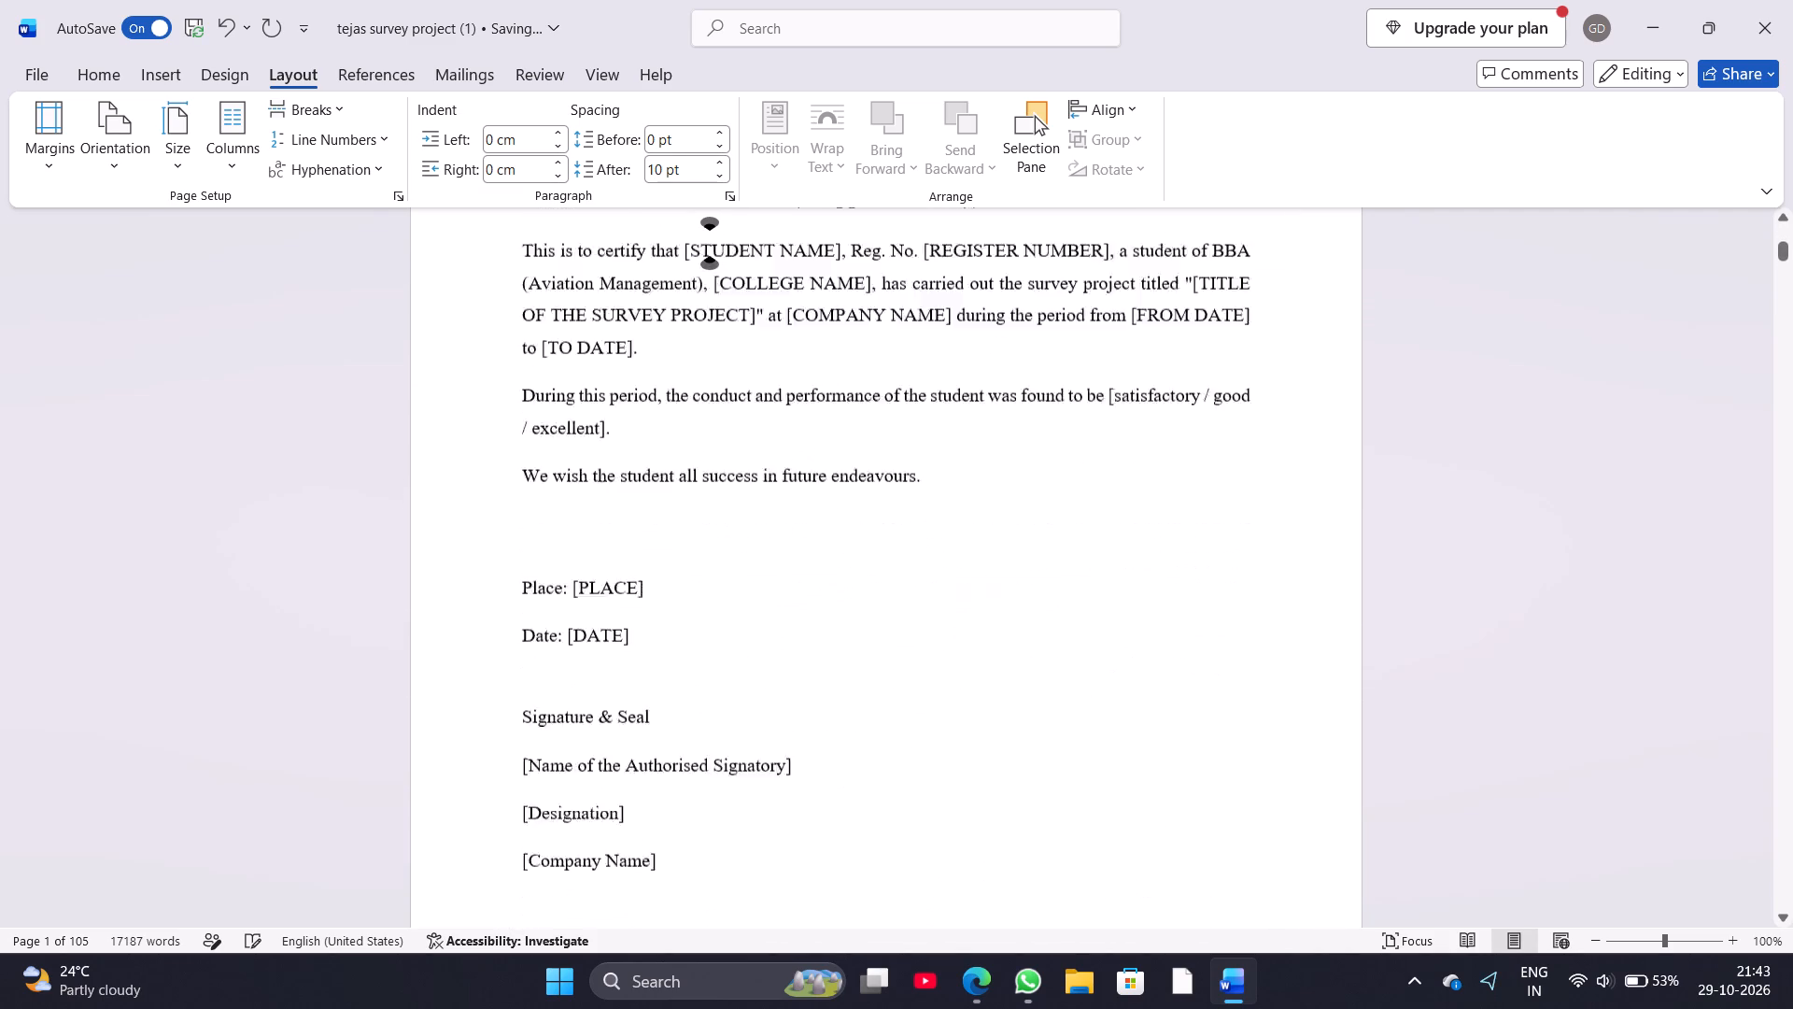
scroll(556, 619, down, 6)
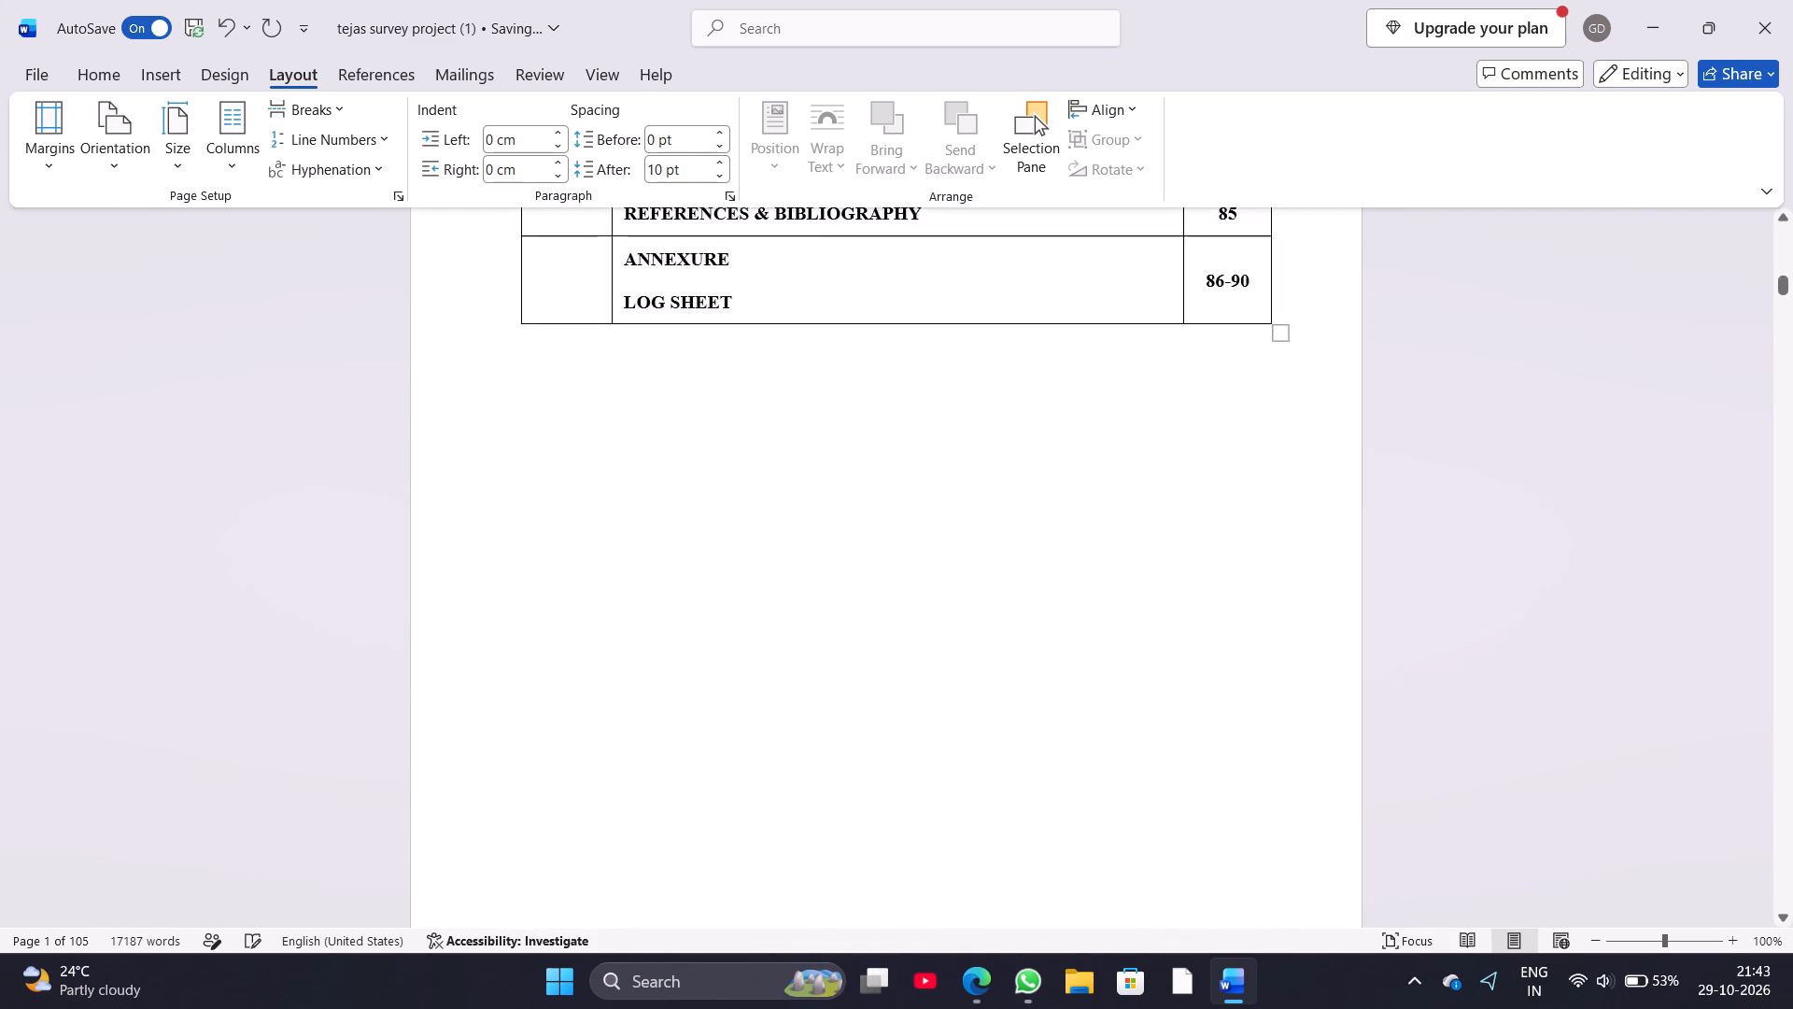
scroll(556, 619, down, 3)
scroll(556, 619, up, 2)
scroll(556, 619, down, 1)
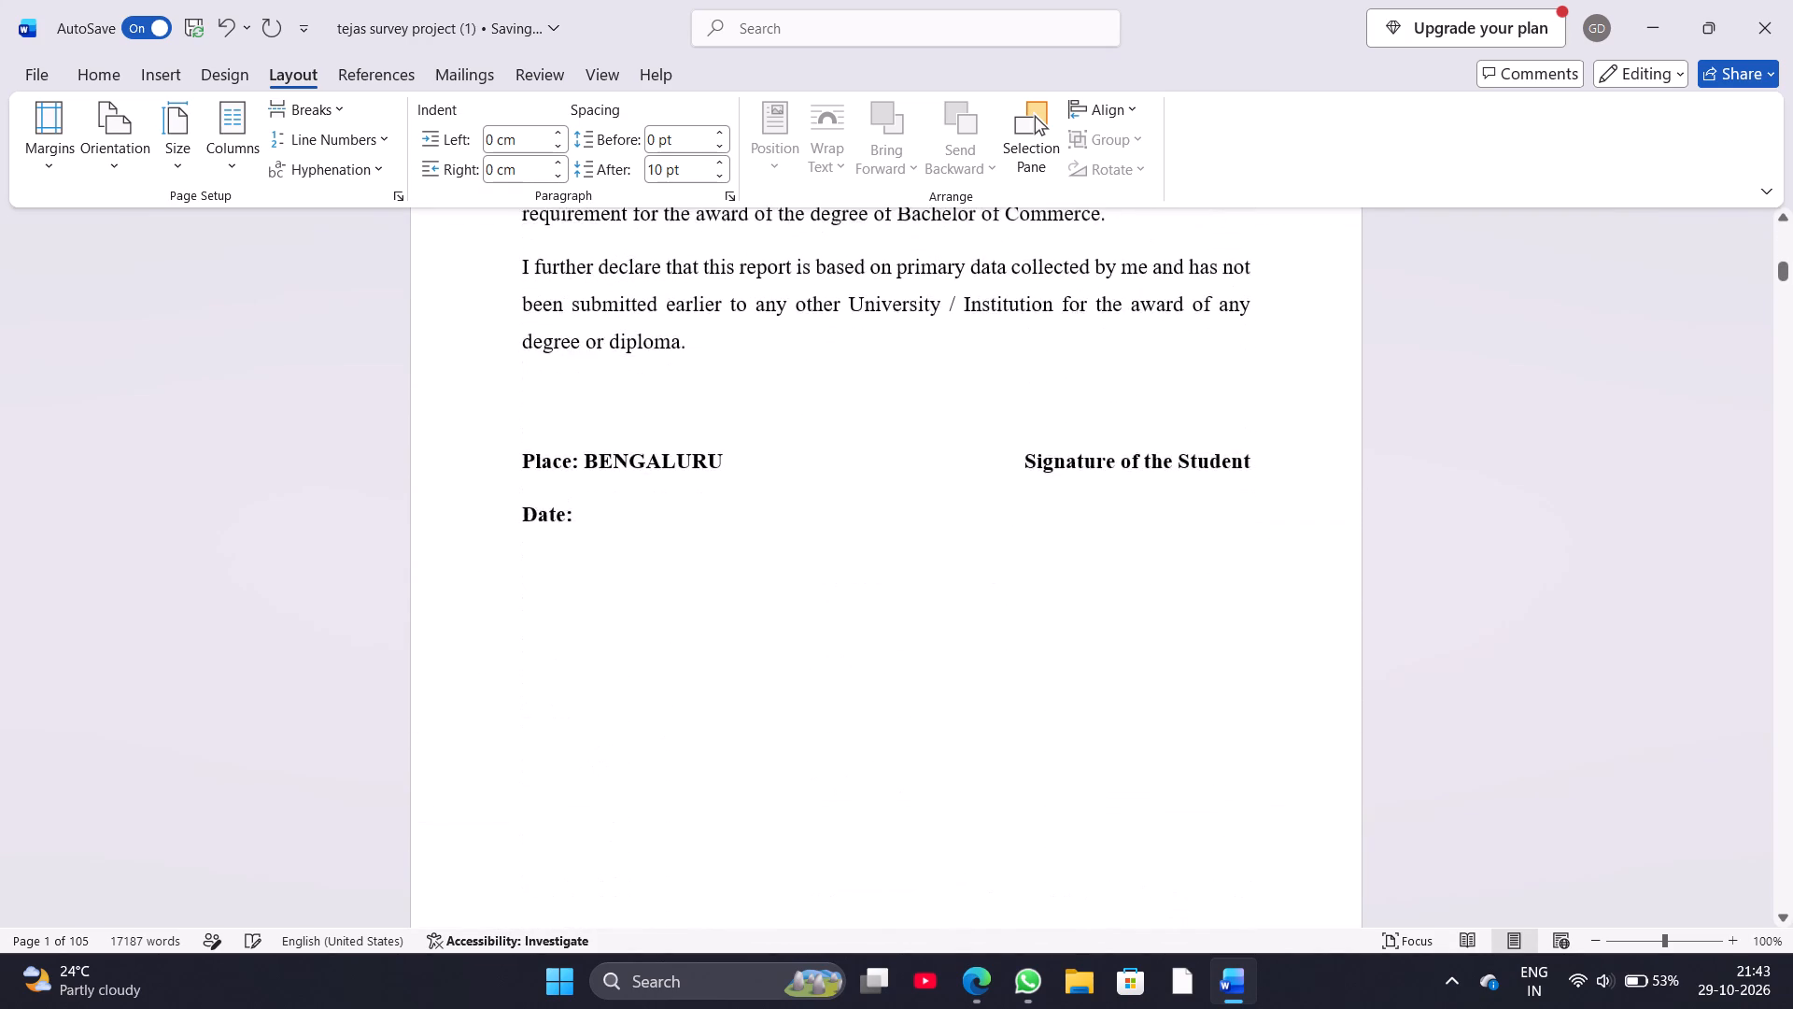
scroll(556, 619, down, 4)
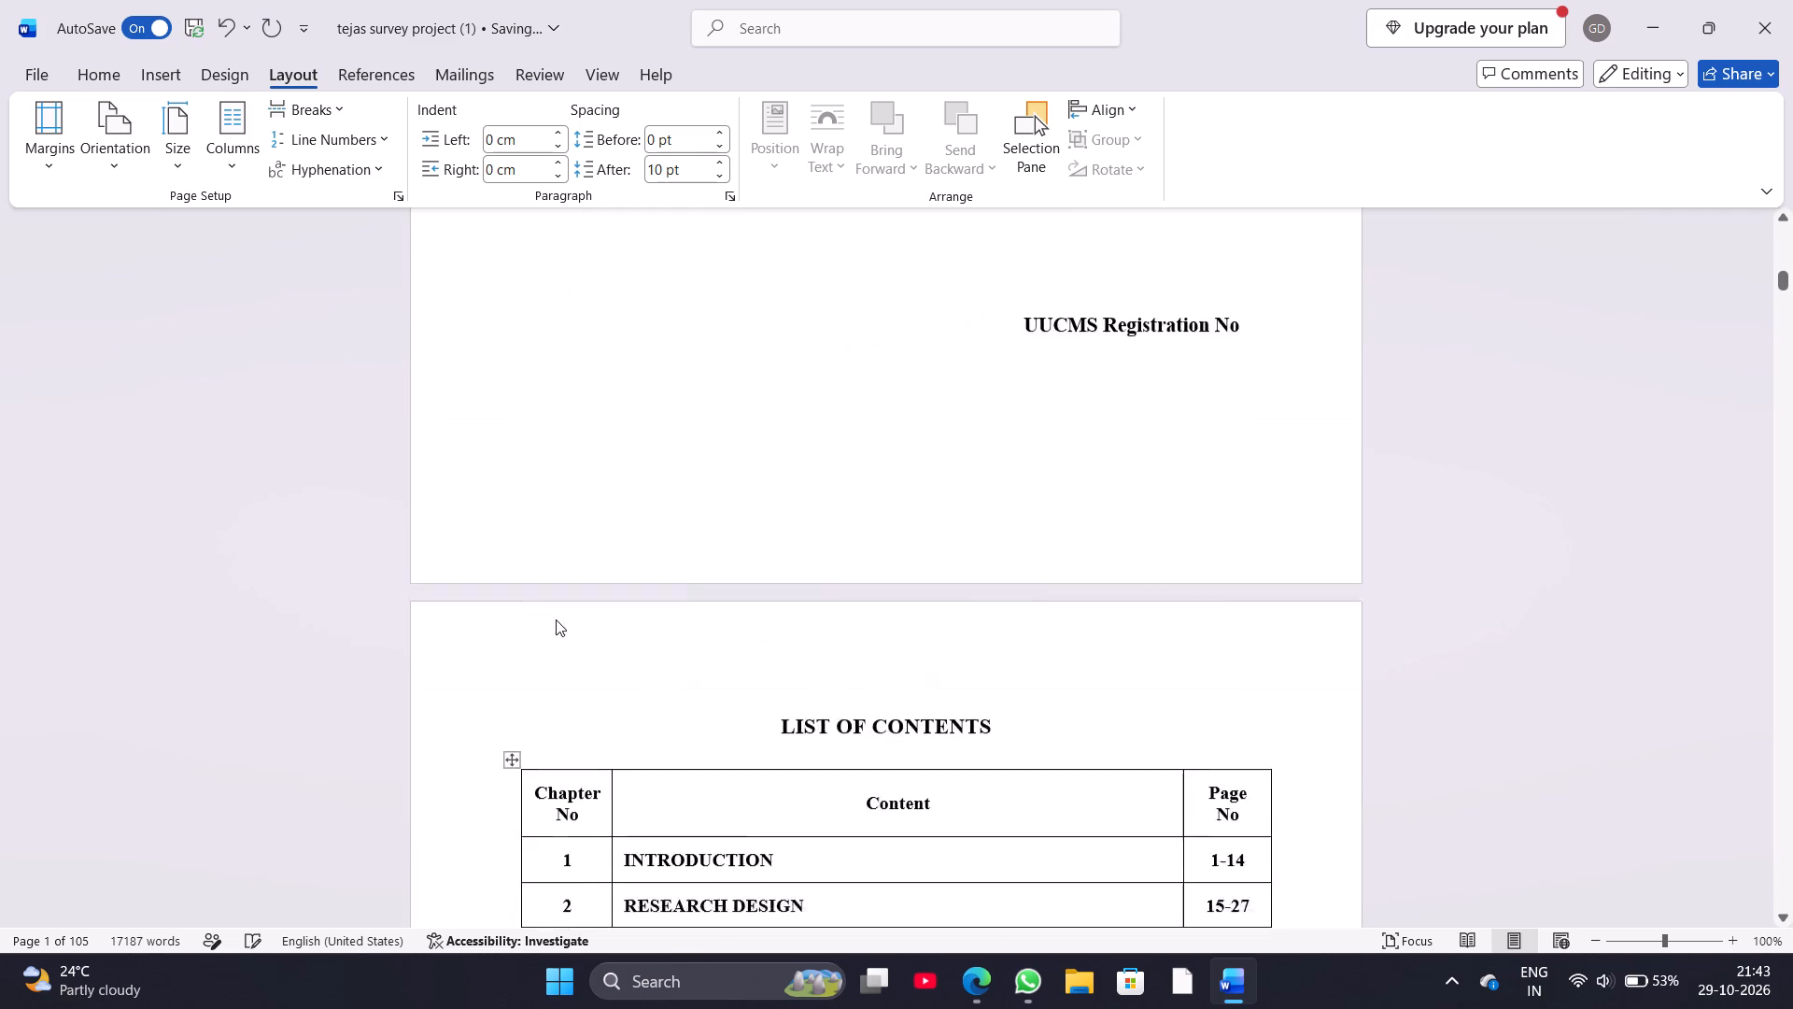
scroll(556, 619, down, 6)
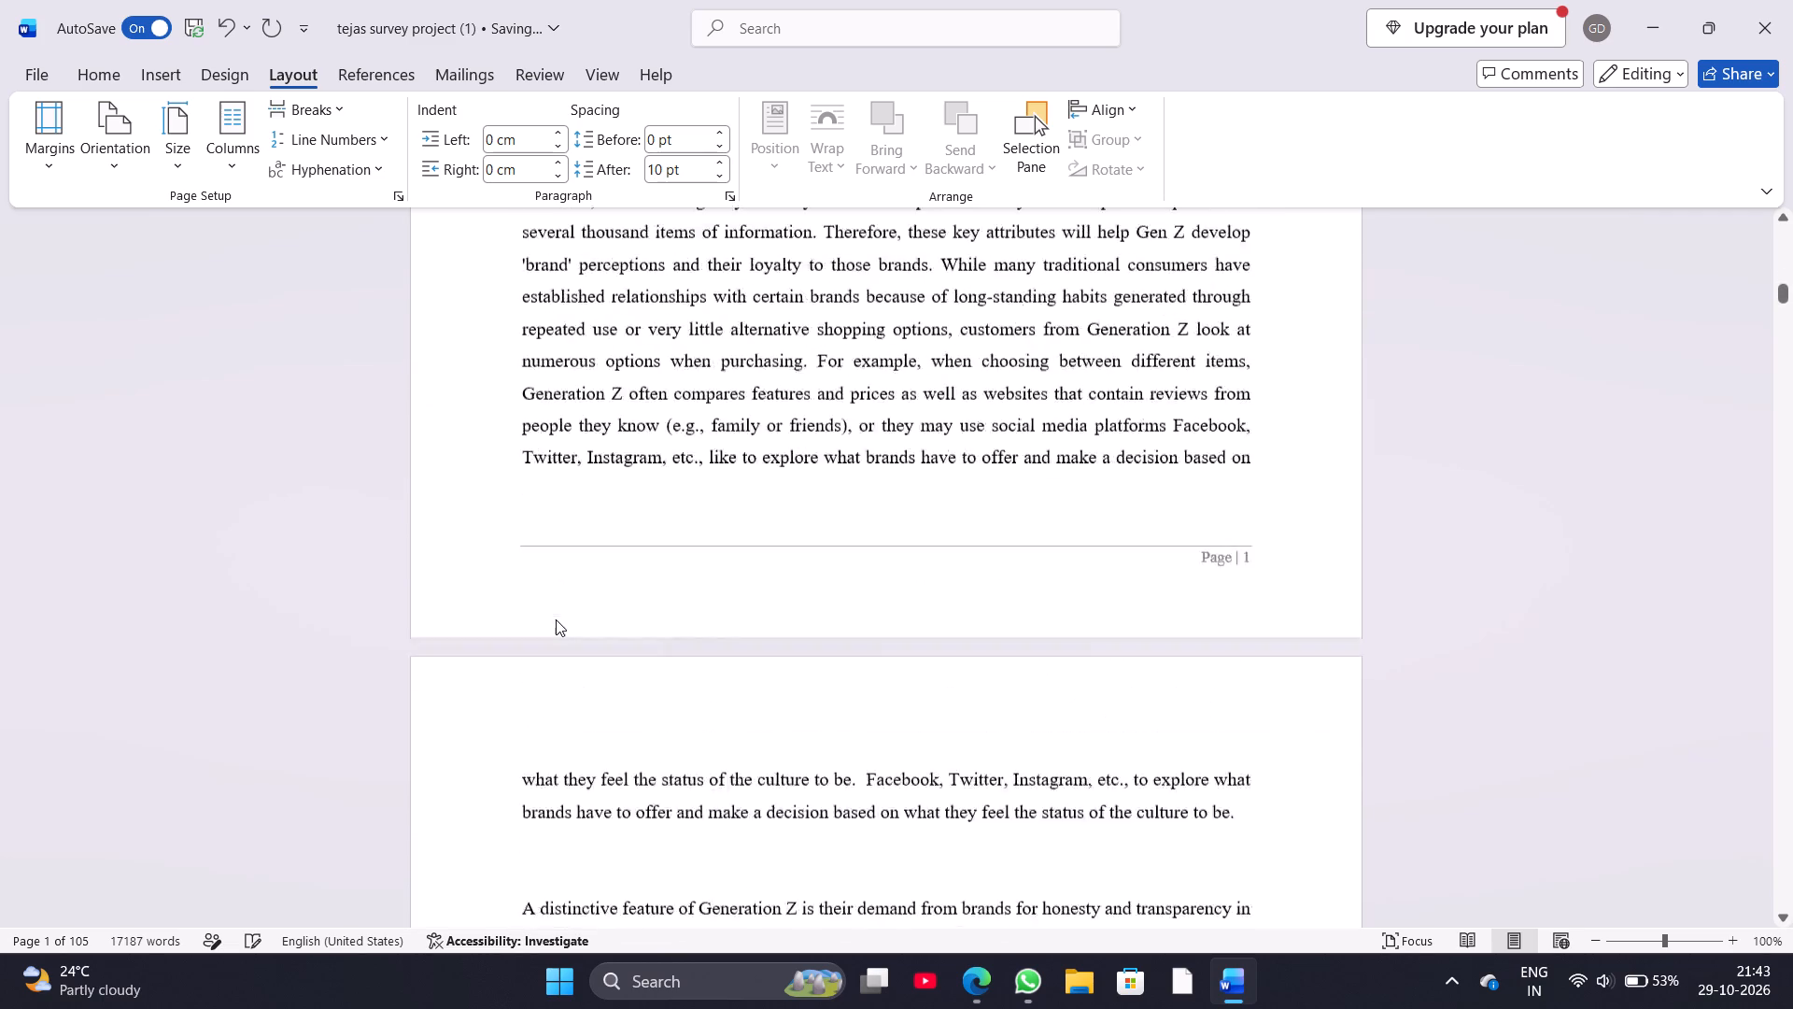
scroll(556, 619, up, 6)
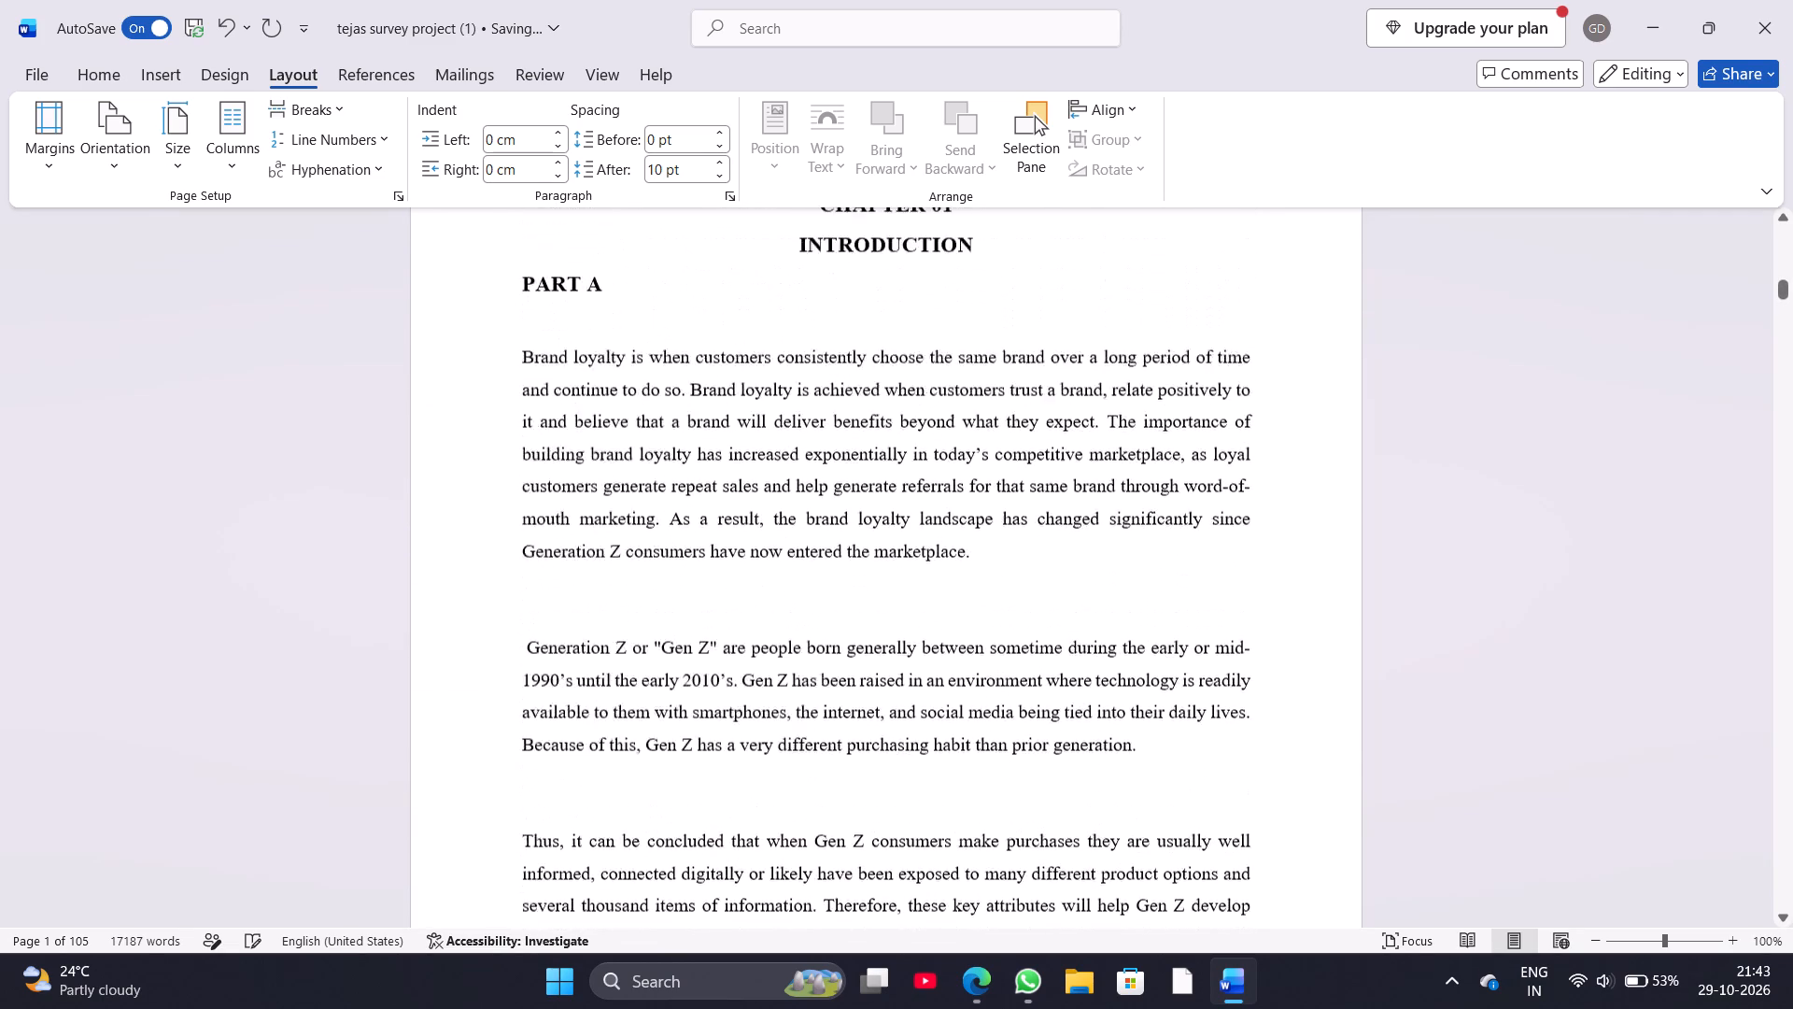
scroll(556, 619, up, 1)
click(541, 465)
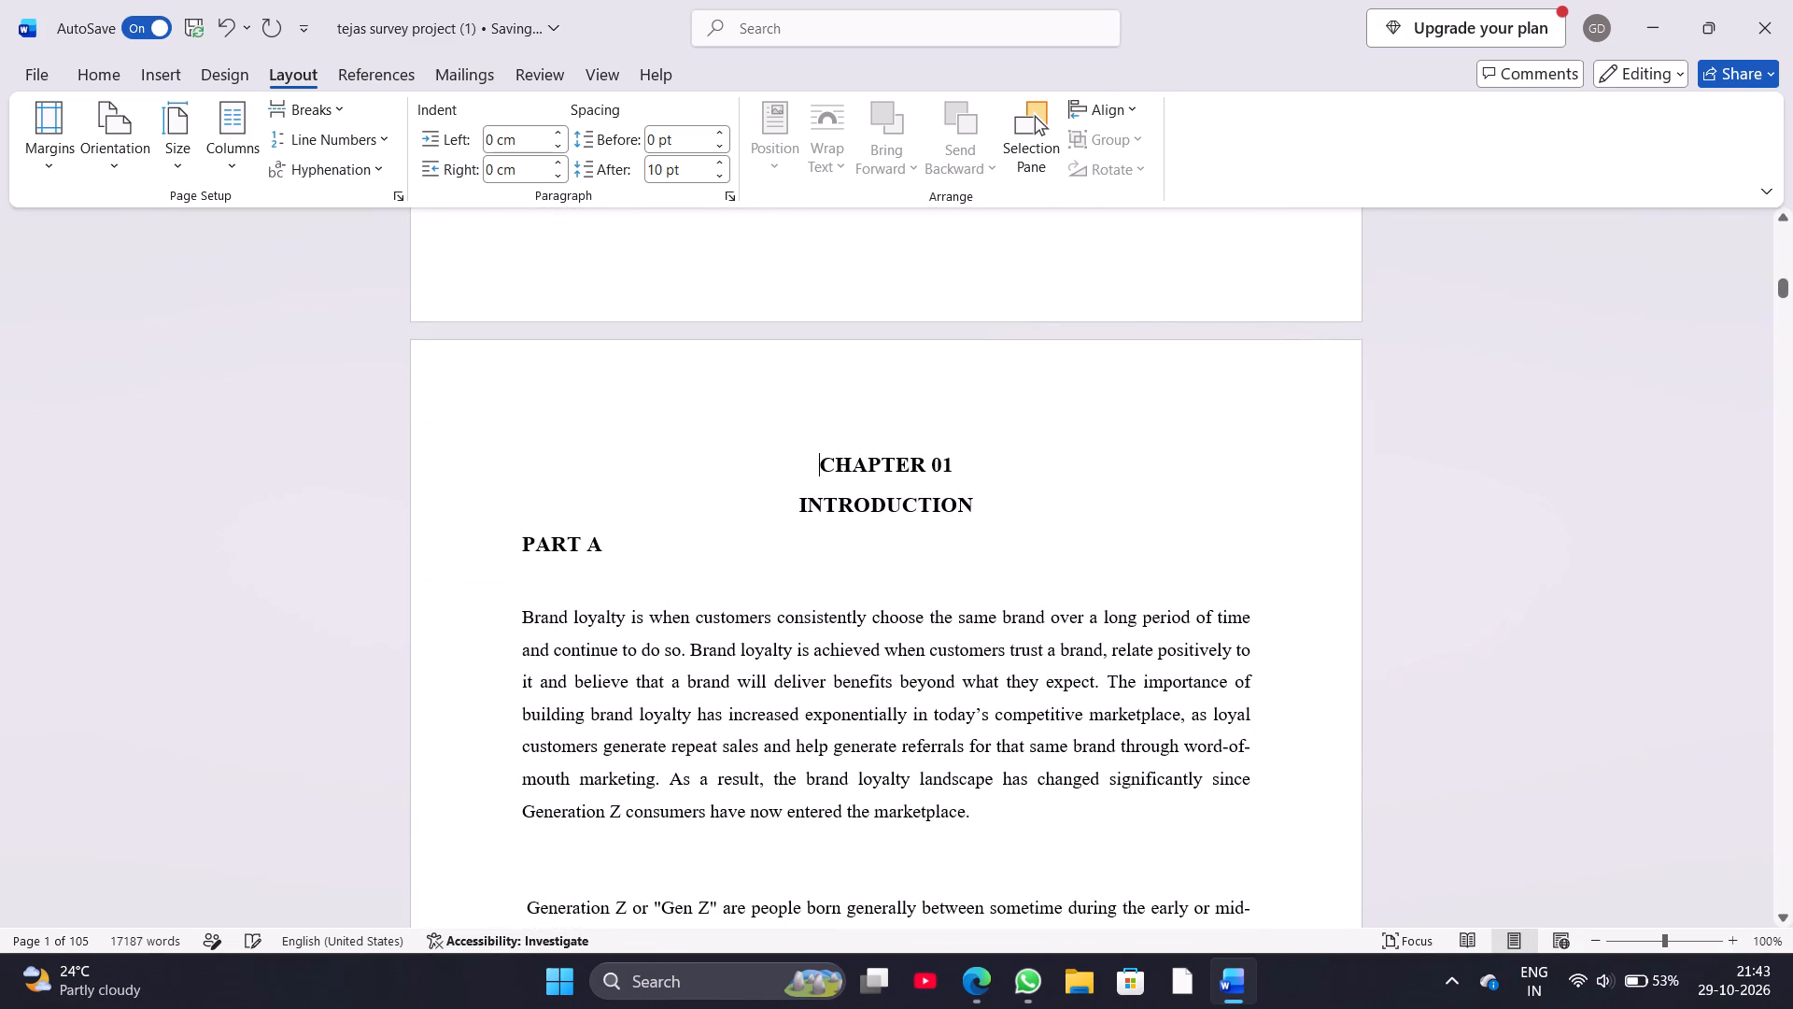
click(331, 101)
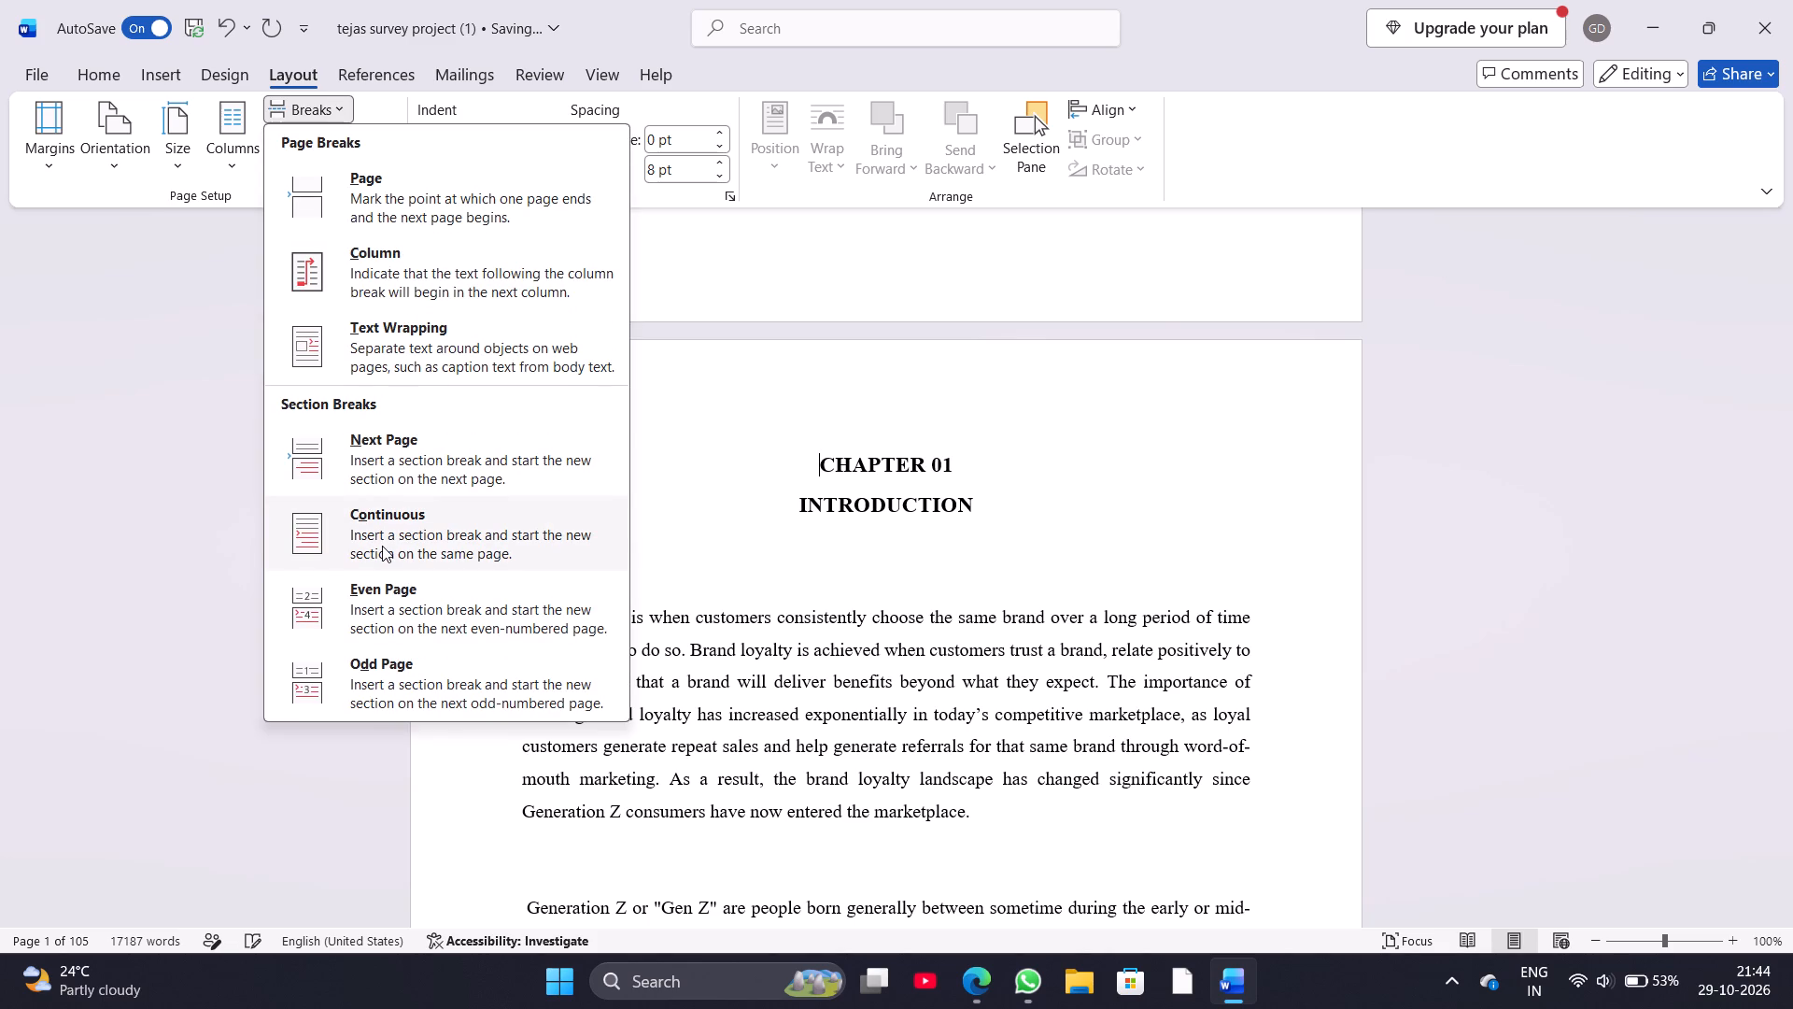
click(382, 546)
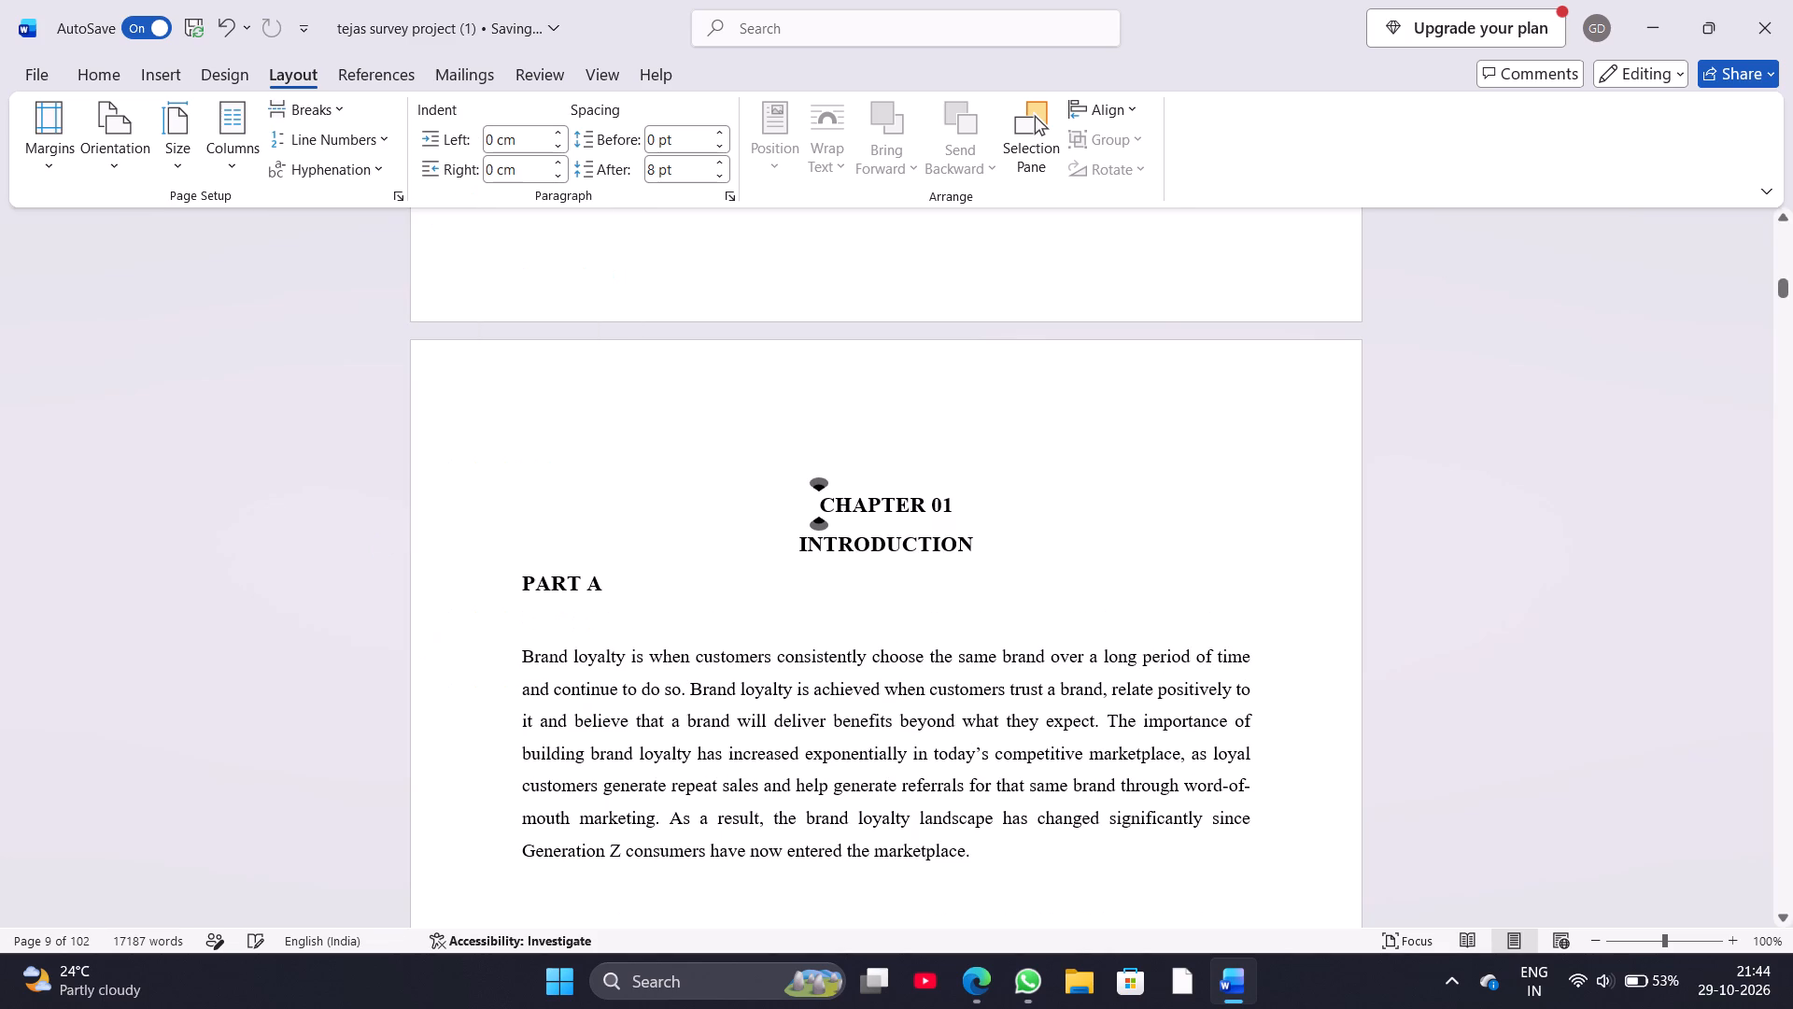
Bring up the design options for page borders.
click(217, 75)
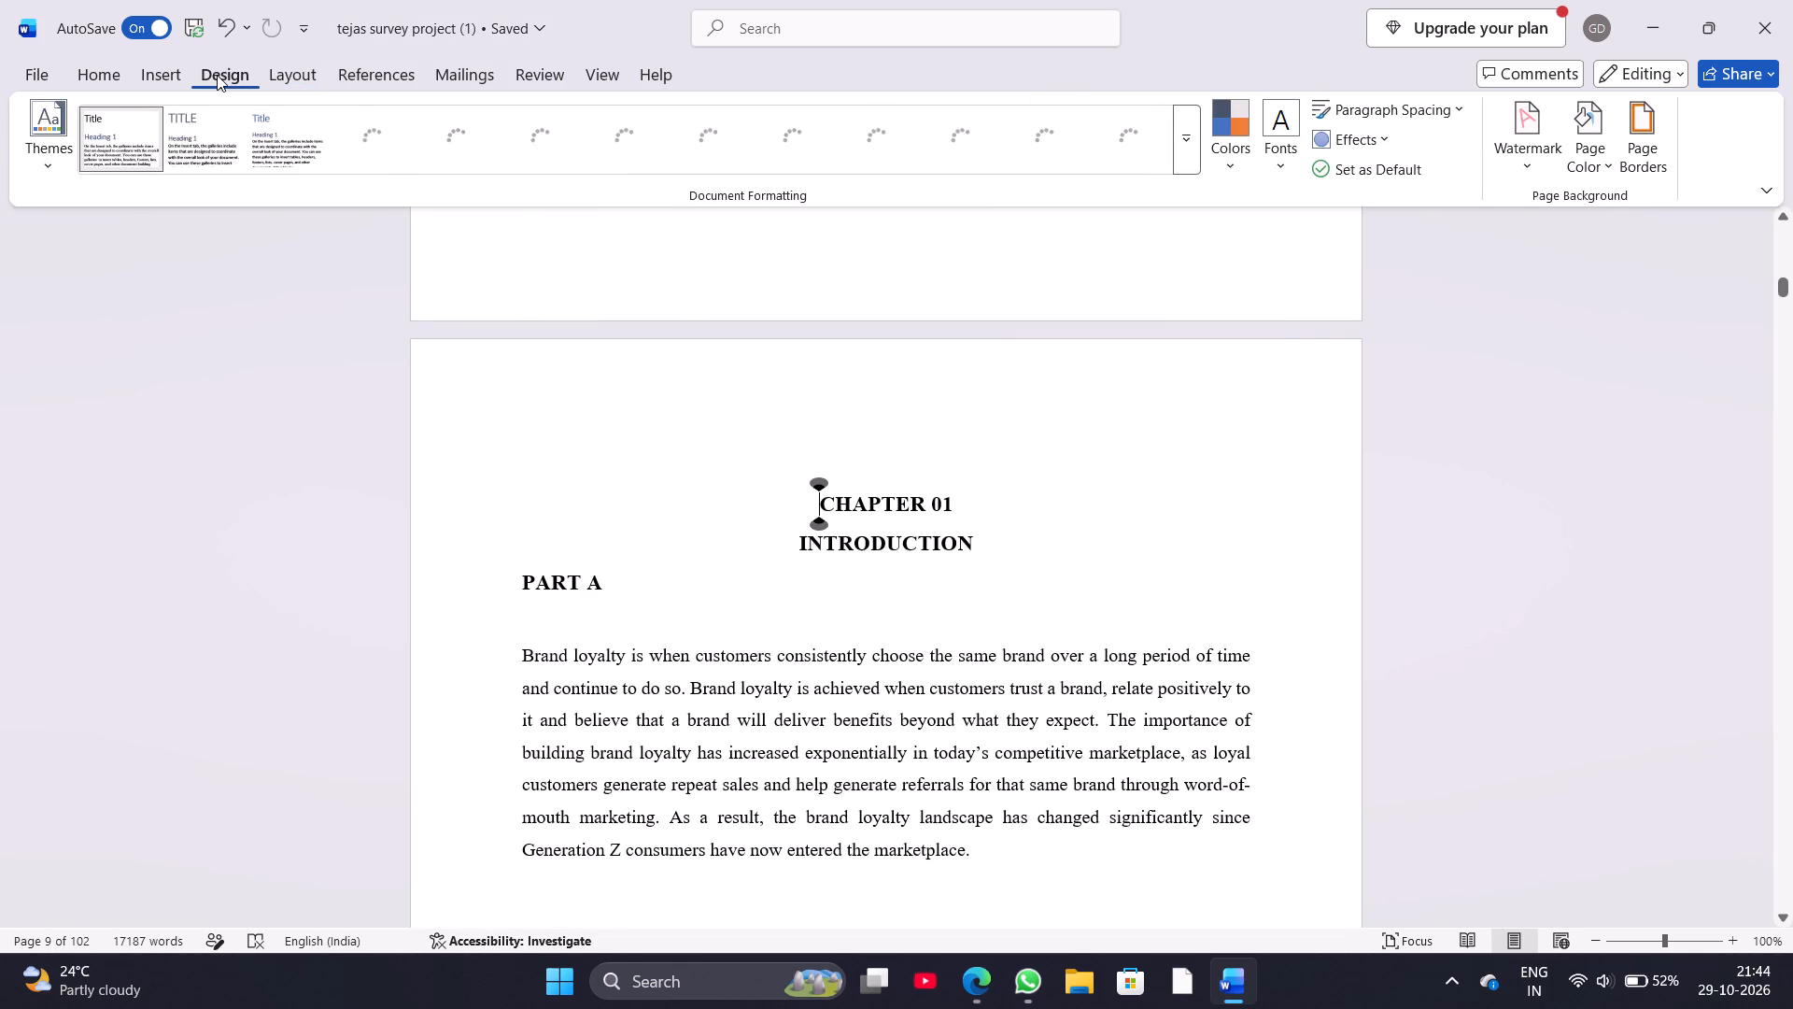
Apply a custom page border with only a top line, limited to this section, starting from the CHAPTER 01 section.
click(1657, 120)
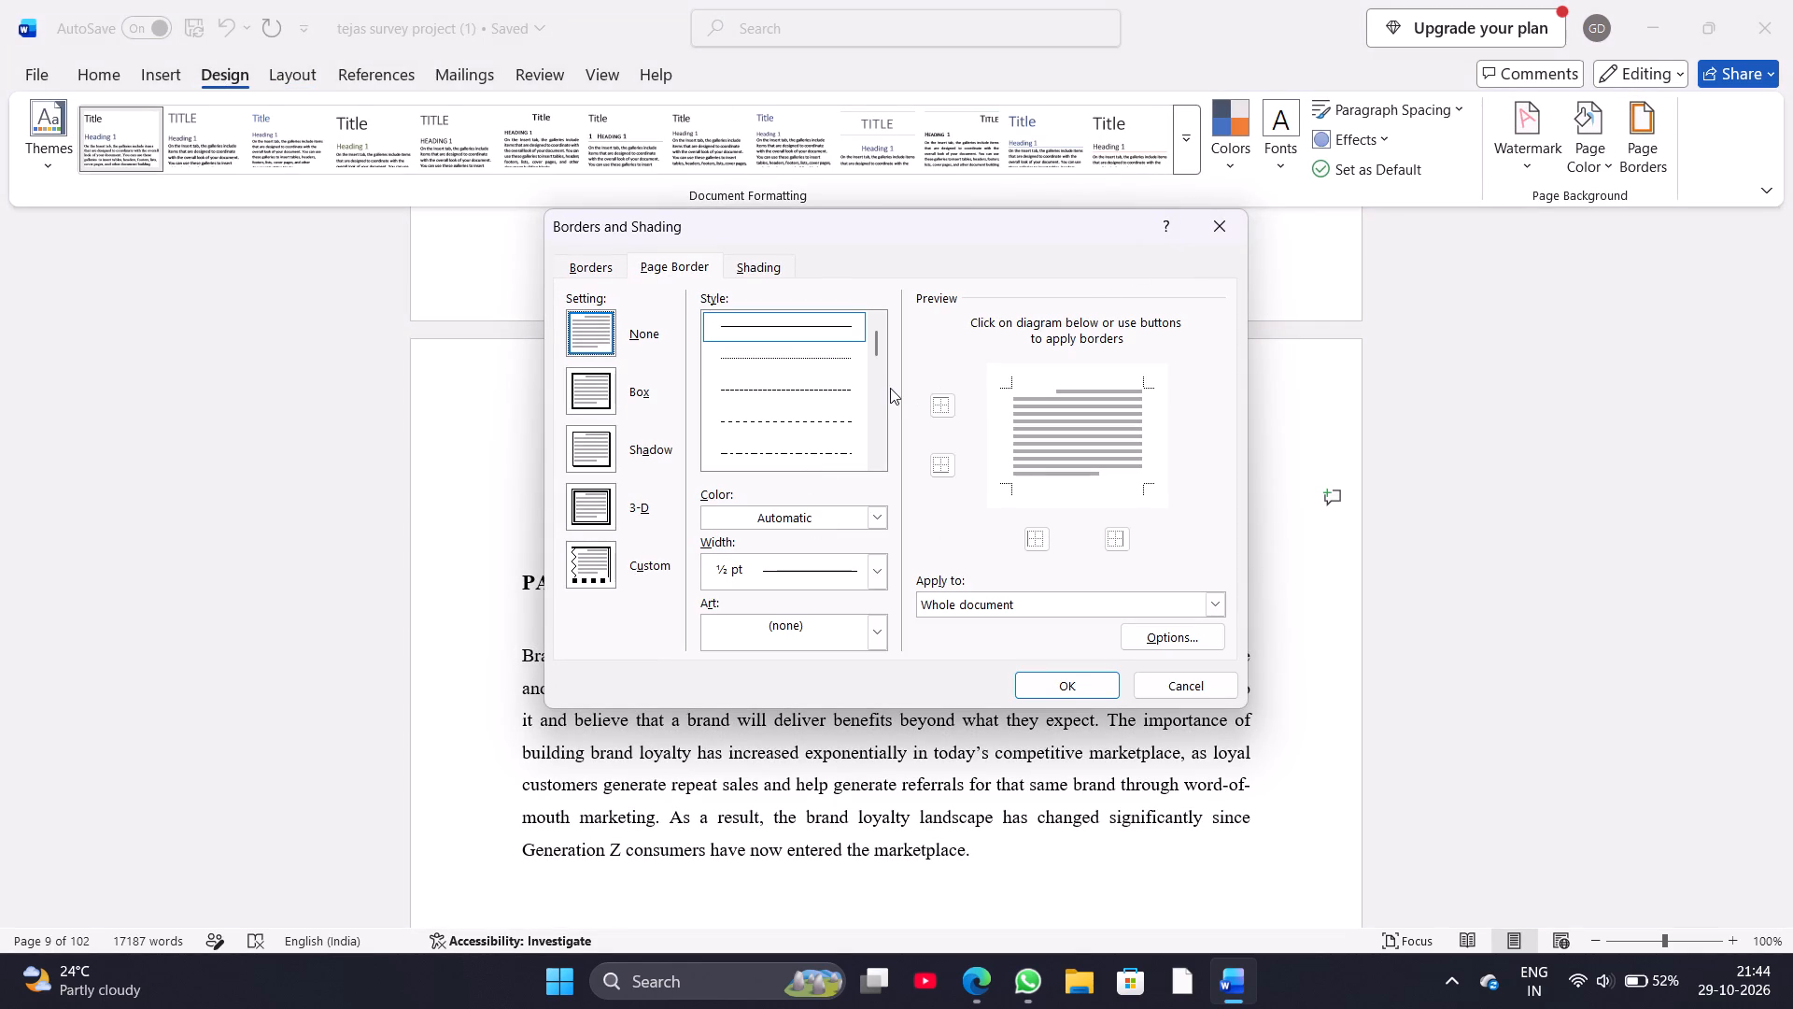
click(602, 585)
click(1060, 391)
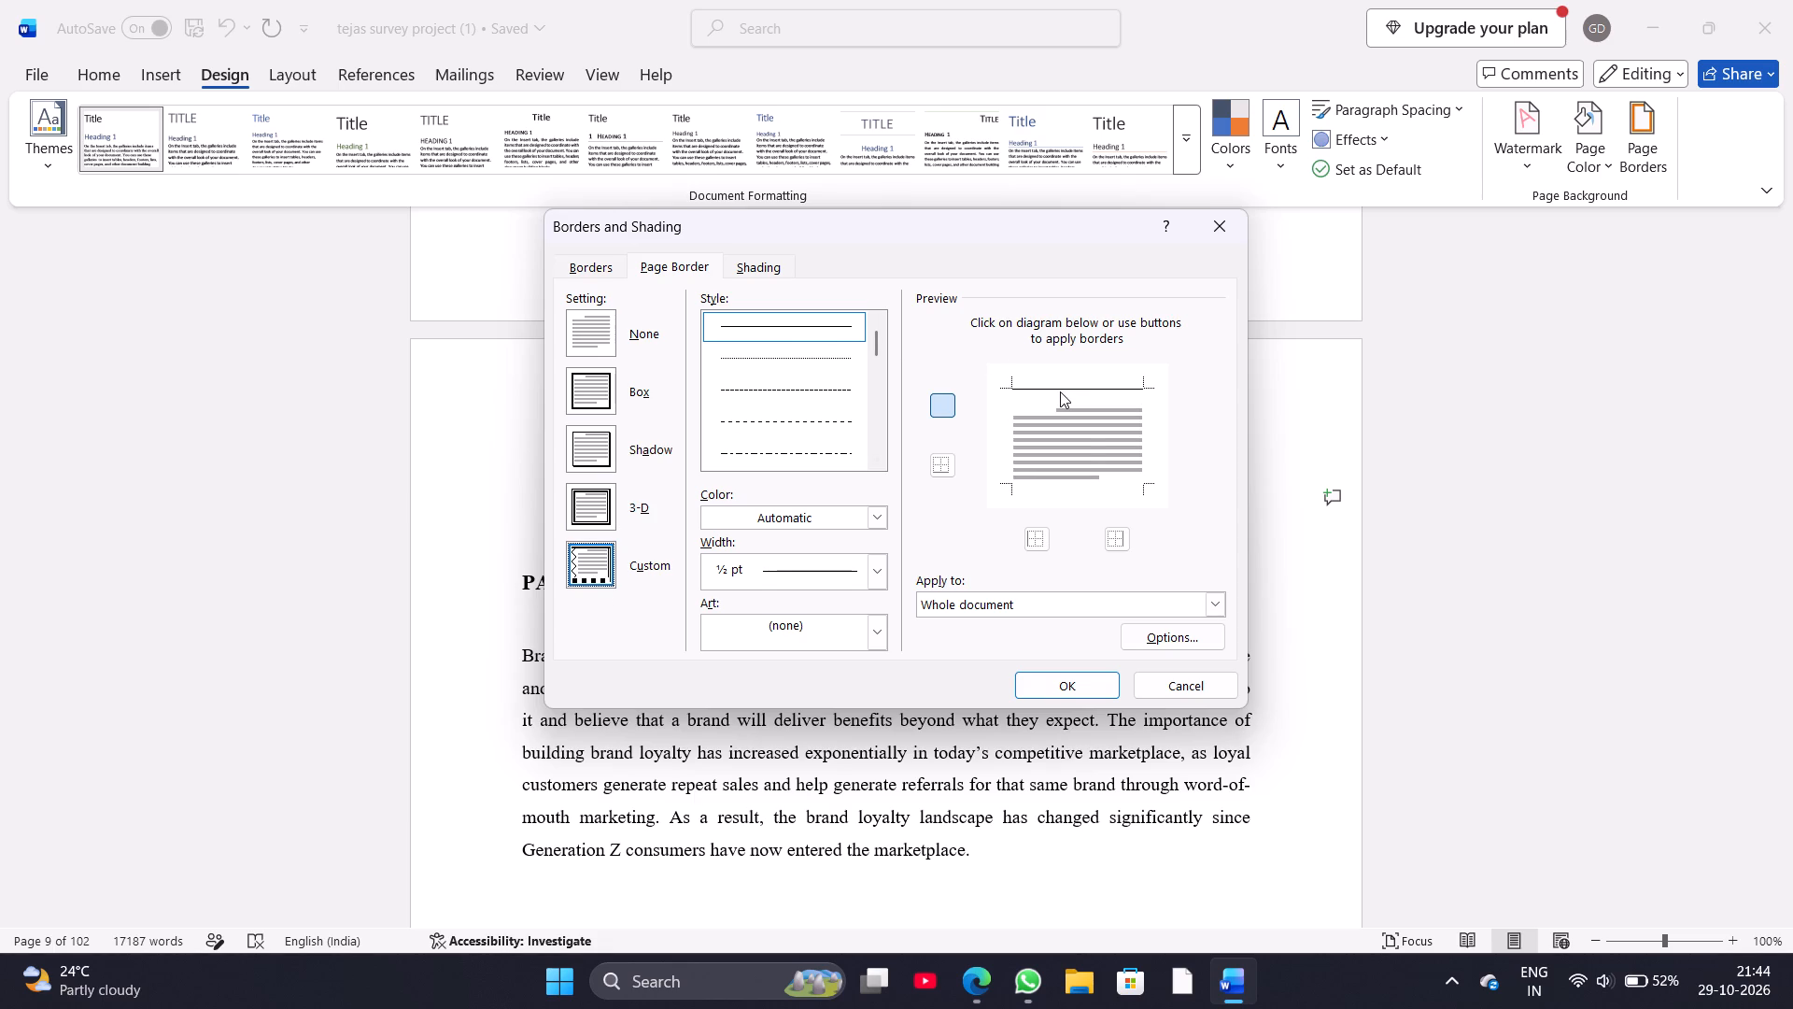
click(1050, 599)
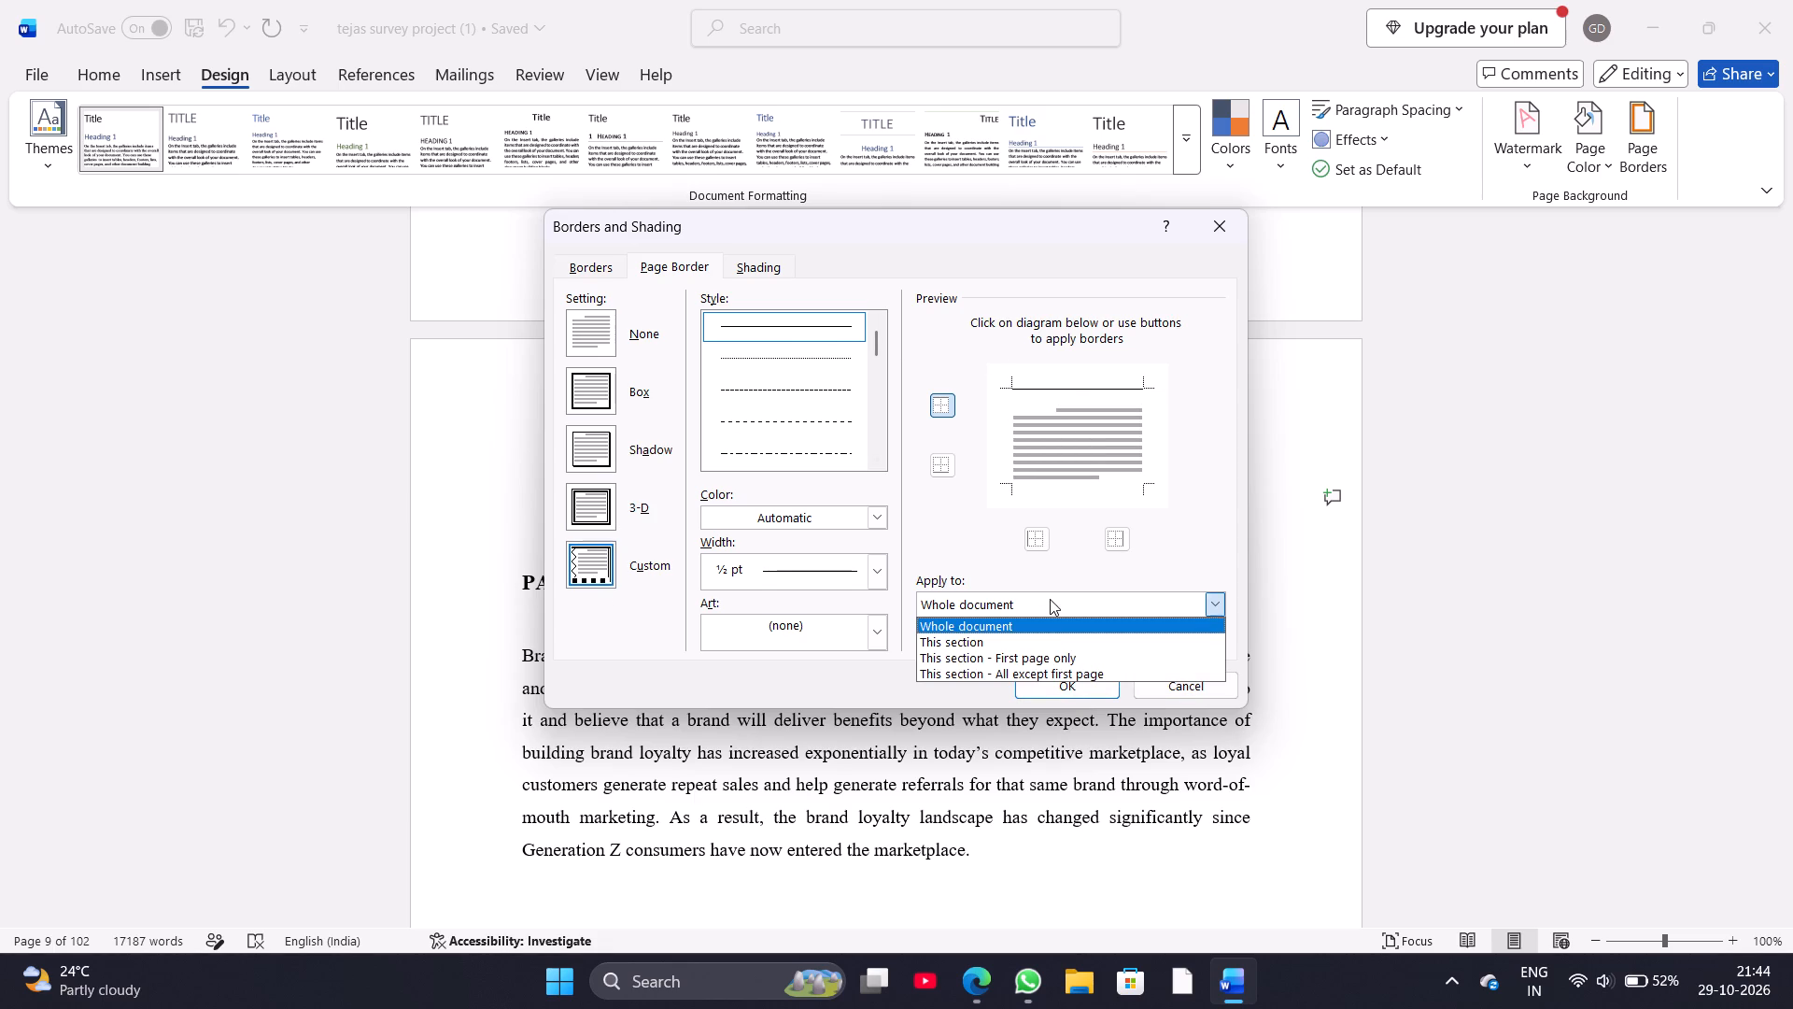
click(1042, 633)
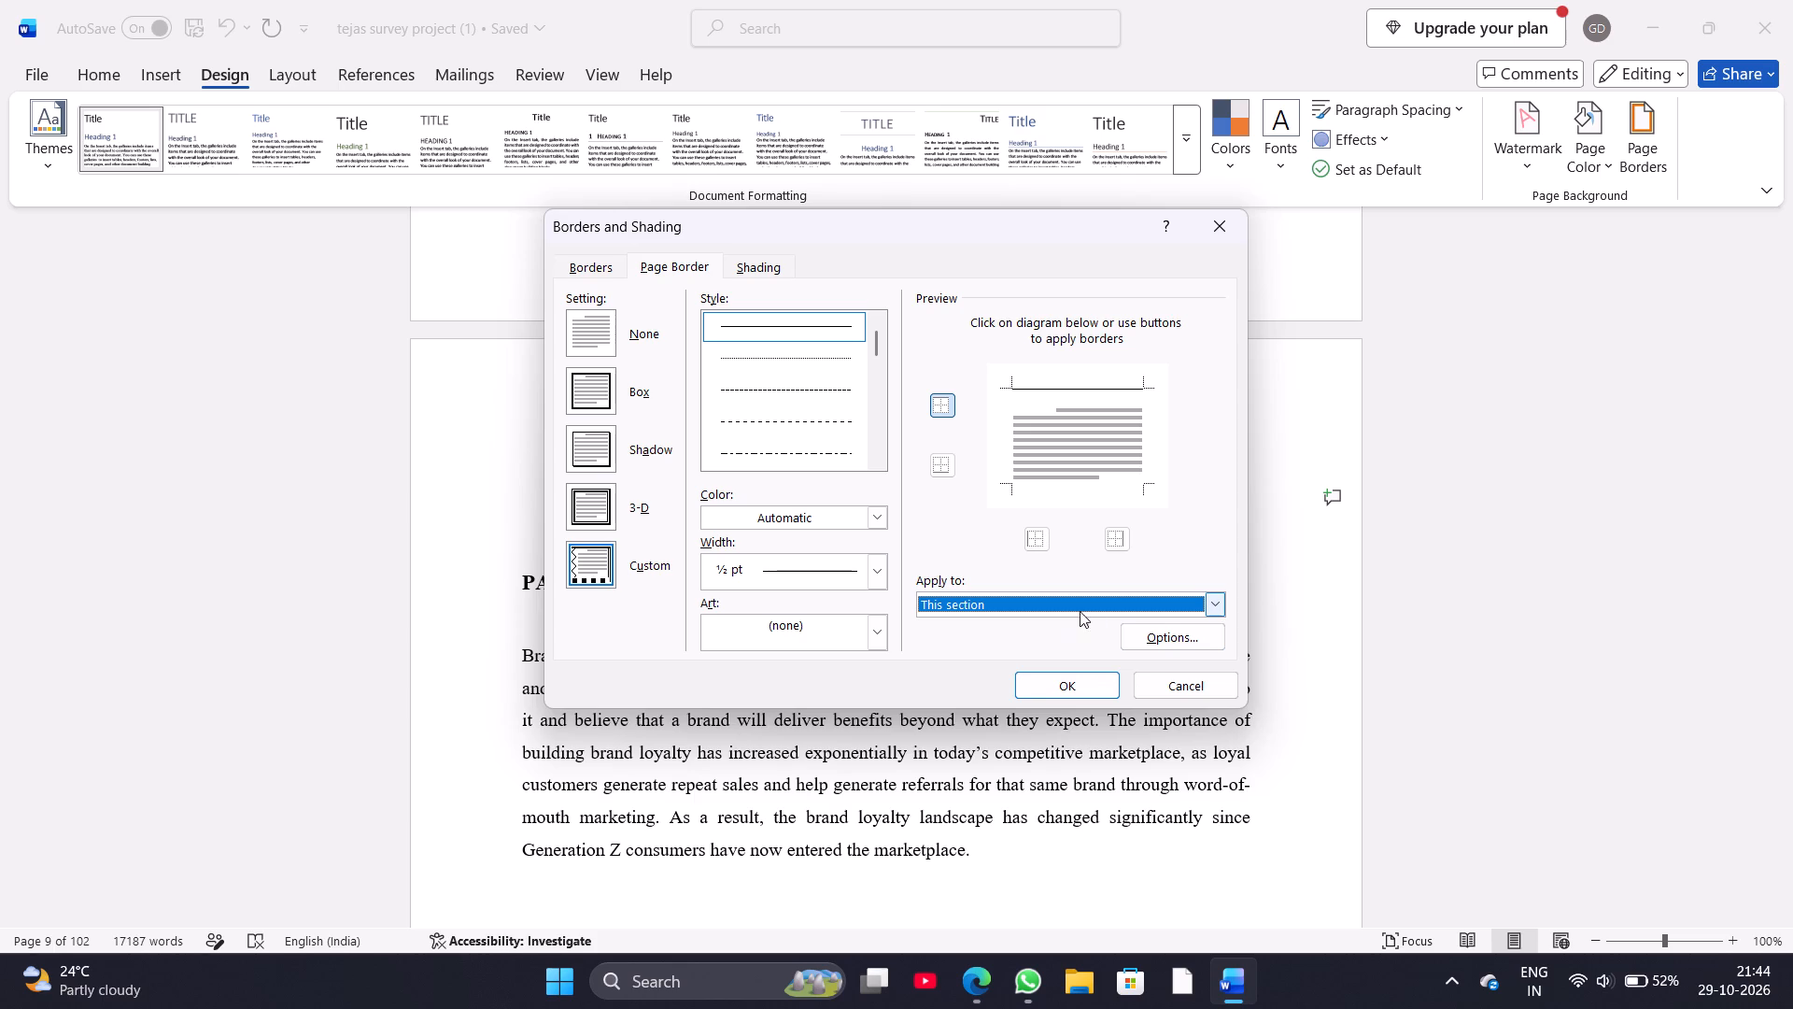
click(1214, 604)
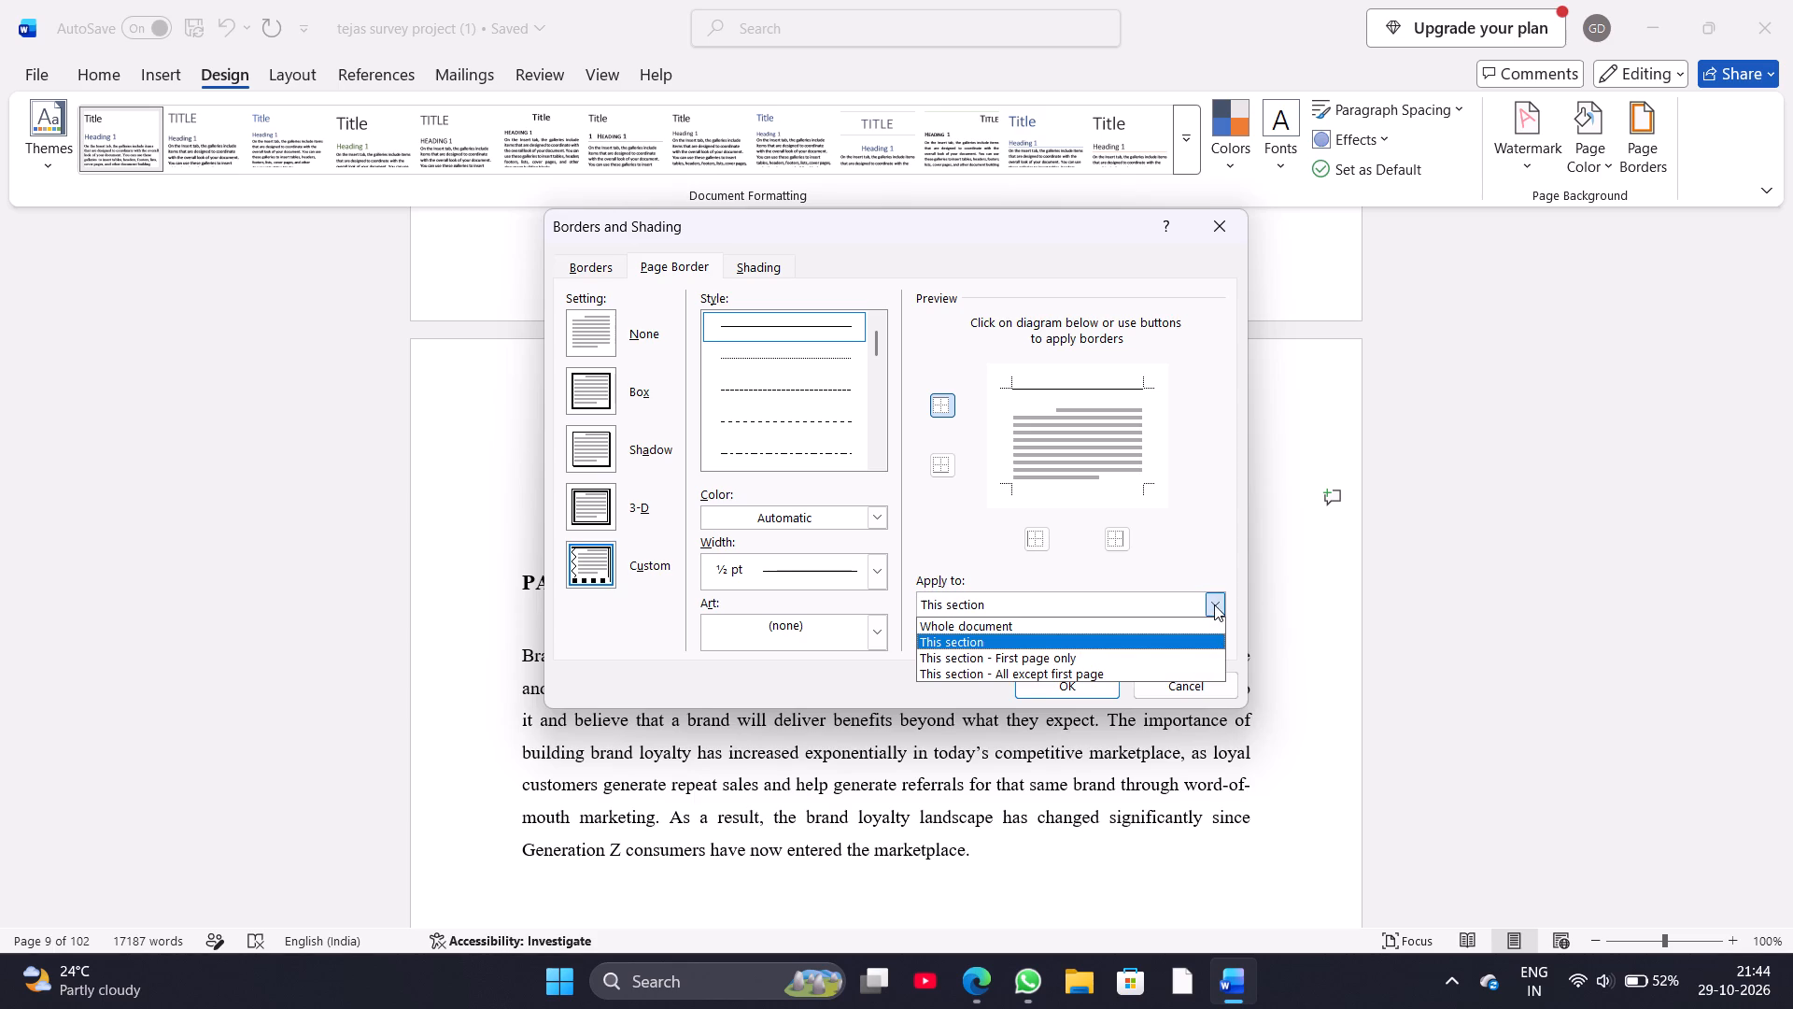
click(1105, 686)
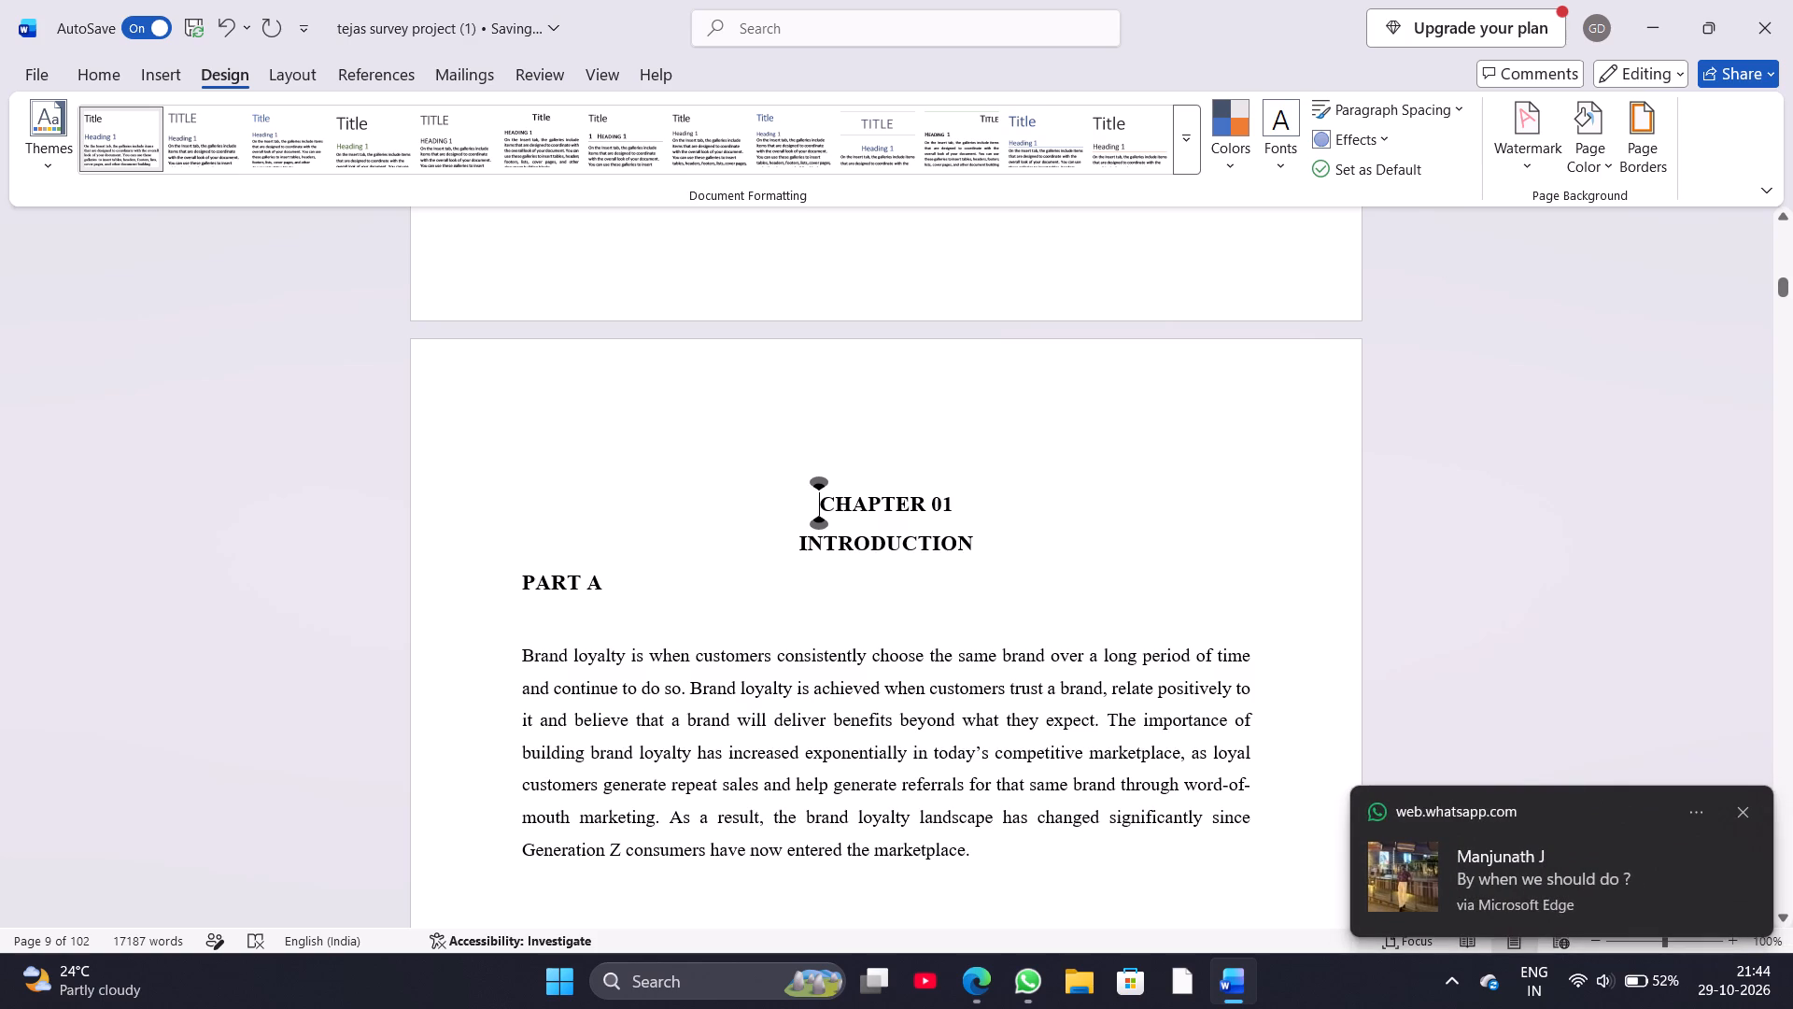
Look through the pages from the list of contents to the MEANING section to check where the top border line appears.
scroll(1105, 686, down, 2)
scroll(1105, 686, left, 1)
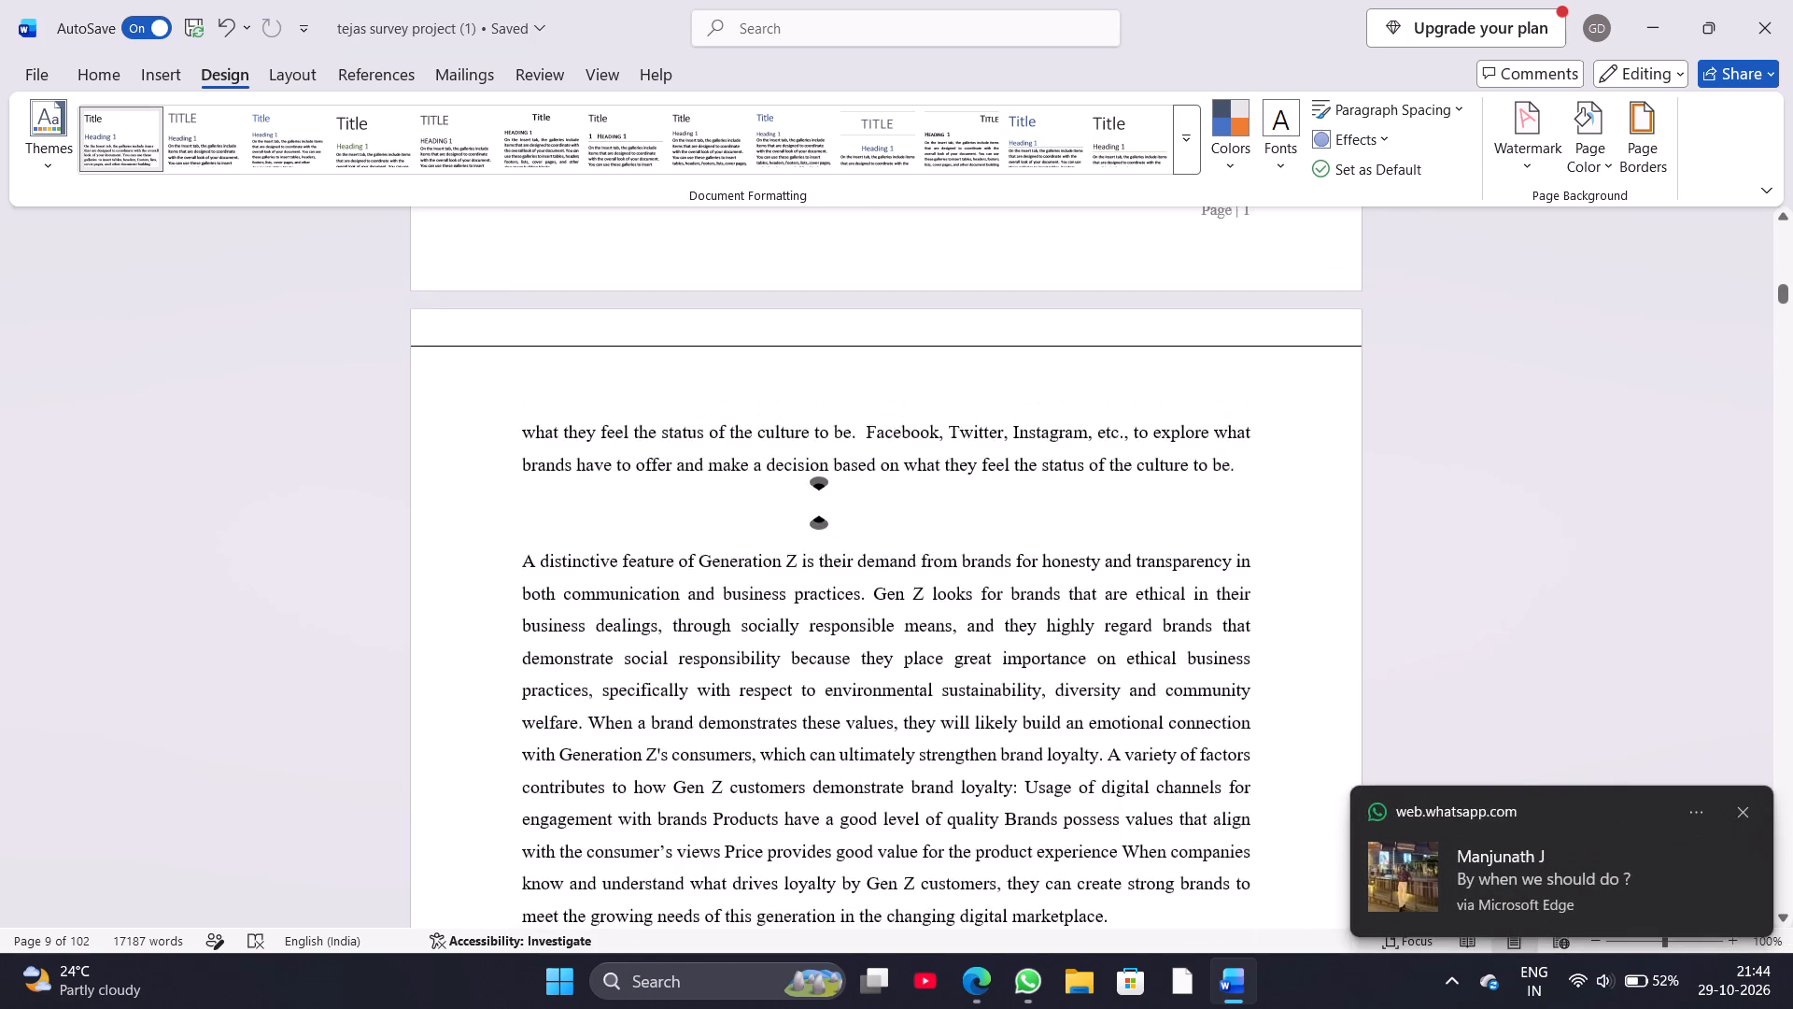
scroll(1105, 686, left, 1)
scroll(1105, 686, up, 2)
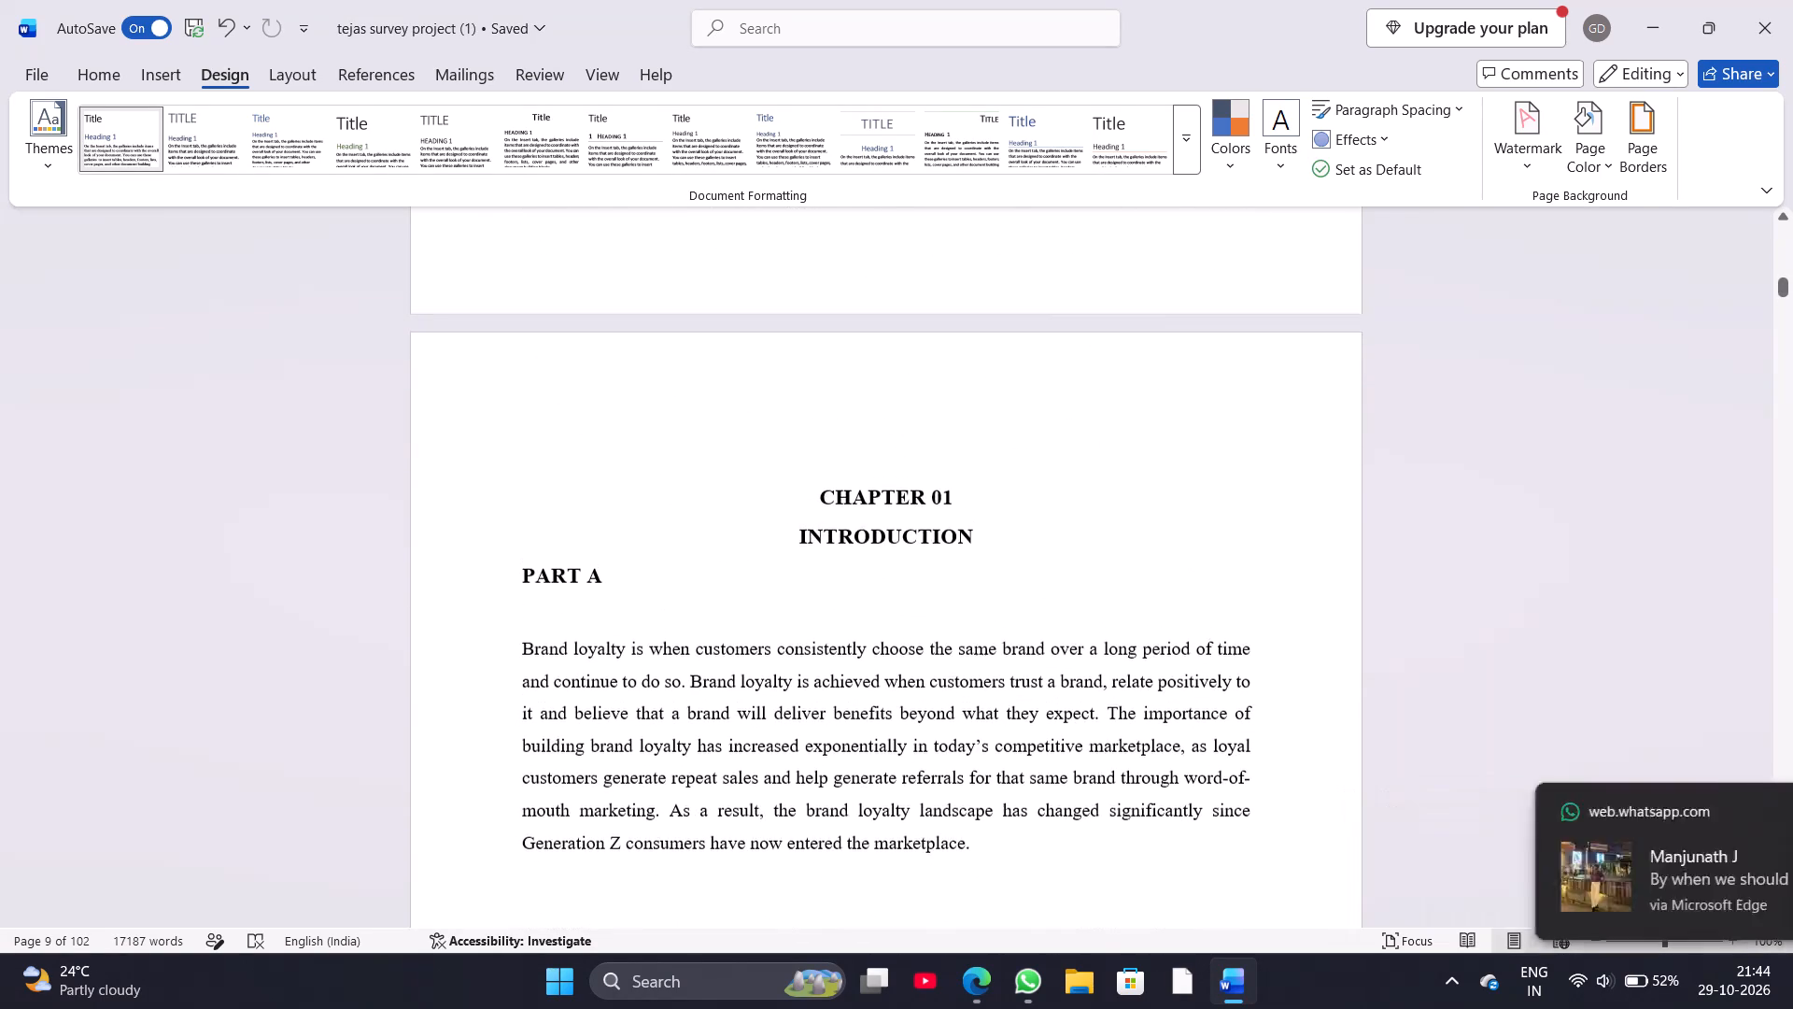
scroll(1105, 686, up, 5)
scroll(1105, 686, down, 2)
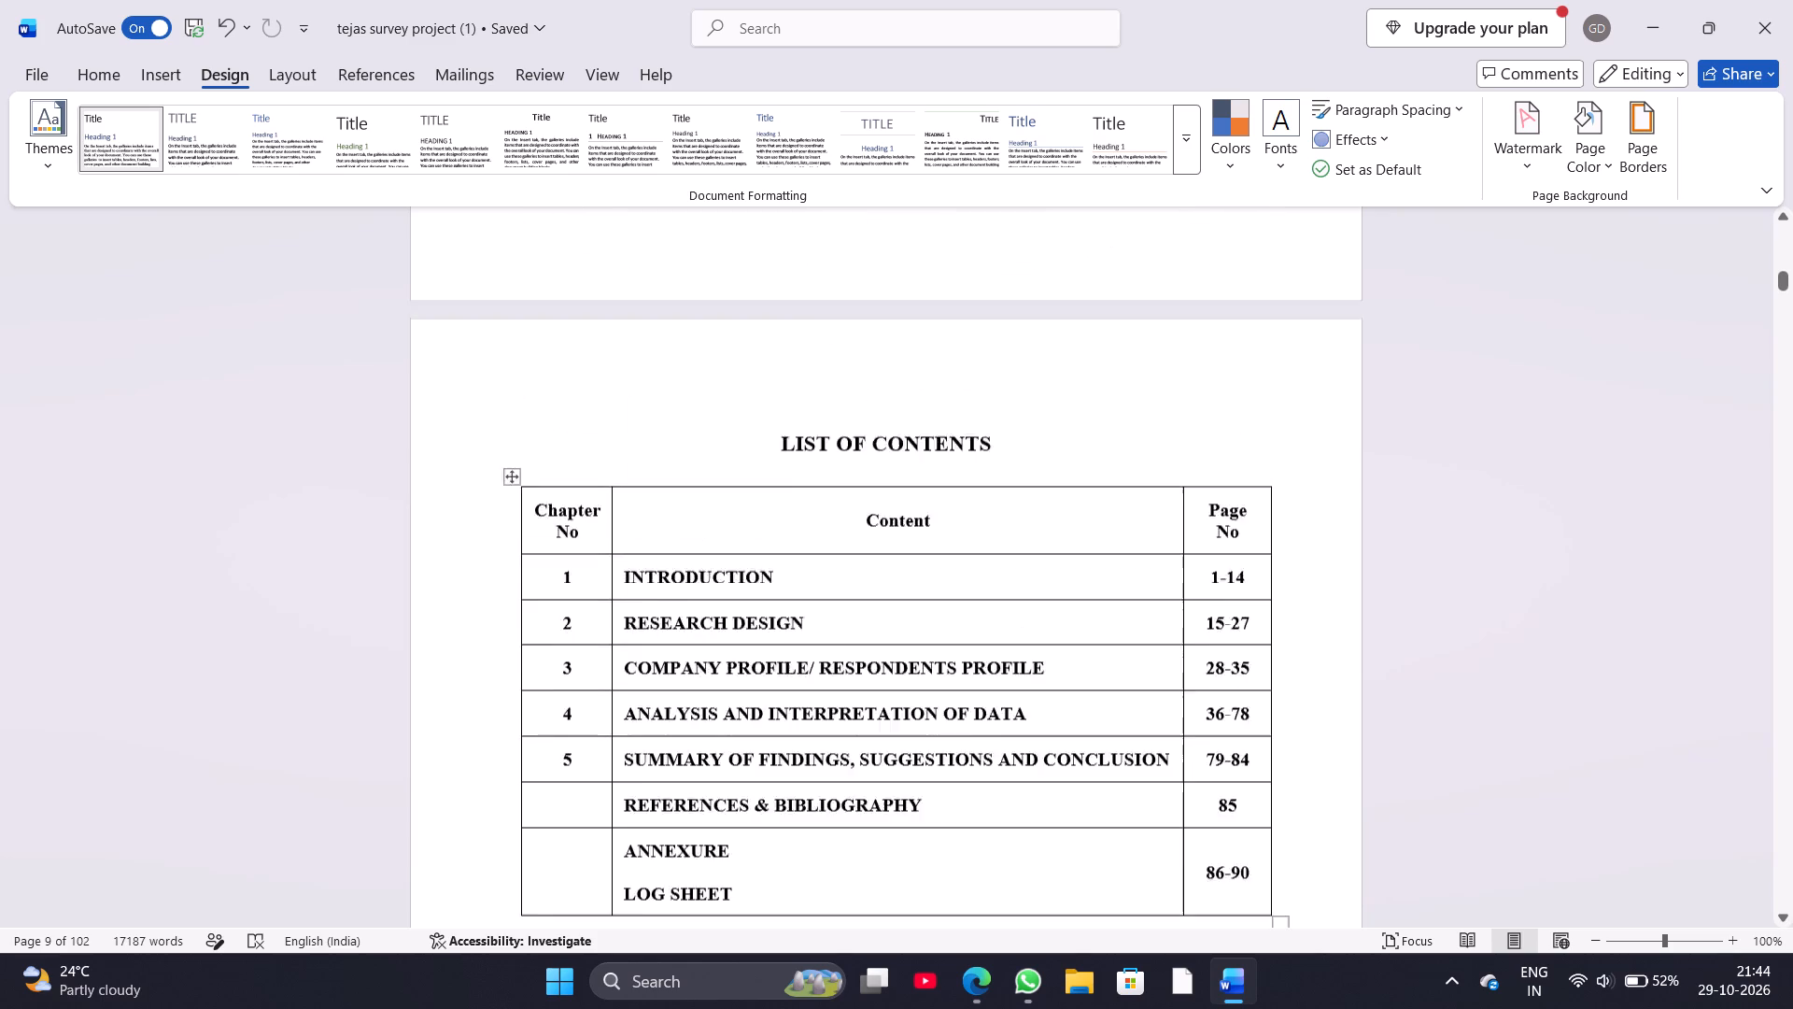
scroll(1105, 686, down, 9)
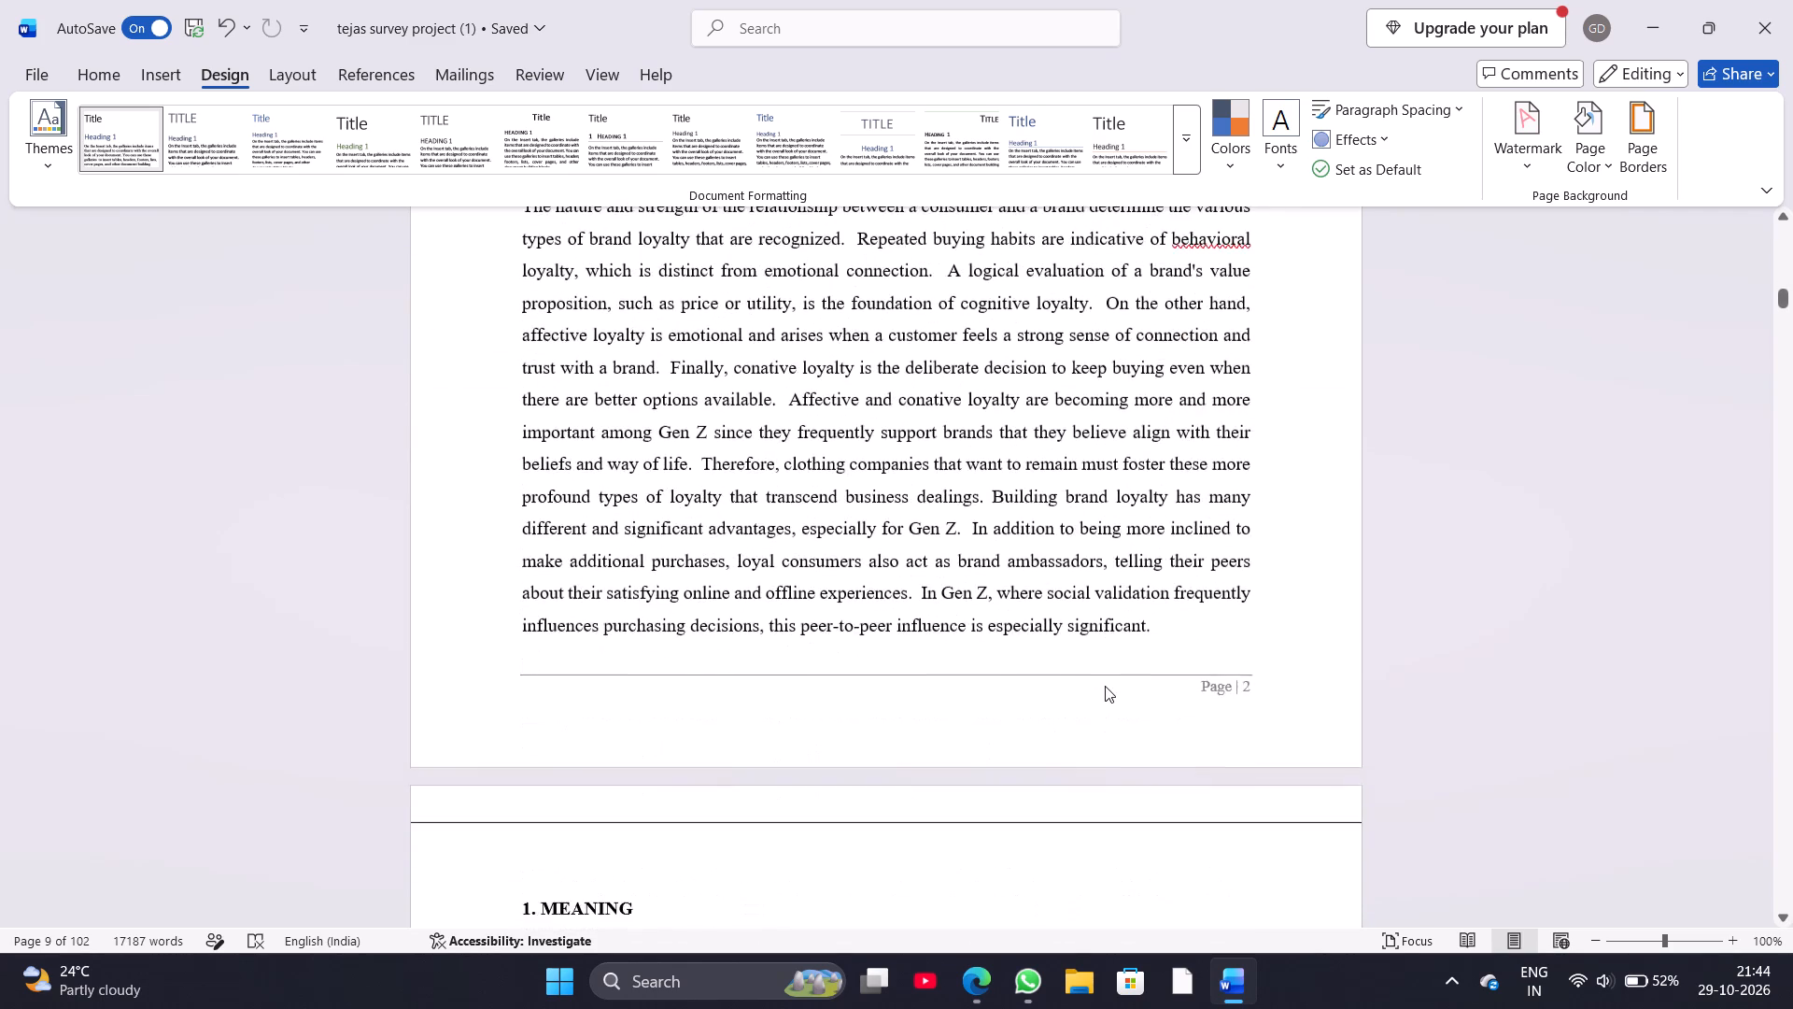
scroll(1105, 686, down, 4)
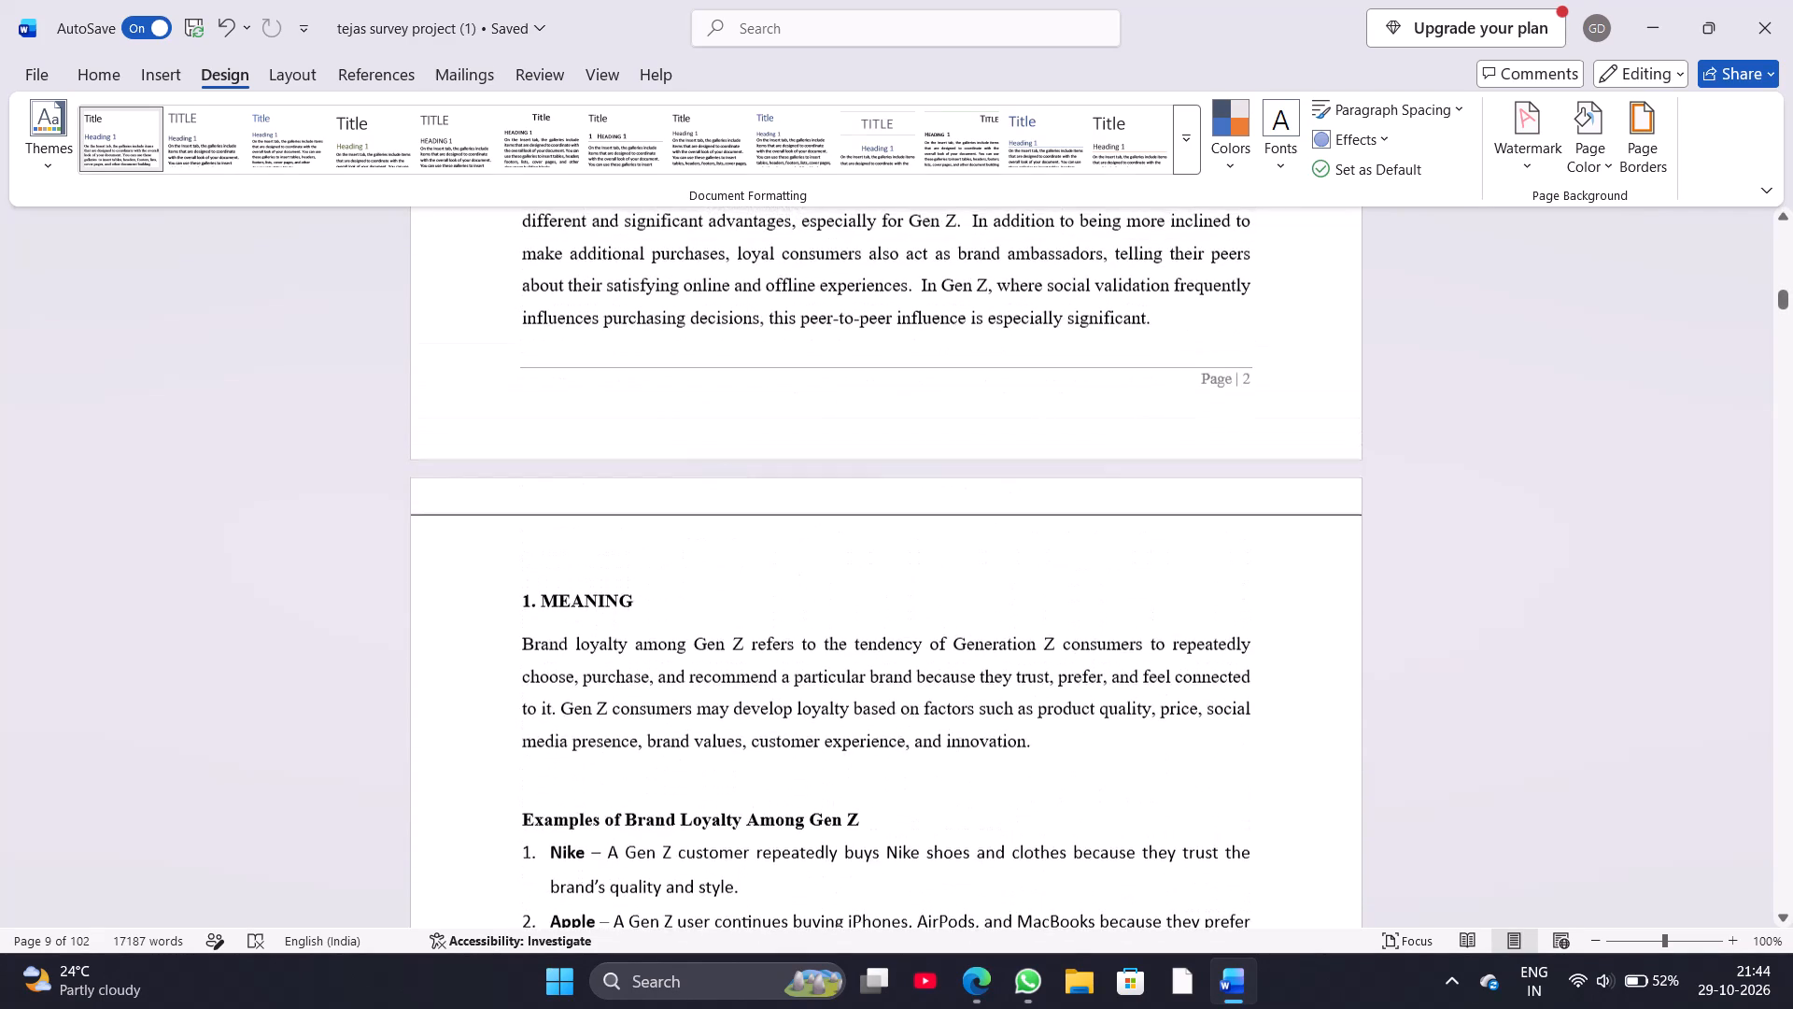
scroll(1105, 686, down, 1)
scroll(1105, 686, up, 8)
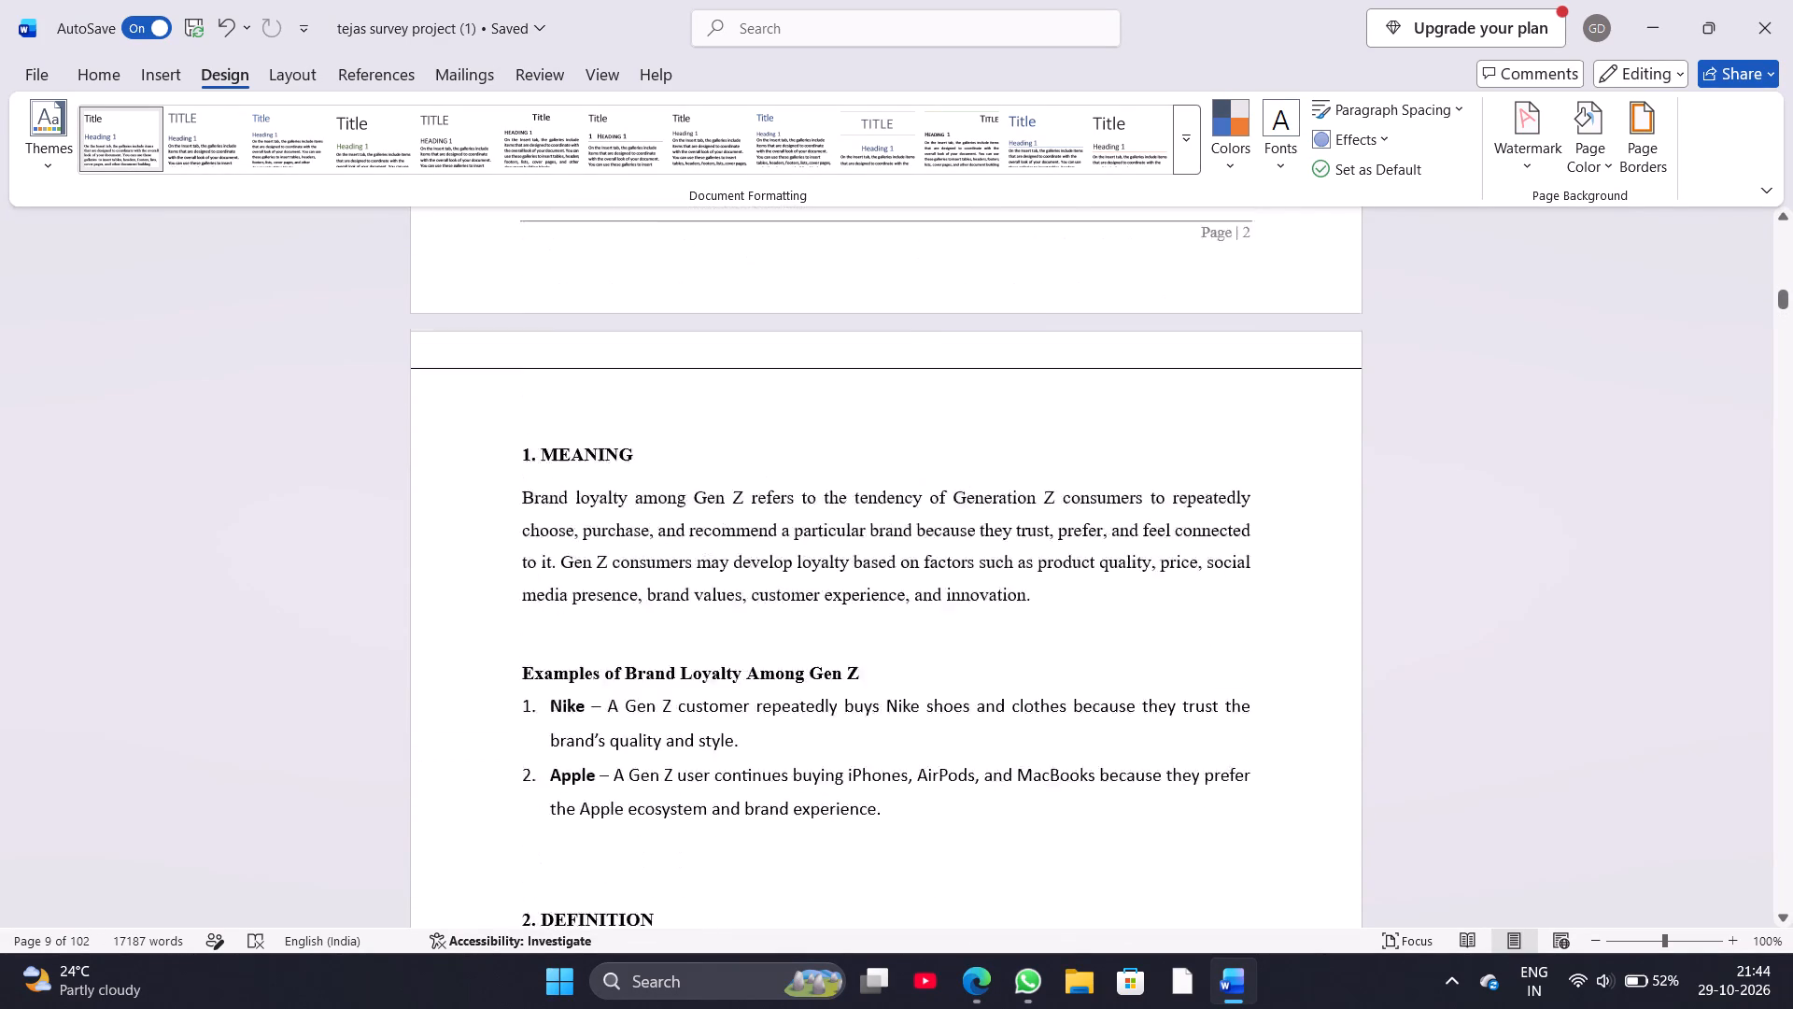
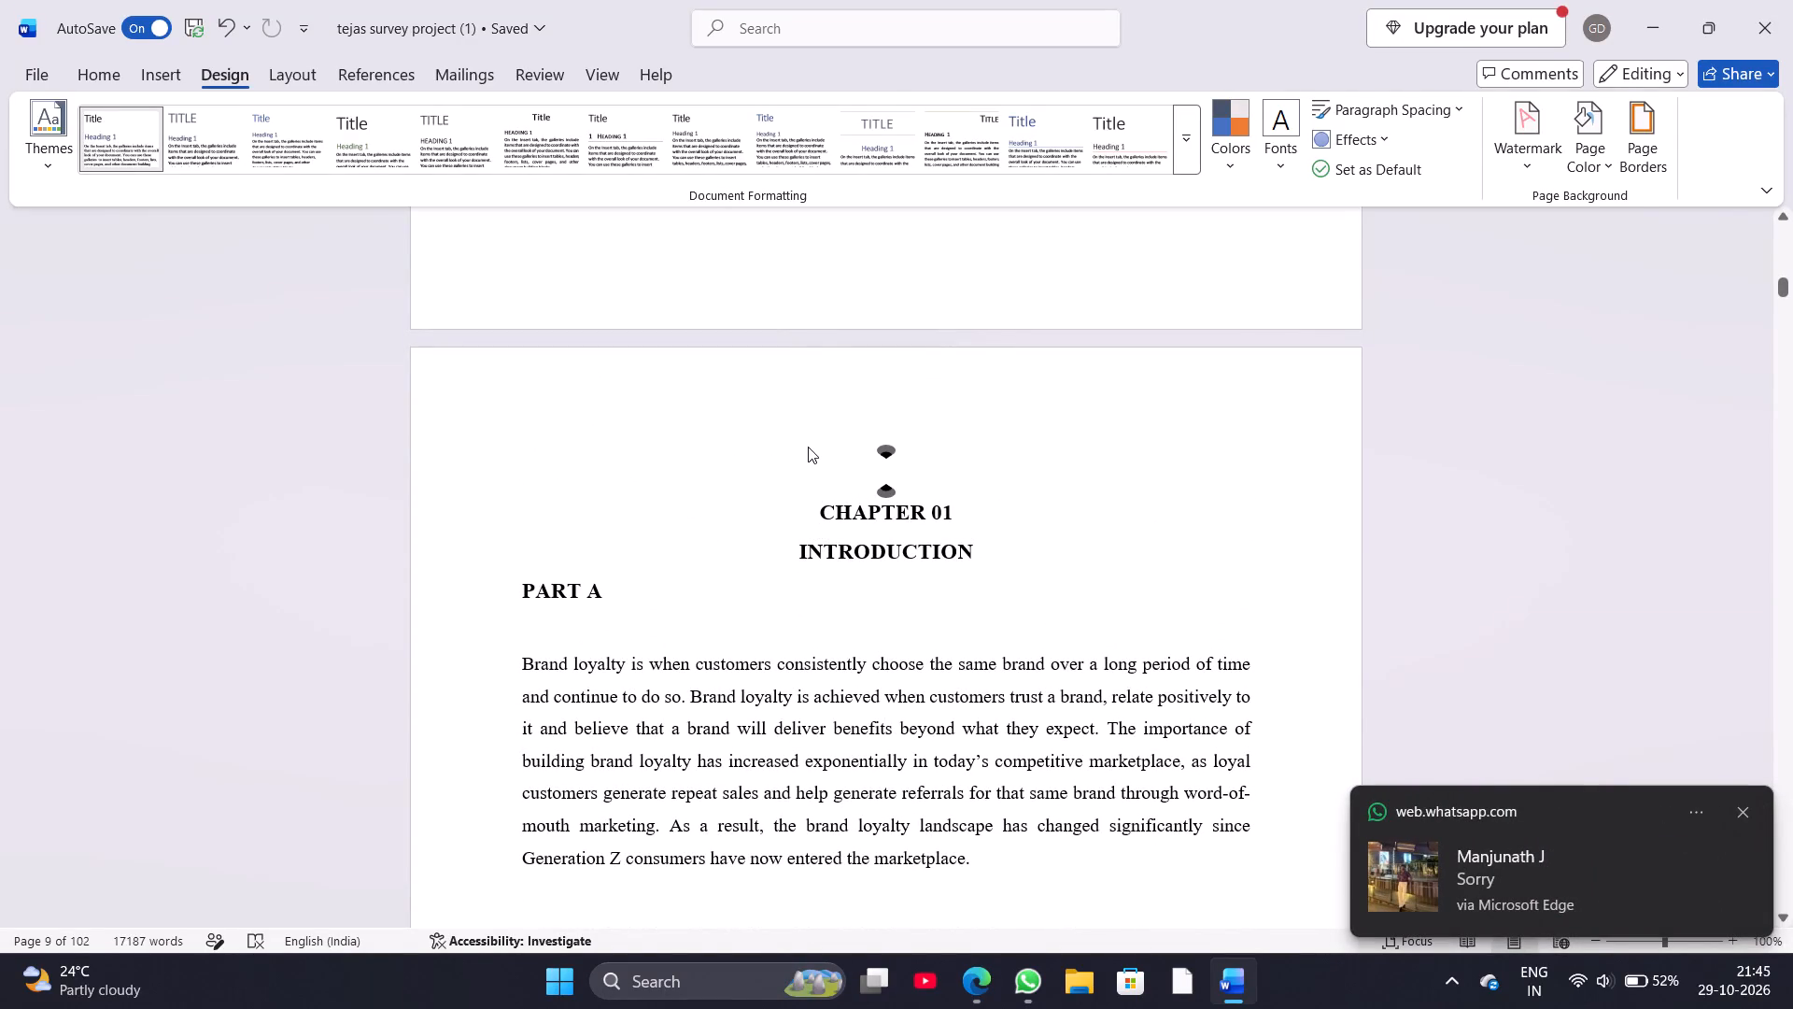
Add a custom ½ pt solid page border along the top edge only, applied to "This section - First page only".
click(1664, 137)
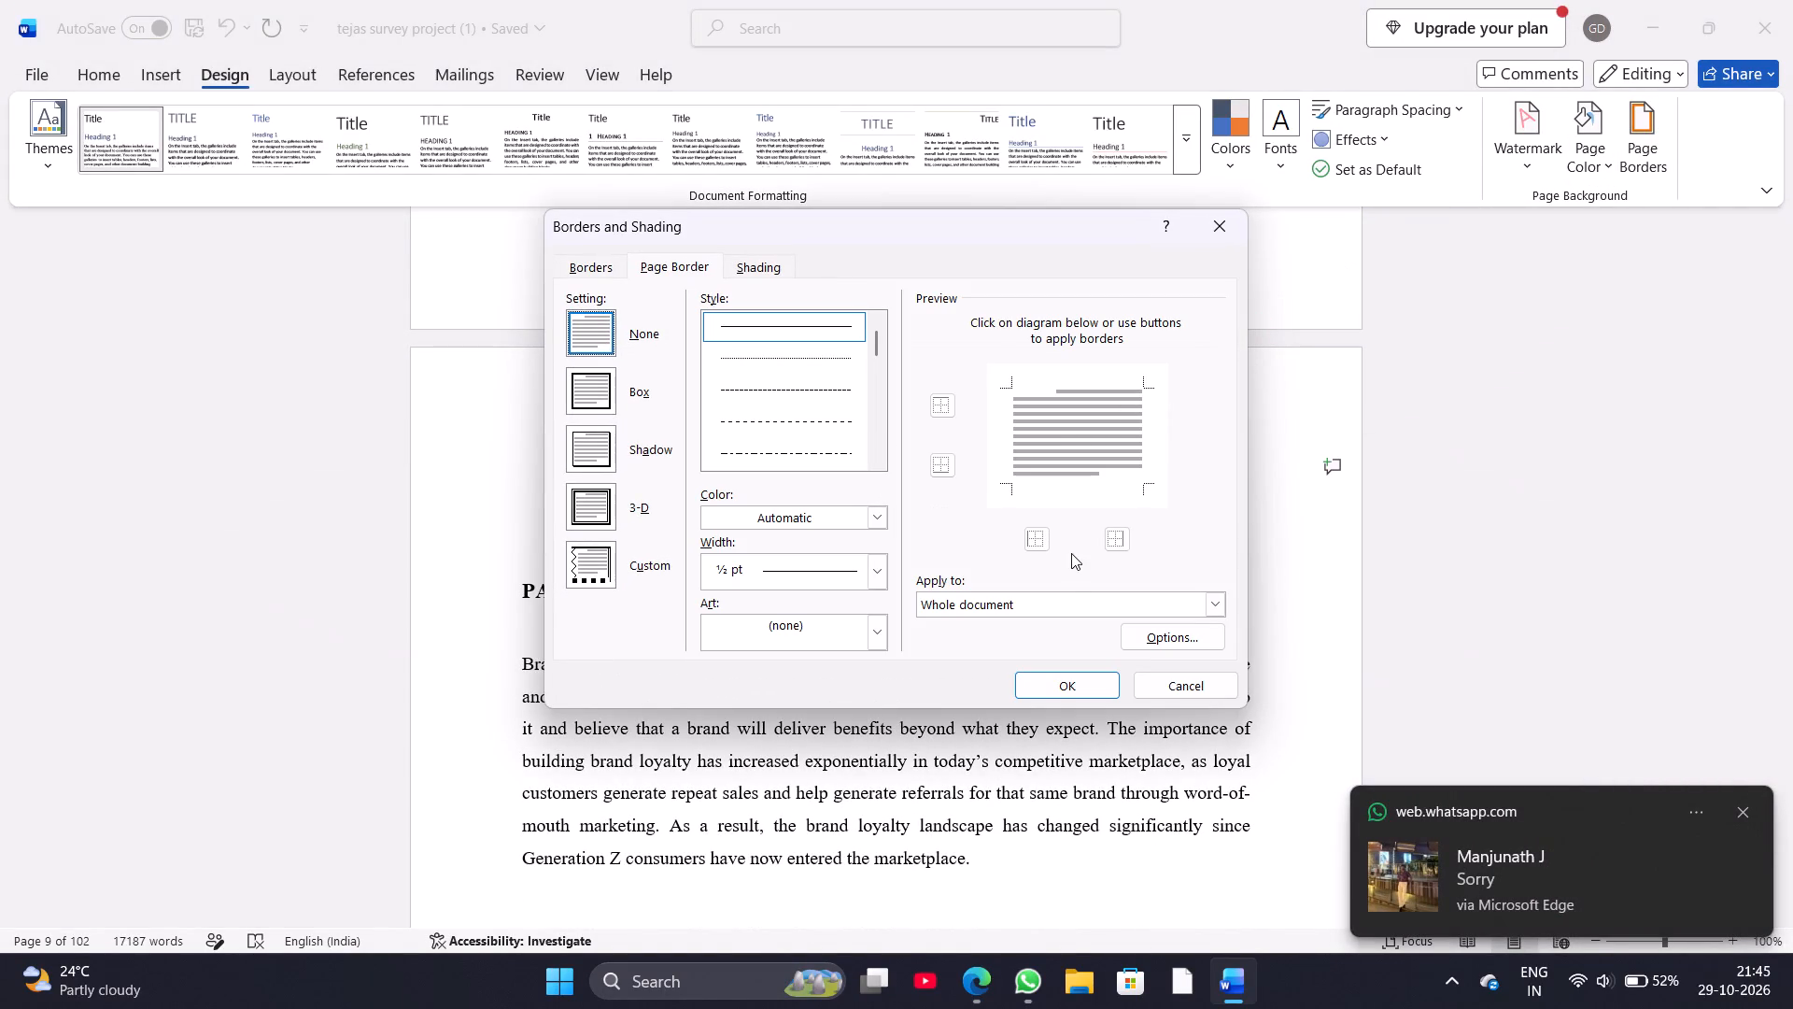
click(631, 549)
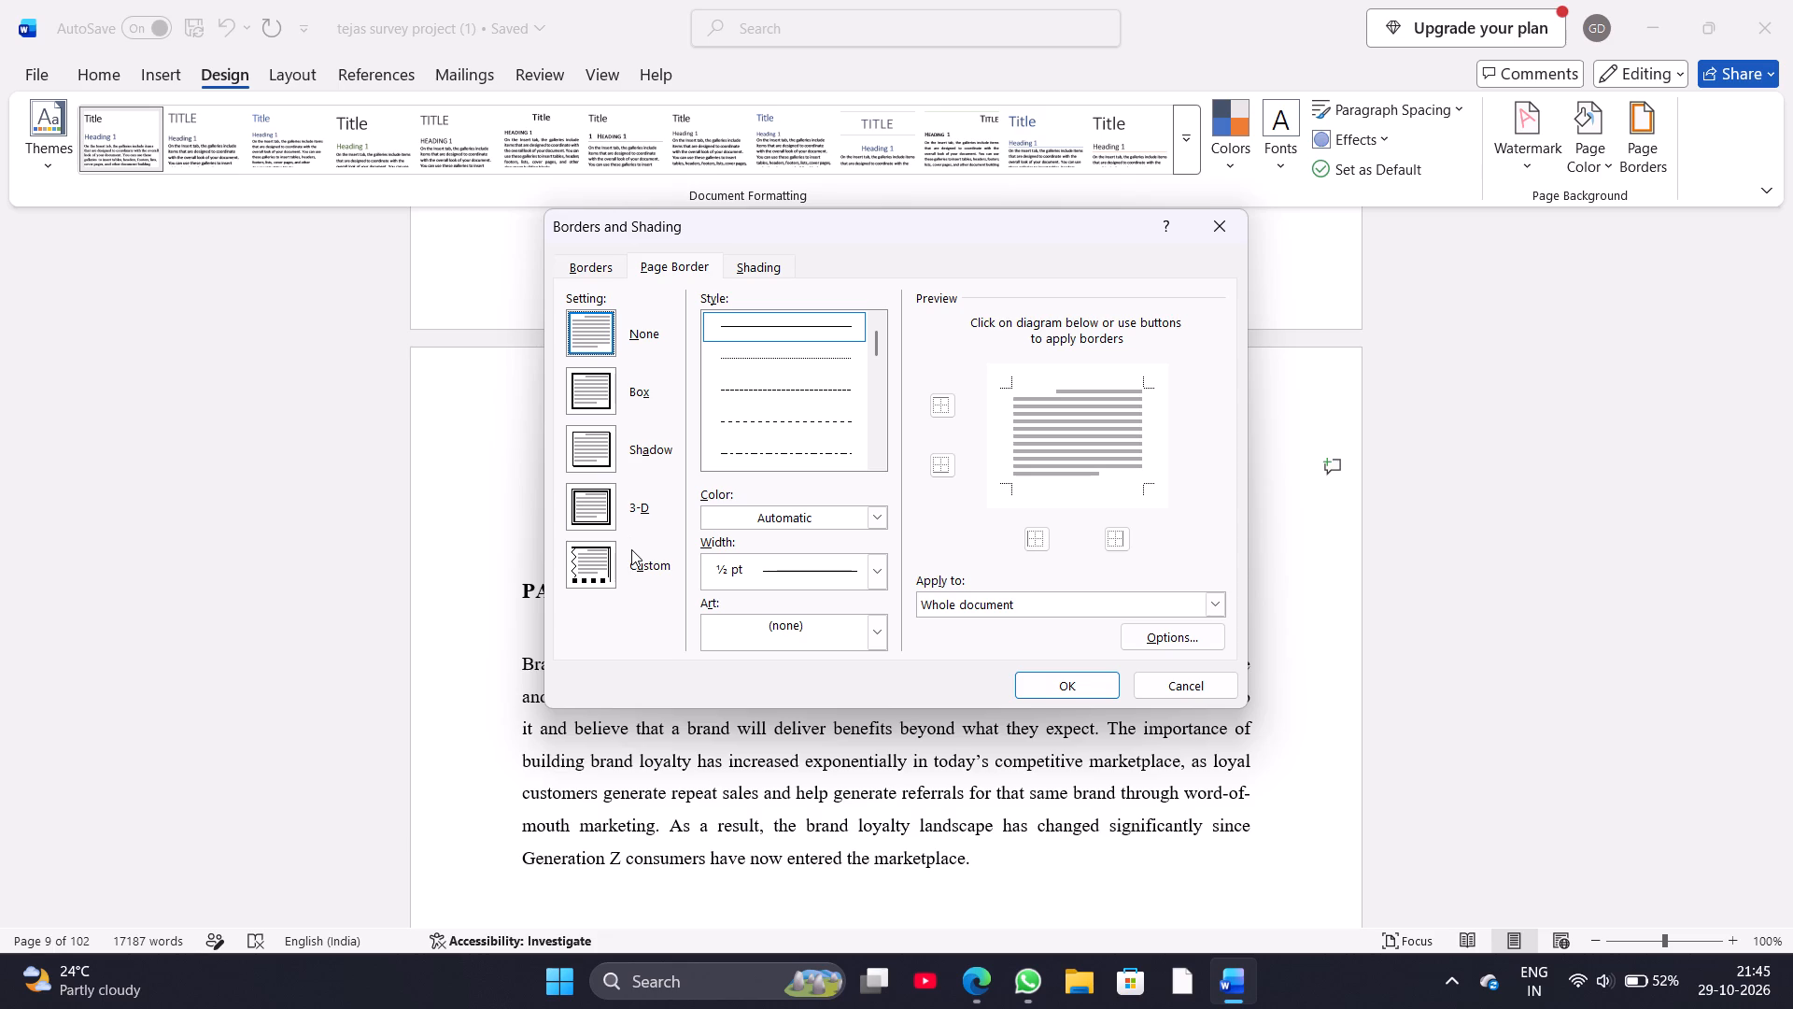
click(631, 557)
click(586, 556)
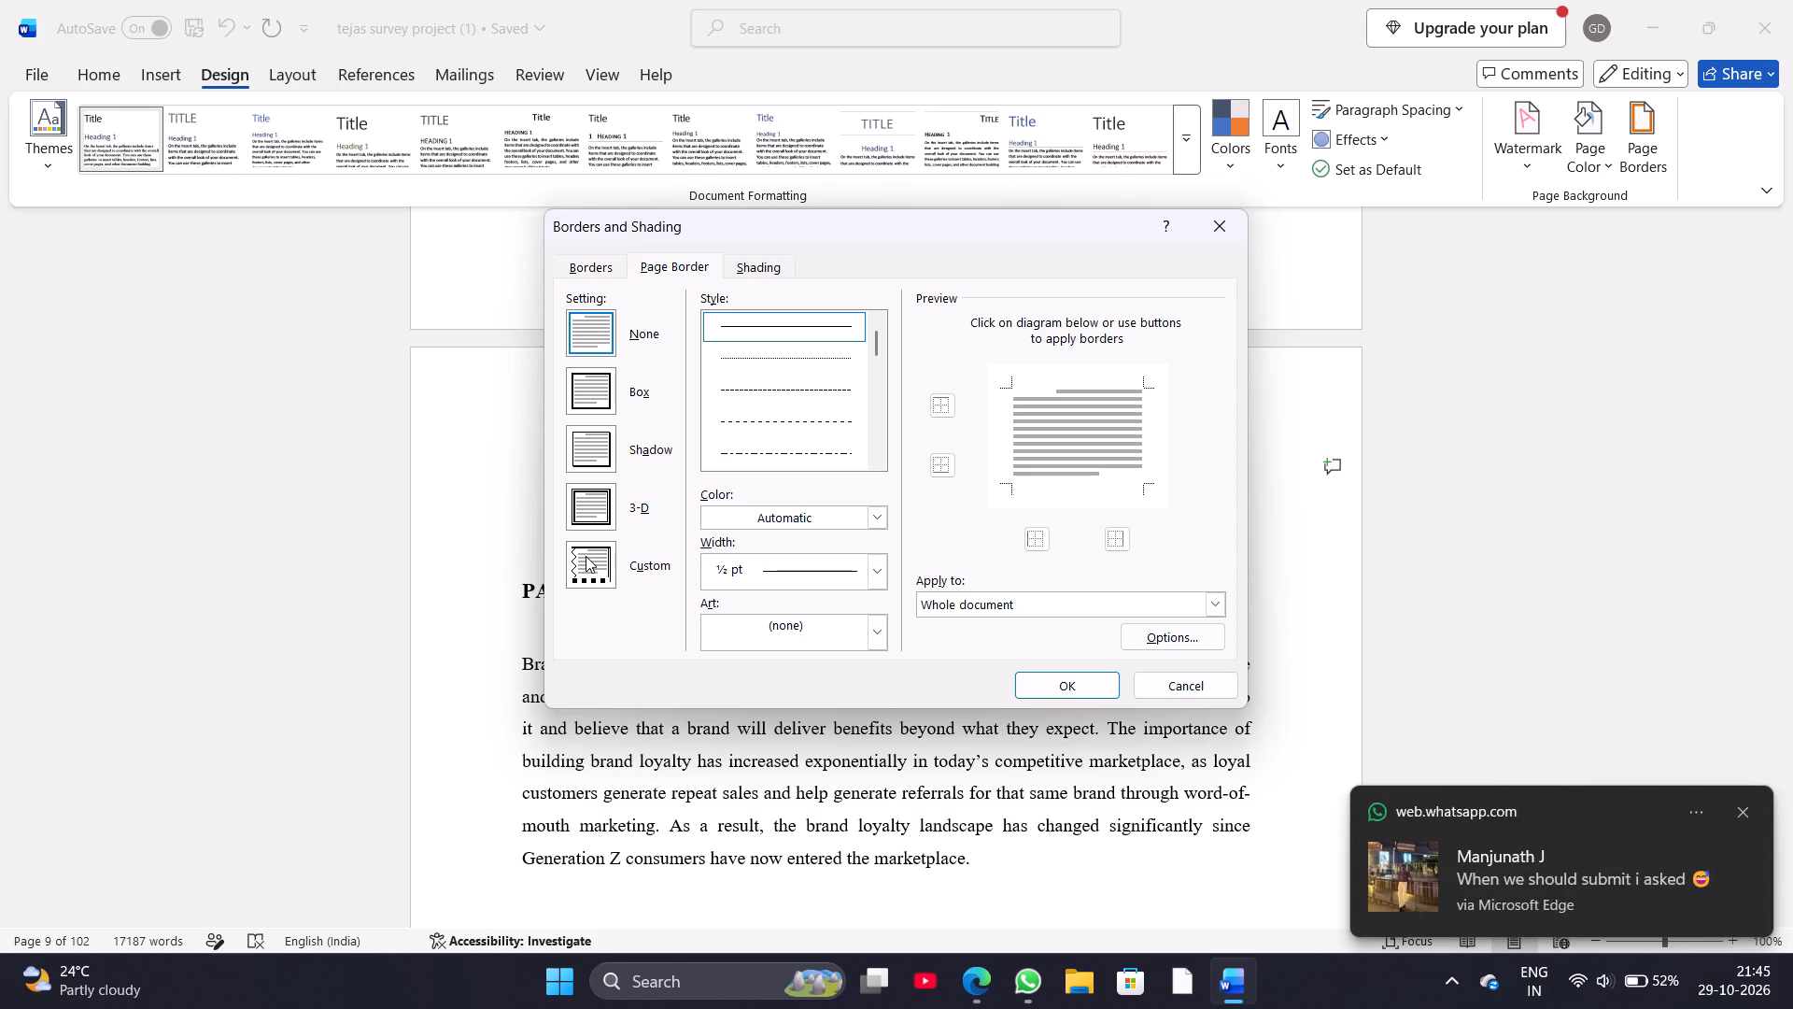
click(1079, 386)
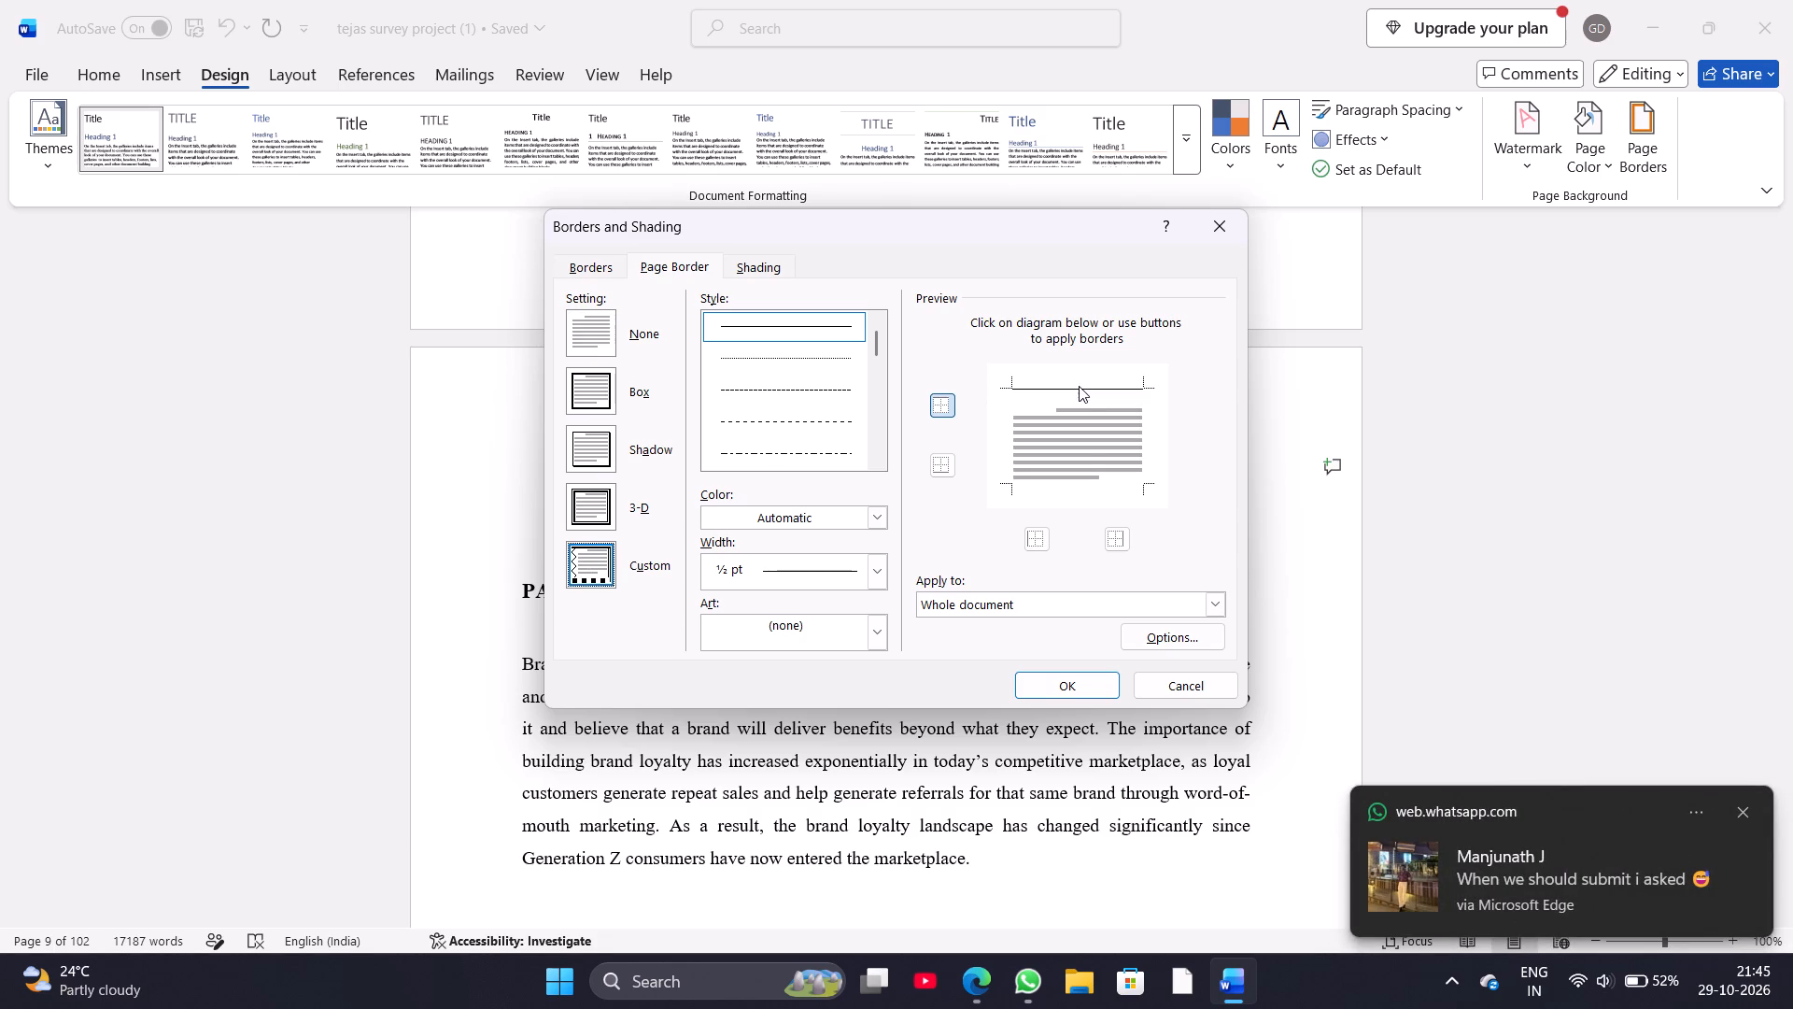
click(1011, 389)
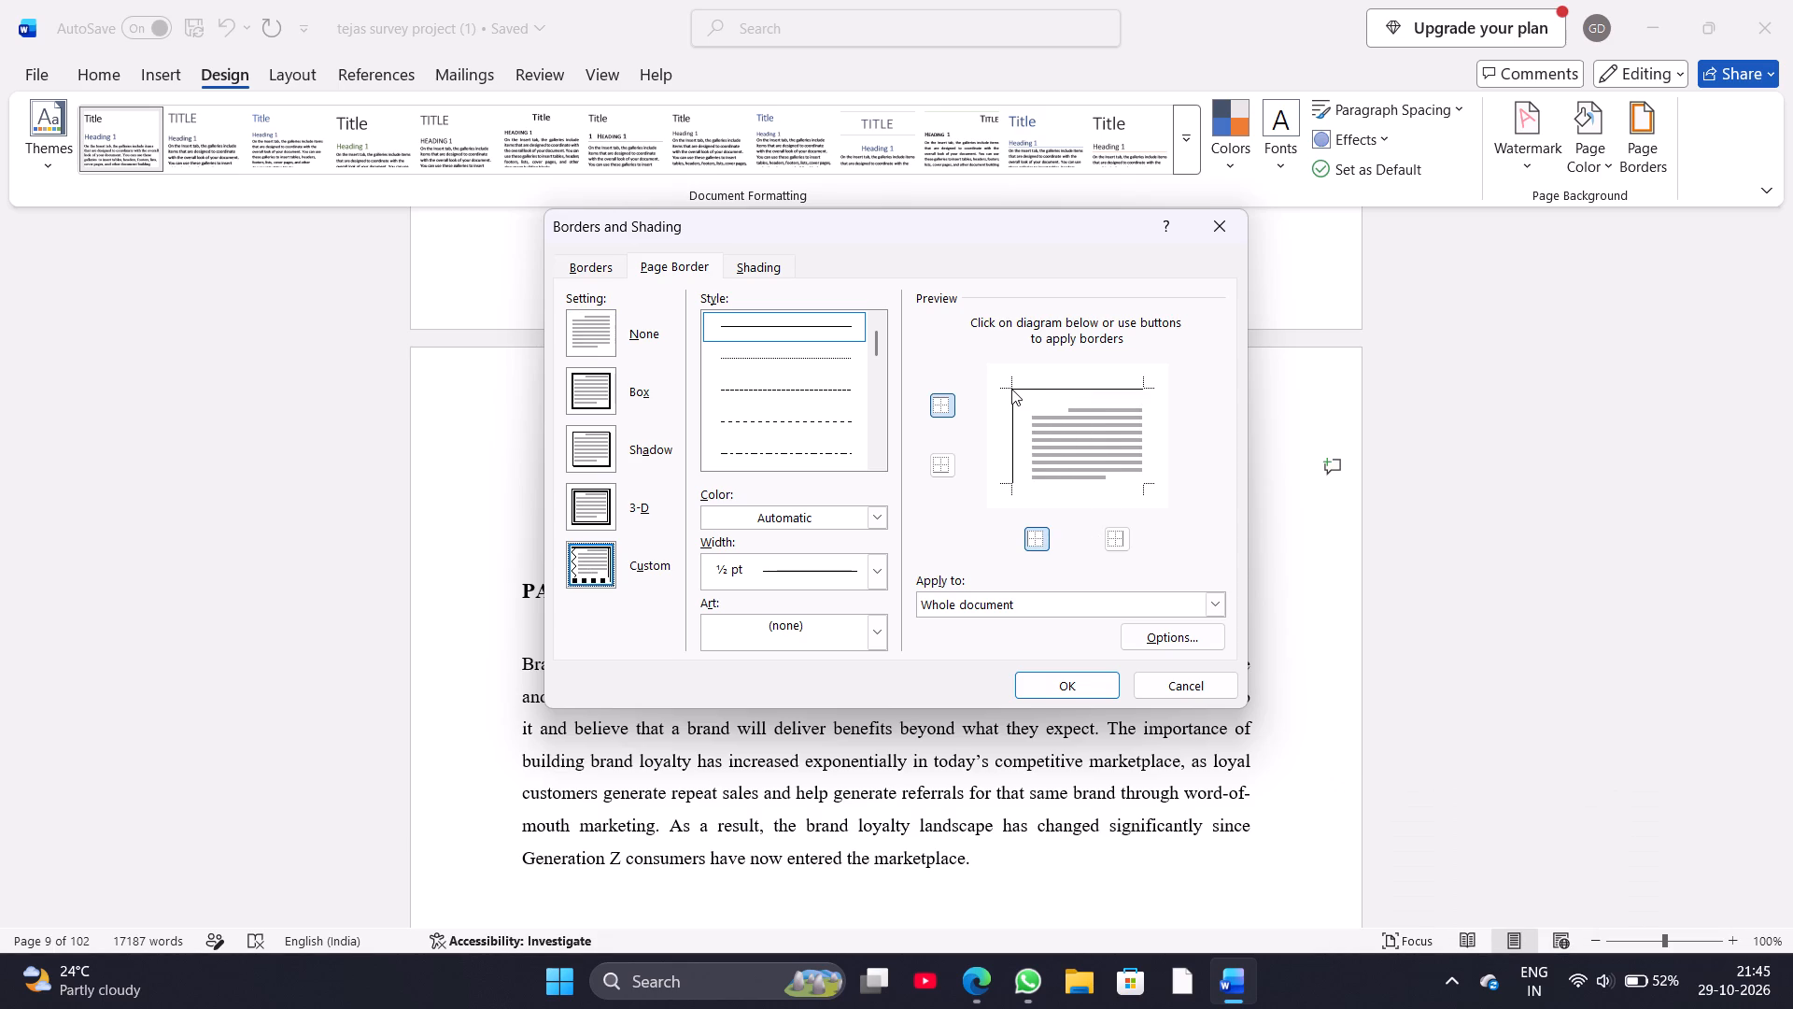
click(1011, 389)
click(1060, 603)
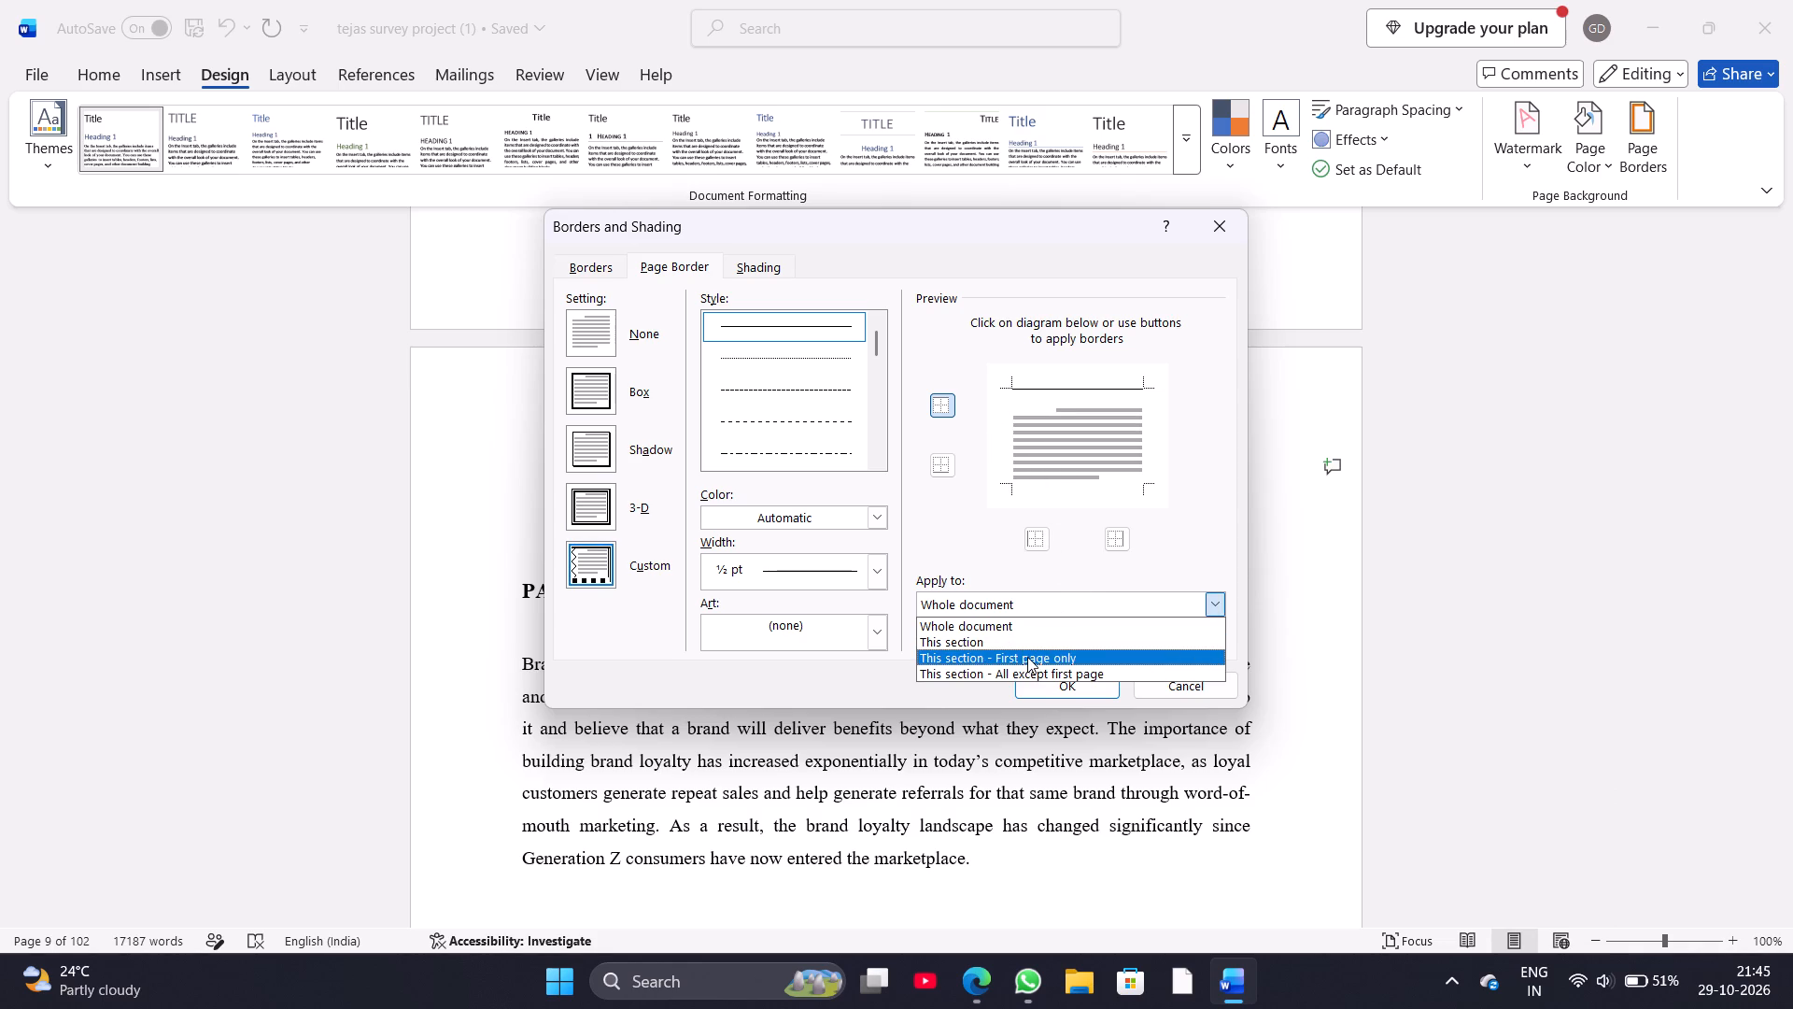
click(1027, 657)
click(1039, 690)
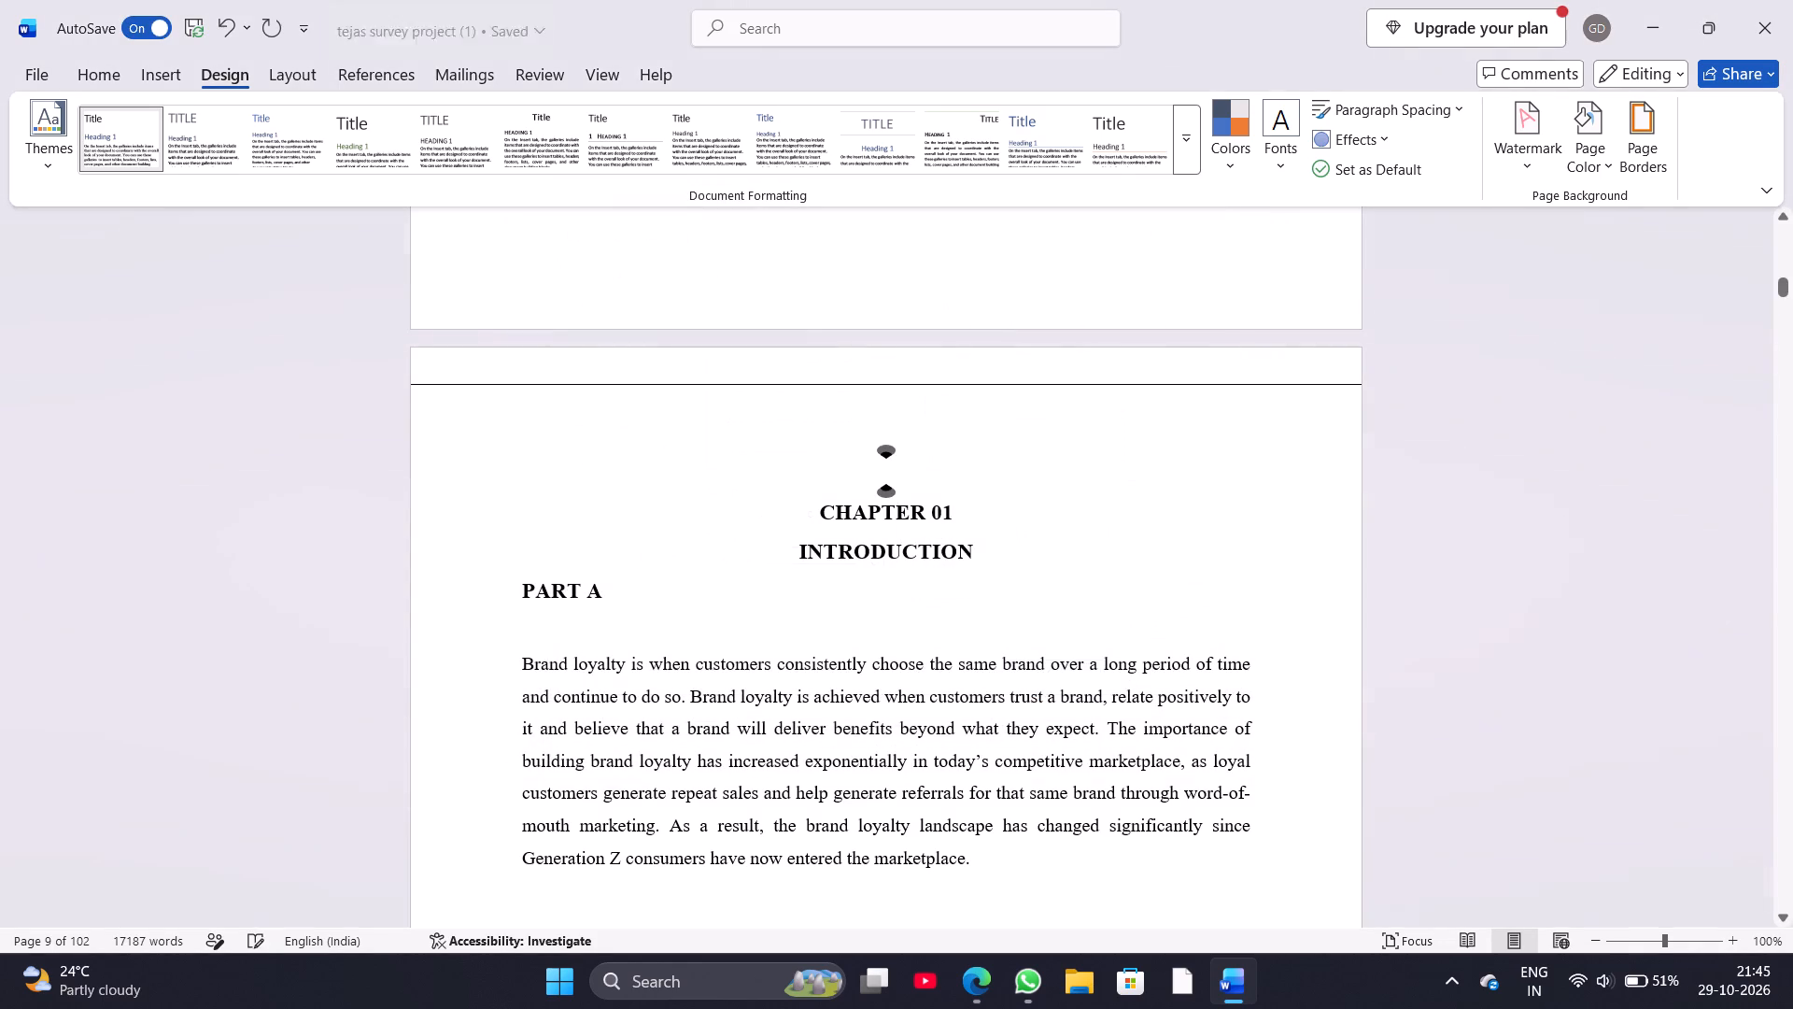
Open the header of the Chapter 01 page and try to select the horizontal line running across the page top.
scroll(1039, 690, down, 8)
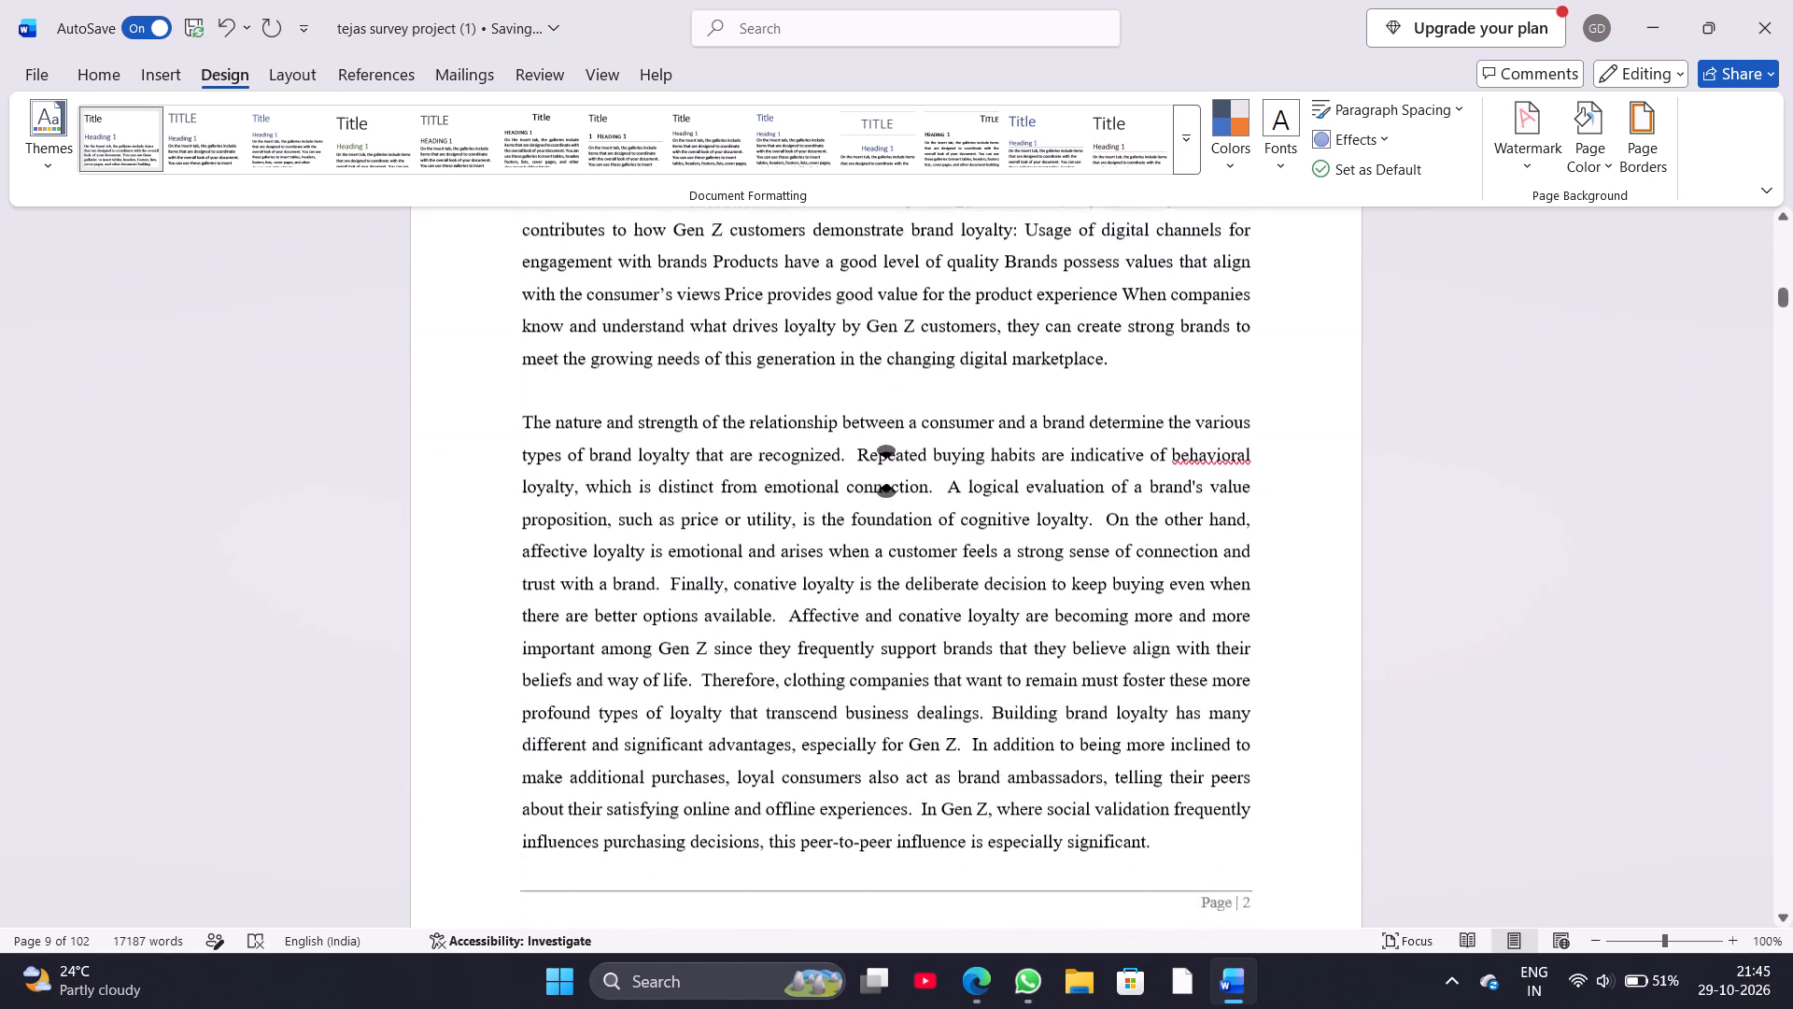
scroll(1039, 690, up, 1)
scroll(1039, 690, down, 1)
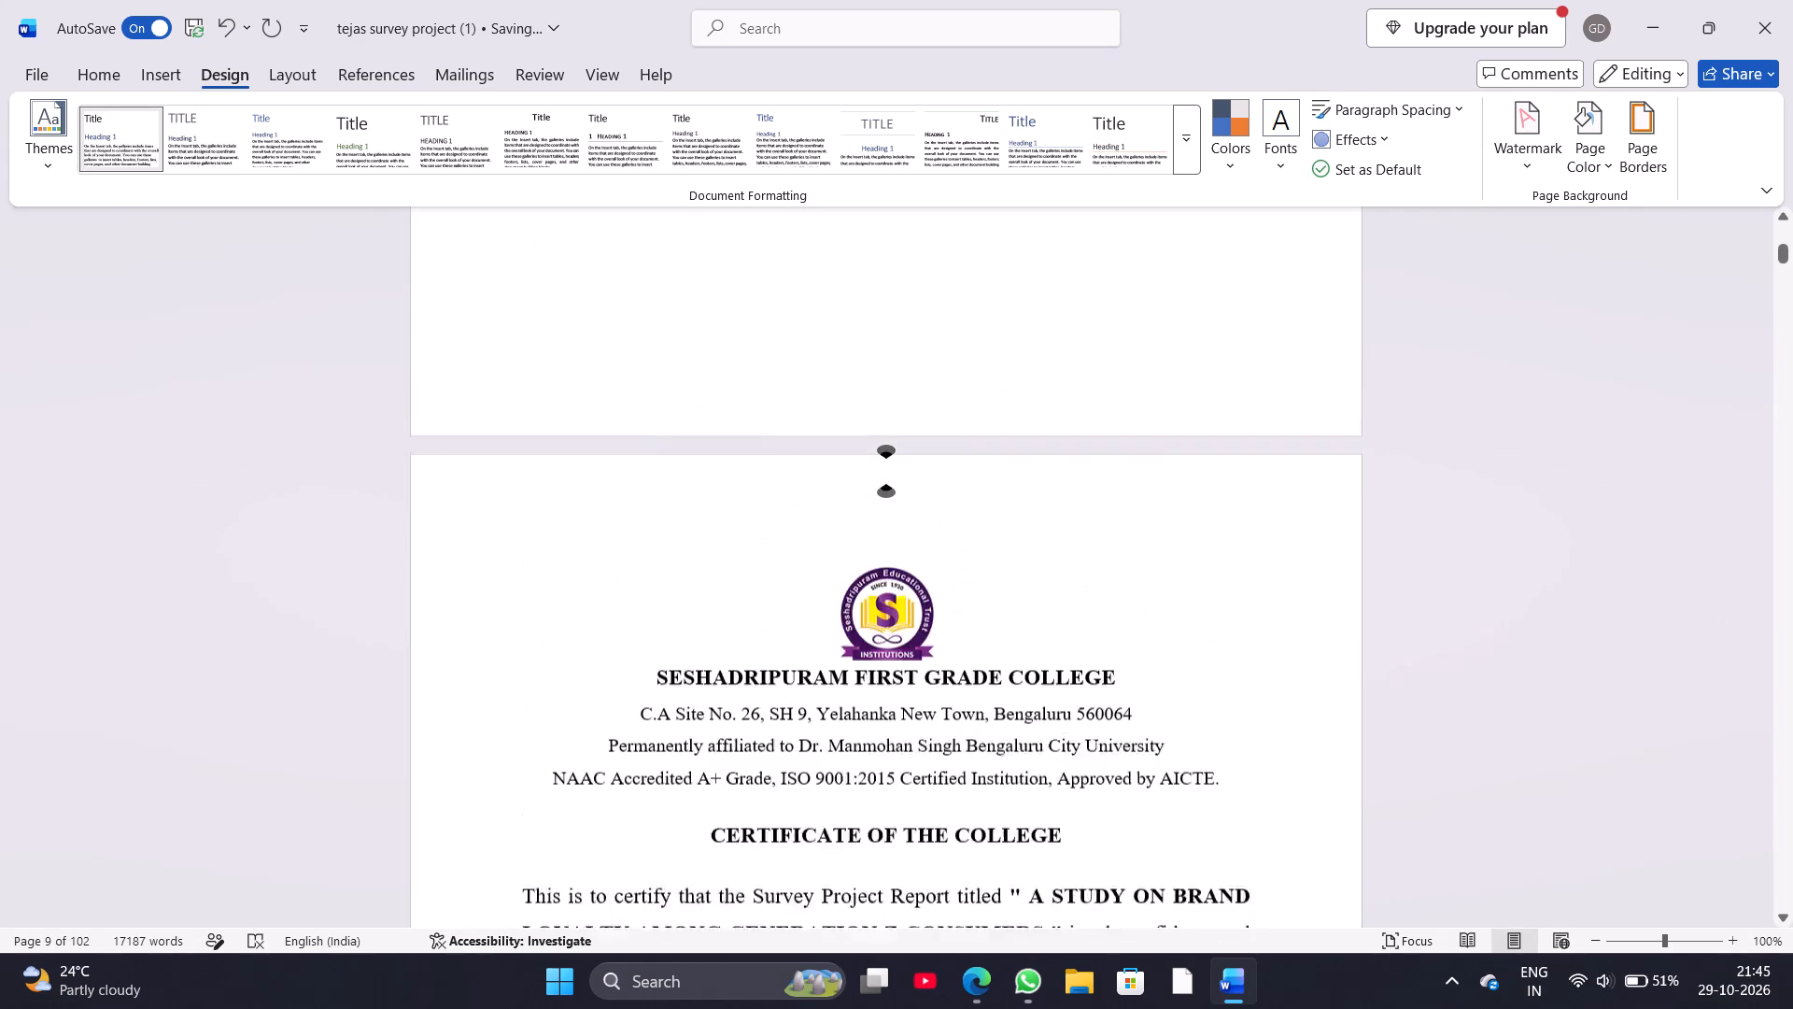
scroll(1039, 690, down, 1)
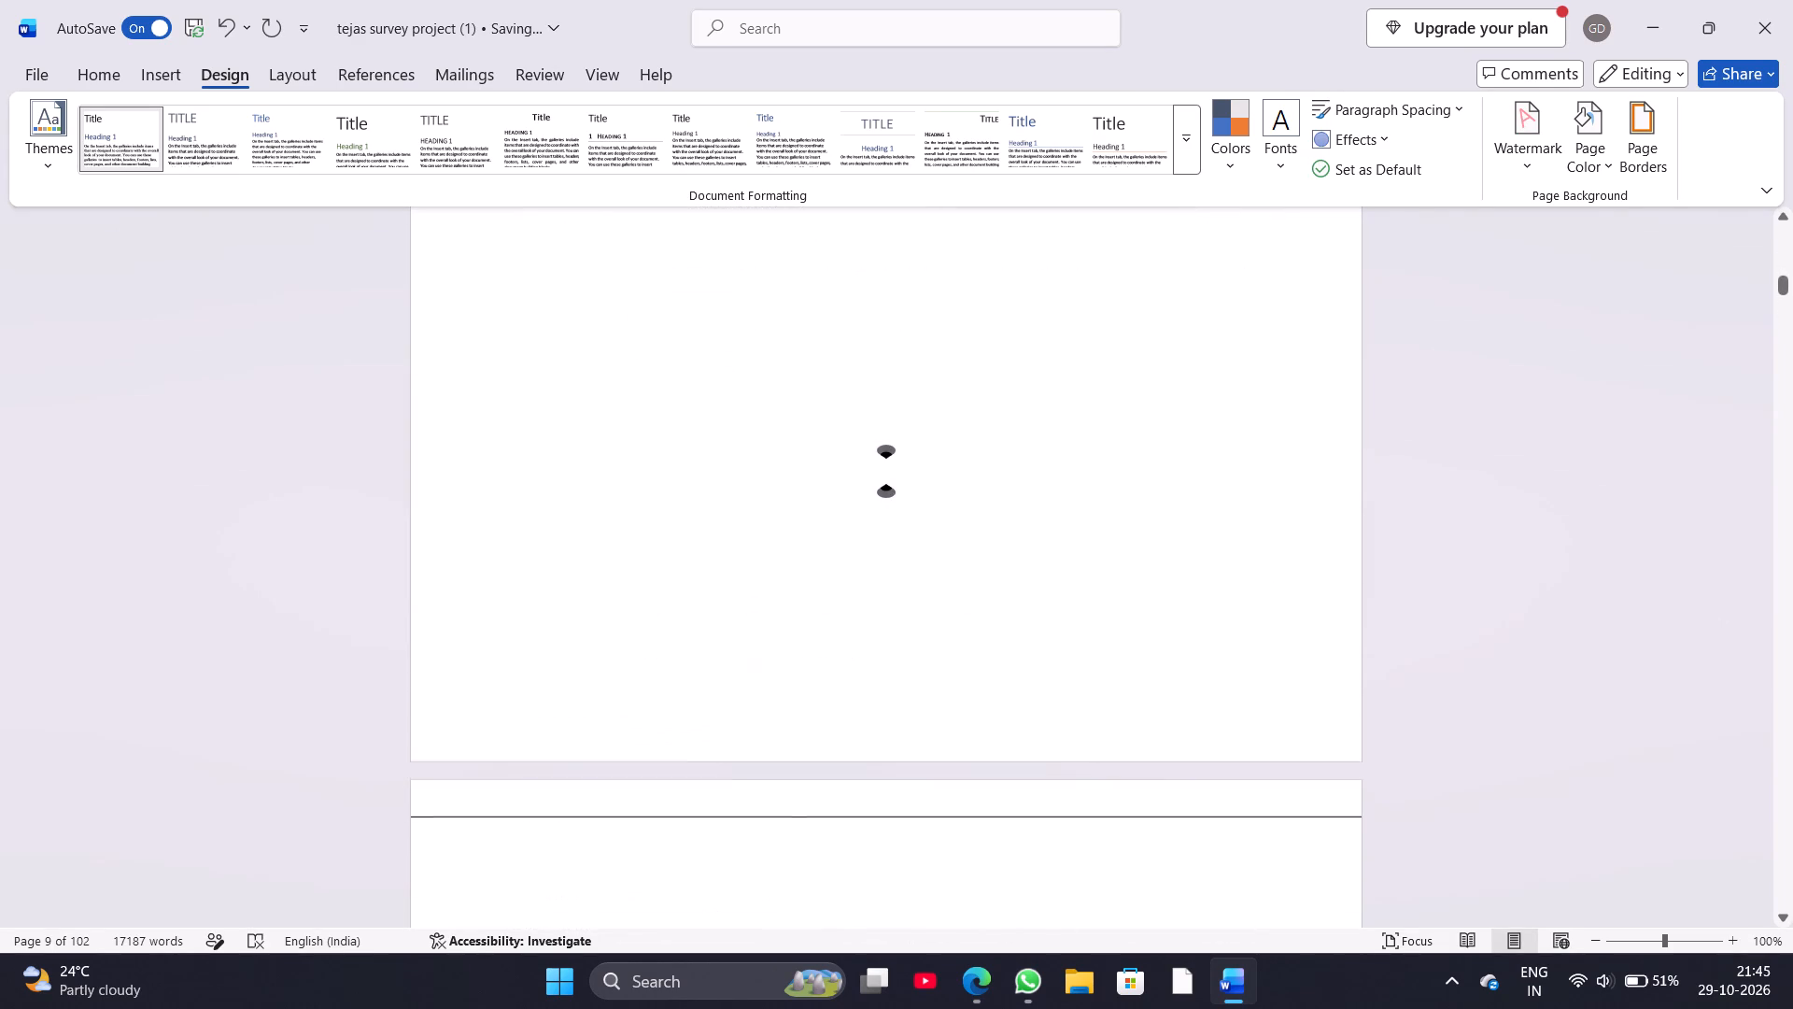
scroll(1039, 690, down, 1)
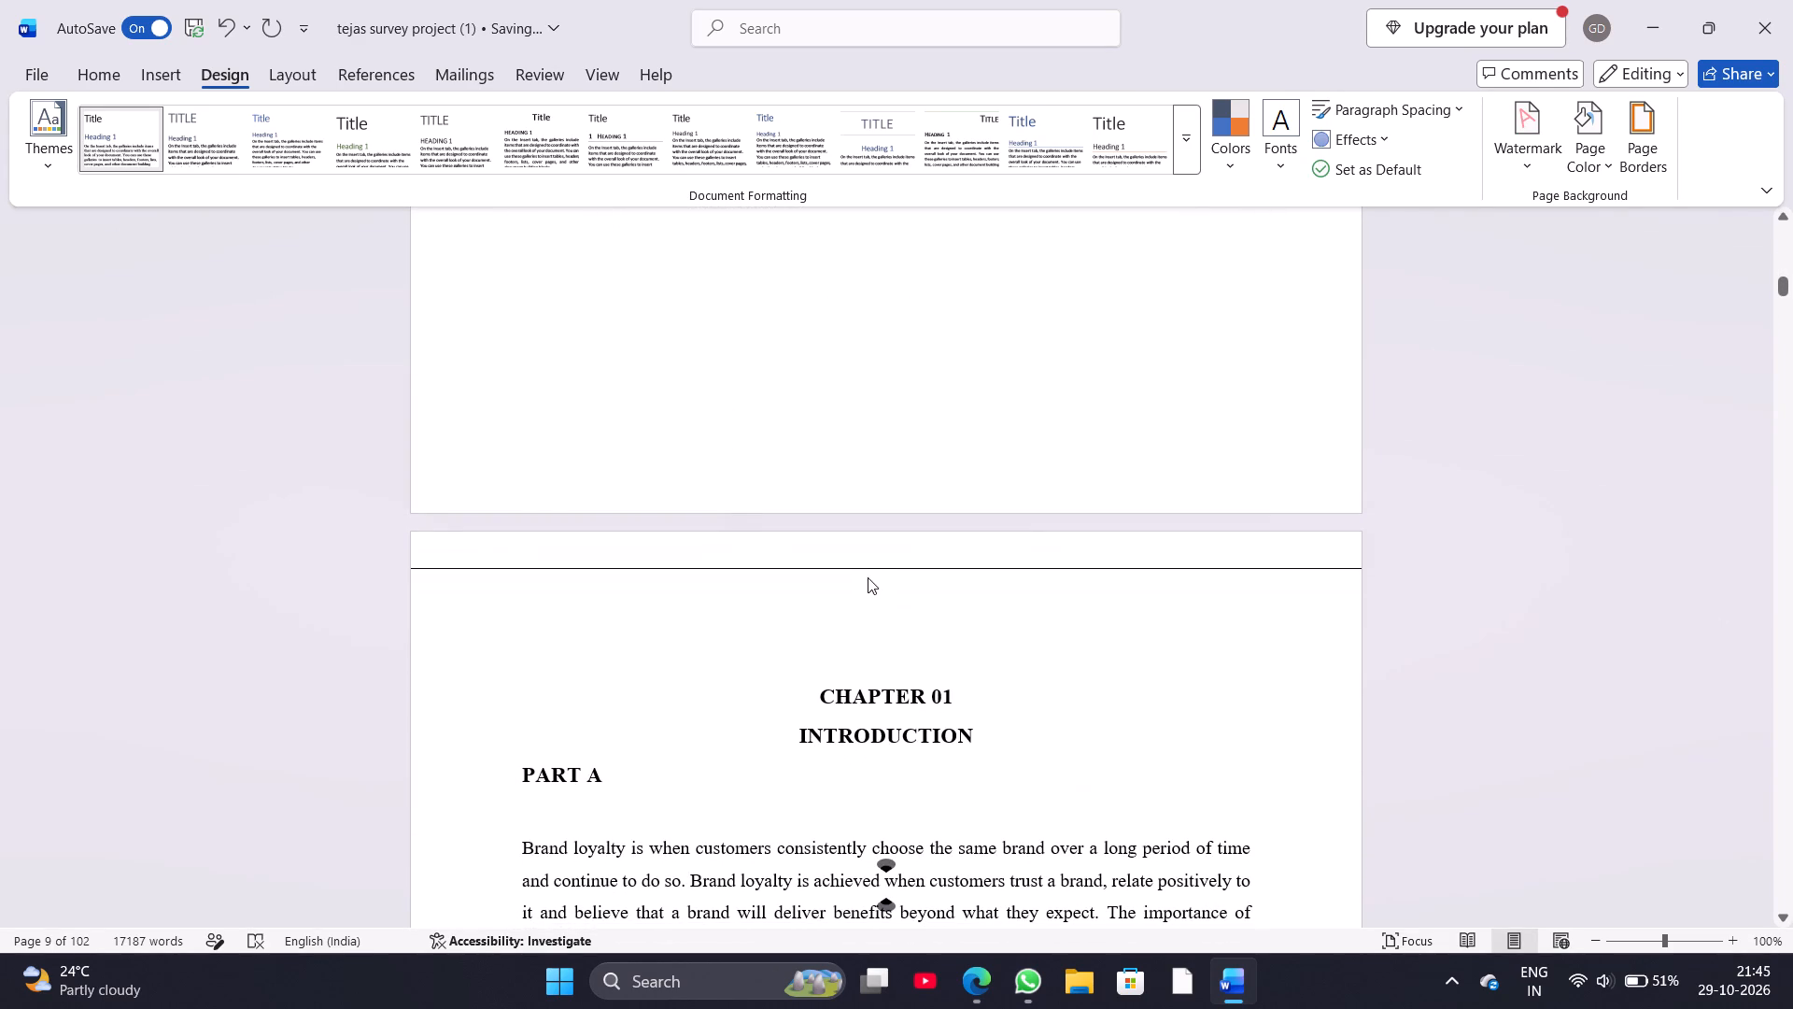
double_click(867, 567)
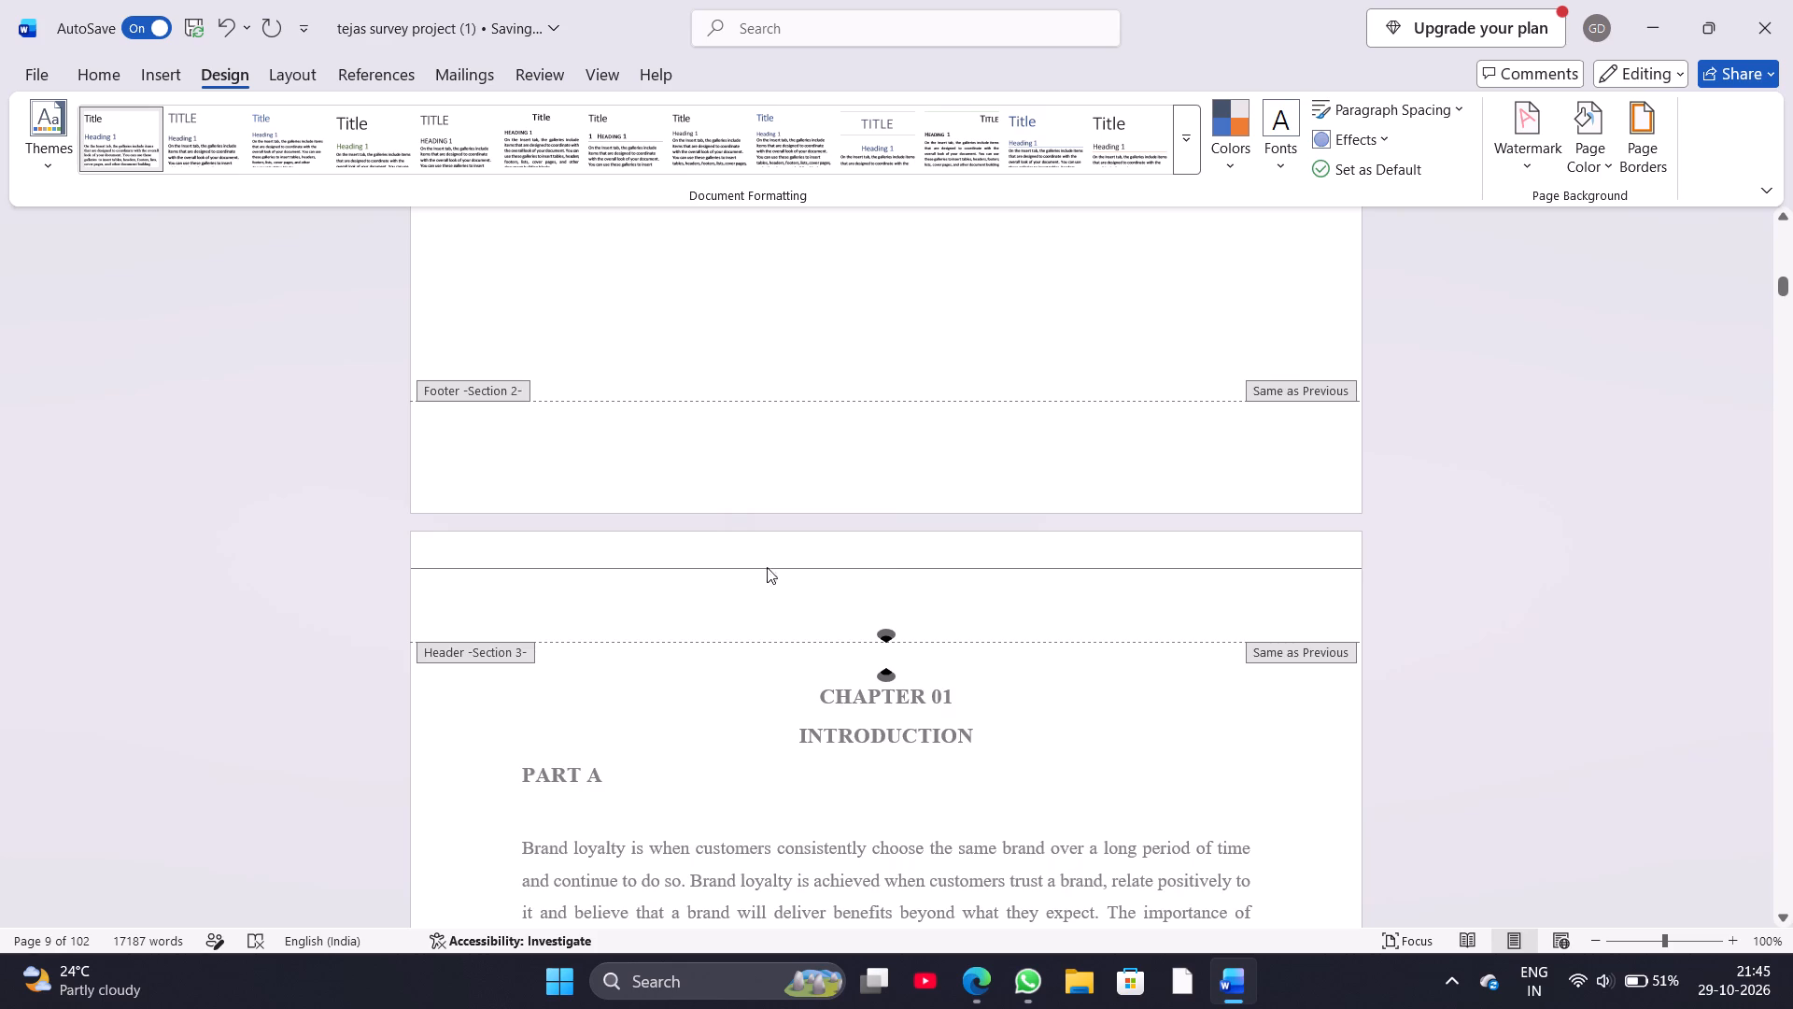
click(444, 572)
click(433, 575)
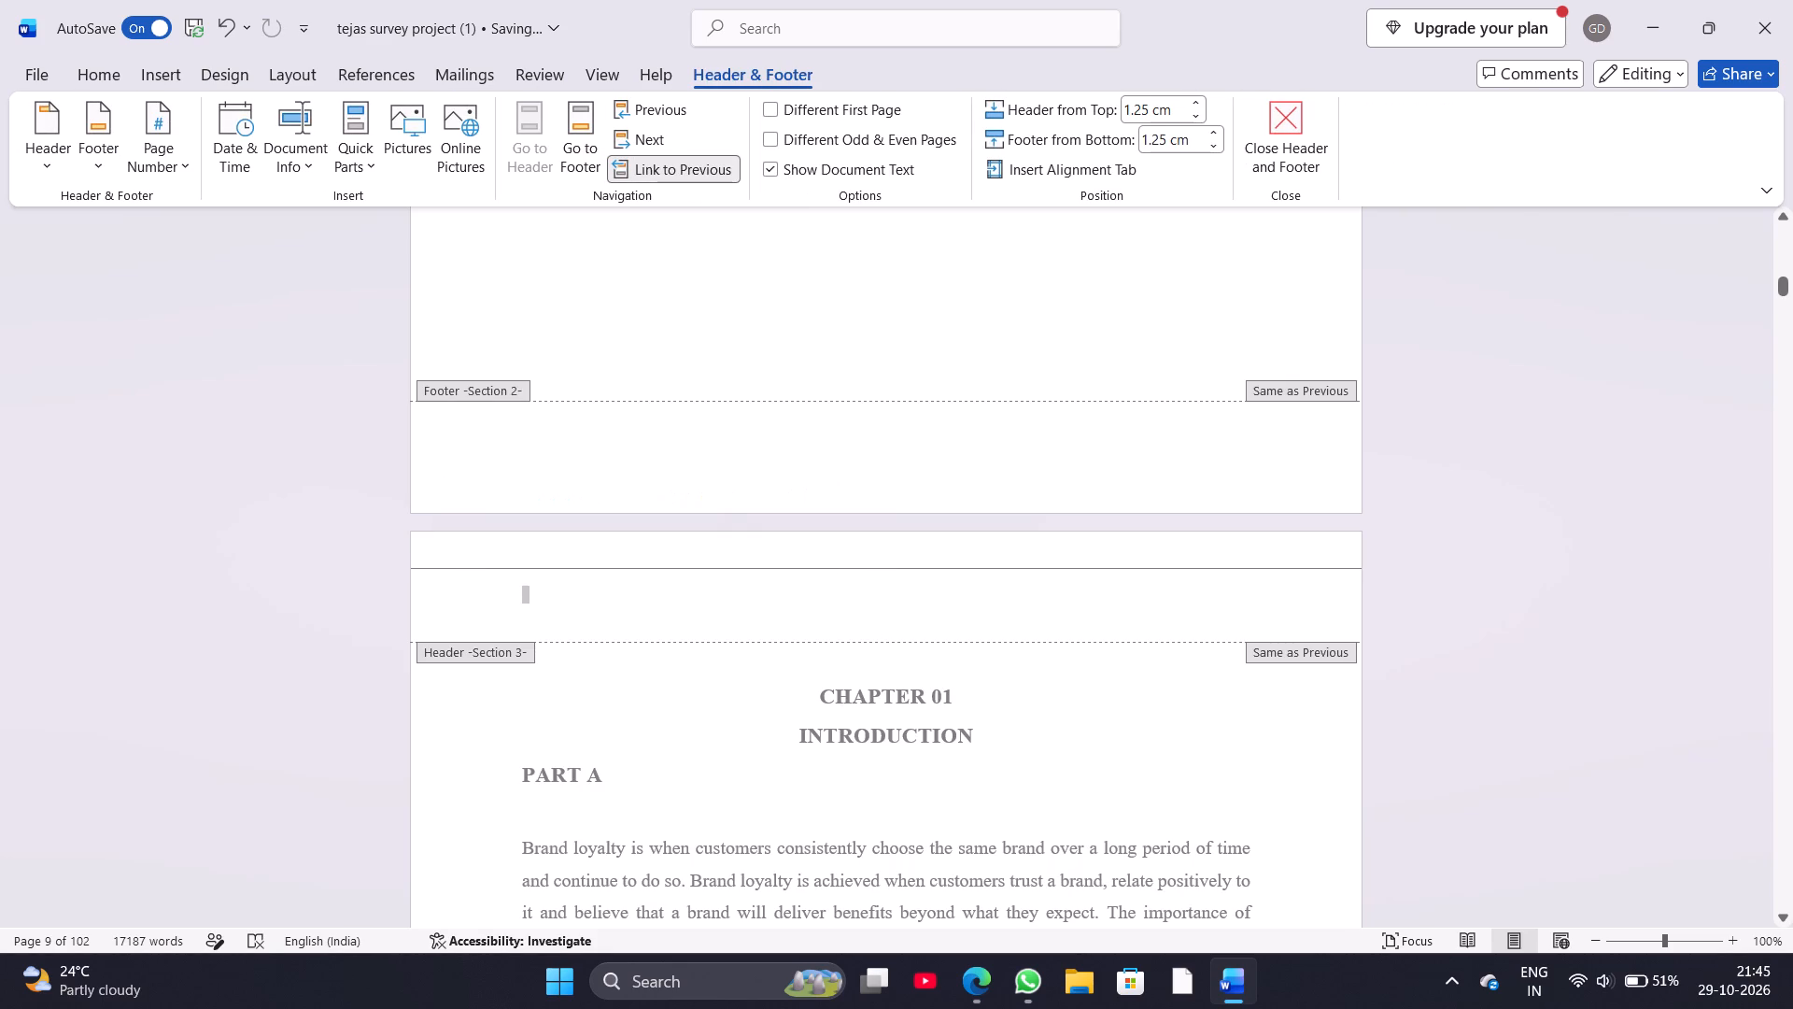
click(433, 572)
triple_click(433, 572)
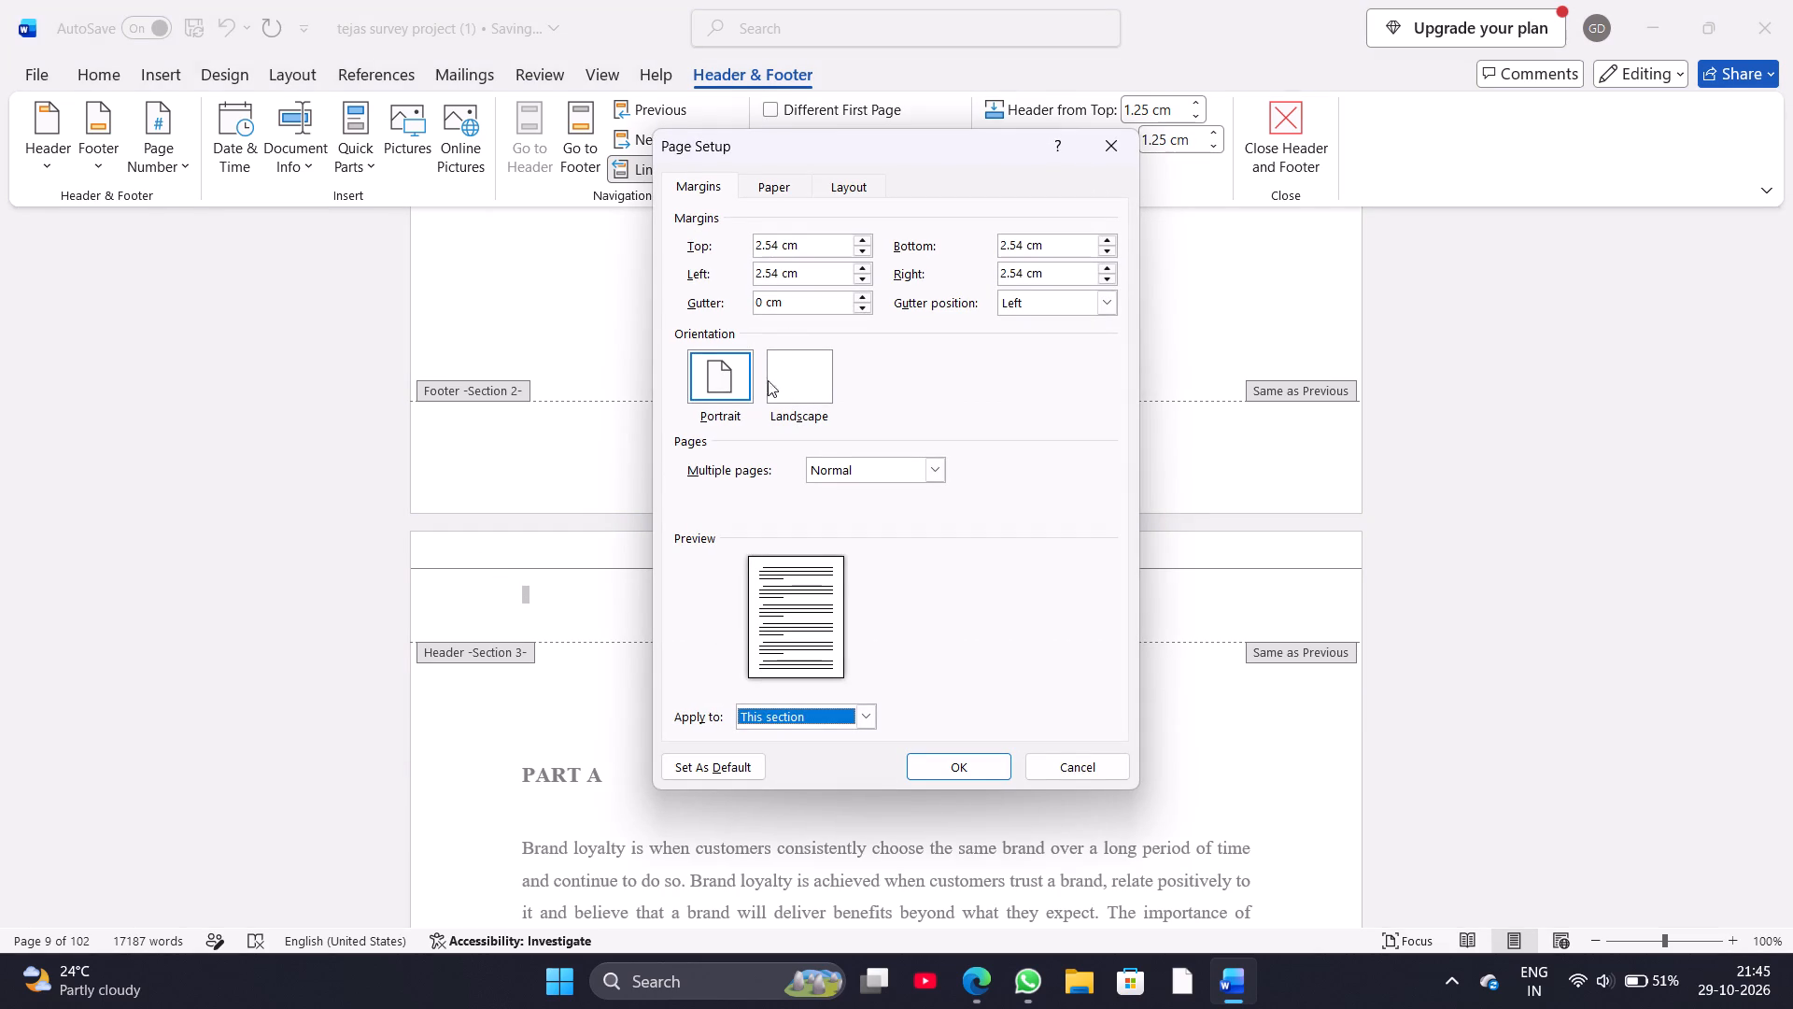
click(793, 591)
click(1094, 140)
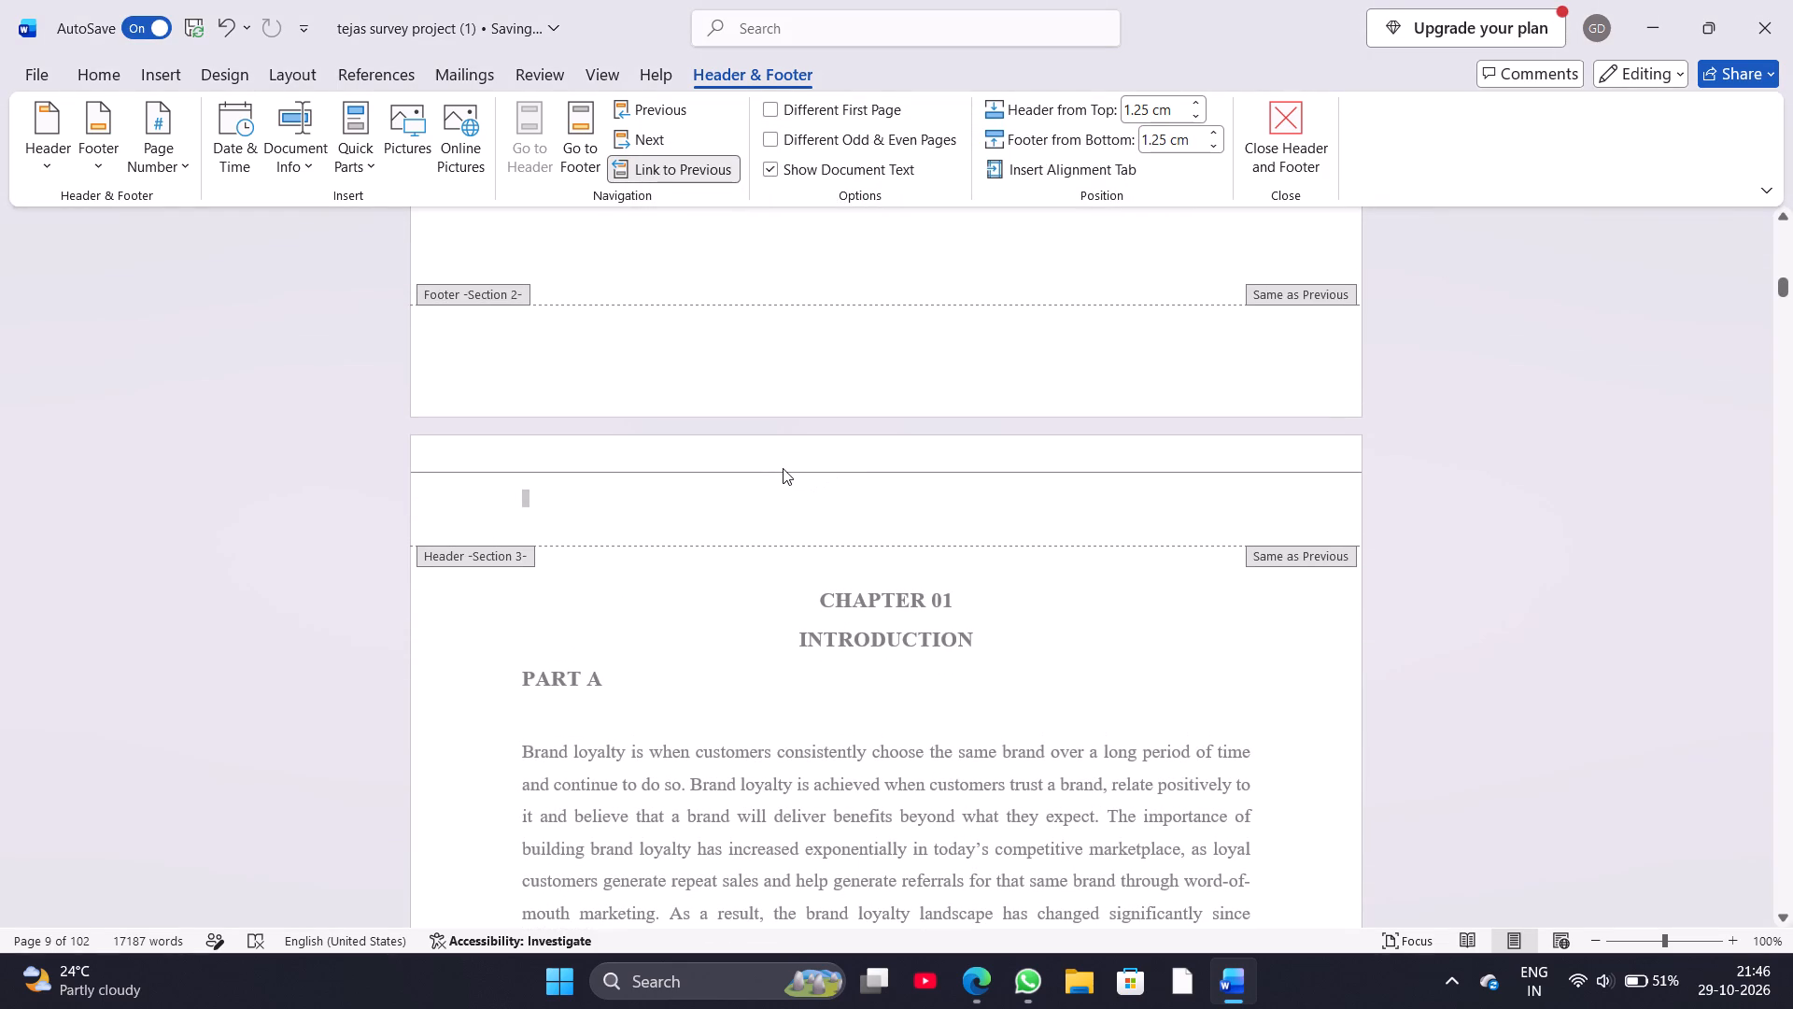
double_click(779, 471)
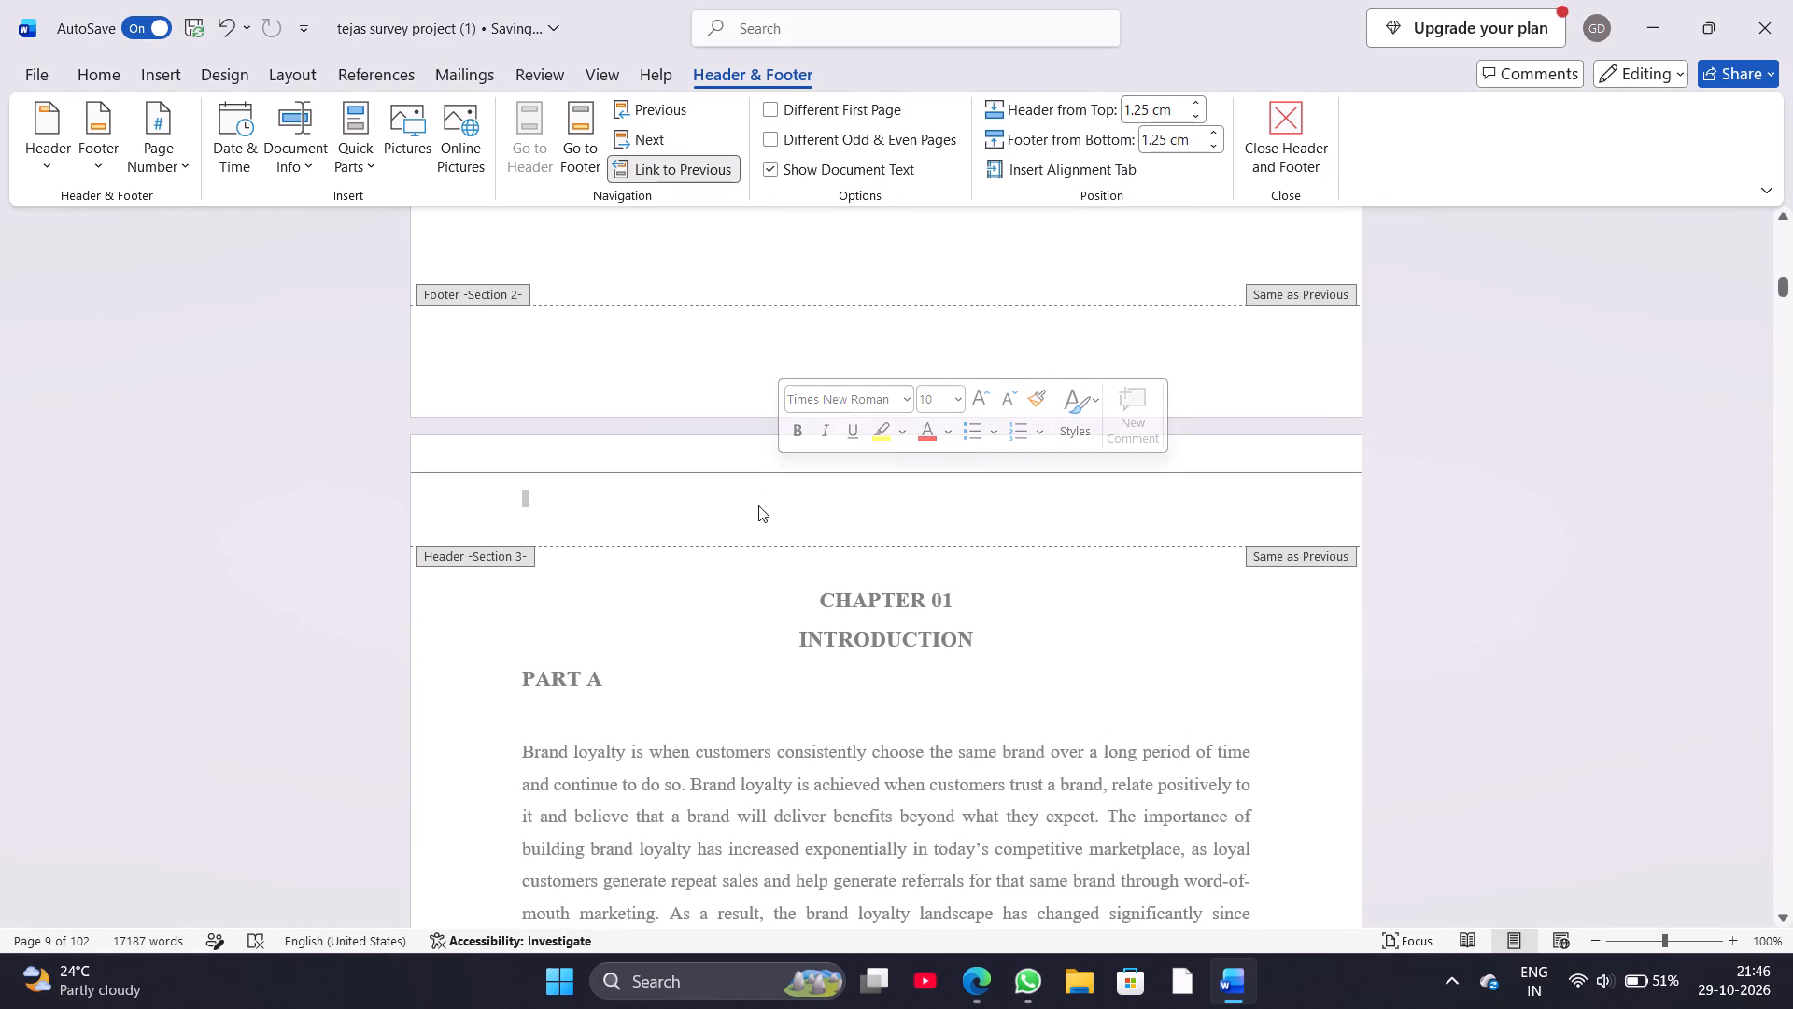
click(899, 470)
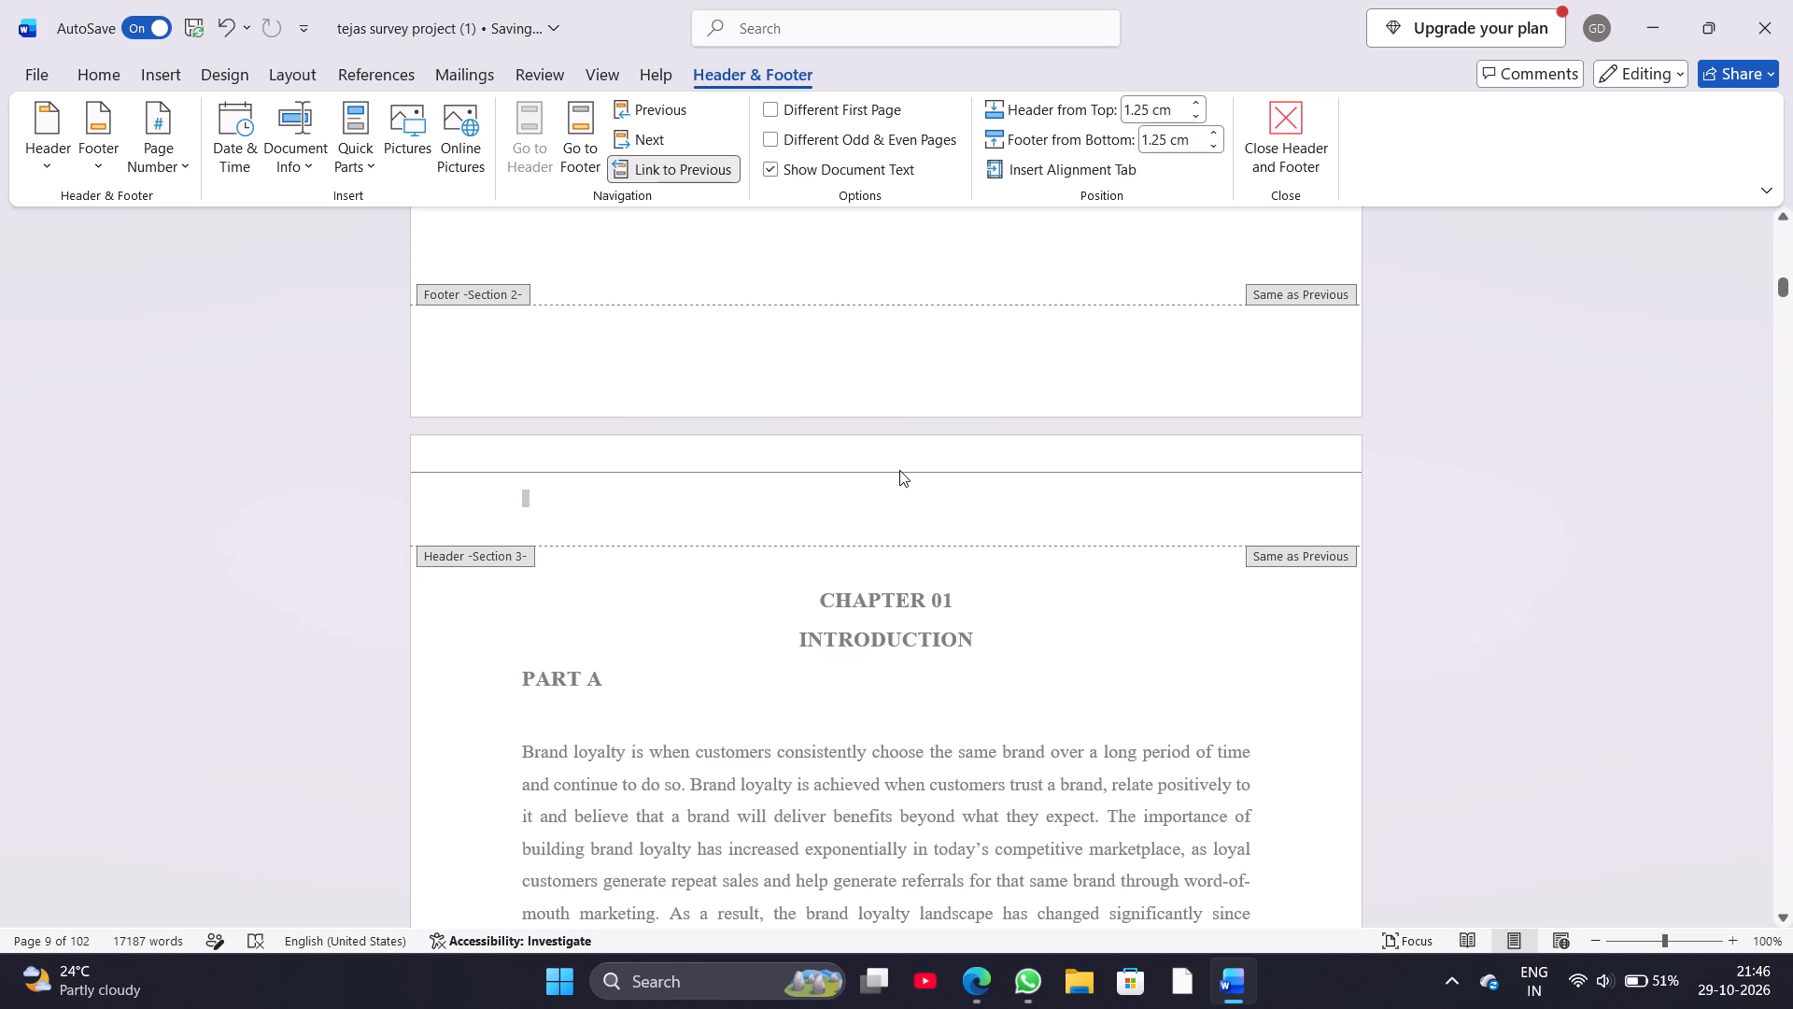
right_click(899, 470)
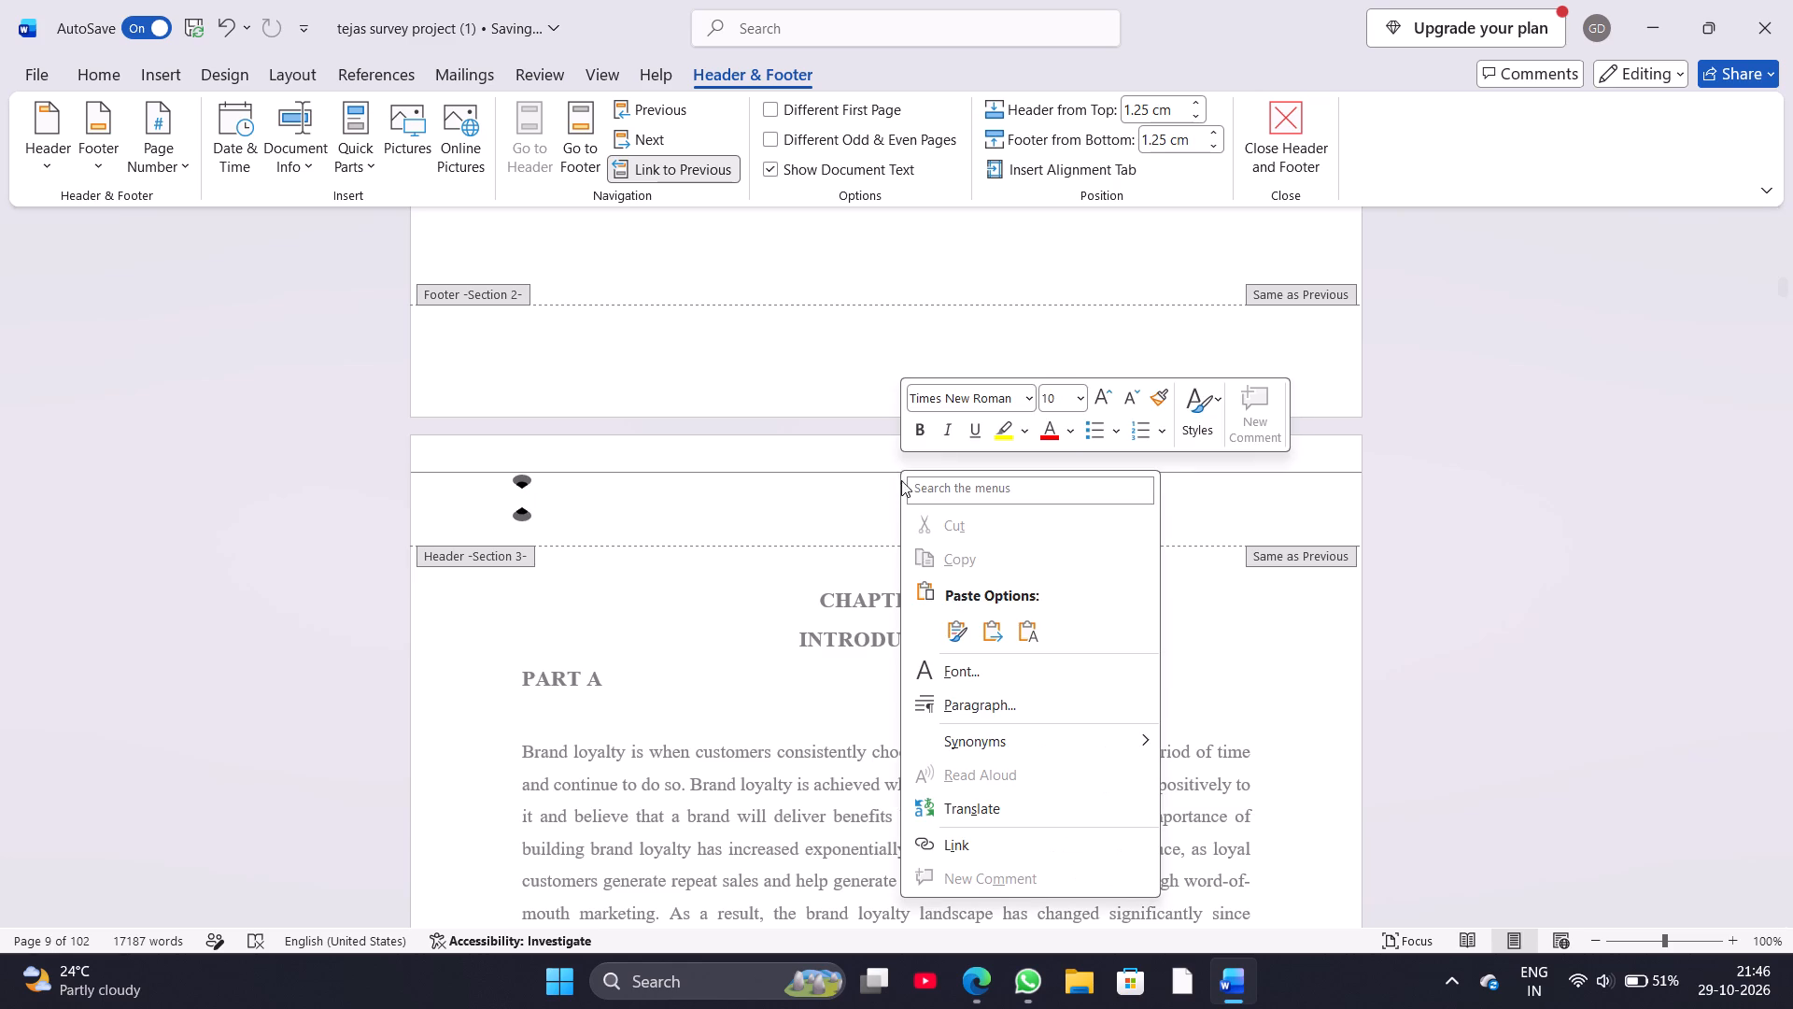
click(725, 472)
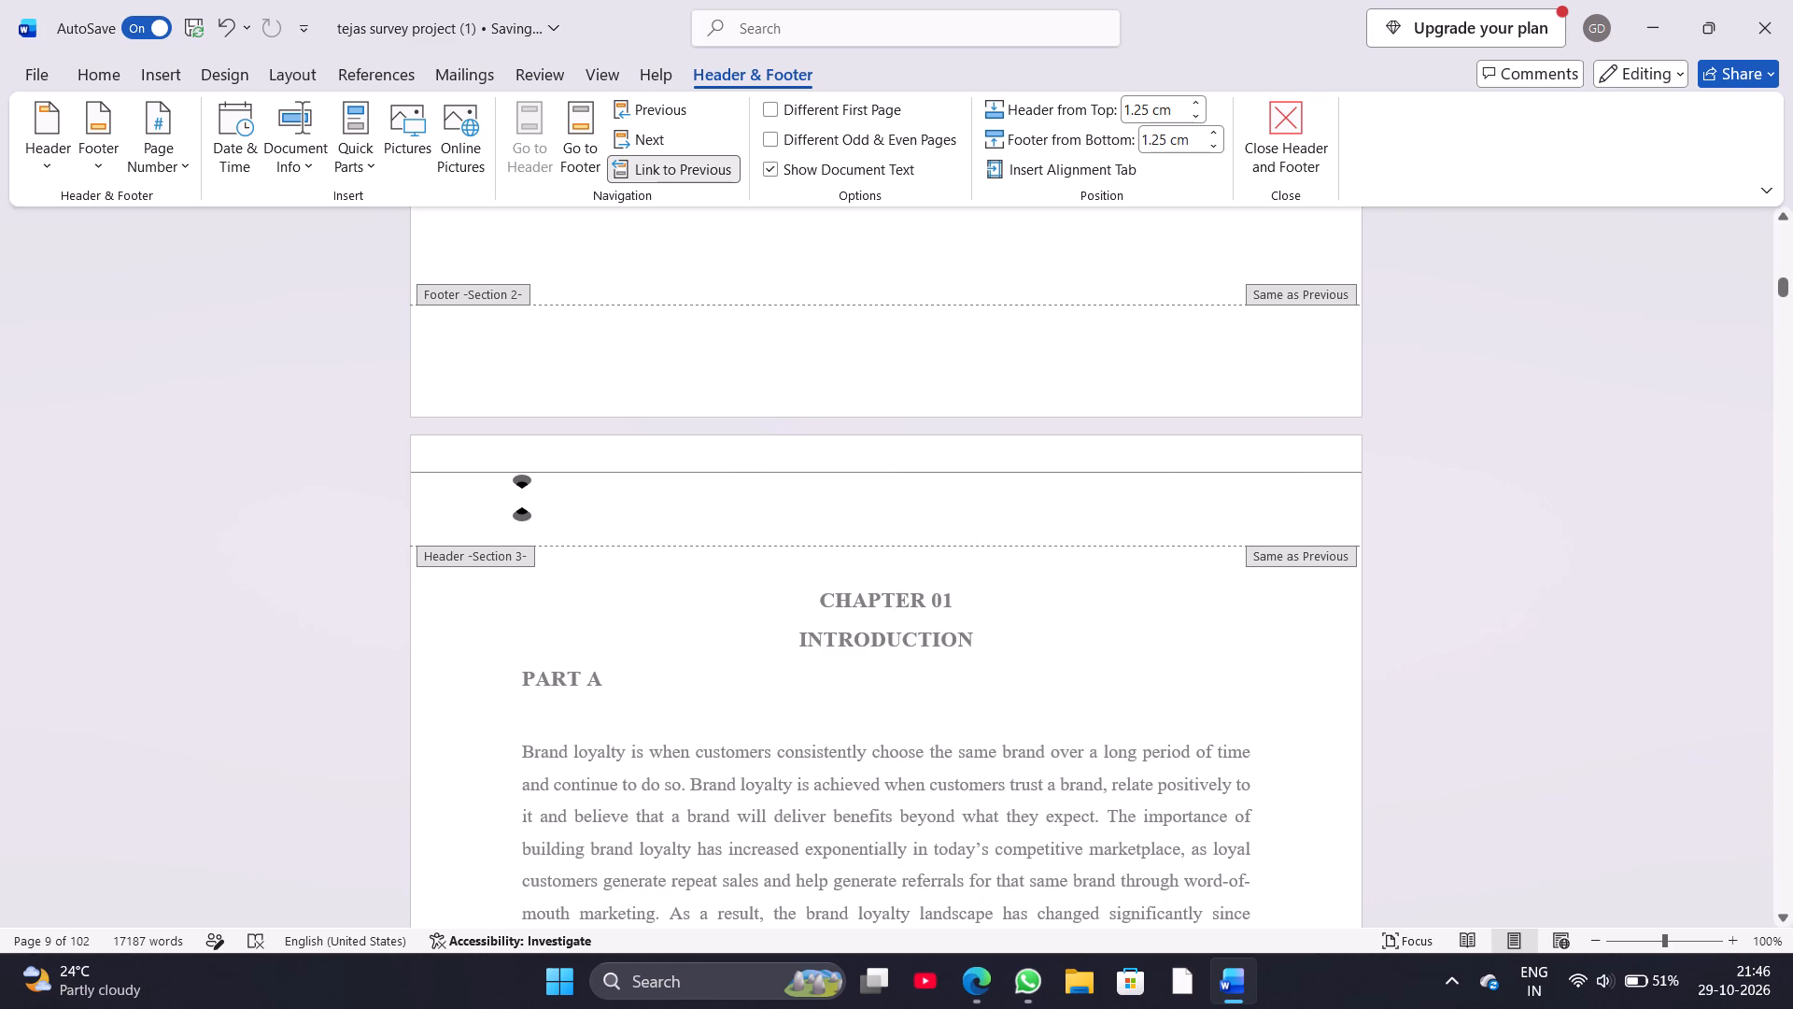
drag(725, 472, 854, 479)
Check which parts of the document the page border setting can apply to, and leave header editing without changing it.
click(212, 63)
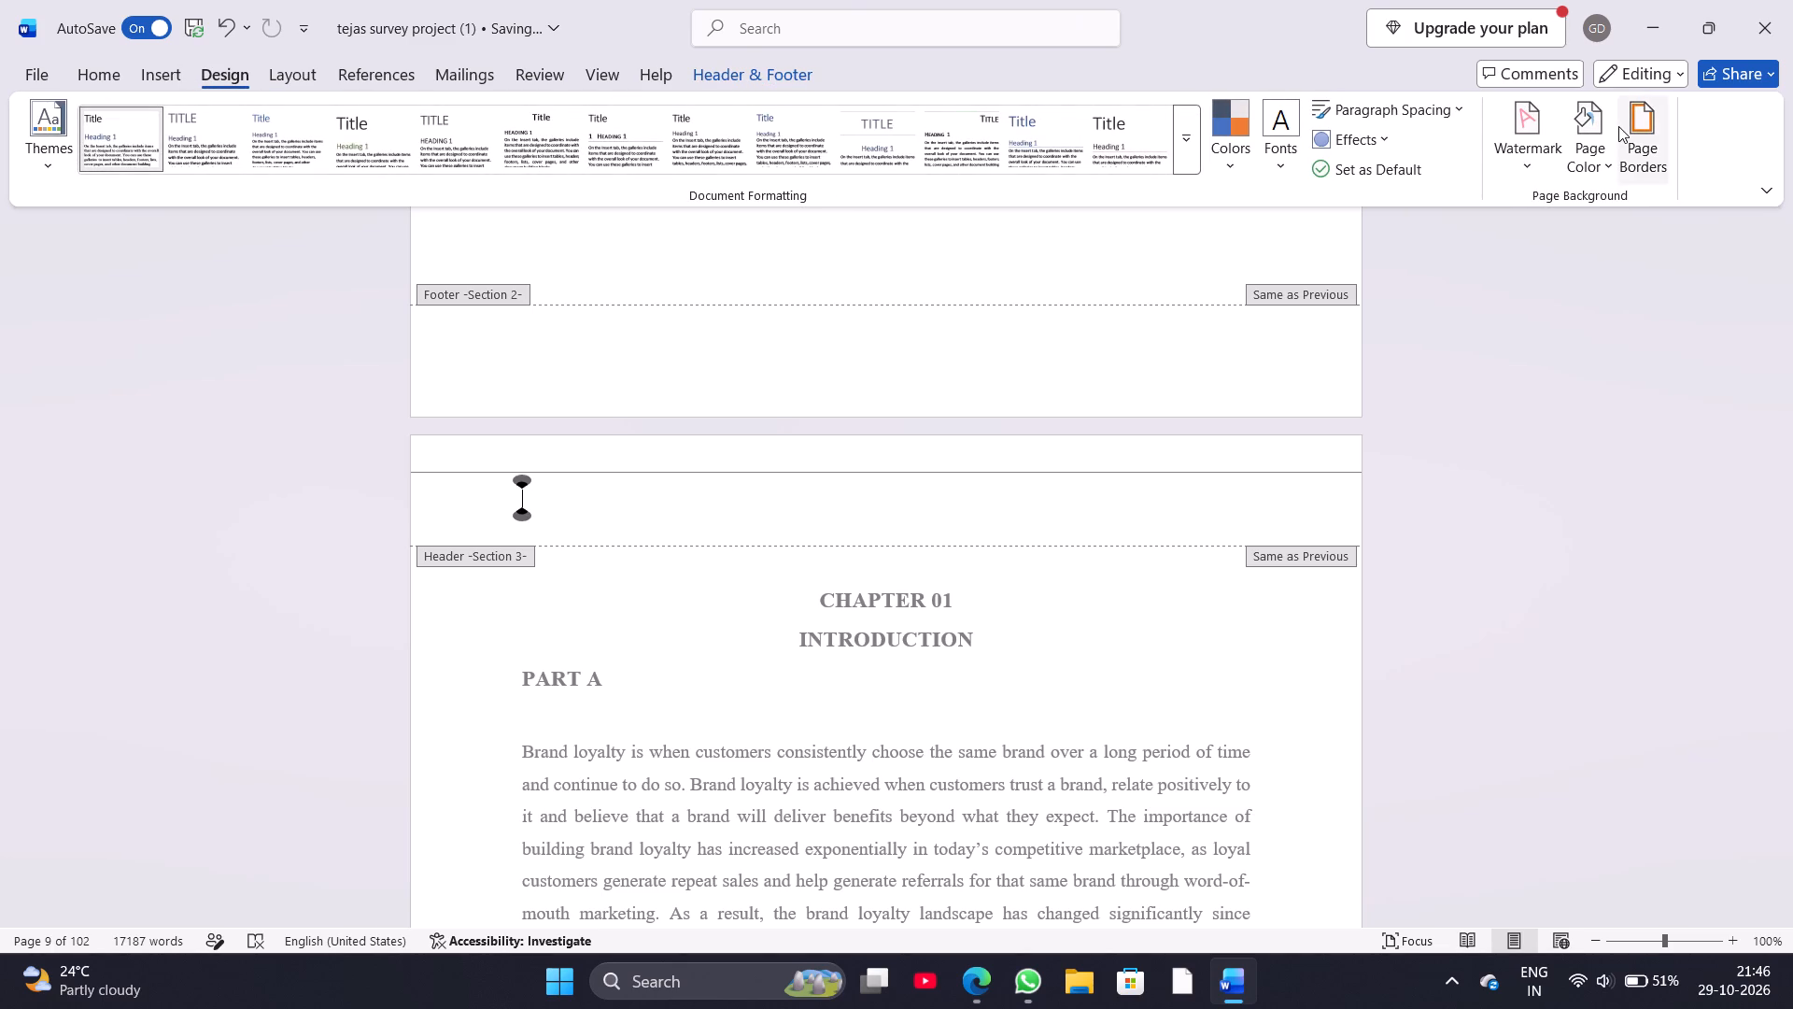
click(1619, 126)
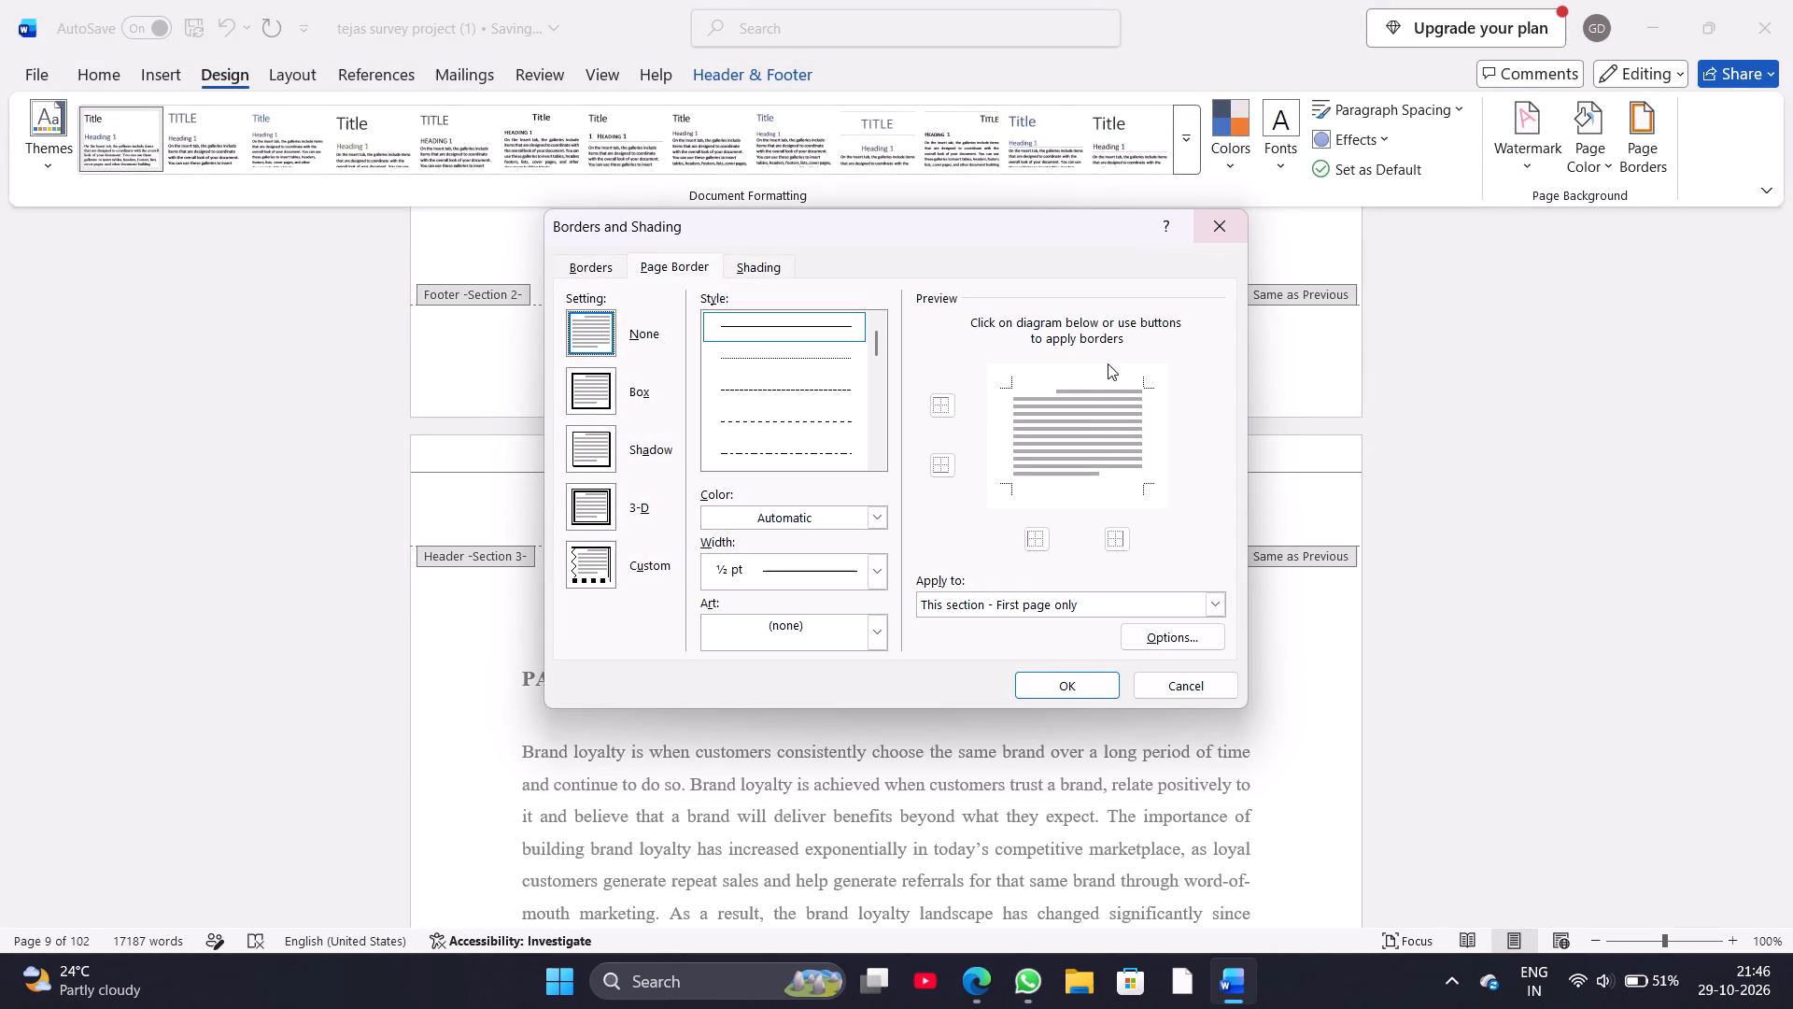
click(1109, 604)
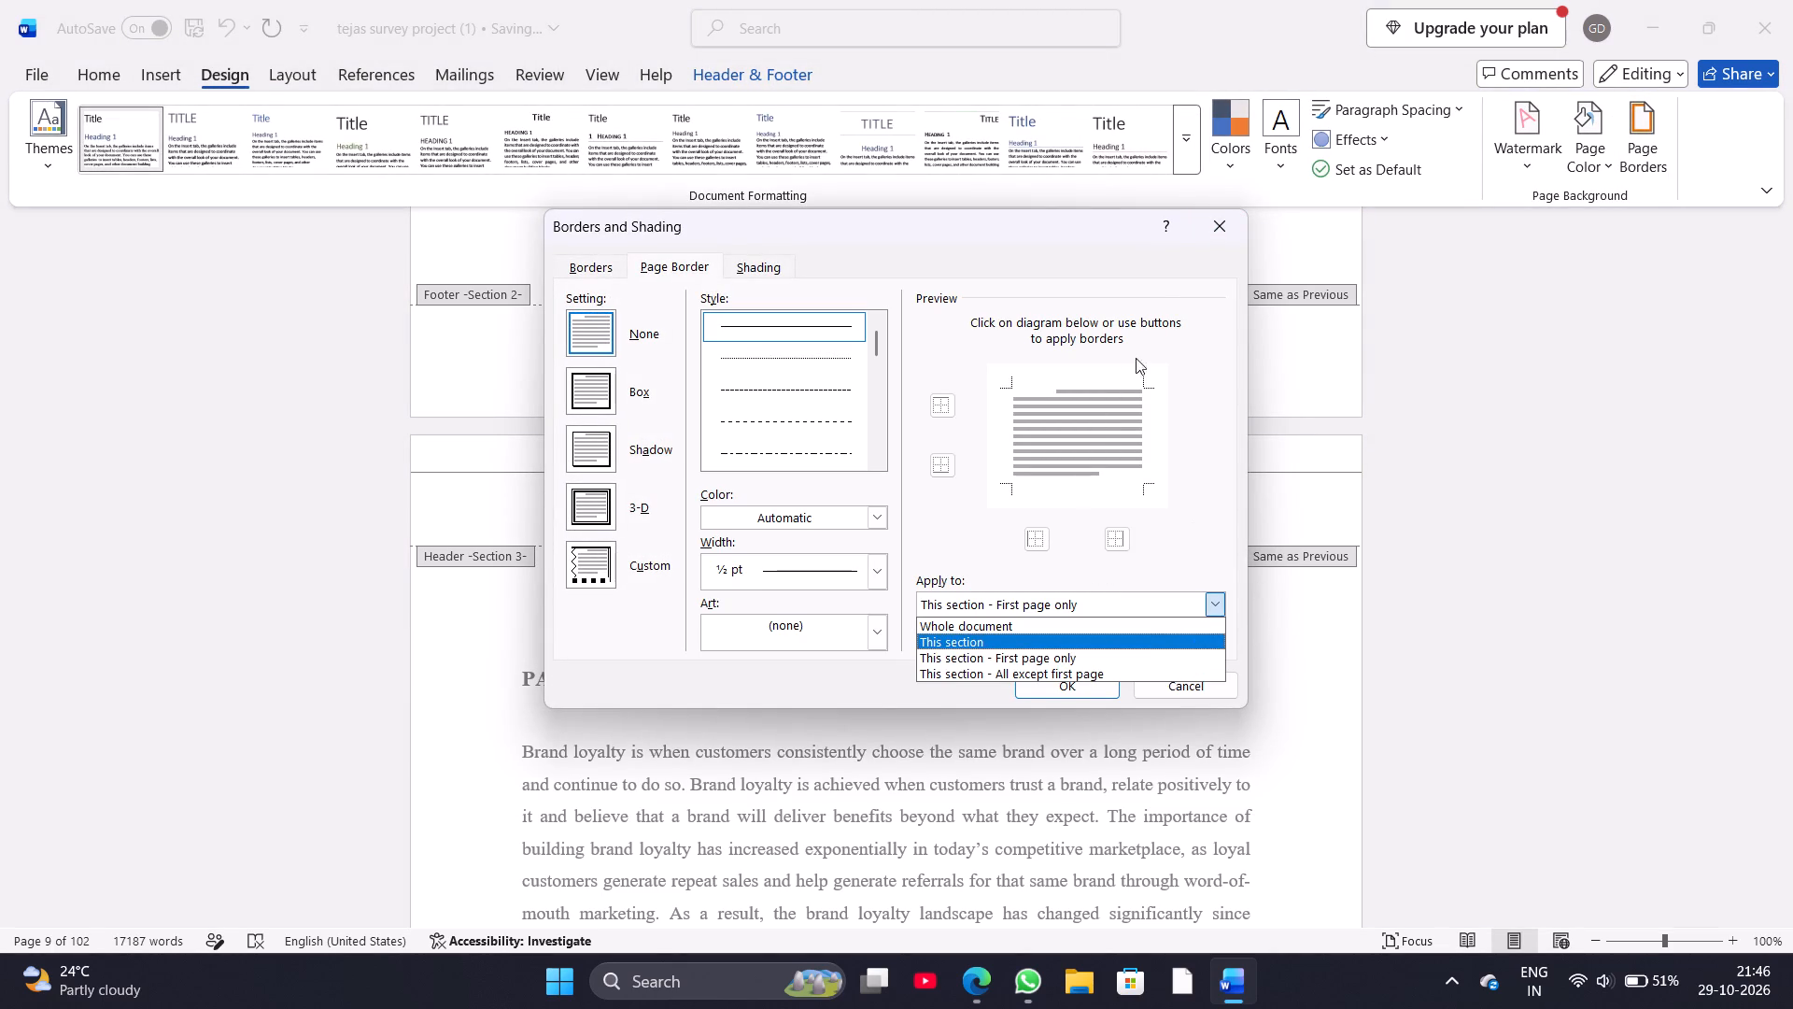
click(1224, 234)
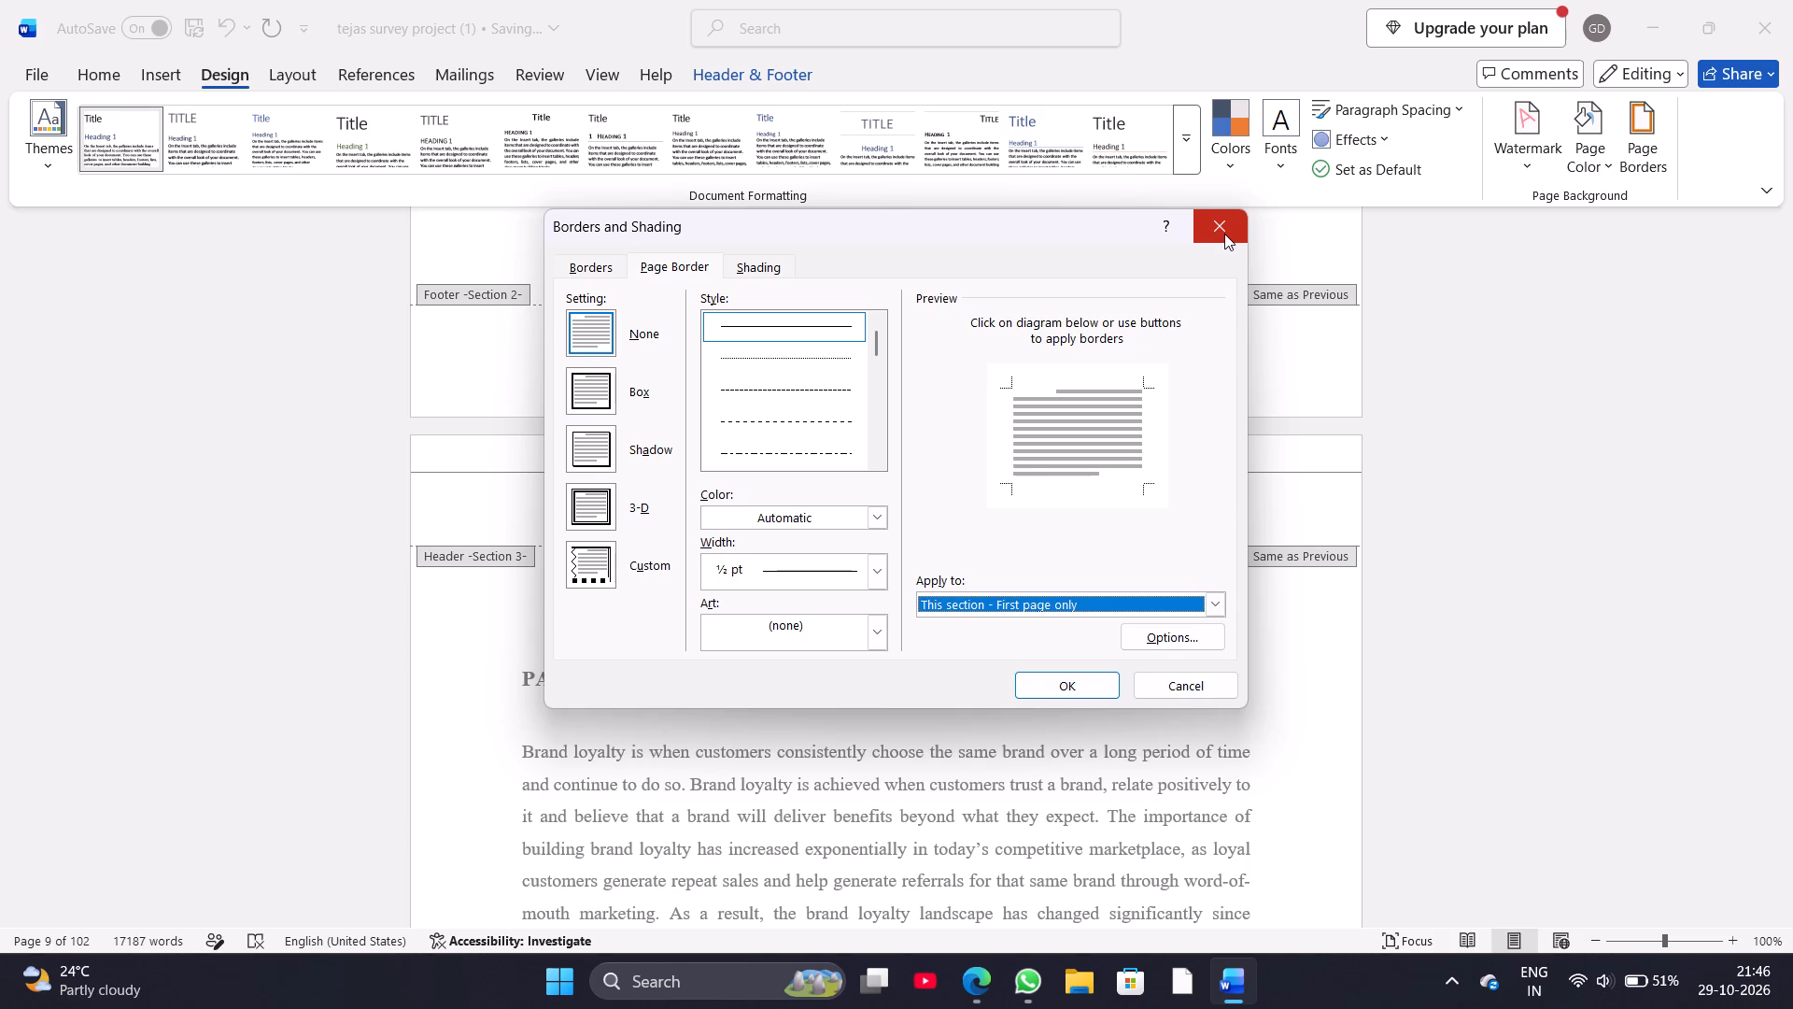
click(1224, 234)
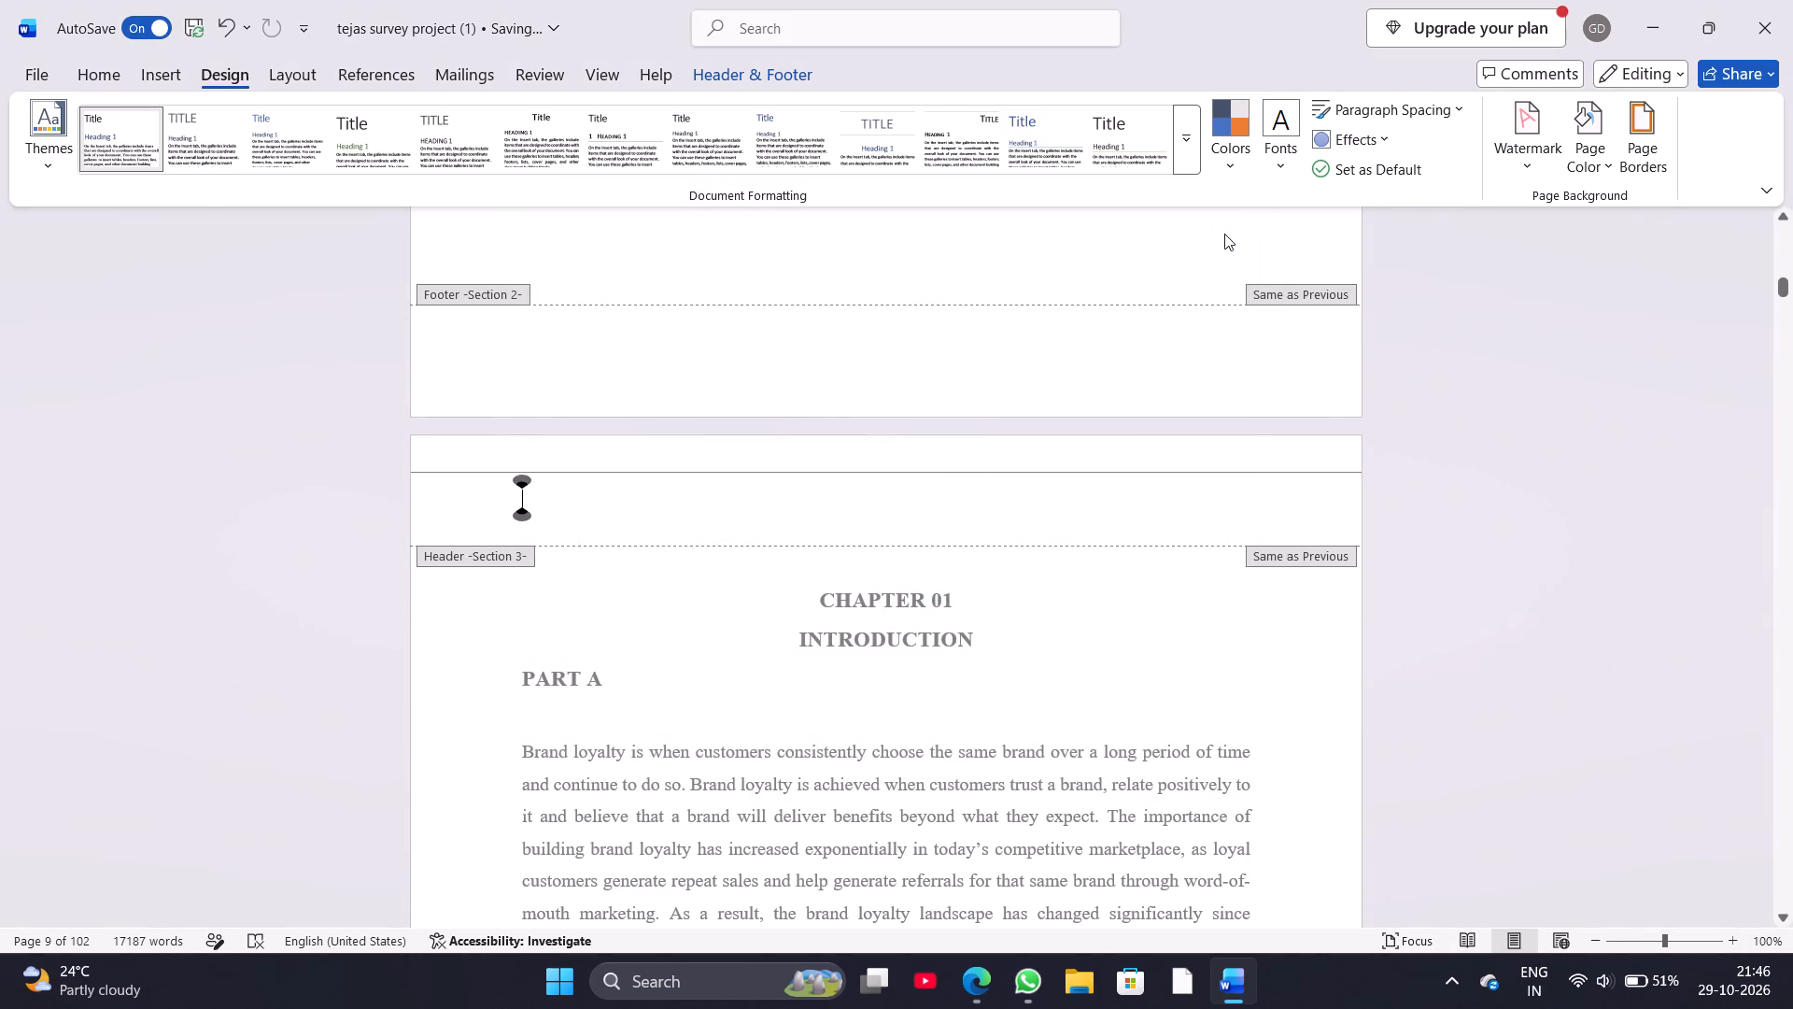
click(771, 81)
click(1269, 107)
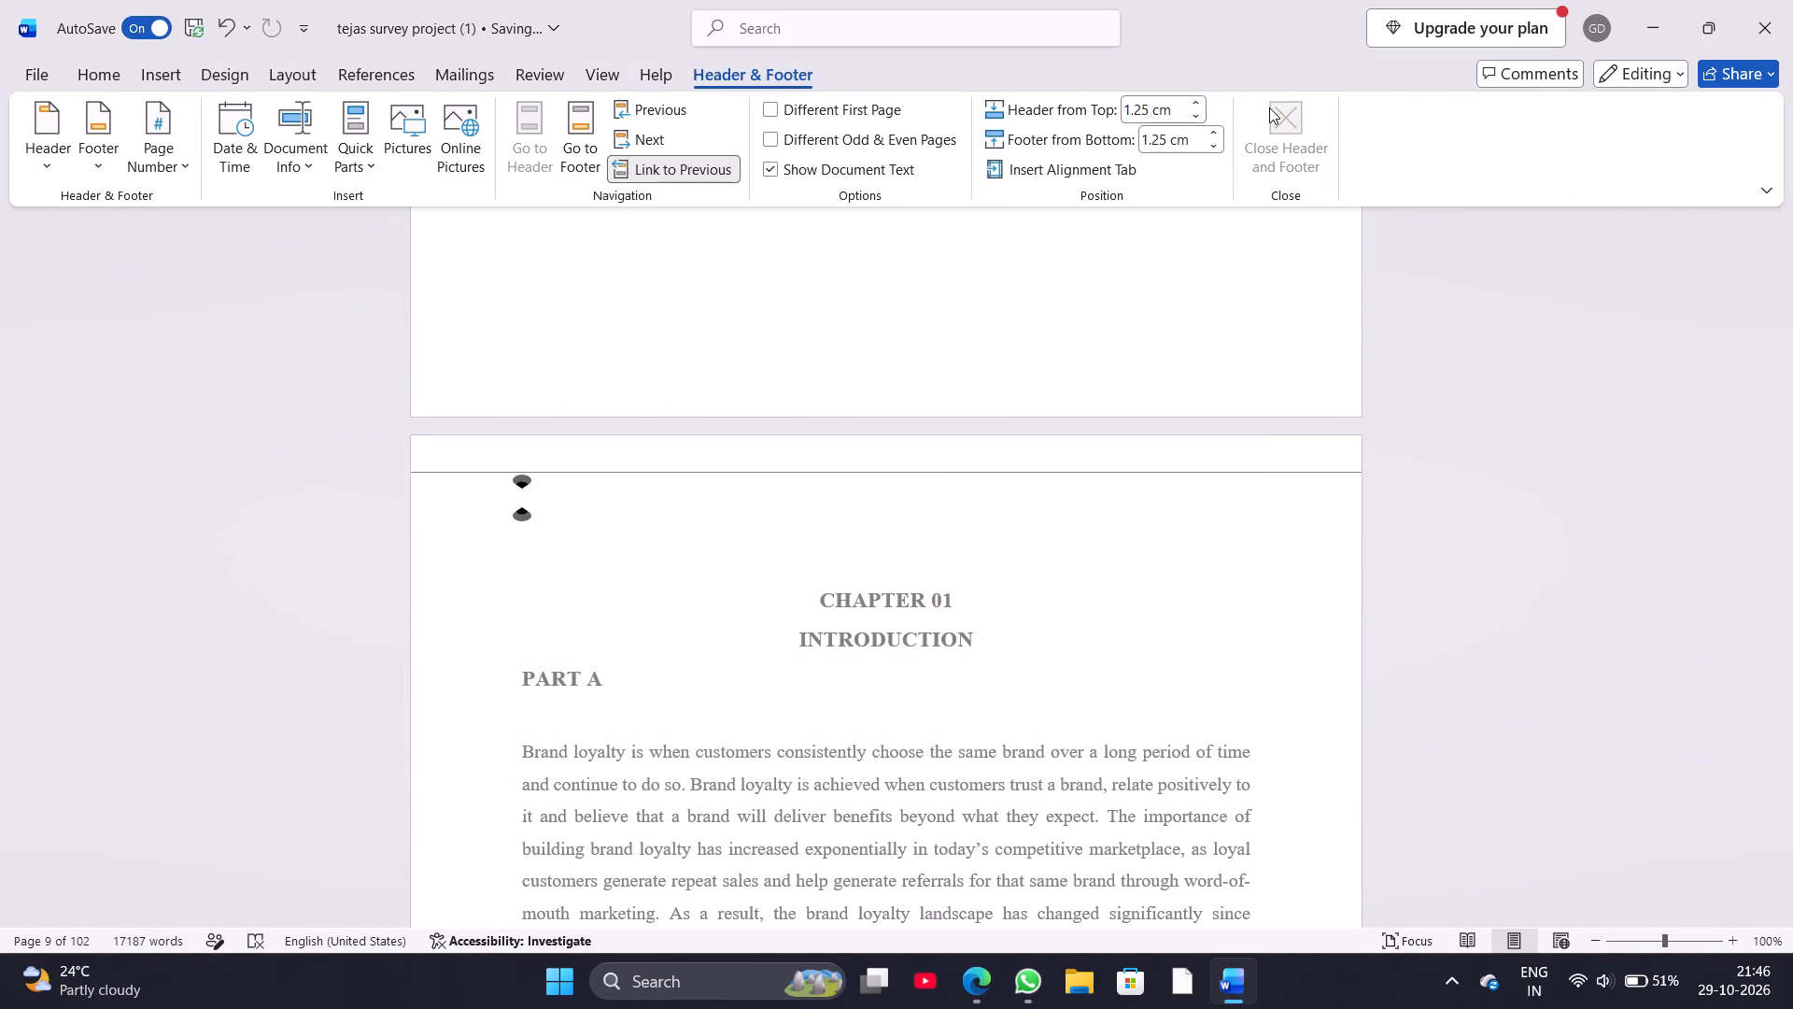
Undo the latest edits to remove the line across the page tops from Chapter 01 onward.
click(619, 468)
ctrl+click(619, 468)
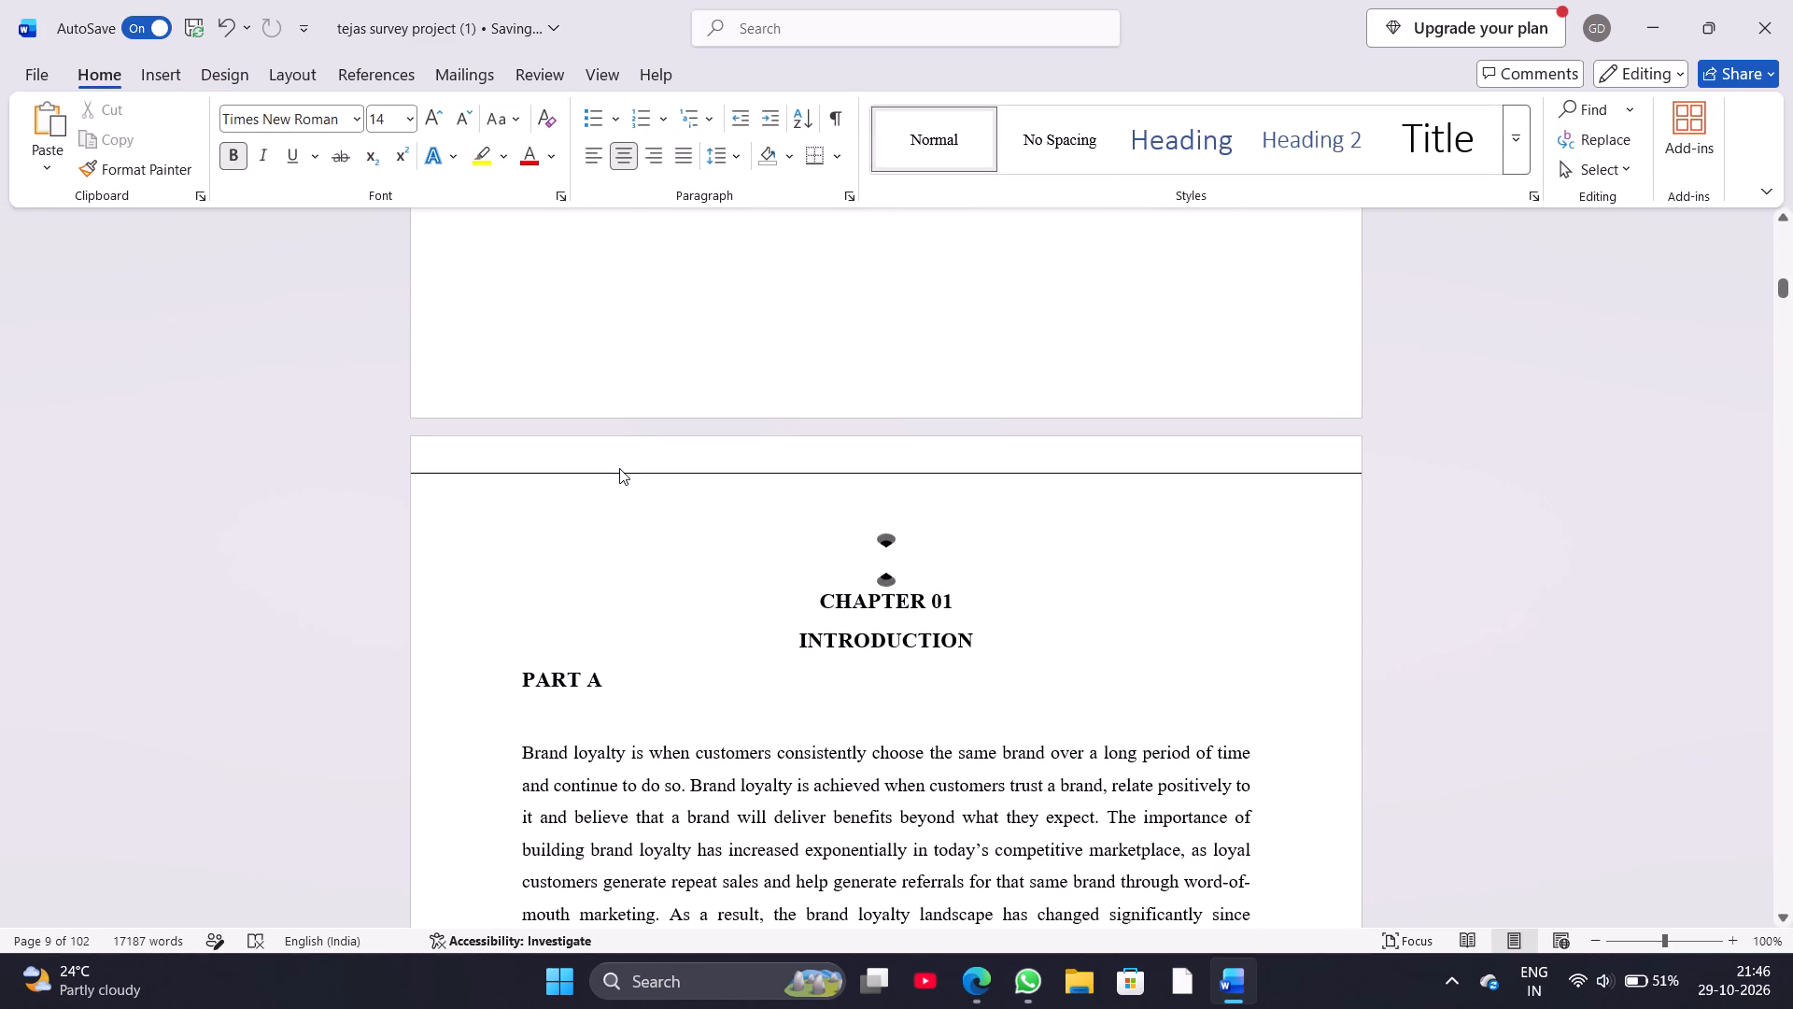
key(ctrl+z)
scroll(622, 534, down, 1)
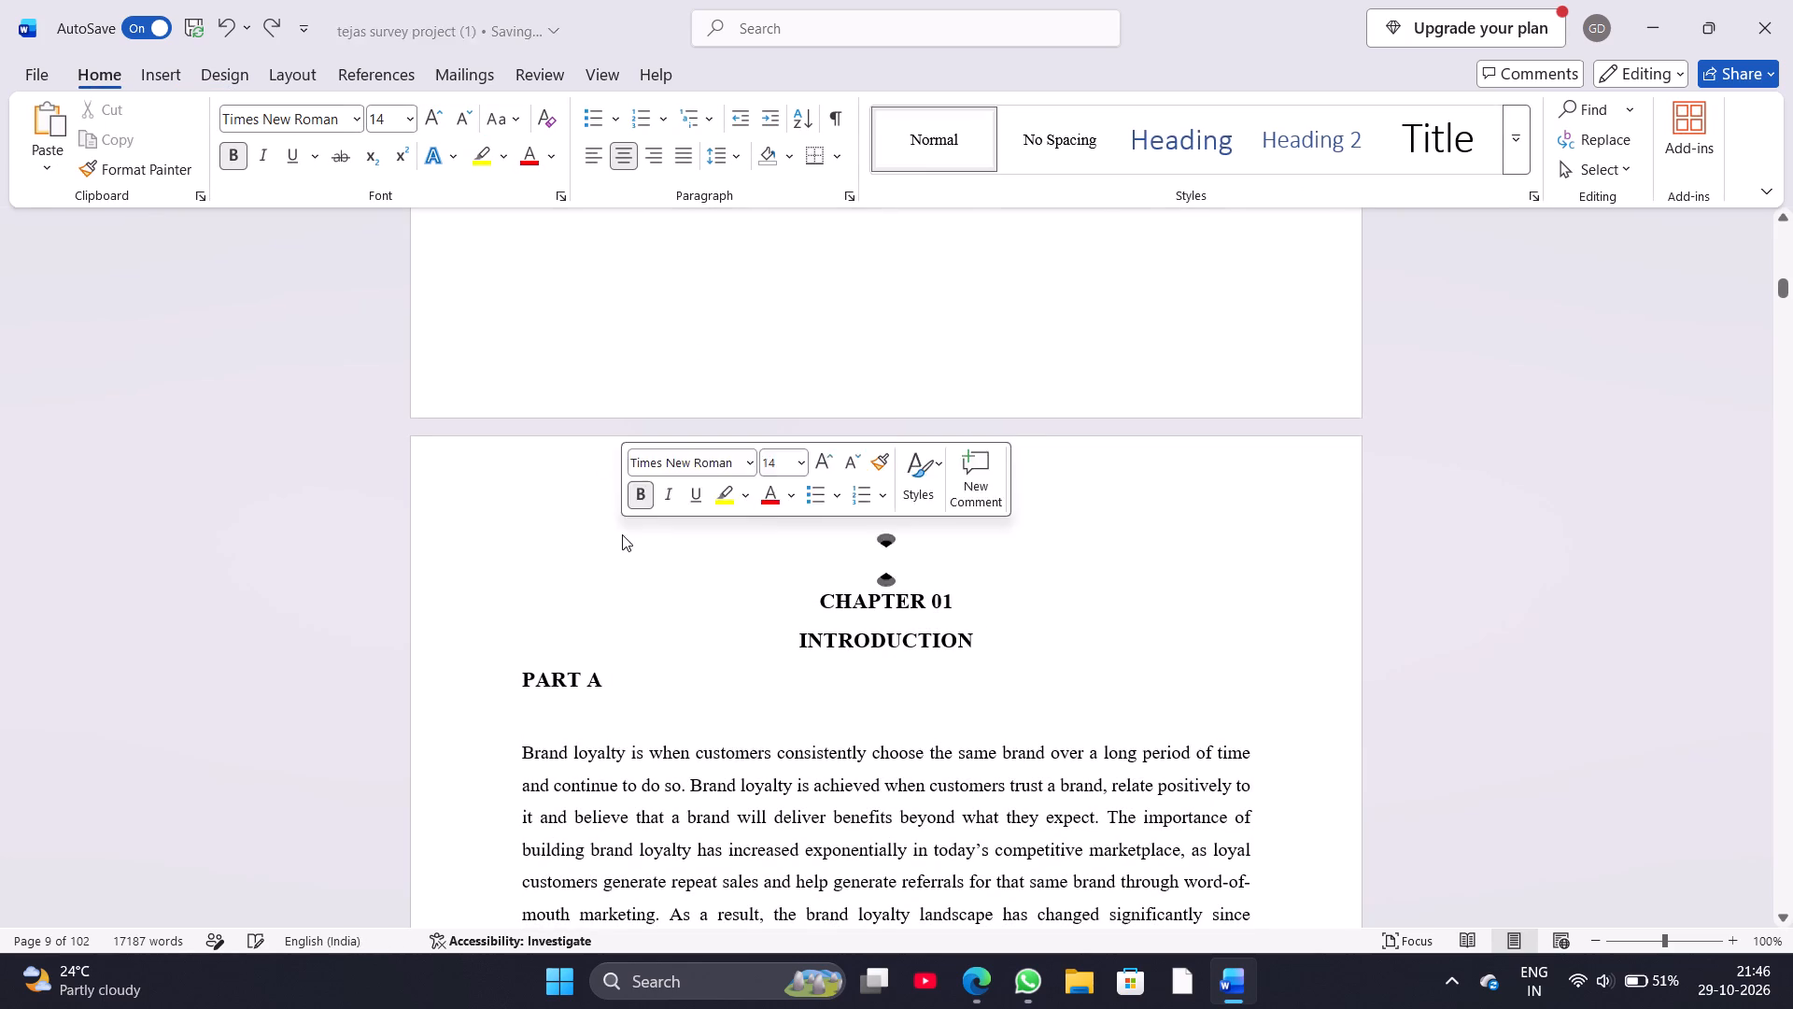
scroll(622, 534, down, 3)
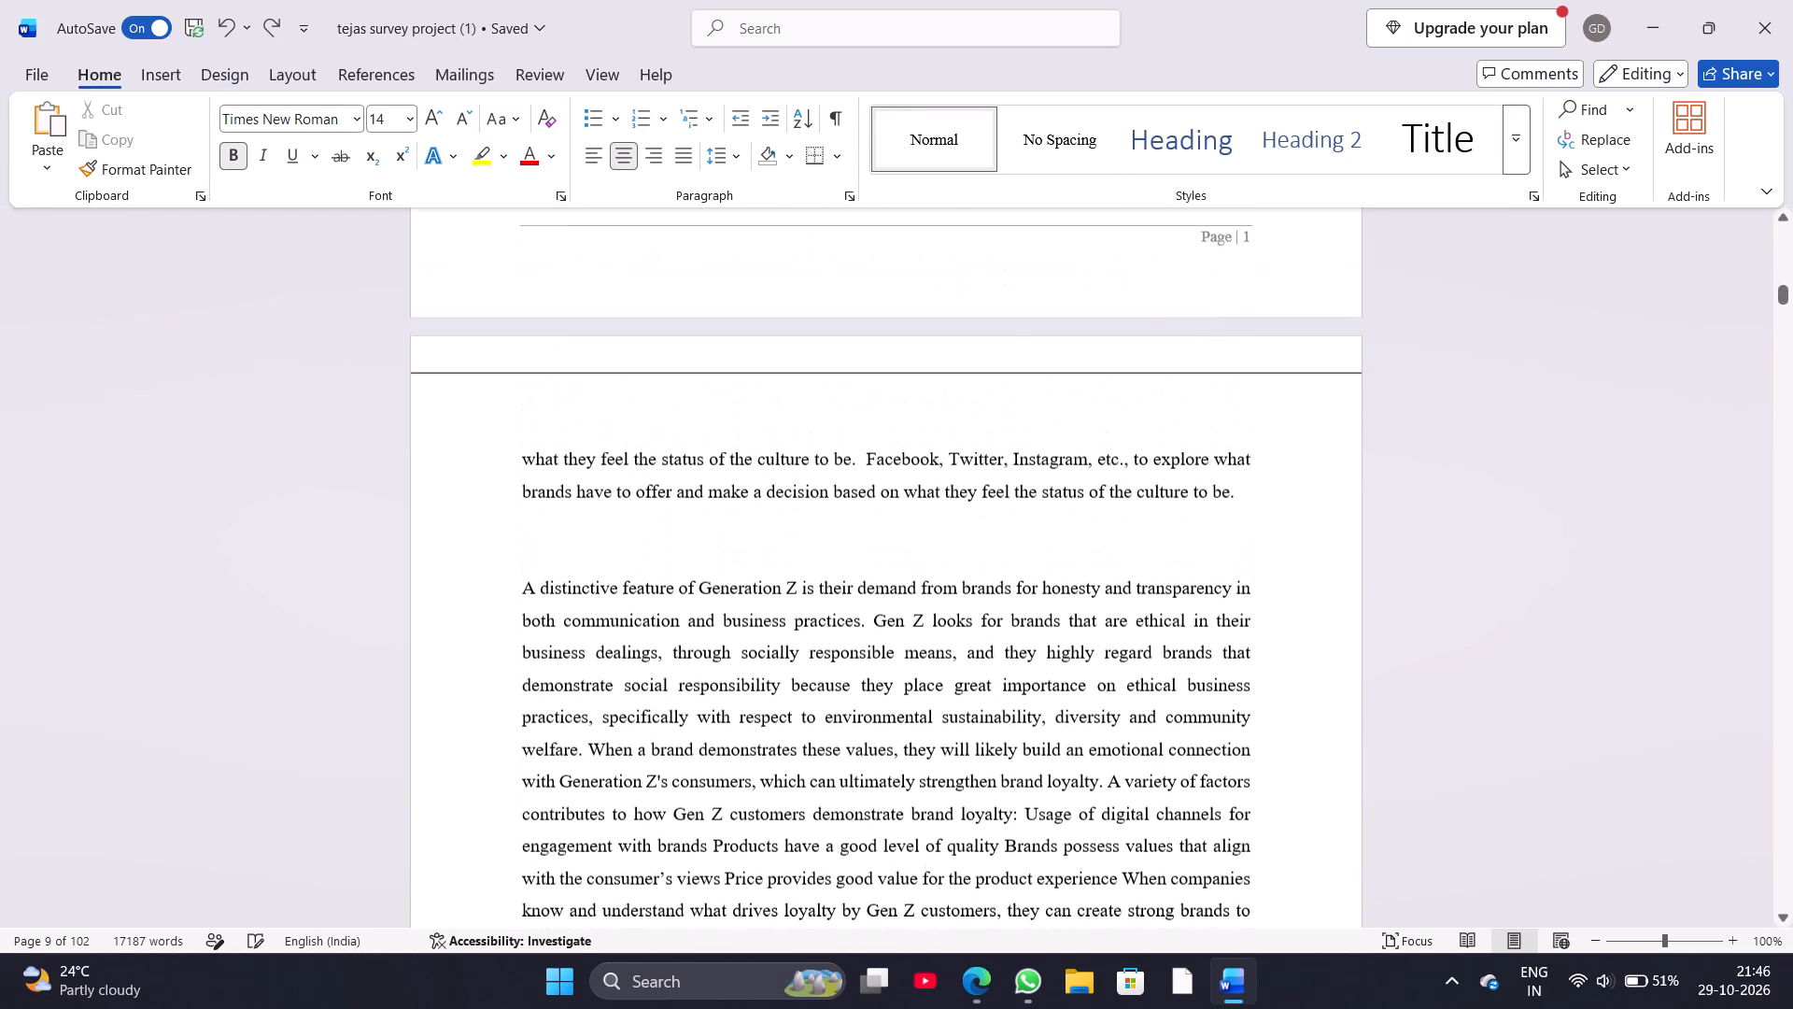
key(ctrl+z)
scroll(622, 534, down, 15)
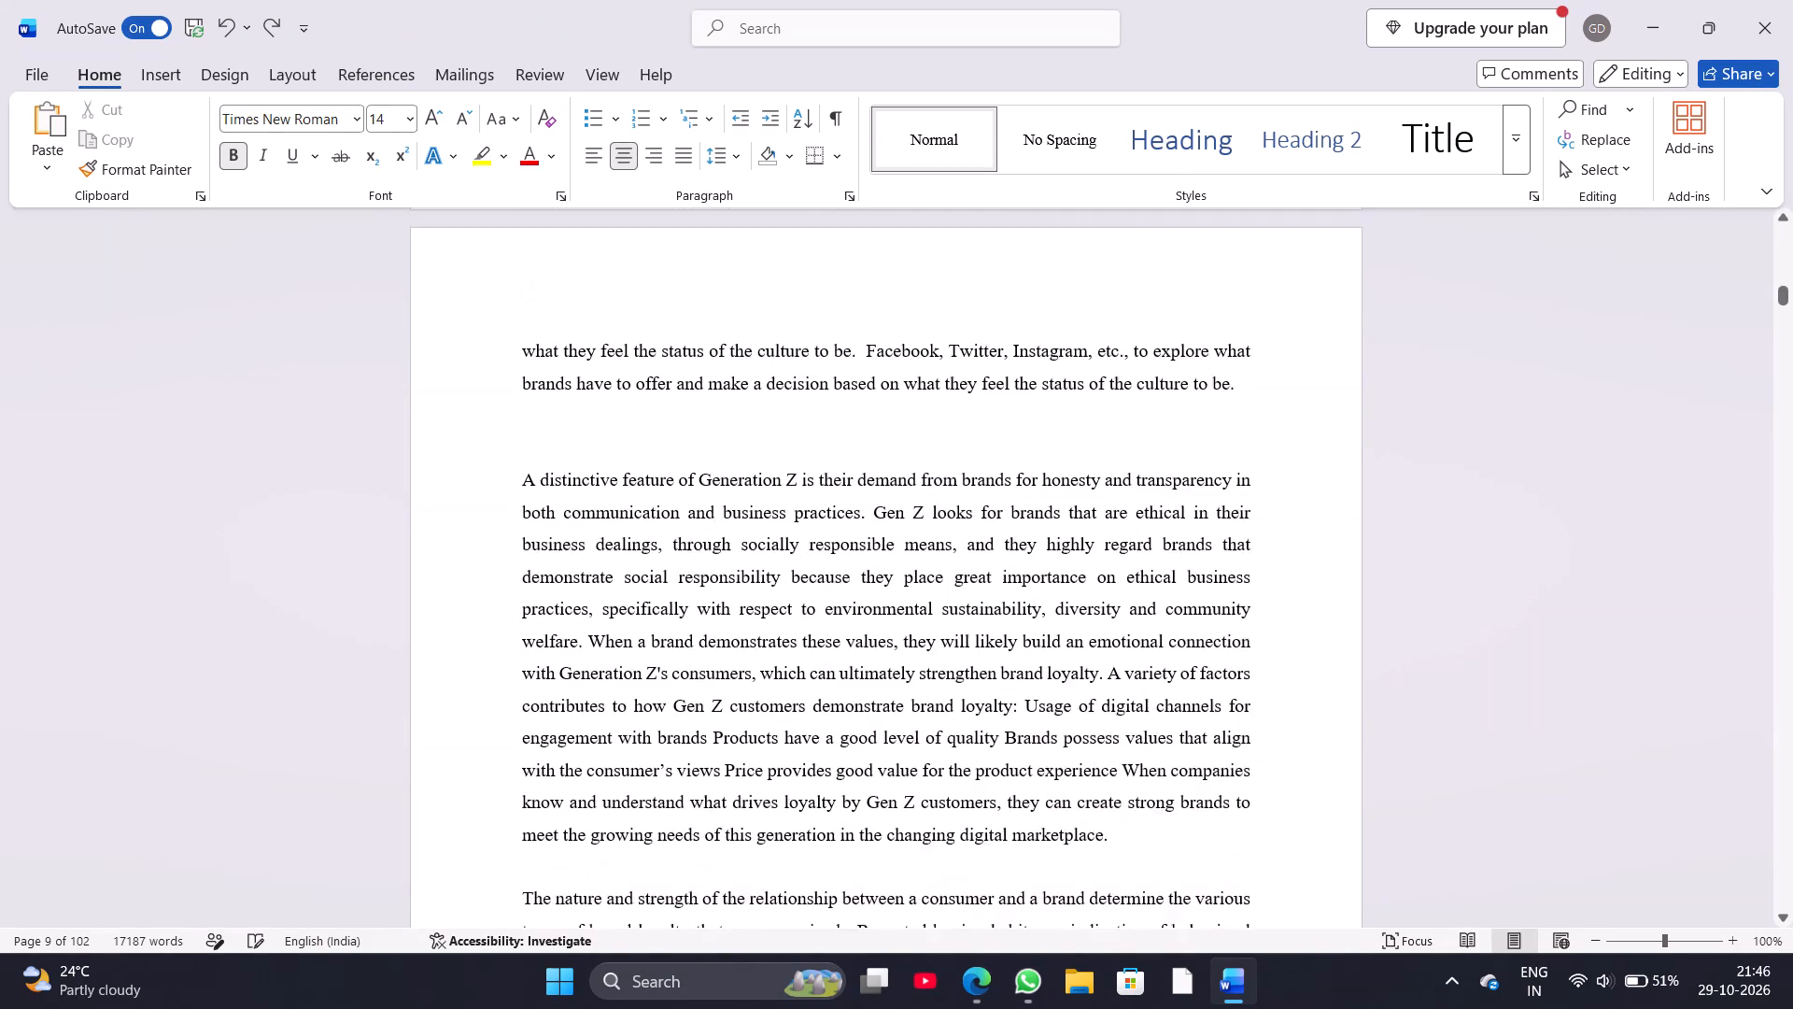
scroll(622, 534, up, 3)
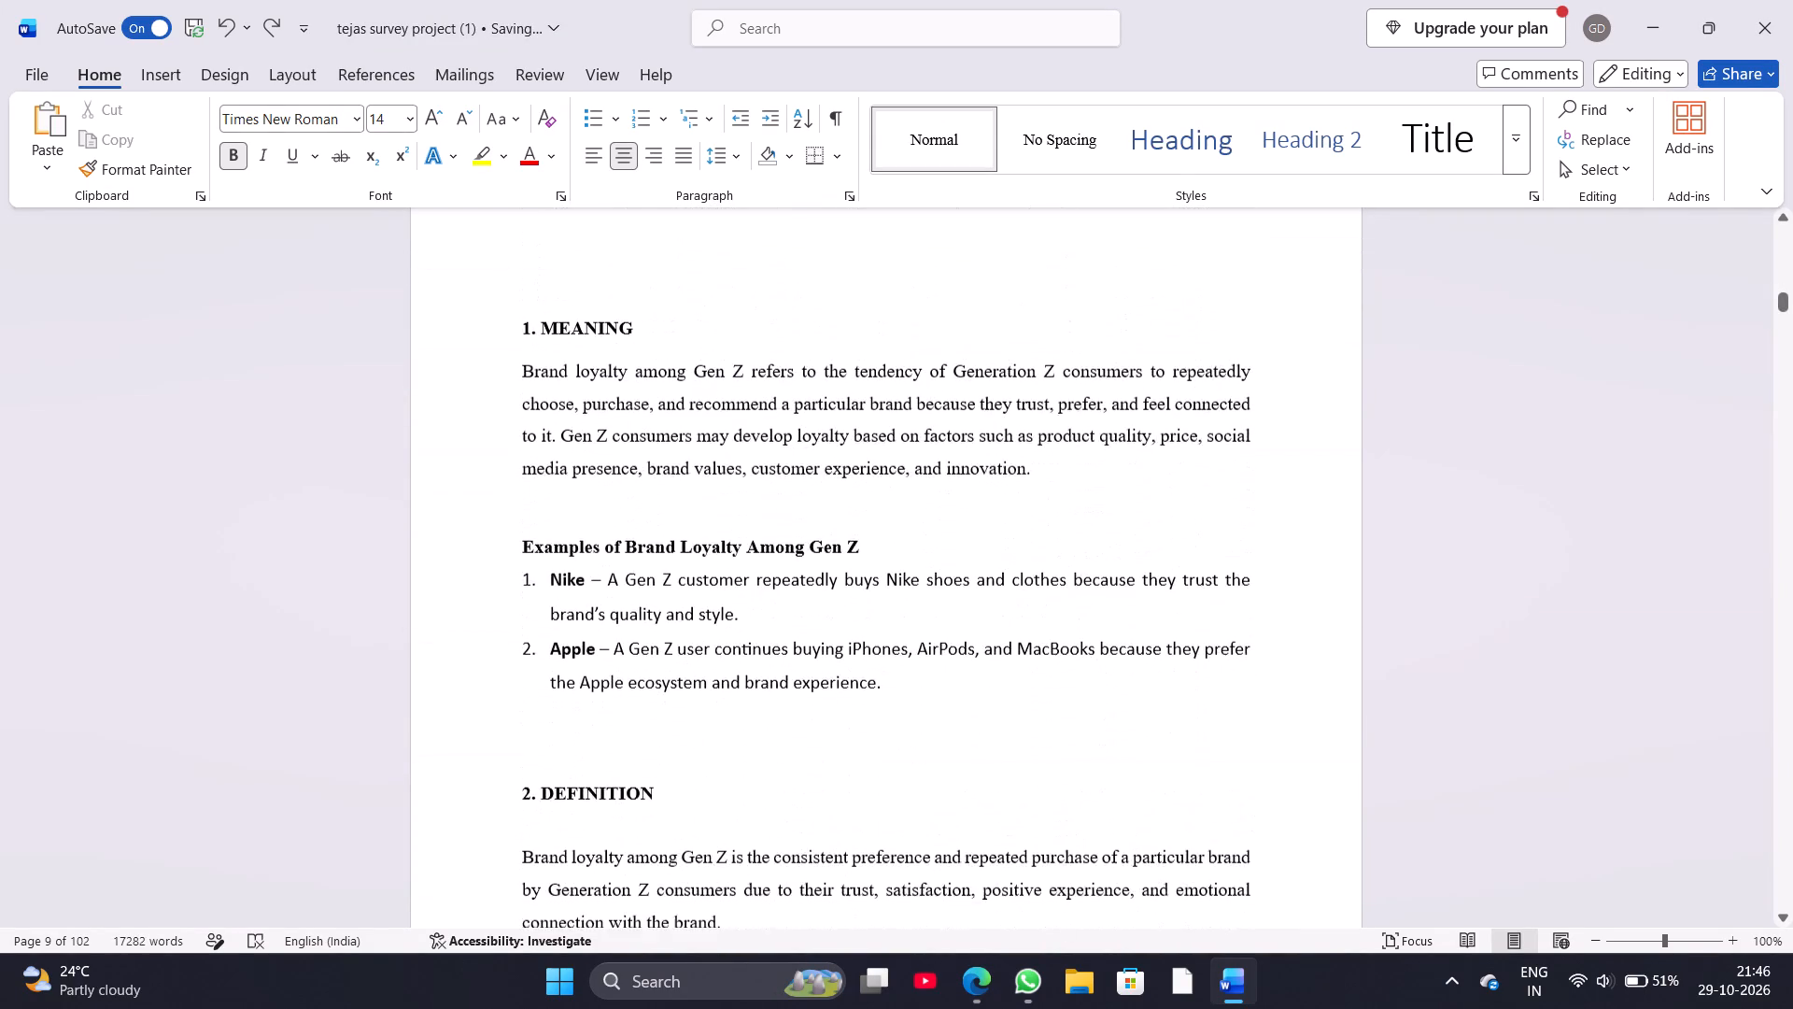
scroll(622, 534, up, 4)
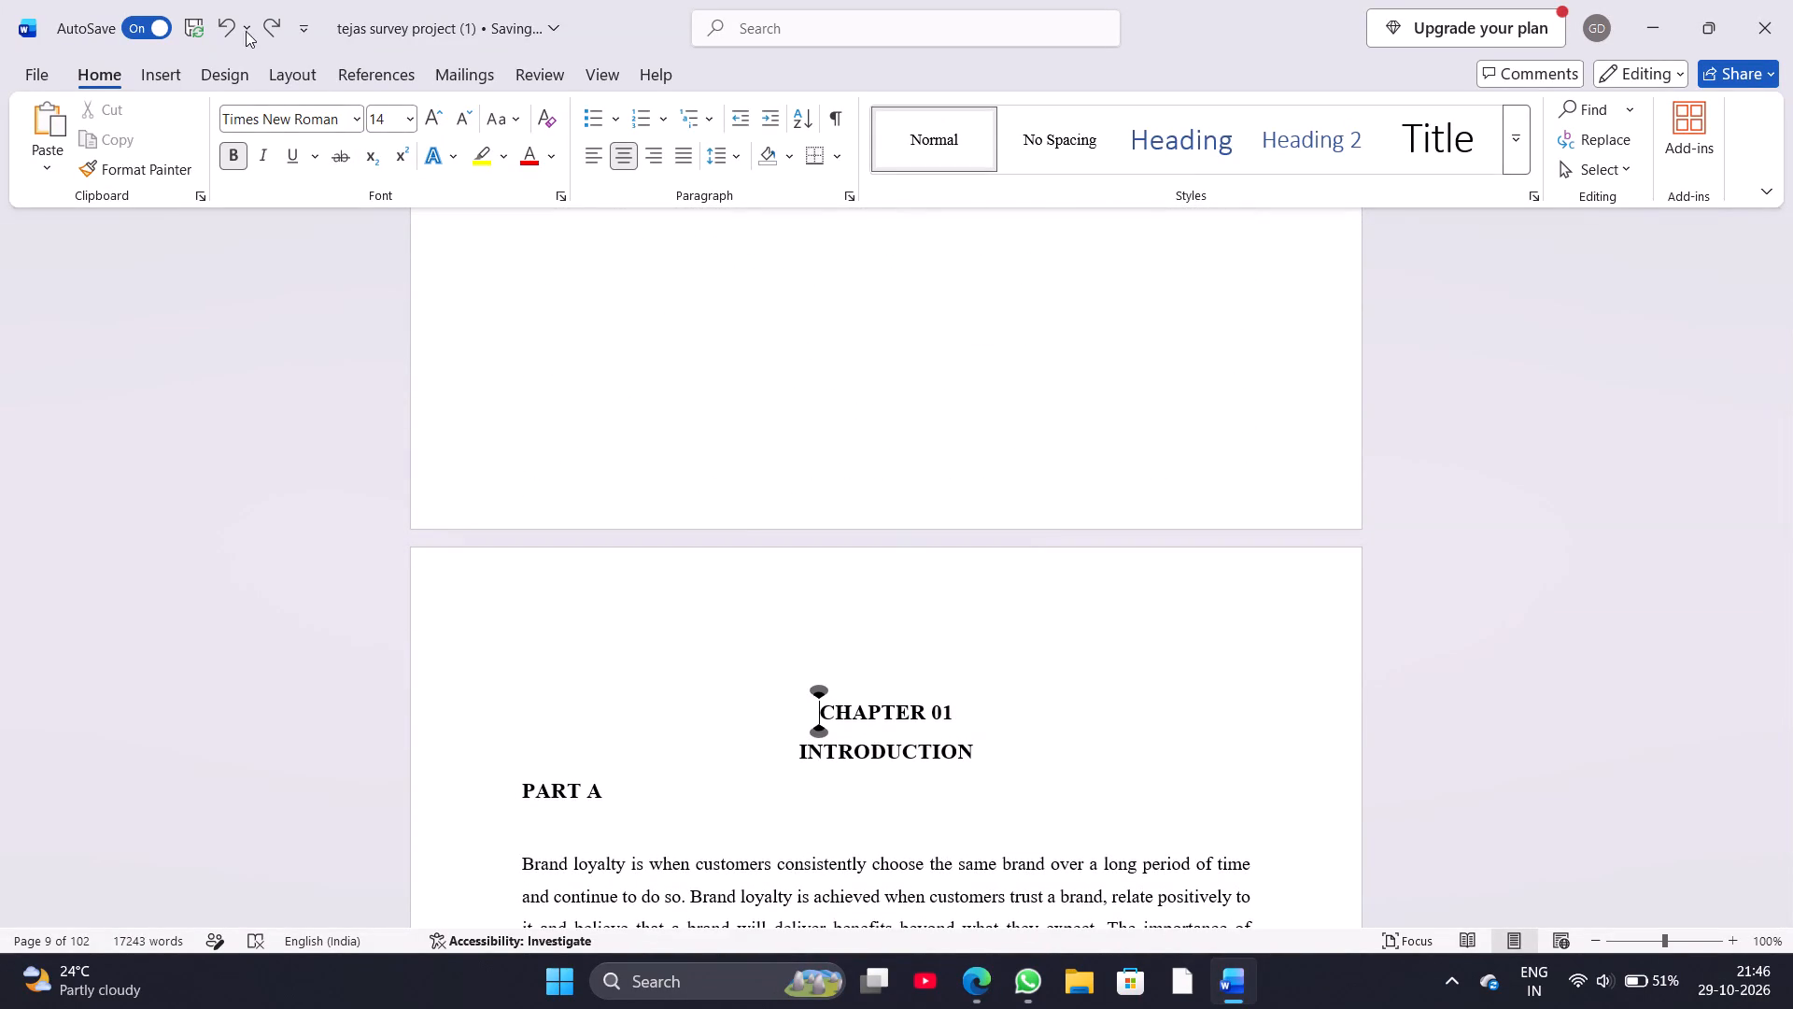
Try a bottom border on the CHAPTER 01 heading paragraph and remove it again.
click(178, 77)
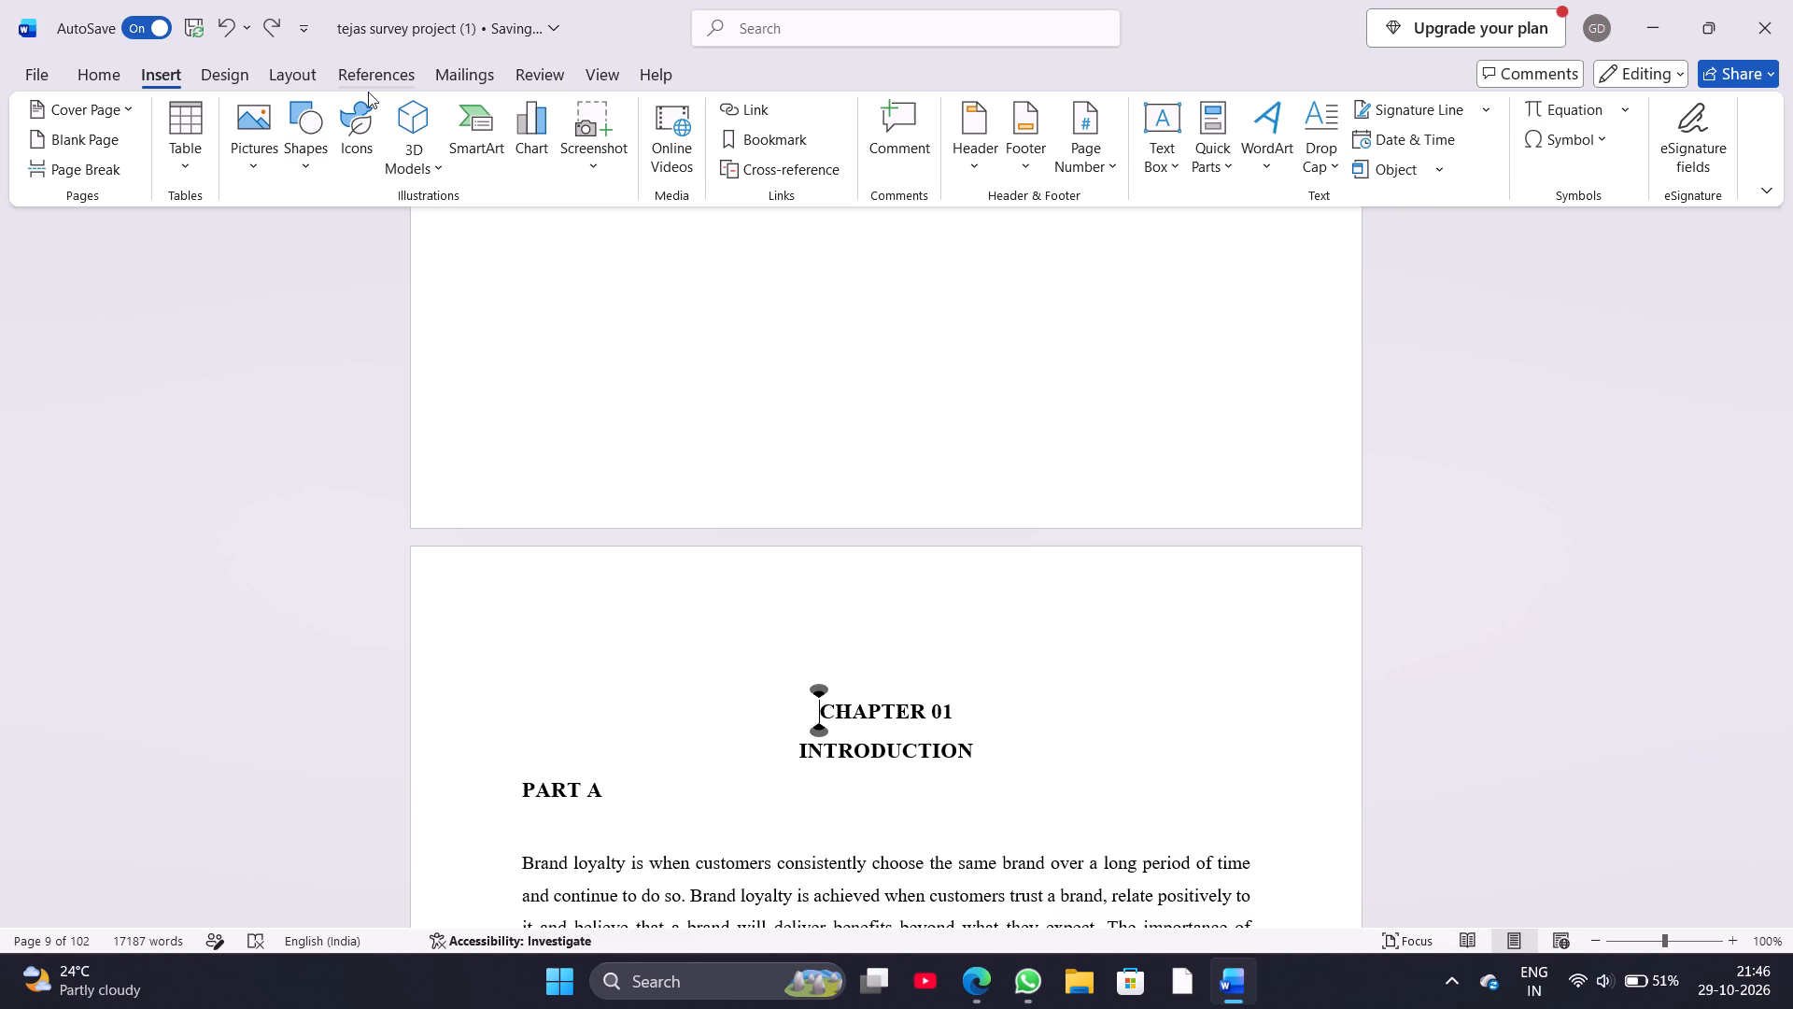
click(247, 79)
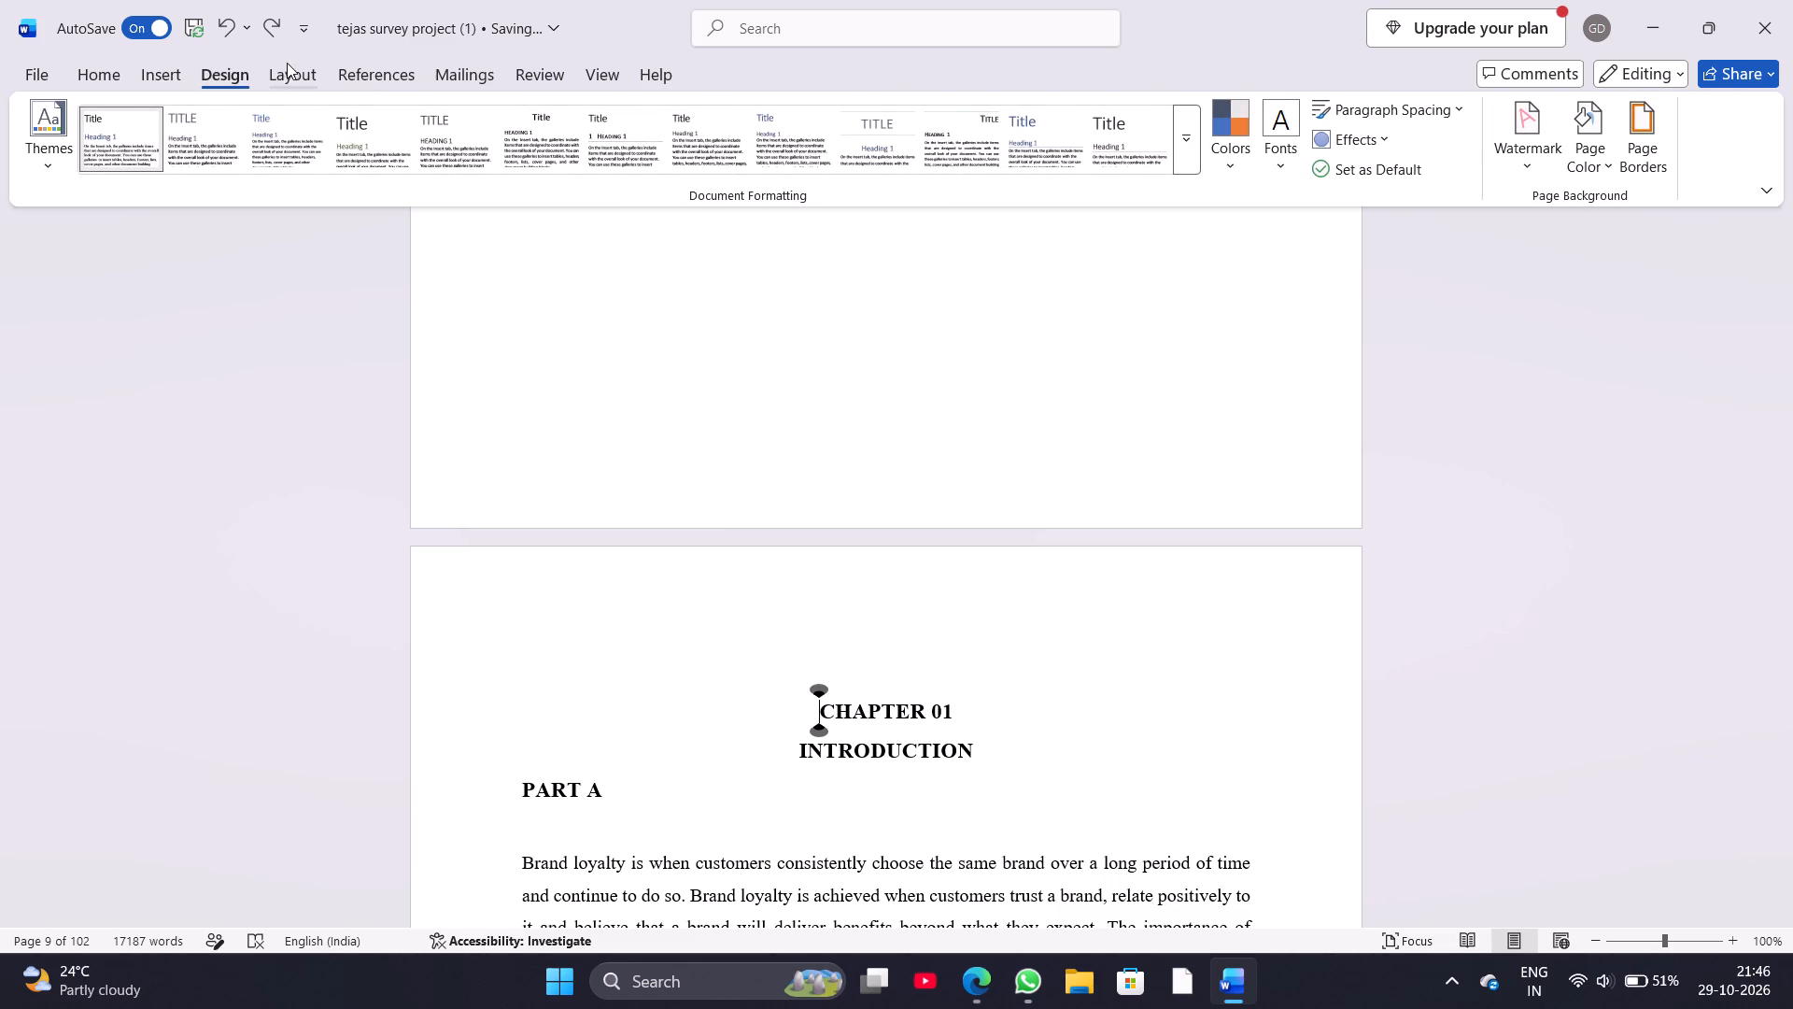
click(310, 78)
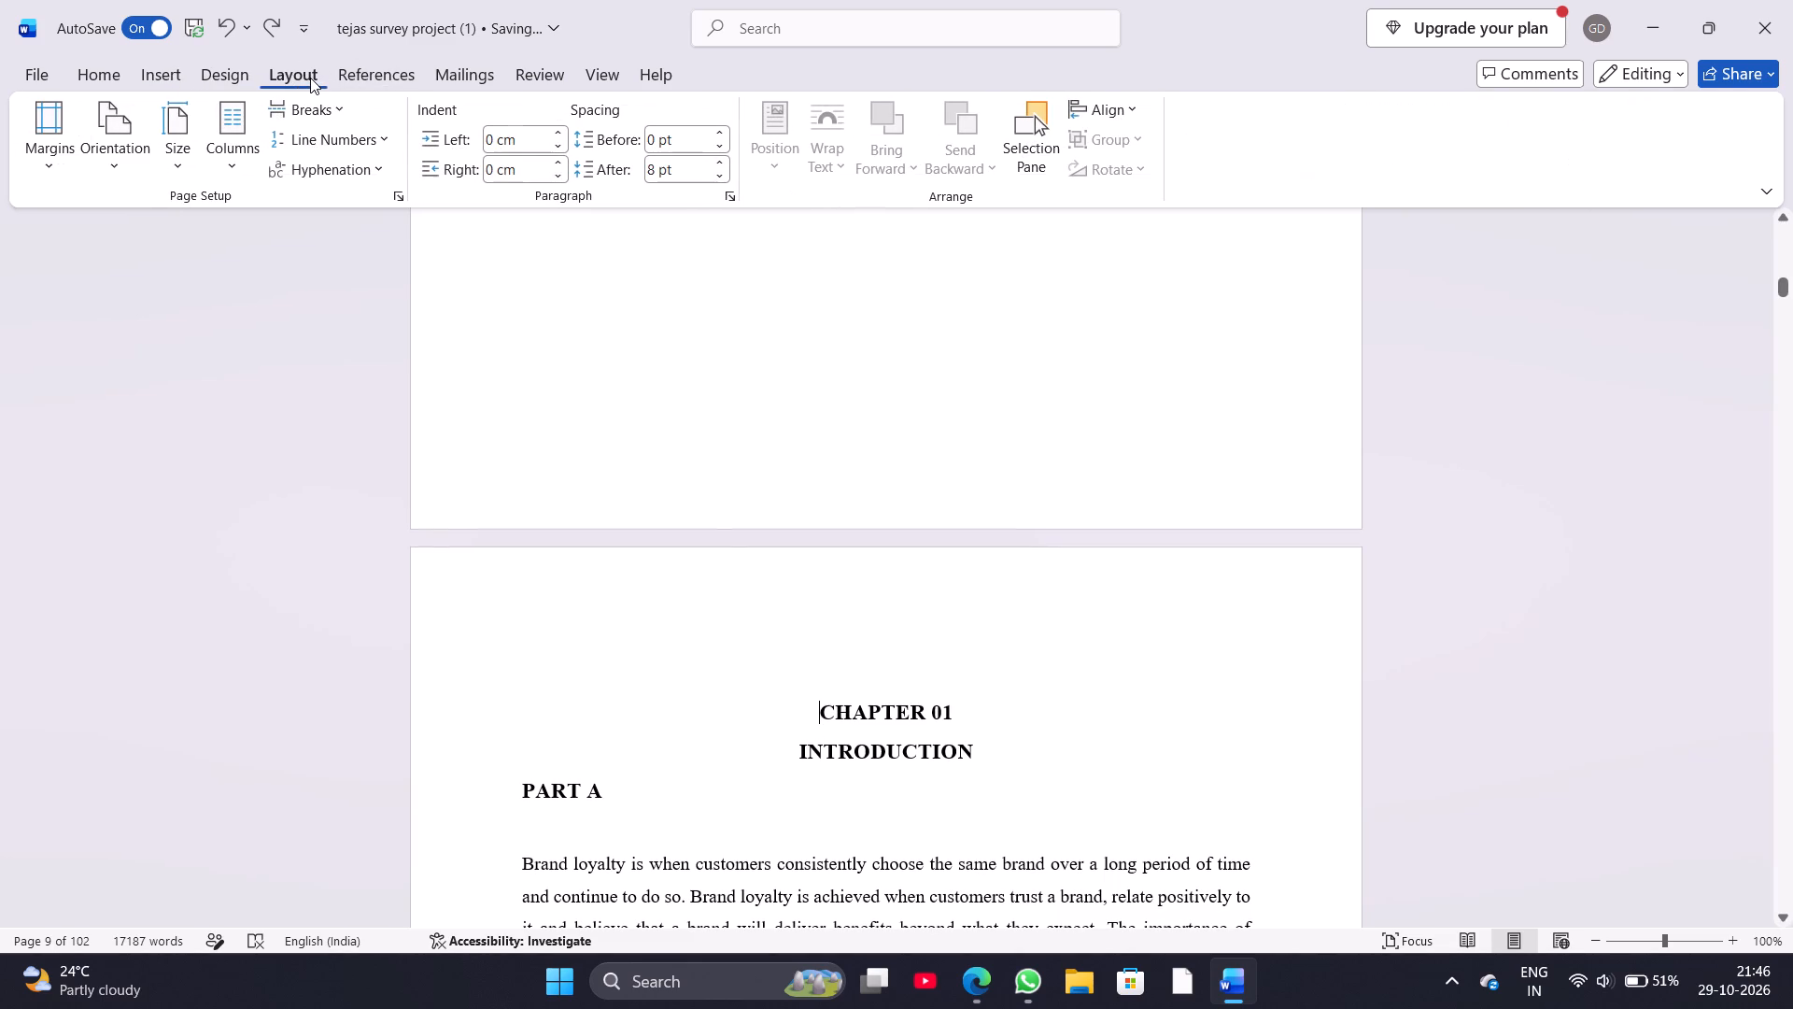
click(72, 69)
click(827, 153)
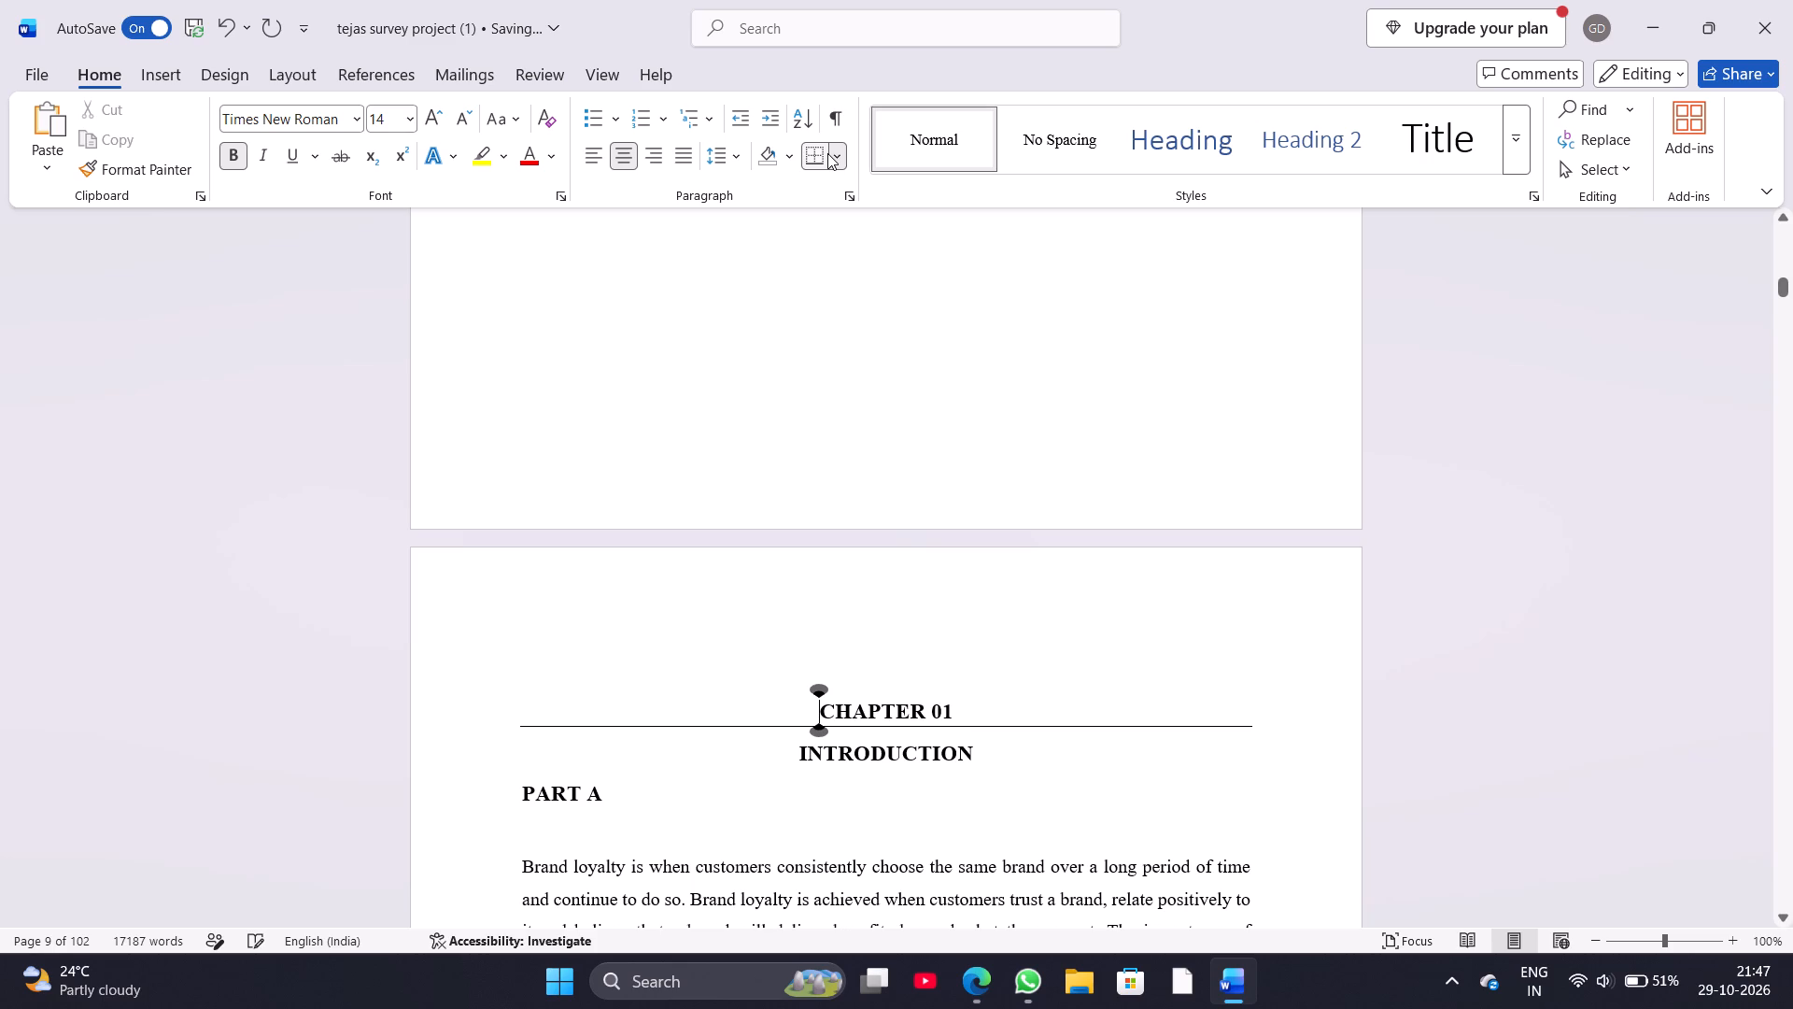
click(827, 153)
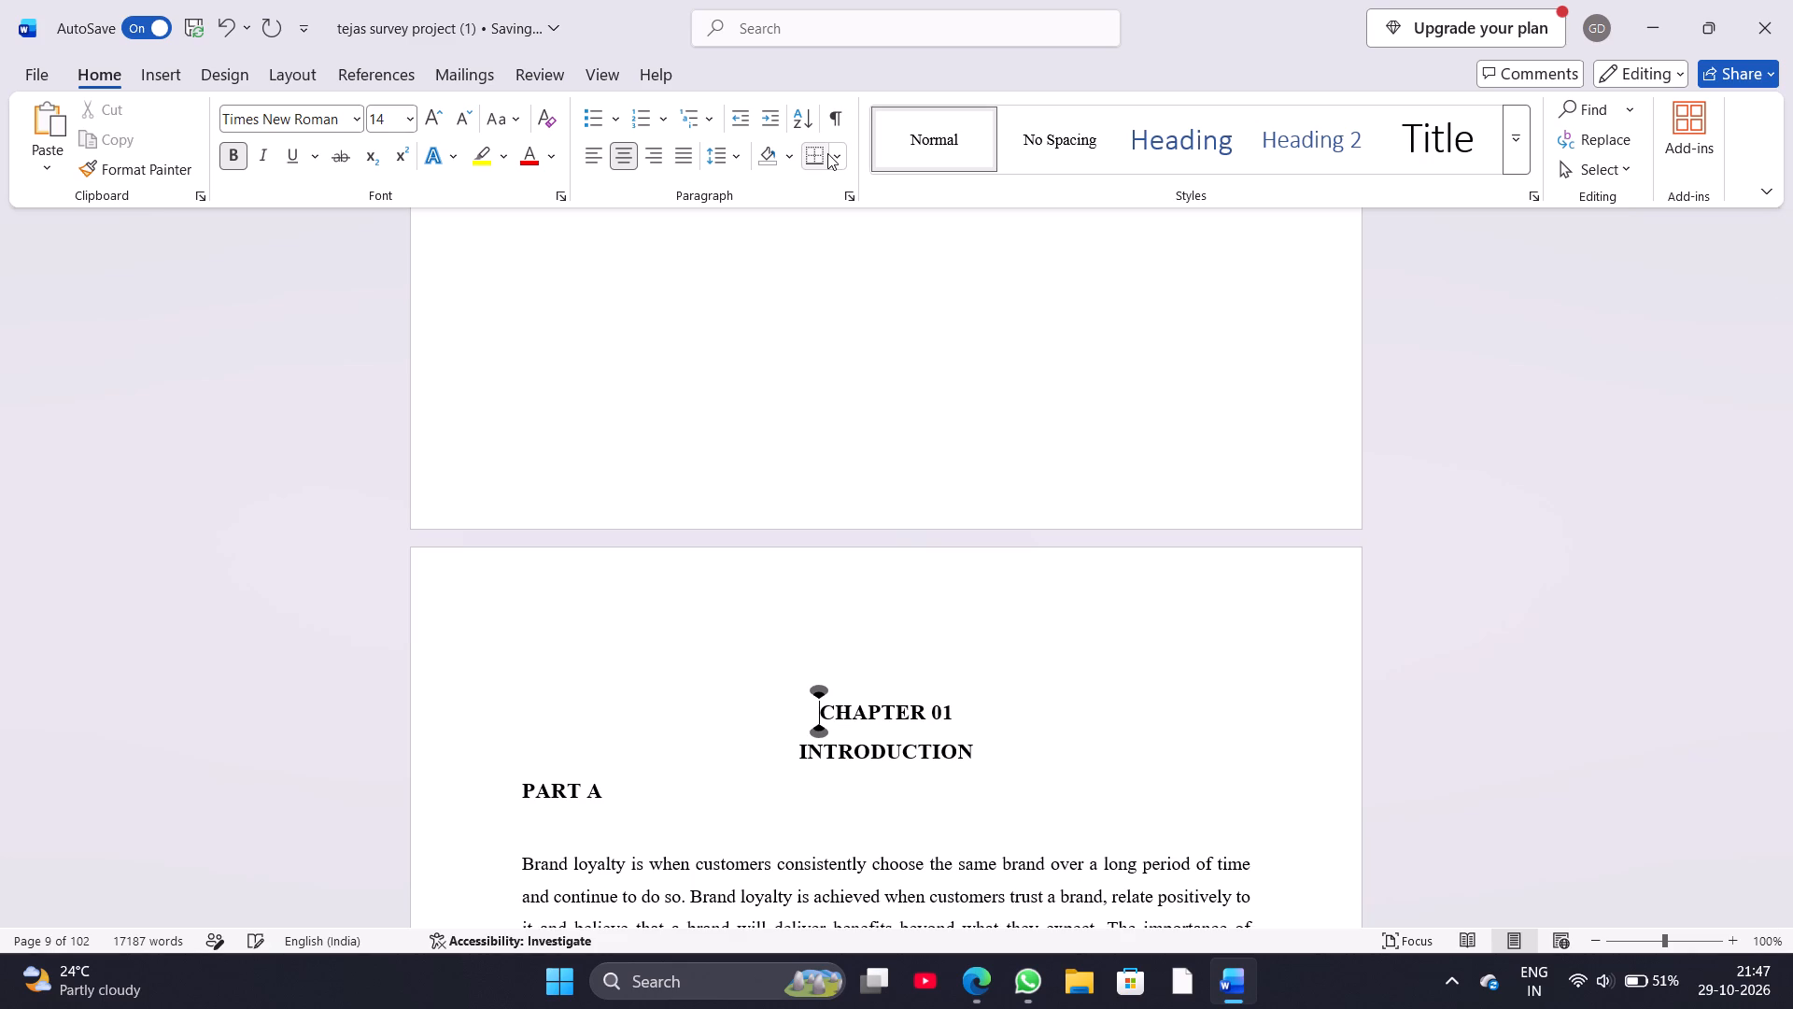
Add a top border to the CHAPTER 01 heading paragraph.
click(840, 153)
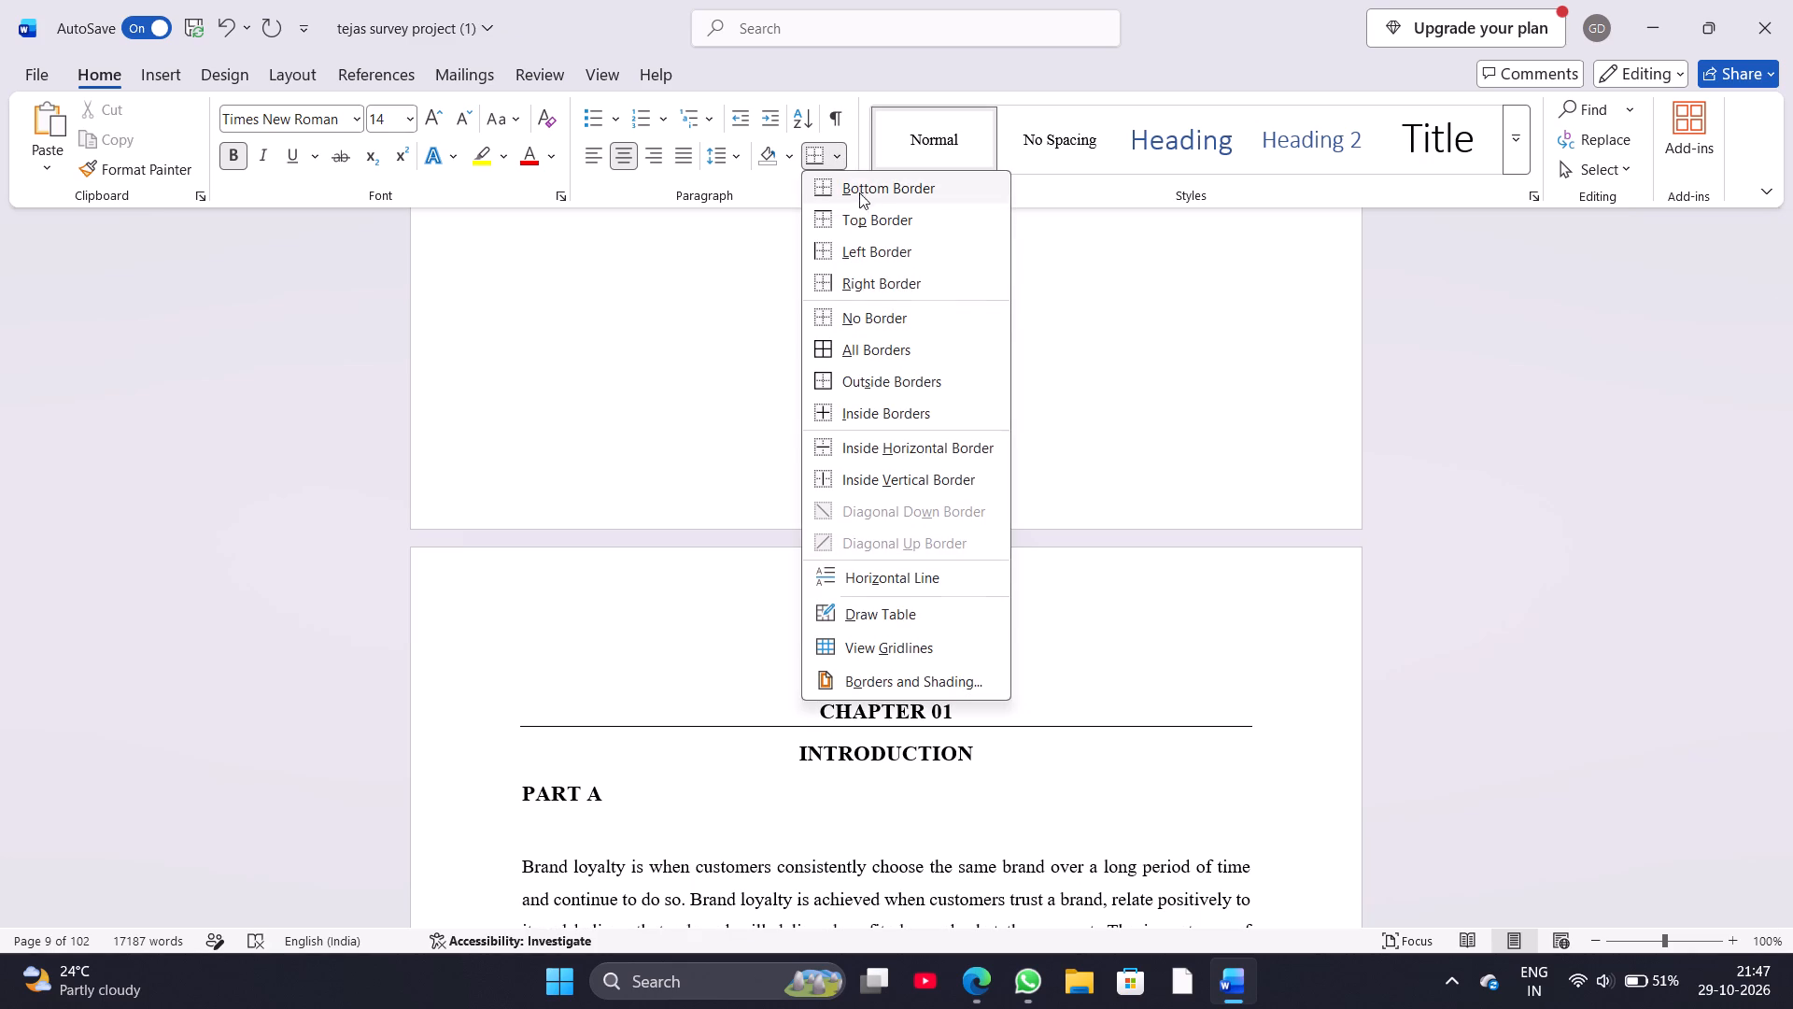
click(861, 214)
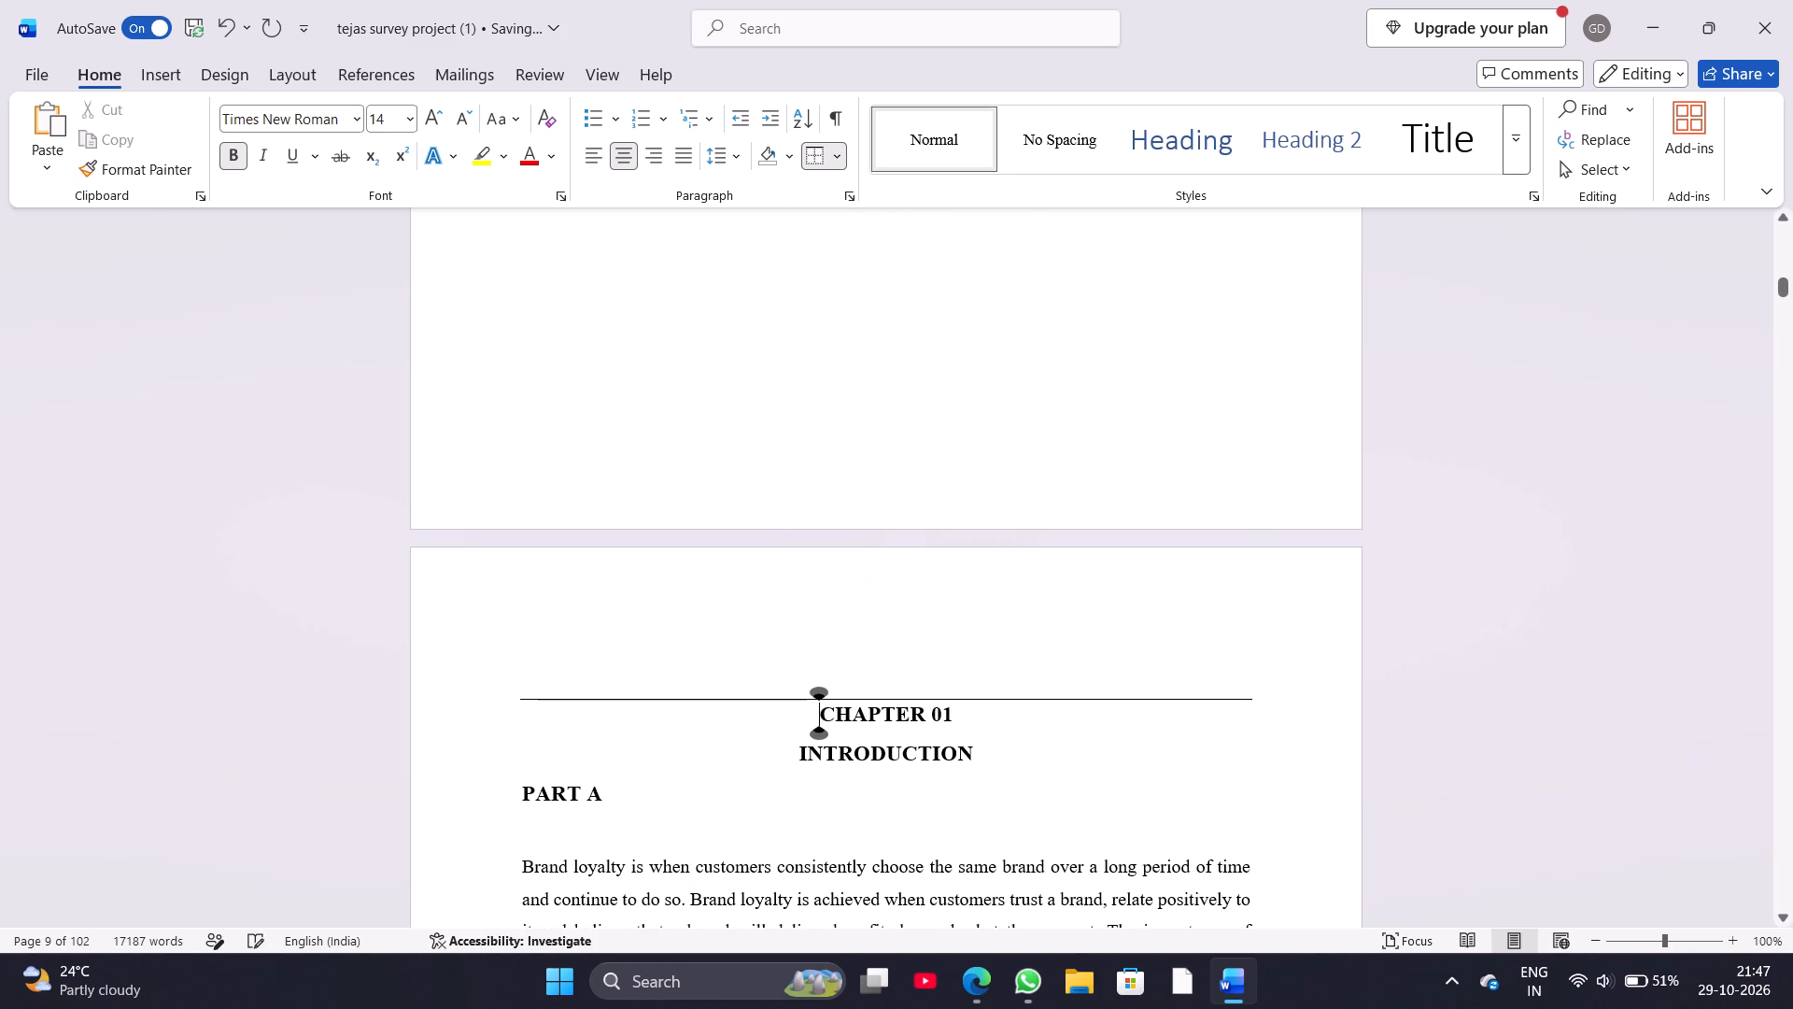
scroll(814, 337, down, 2)
scroll(814, 337, up, 1)
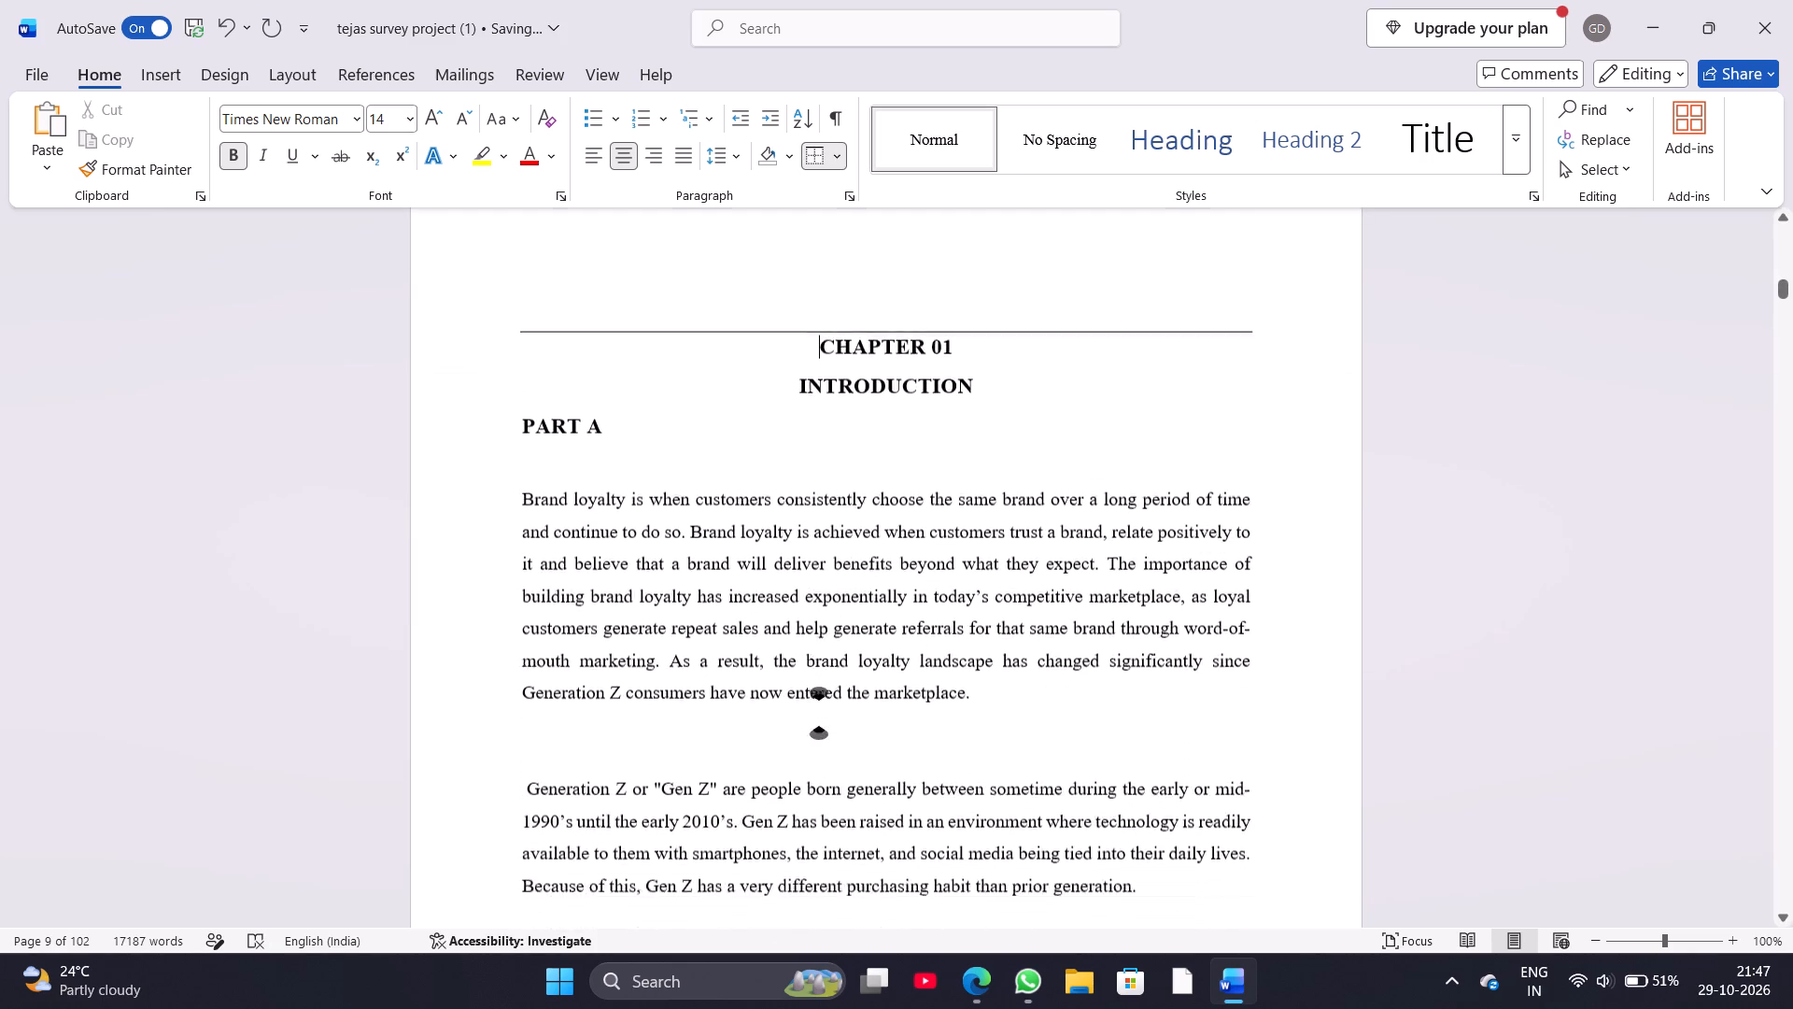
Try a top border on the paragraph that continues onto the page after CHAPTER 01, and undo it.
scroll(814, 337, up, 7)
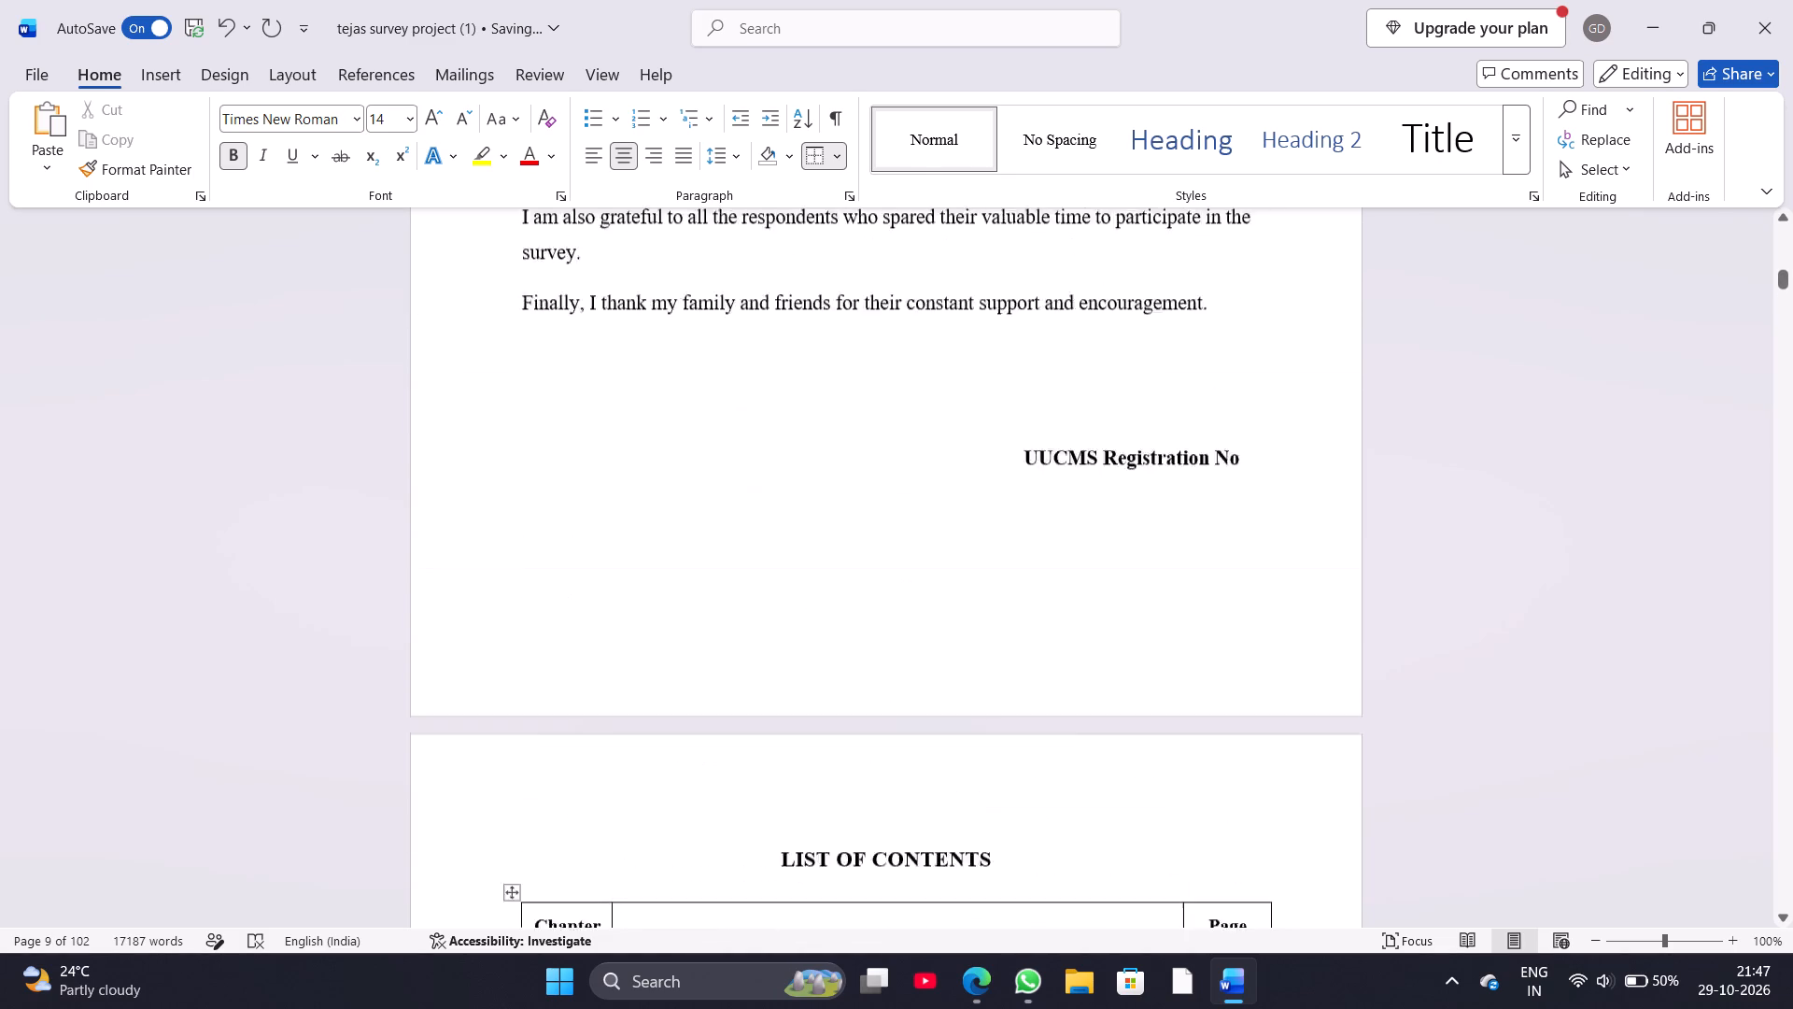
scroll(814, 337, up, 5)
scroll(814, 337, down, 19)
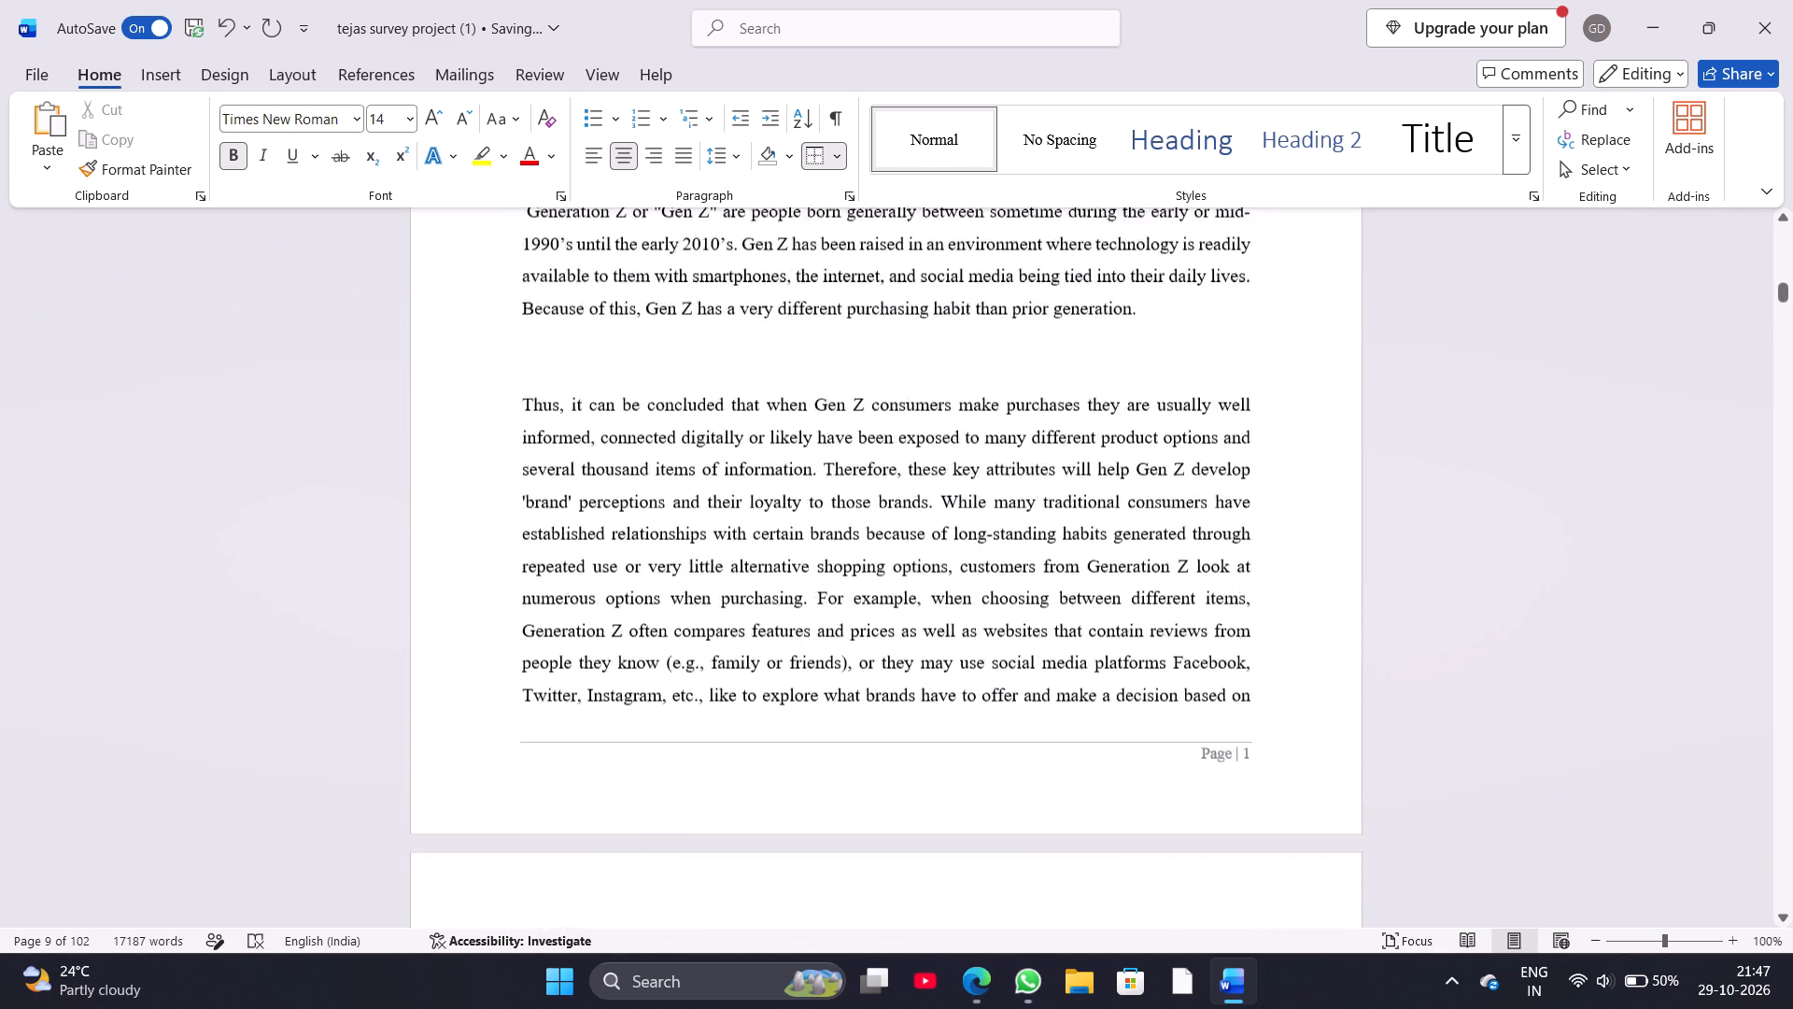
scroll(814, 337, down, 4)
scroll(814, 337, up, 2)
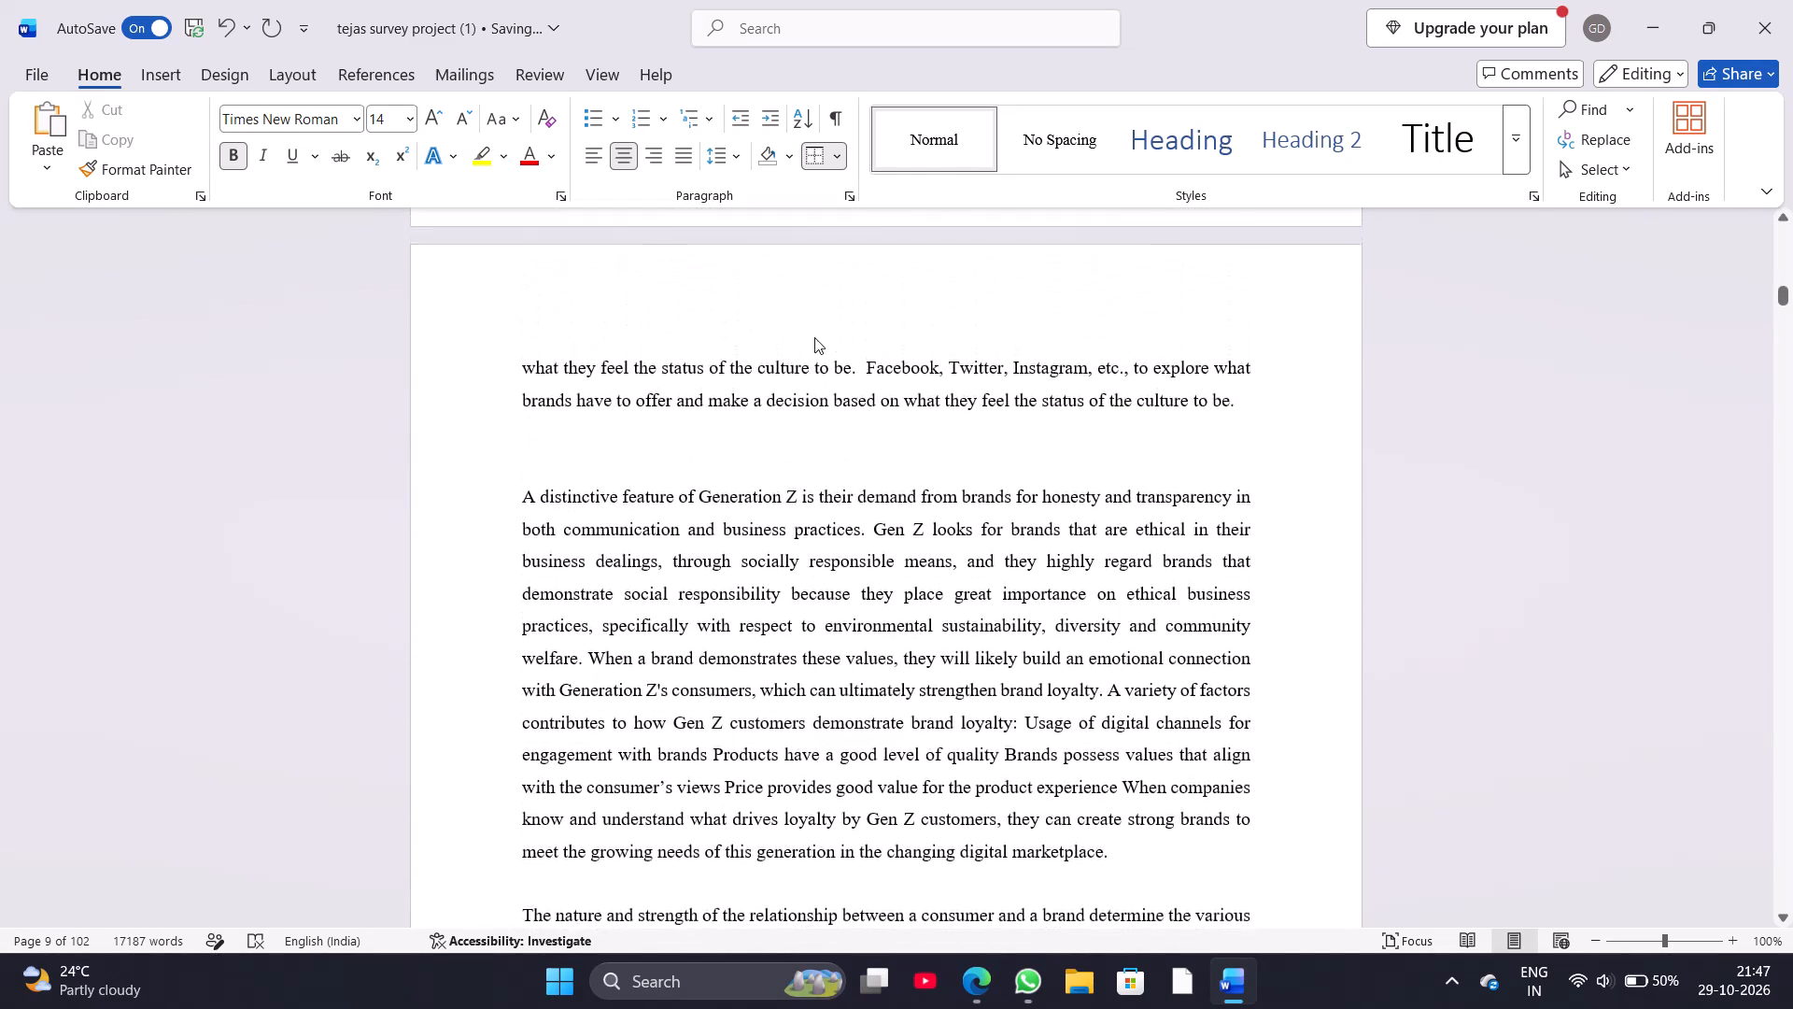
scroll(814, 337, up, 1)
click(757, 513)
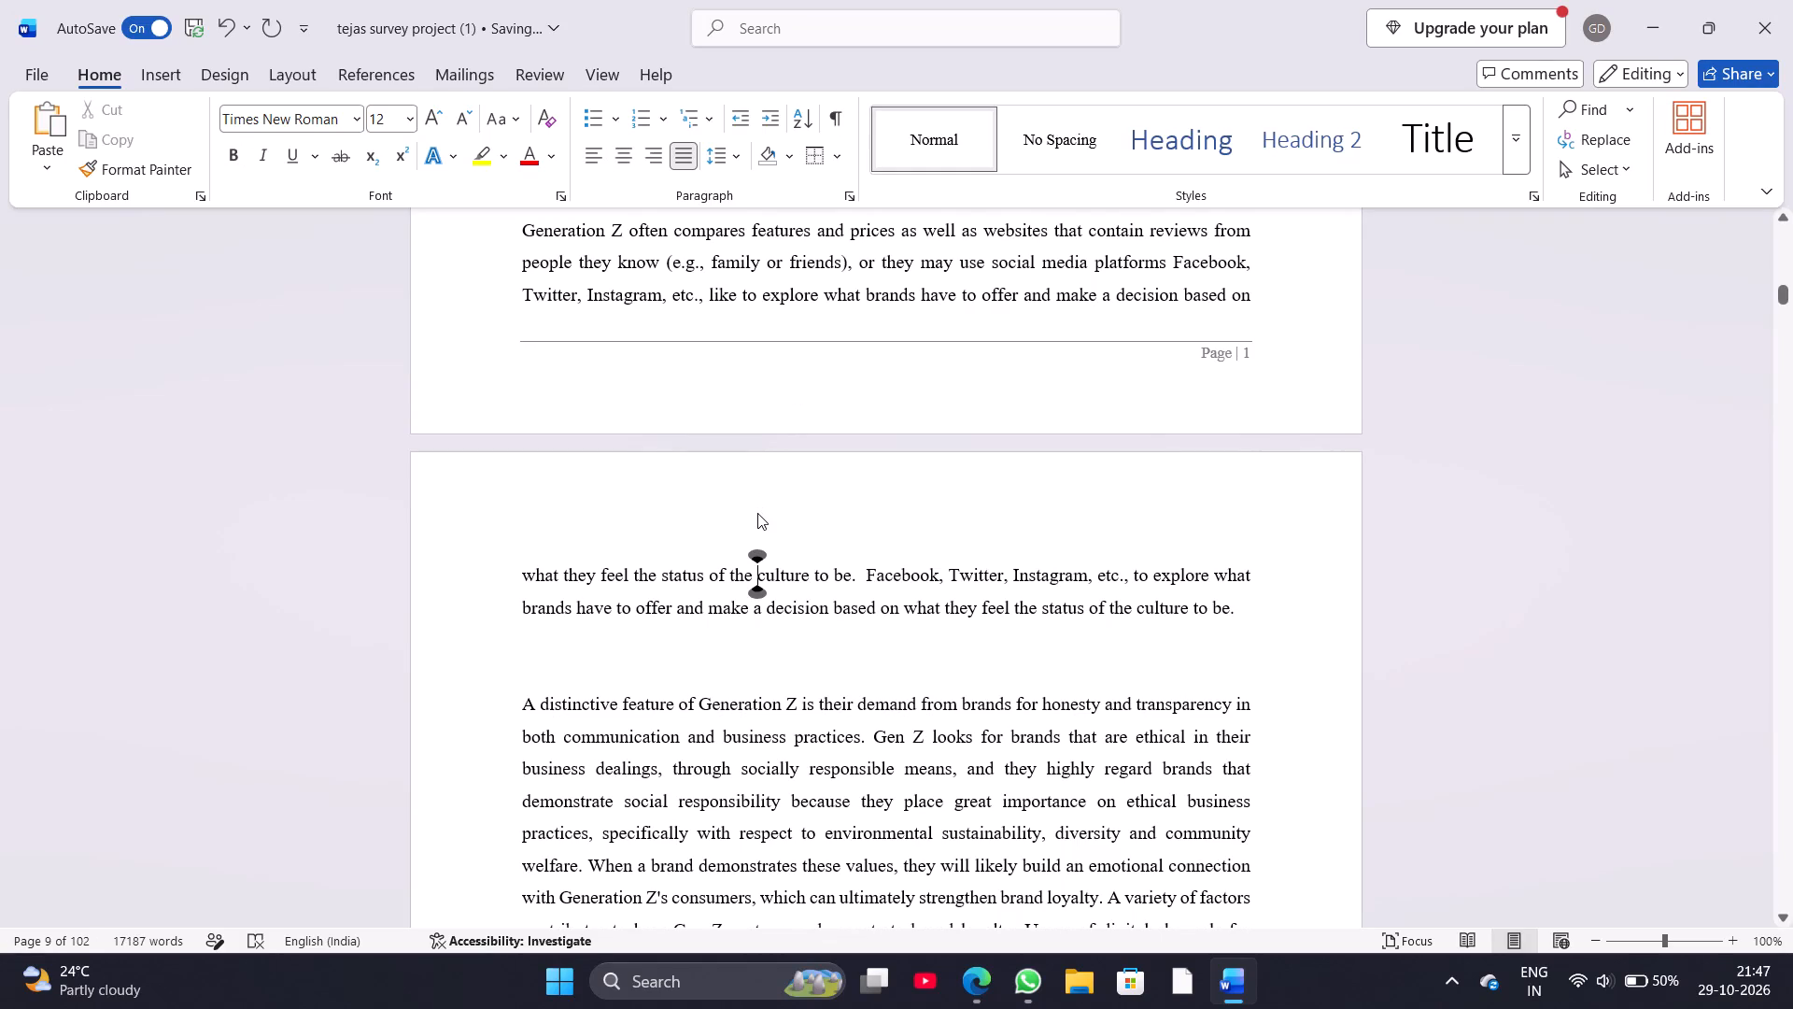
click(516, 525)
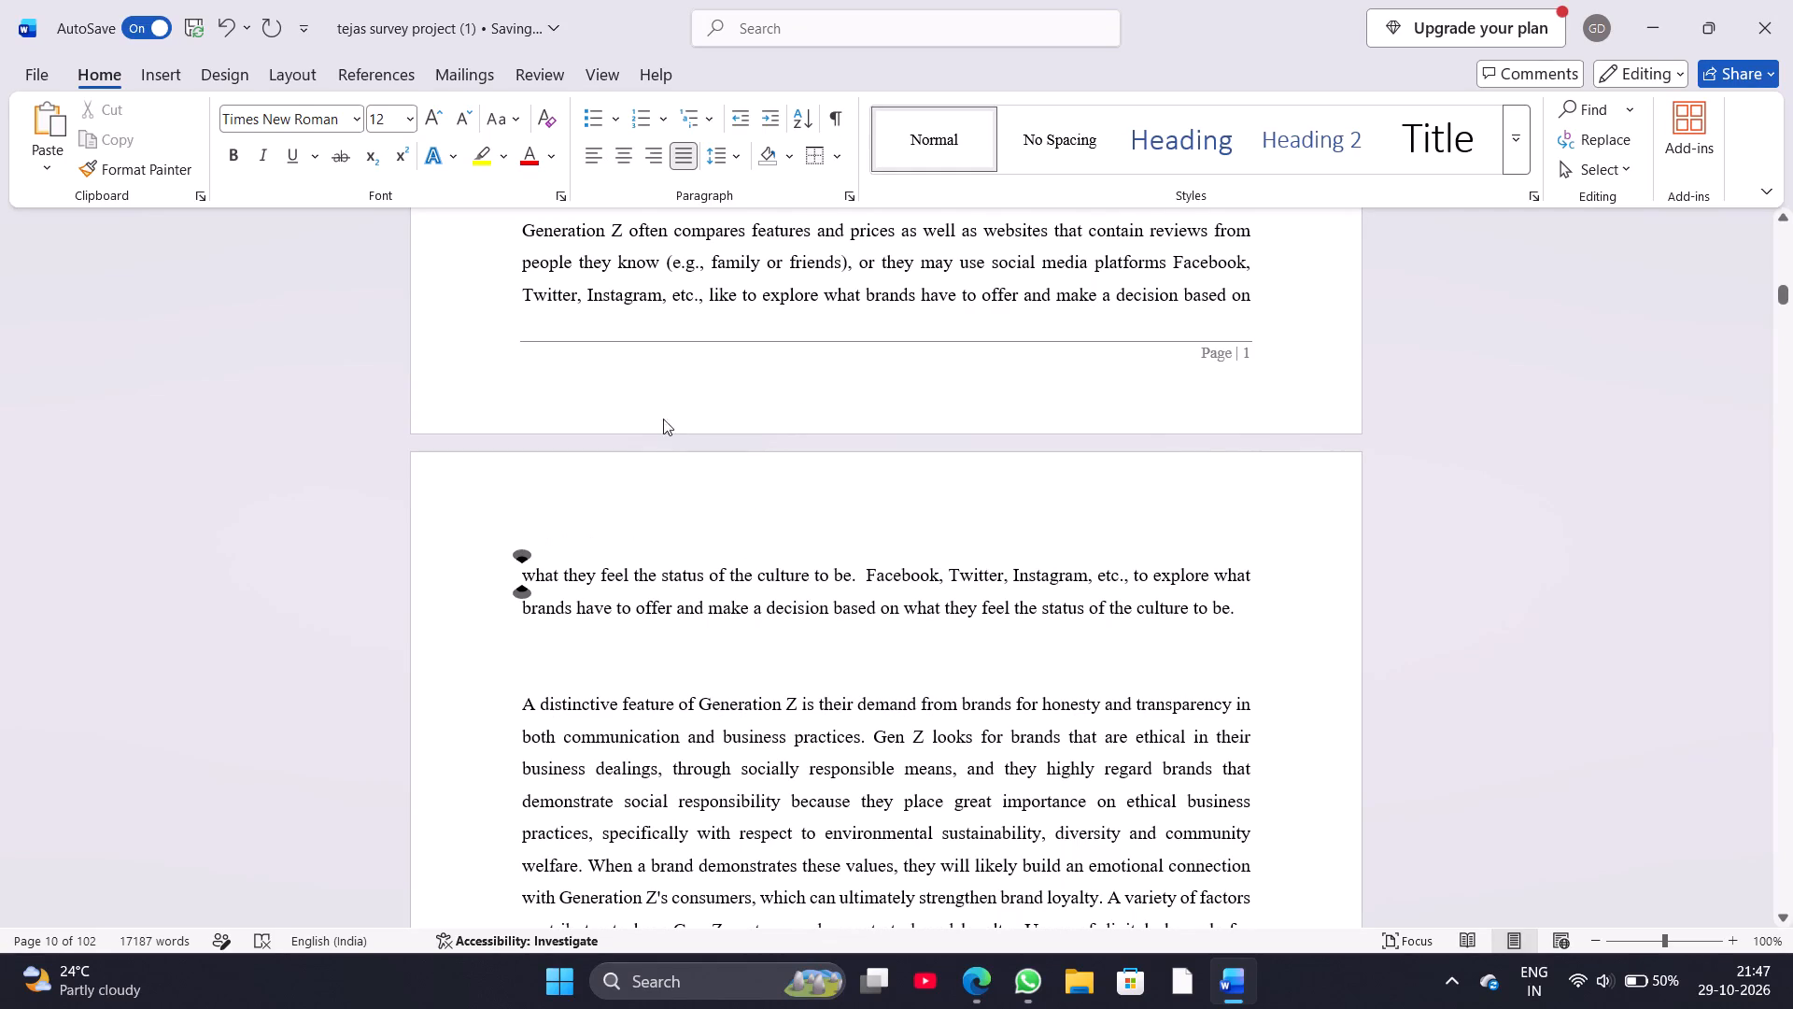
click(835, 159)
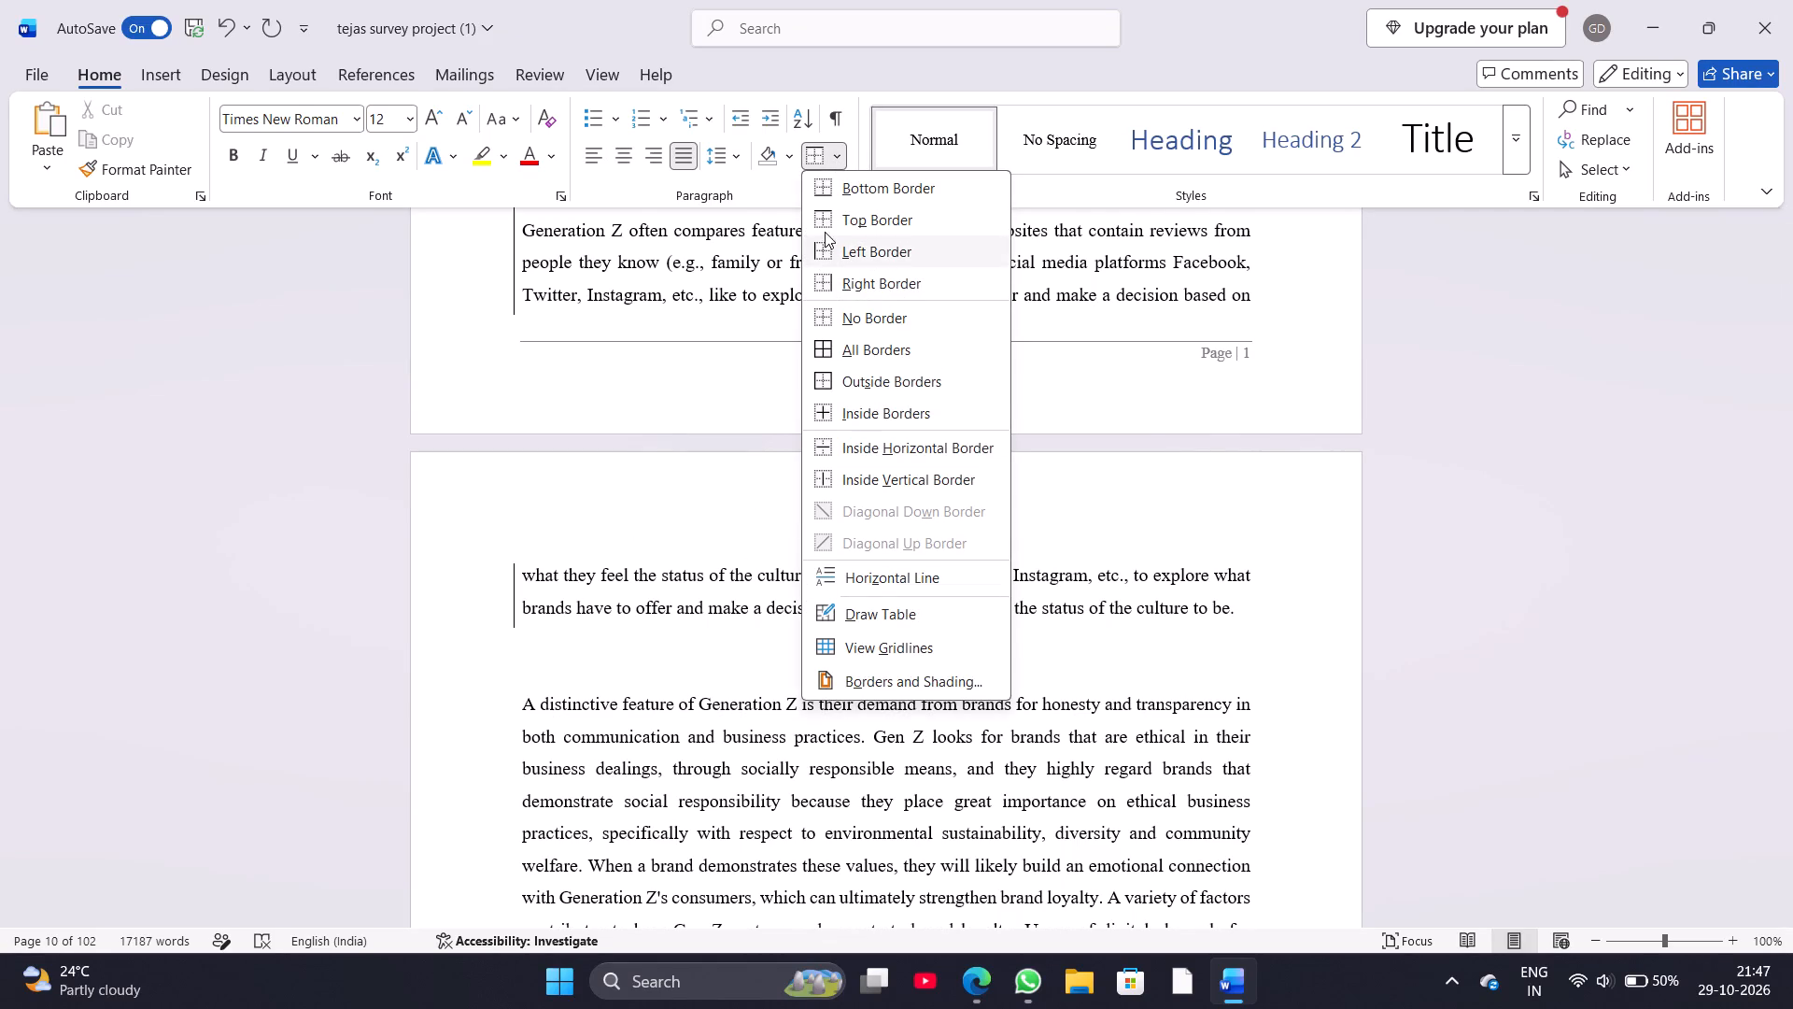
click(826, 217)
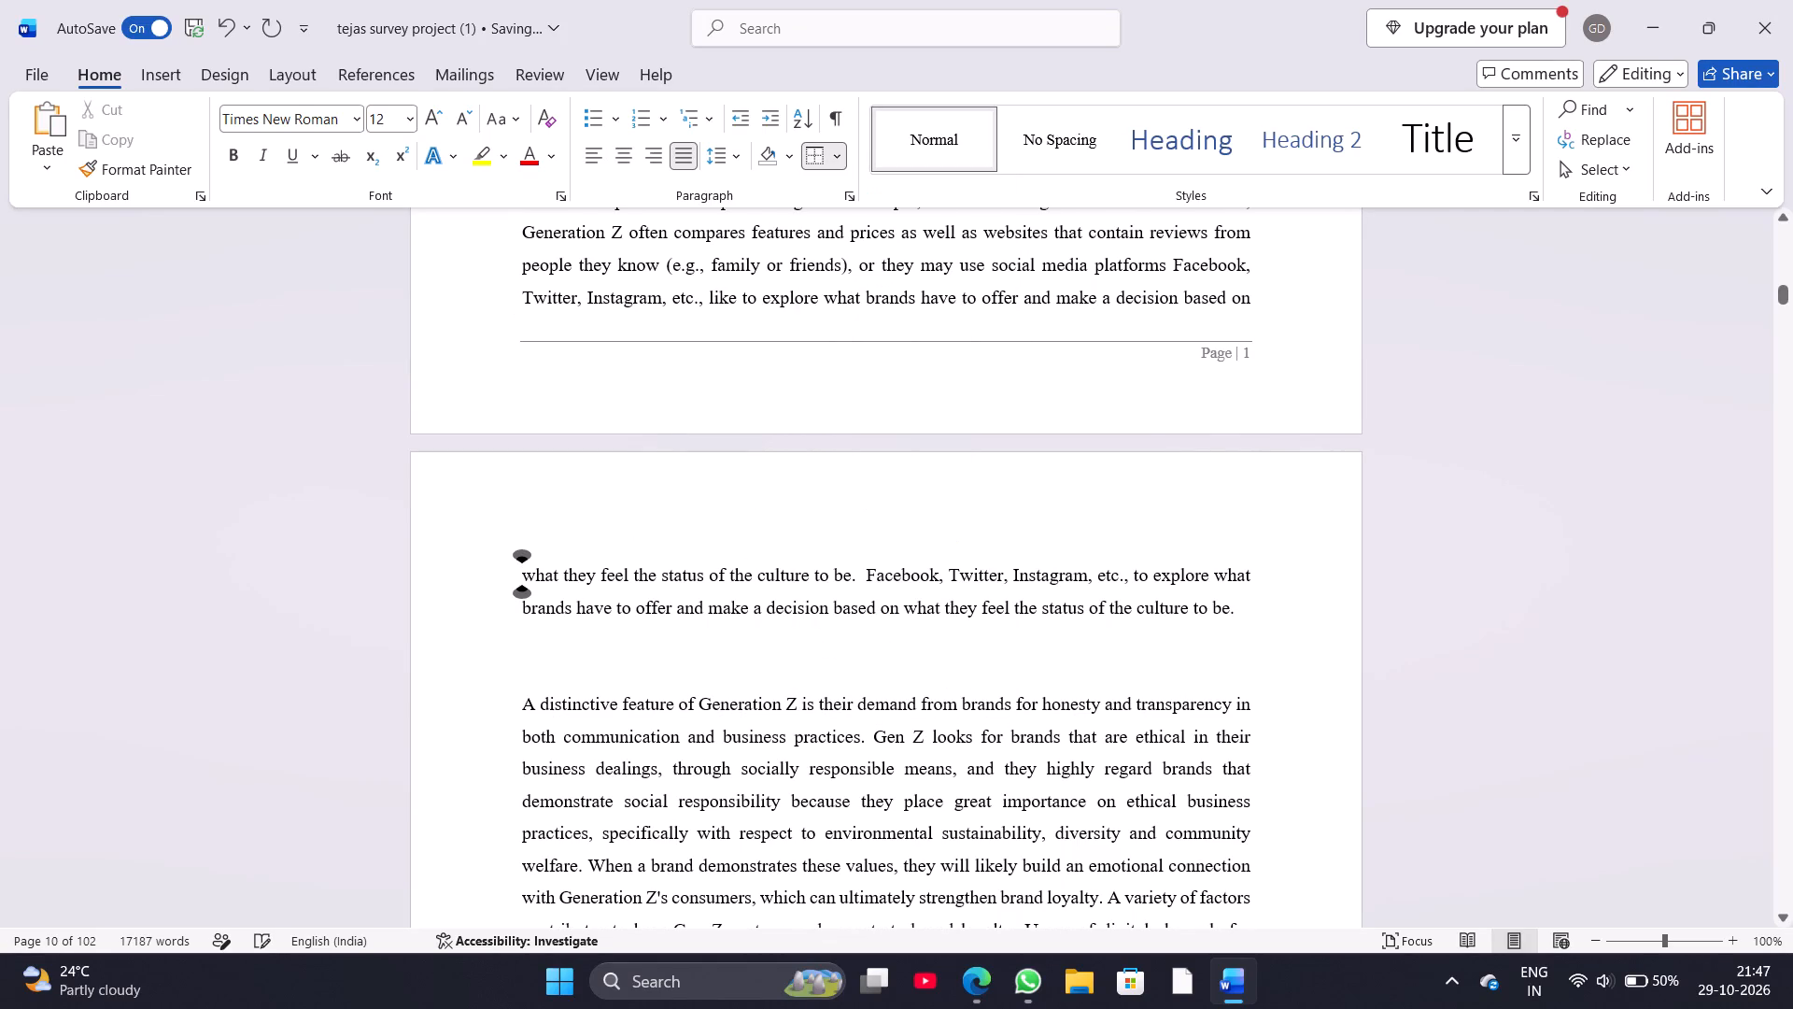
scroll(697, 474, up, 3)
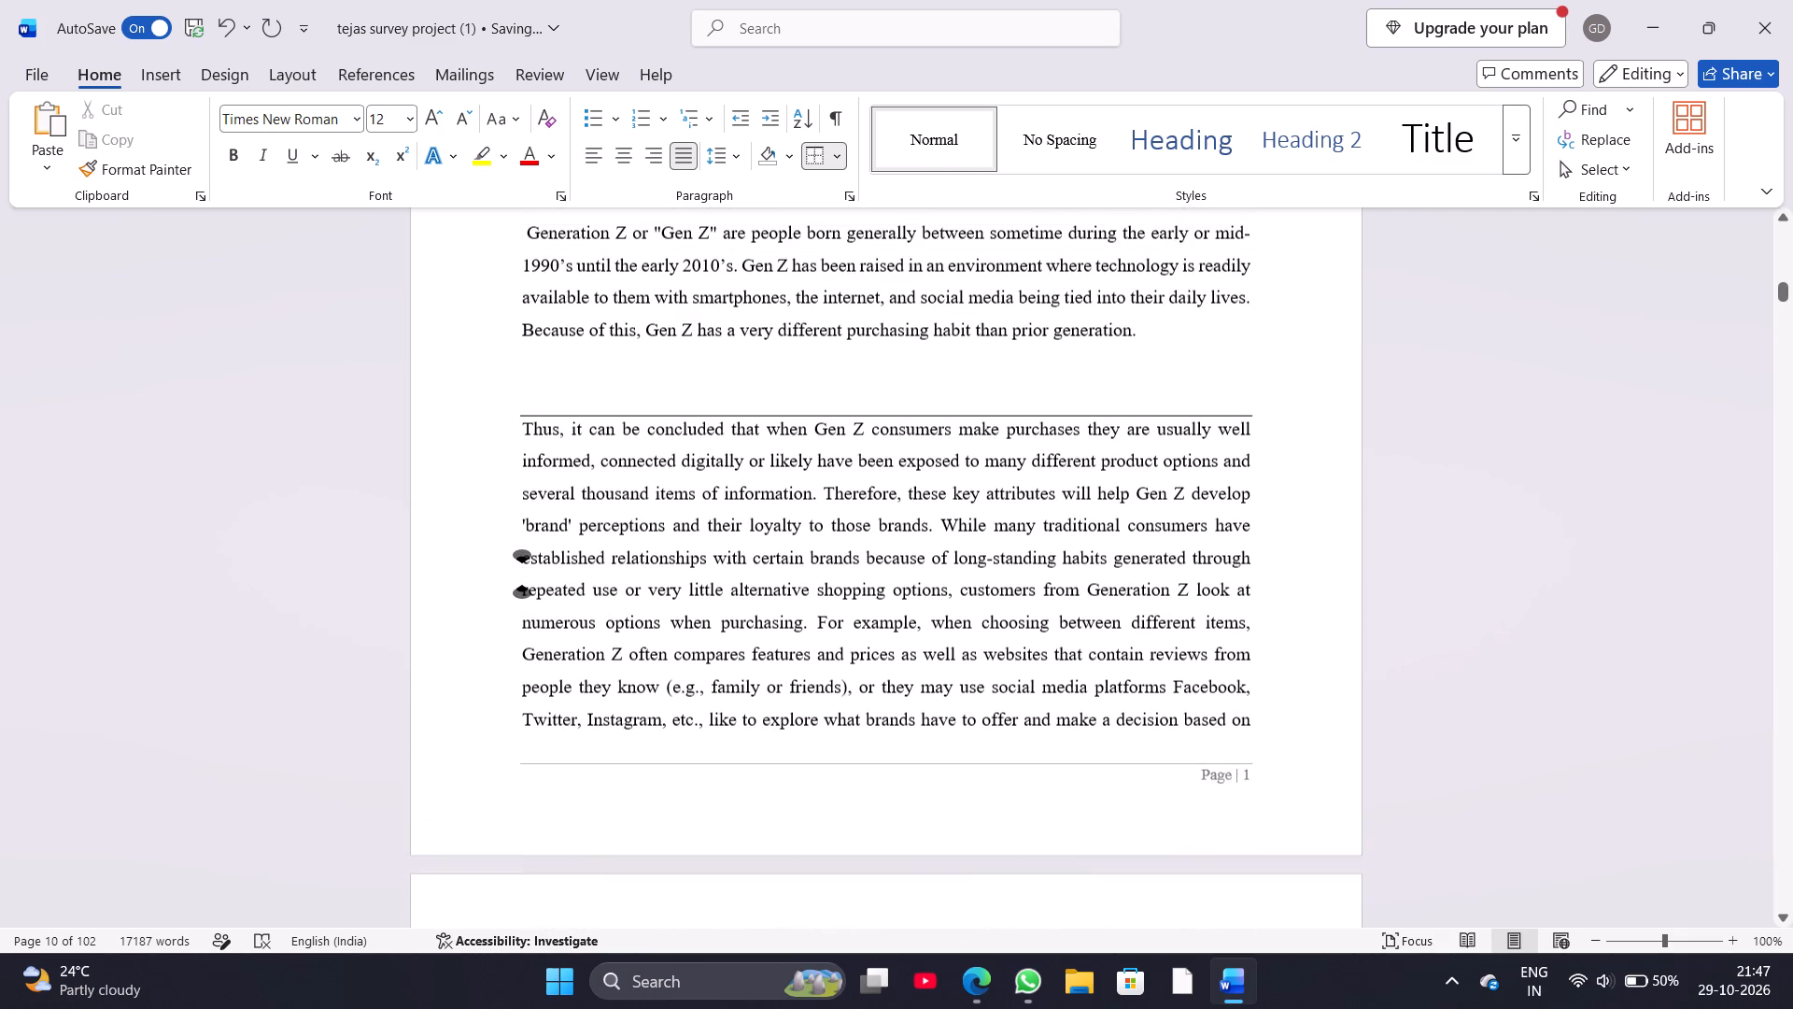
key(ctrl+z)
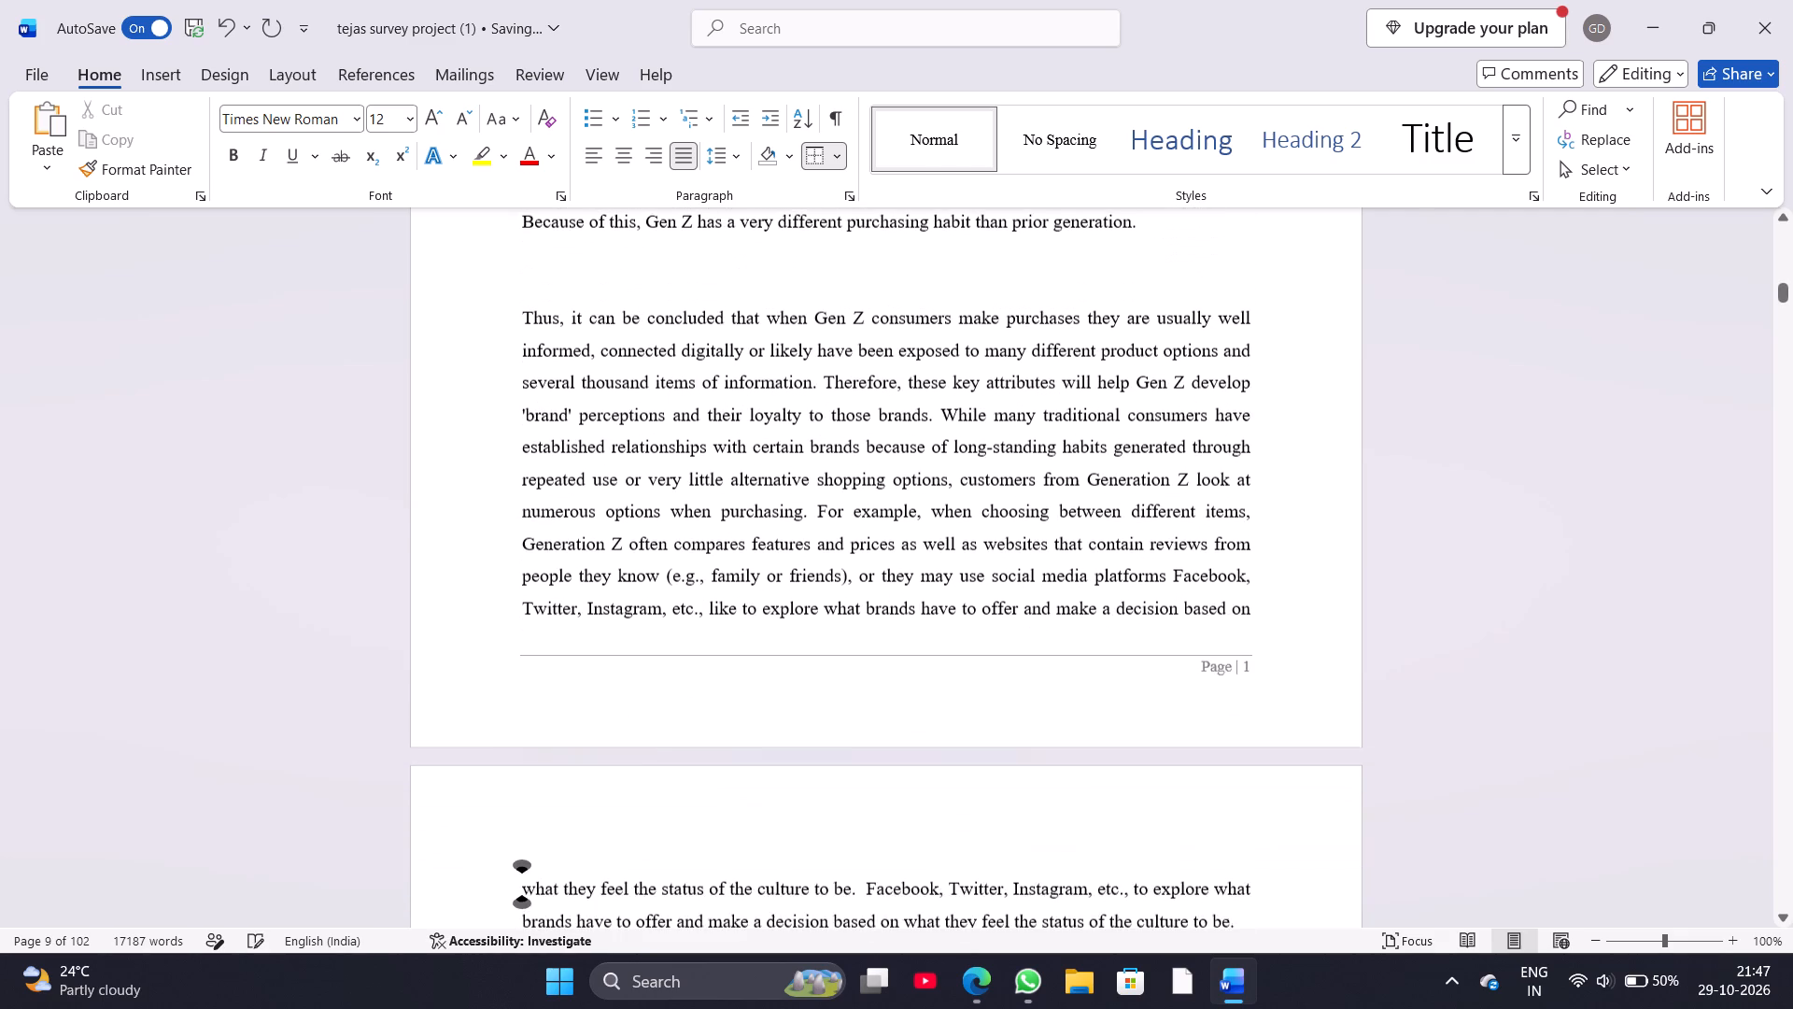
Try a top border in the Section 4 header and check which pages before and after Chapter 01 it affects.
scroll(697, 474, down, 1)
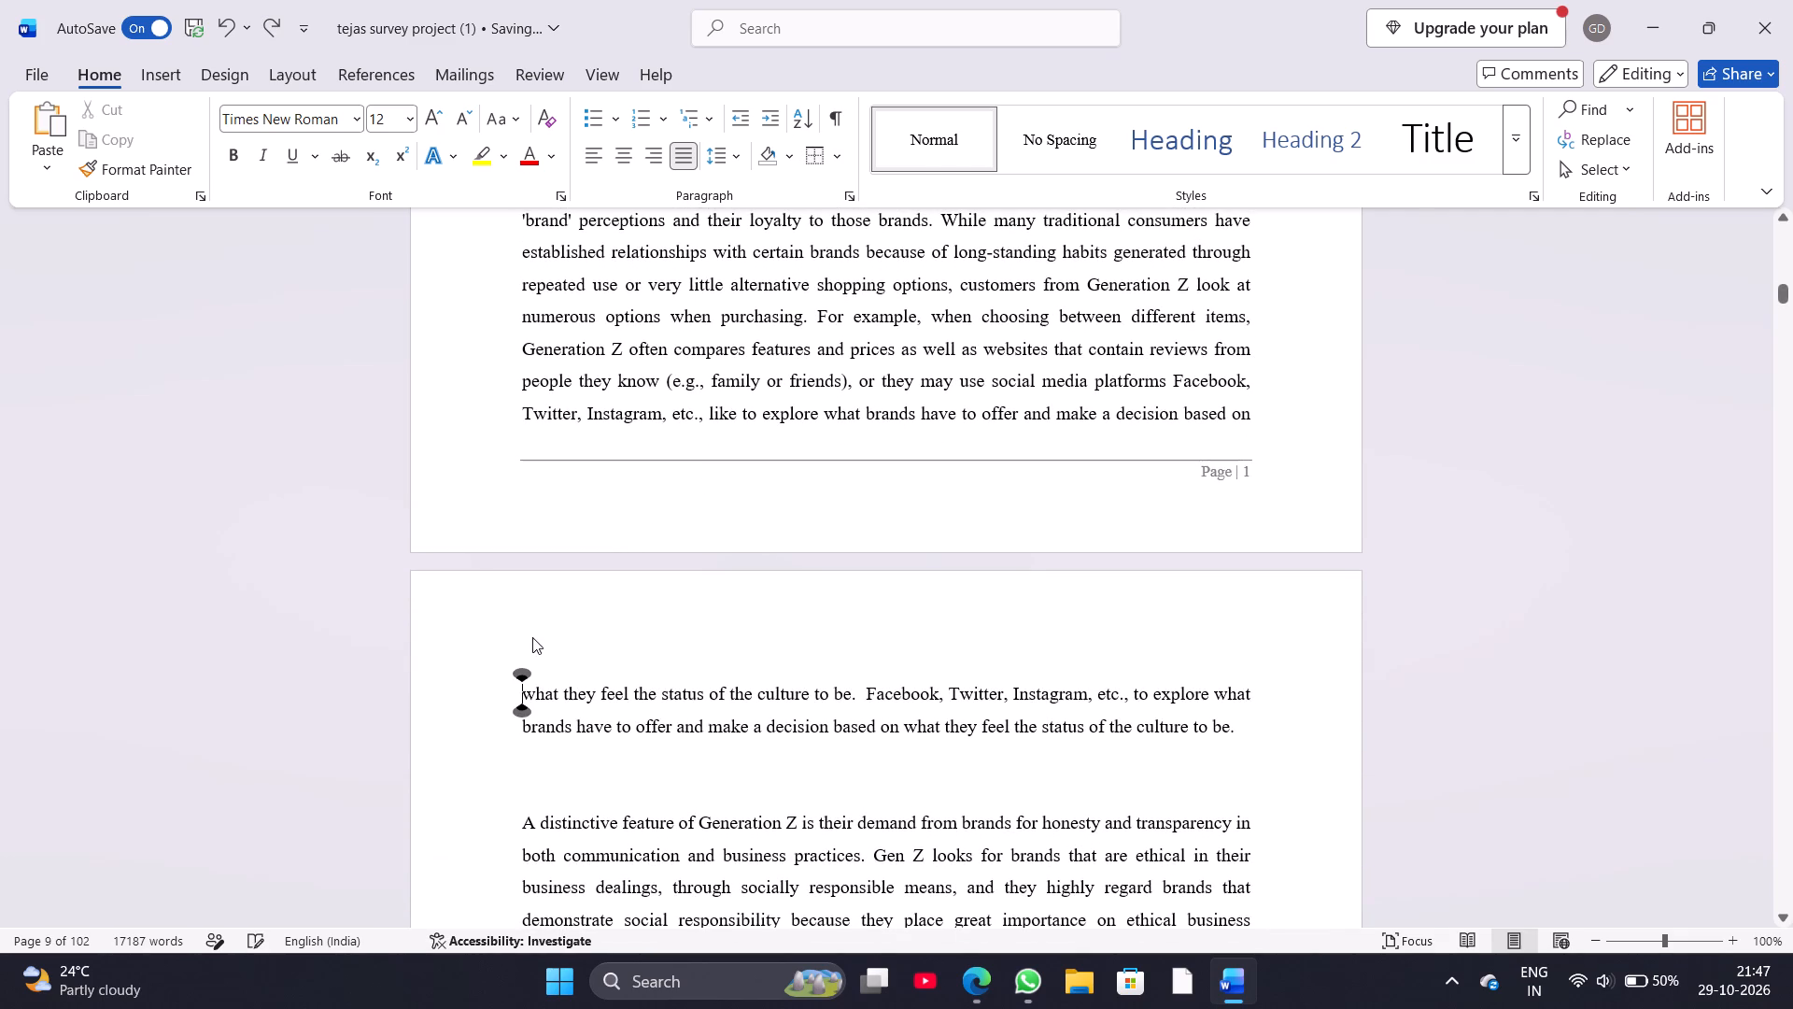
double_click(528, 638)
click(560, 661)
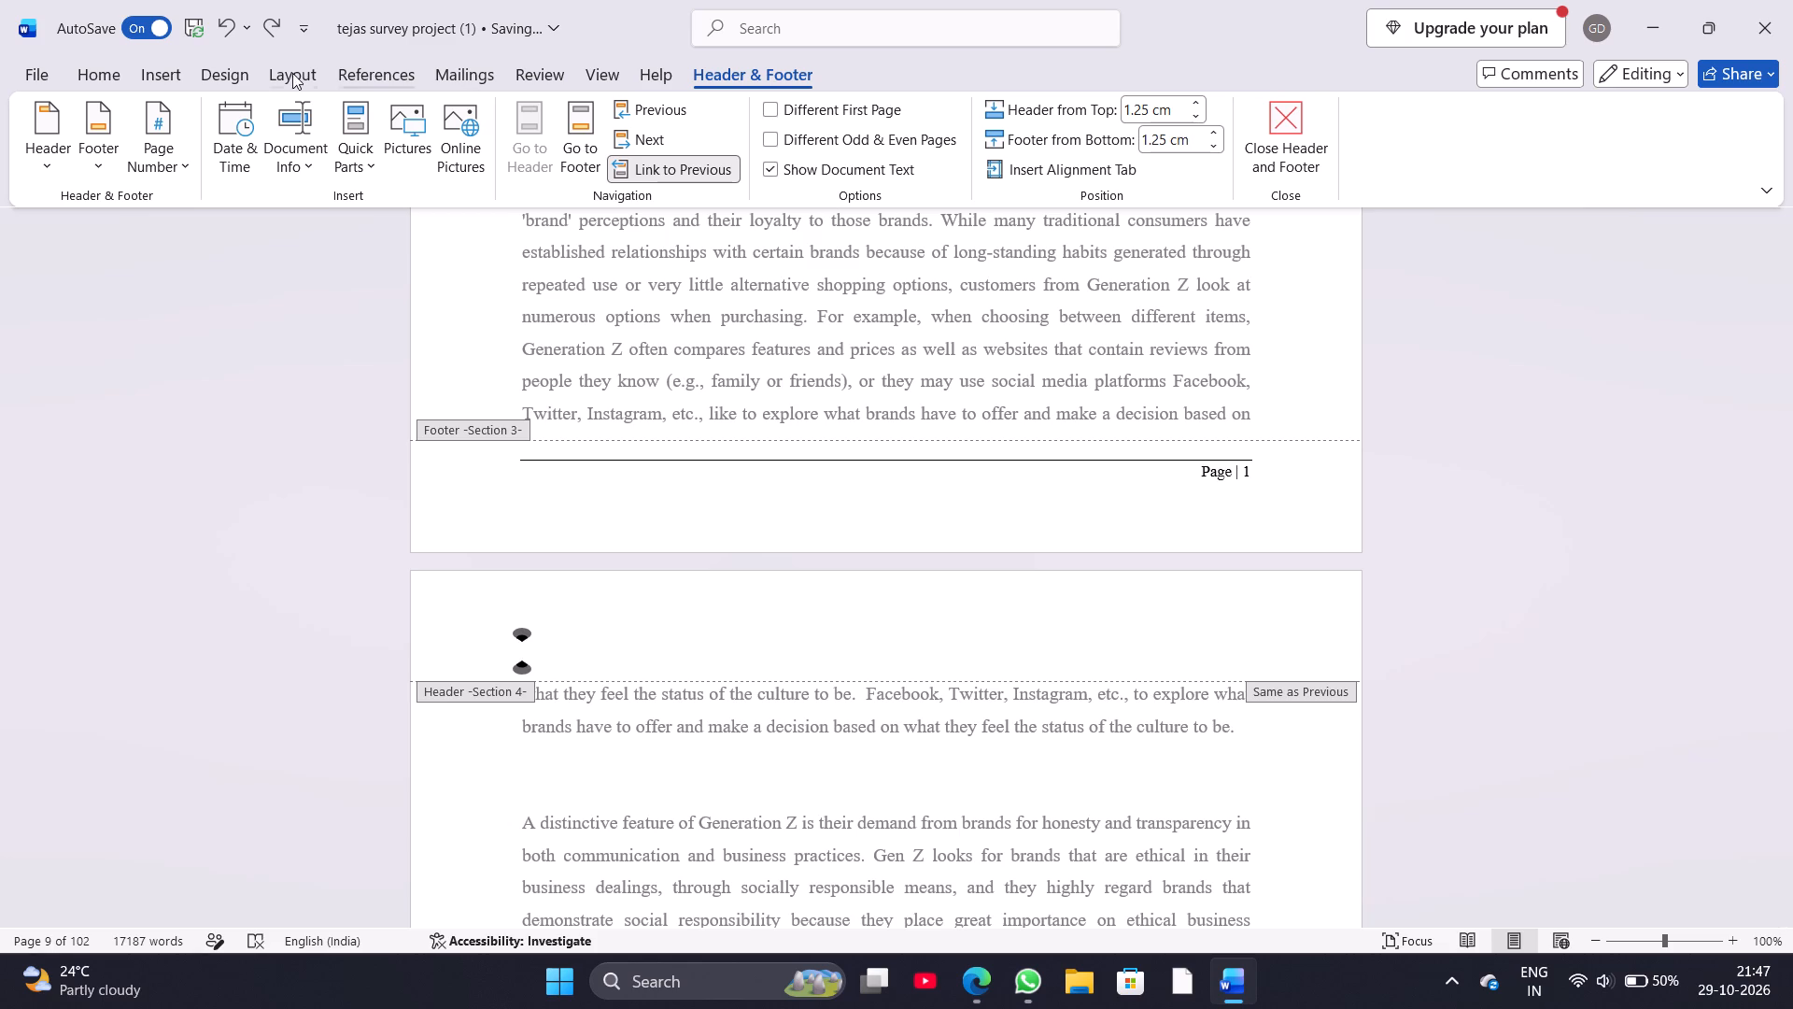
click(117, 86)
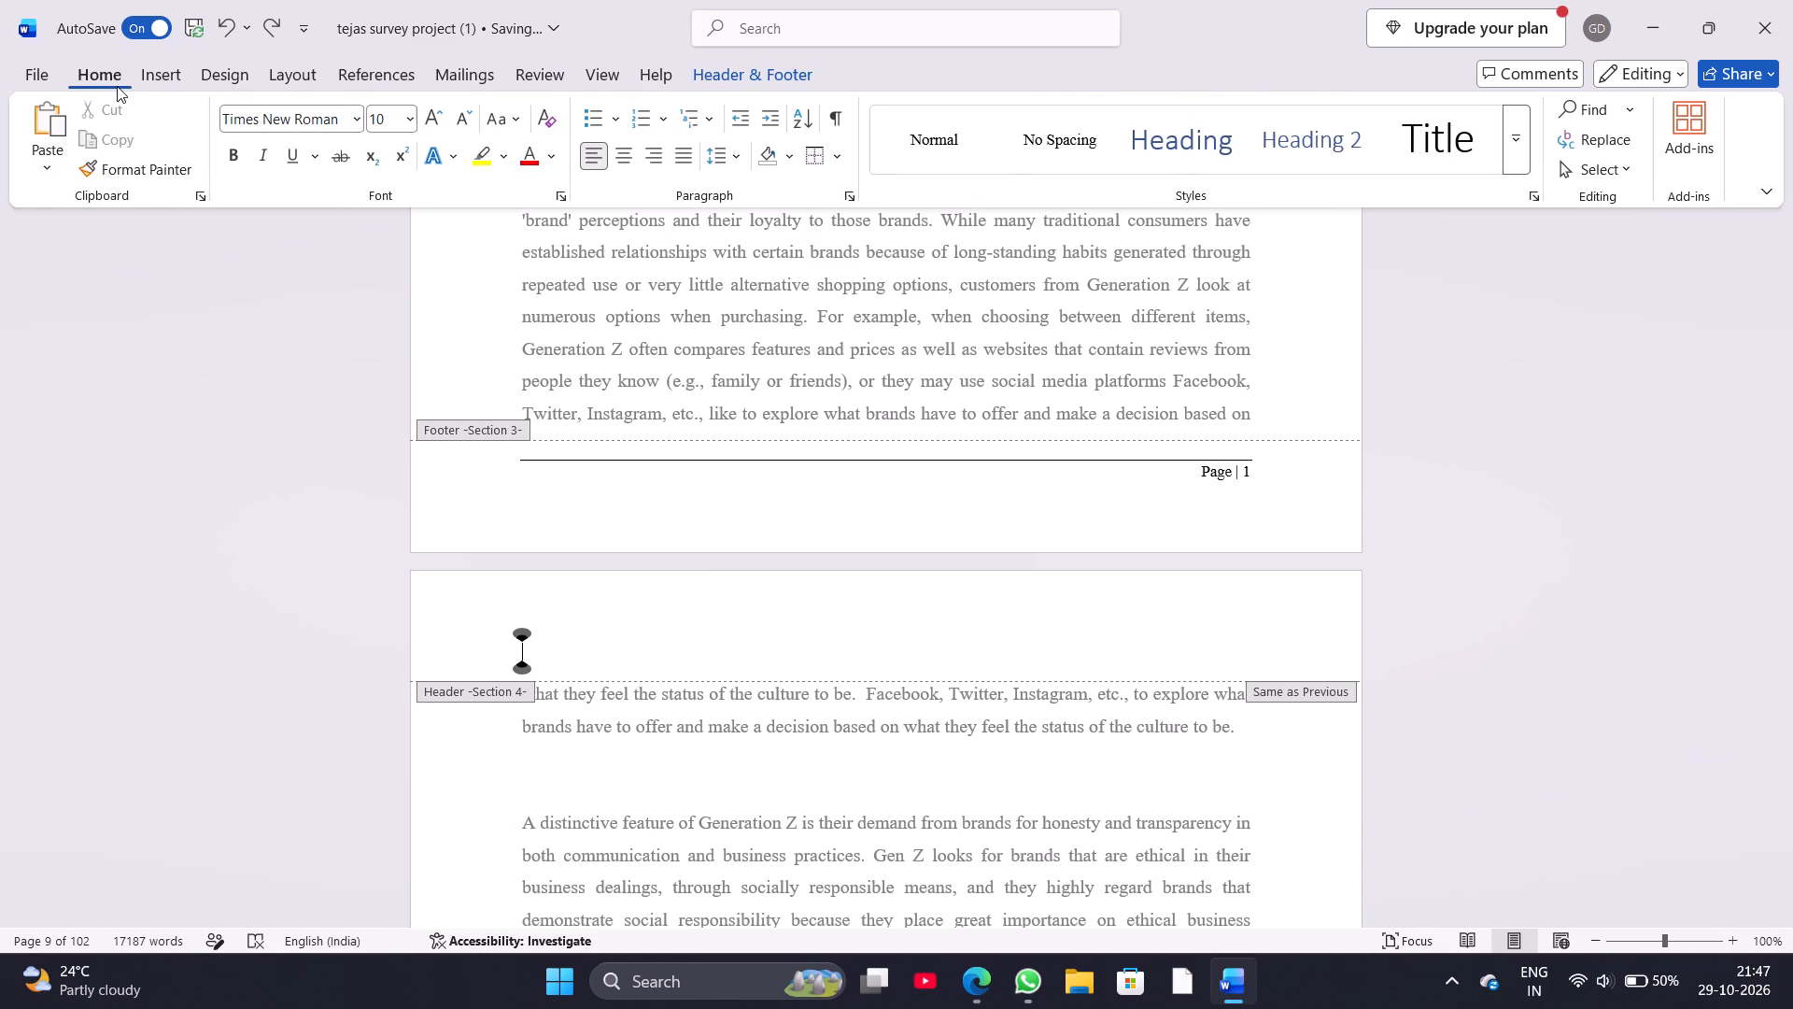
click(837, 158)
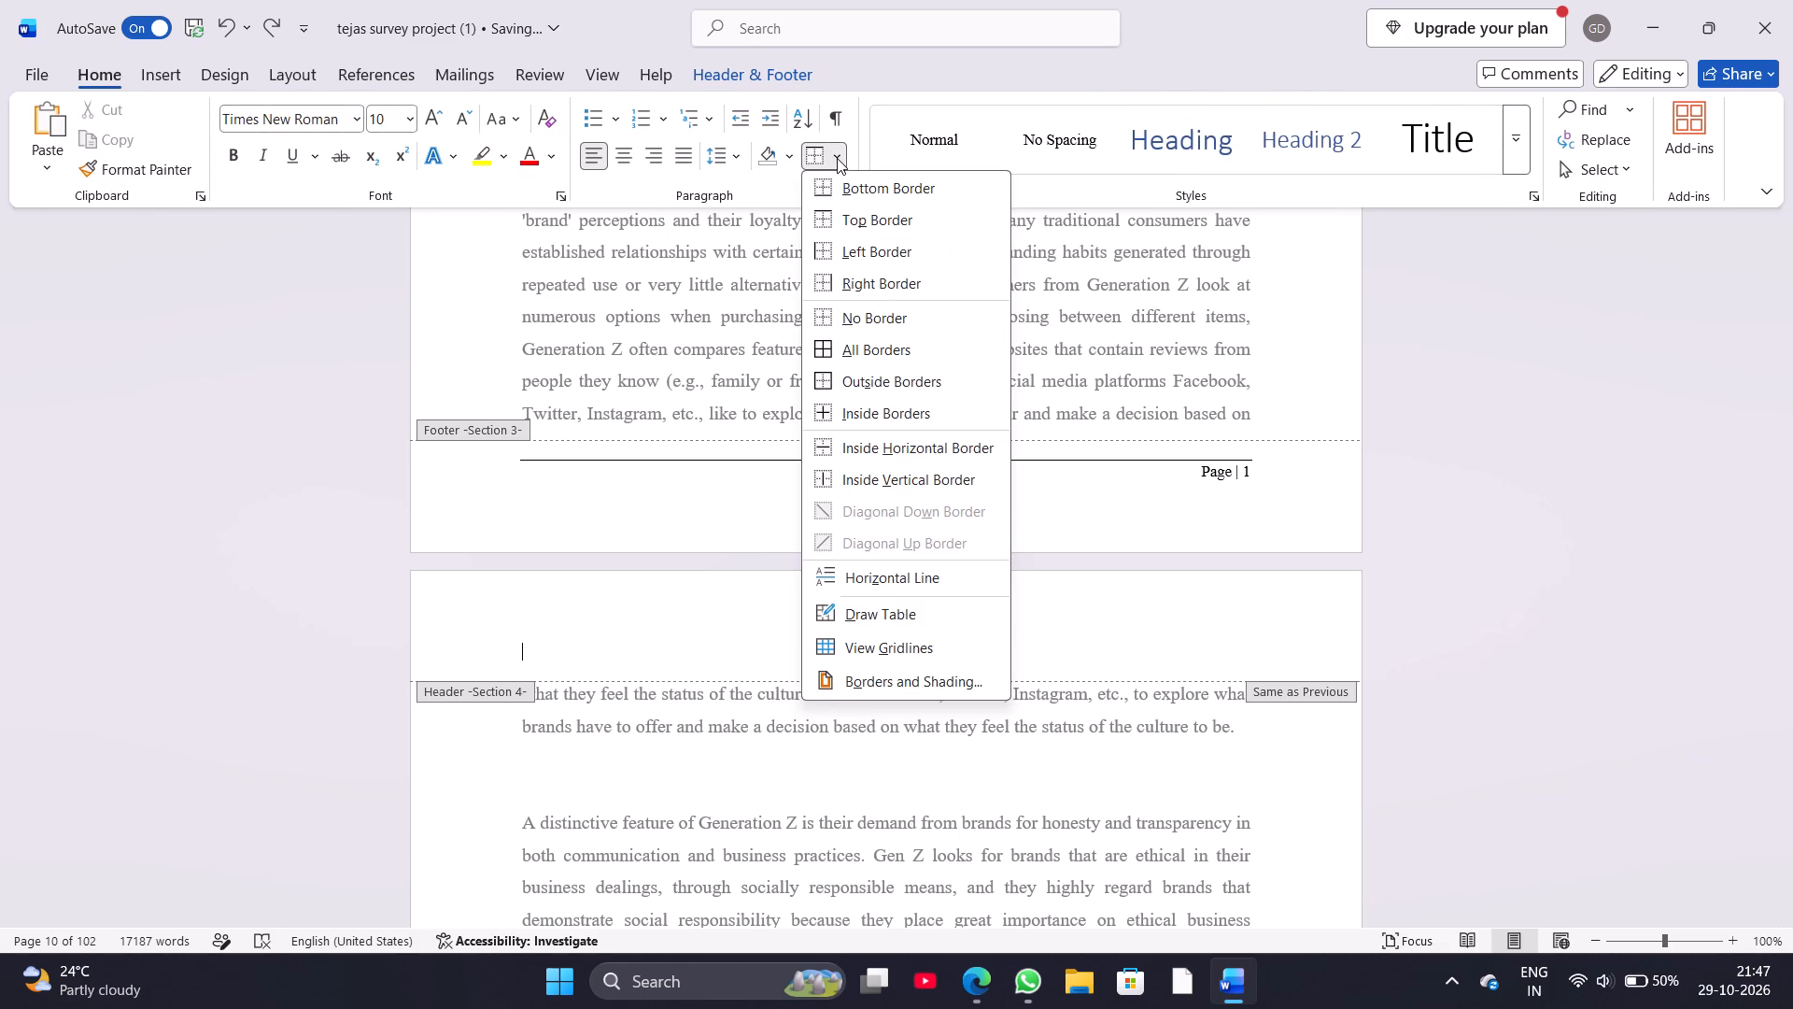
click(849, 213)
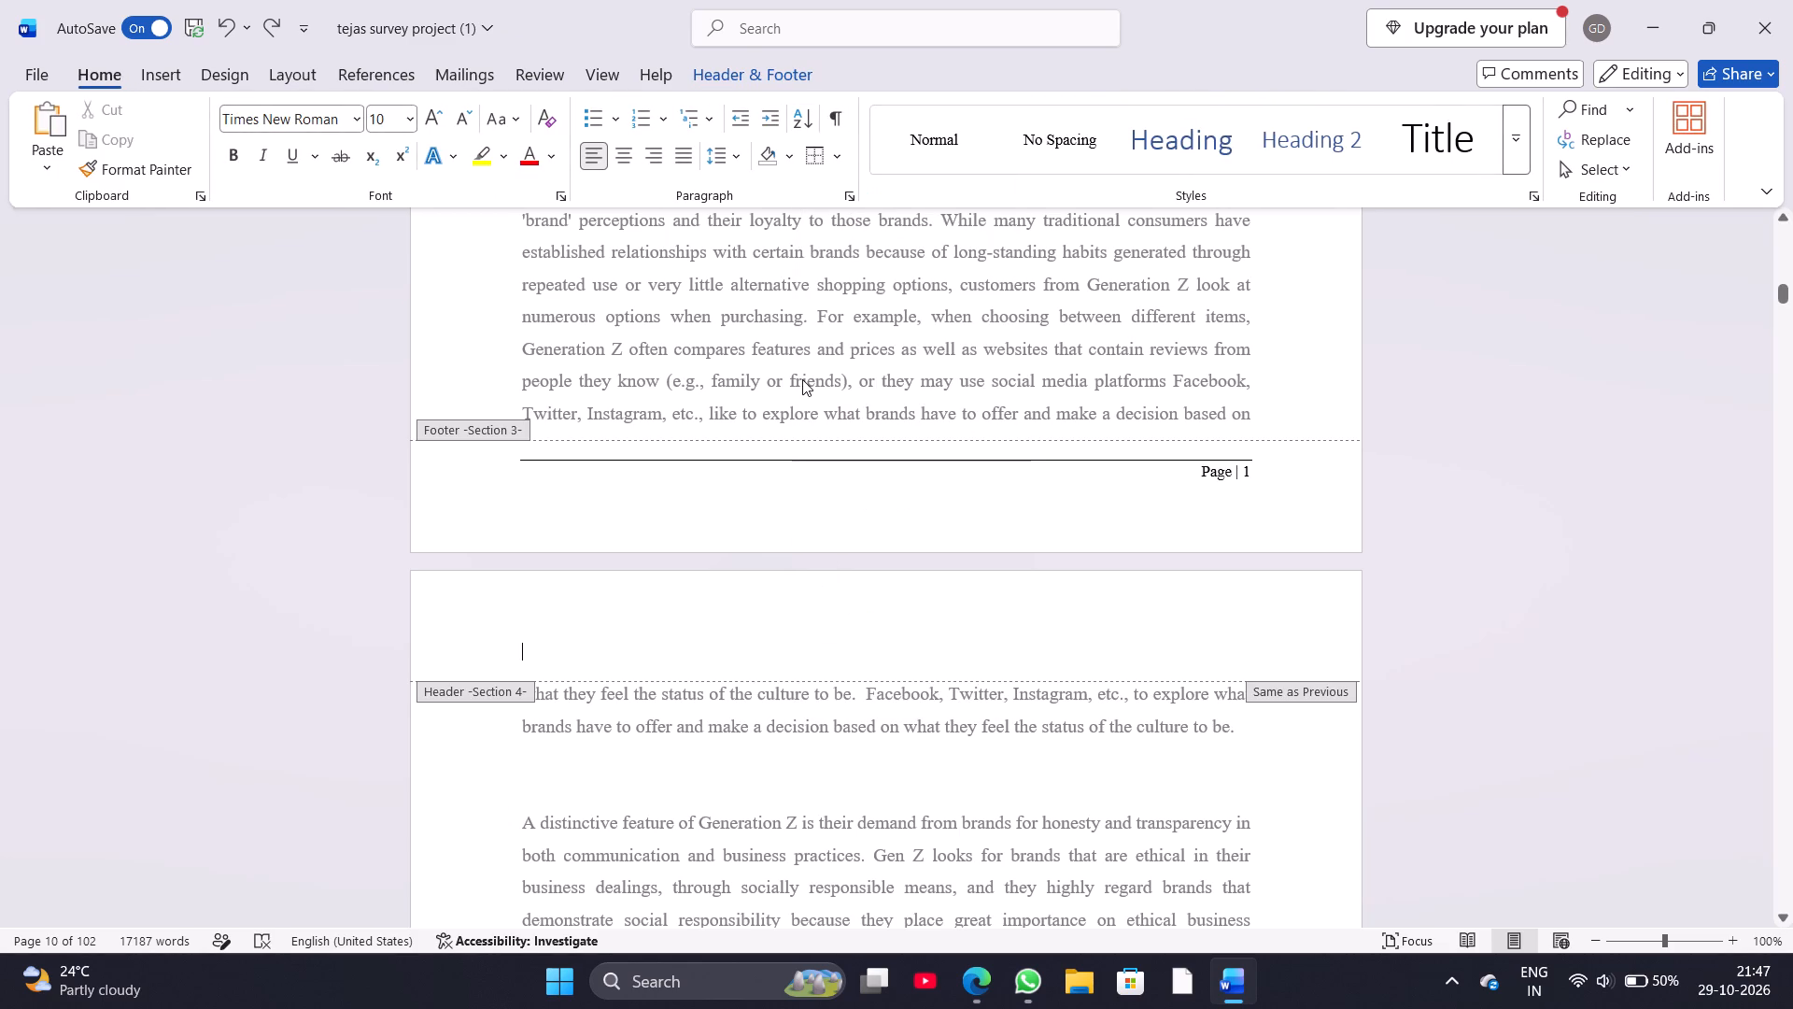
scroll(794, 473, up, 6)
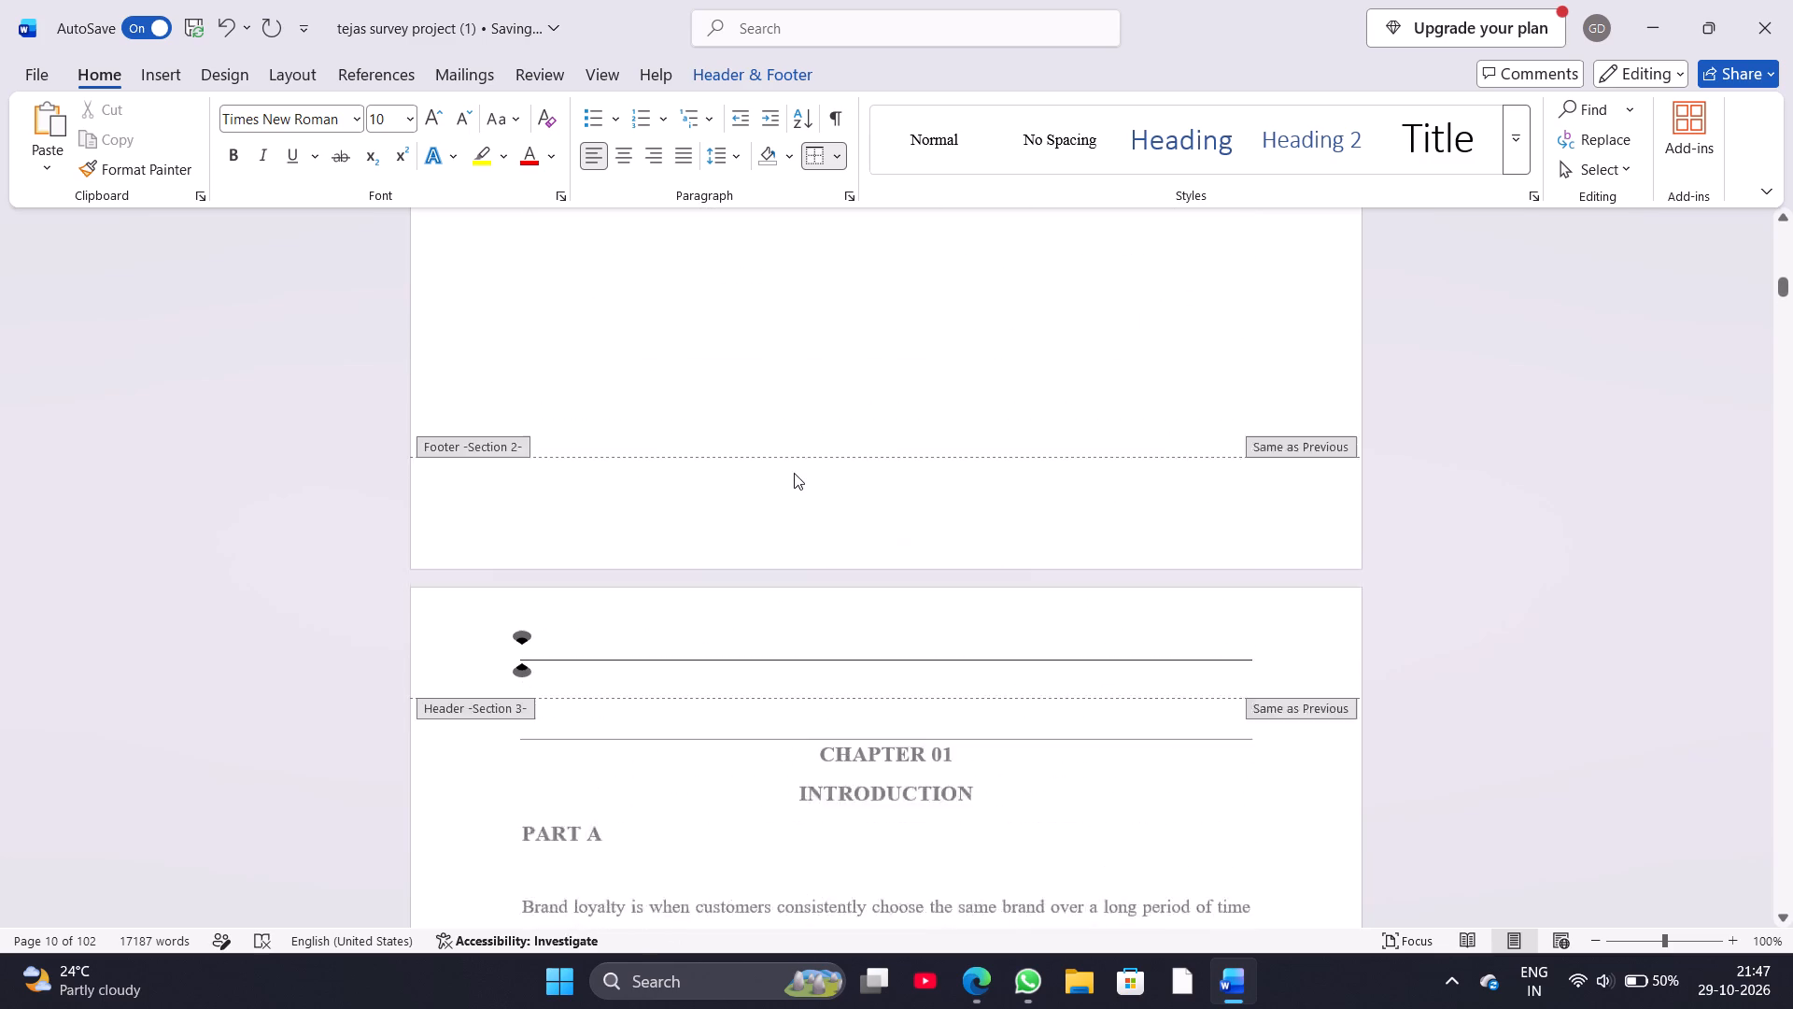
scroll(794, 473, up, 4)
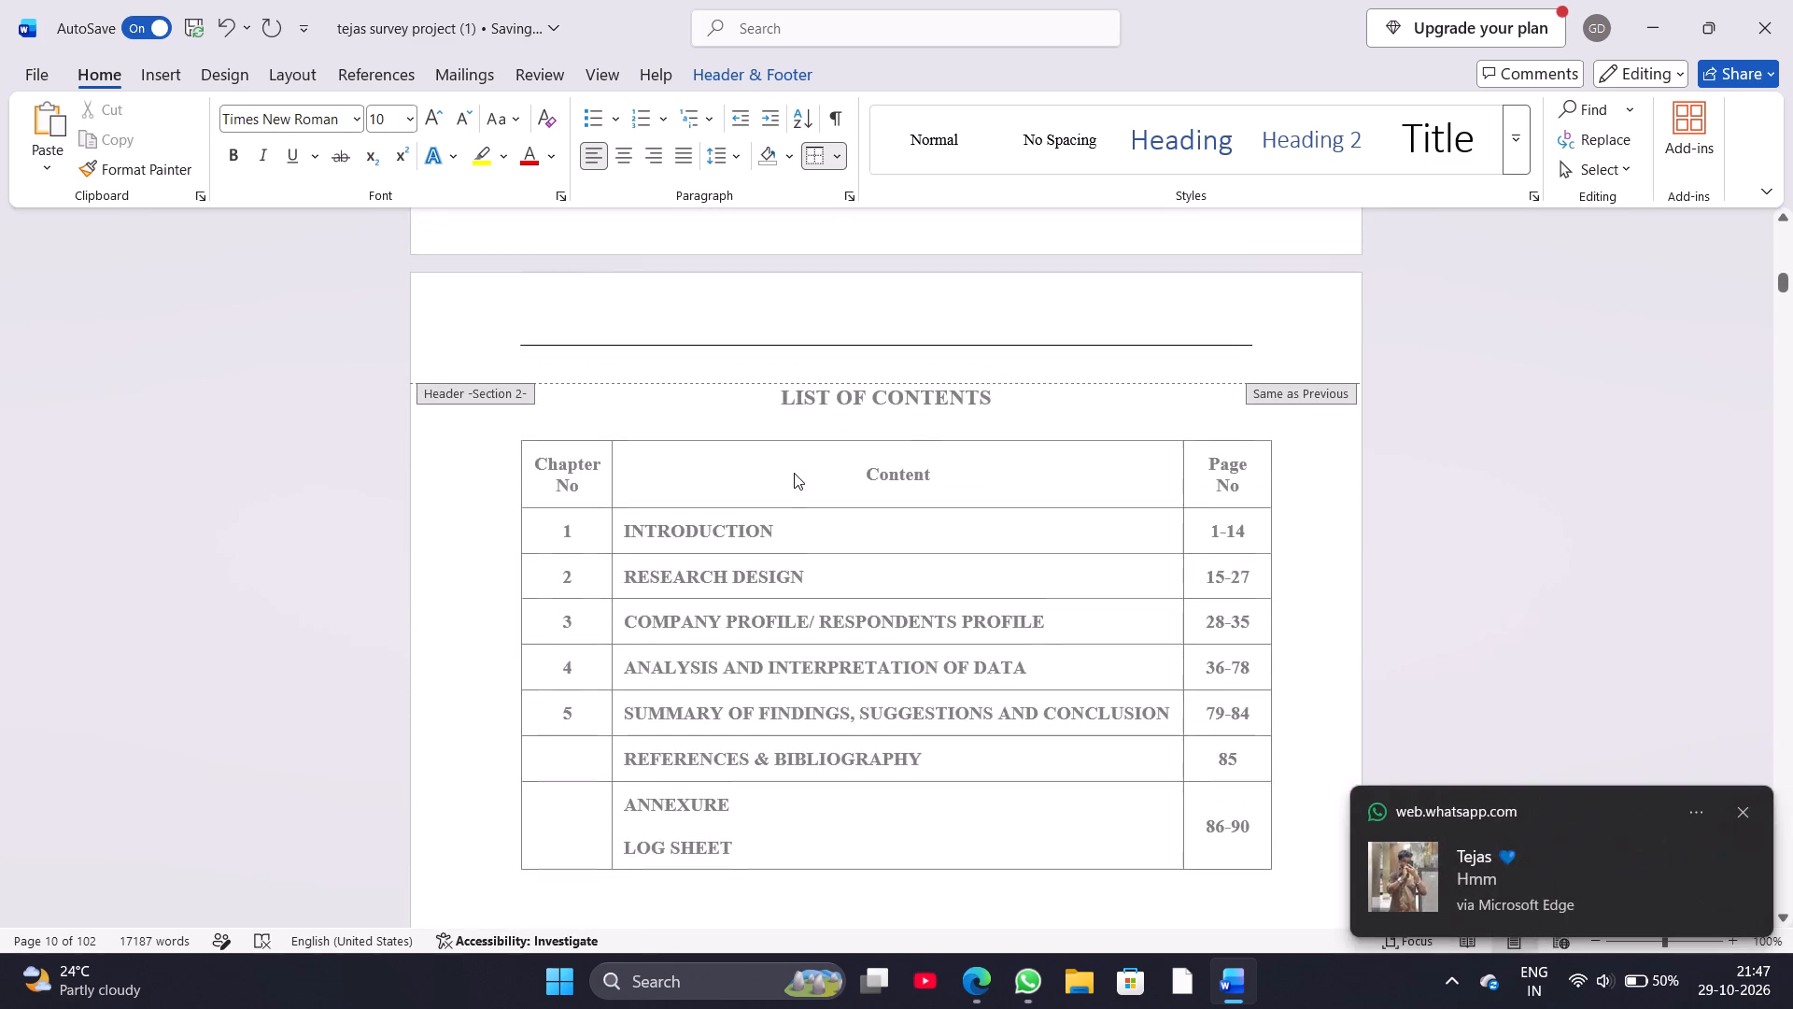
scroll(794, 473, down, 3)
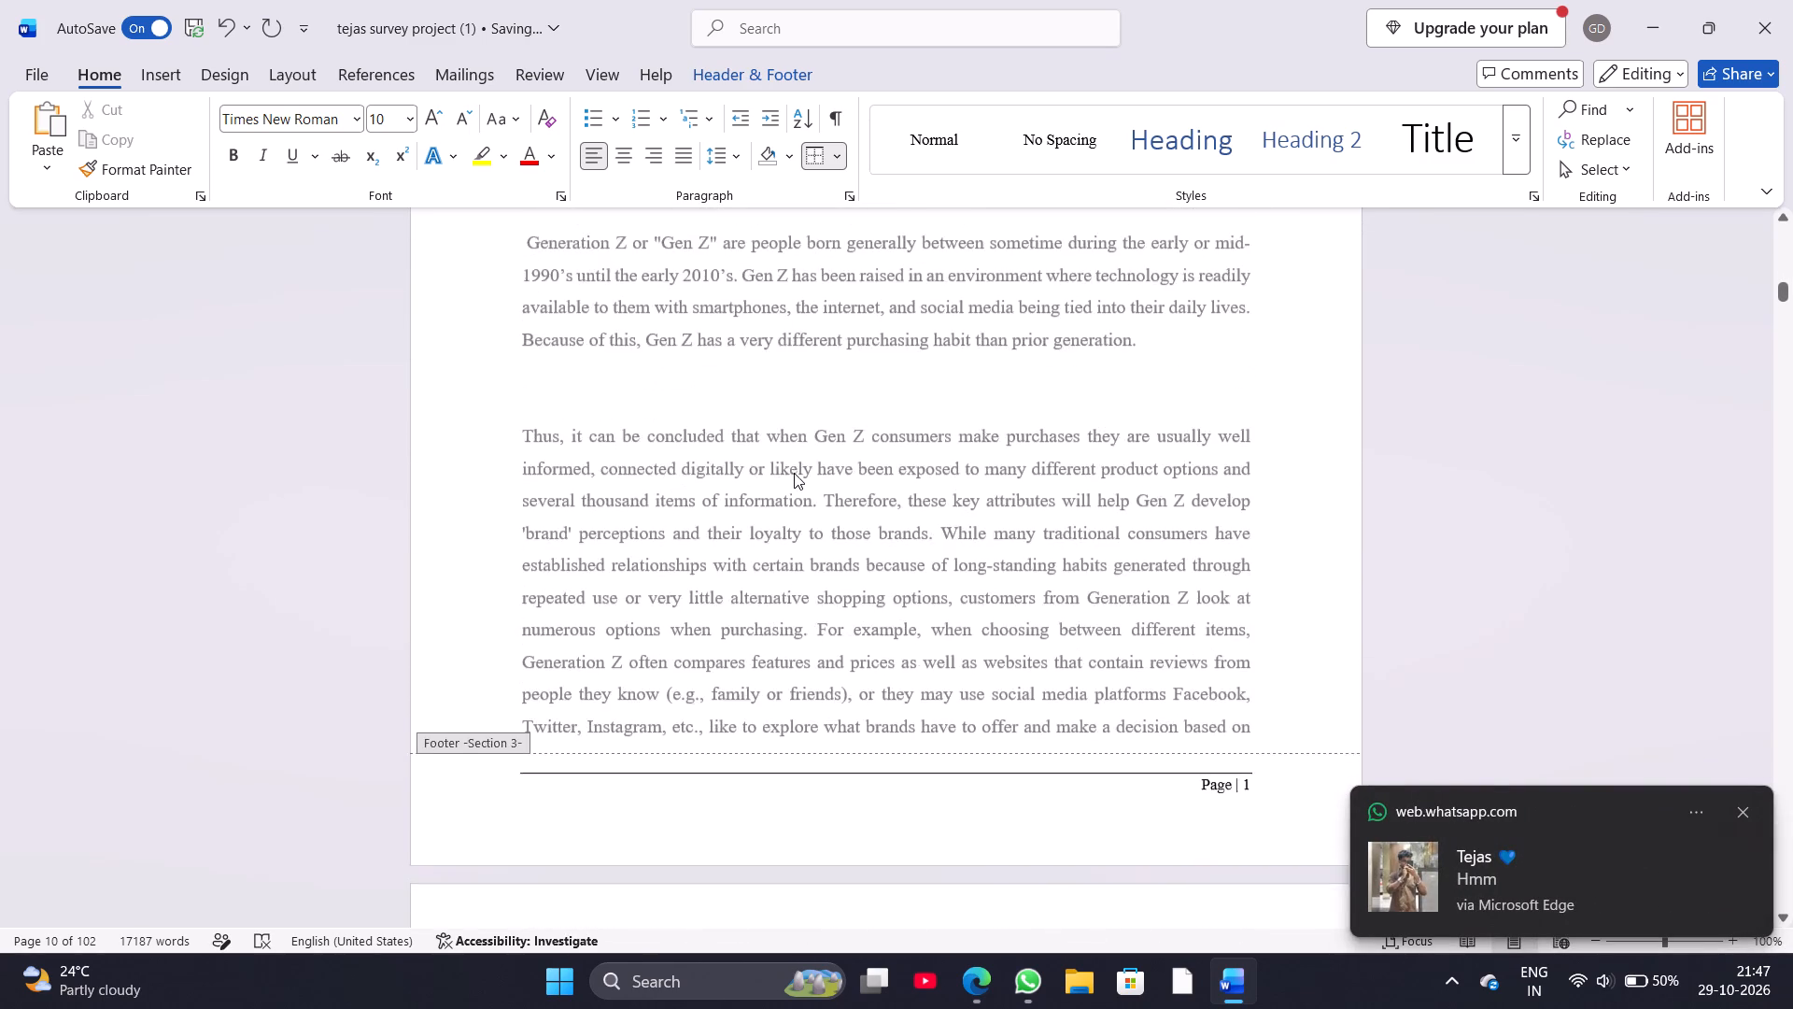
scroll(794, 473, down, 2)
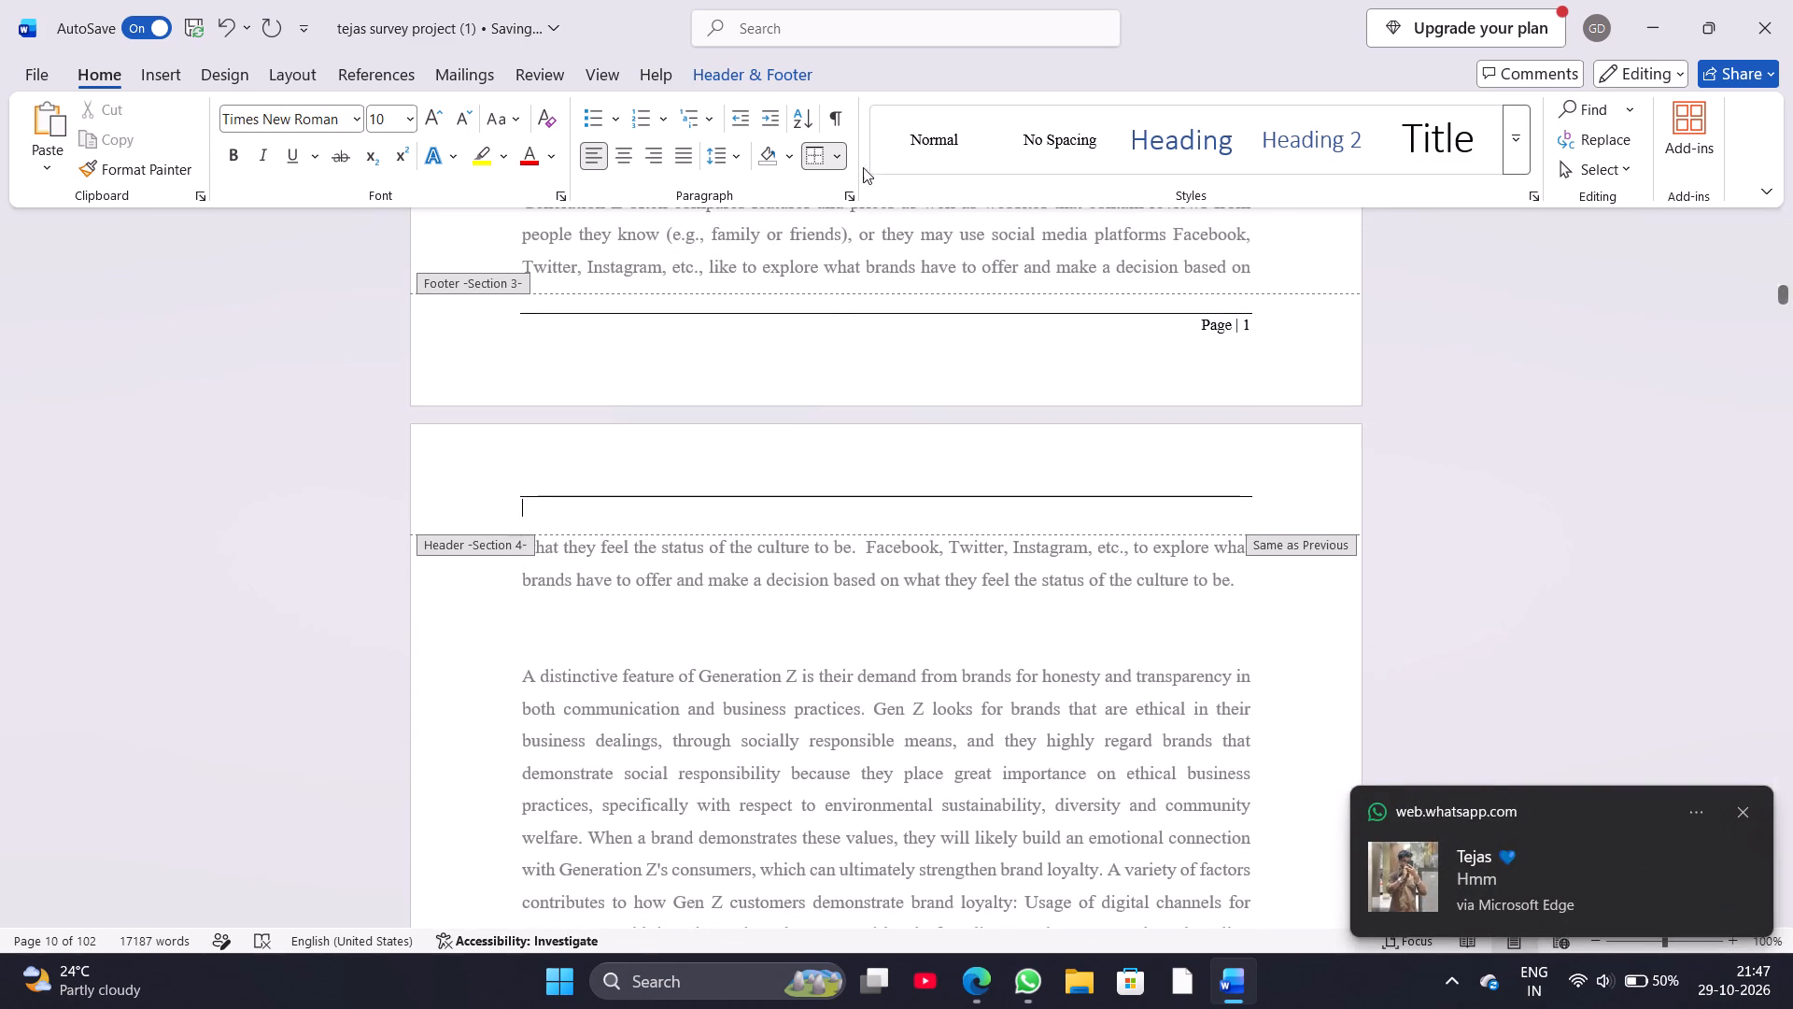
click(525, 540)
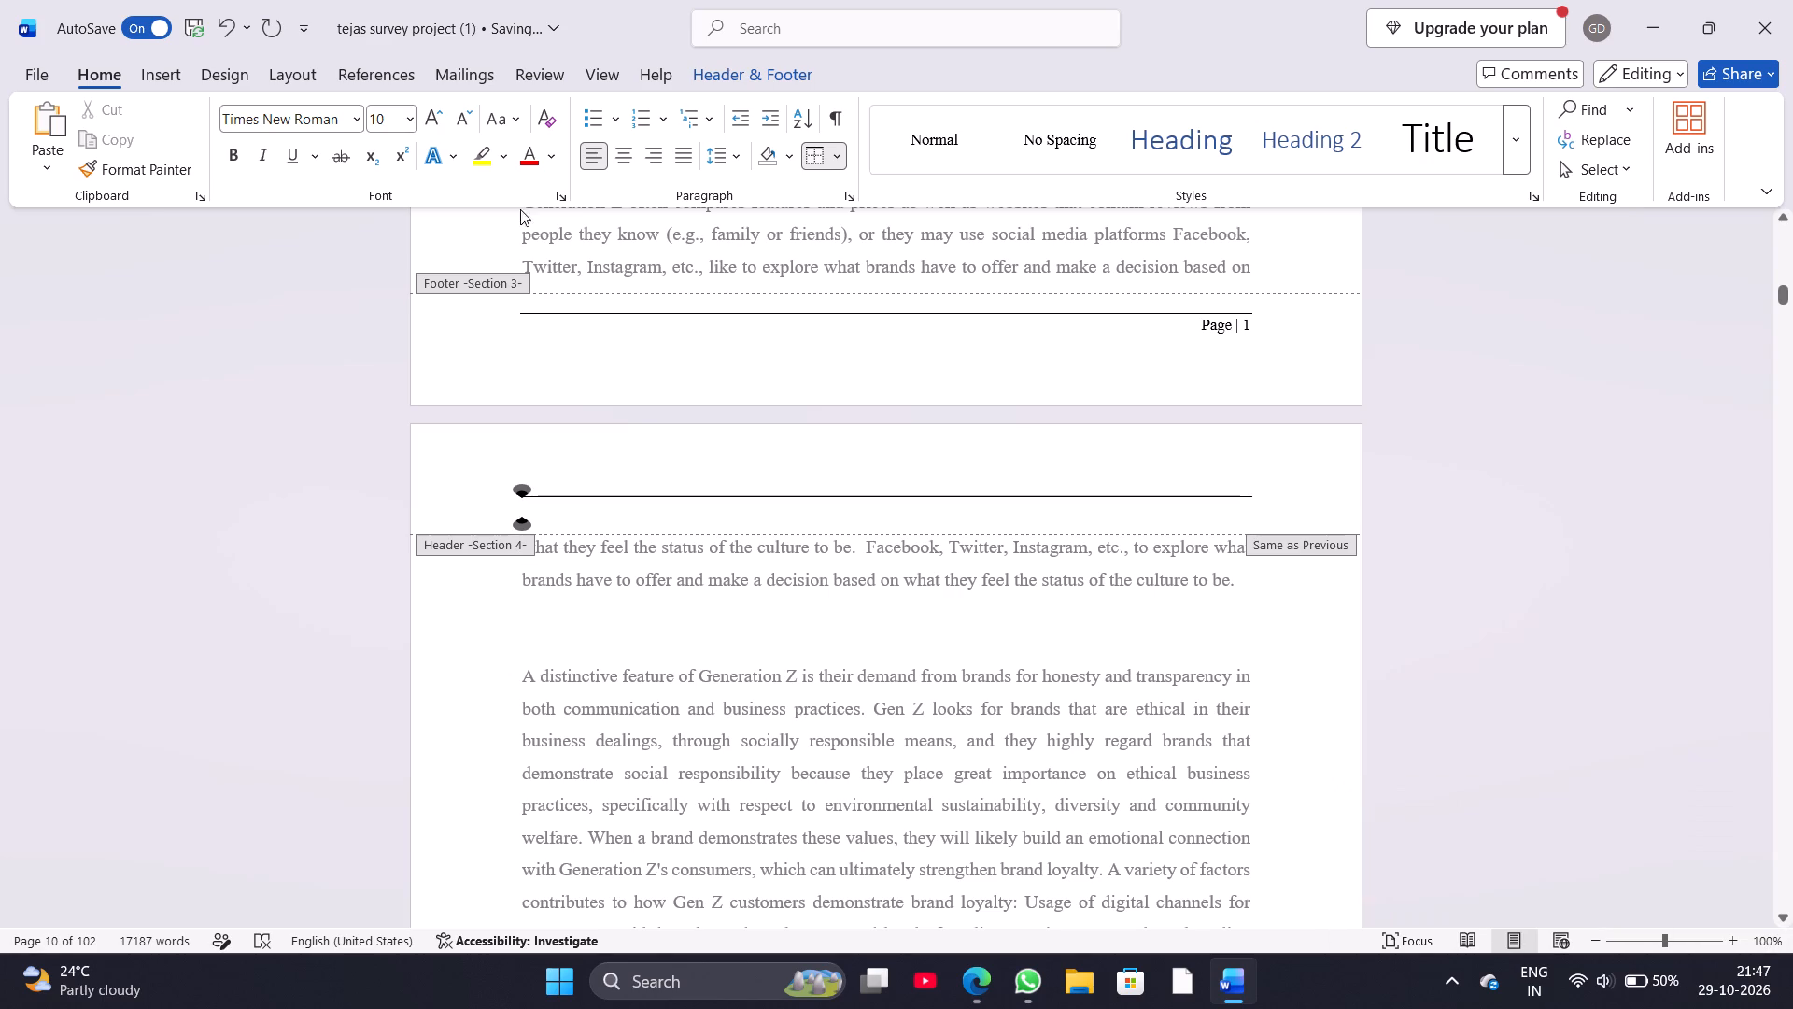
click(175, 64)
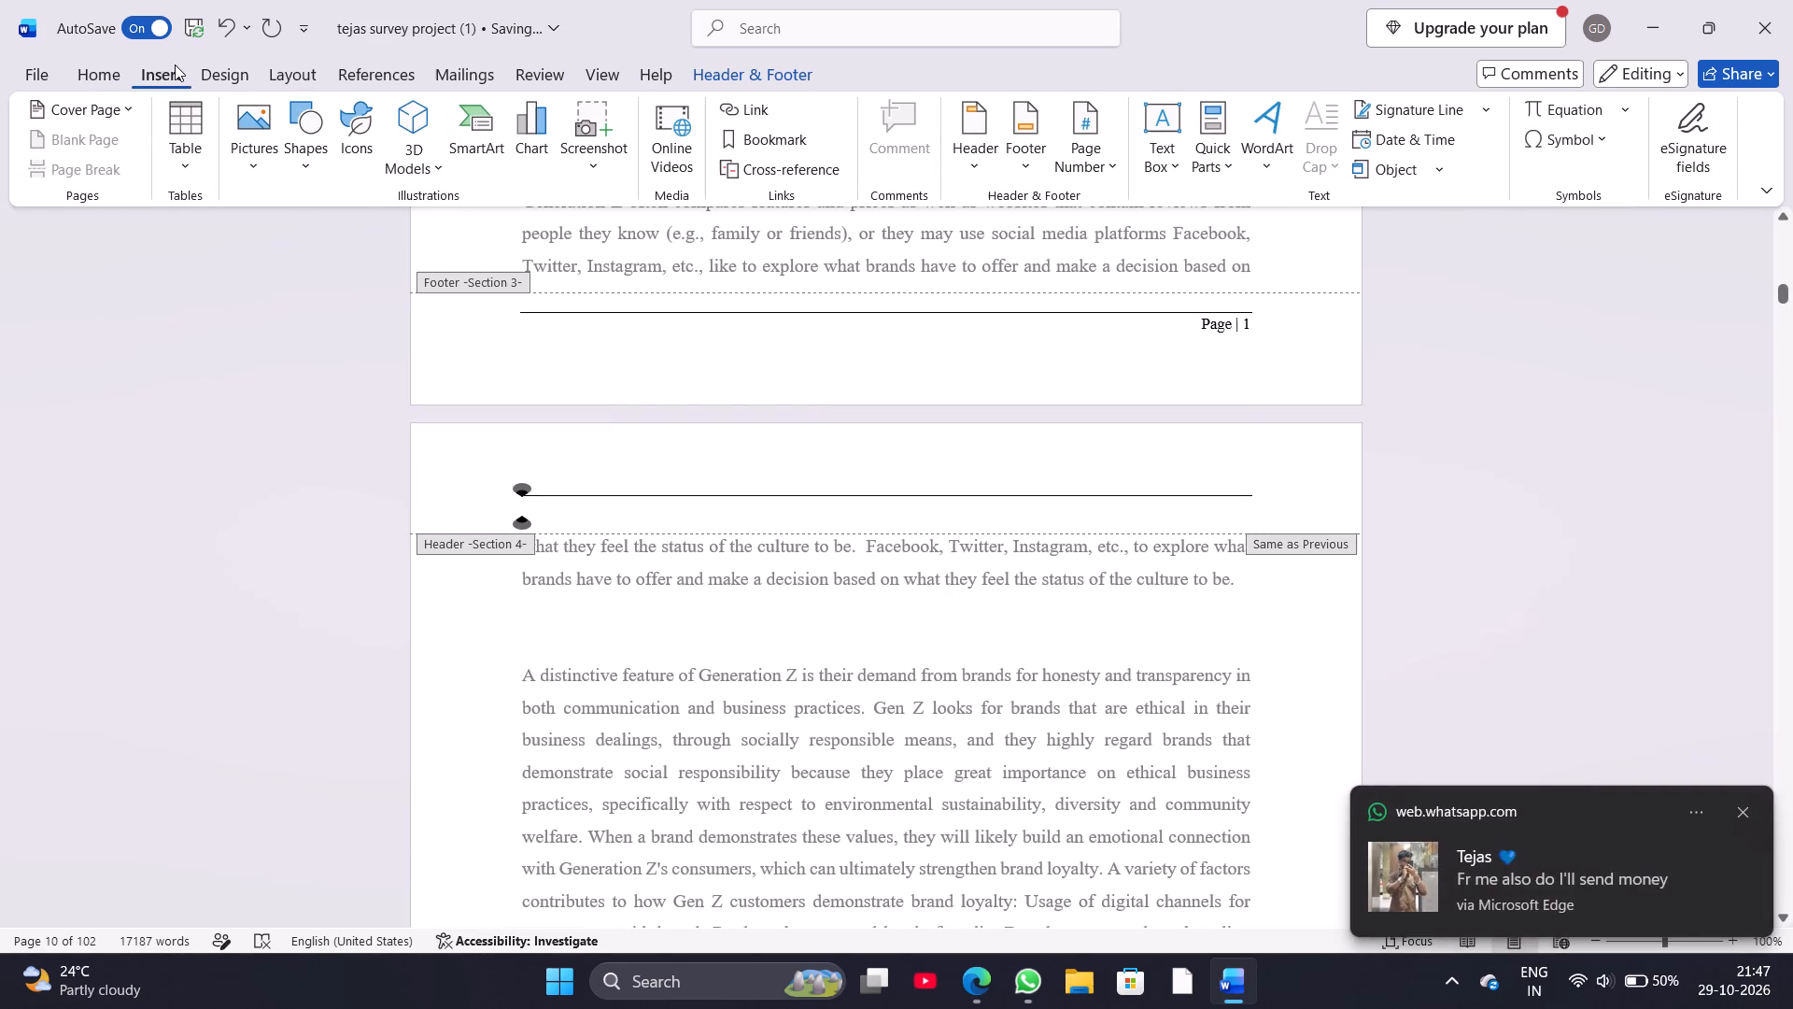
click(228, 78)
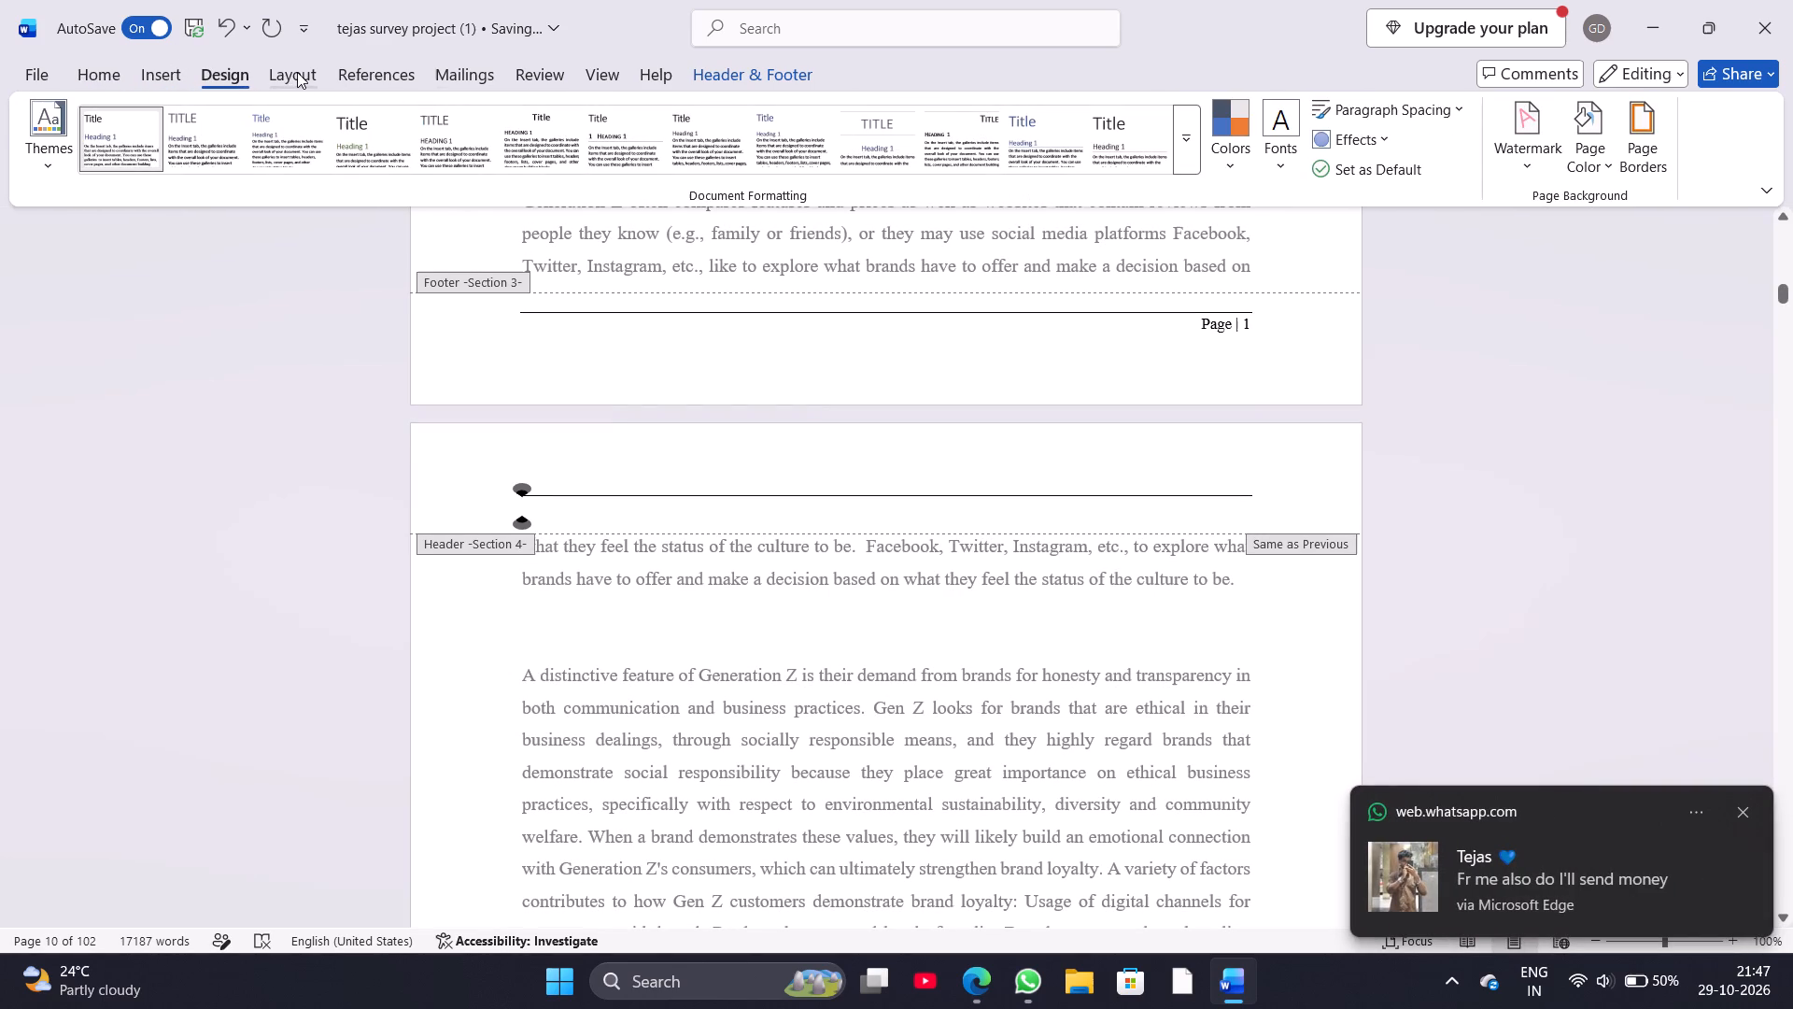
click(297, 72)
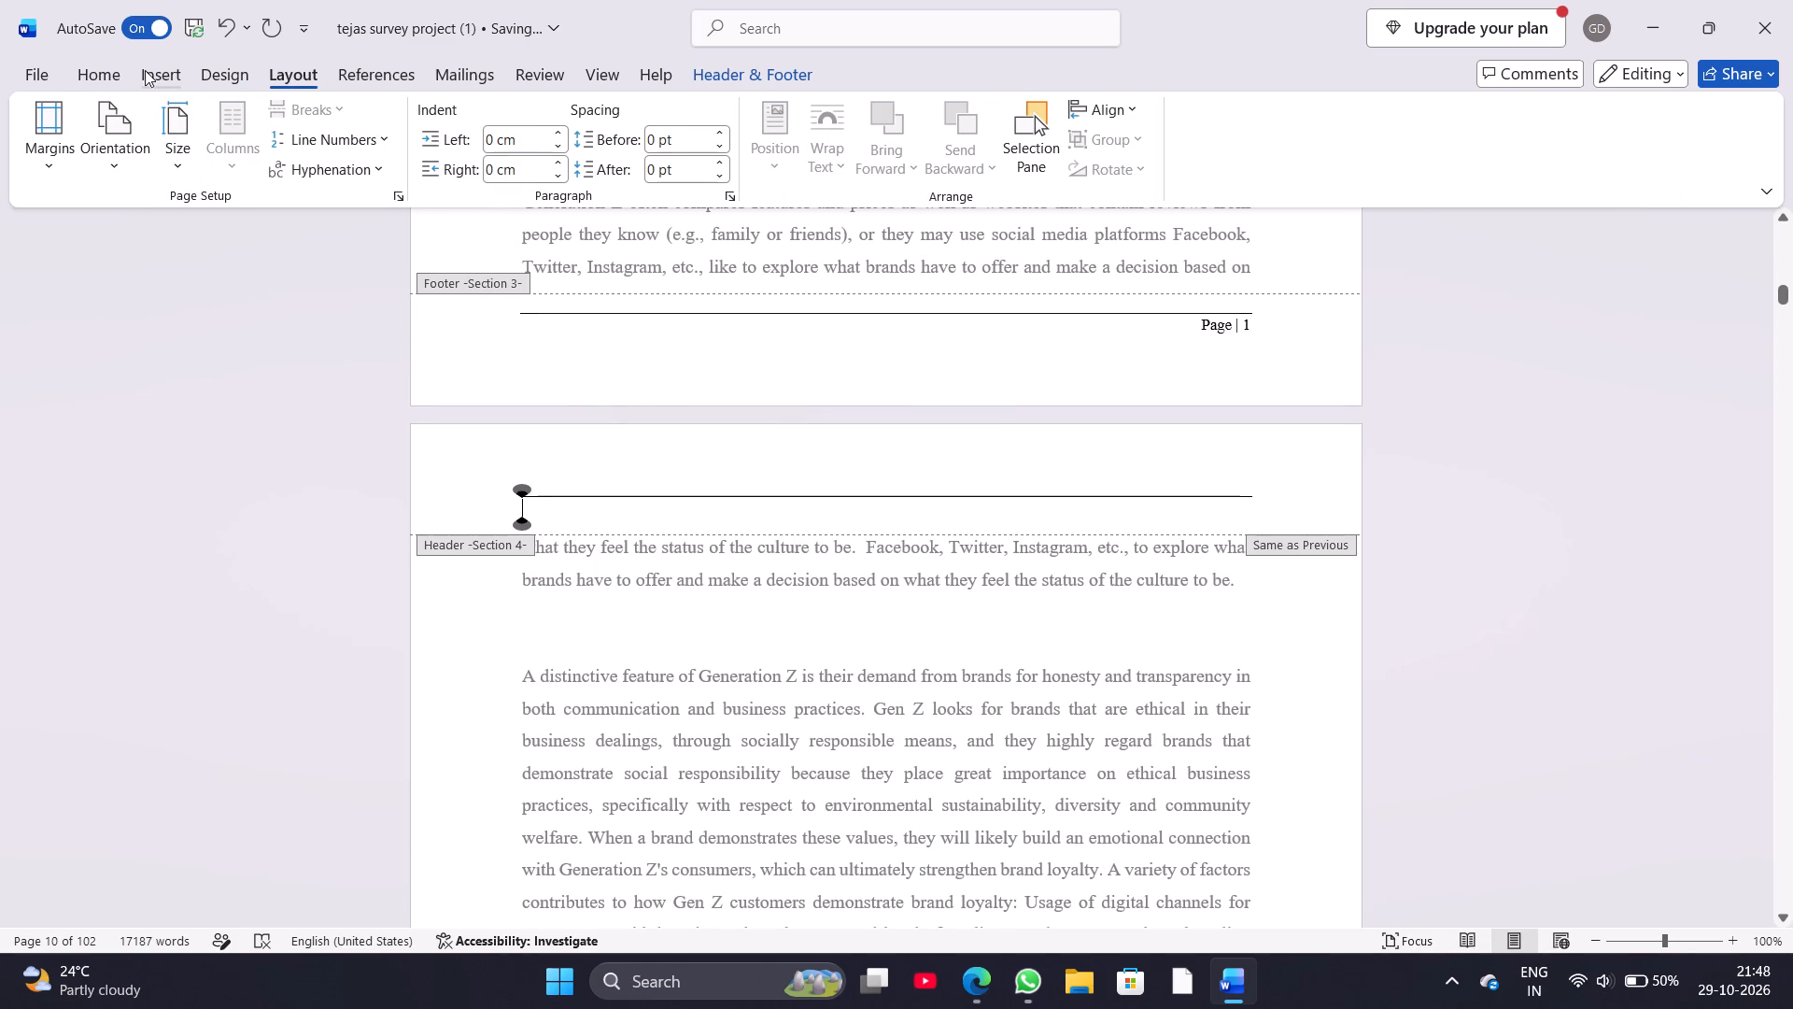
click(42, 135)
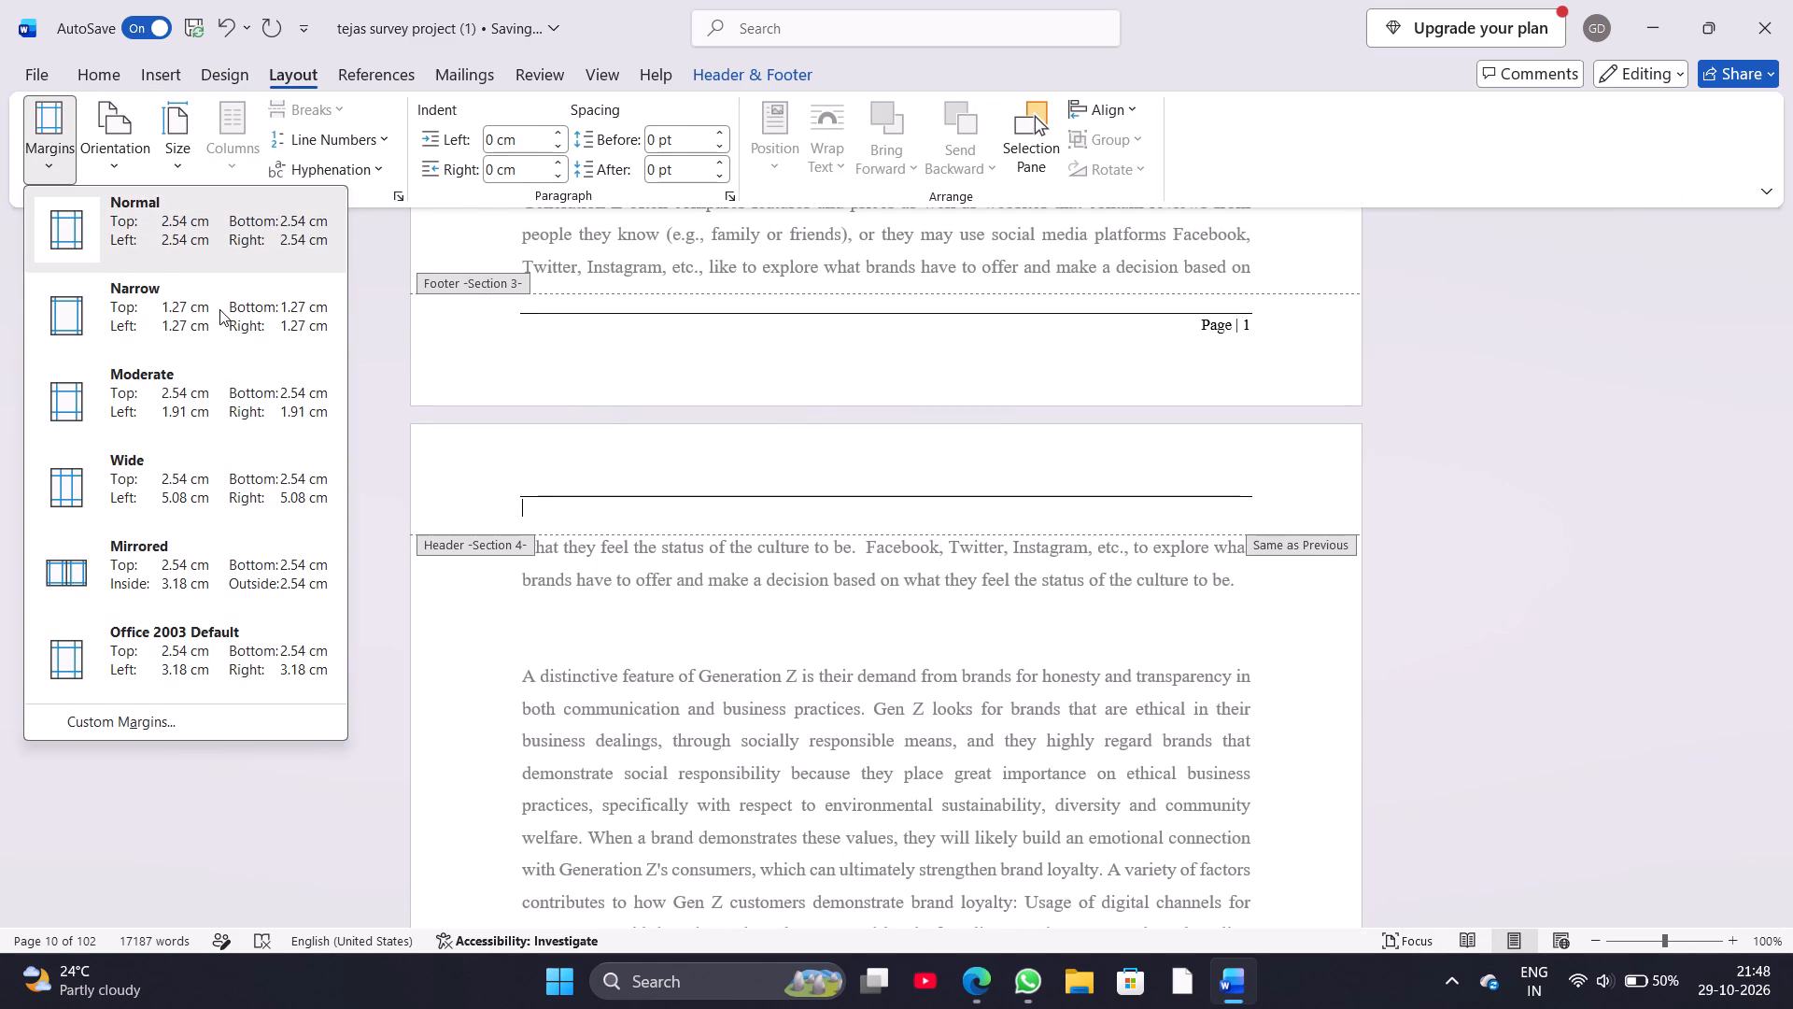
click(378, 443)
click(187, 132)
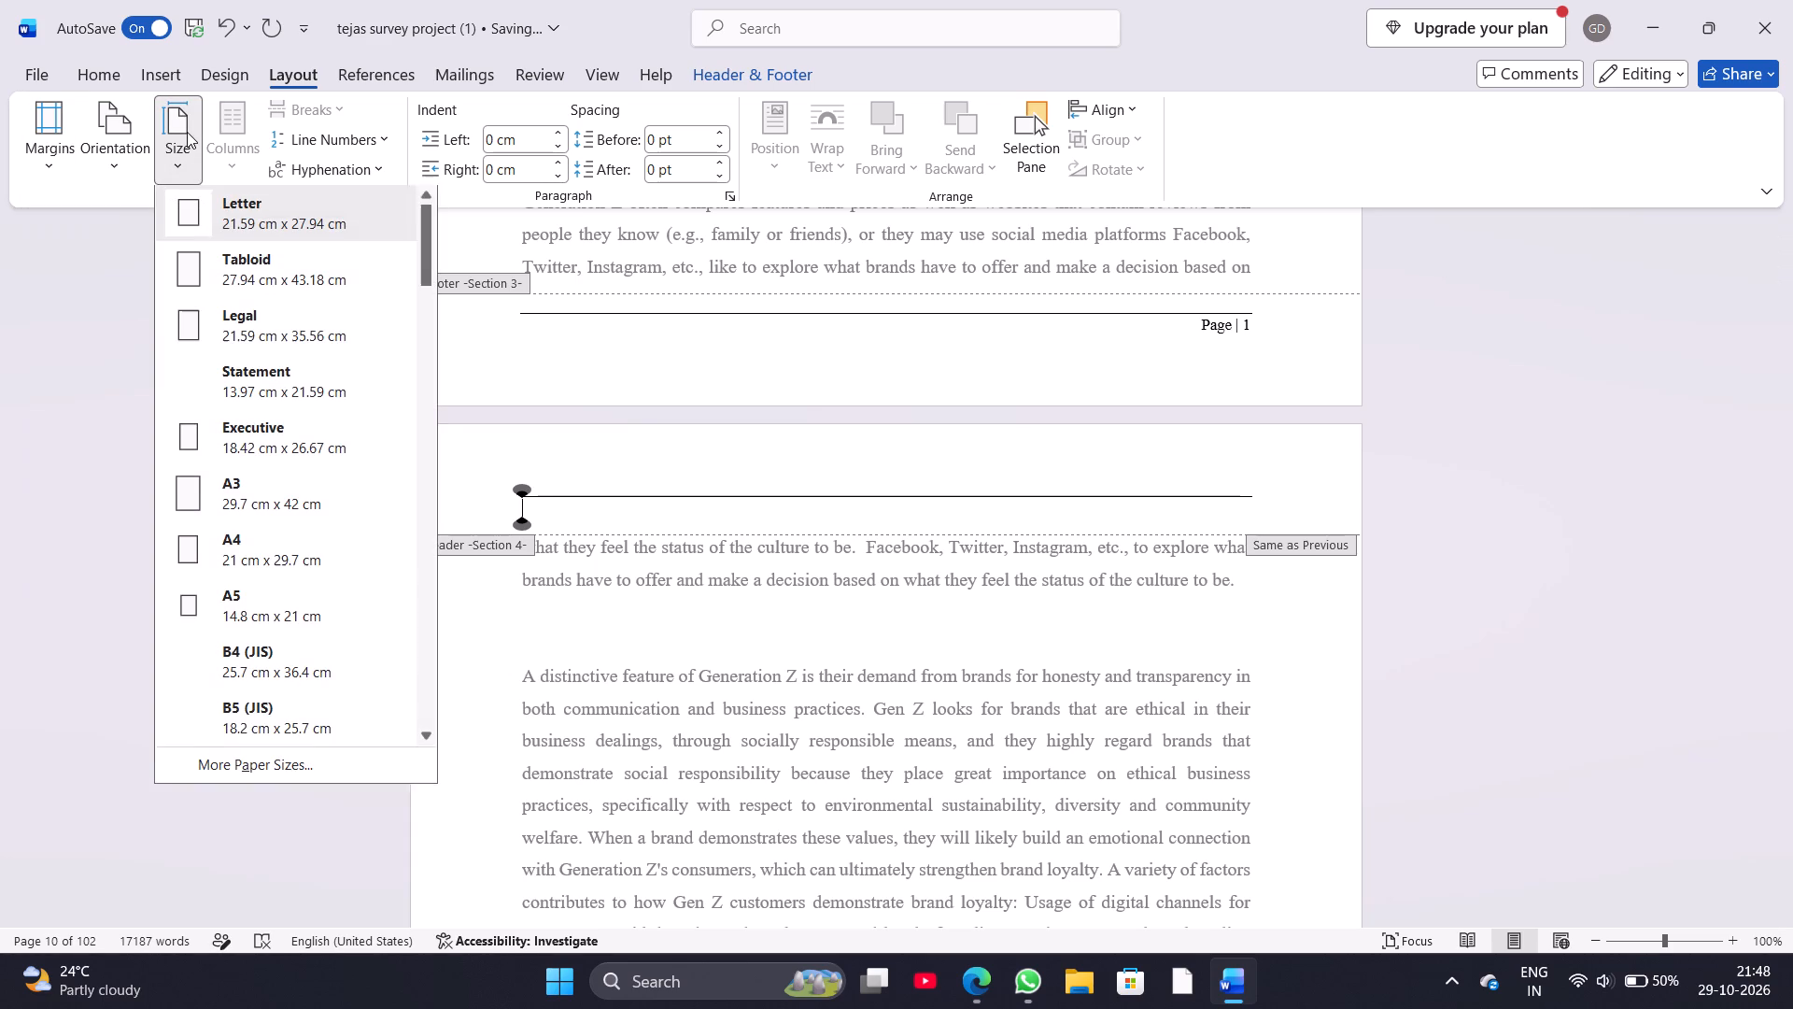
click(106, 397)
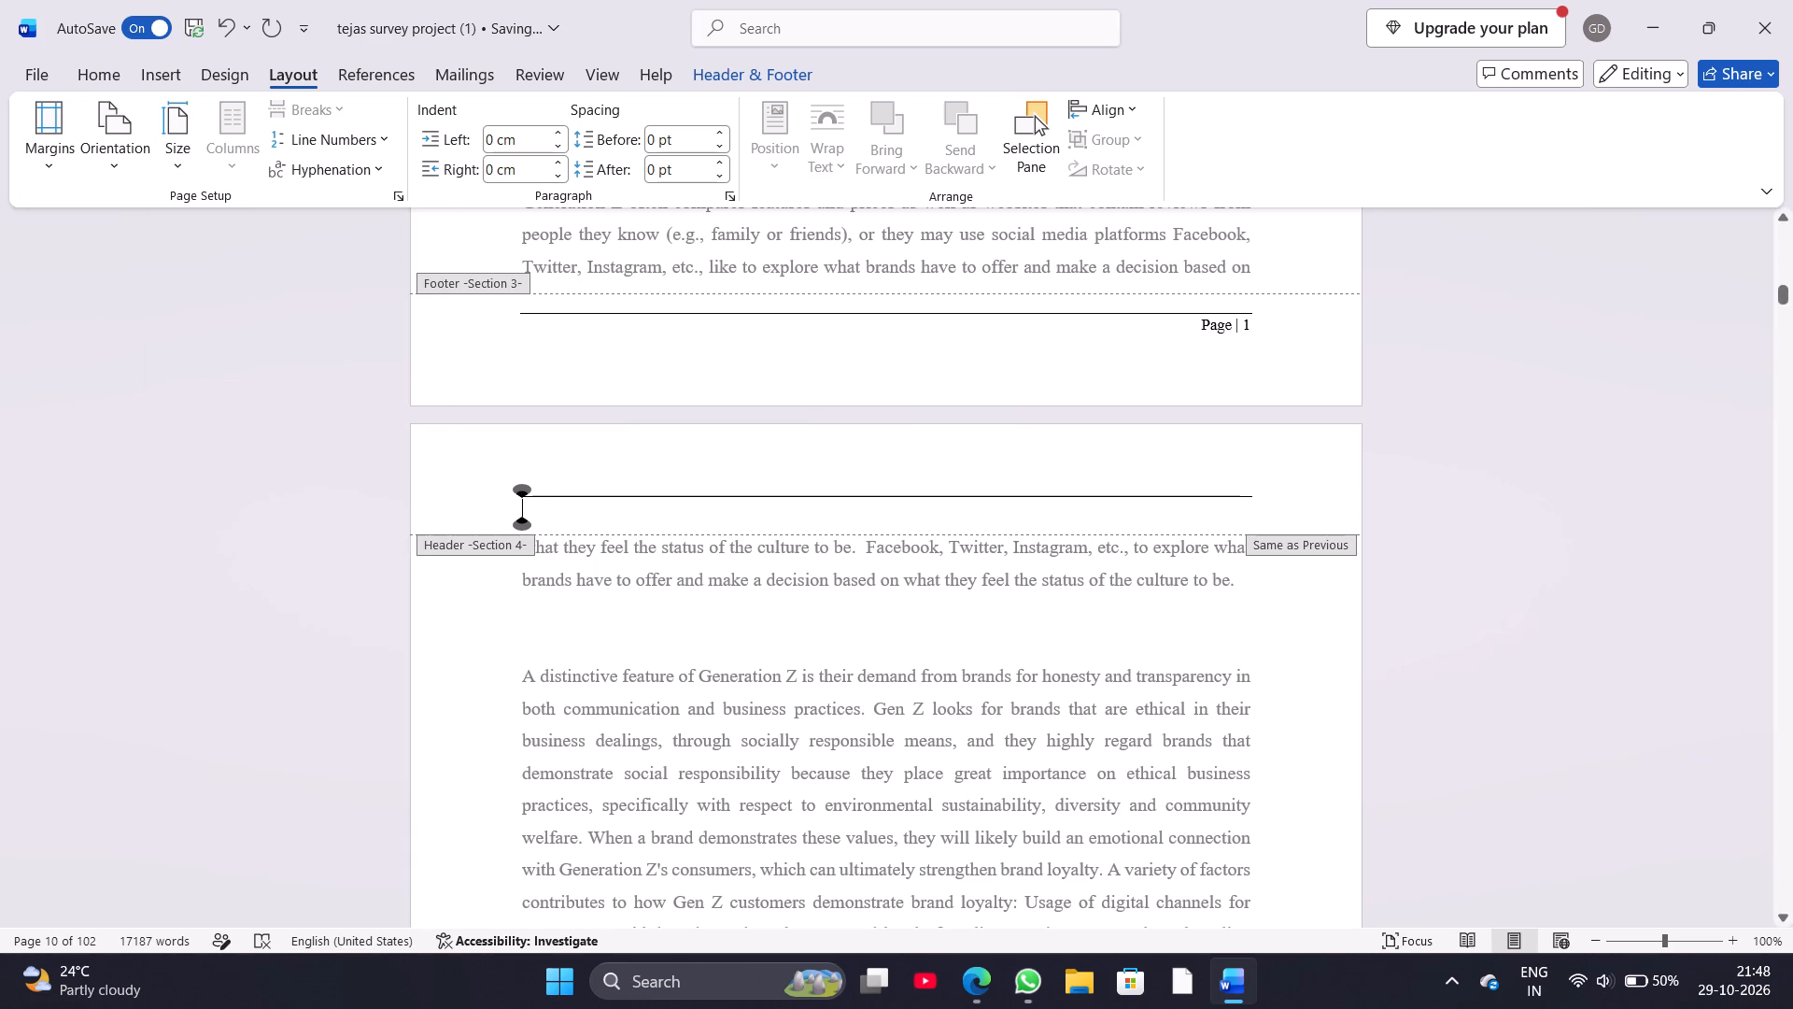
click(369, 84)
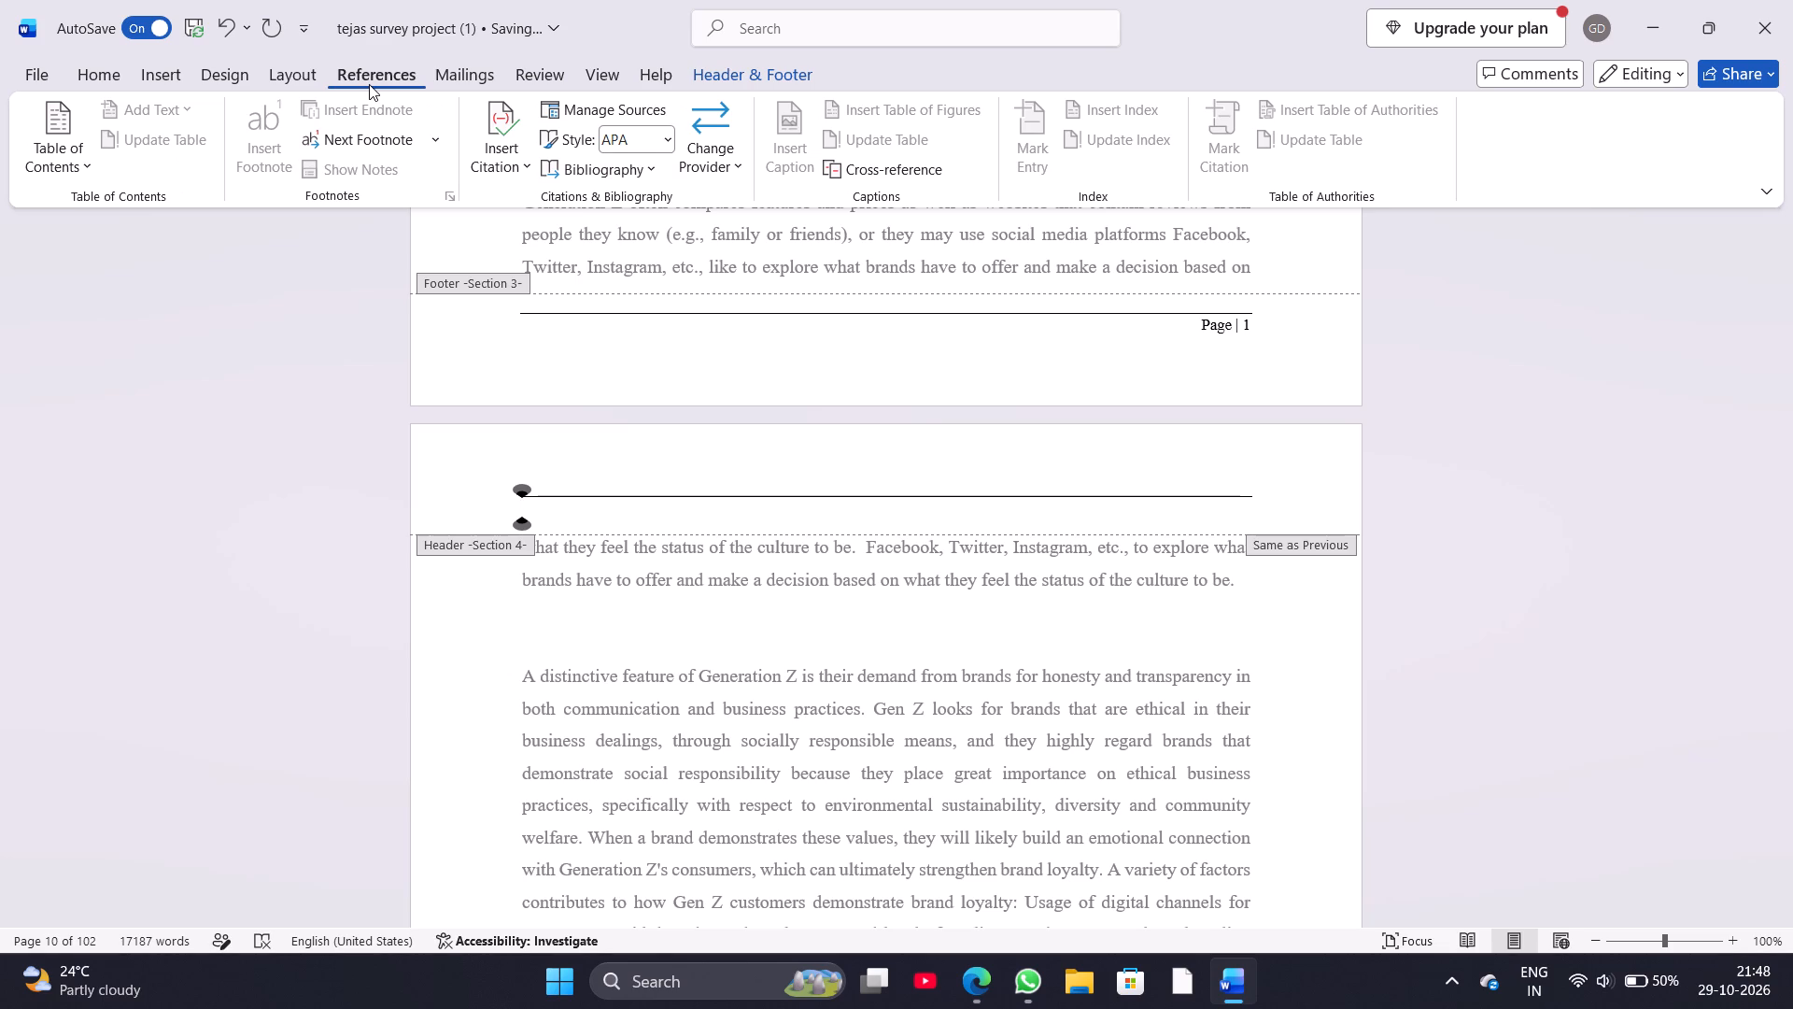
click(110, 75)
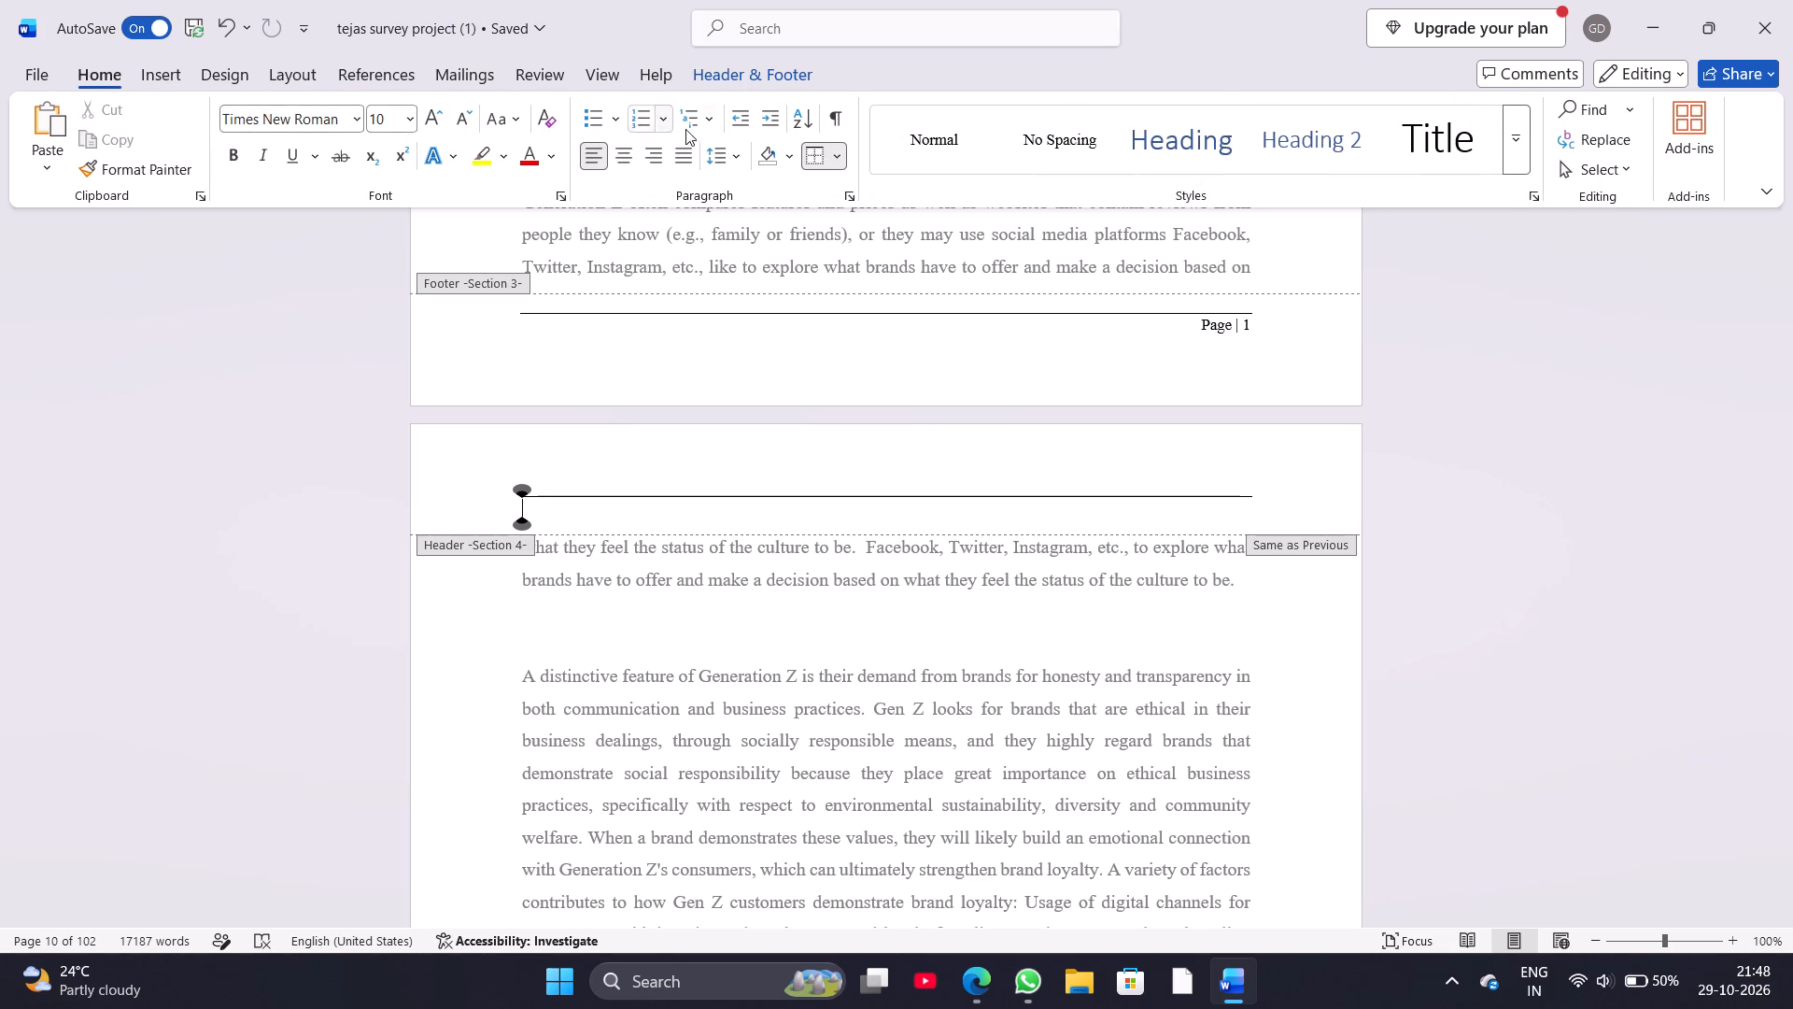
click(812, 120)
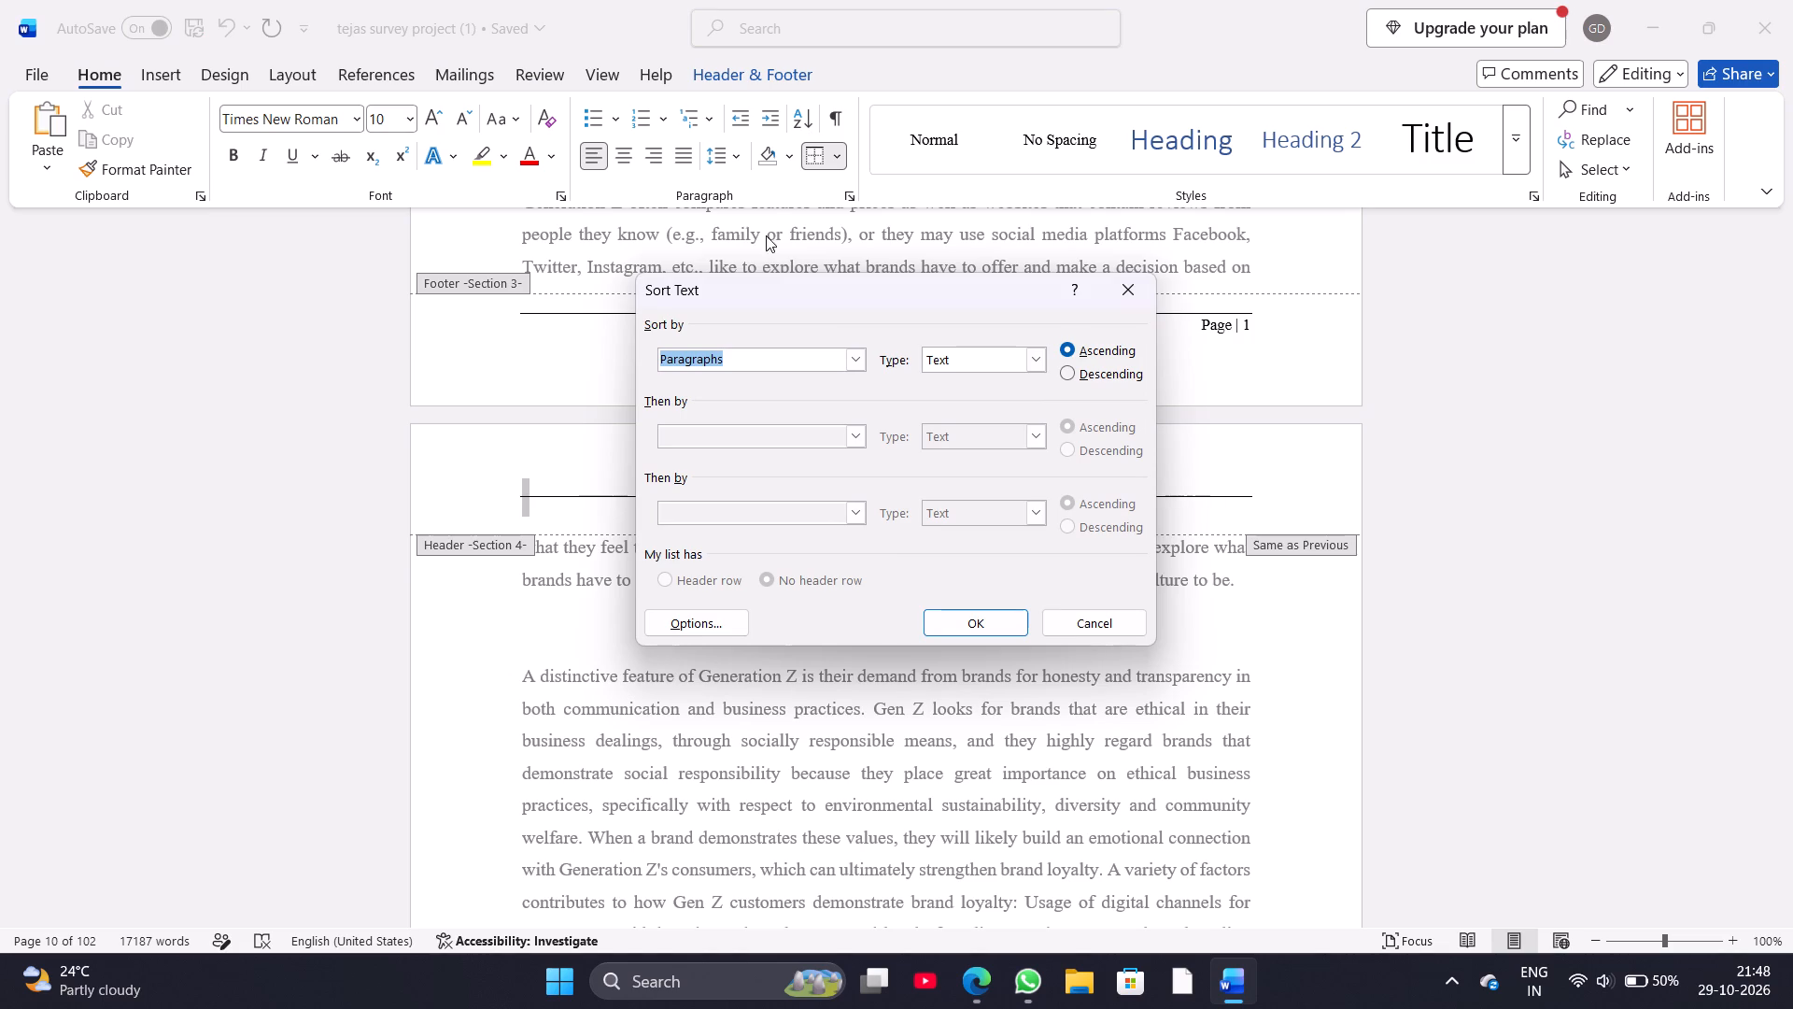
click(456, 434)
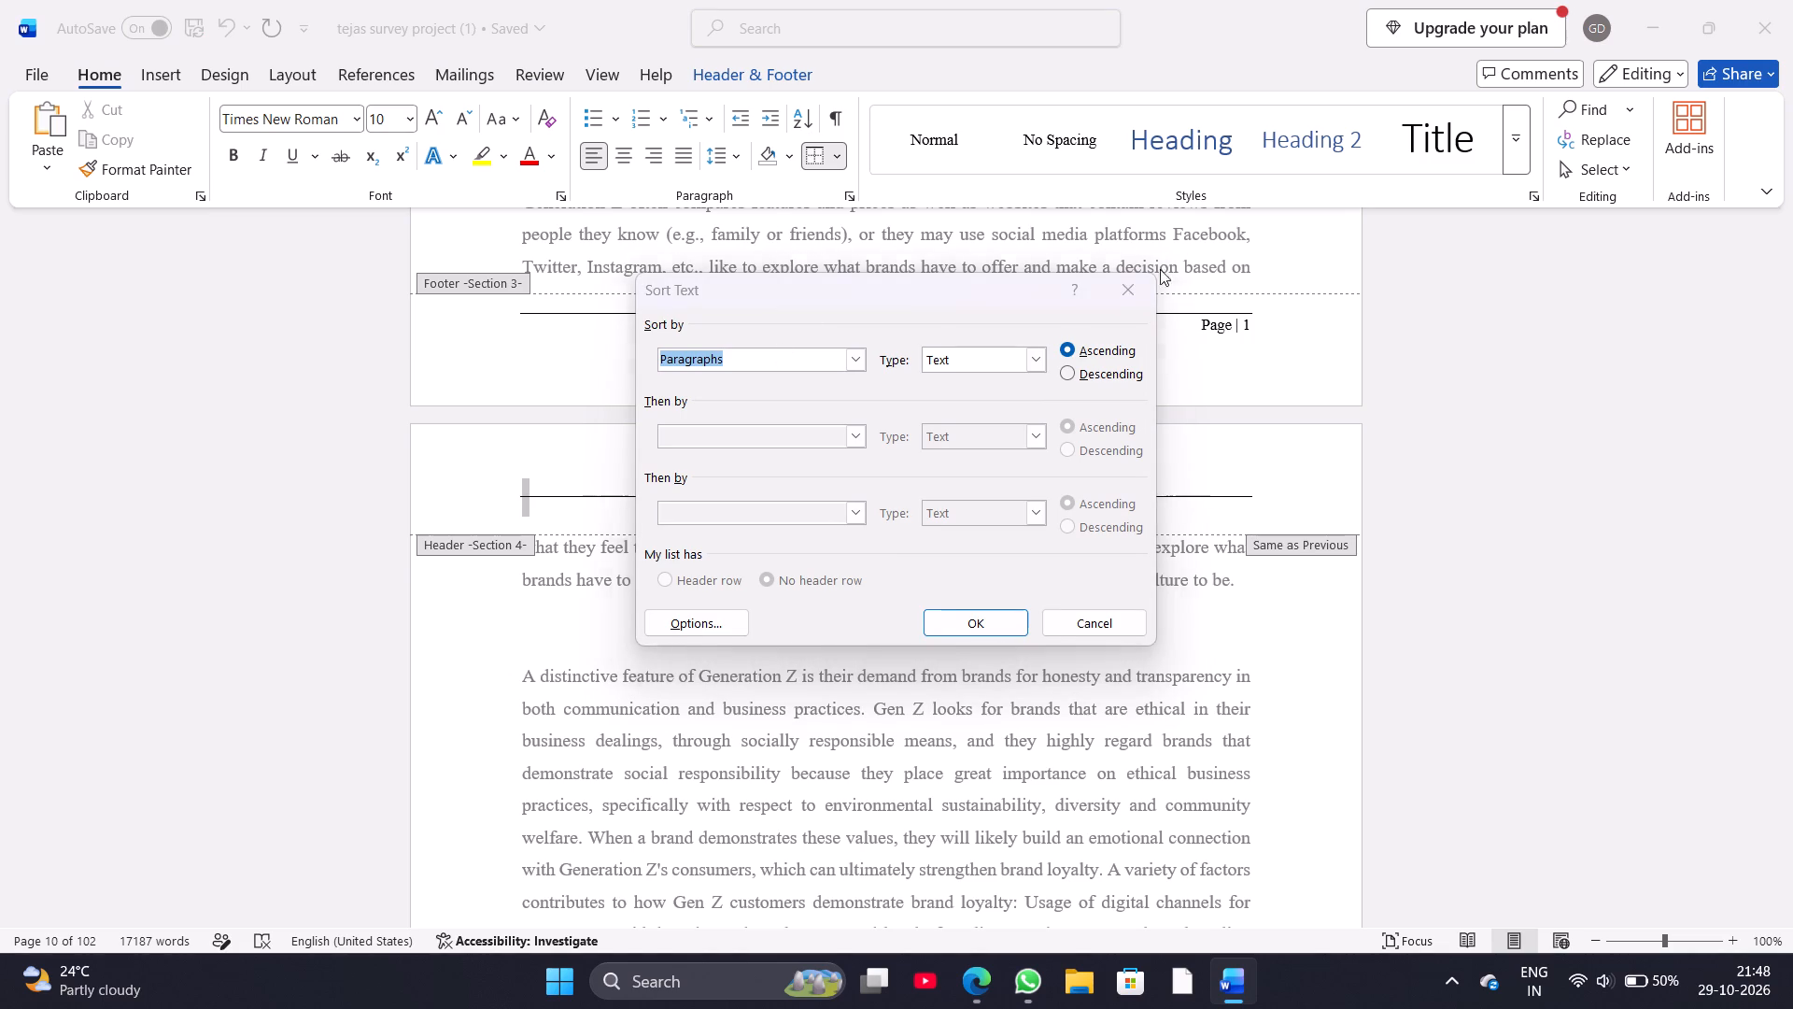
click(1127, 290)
Show paragraph marks and other hidden formatting symbols in the document.
click(828, 127)
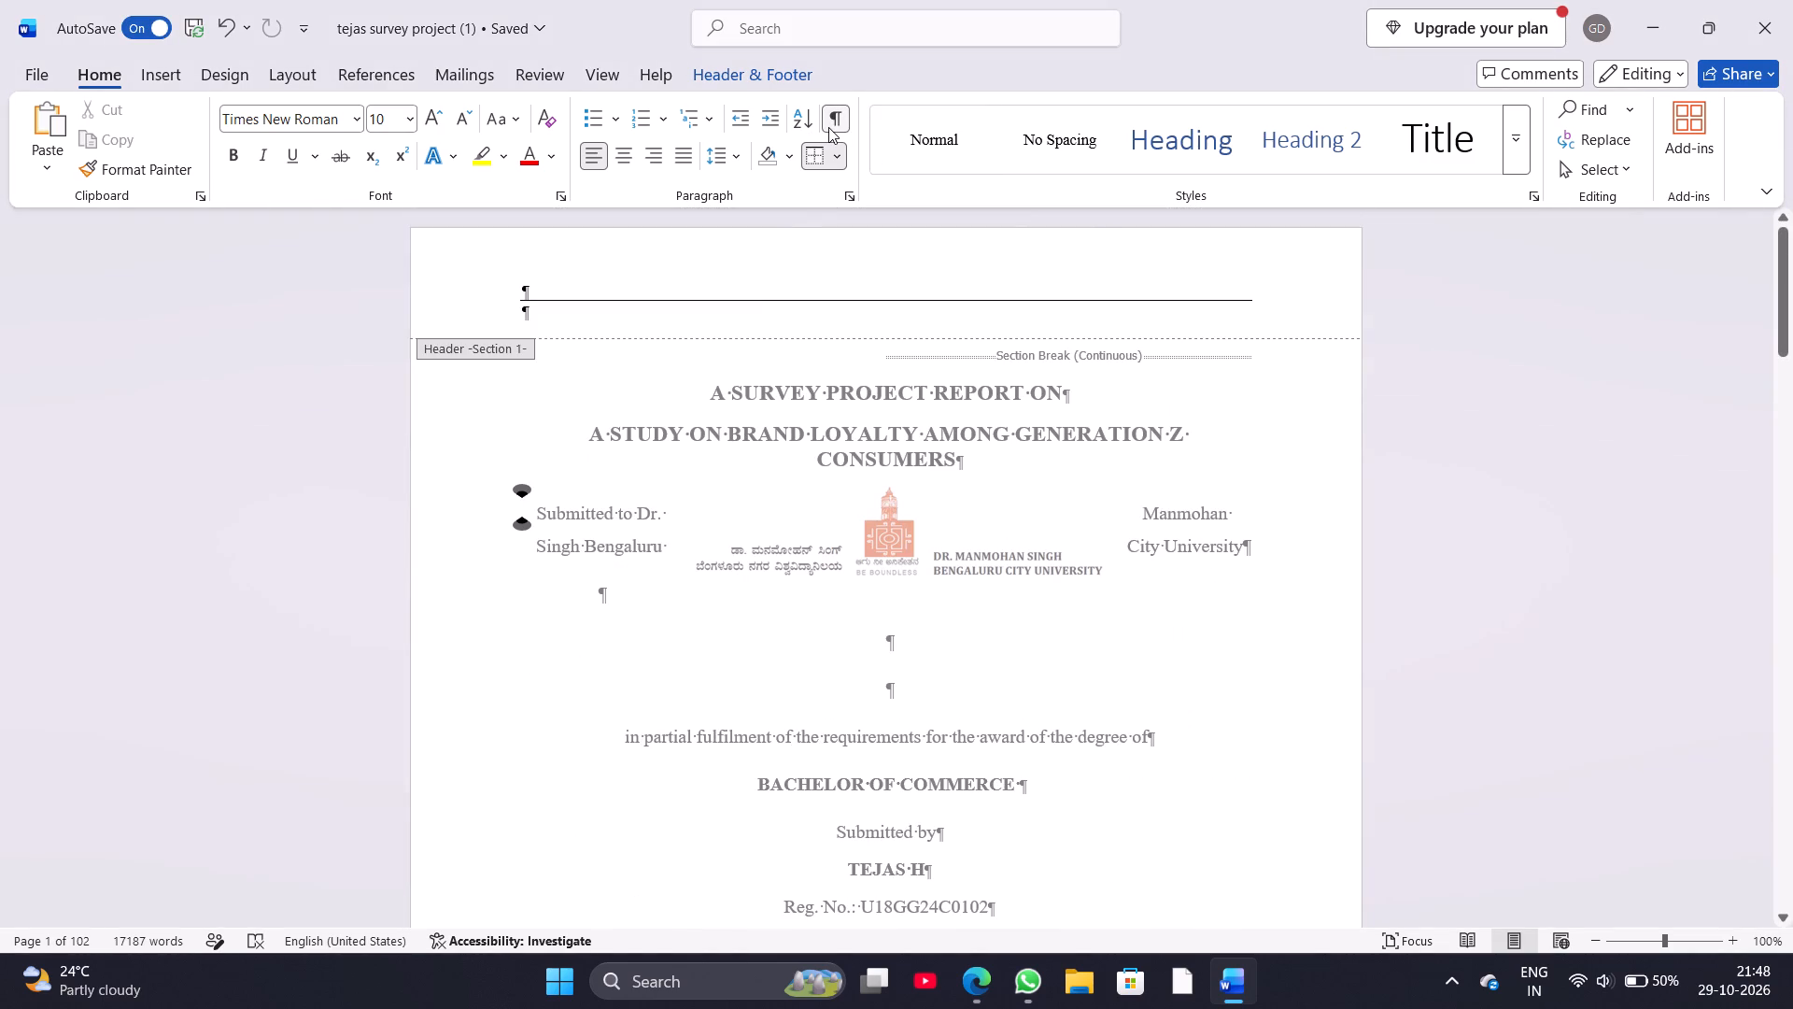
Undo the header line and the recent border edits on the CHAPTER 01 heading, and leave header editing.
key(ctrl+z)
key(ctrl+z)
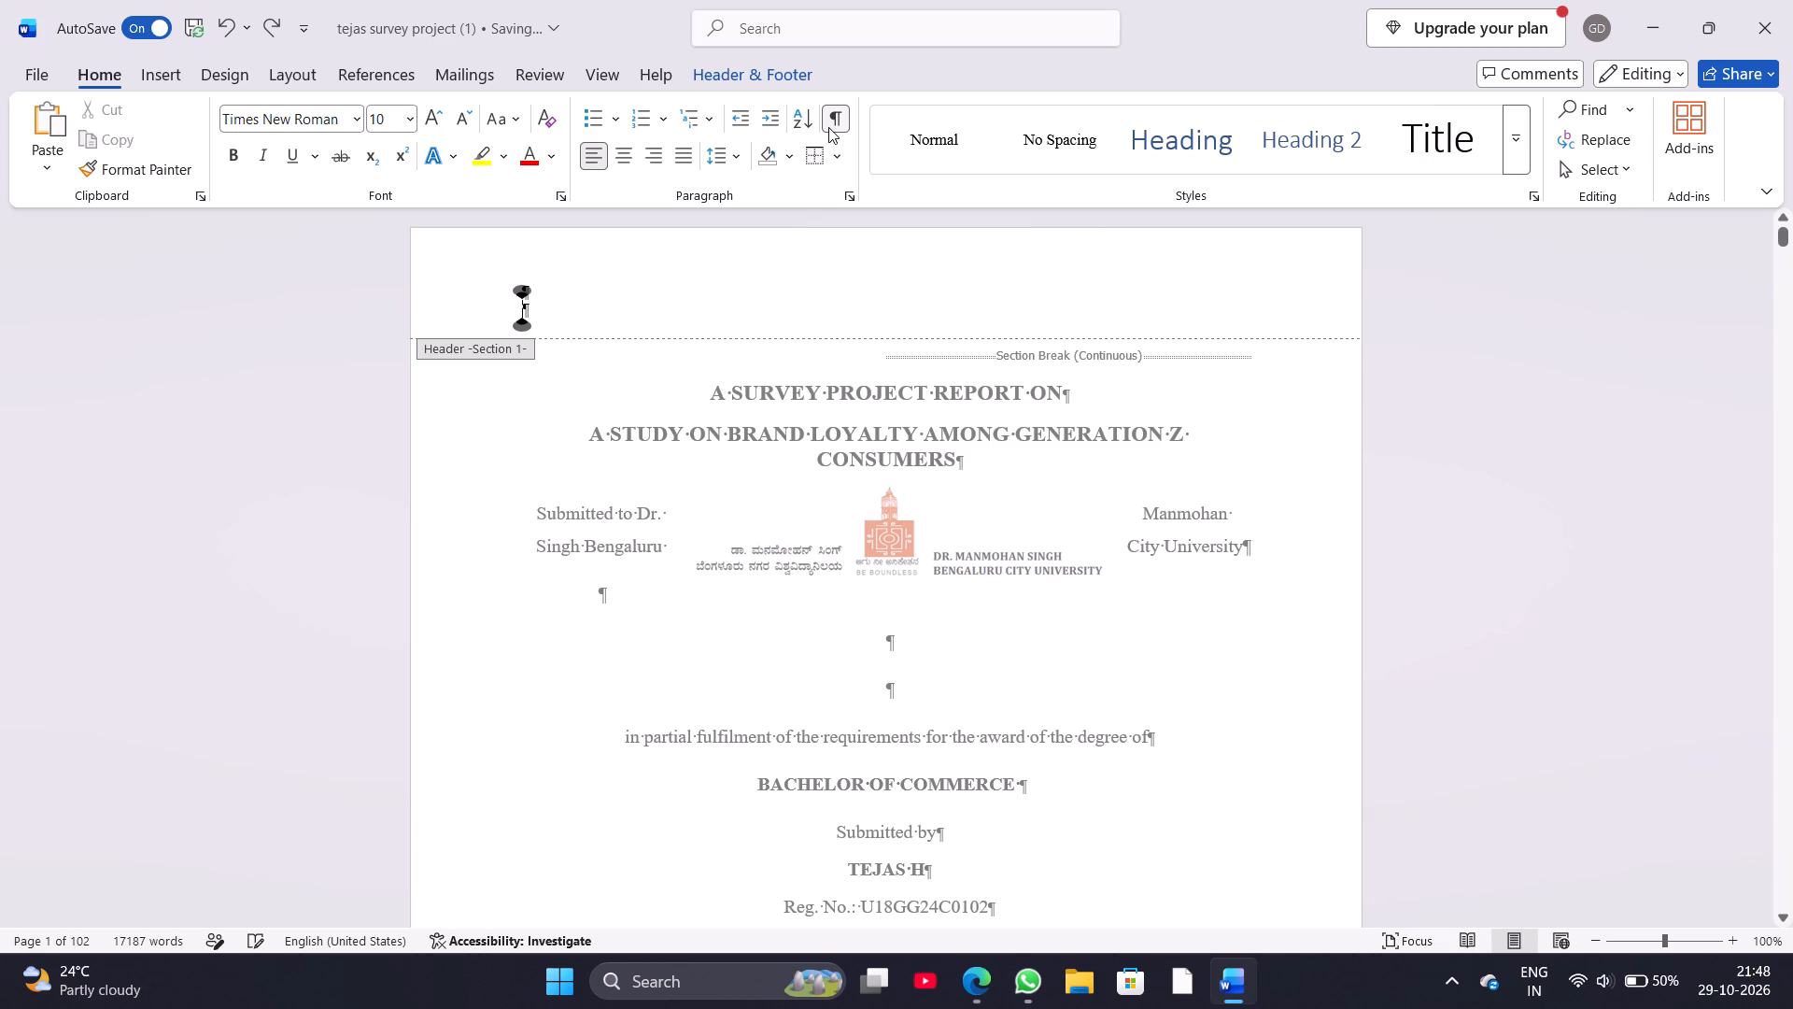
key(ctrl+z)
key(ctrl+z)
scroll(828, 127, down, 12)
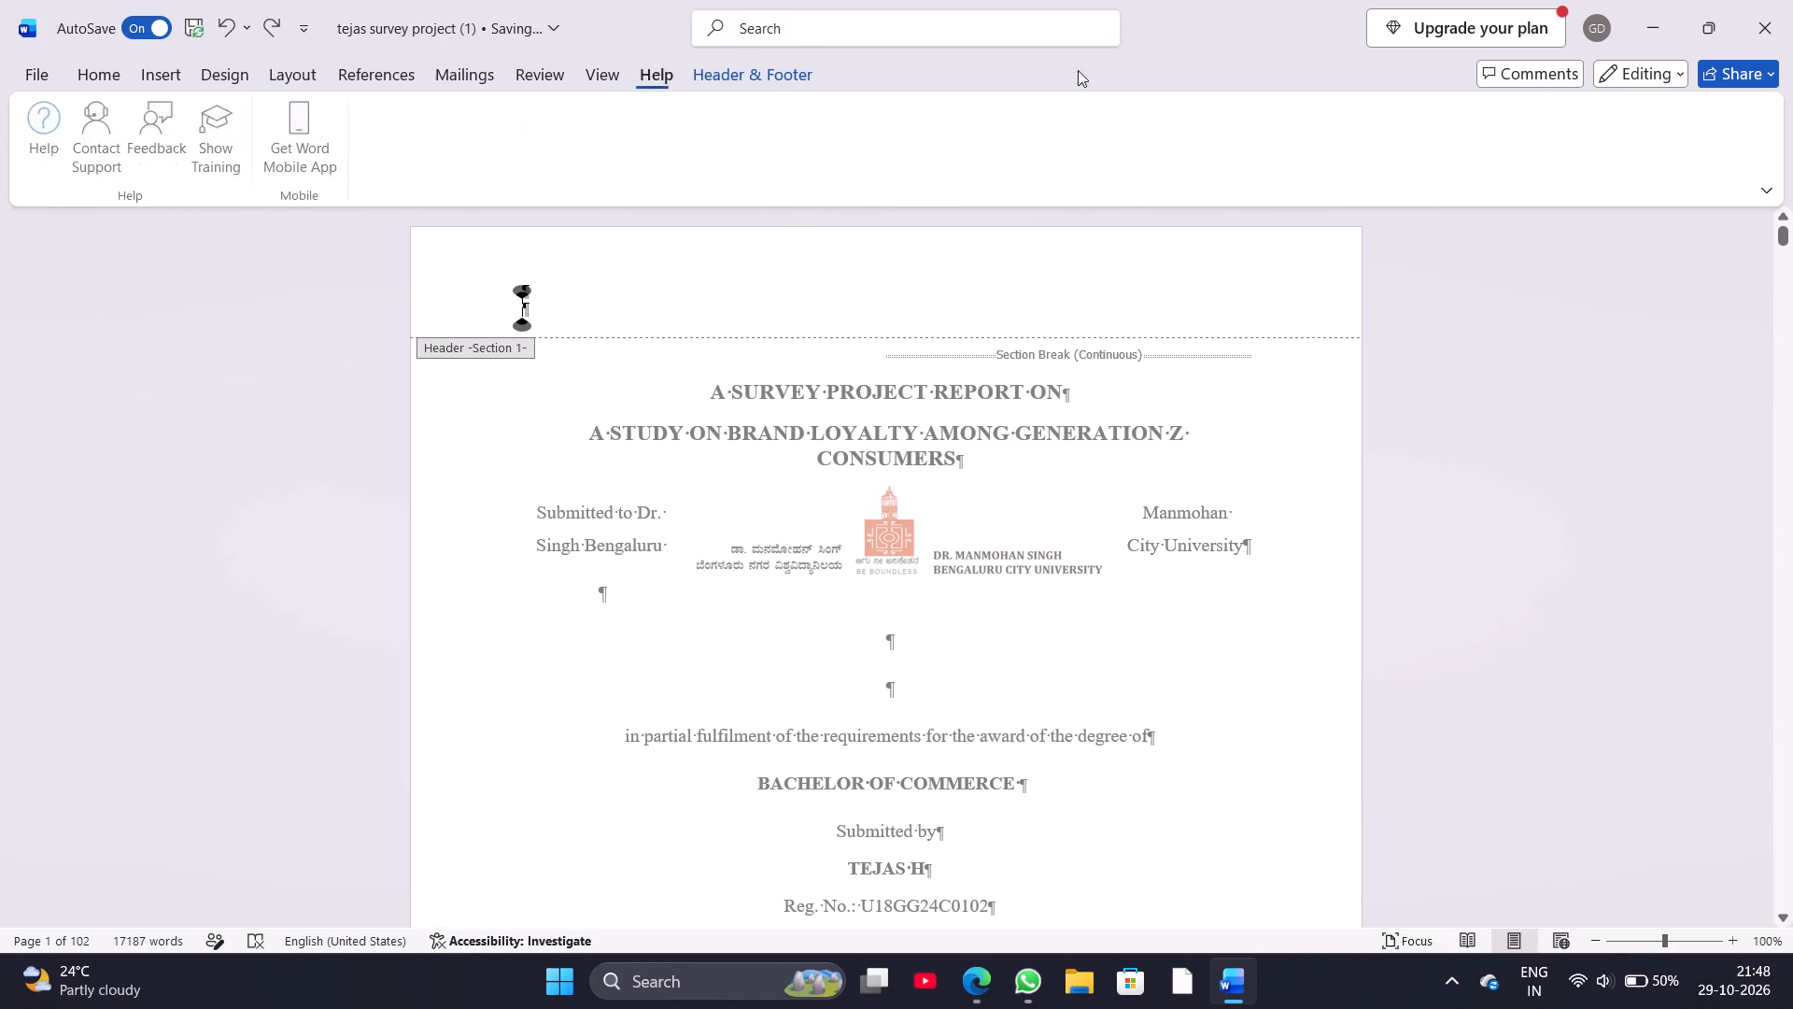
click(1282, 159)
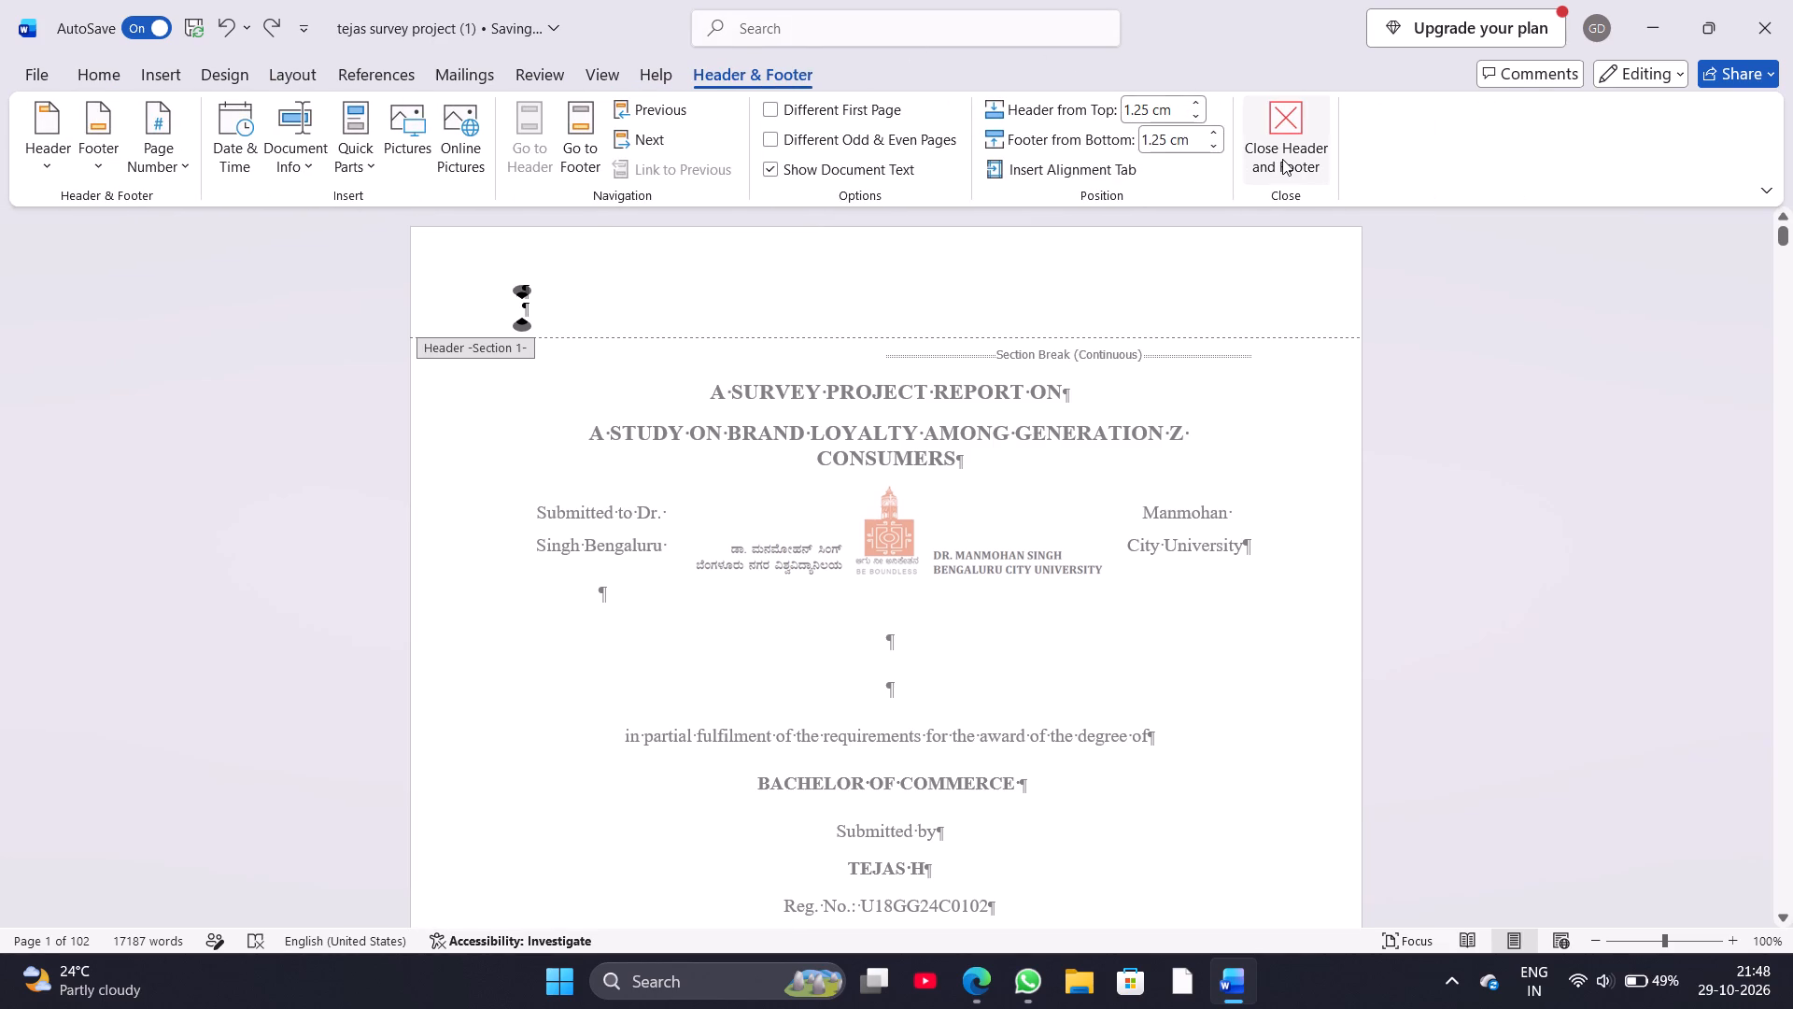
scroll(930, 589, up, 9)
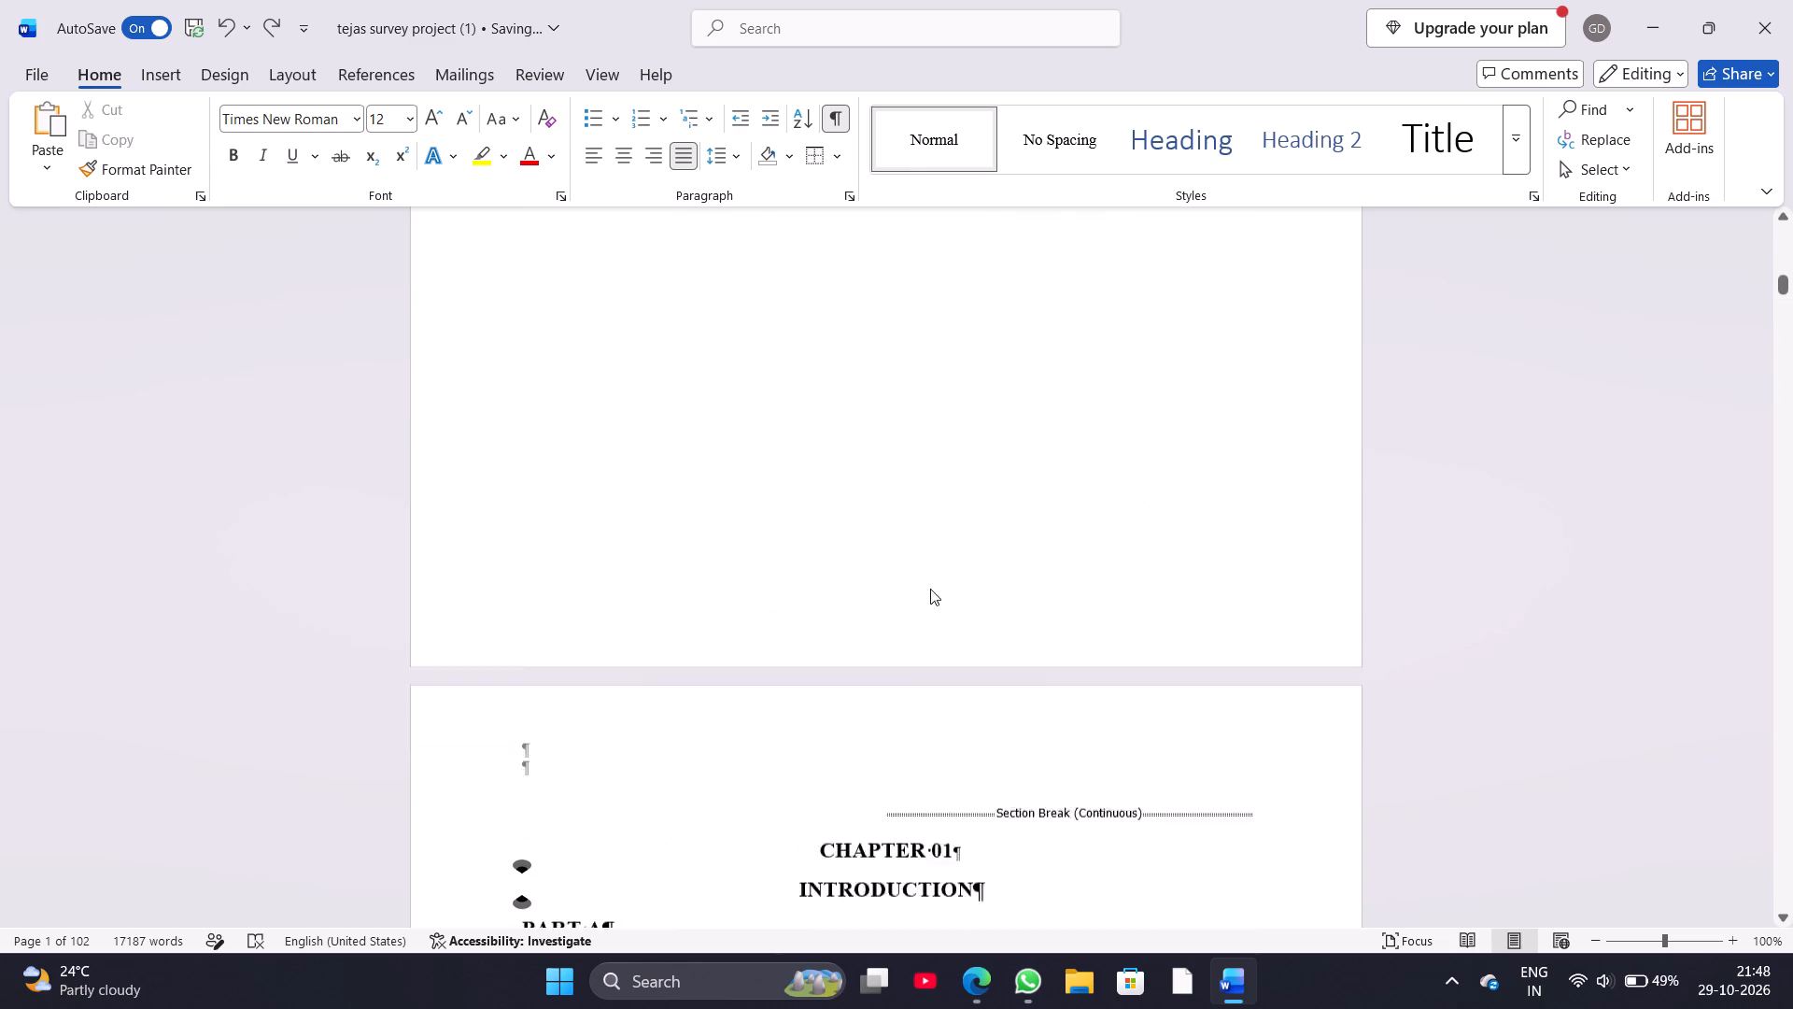
Undo the remaining section-break and header edits back to the original header with the college logo and report title.
scroll(930, 589, up, 9)
key(ctrl+z)
key(ctrl+z)
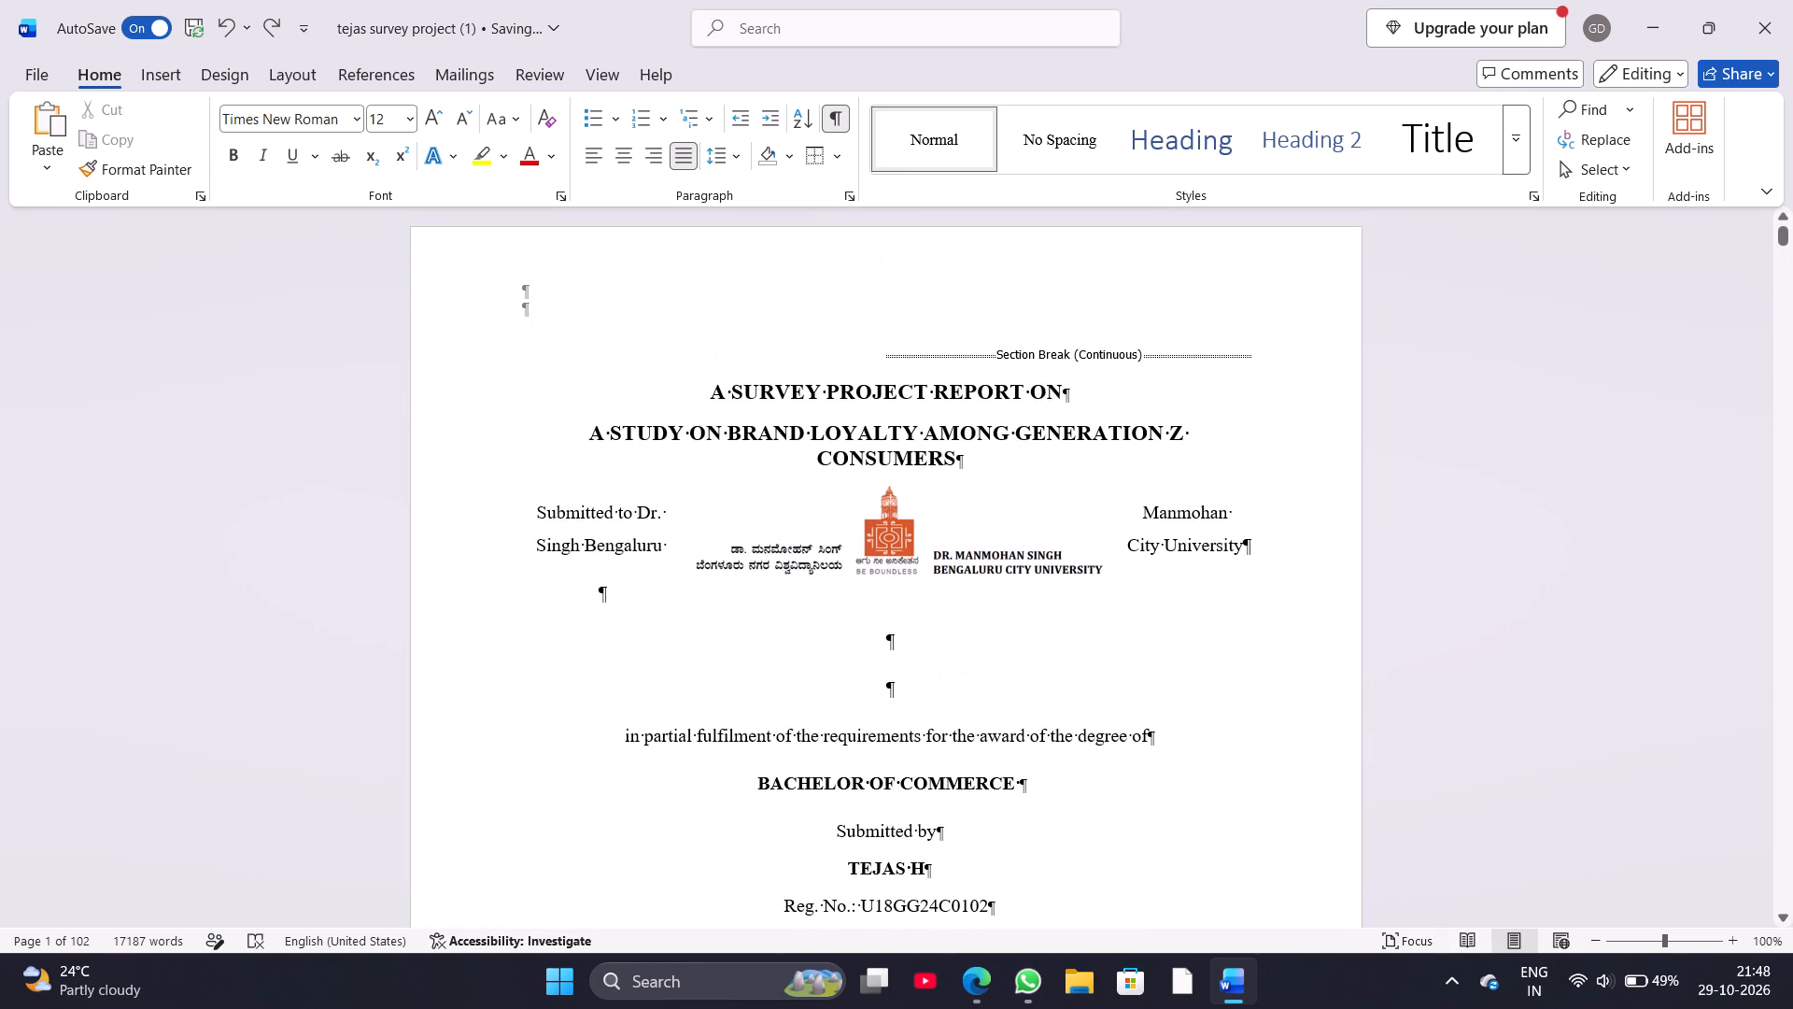
key(ctrl+z)
key(ctrl+z)
key(ctrl+z)
key(ctrl+z)
key(ctrl+z)
key(ctrl+z)
key(ctrl+z)
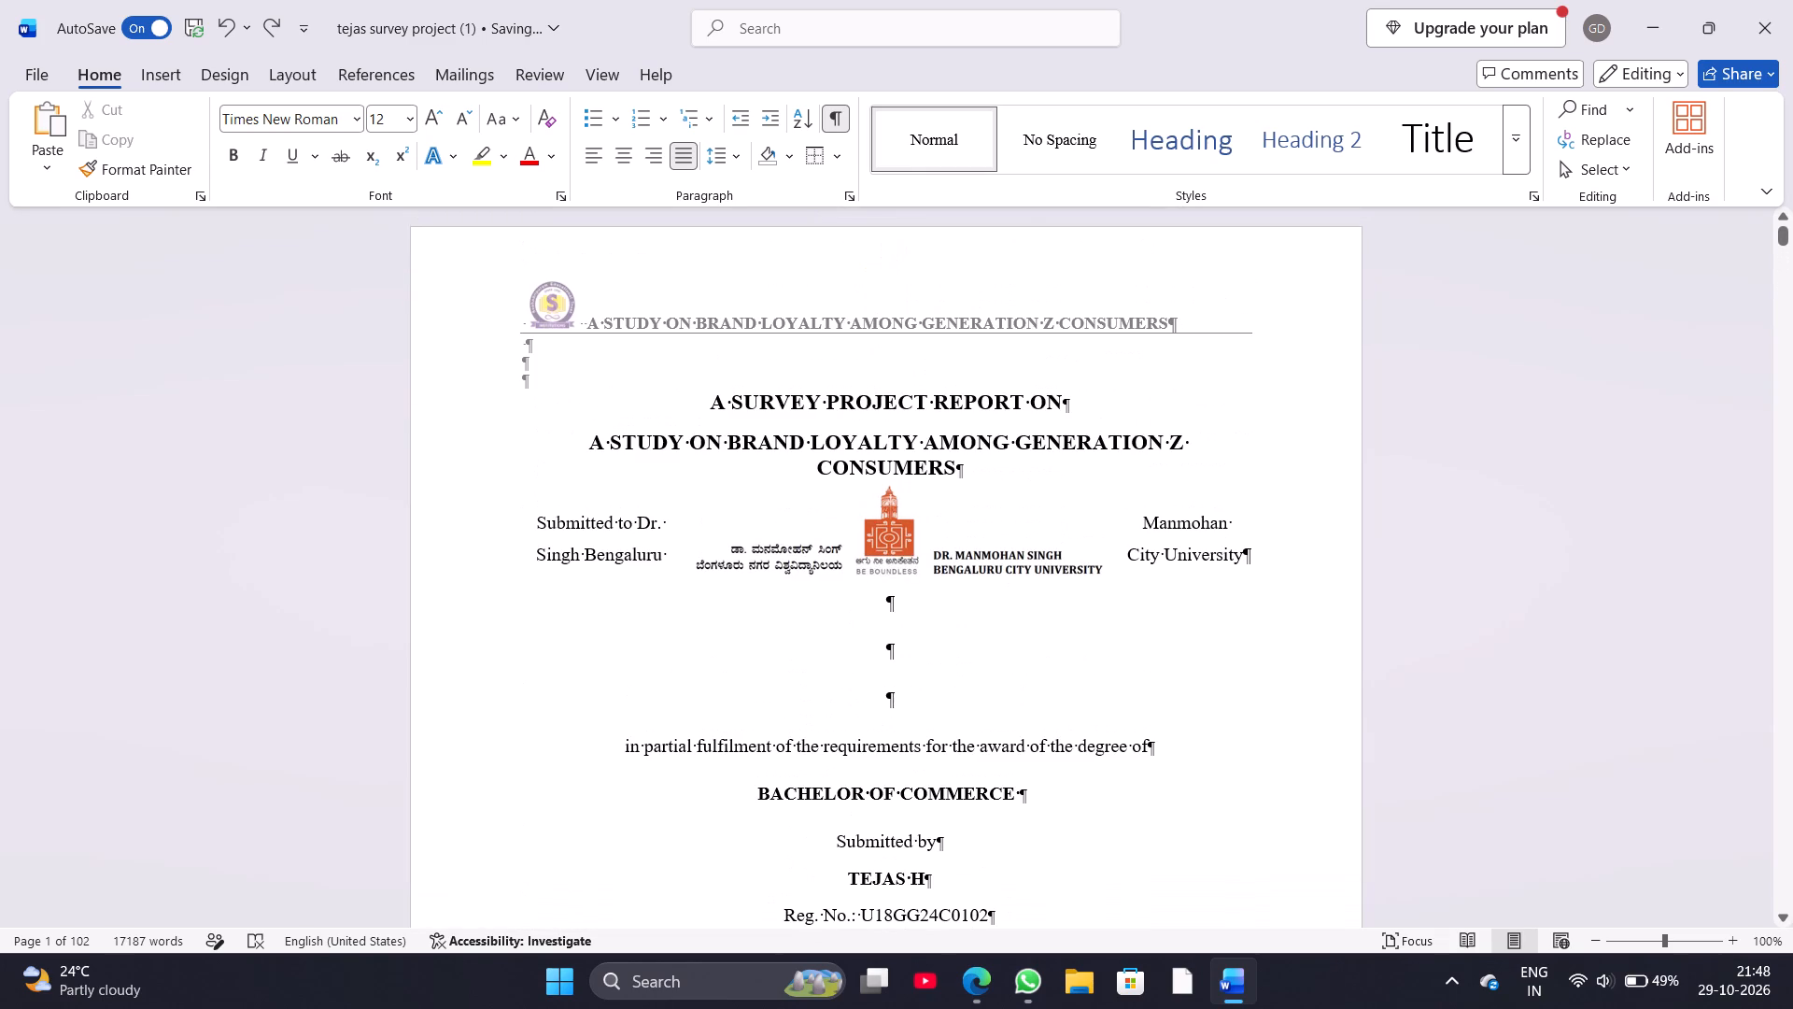
key(ctrl+z)
key(ctrl+z)
key(ctrl+z)
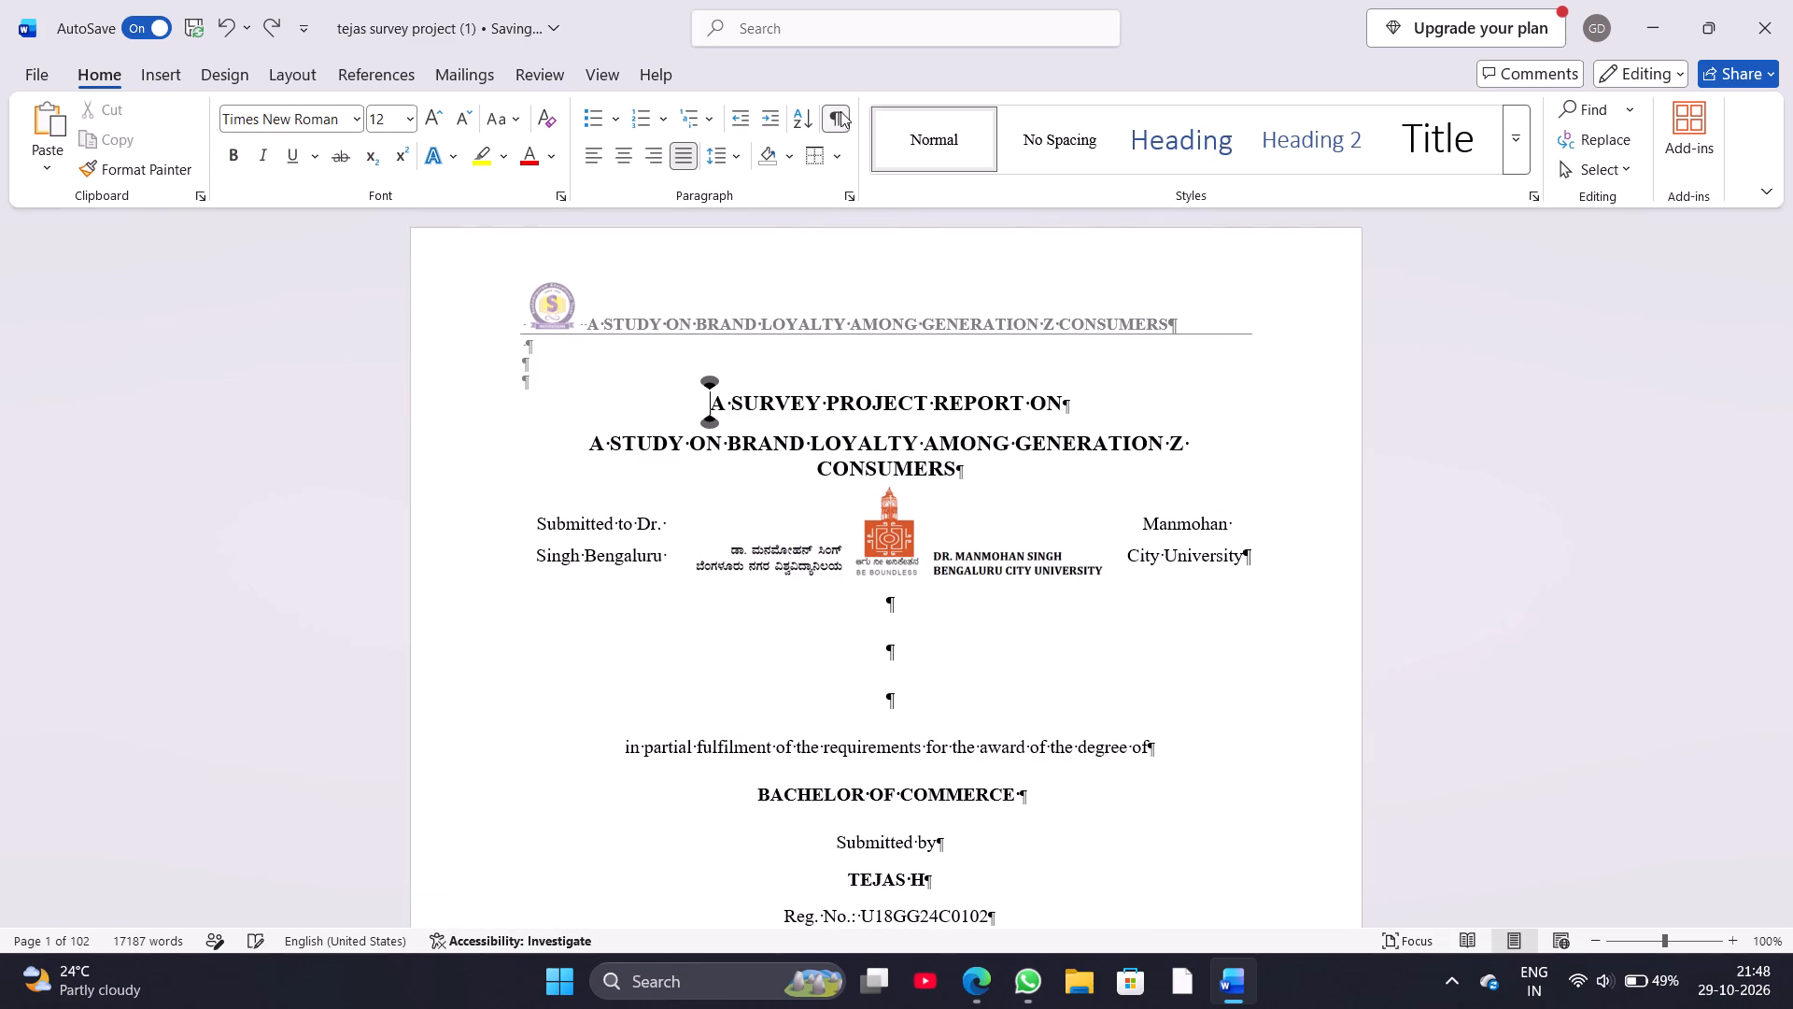
Hide the paragraph marks and other hidden formatting symbols in the document.
click(835, 107)
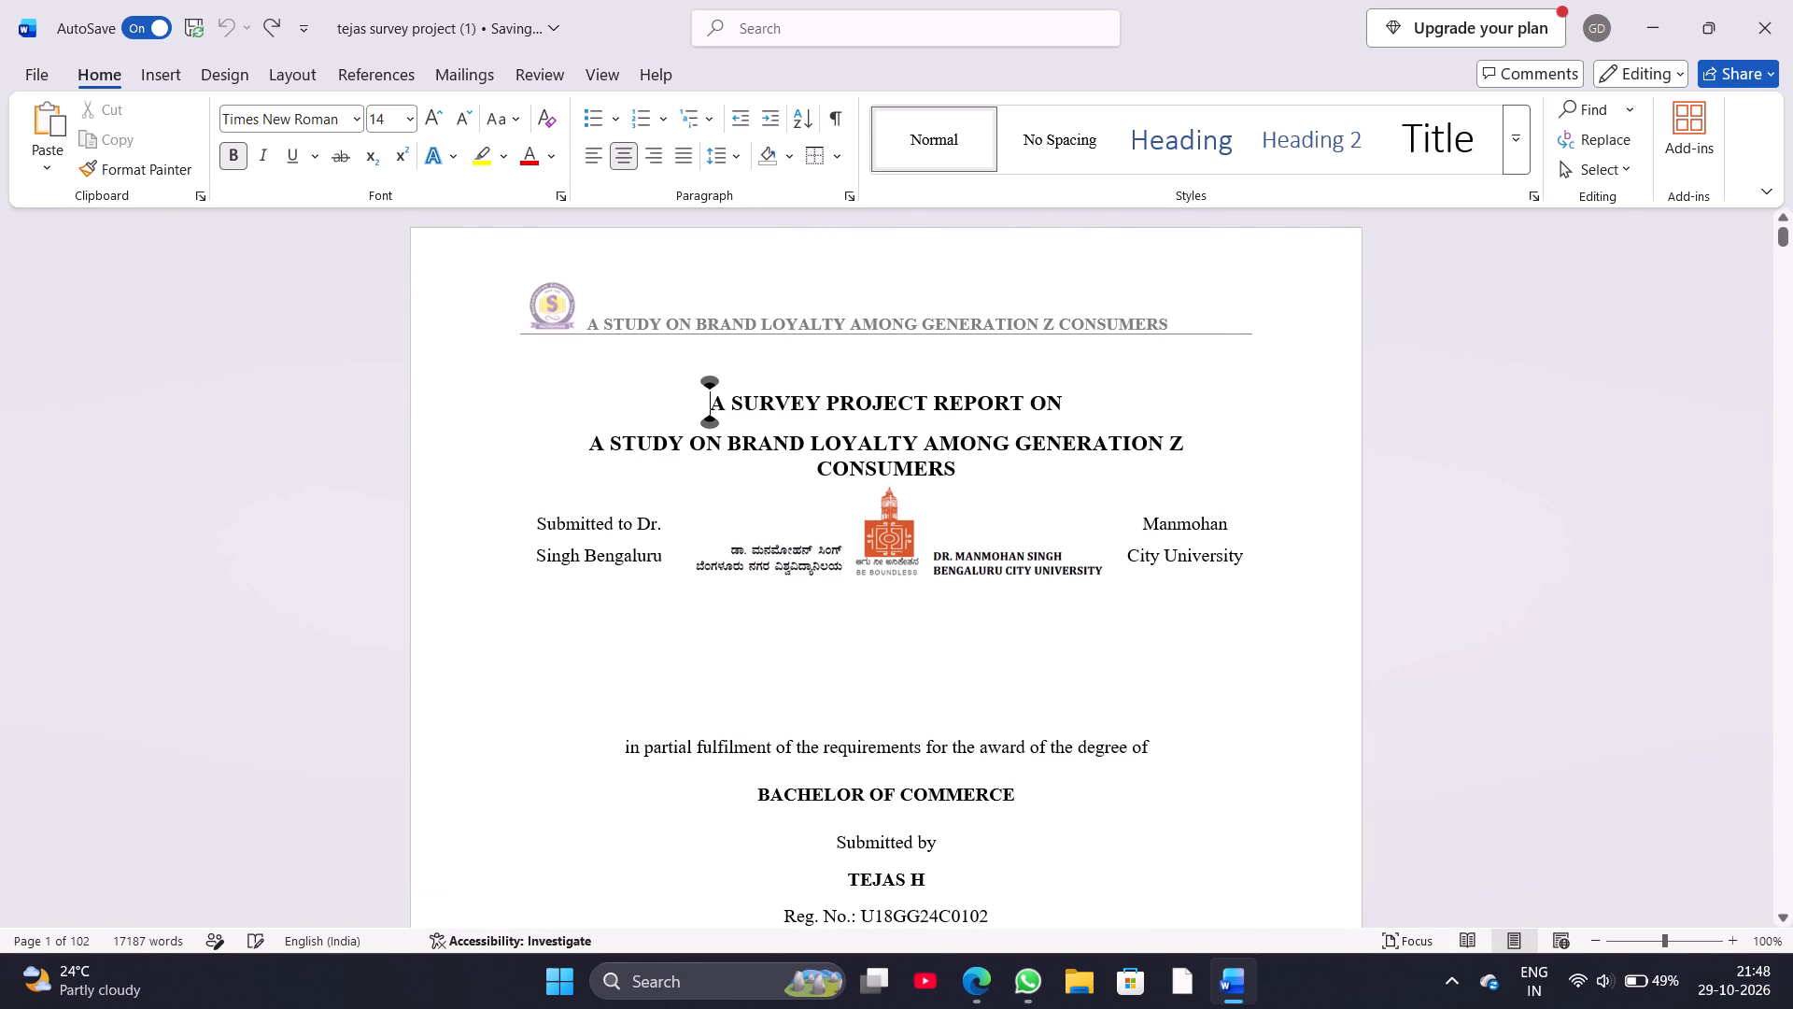
key(ctrl+z)
key(ctrl+z)
key(ctrl+z)
key(ctrl+z)
key(ctrl+z)
key(ctrl+z)
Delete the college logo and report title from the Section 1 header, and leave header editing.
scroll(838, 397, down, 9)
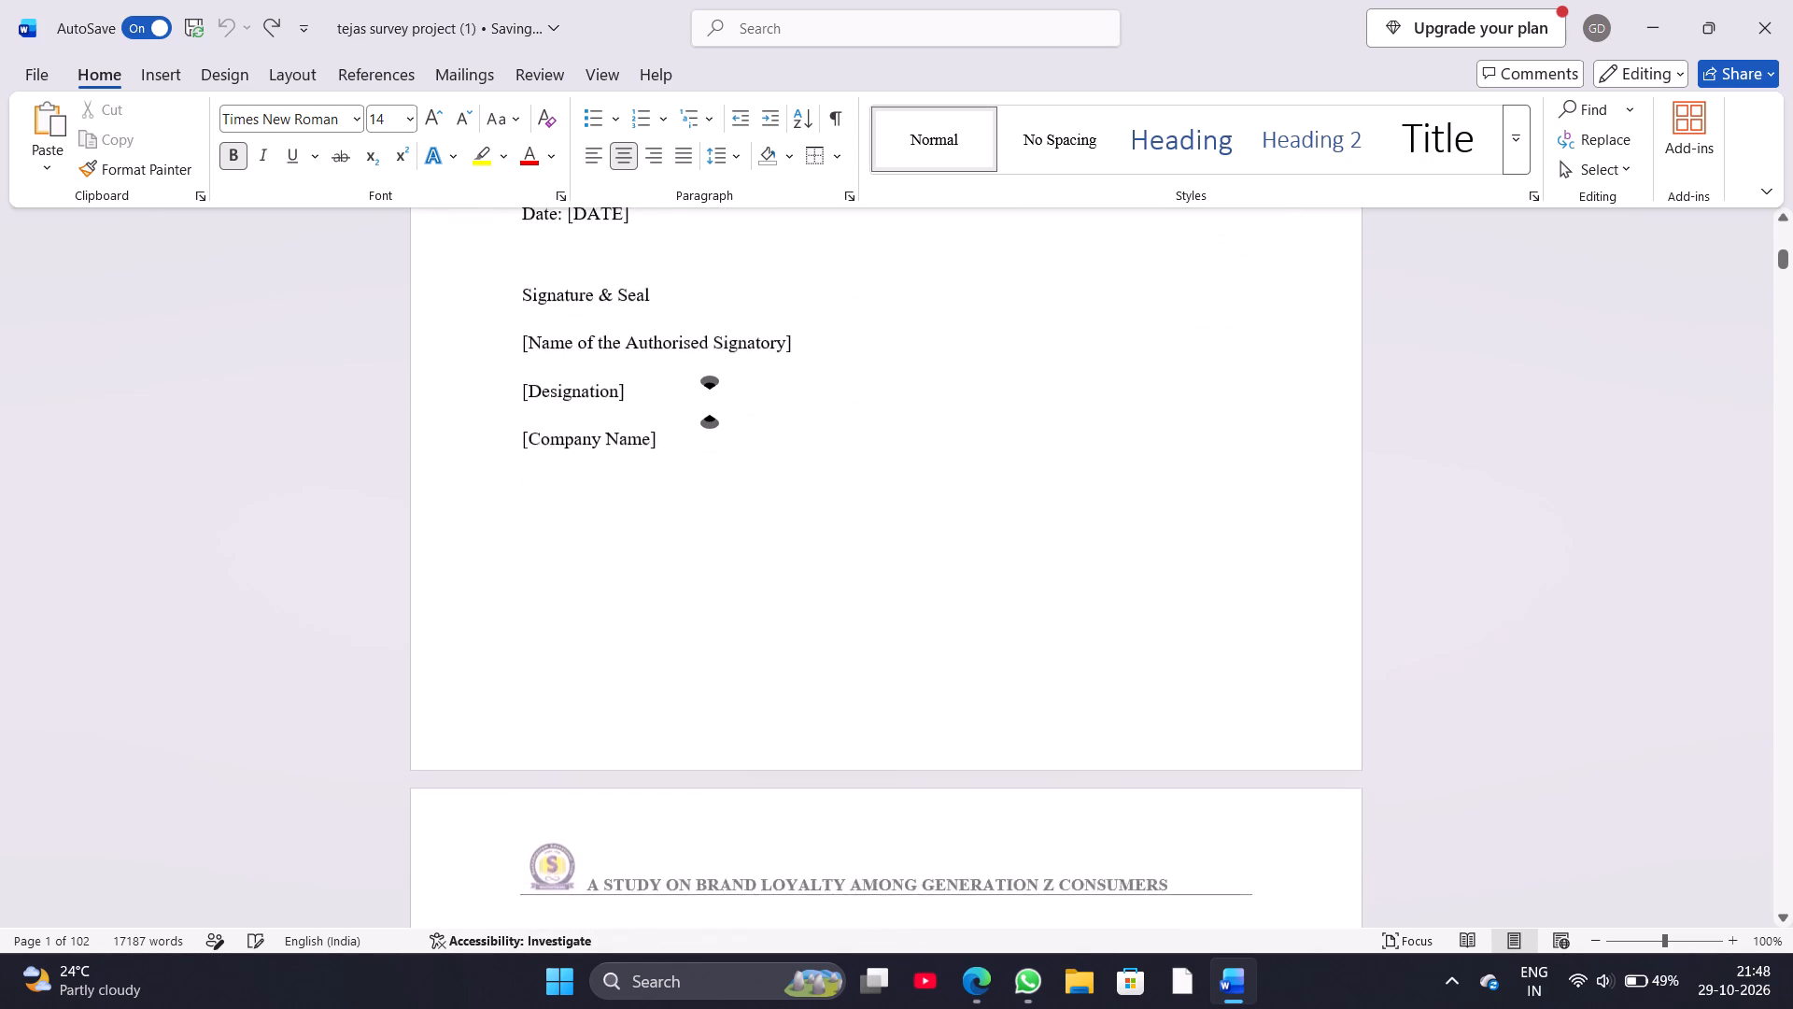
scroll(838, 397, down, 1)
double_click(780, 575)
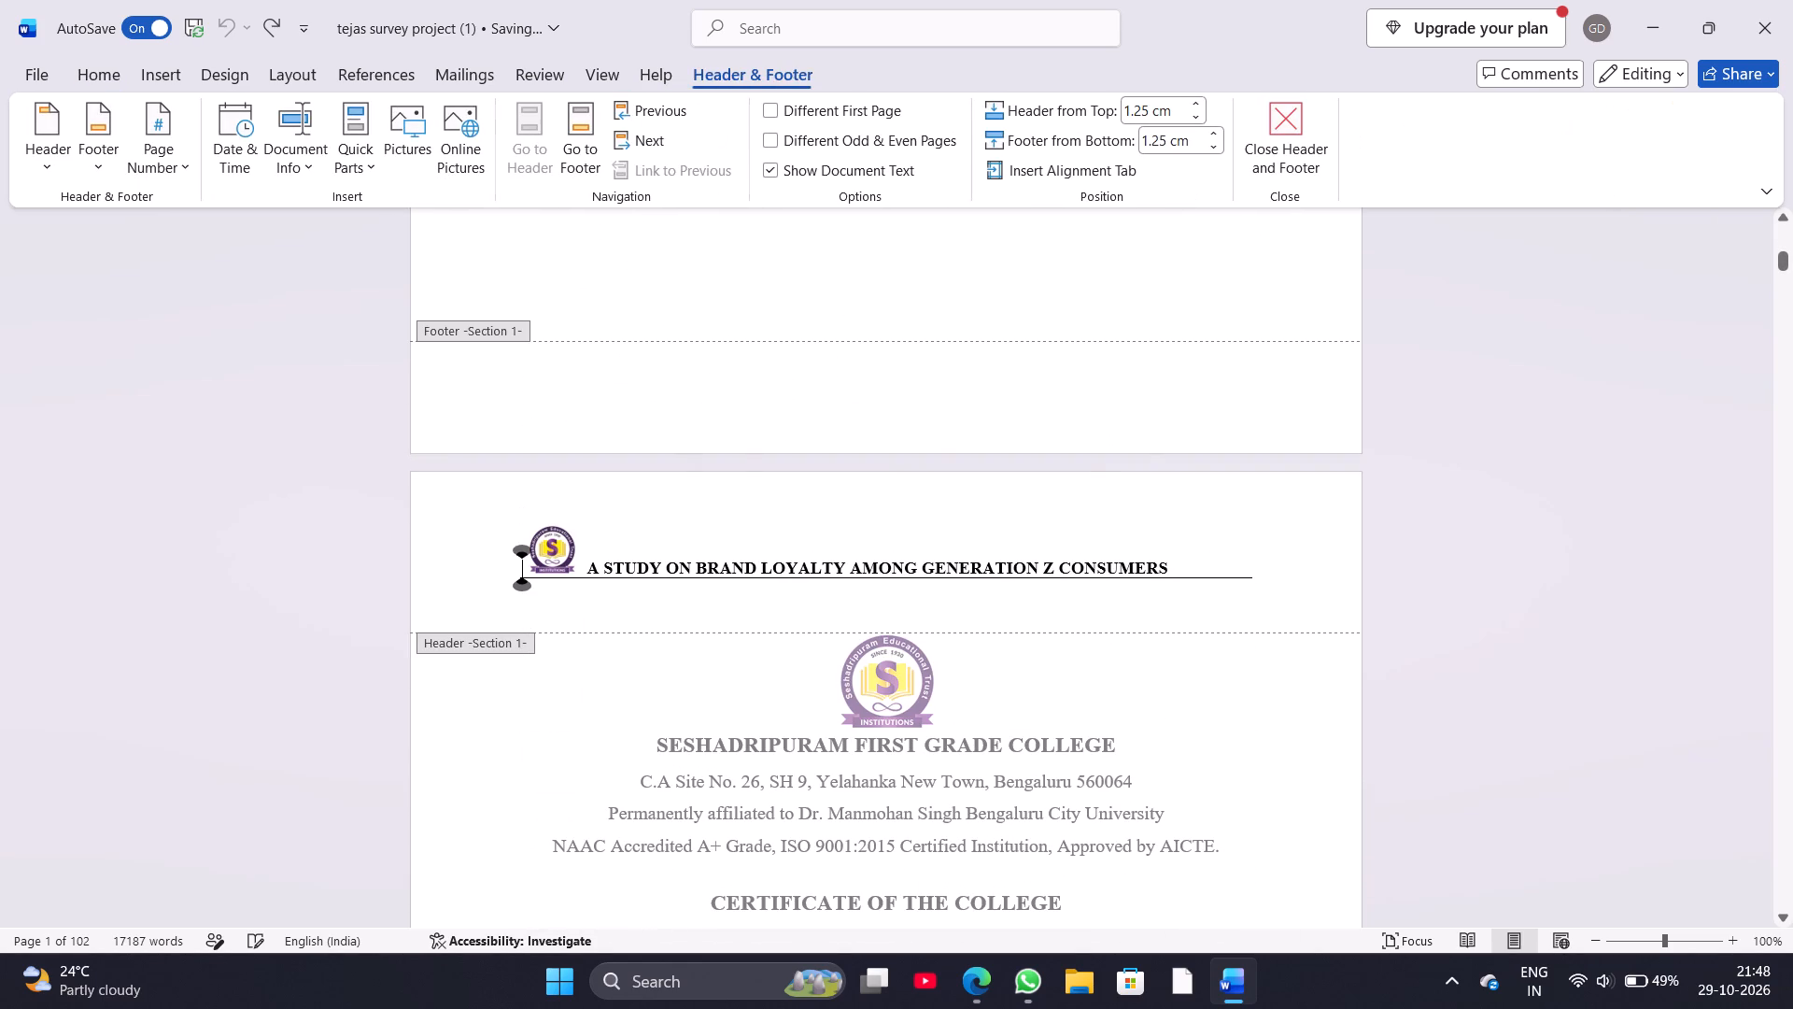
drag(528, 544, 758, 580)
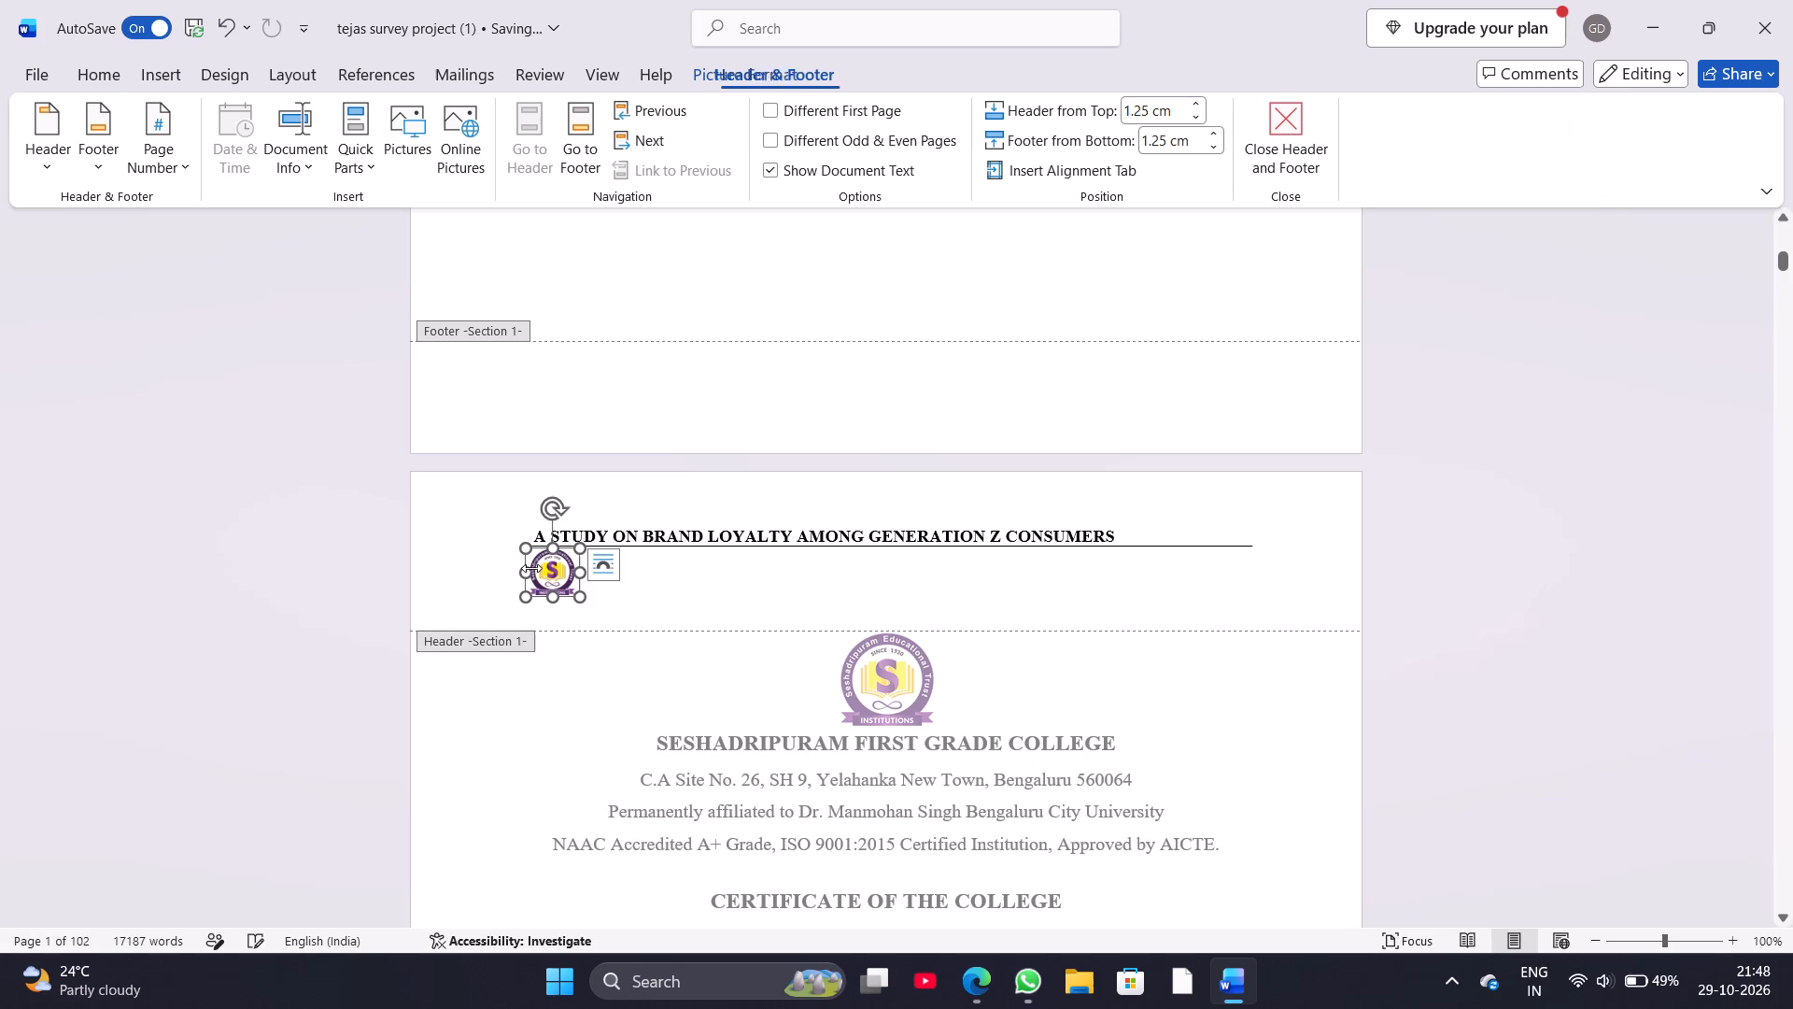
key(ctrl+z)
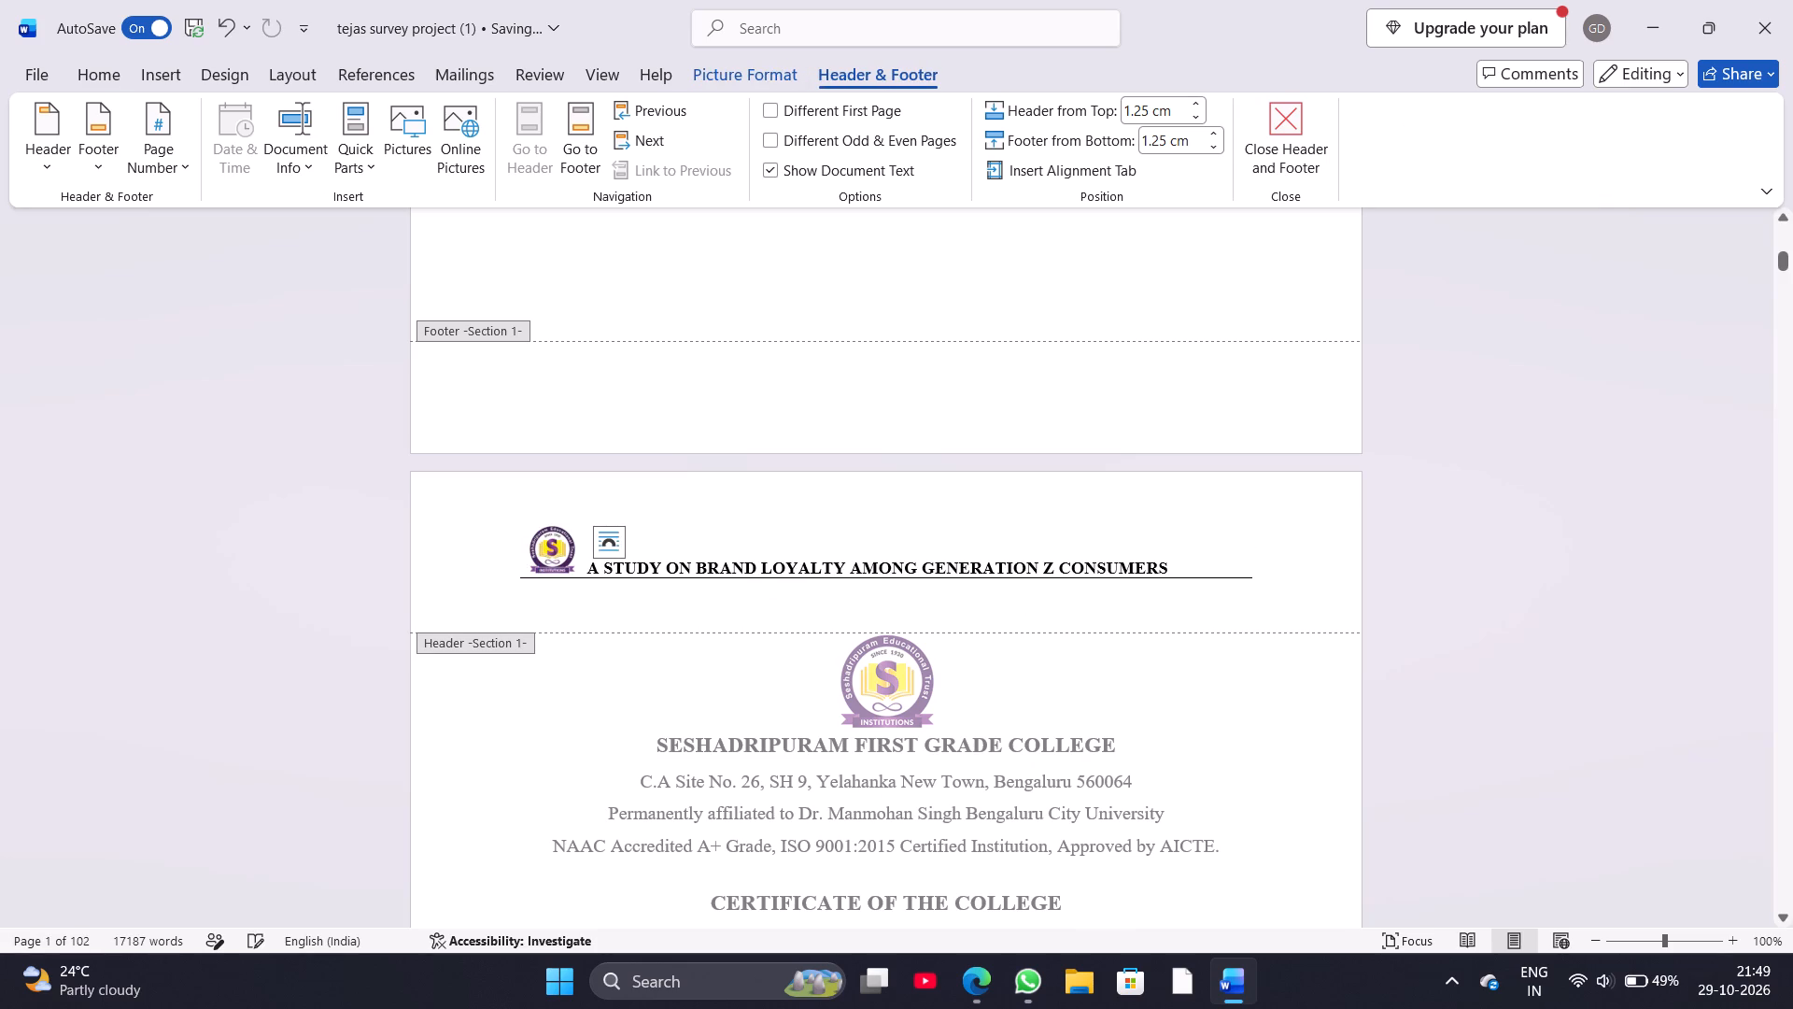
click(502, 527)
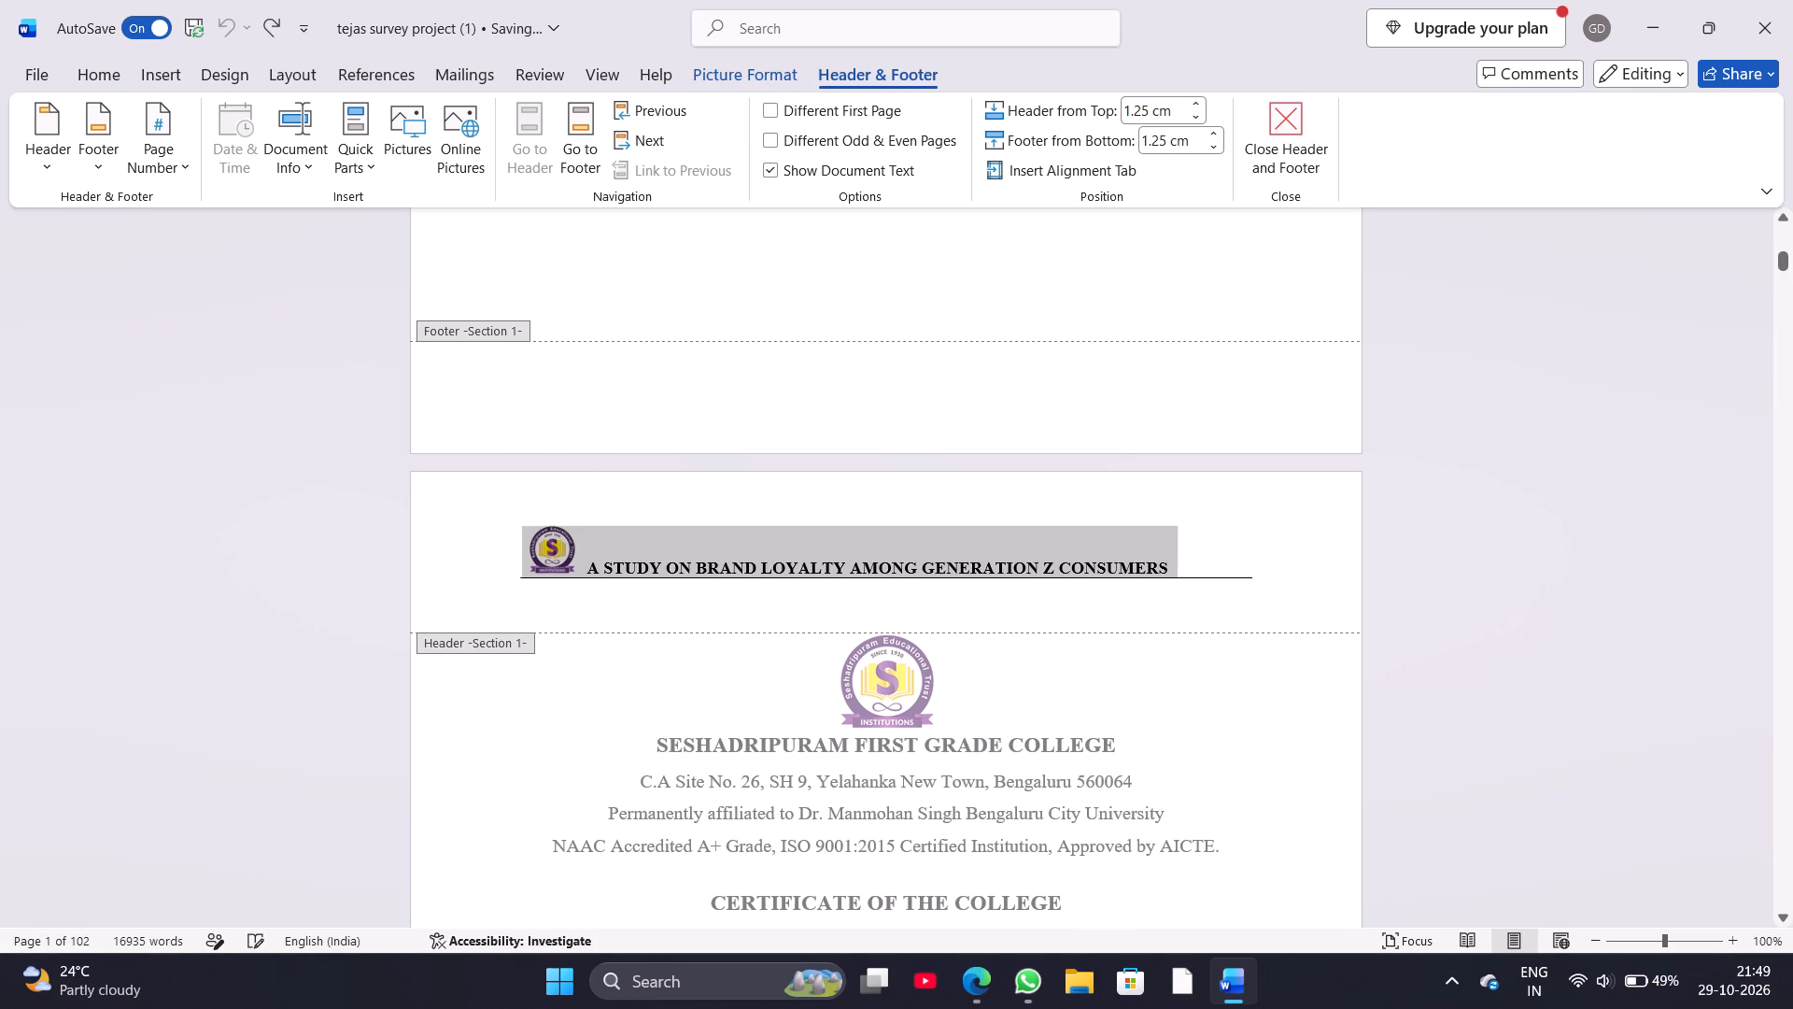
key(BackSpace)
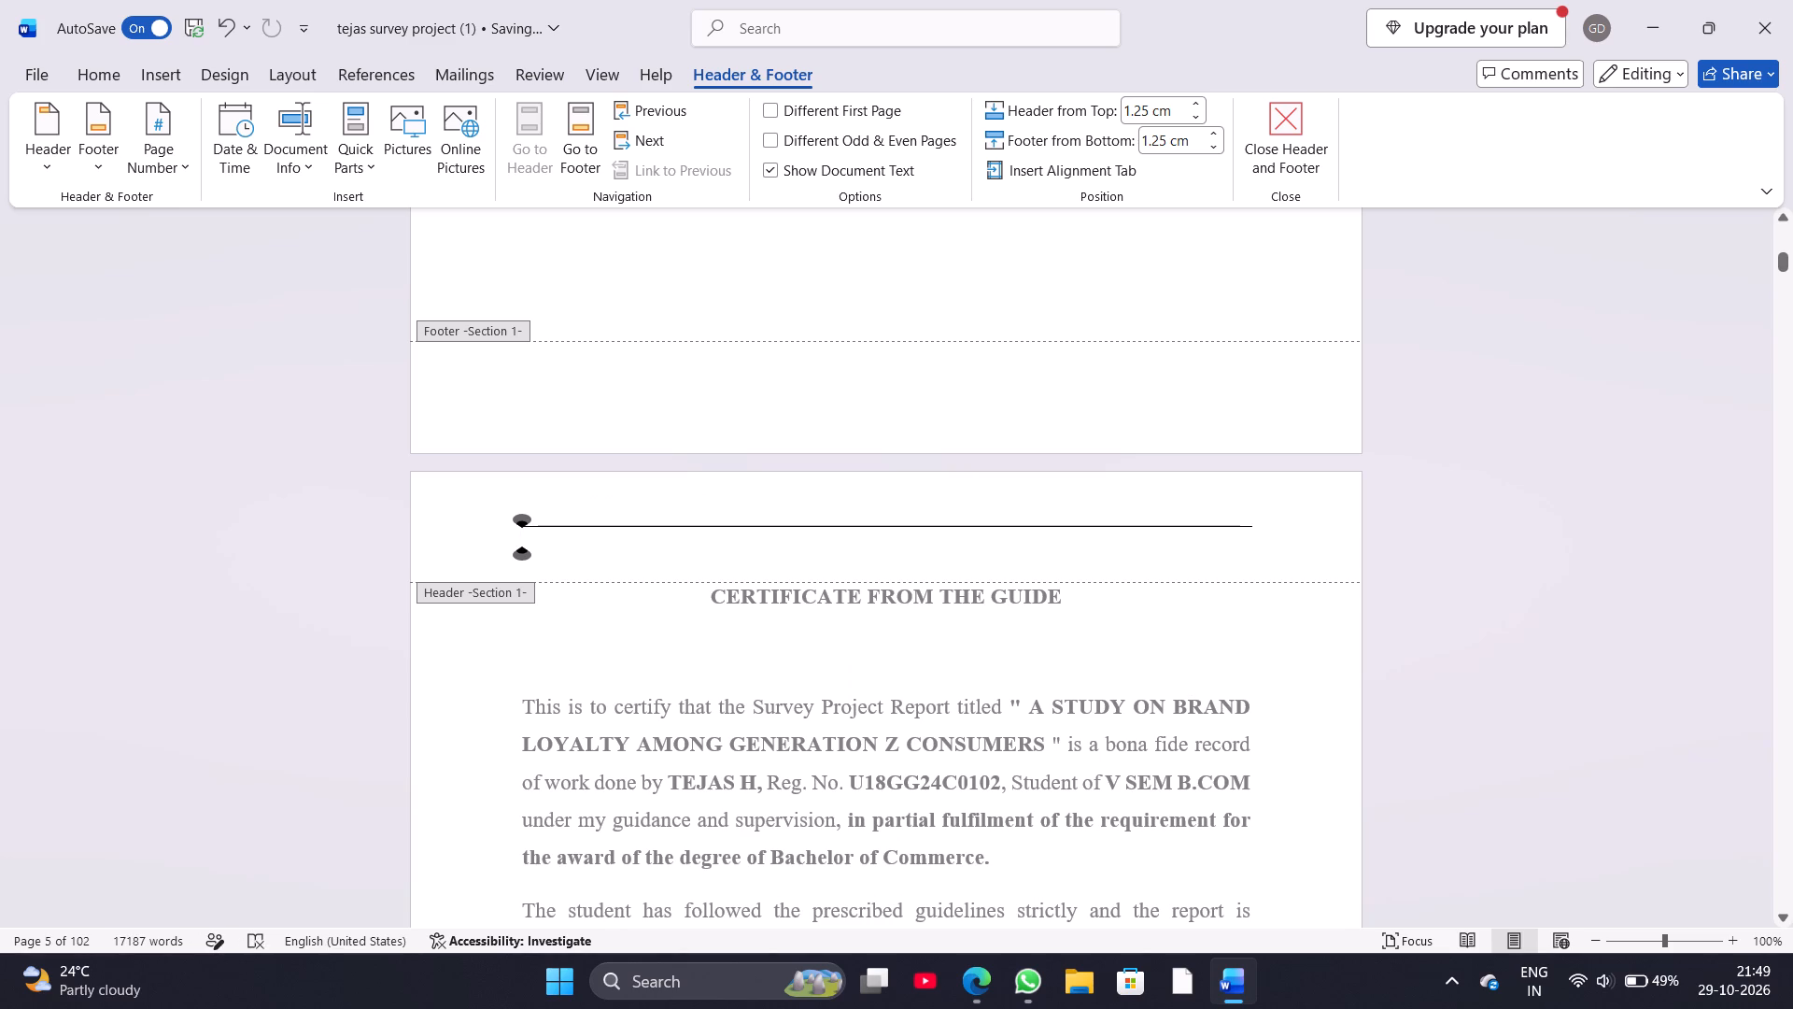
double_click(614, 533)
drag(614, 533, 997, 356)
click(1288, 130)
Check the header line on the pages from the acknowledgement through the first pages of CHAPTER 01.
scroll(981, 424, down, 9)
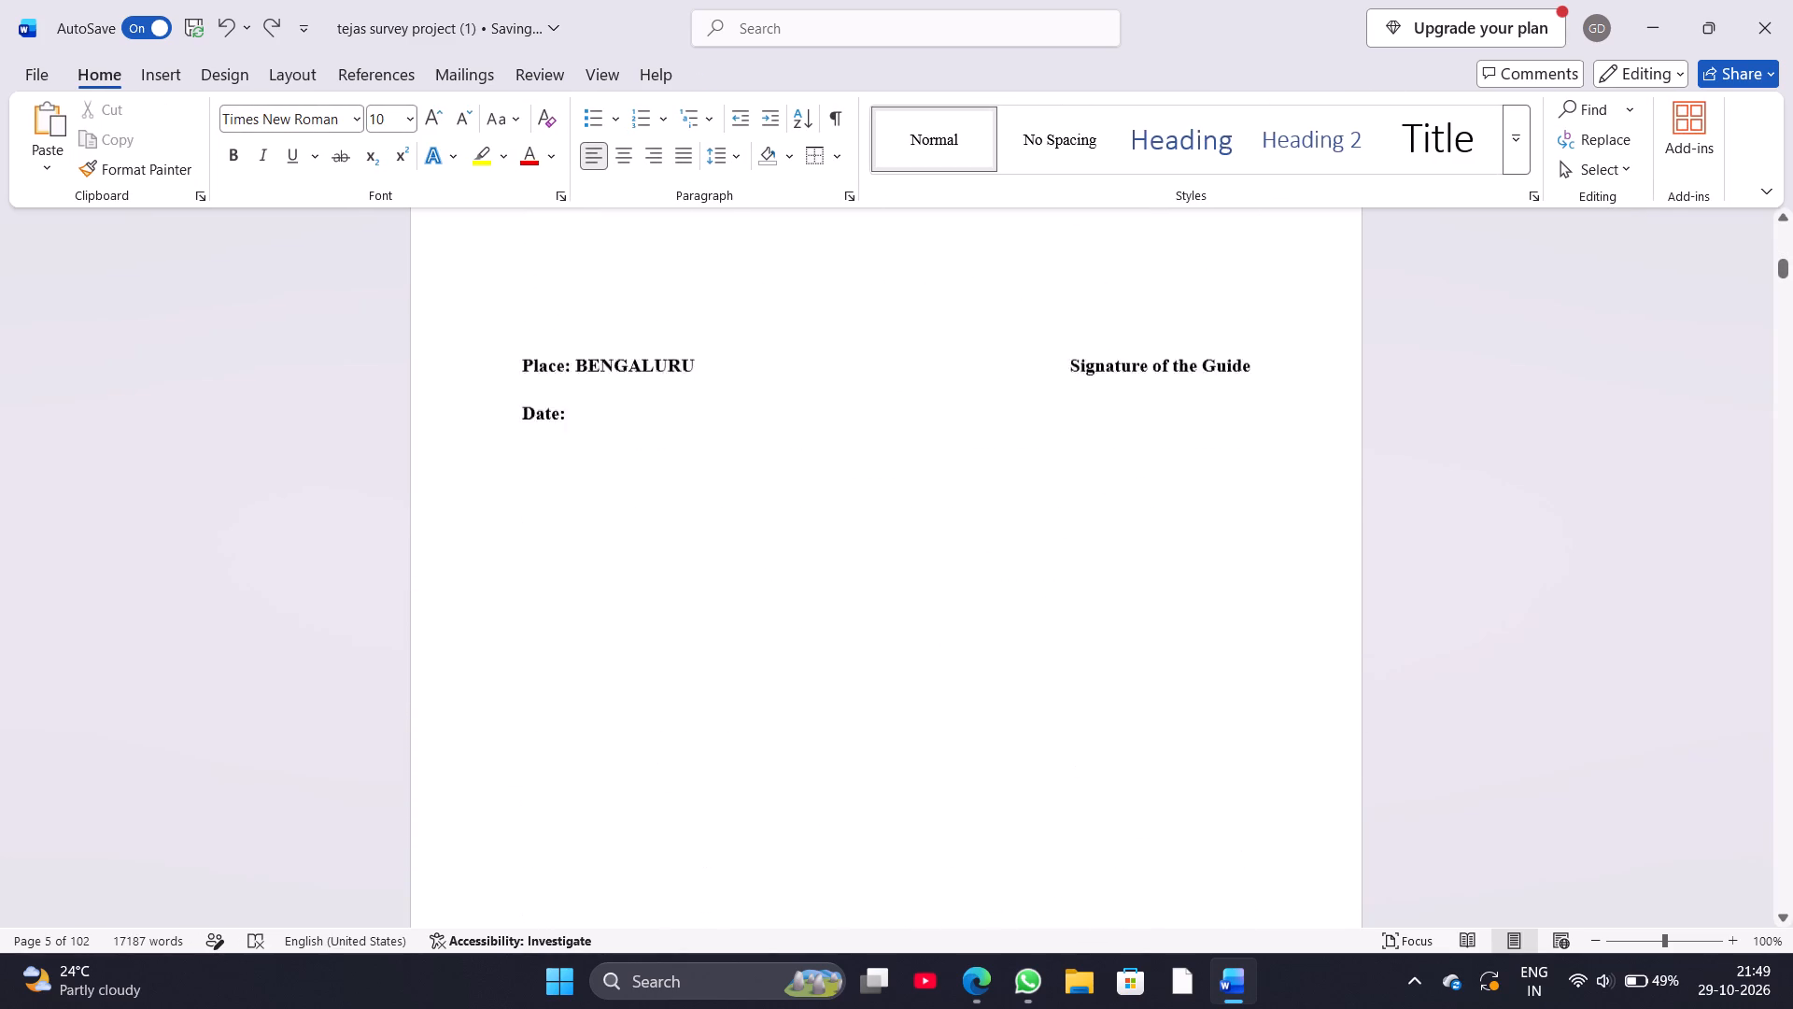
scroll(981, 424, right, 1)
scroll(981, 424, down, 5)
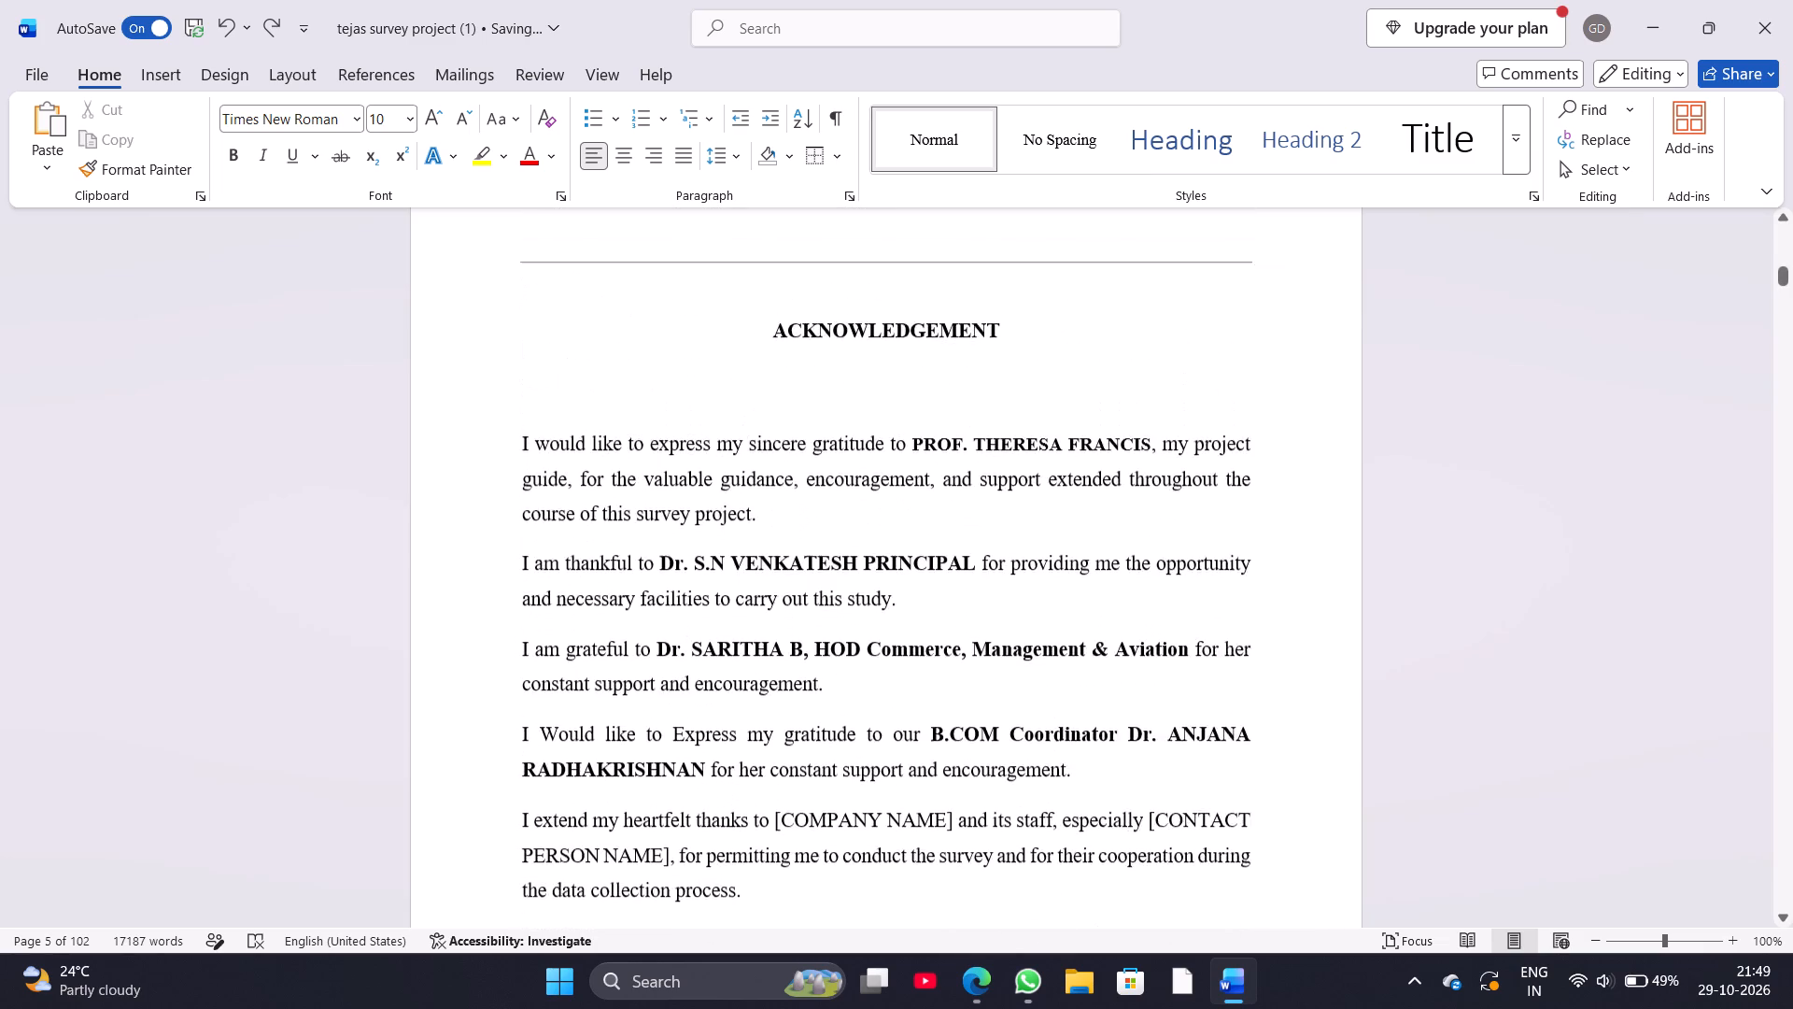
scroll(981, 424, down, 5)
scroll(981, 424, up, 1)
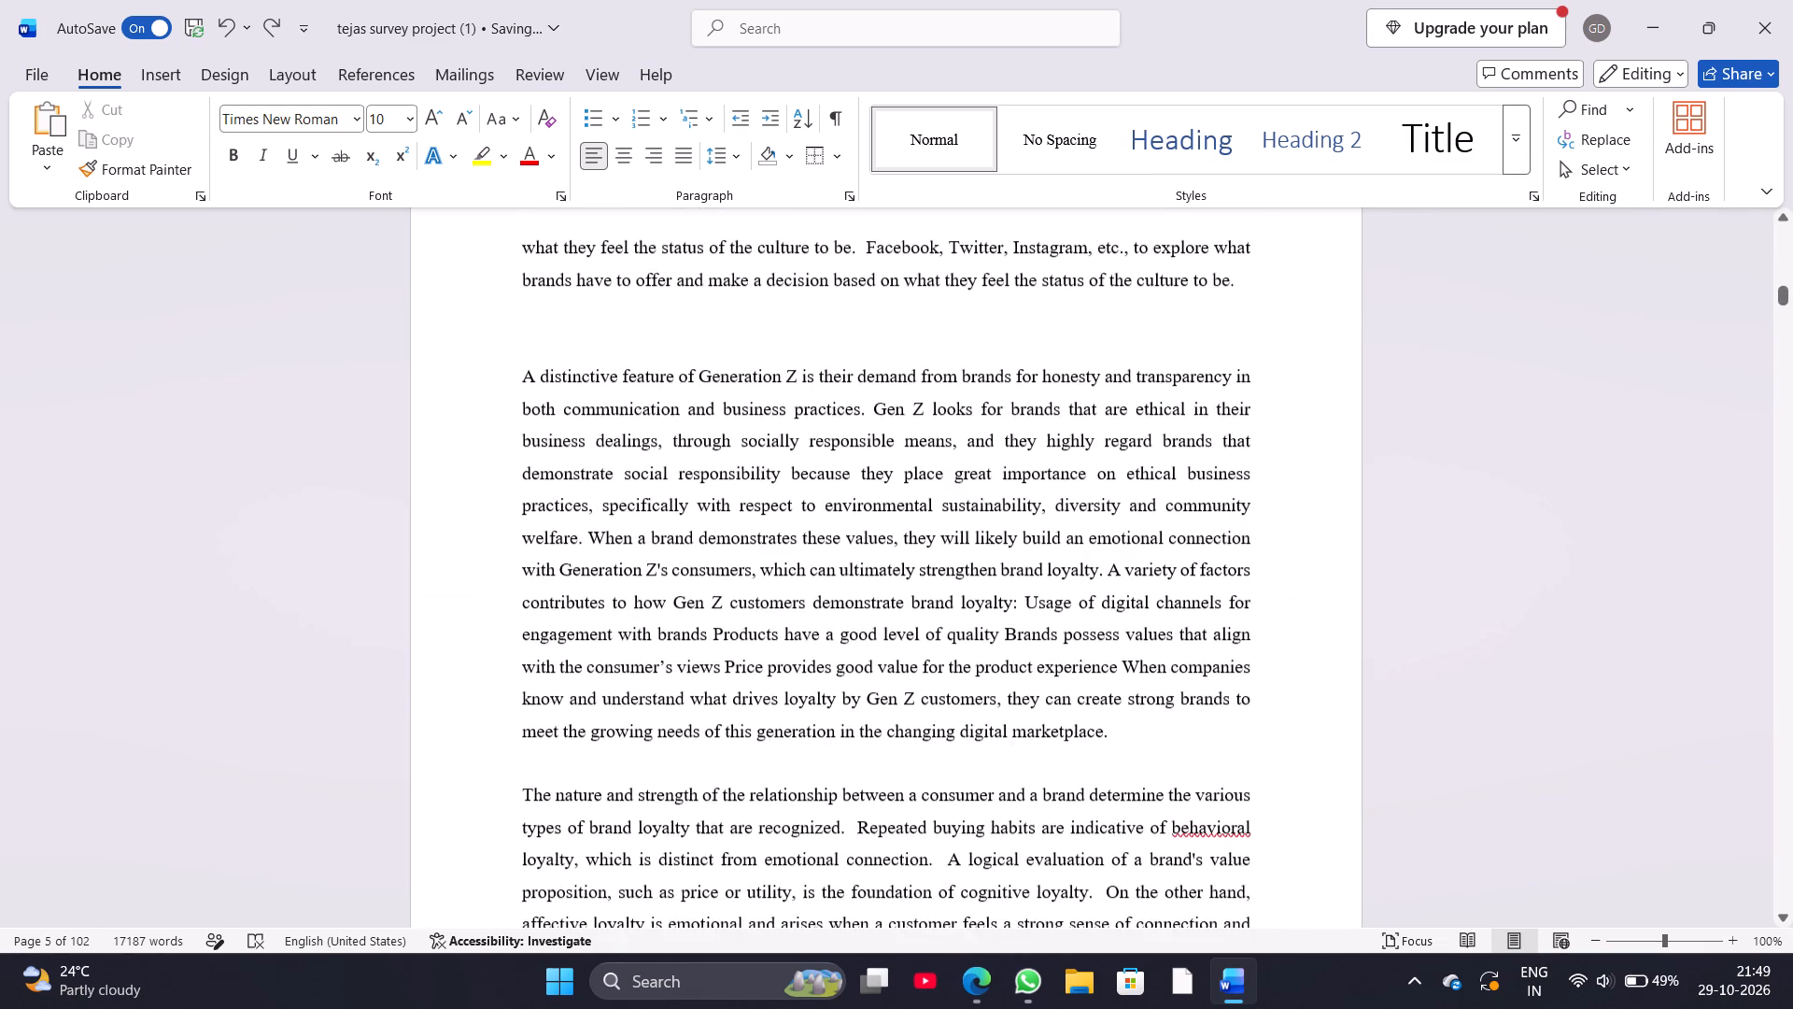
scroll(981, 424, up, 1)
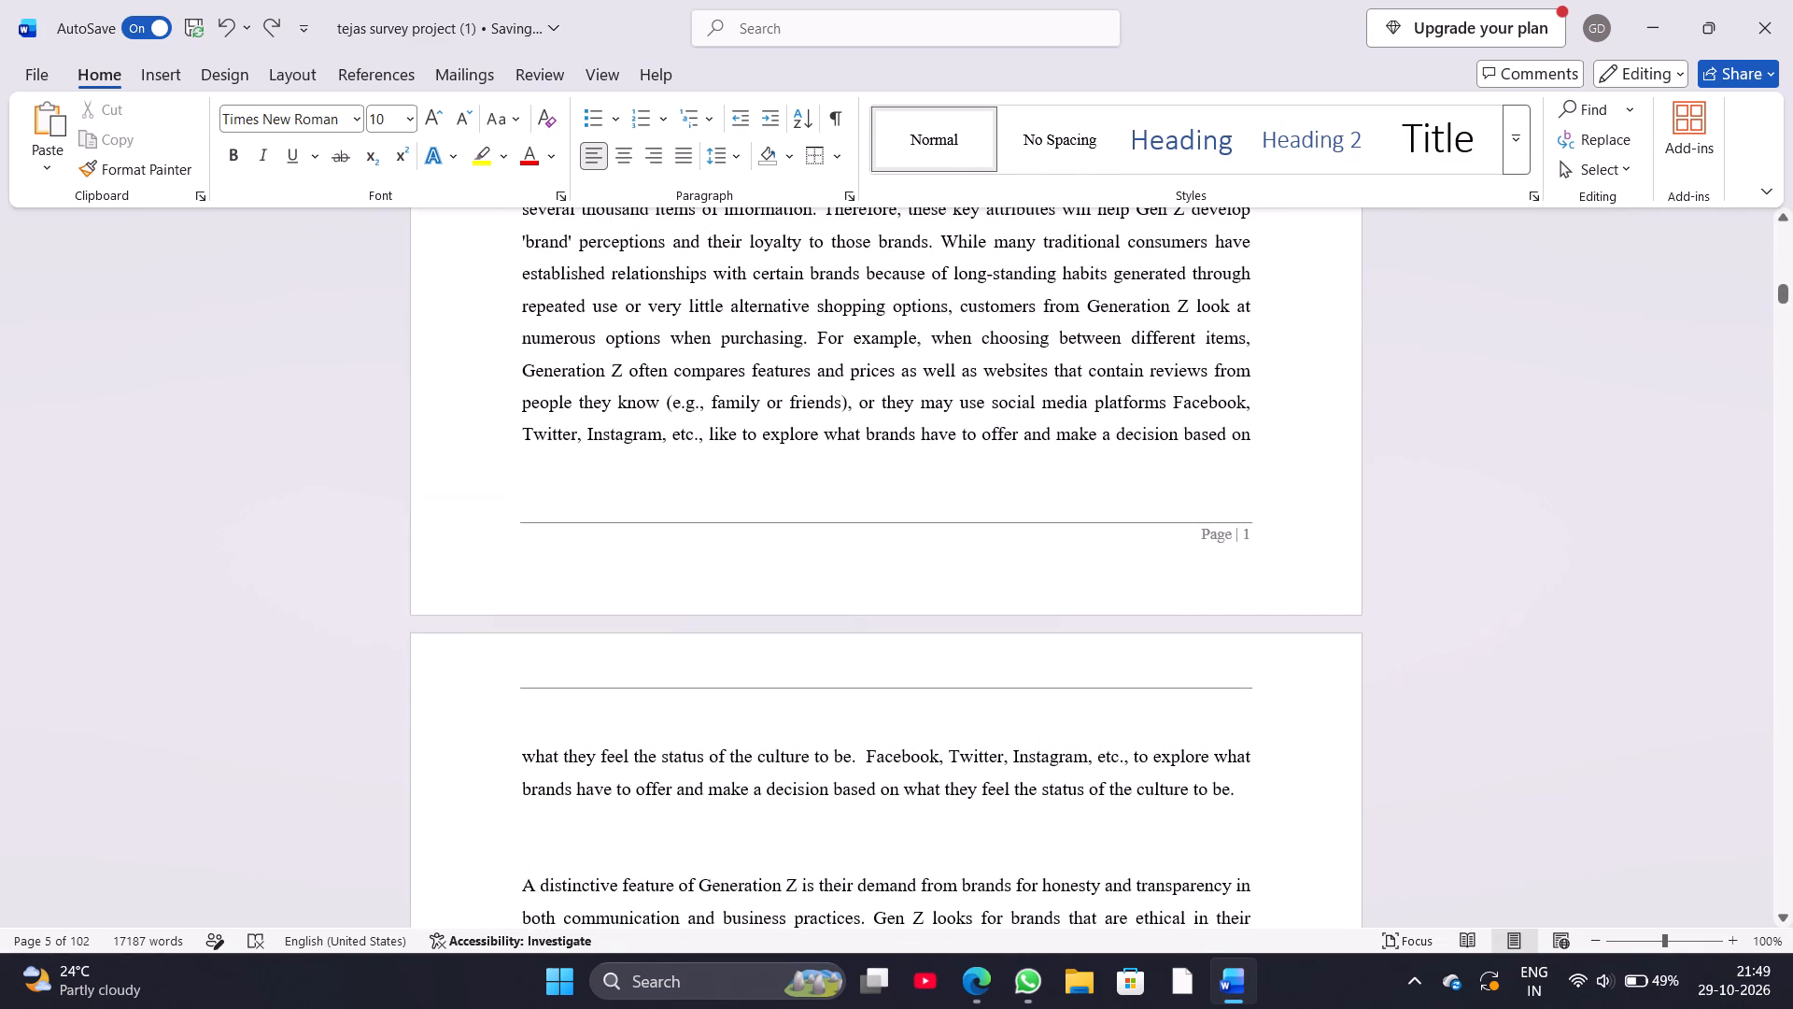
scroll(716, 332, up, 11)
scroll(716, 332, down, 1)
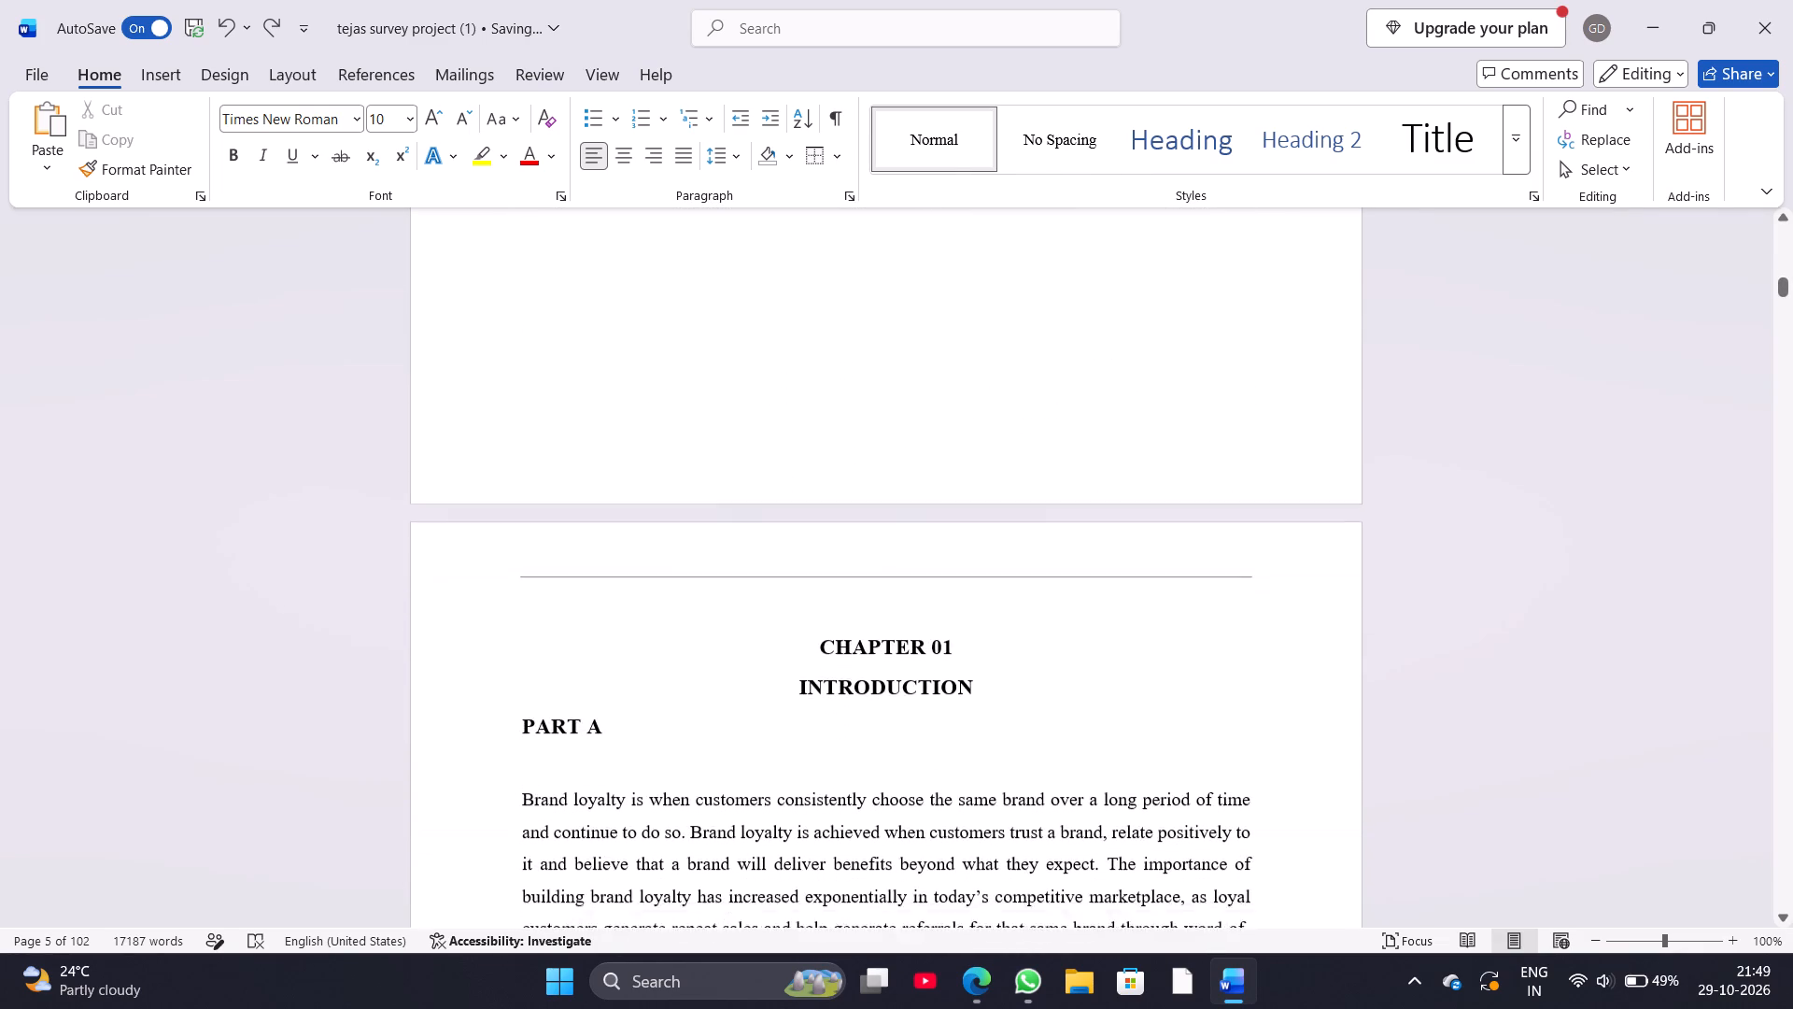
scroll(716, 332, down, 1)
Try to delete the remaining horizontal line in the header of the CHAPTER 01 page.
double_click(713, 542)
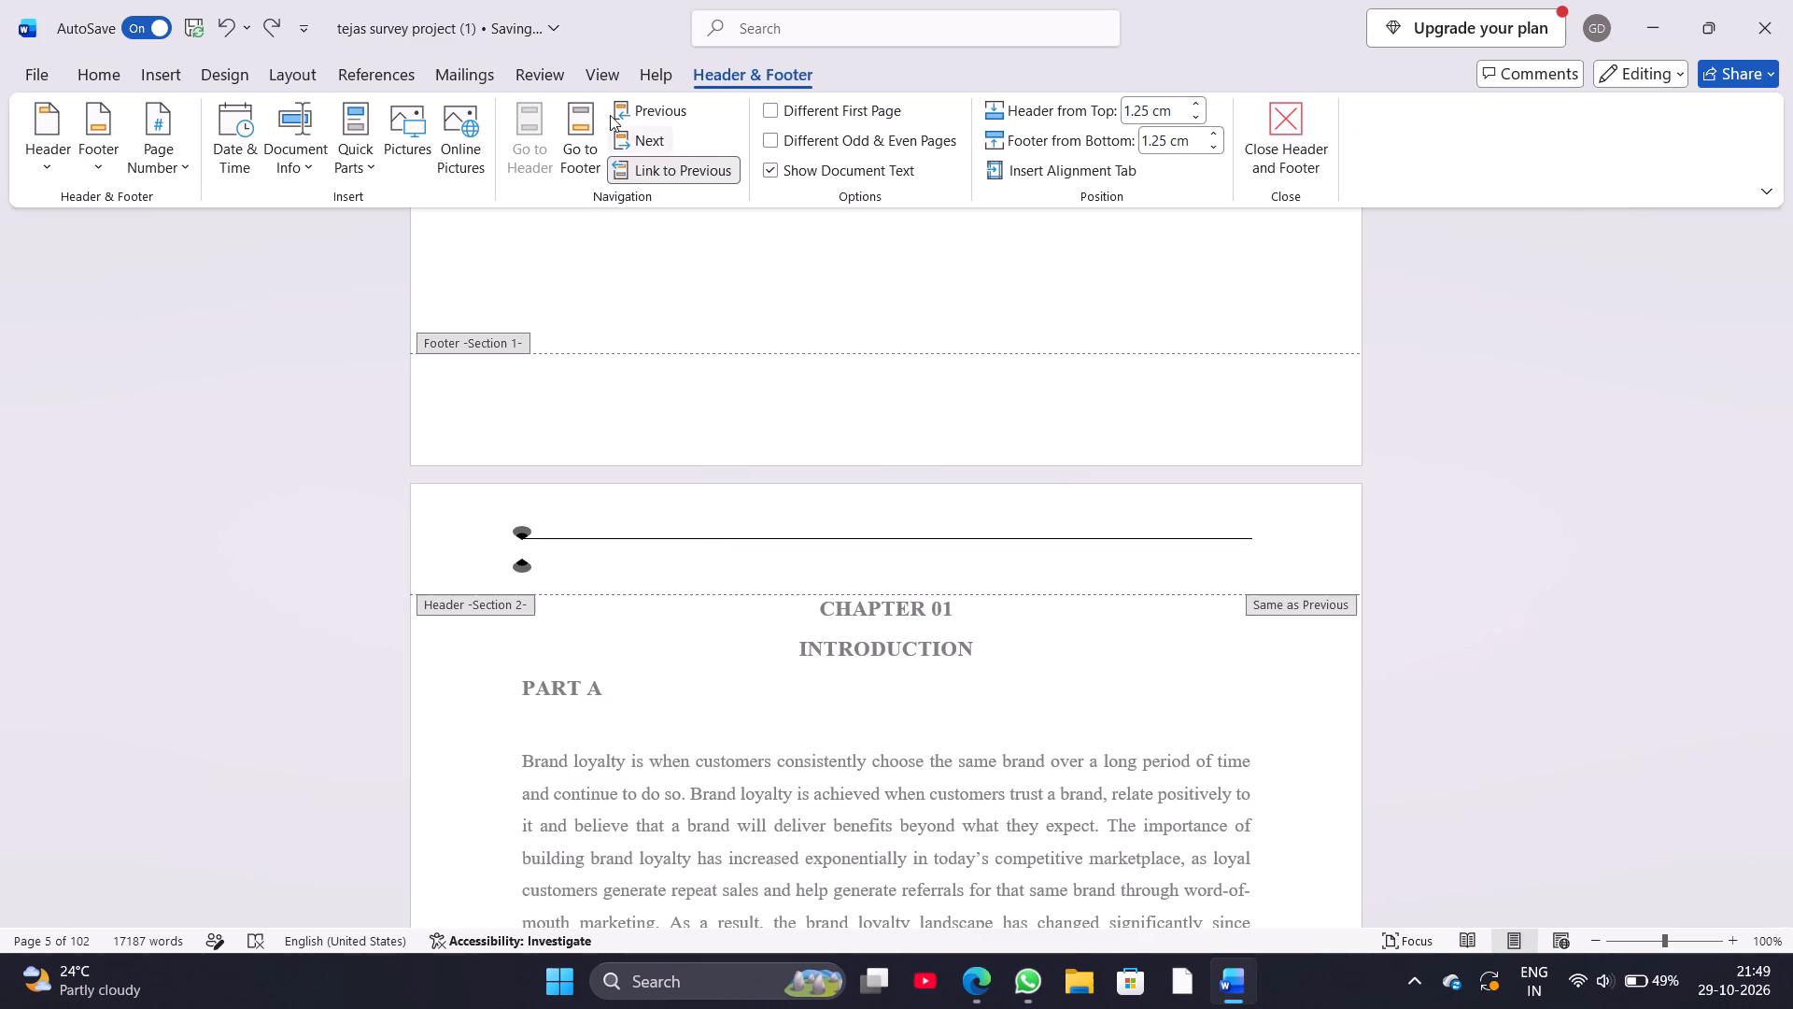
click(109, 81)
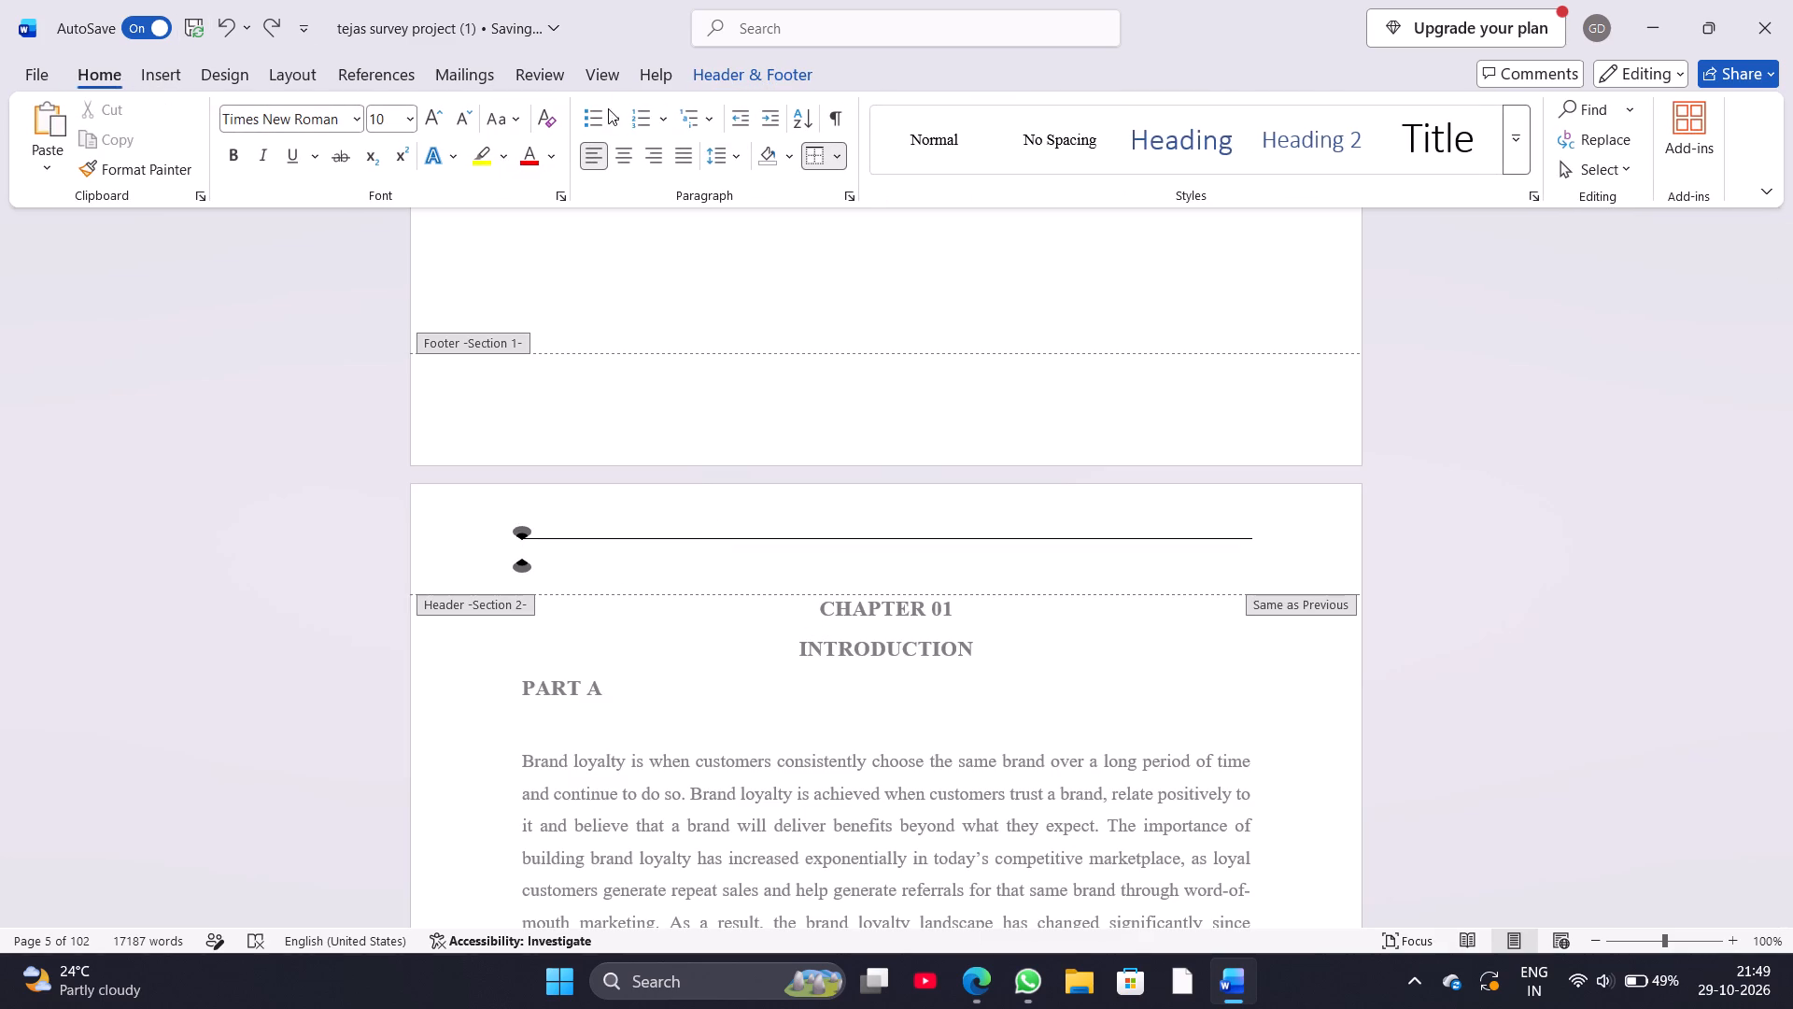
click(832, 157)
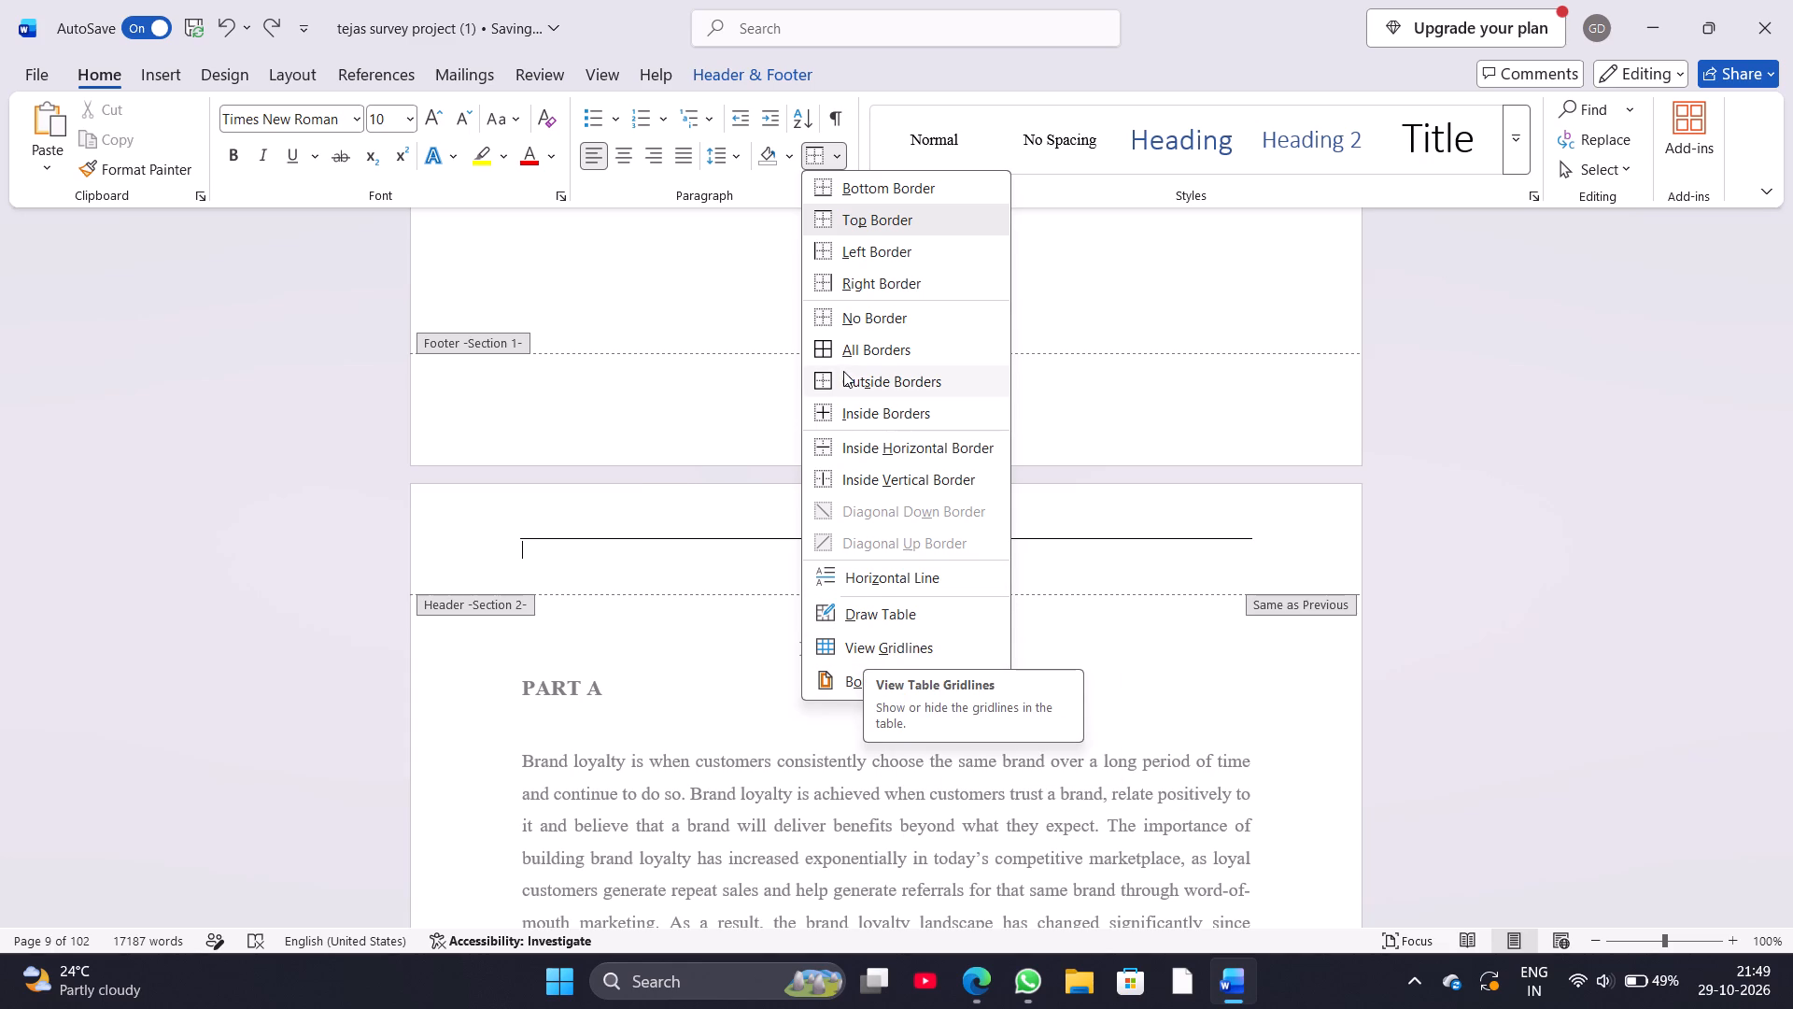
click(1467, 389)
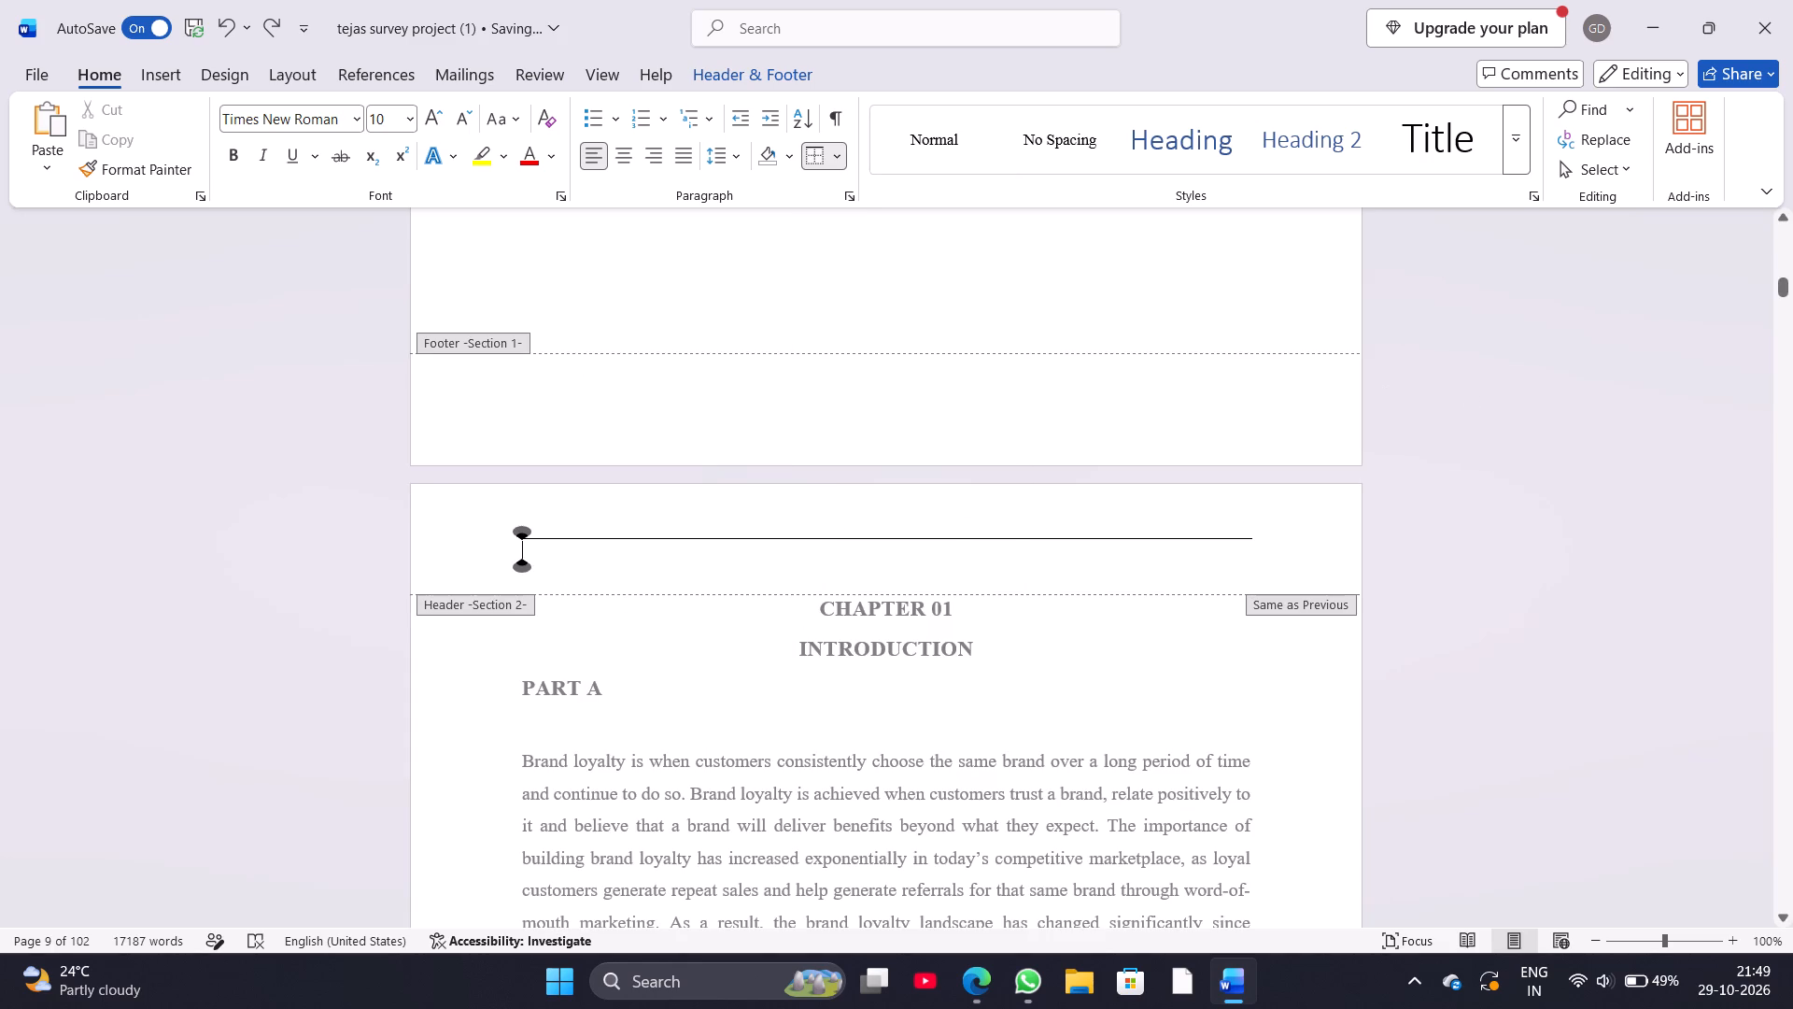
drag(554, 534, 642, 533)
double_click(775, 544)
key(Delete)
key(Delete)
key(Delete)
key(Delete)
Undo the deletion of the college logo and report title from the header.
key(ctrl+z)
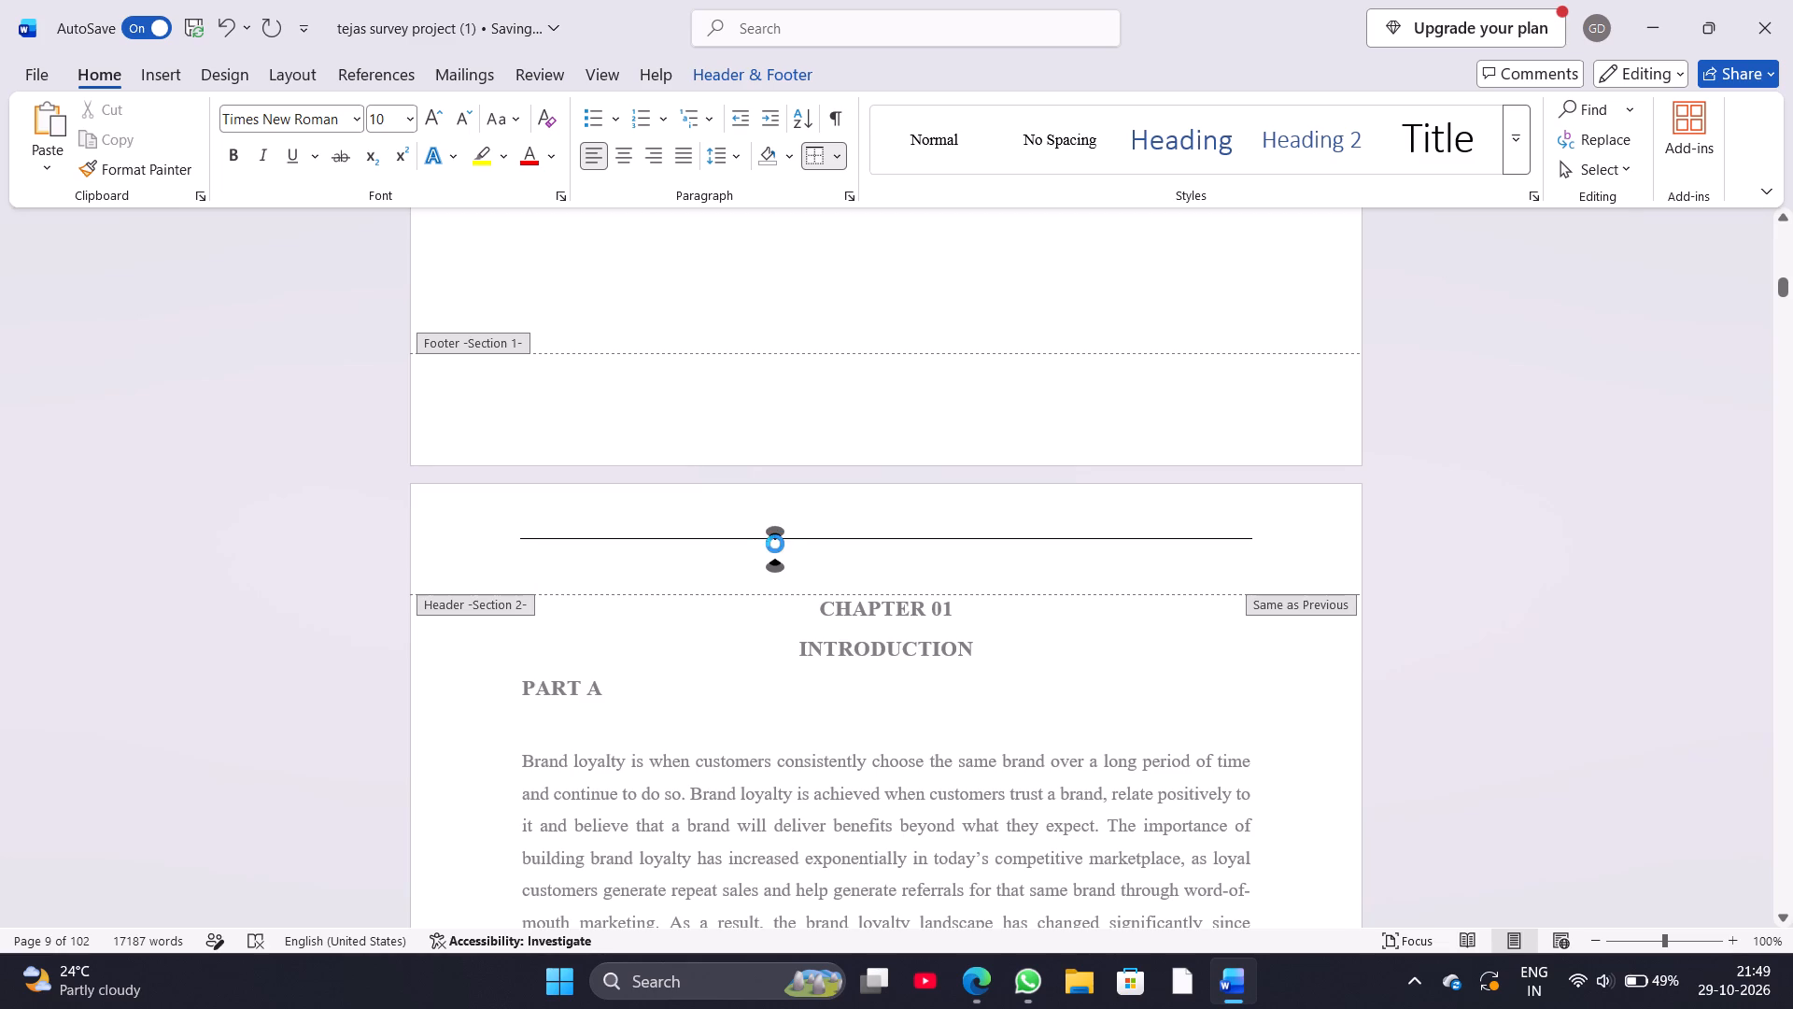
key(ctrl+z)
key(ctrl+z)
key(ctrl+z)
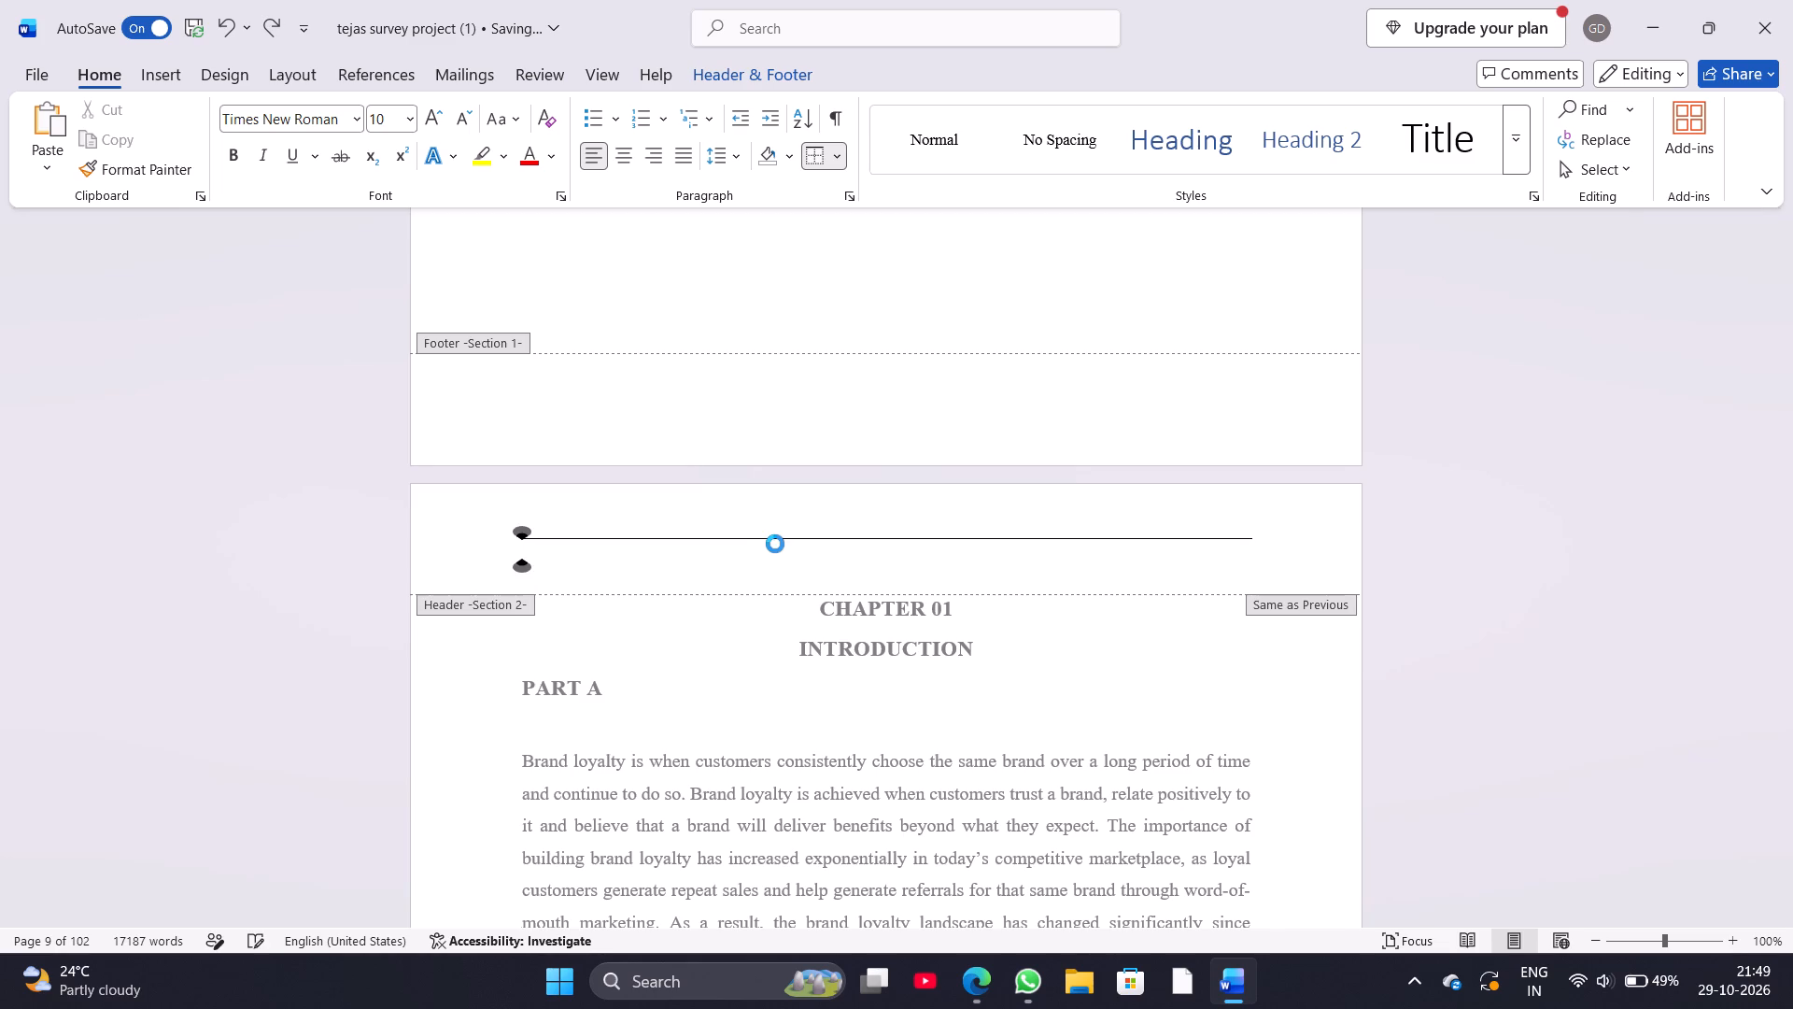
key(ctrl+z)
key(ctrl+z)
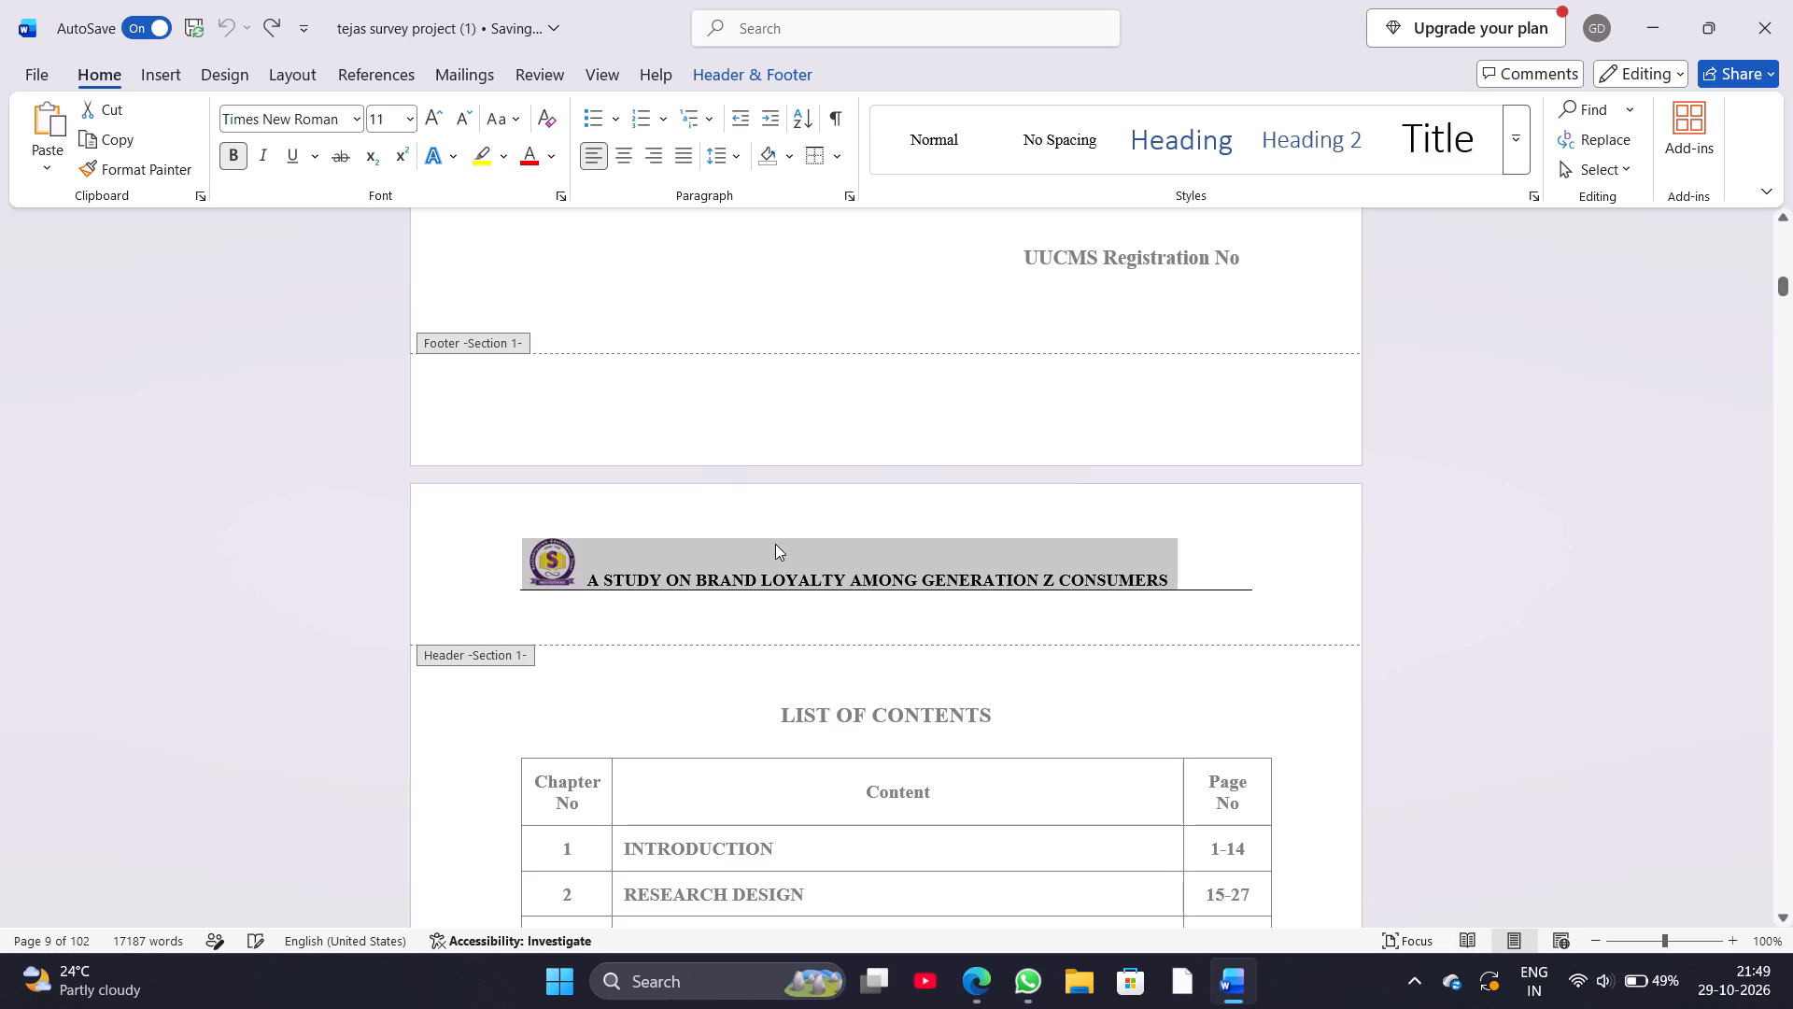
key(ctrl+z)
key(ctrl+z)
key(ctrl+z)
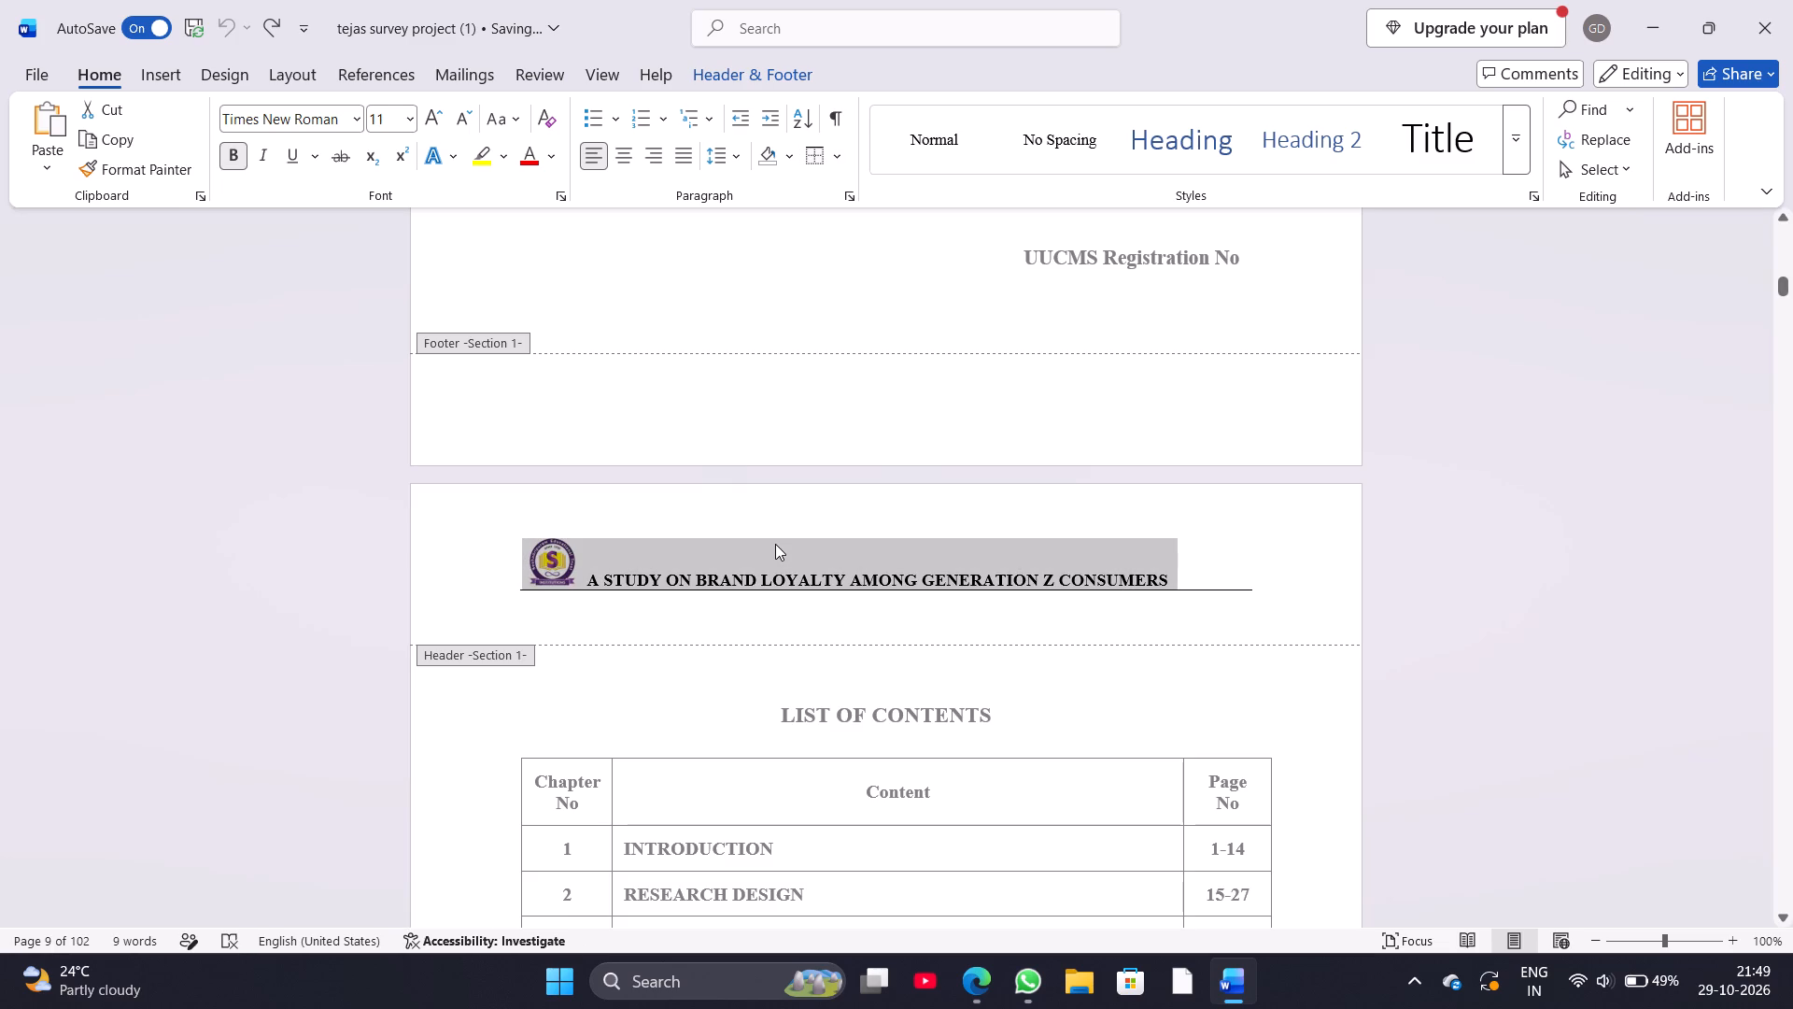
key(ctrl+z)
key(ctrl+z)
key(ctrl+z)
Clear the college logo, report title and line from the header, setting it to No Border, and leave header editing.
key(Delete)
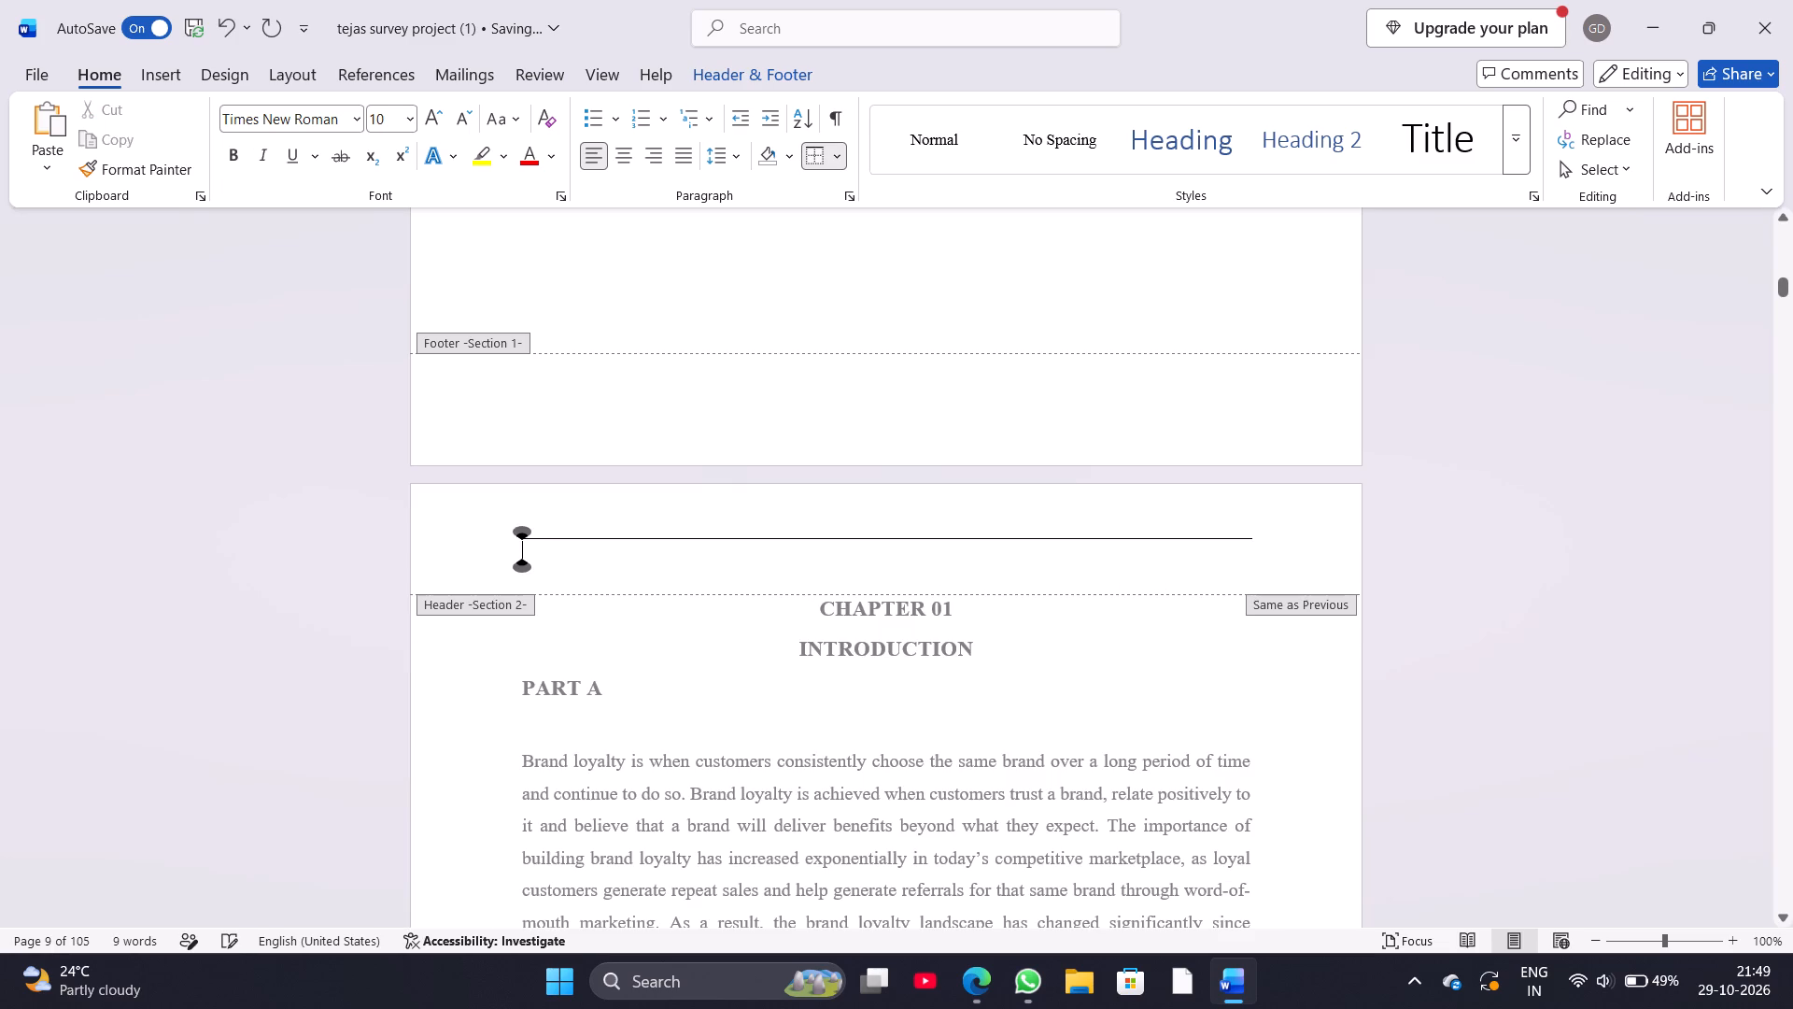
click(835, 152)
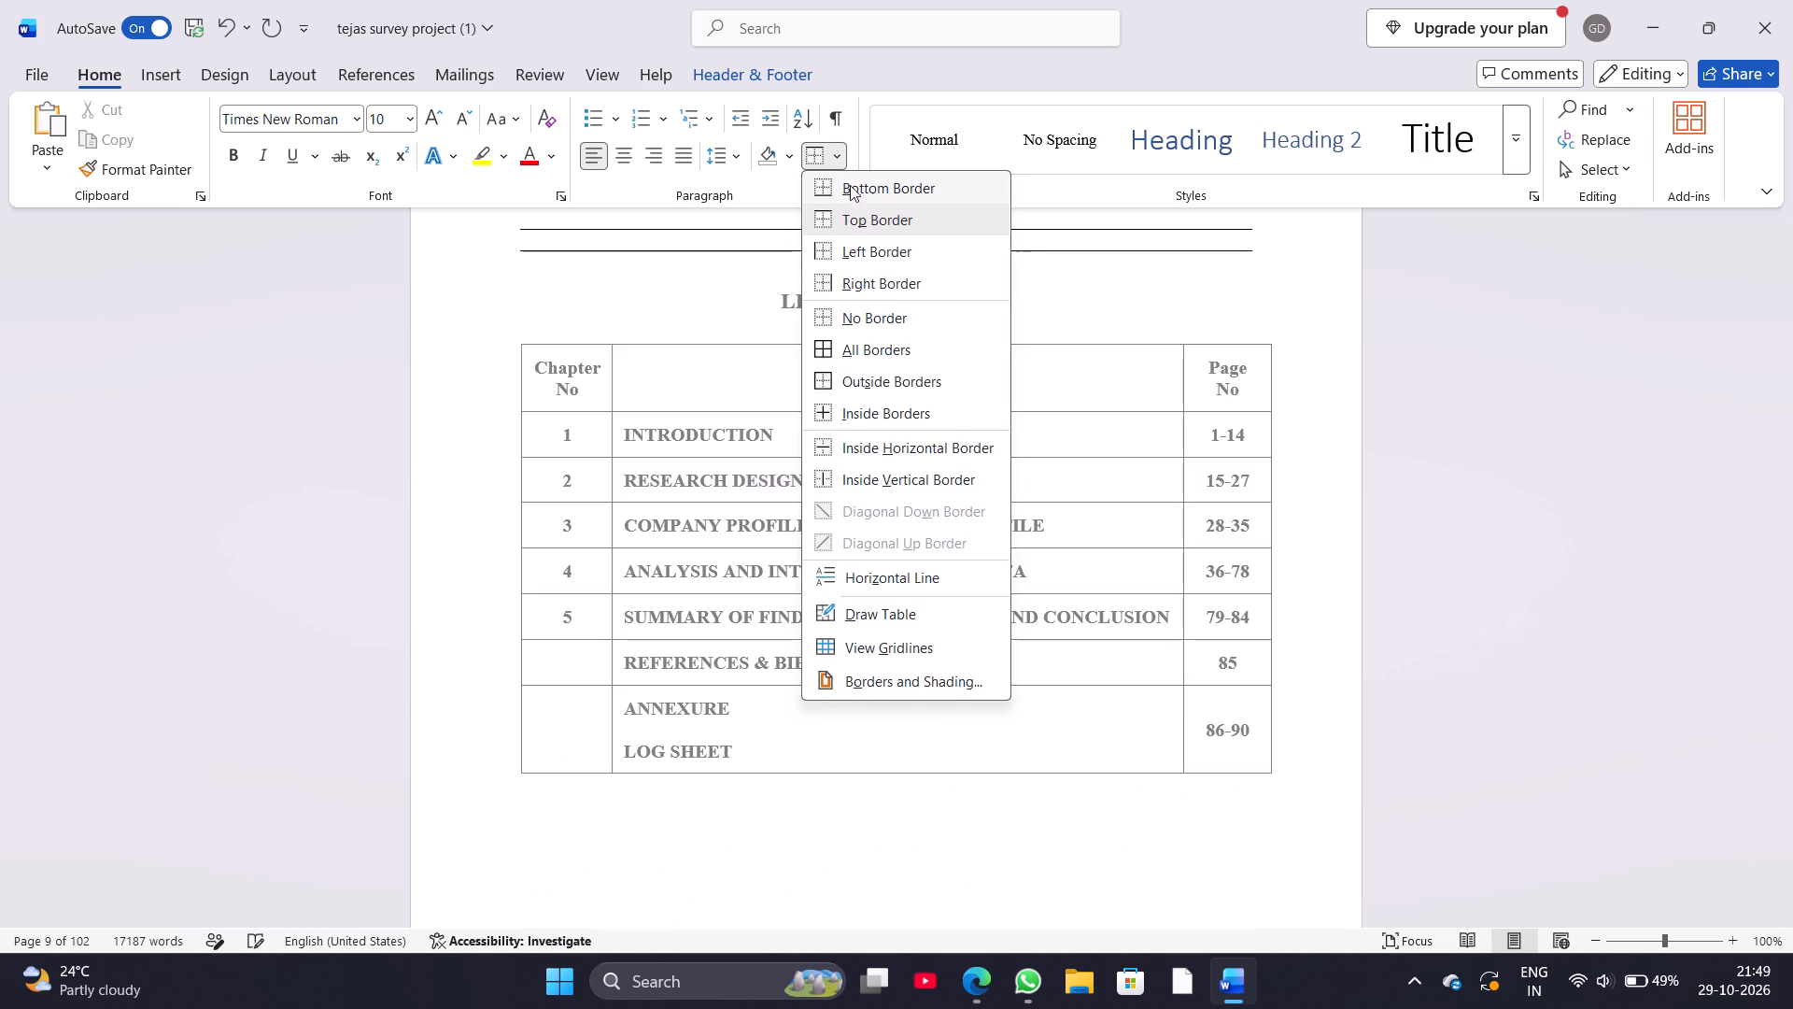
click(890, 315)
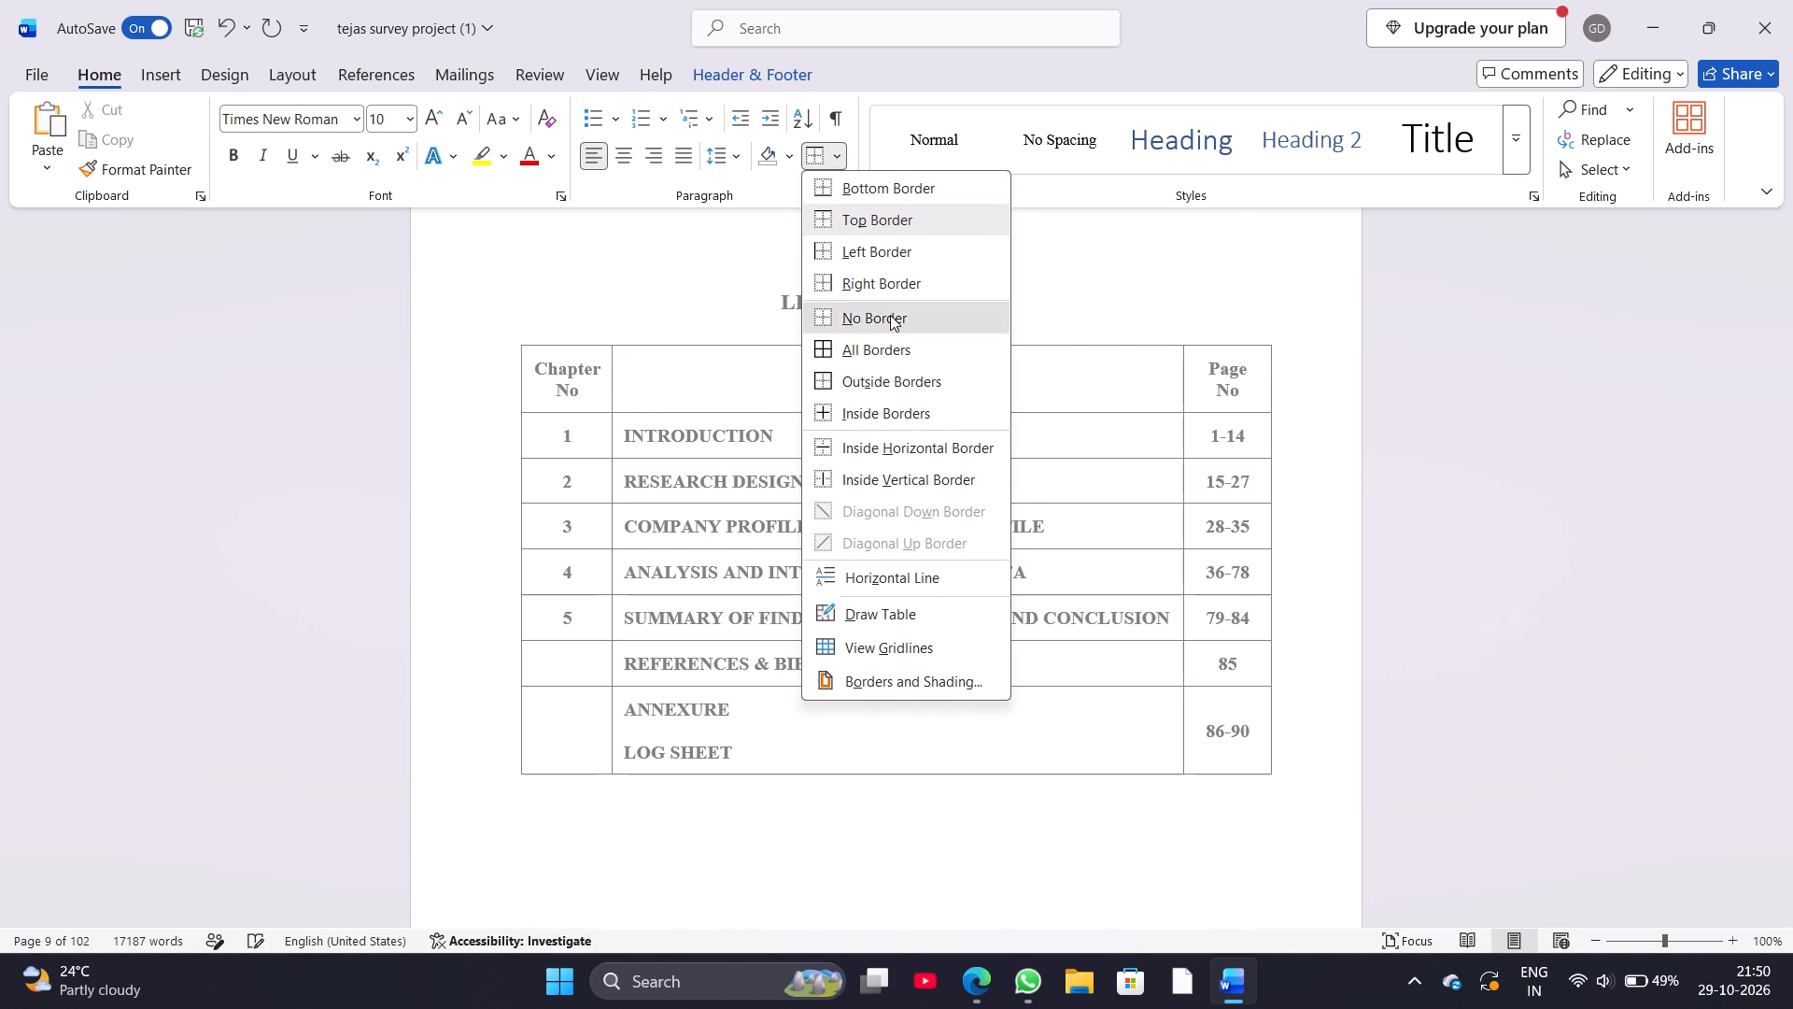
scroll(876, 586, down, 1)
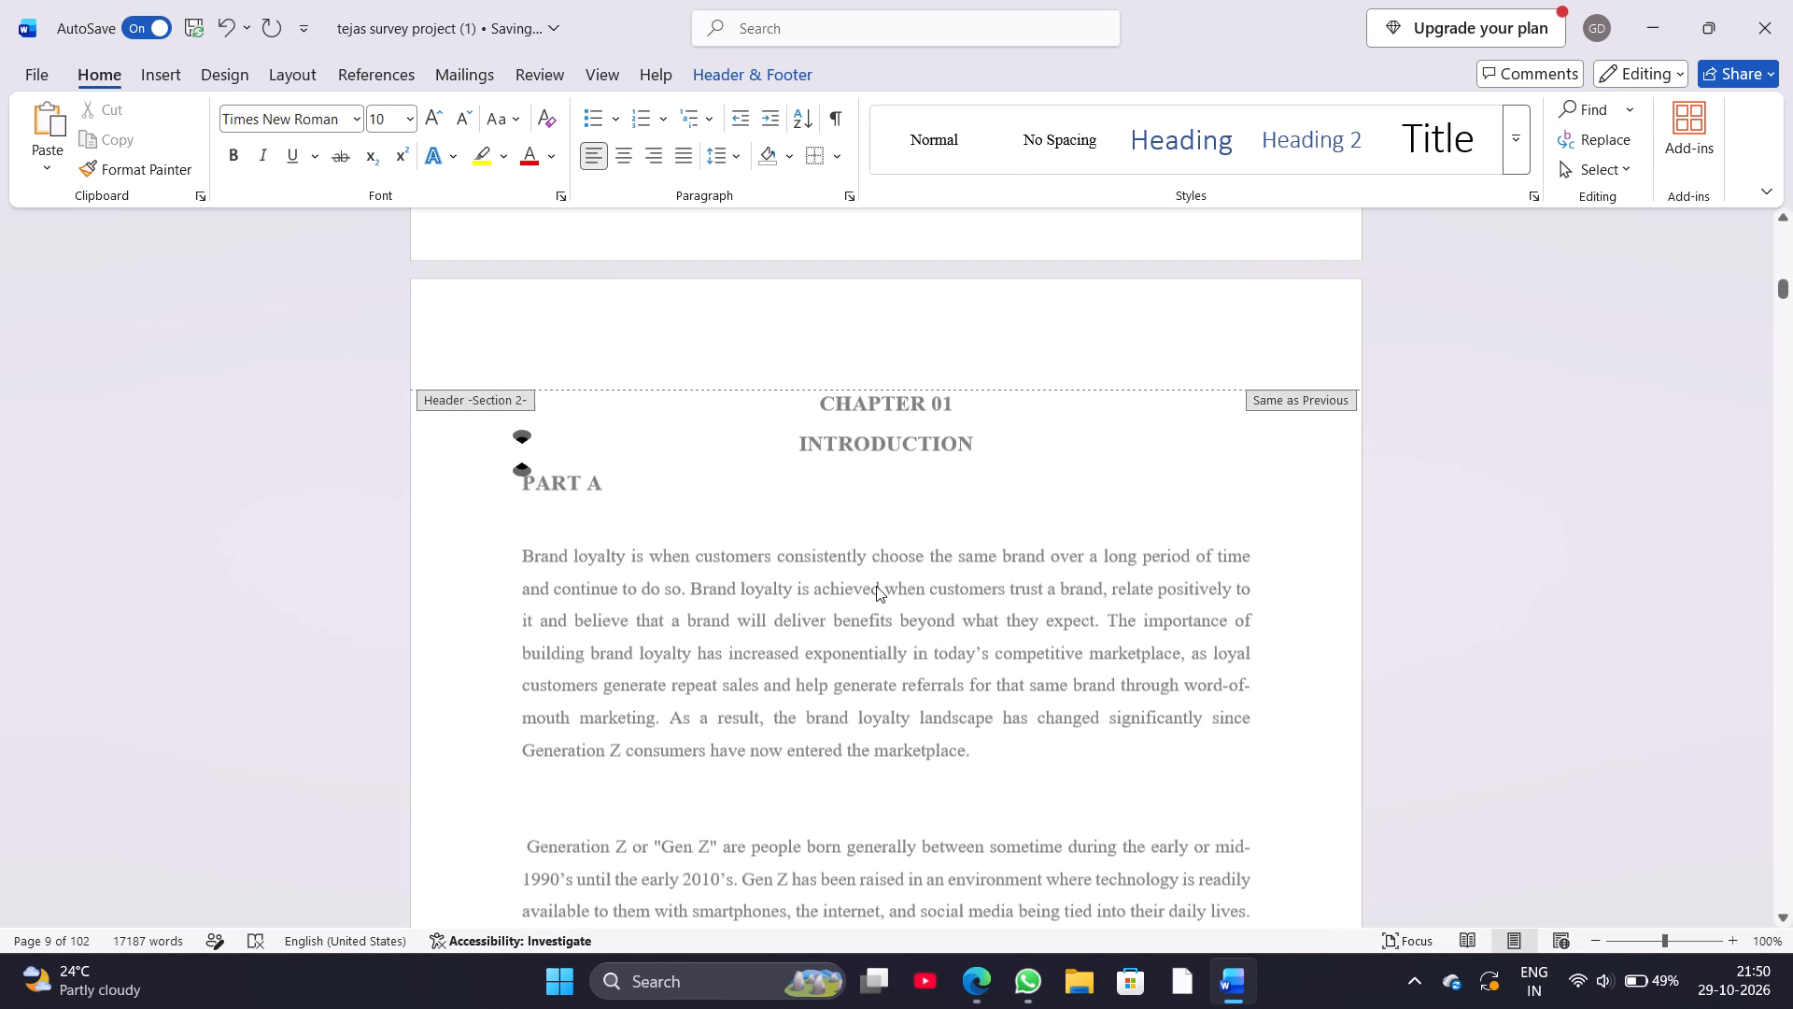
drag(814, 86, 804, 86)
click(1279, 145)
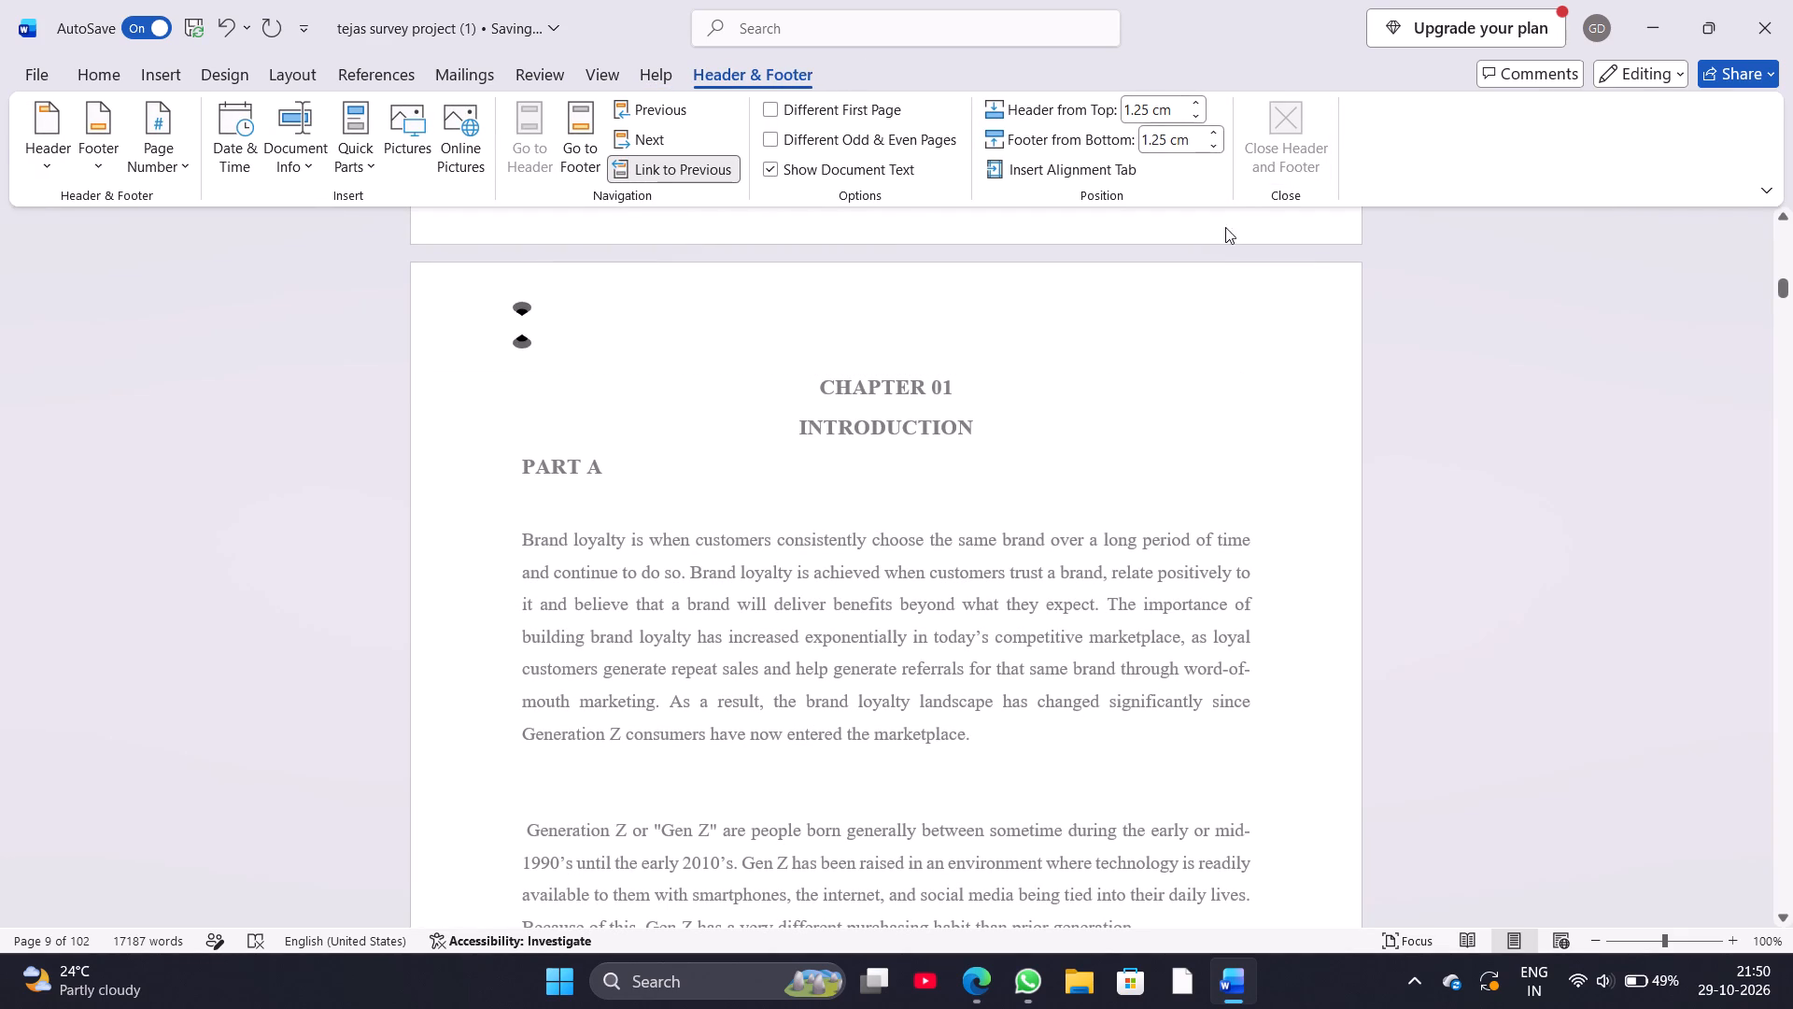
Check the tops of the pages around CHAPTER 01 for leftover header content.
scroll(1049, 448, up, 6)
scroll(1049, 448, down, 3)
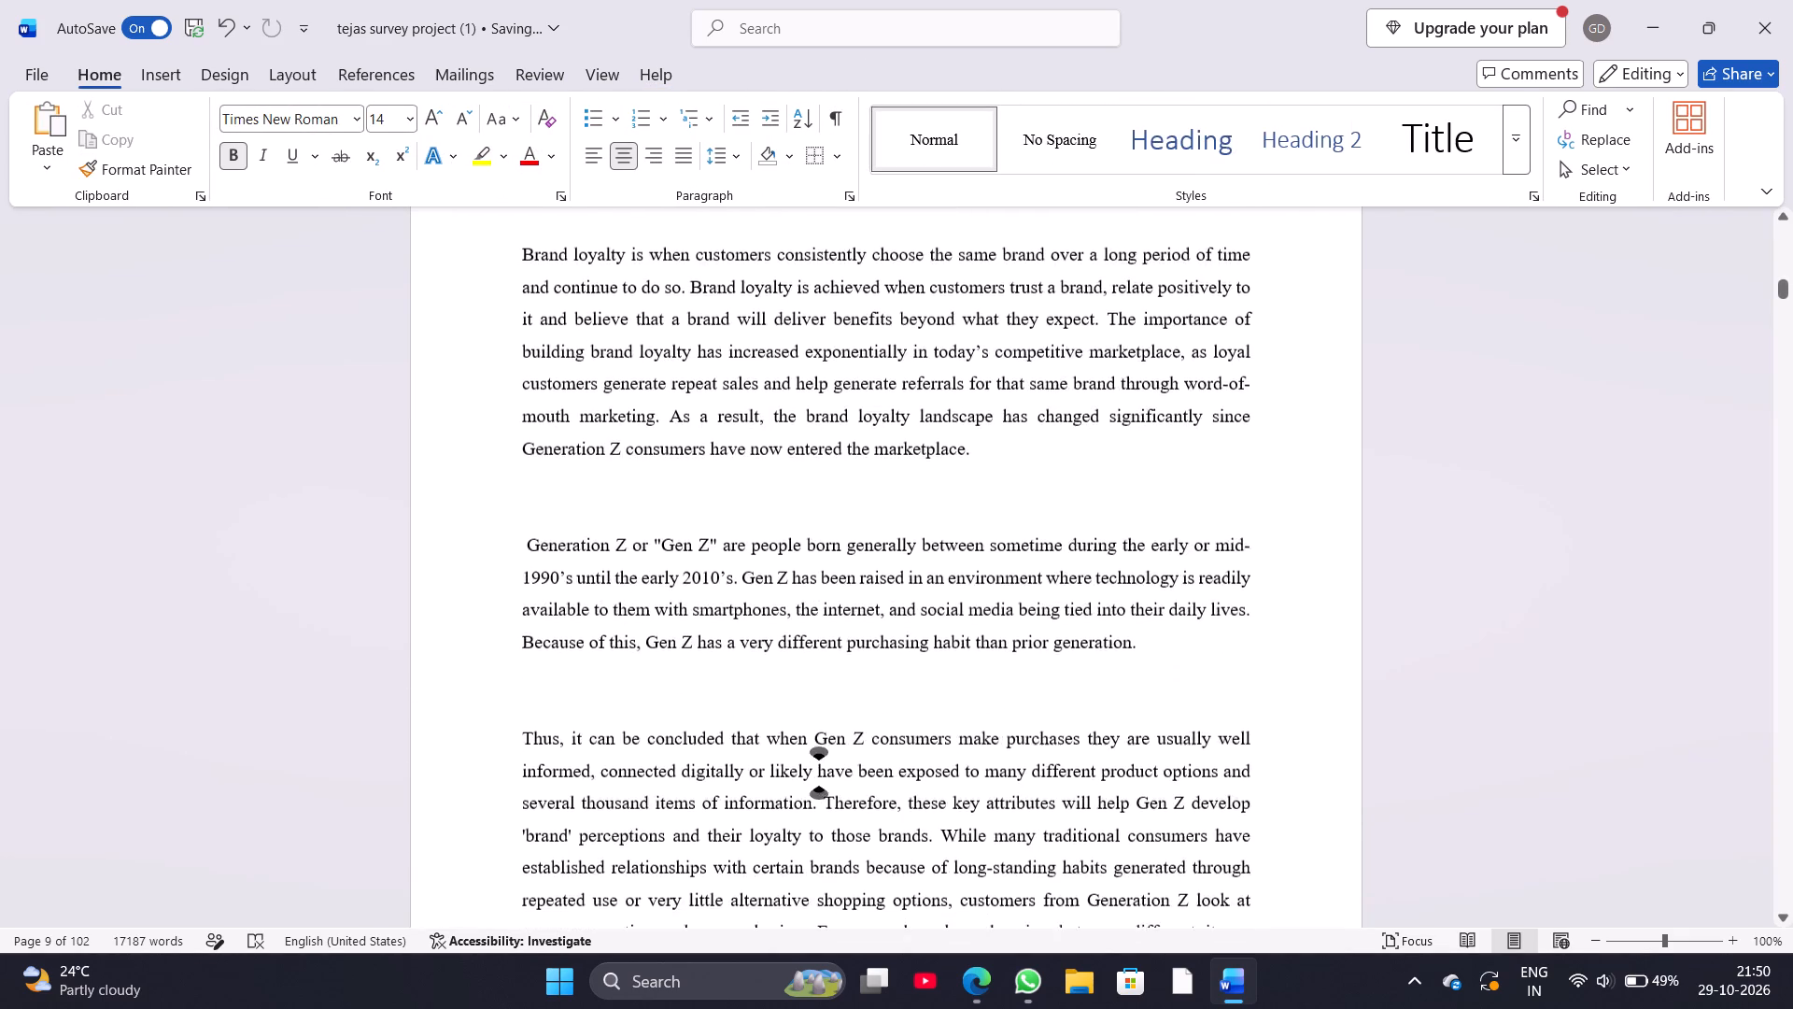
scroll(1049, 448, down, 3)
scroll(1049, 448, up, 5)
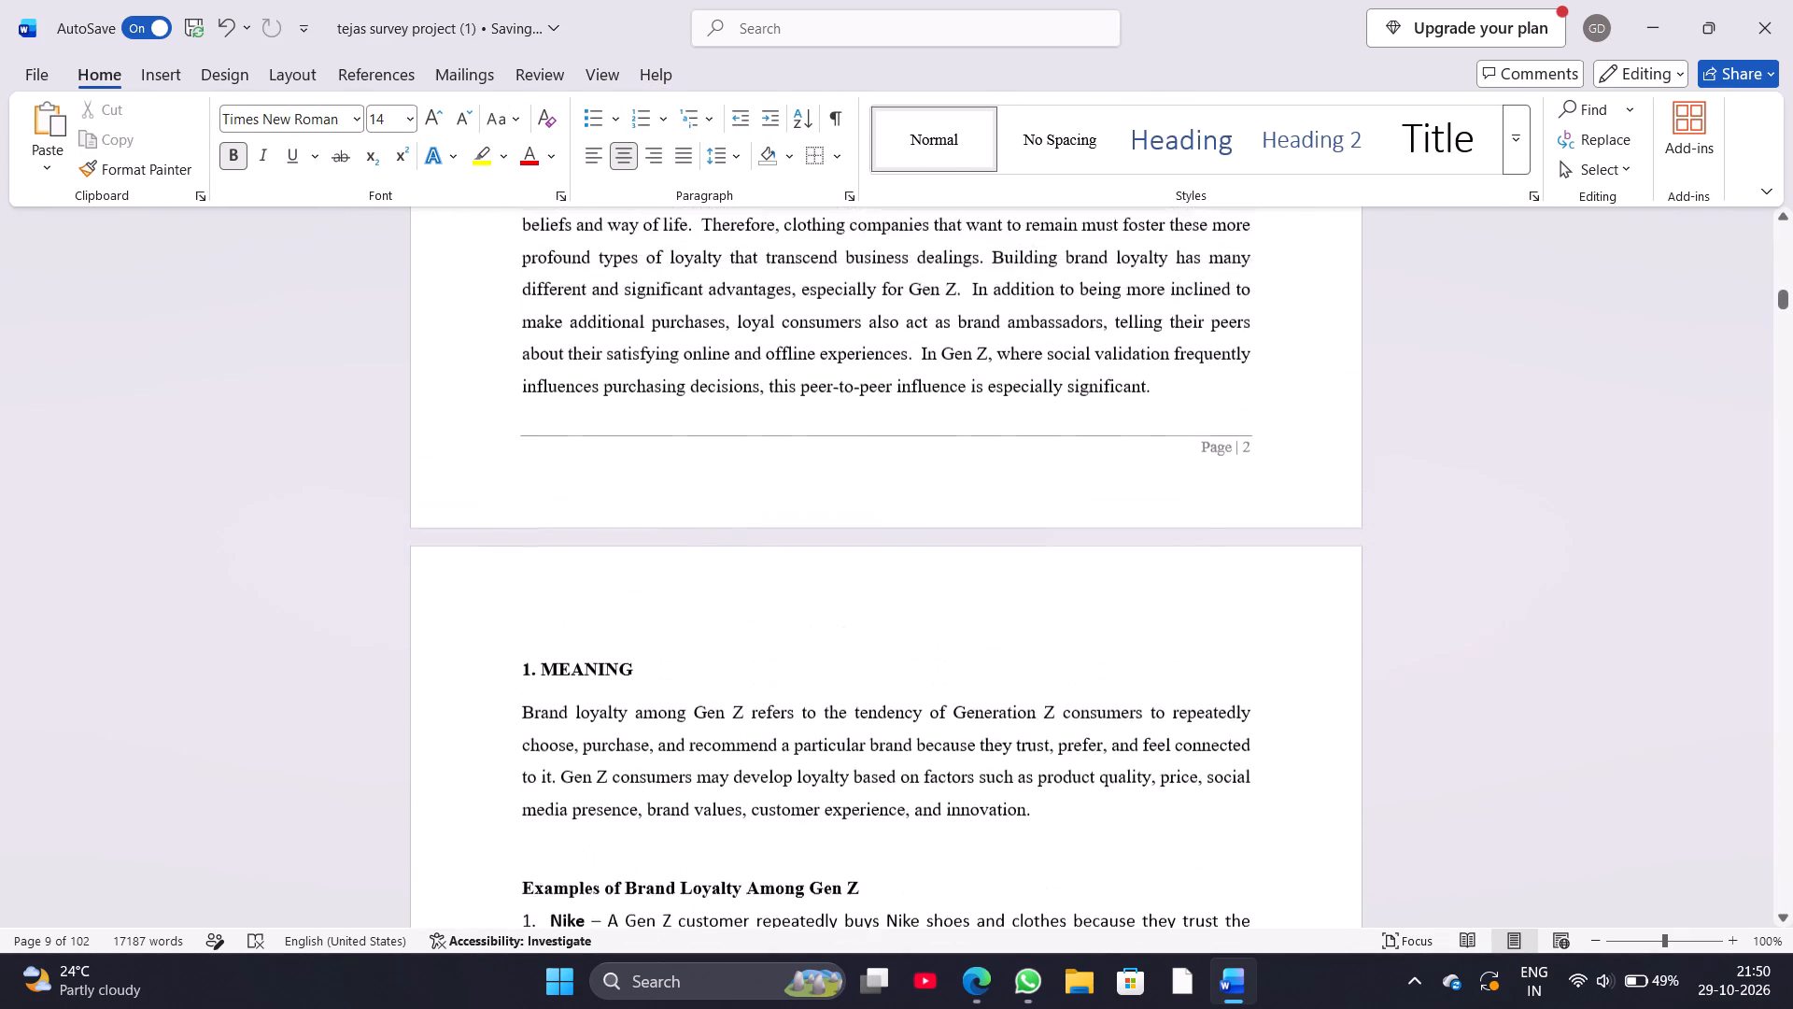
scroll(1049, 448, up, 5)
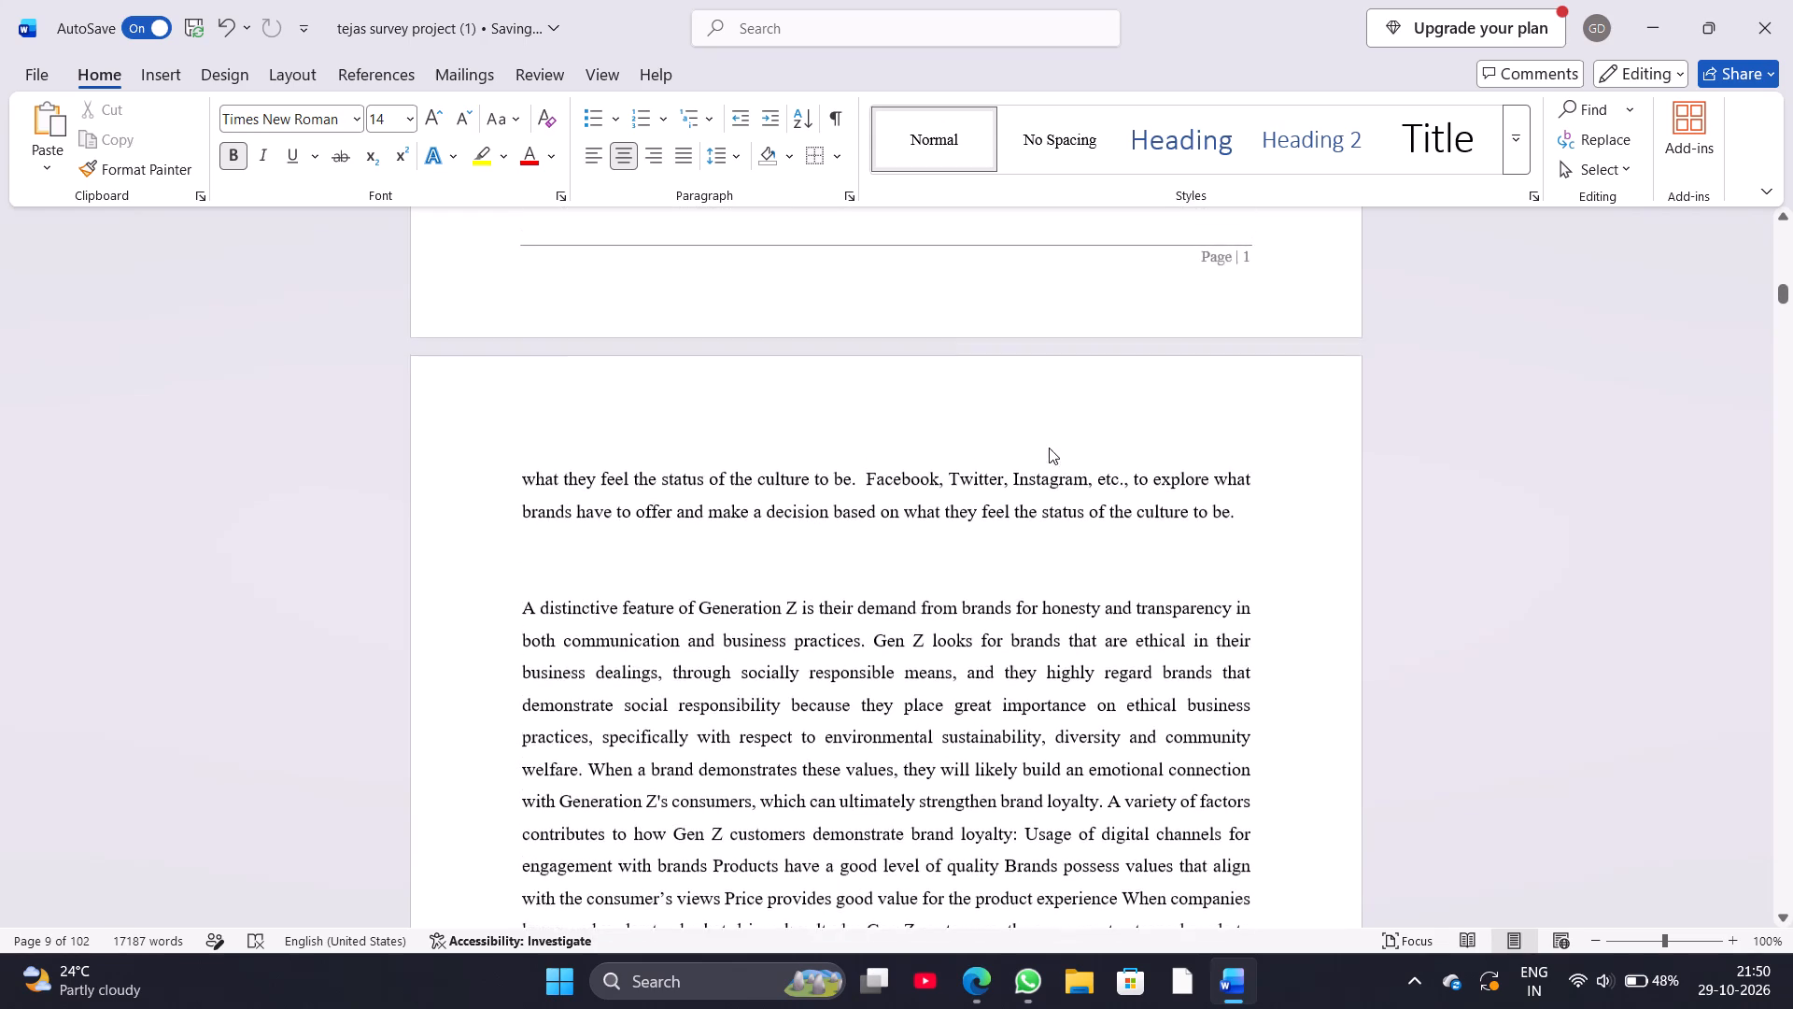
Insert a blank line above the CHAPTER 01 heading and apply a Top Border to it.
scroll(1049, 448, up, 8)
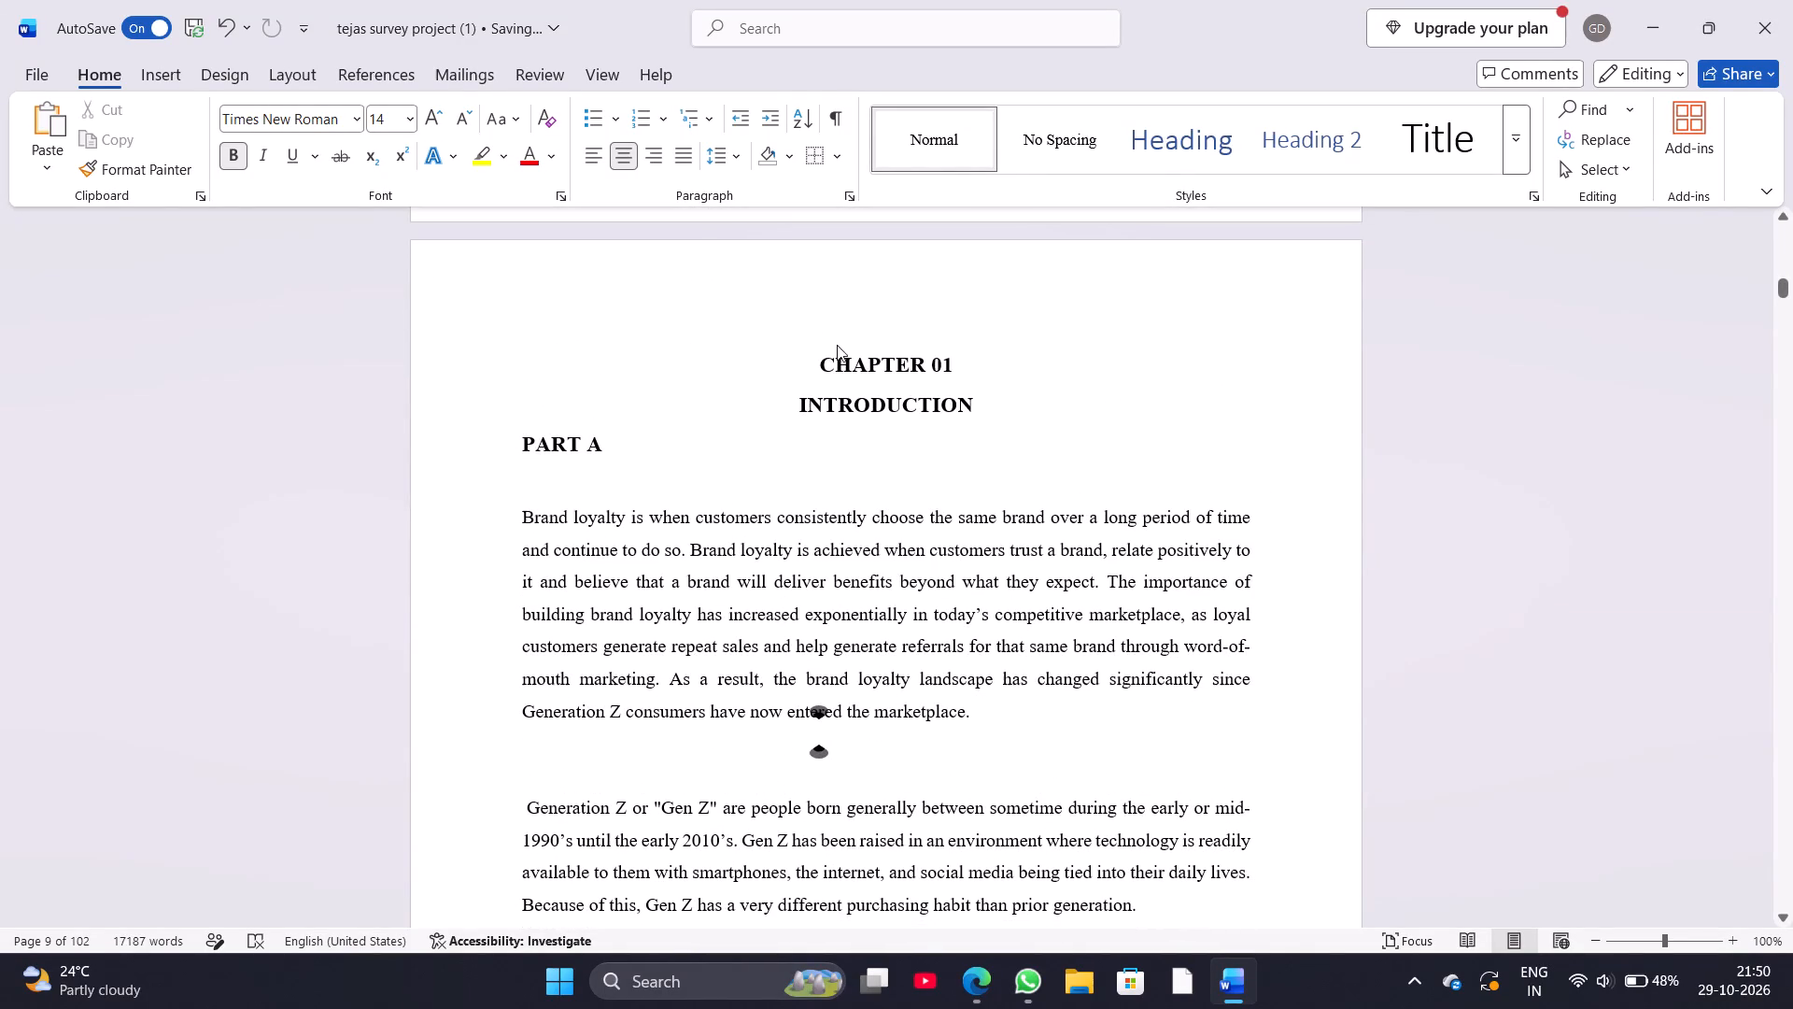
click(783, 345)
double_click(664, 326)
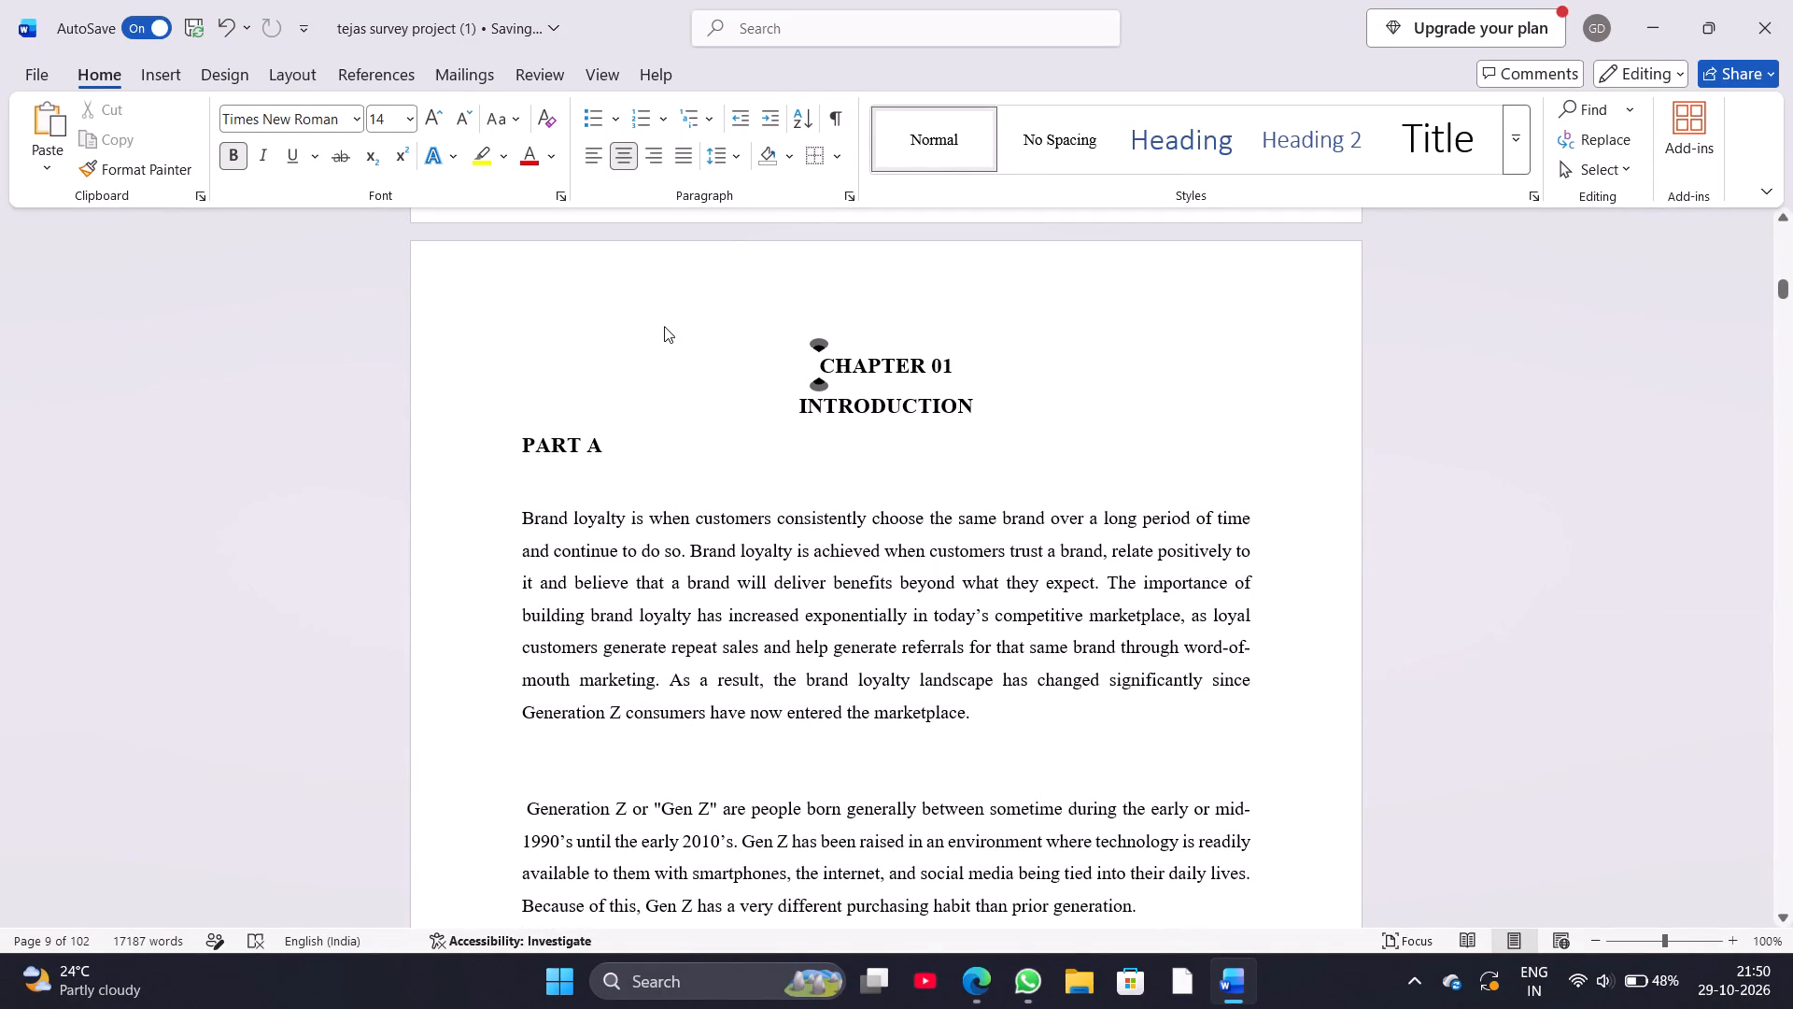
double_click(661, 374)
key(Return)
key(BackSpace)
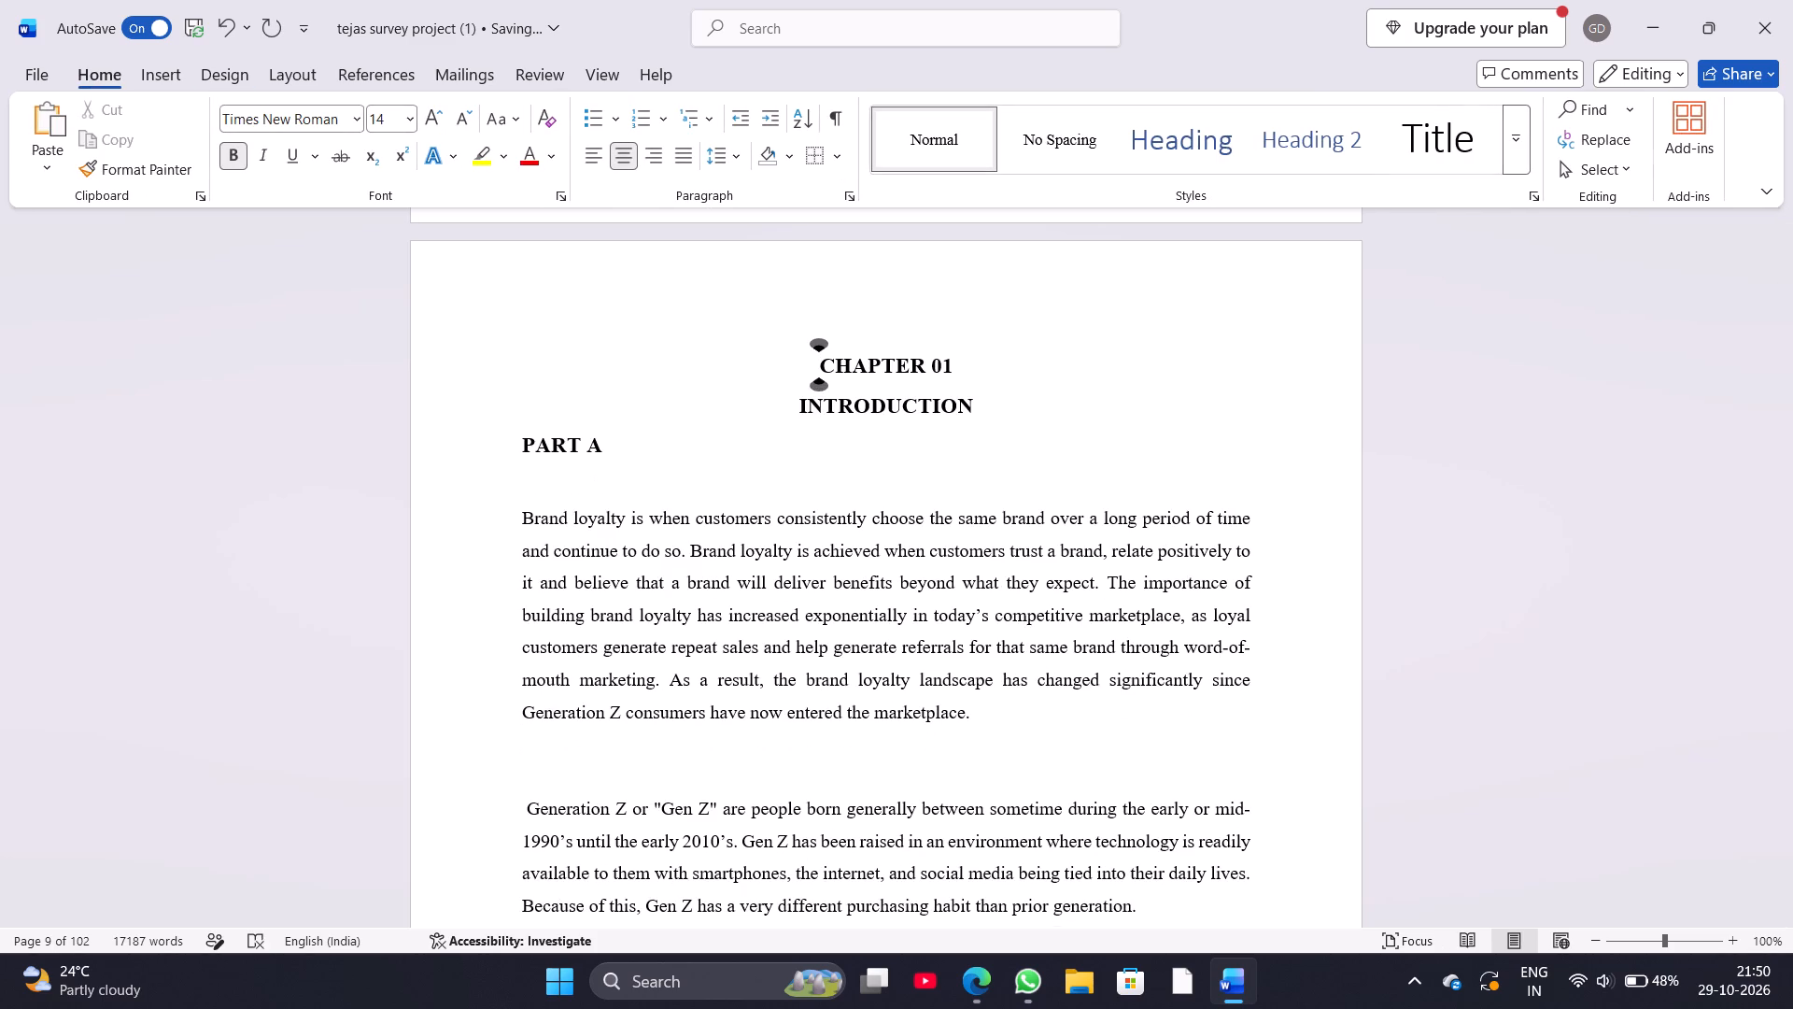
key(Return)
click(751, 322)
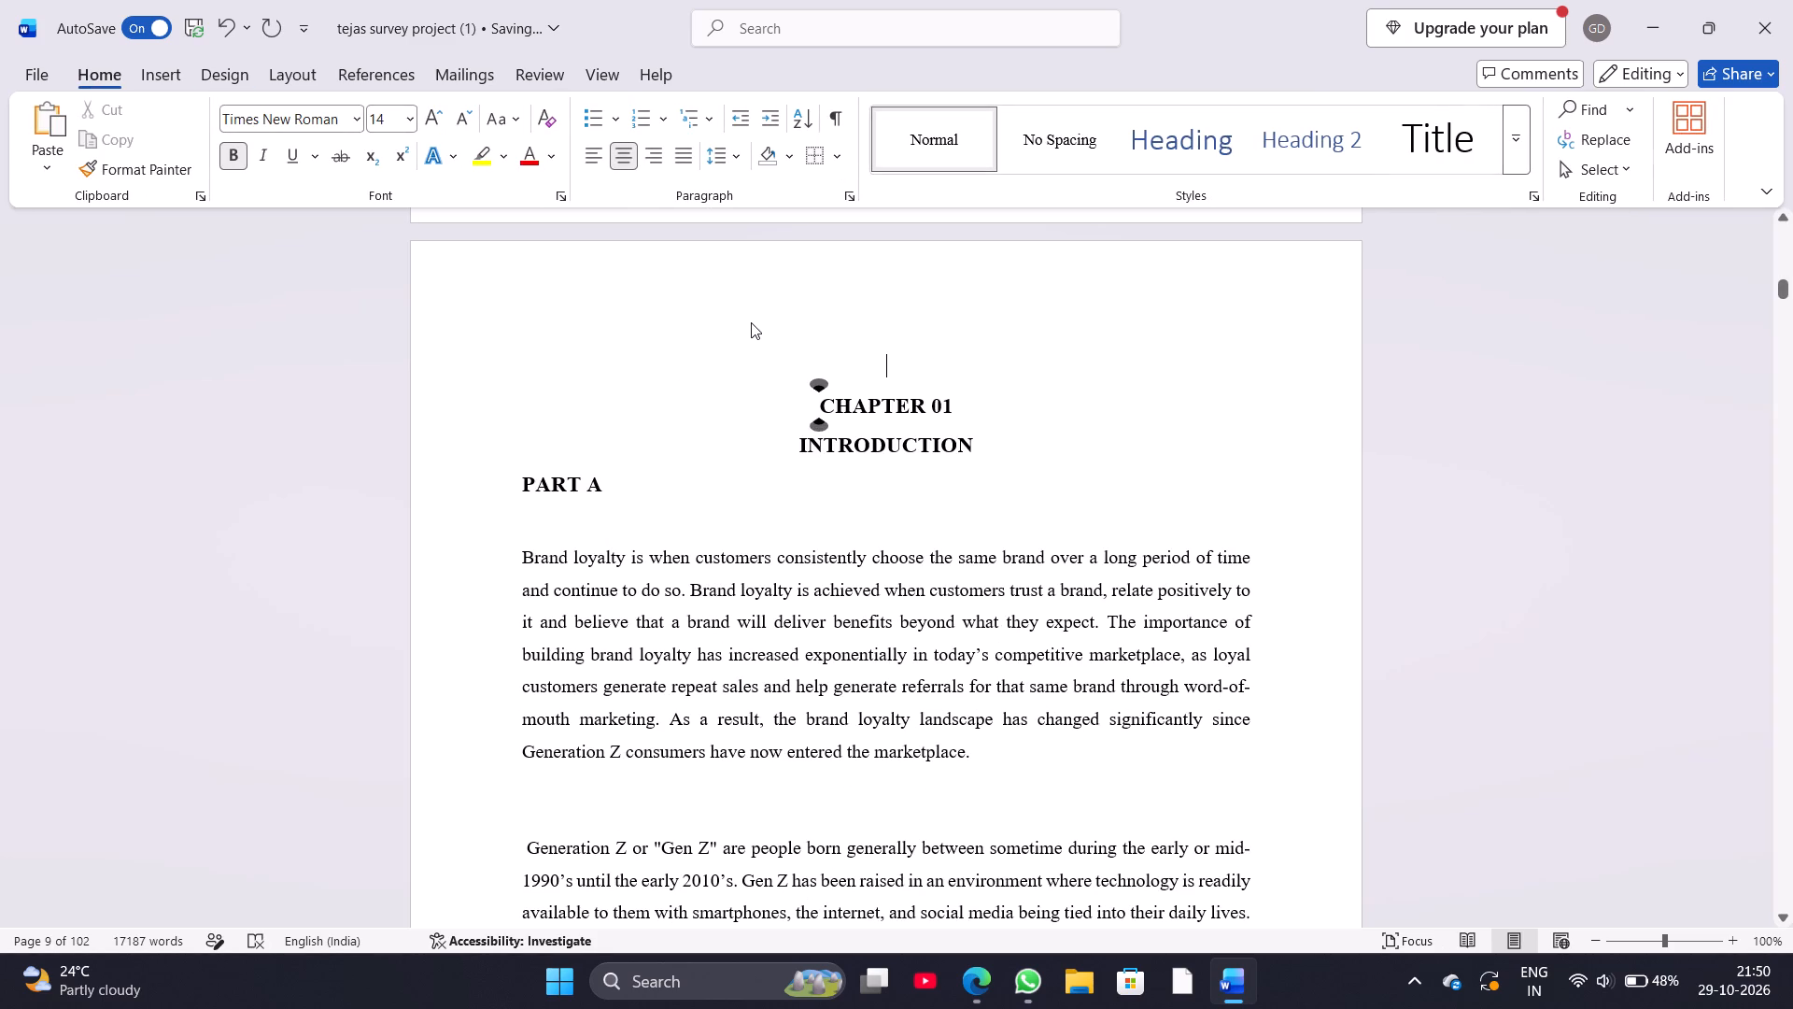
click(842, 151)
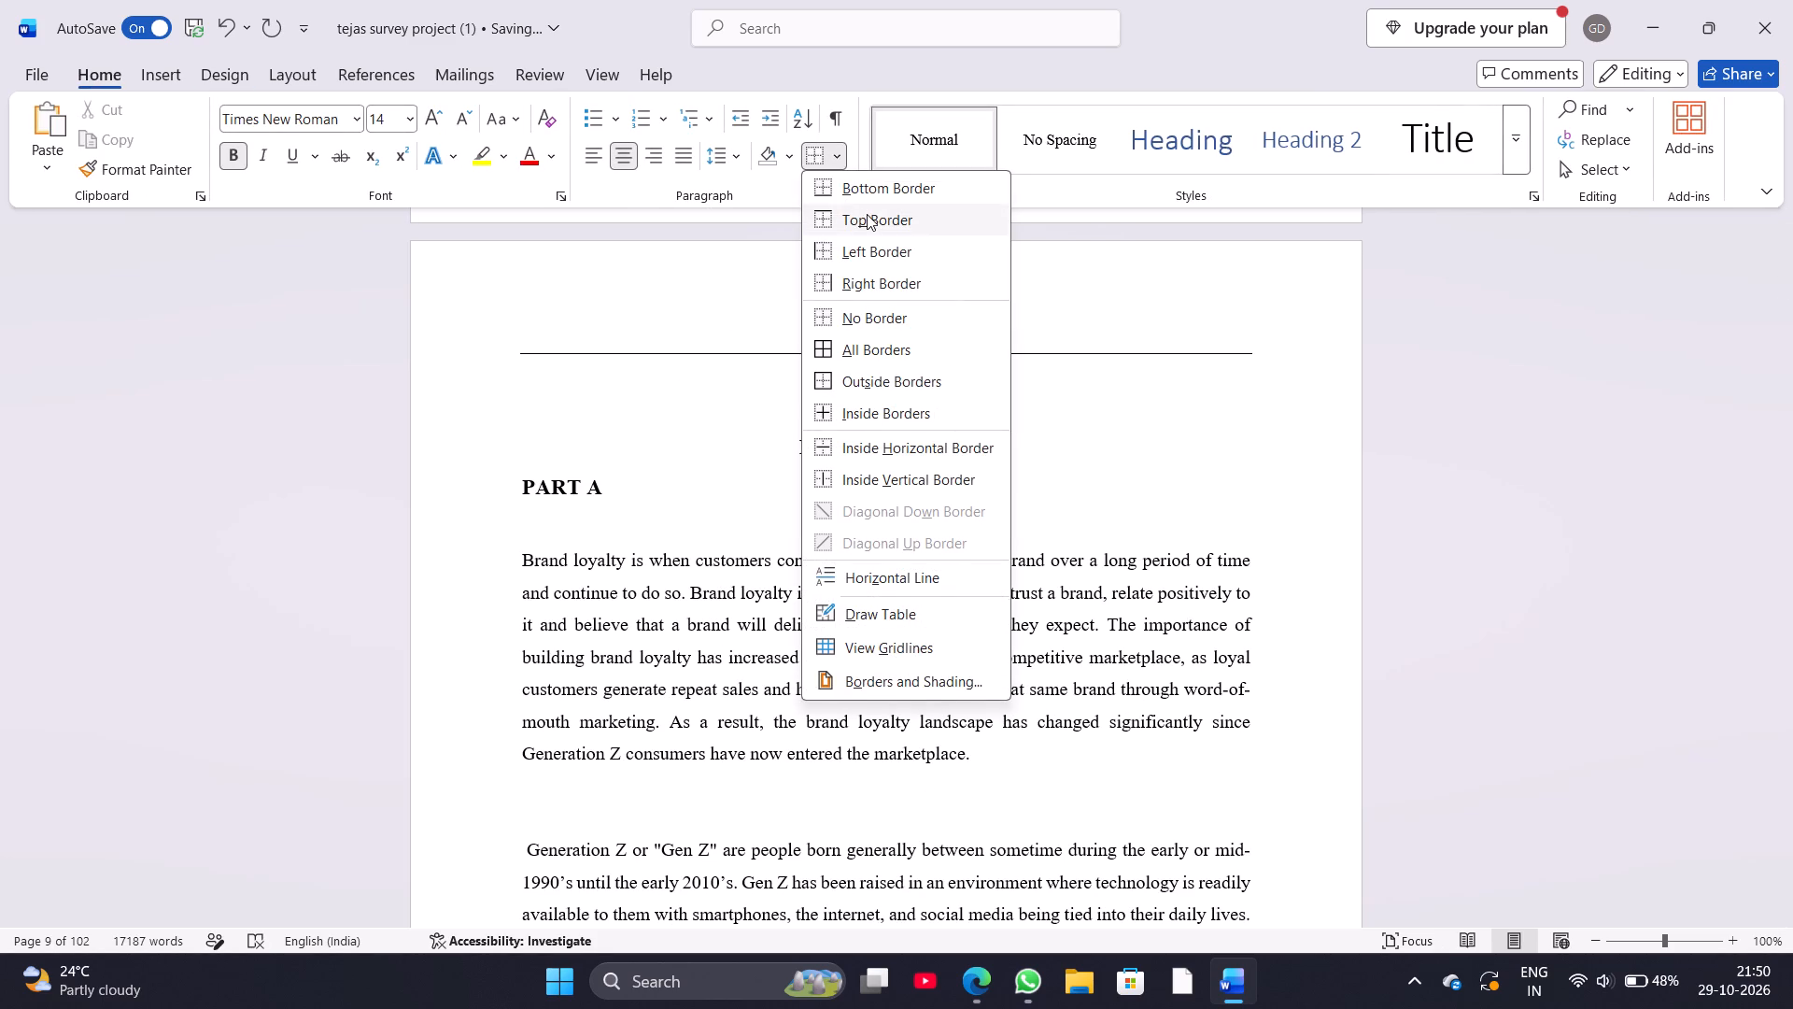
click(867, 214)
Insert blank space before "what they feel the status of the culture to be" atop the following page and apply a Top Border to the empty line.
scroll(822, 433, down, 4)
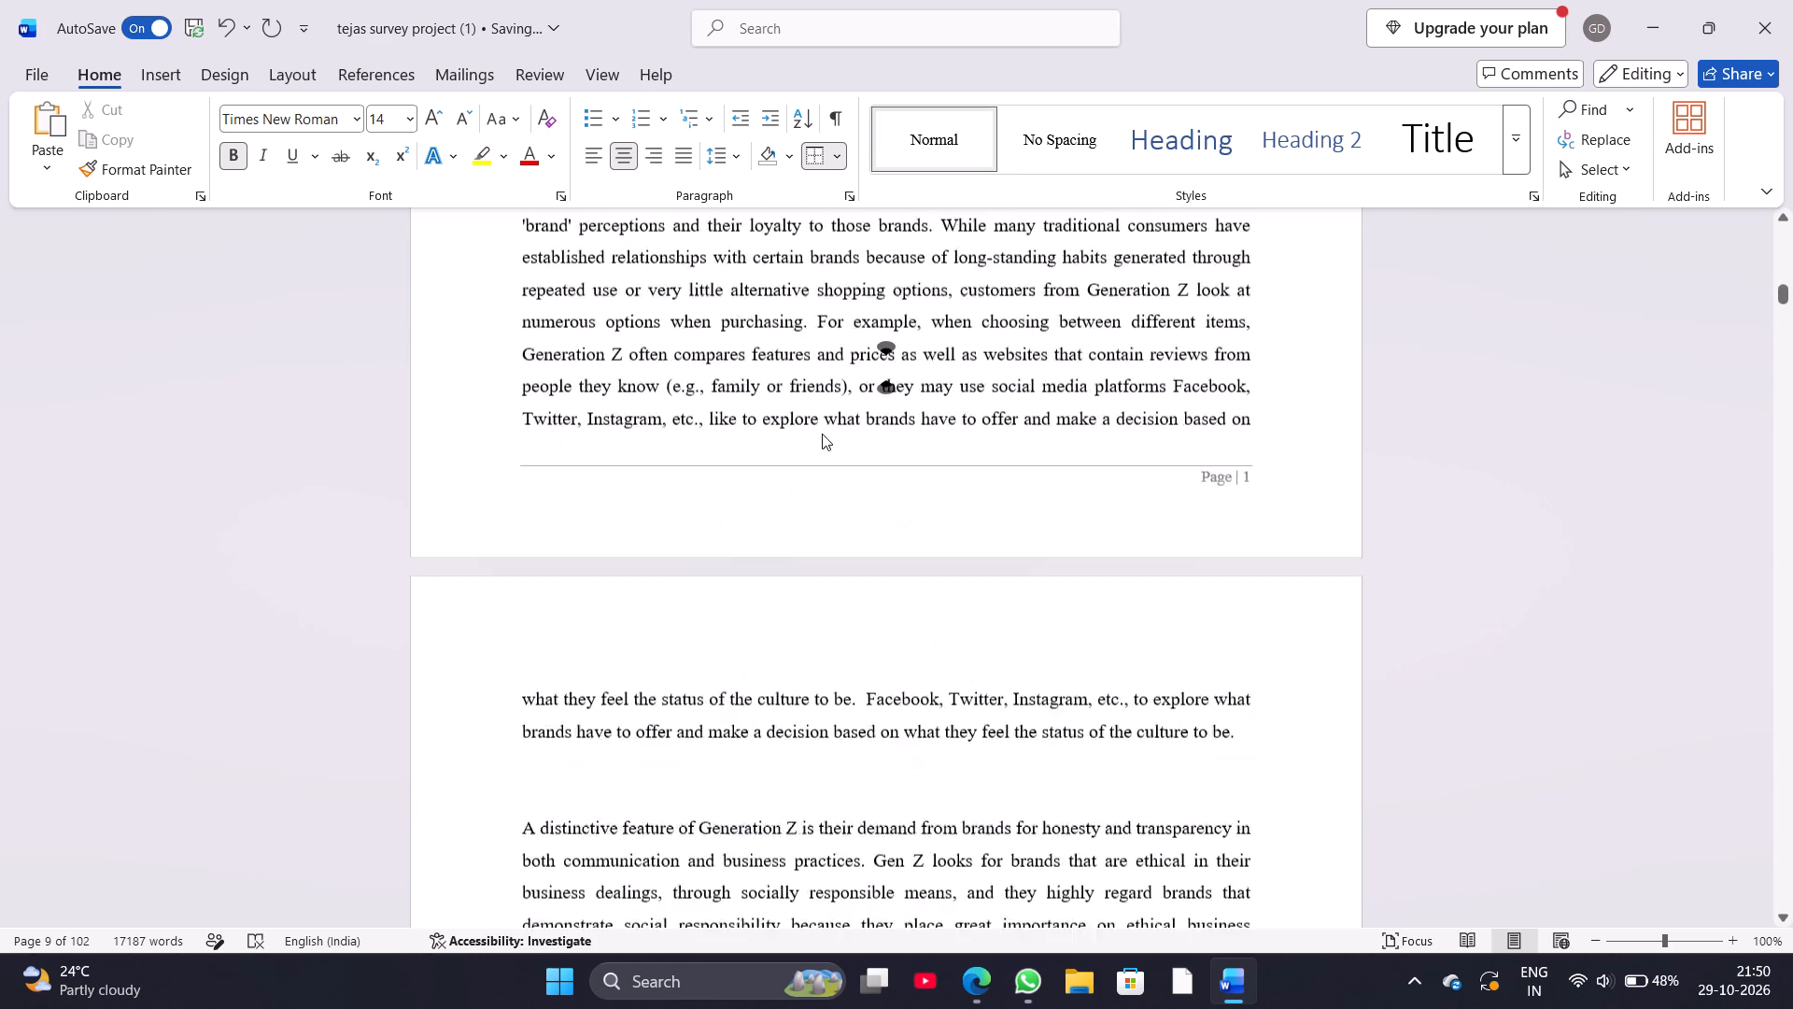
scroll(822, 433, down, 1)
click(515, 433)
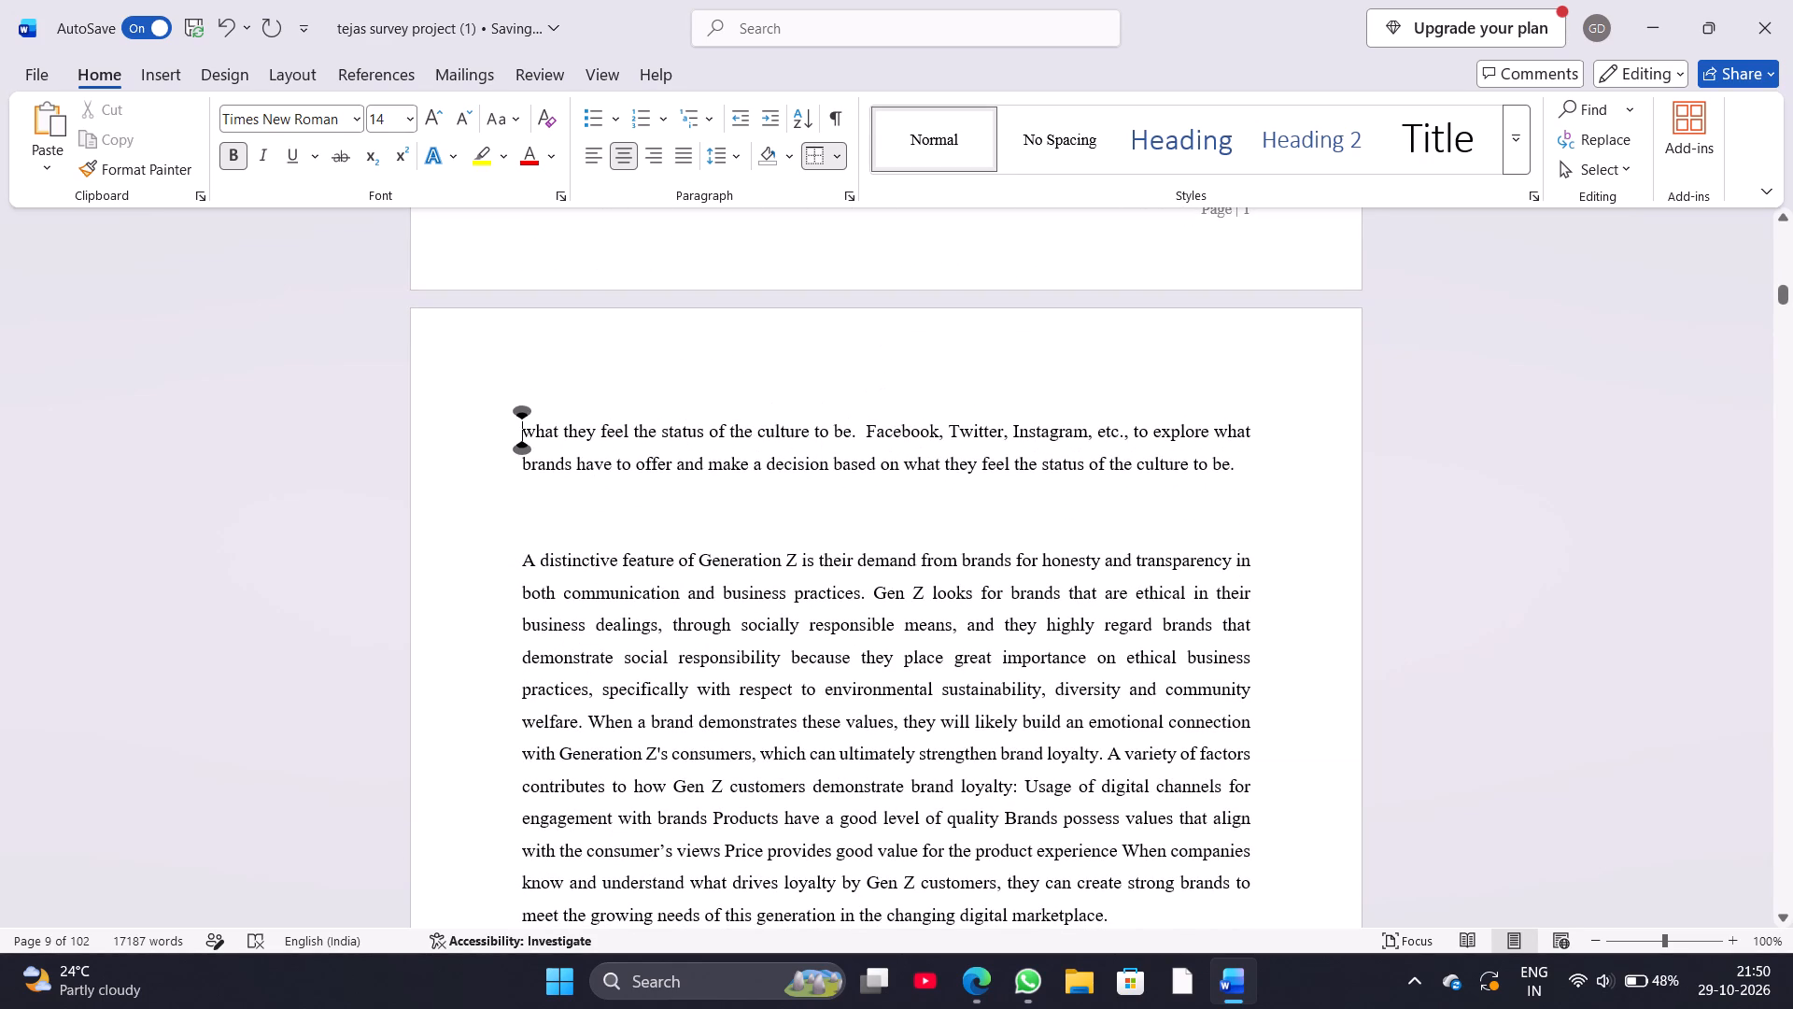
key(Return)
key(Return)
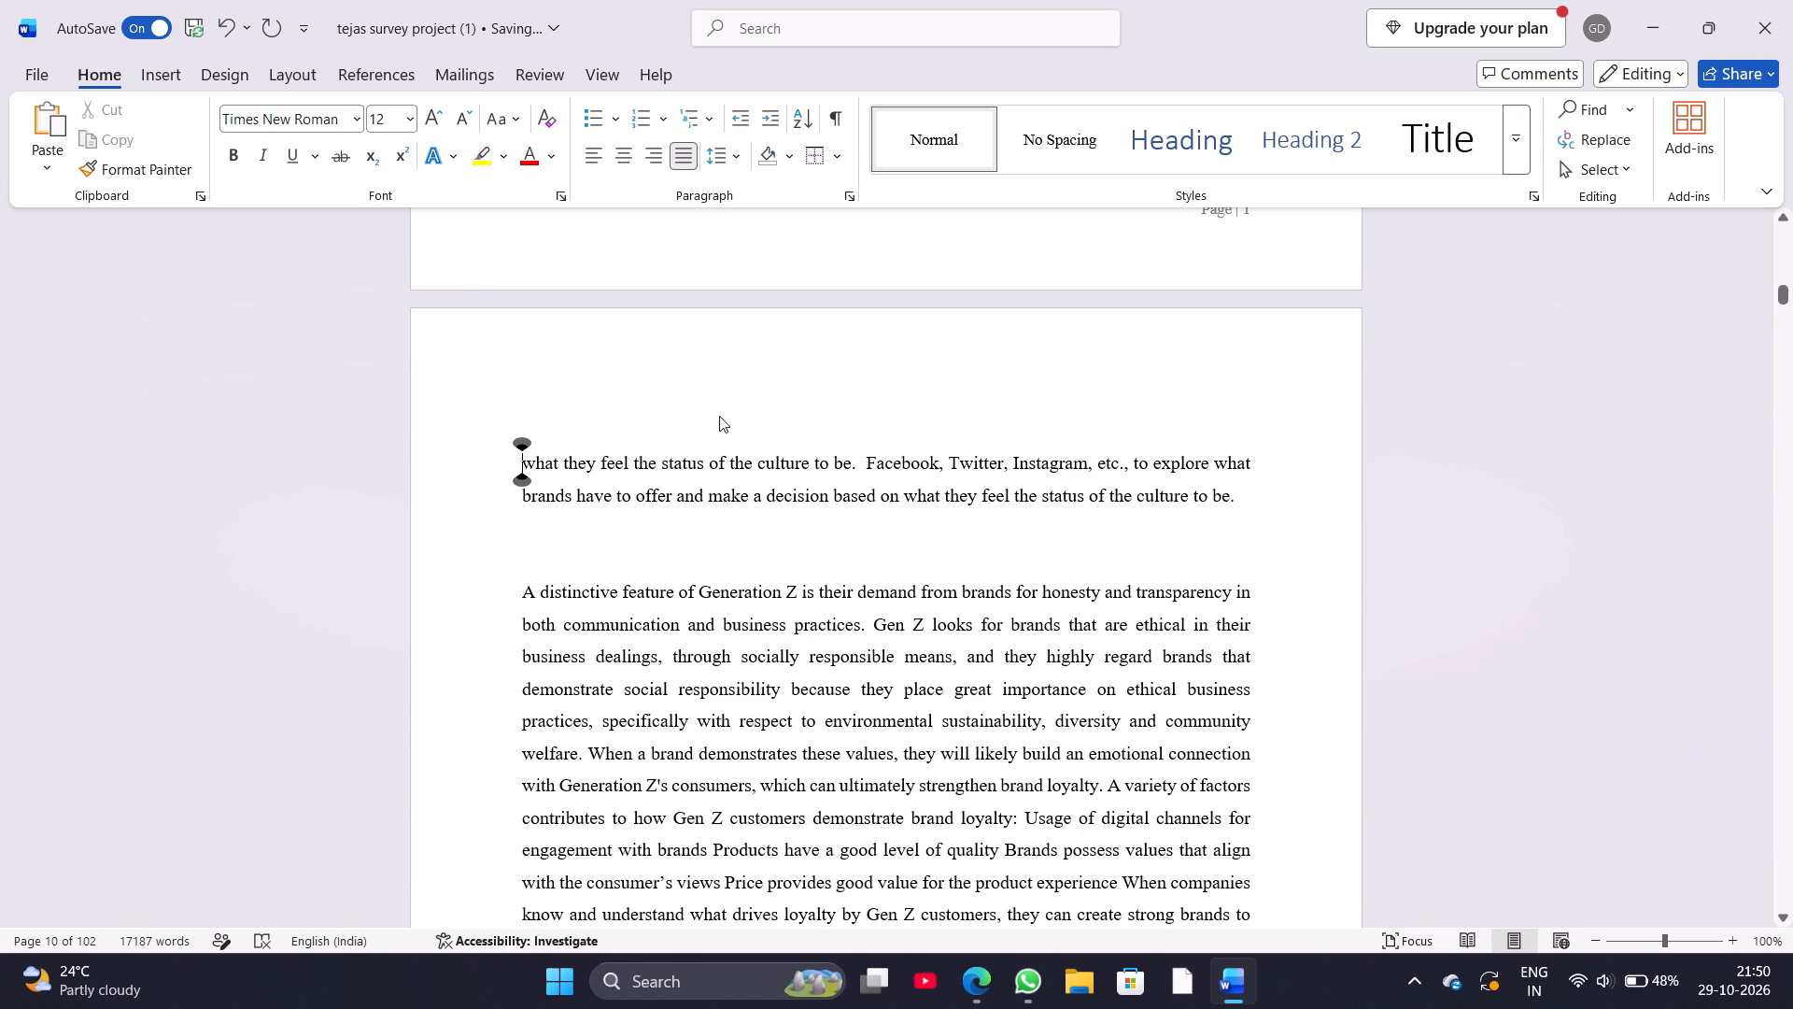
double_click(833, 422)
click(838, 156)
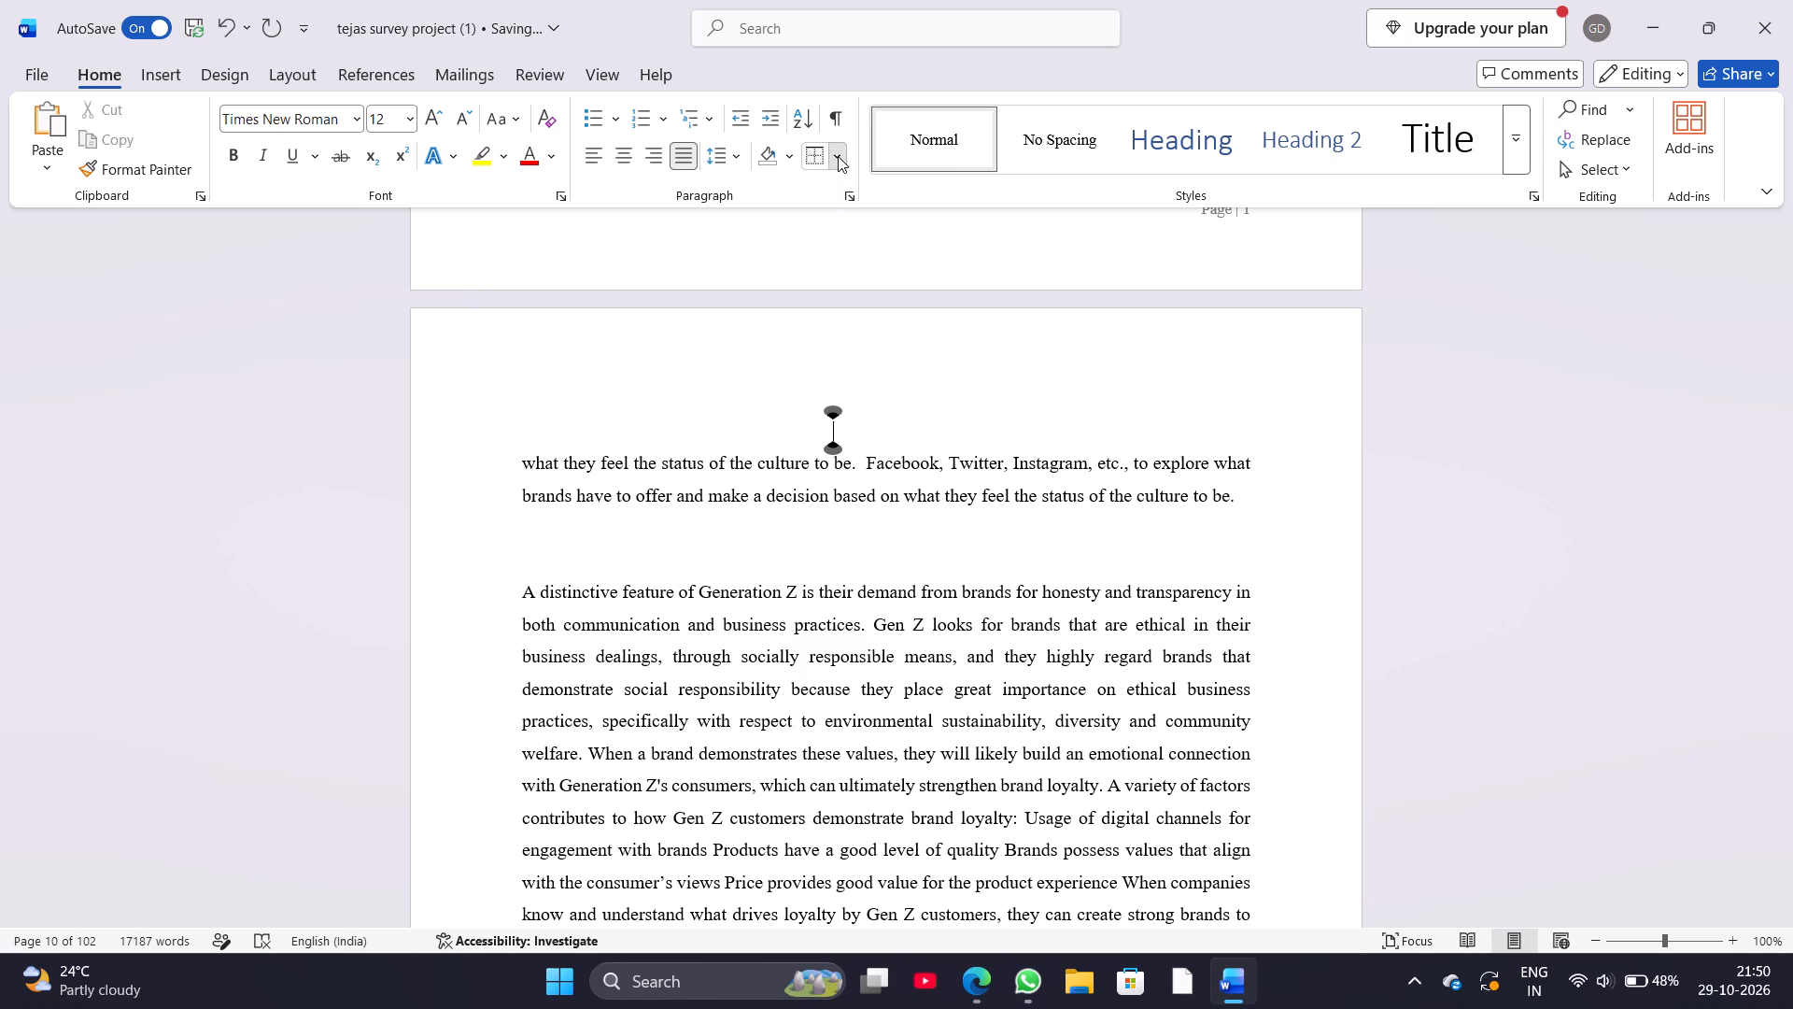
click(844, 218)
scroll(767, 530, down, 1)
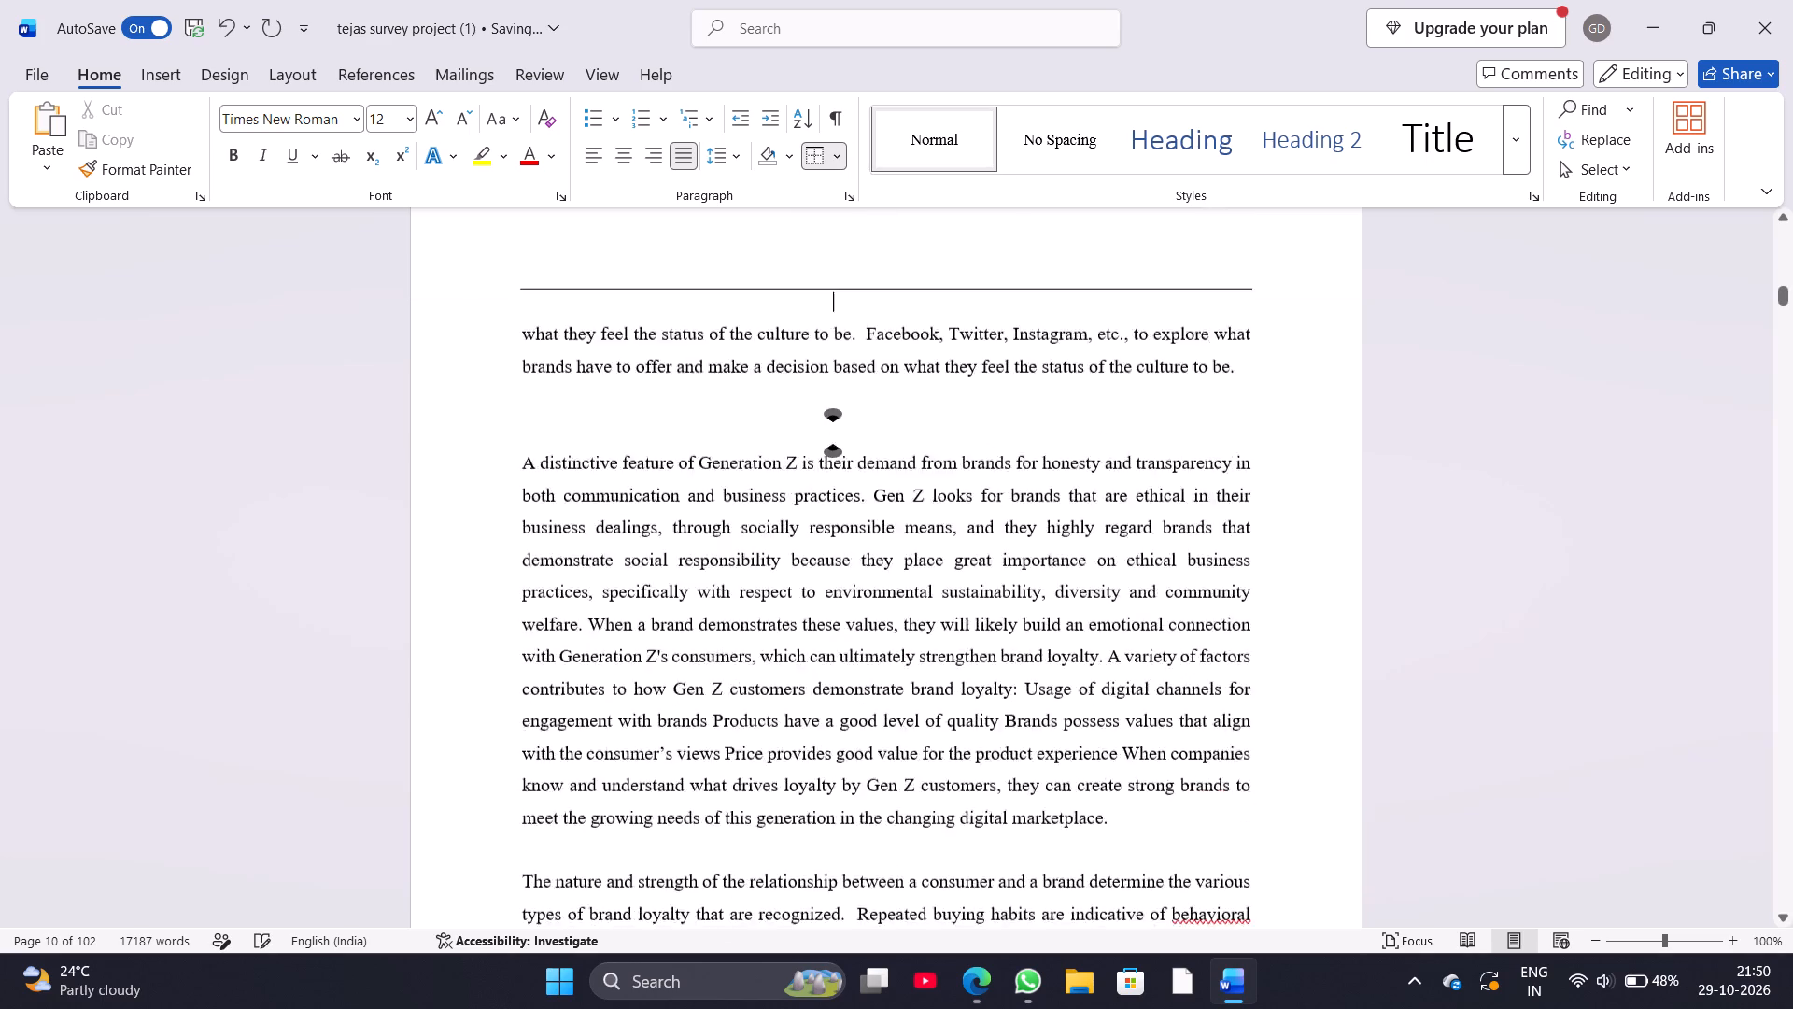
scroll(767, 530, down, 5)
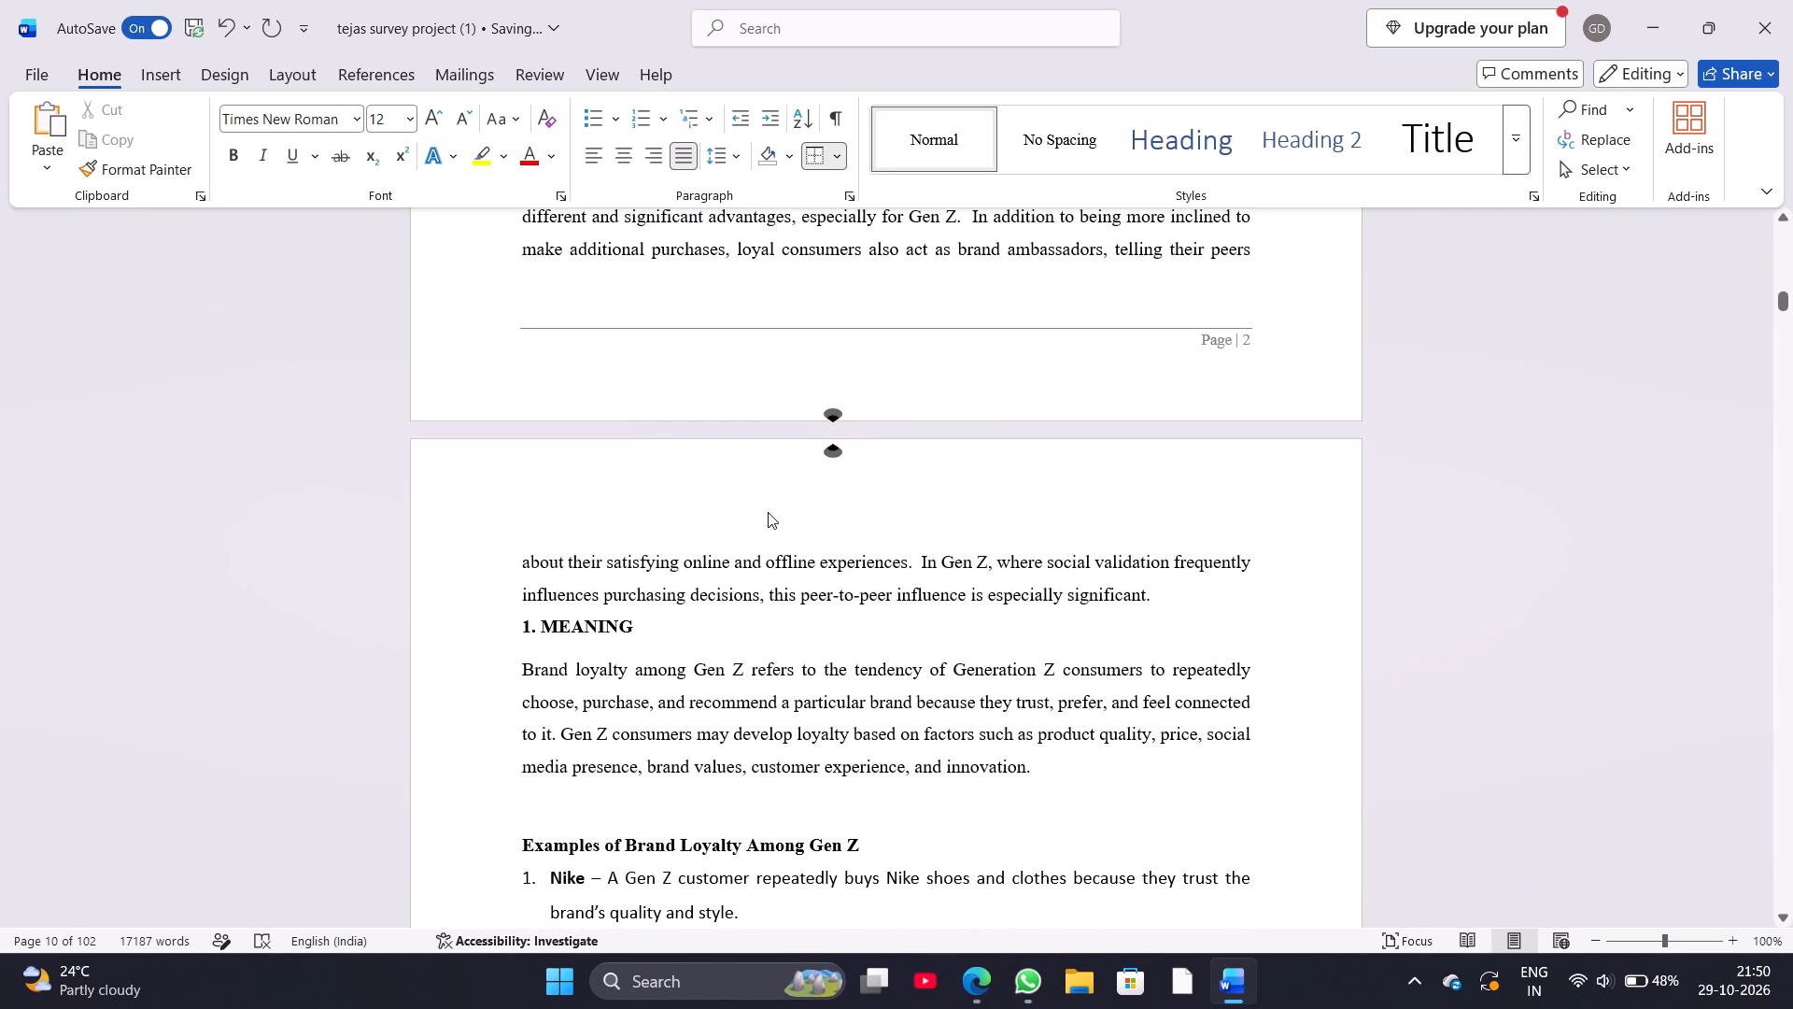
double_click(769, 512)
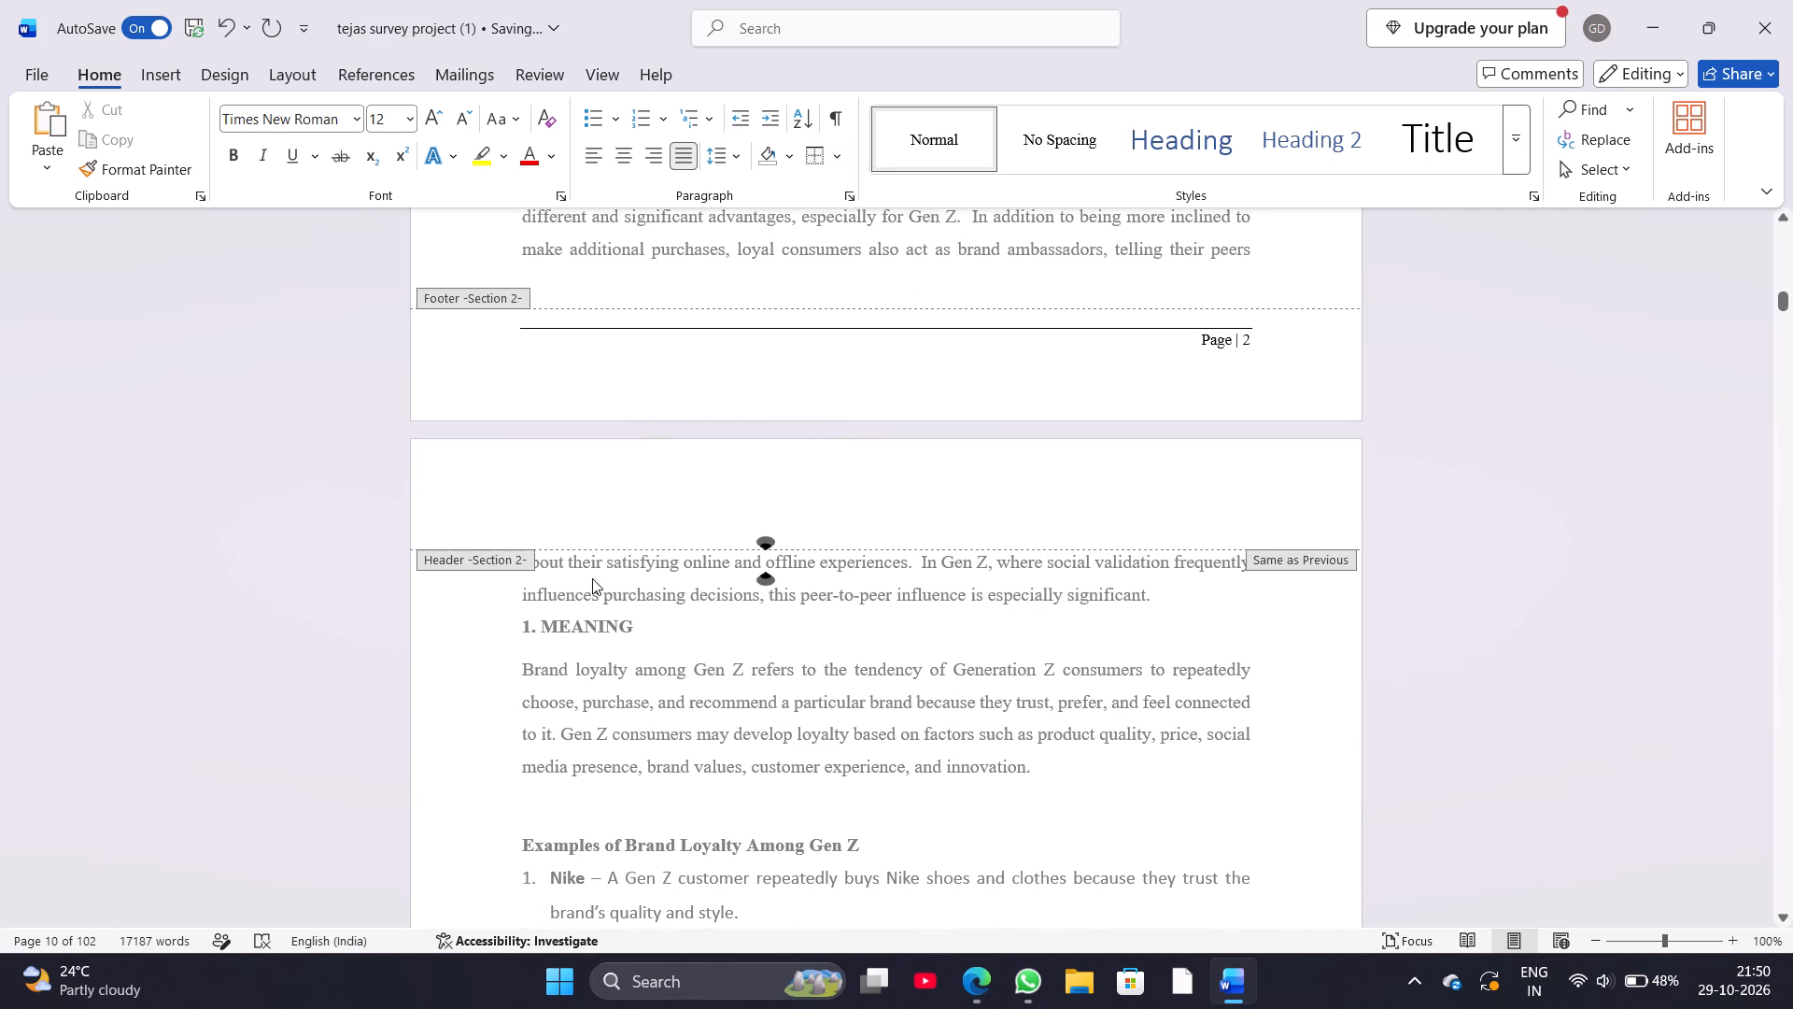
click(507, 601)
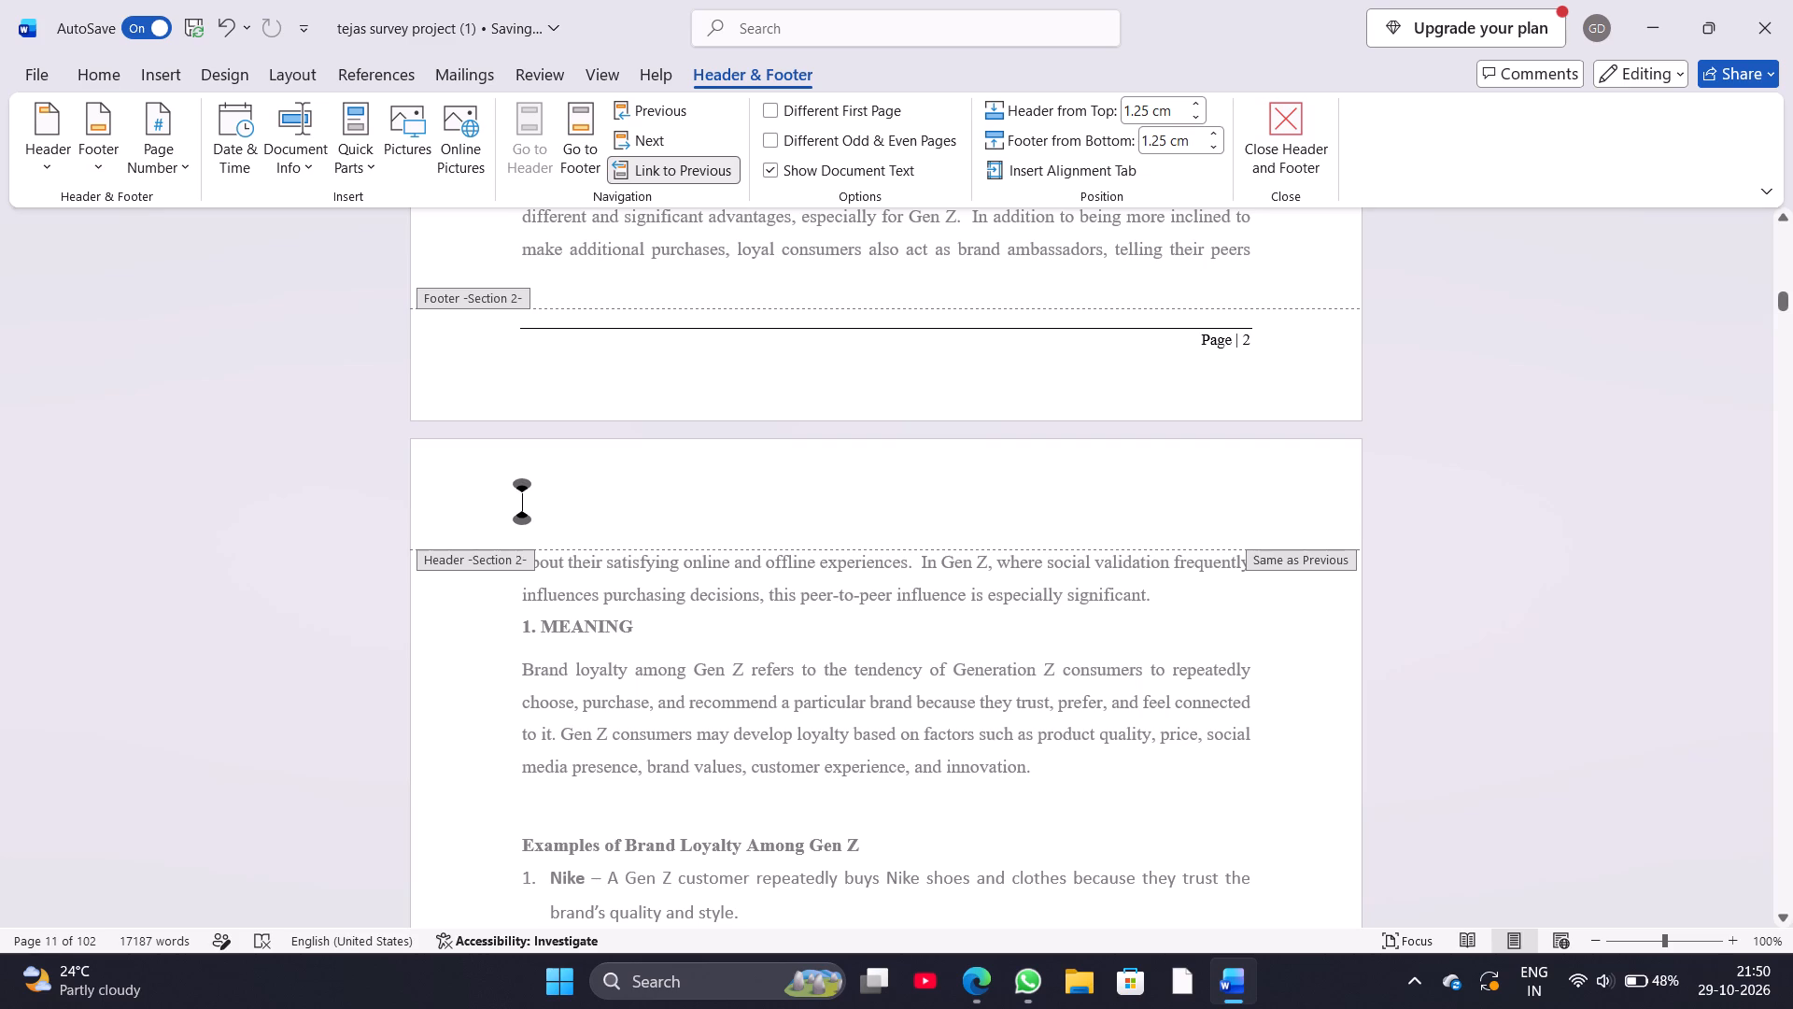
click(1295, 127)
Insert blank lines before "about their satisfying online and offline experiences" and apply a Top Border to the empty line directly above that text.
click(514, 570)
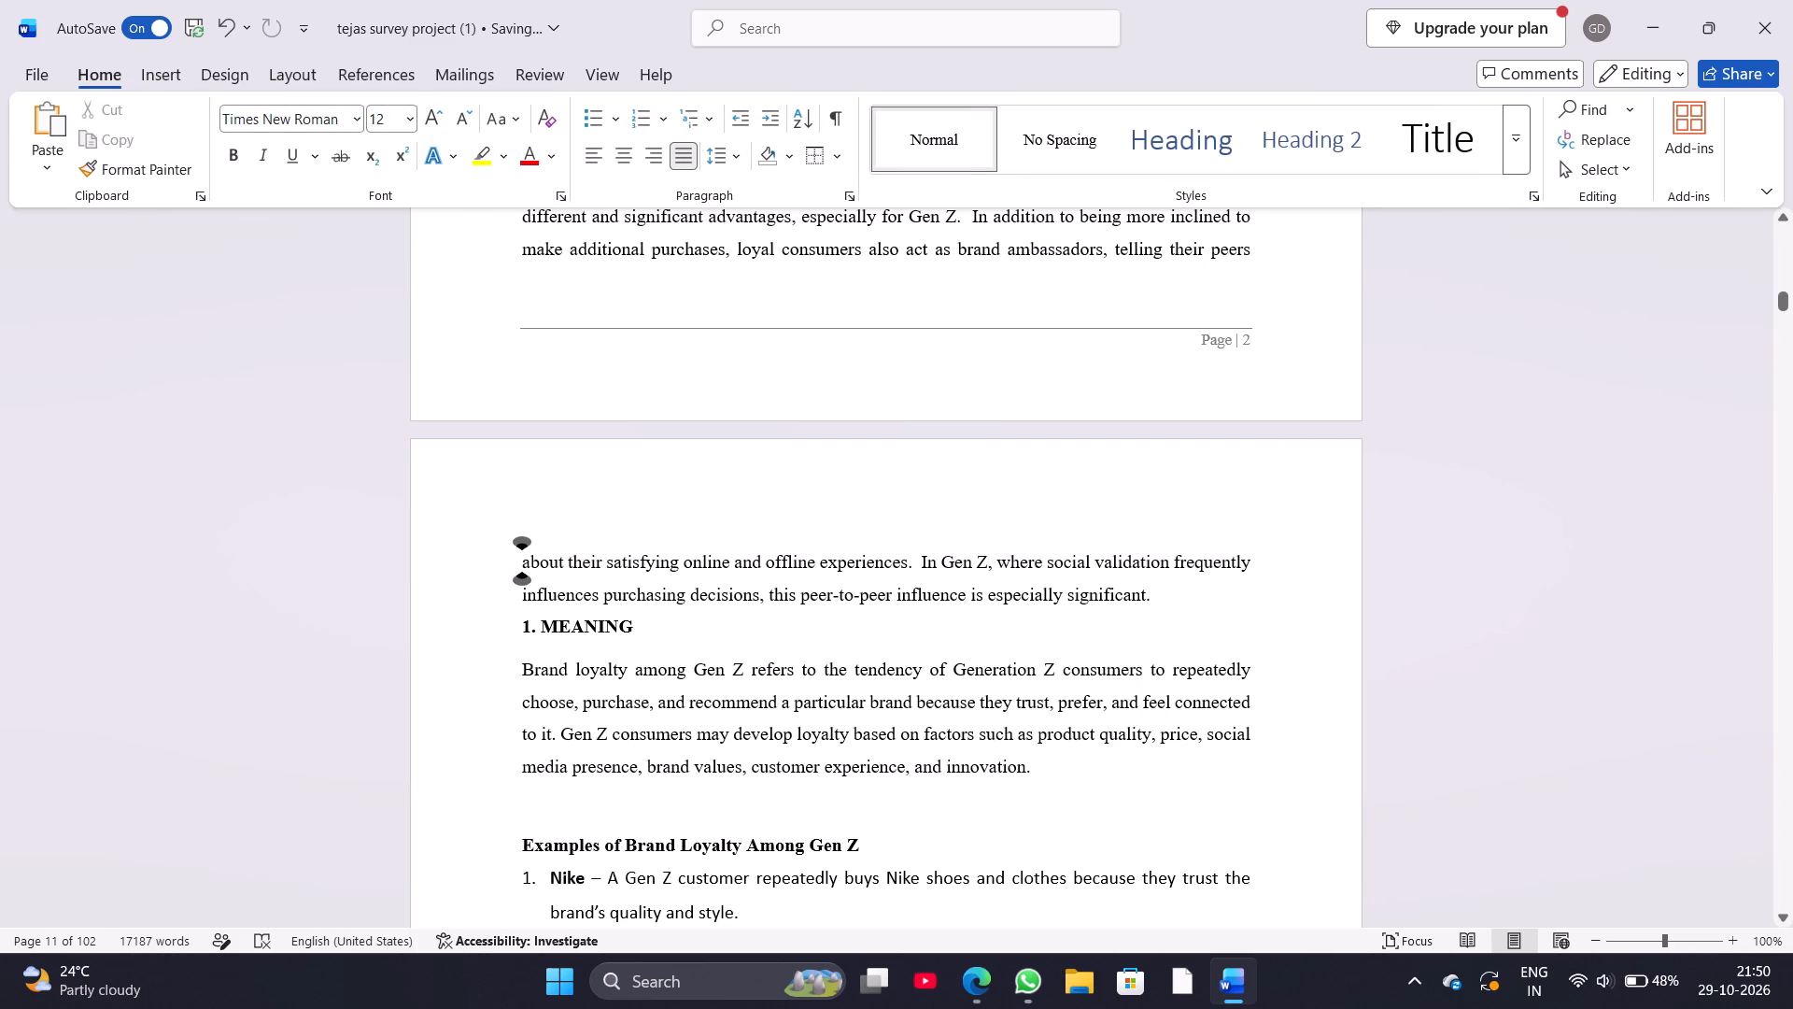
key(Return)
key(Return)
key(Return)
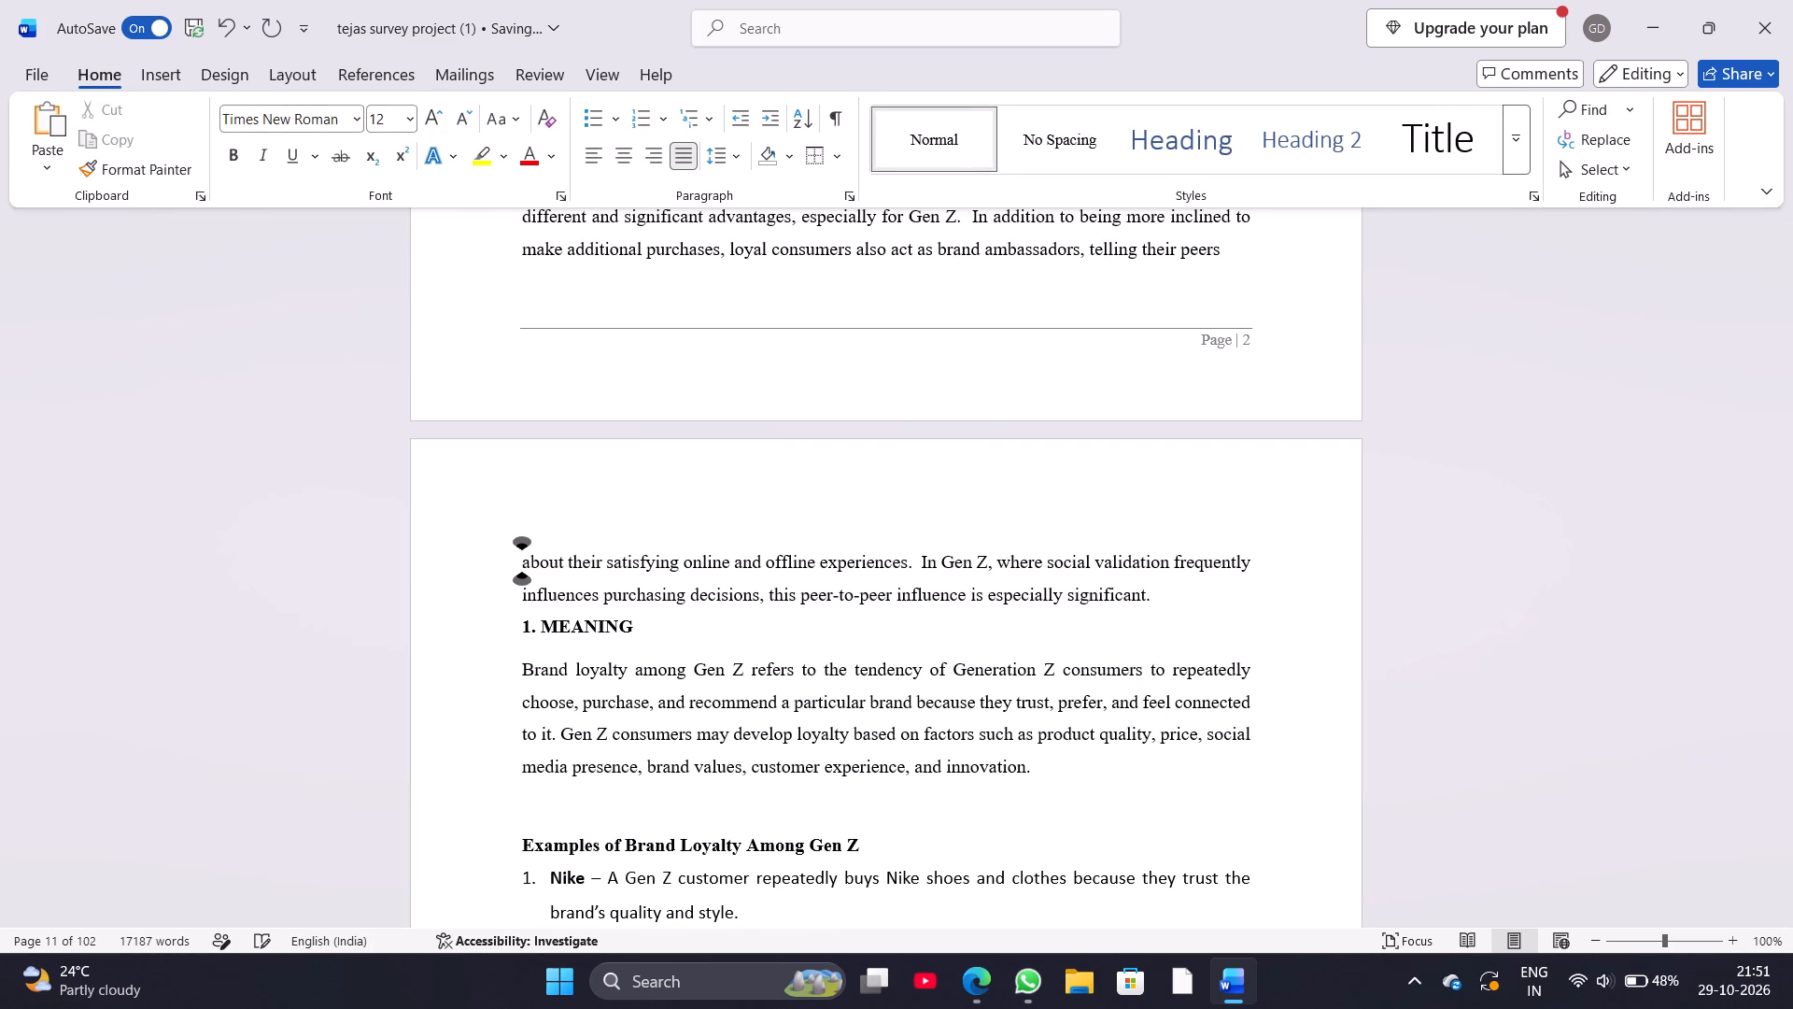
key(Return)
scroll(581, 634, down, 1)
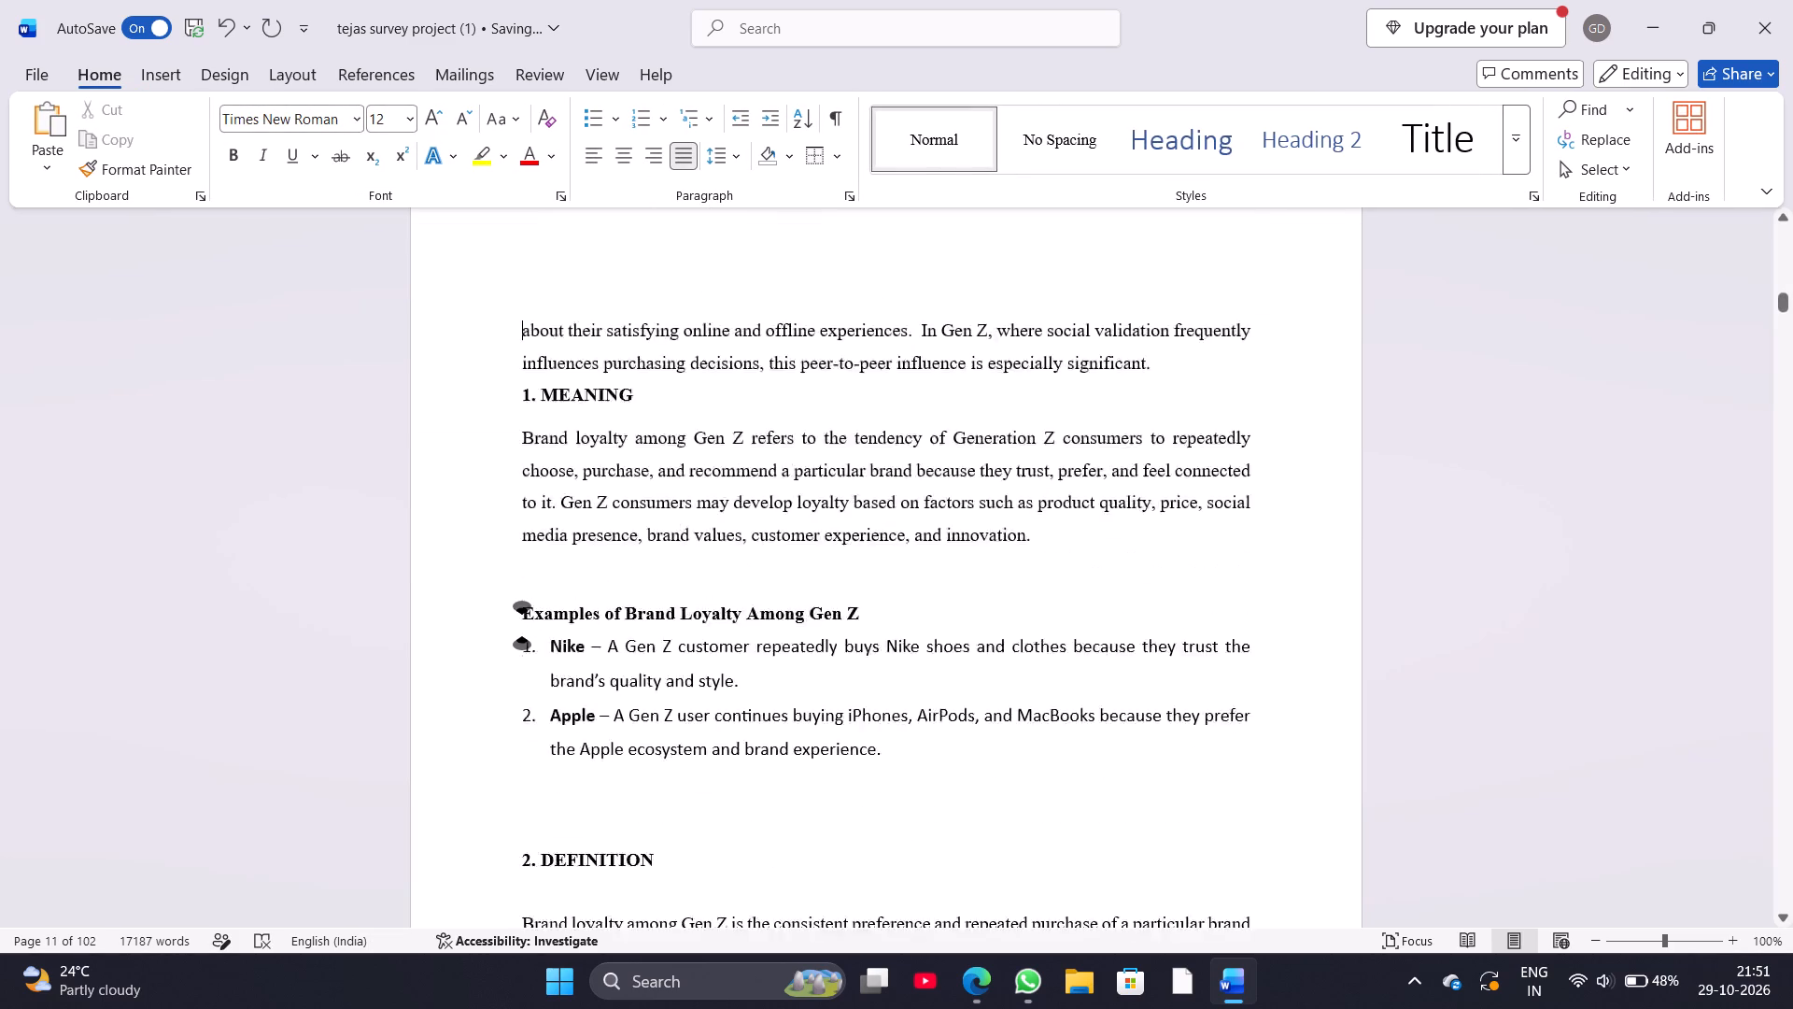
scroll(581, 634, down, 2)
scroll(581, 634, up, 3)
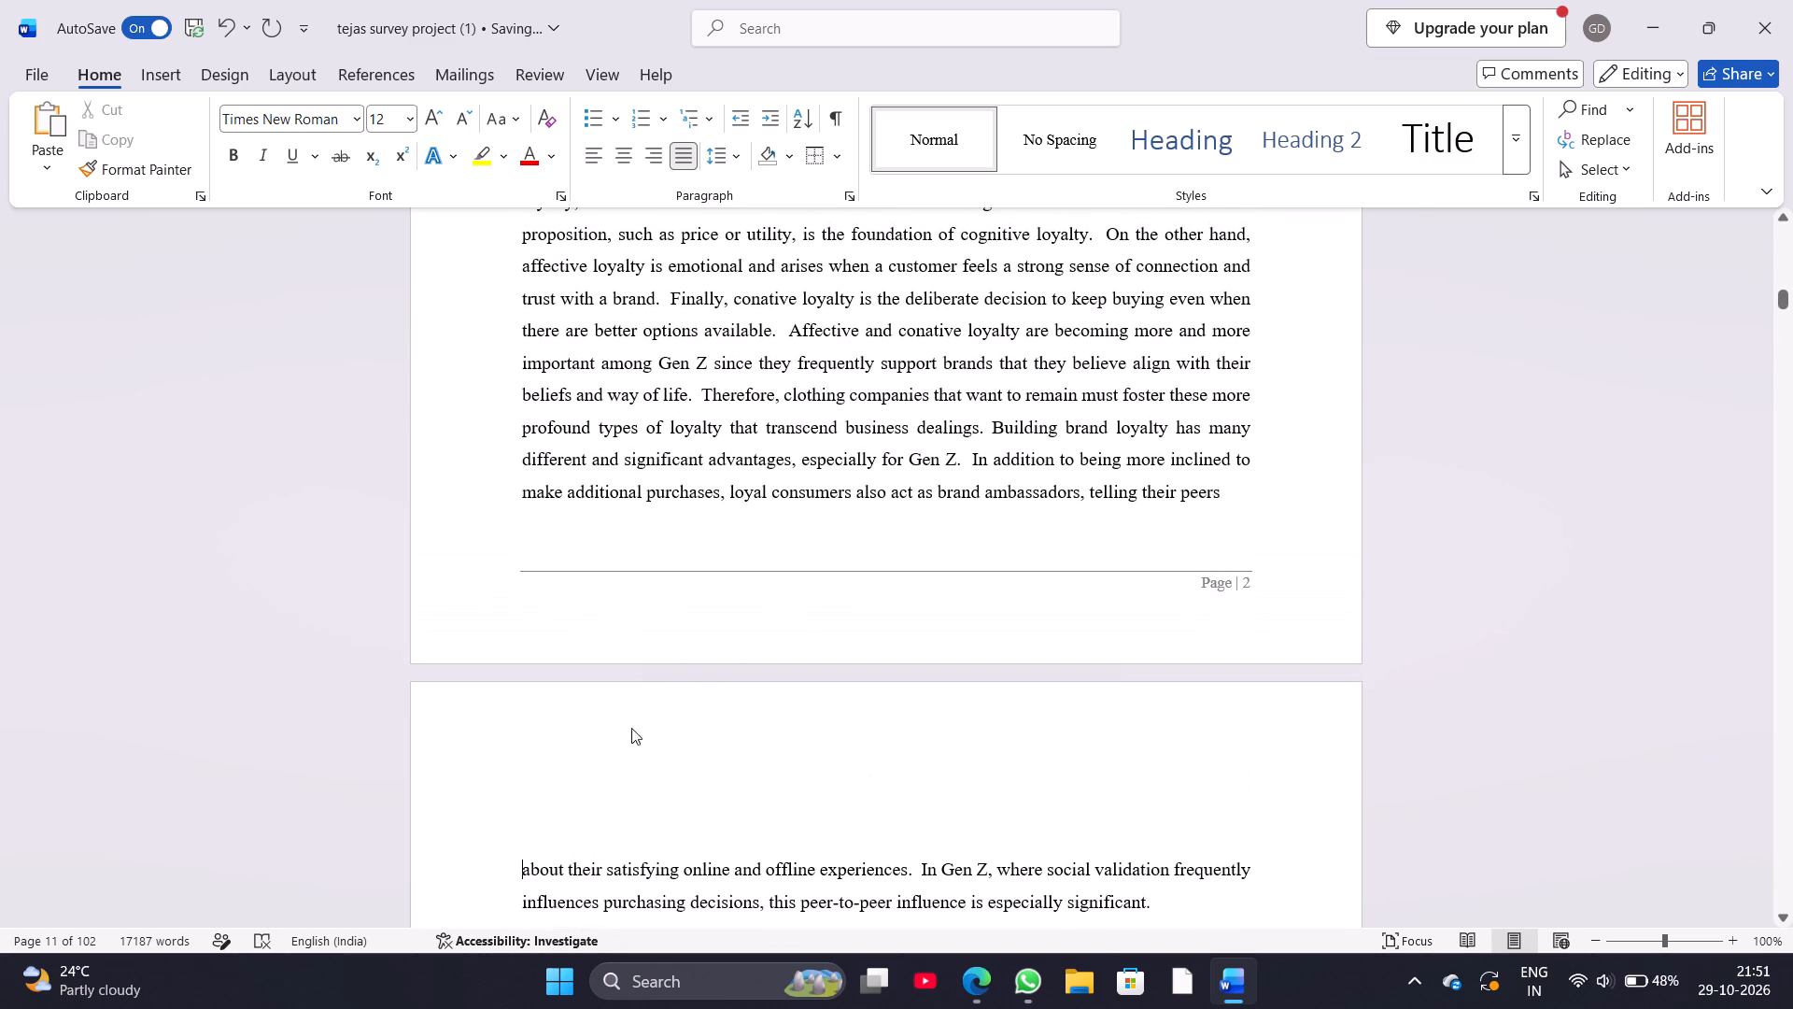
double_click(785, 827)
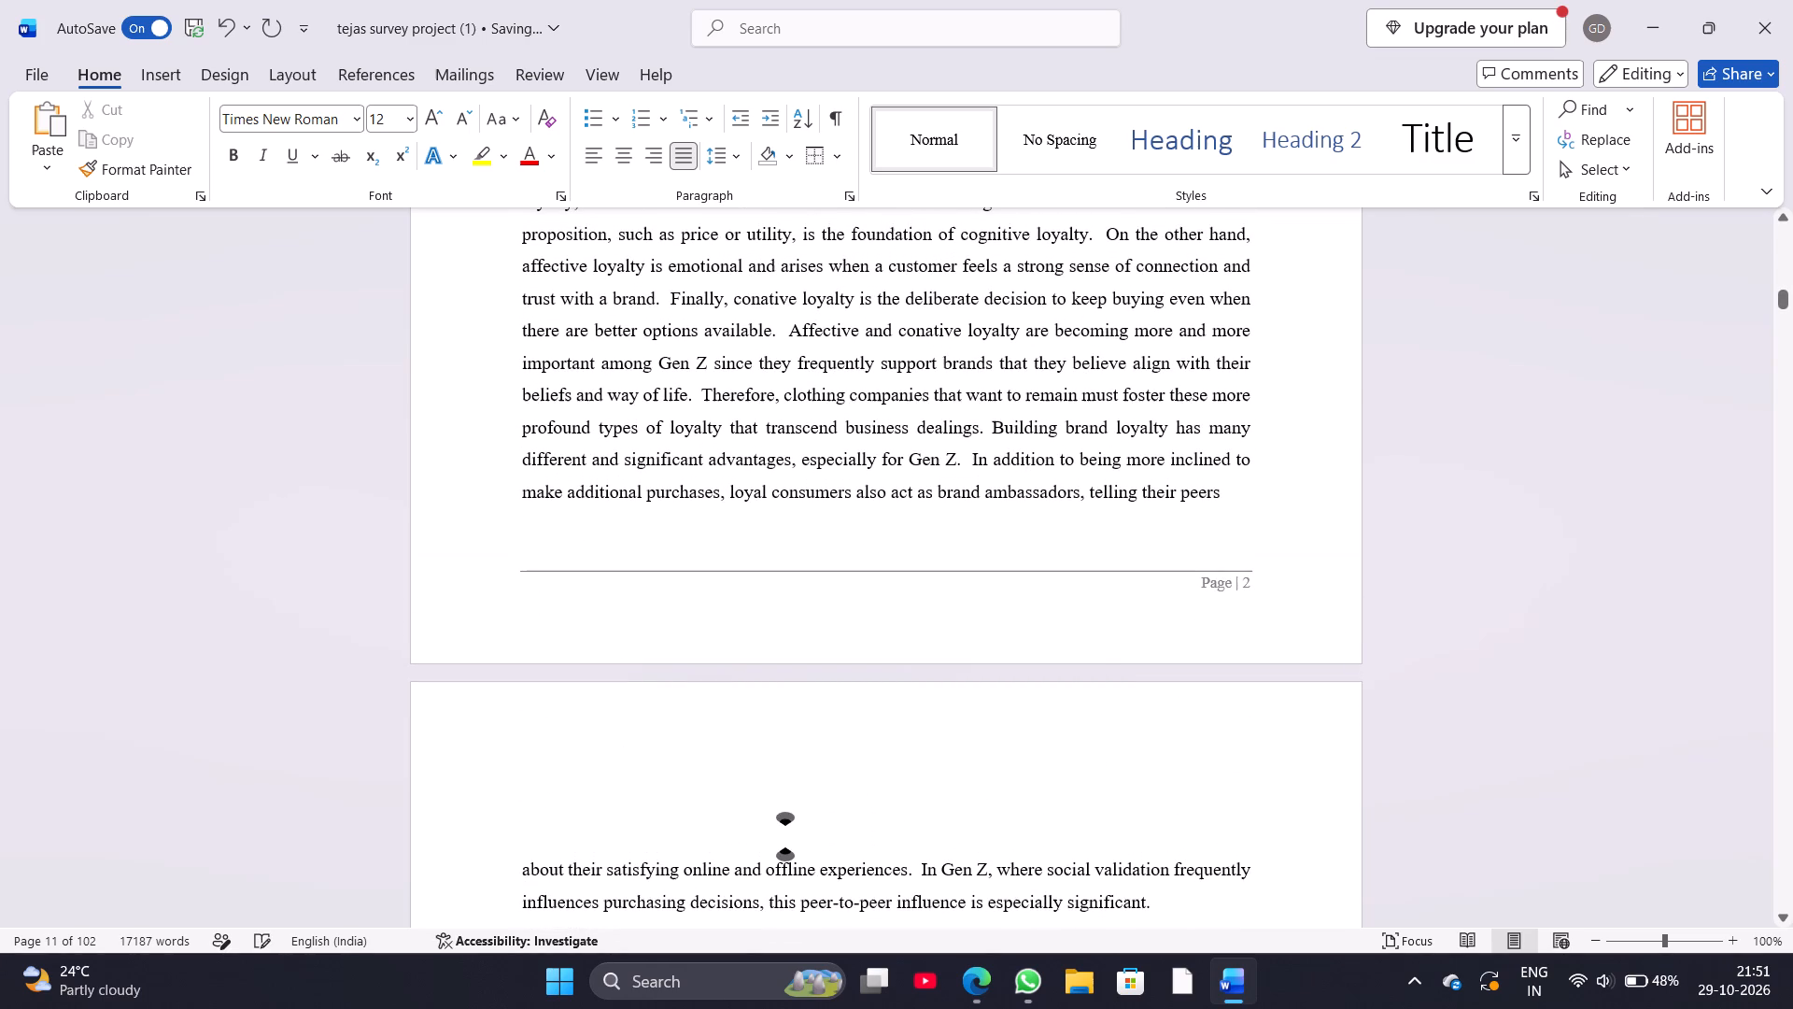
click(834, 154)
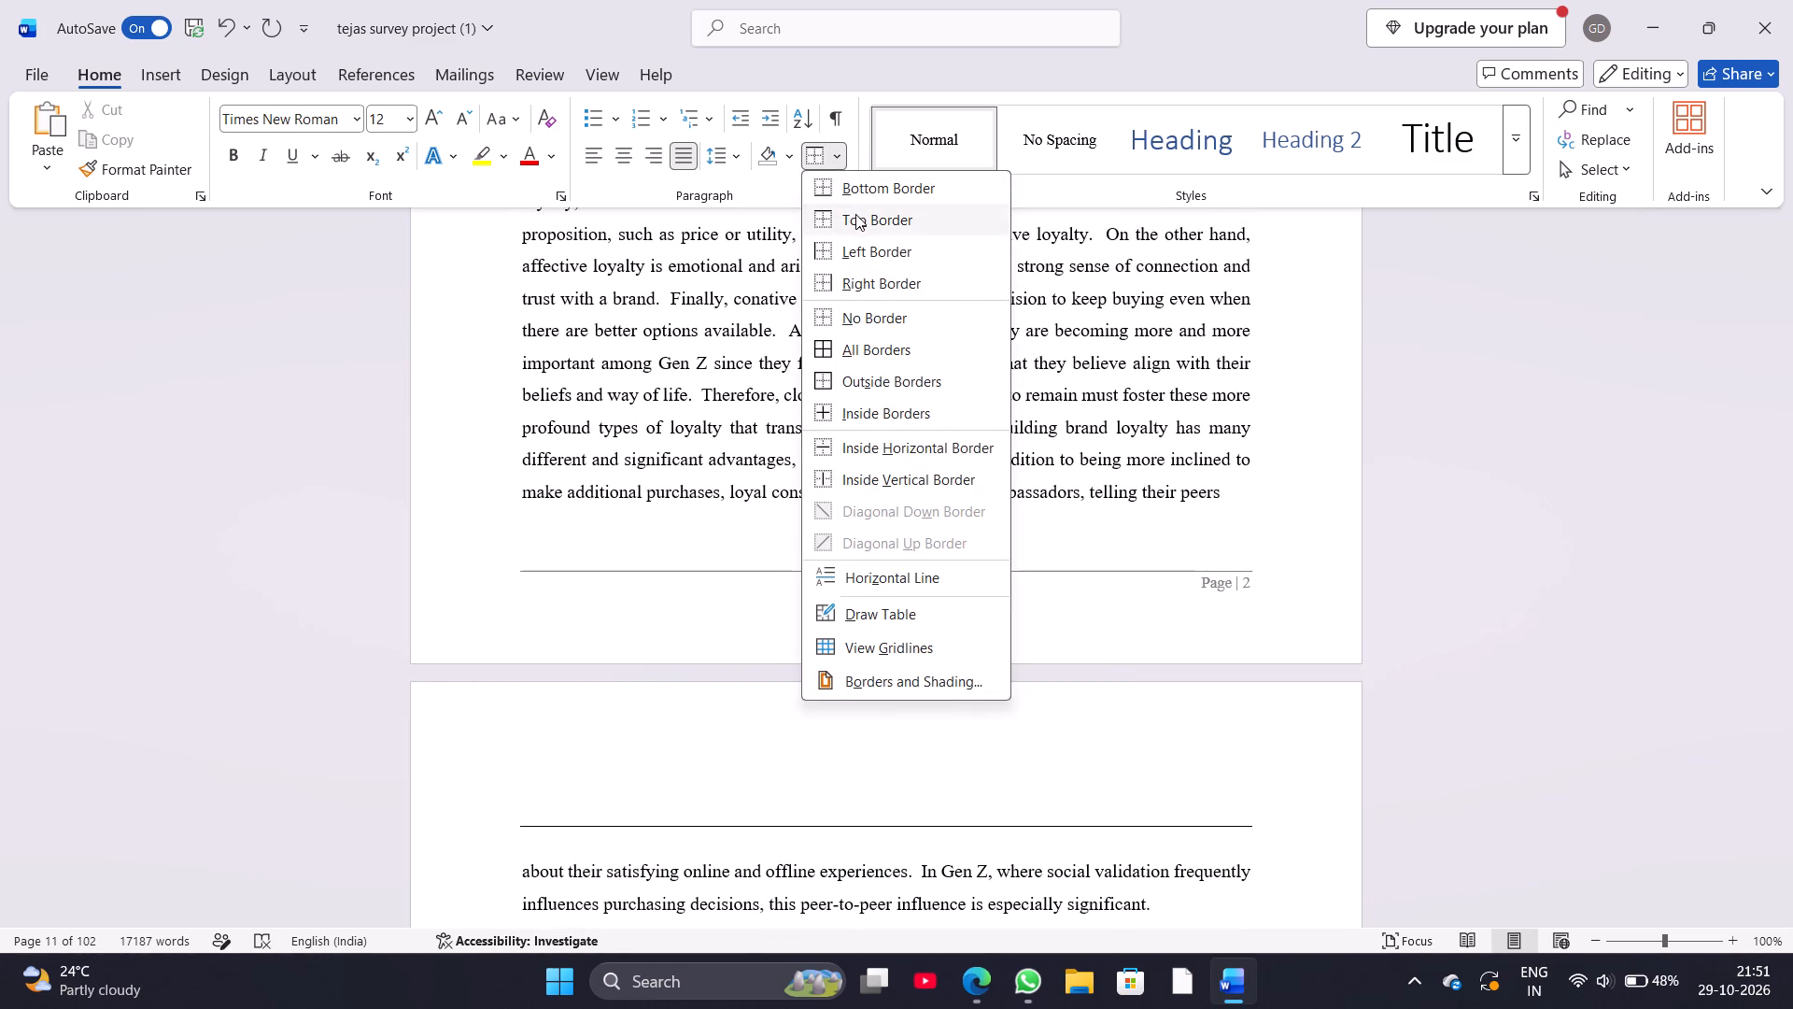
click(855, 214)
Apply a Top Border to the empty line above the list starting with Brand Trust.
scroll(786, 638, down, 4)
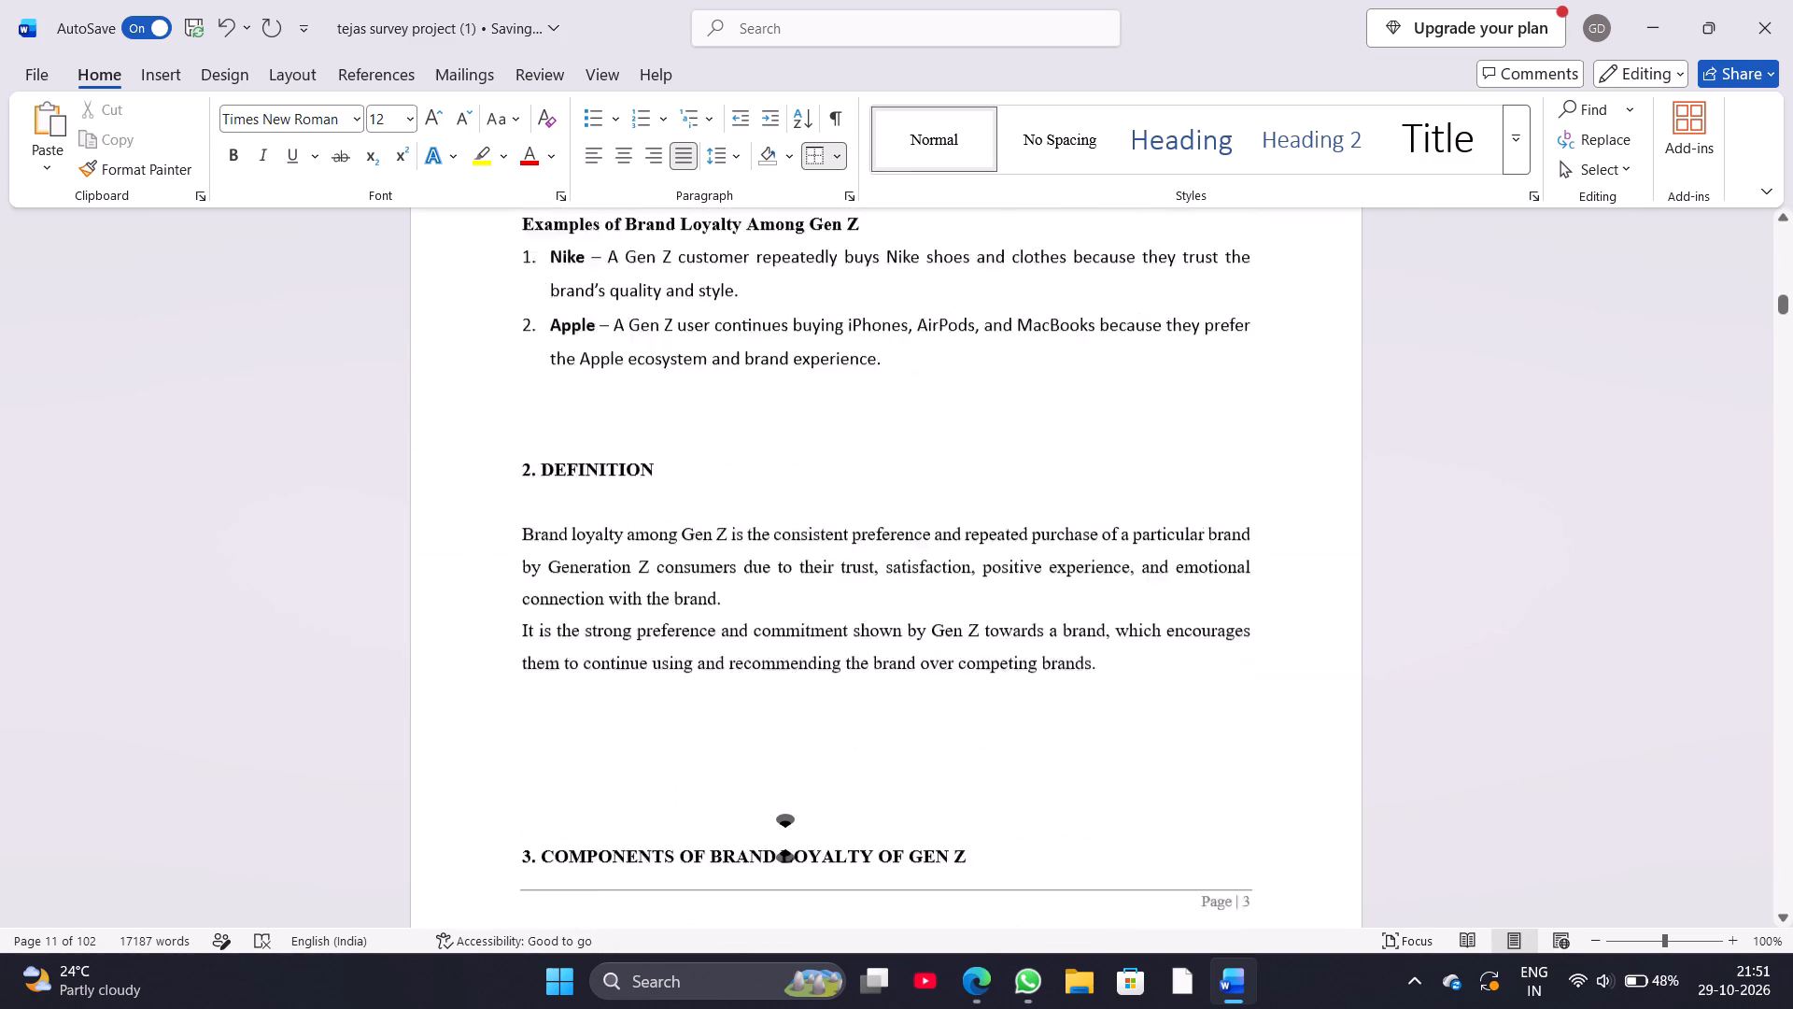
scroll(786, 638, down, 1)
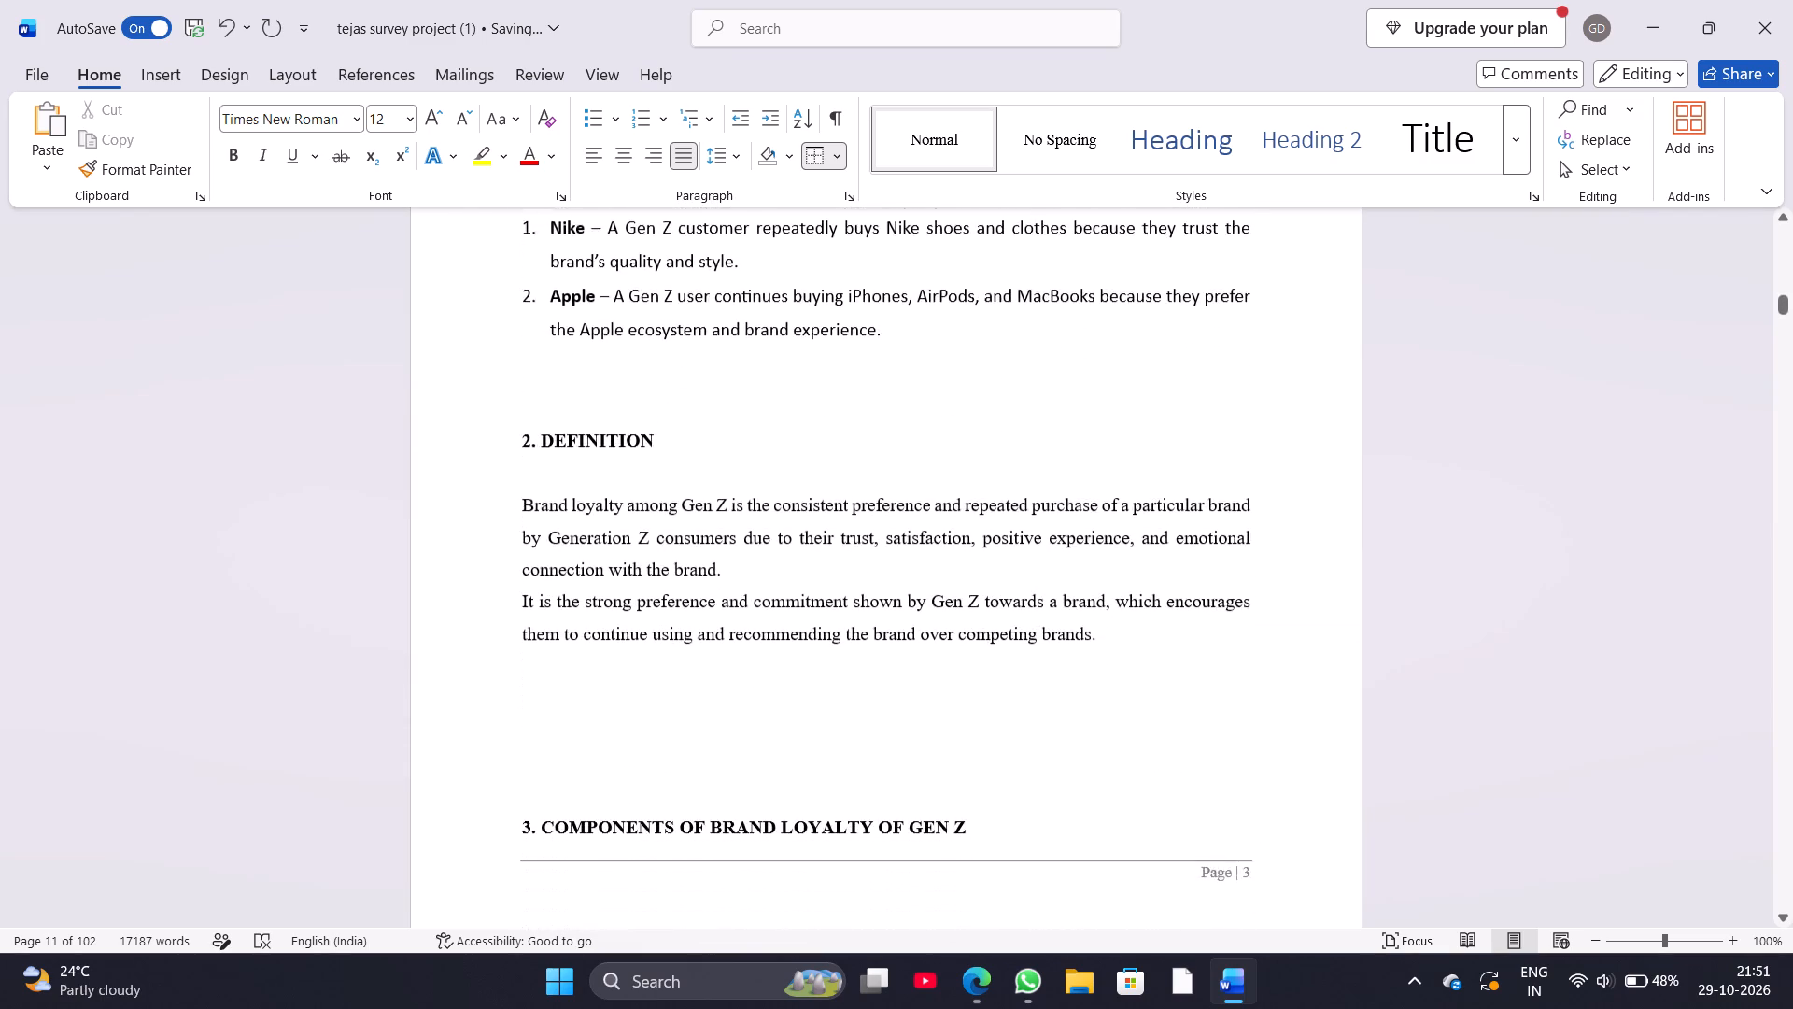
scroll(786, 638, down, 1)
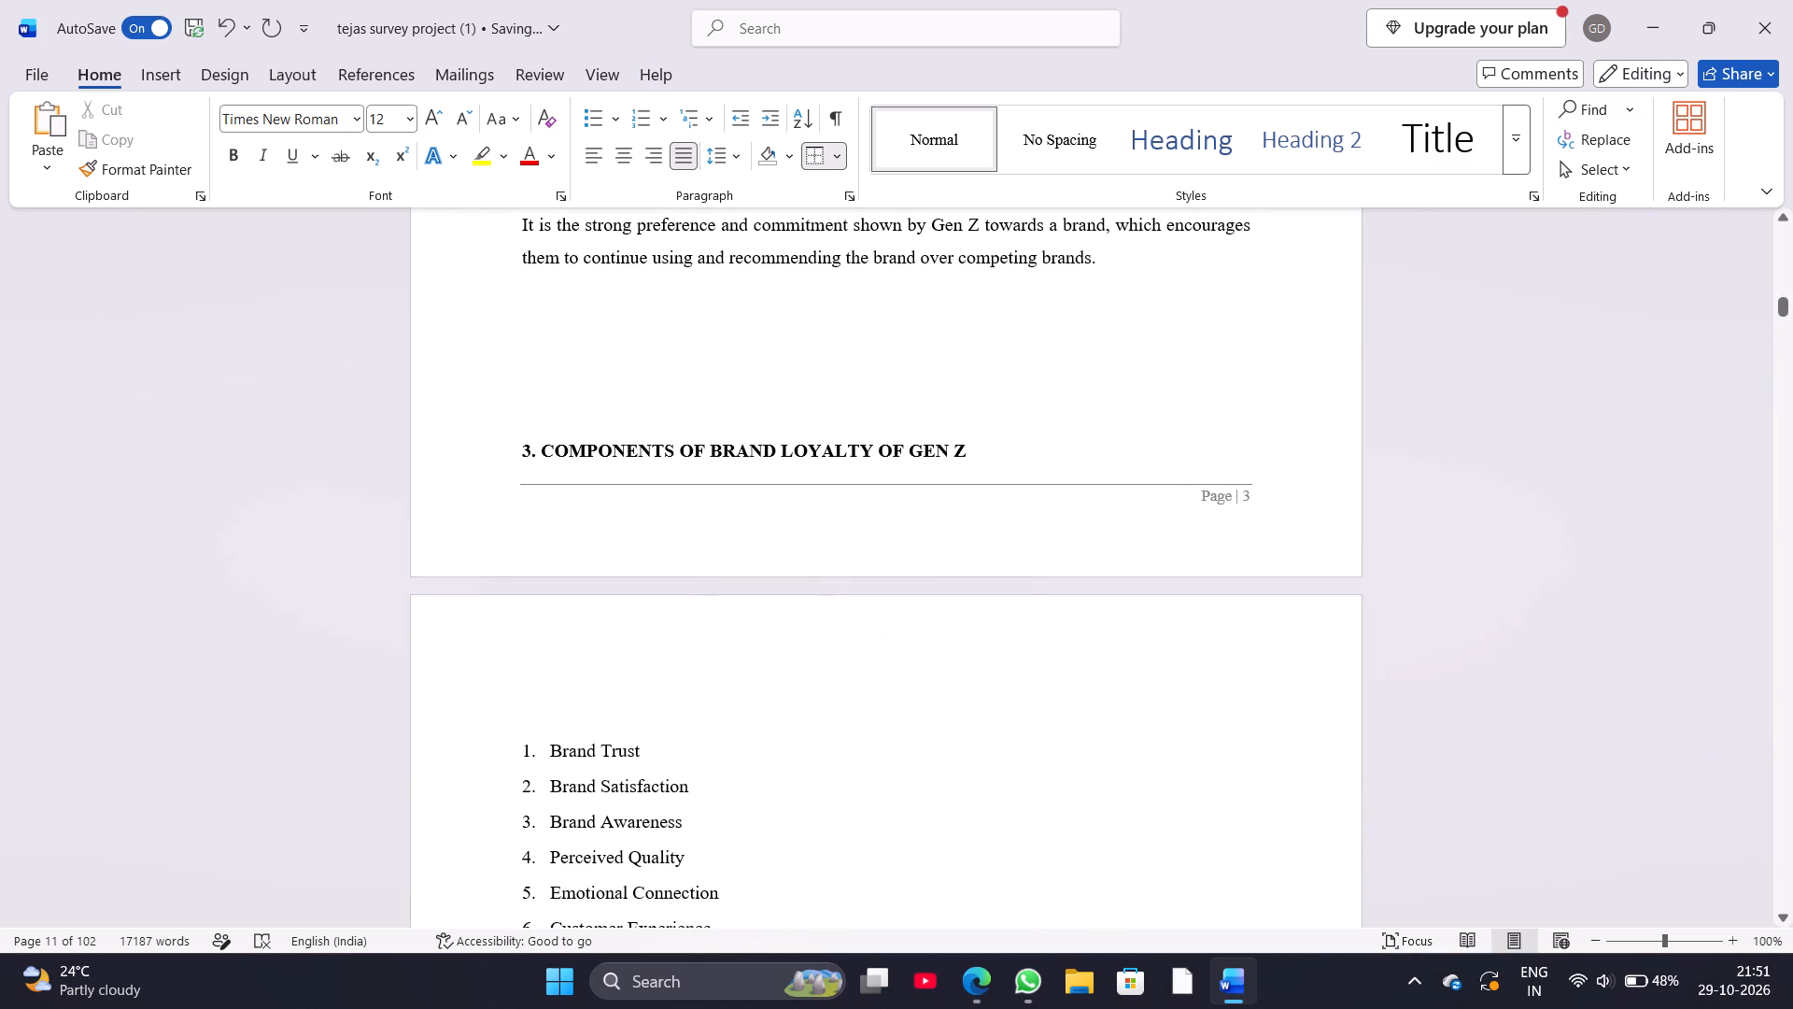
click(753, 707)
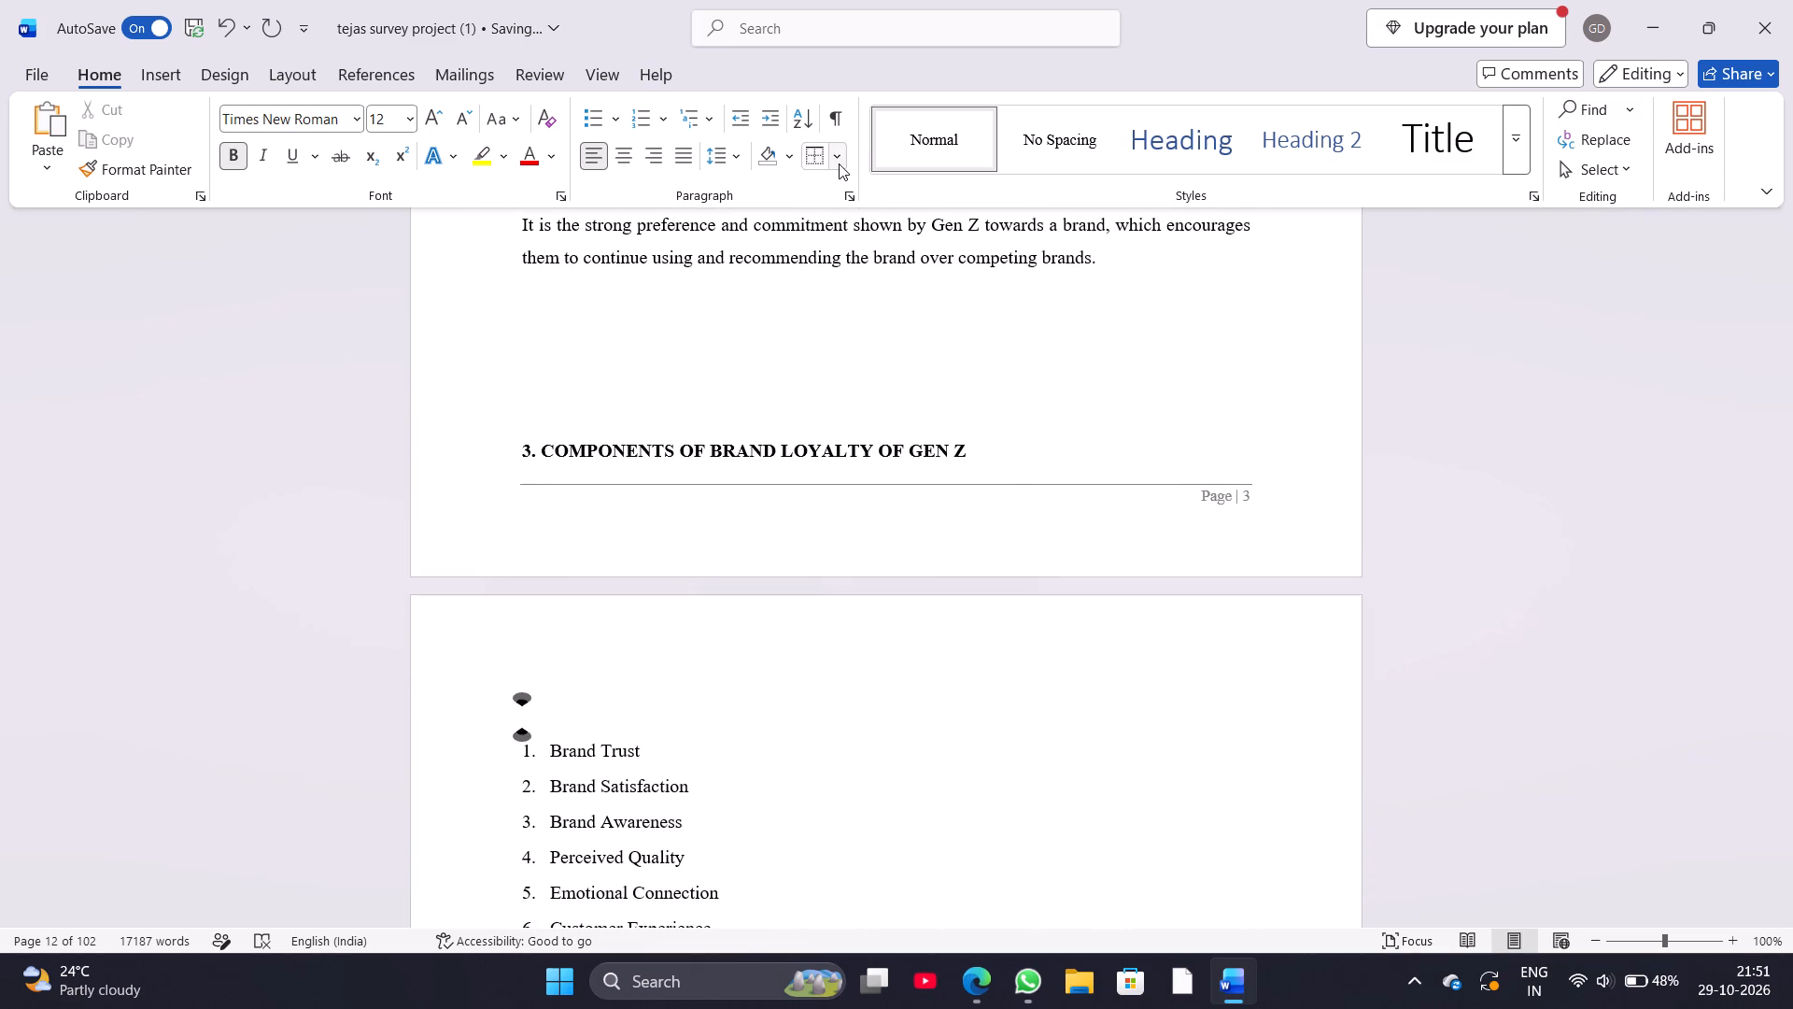
click(832, 163)
click(845, 218)
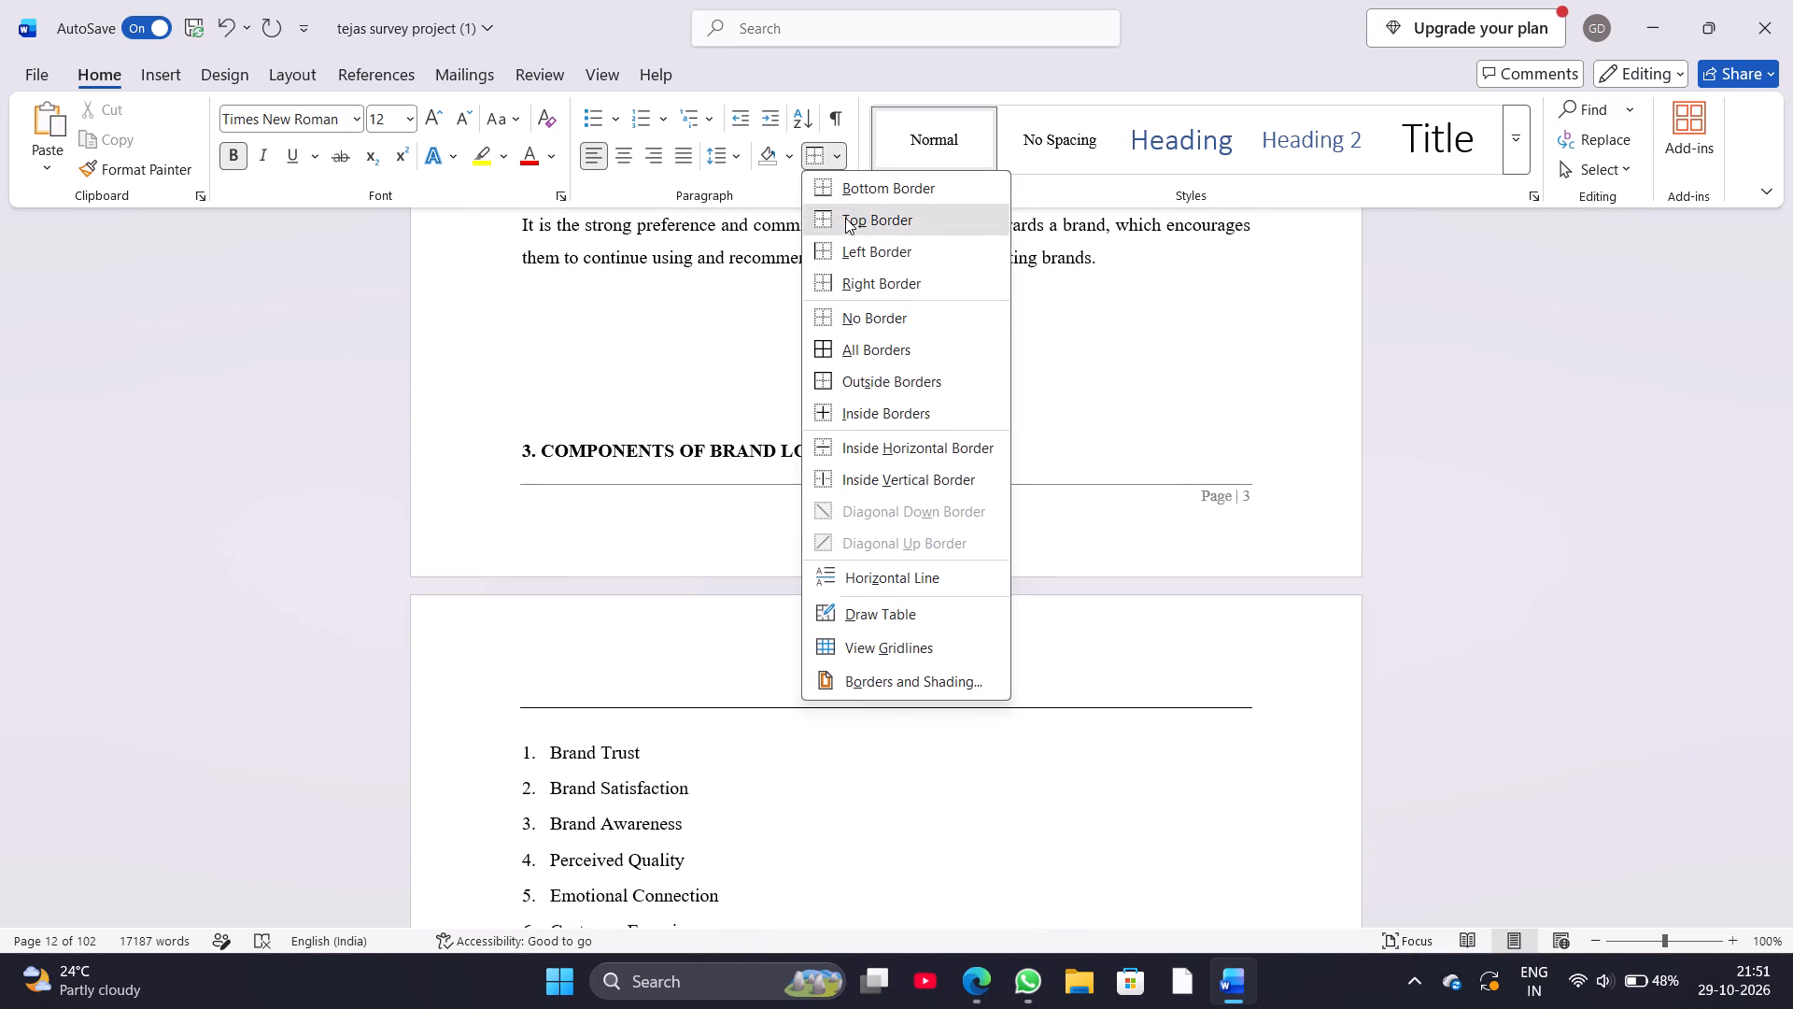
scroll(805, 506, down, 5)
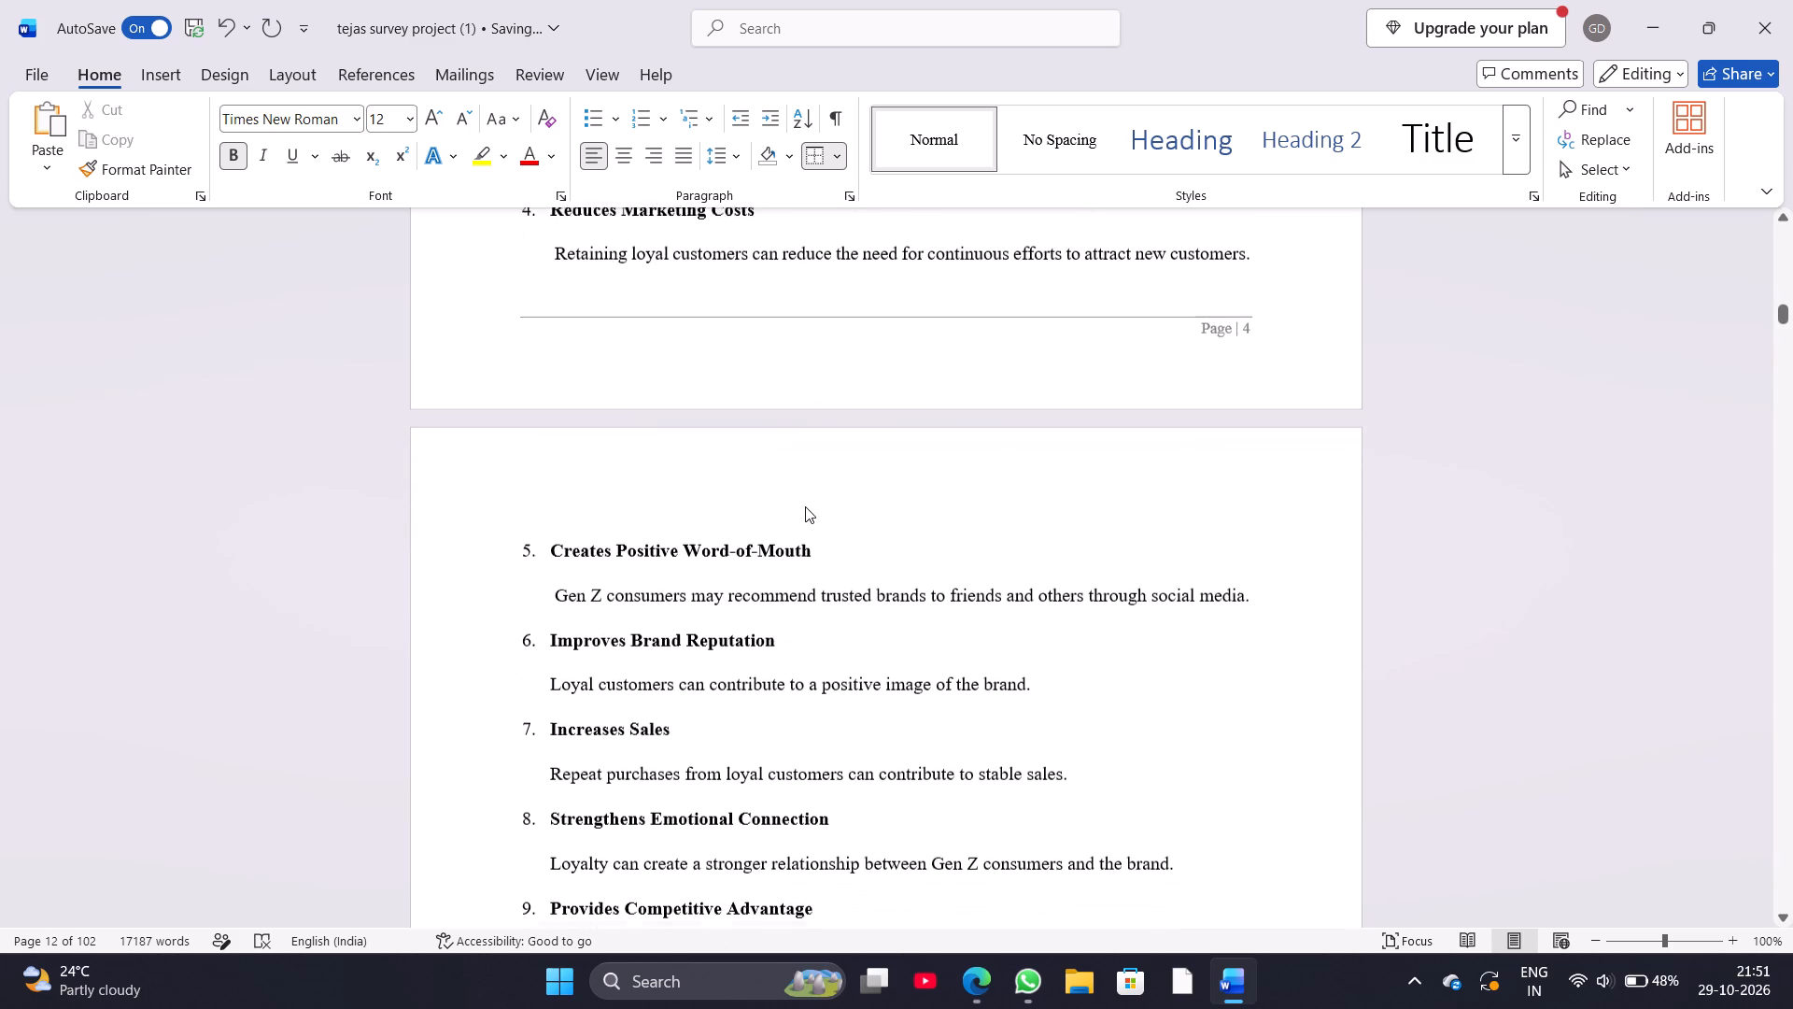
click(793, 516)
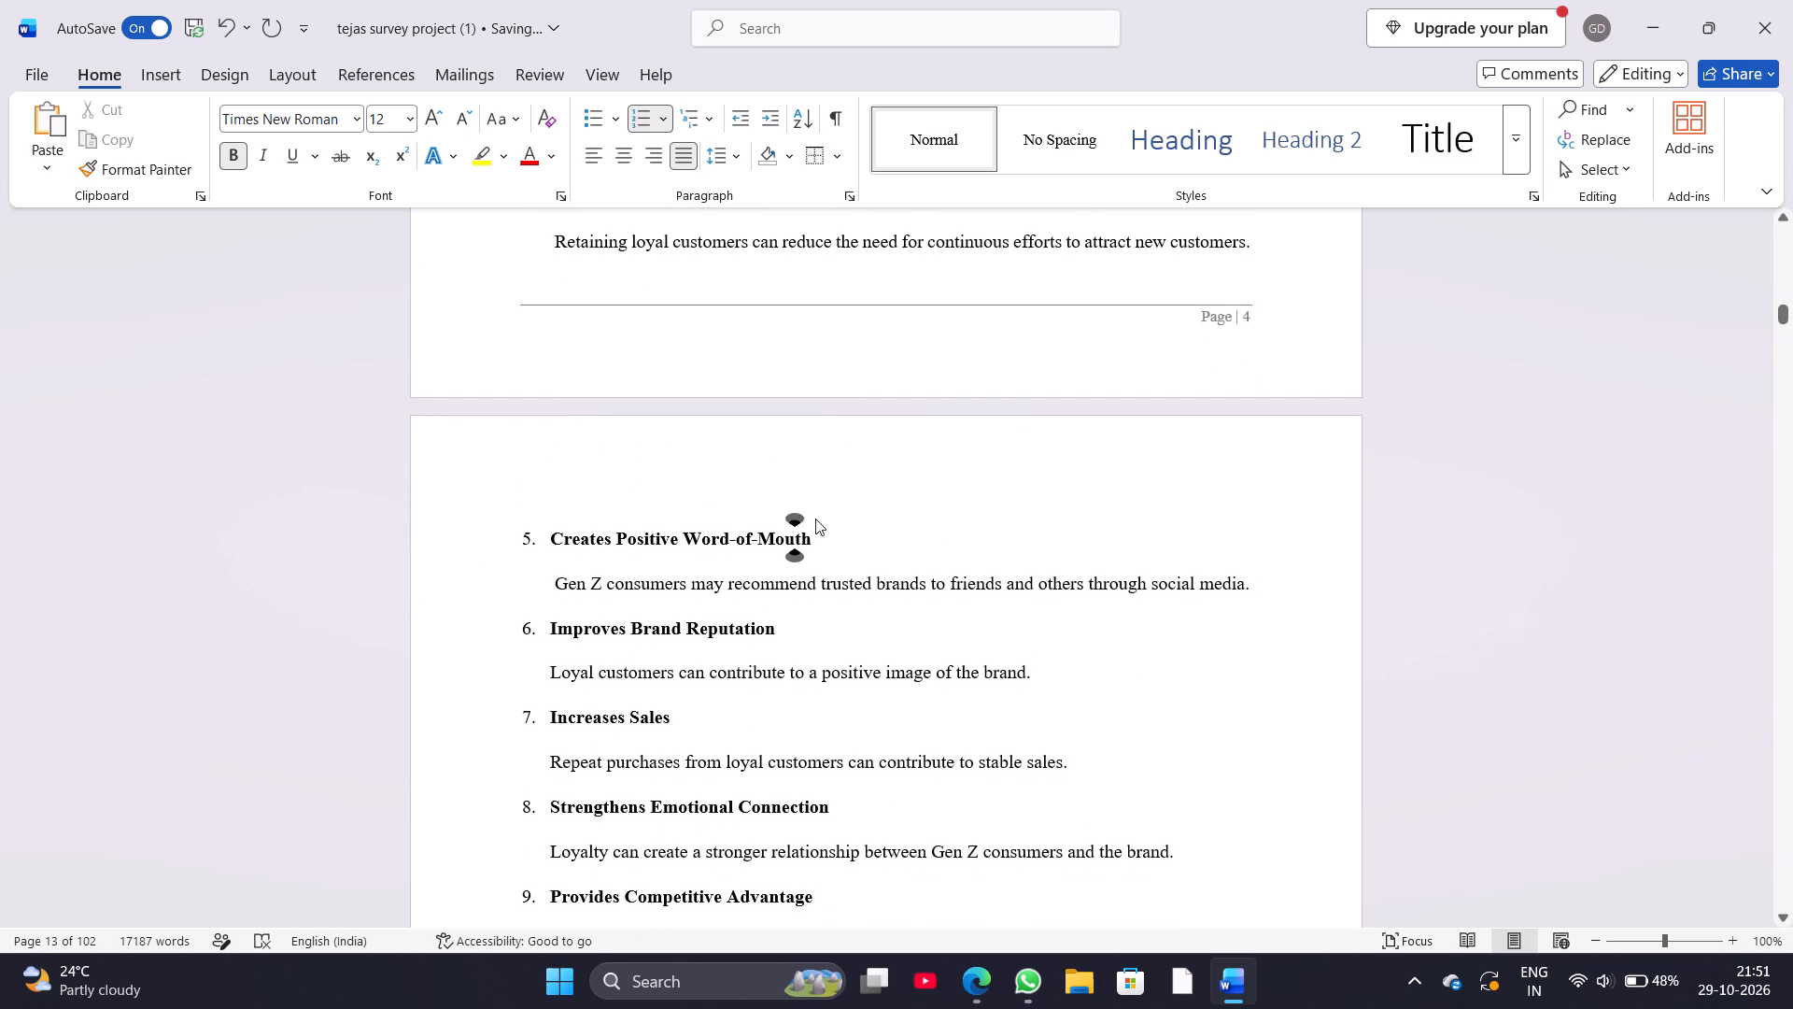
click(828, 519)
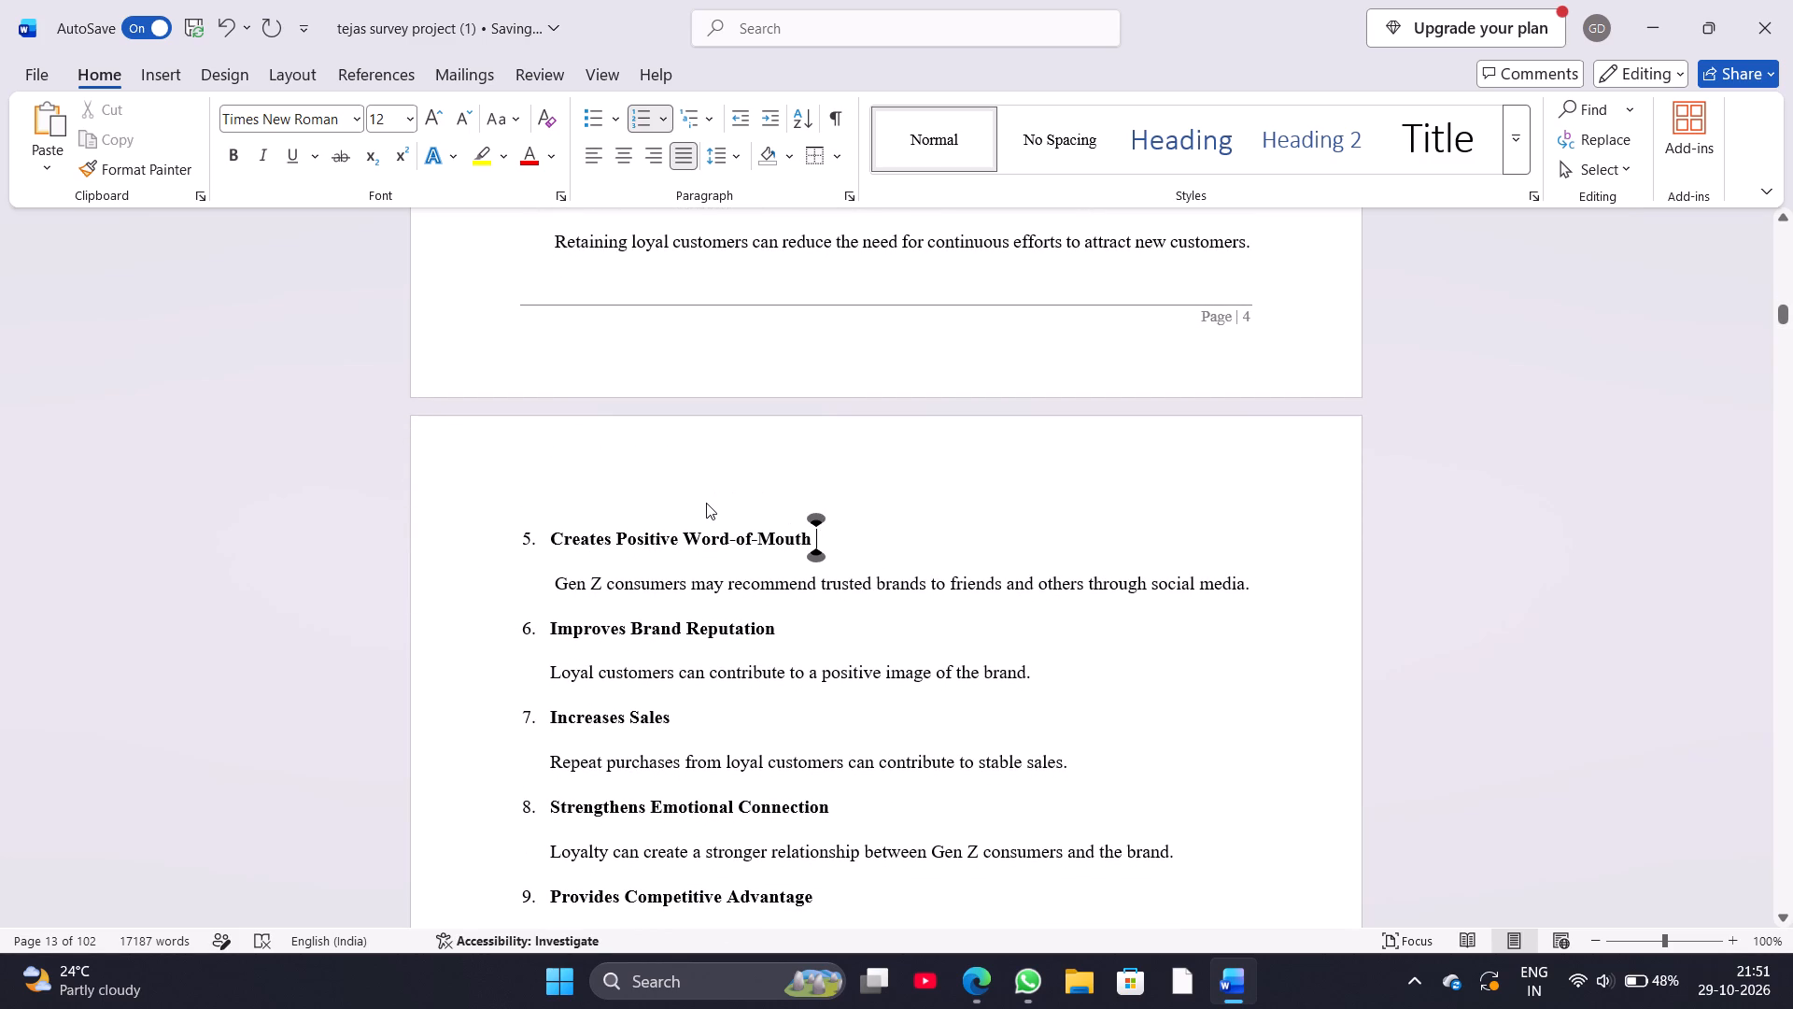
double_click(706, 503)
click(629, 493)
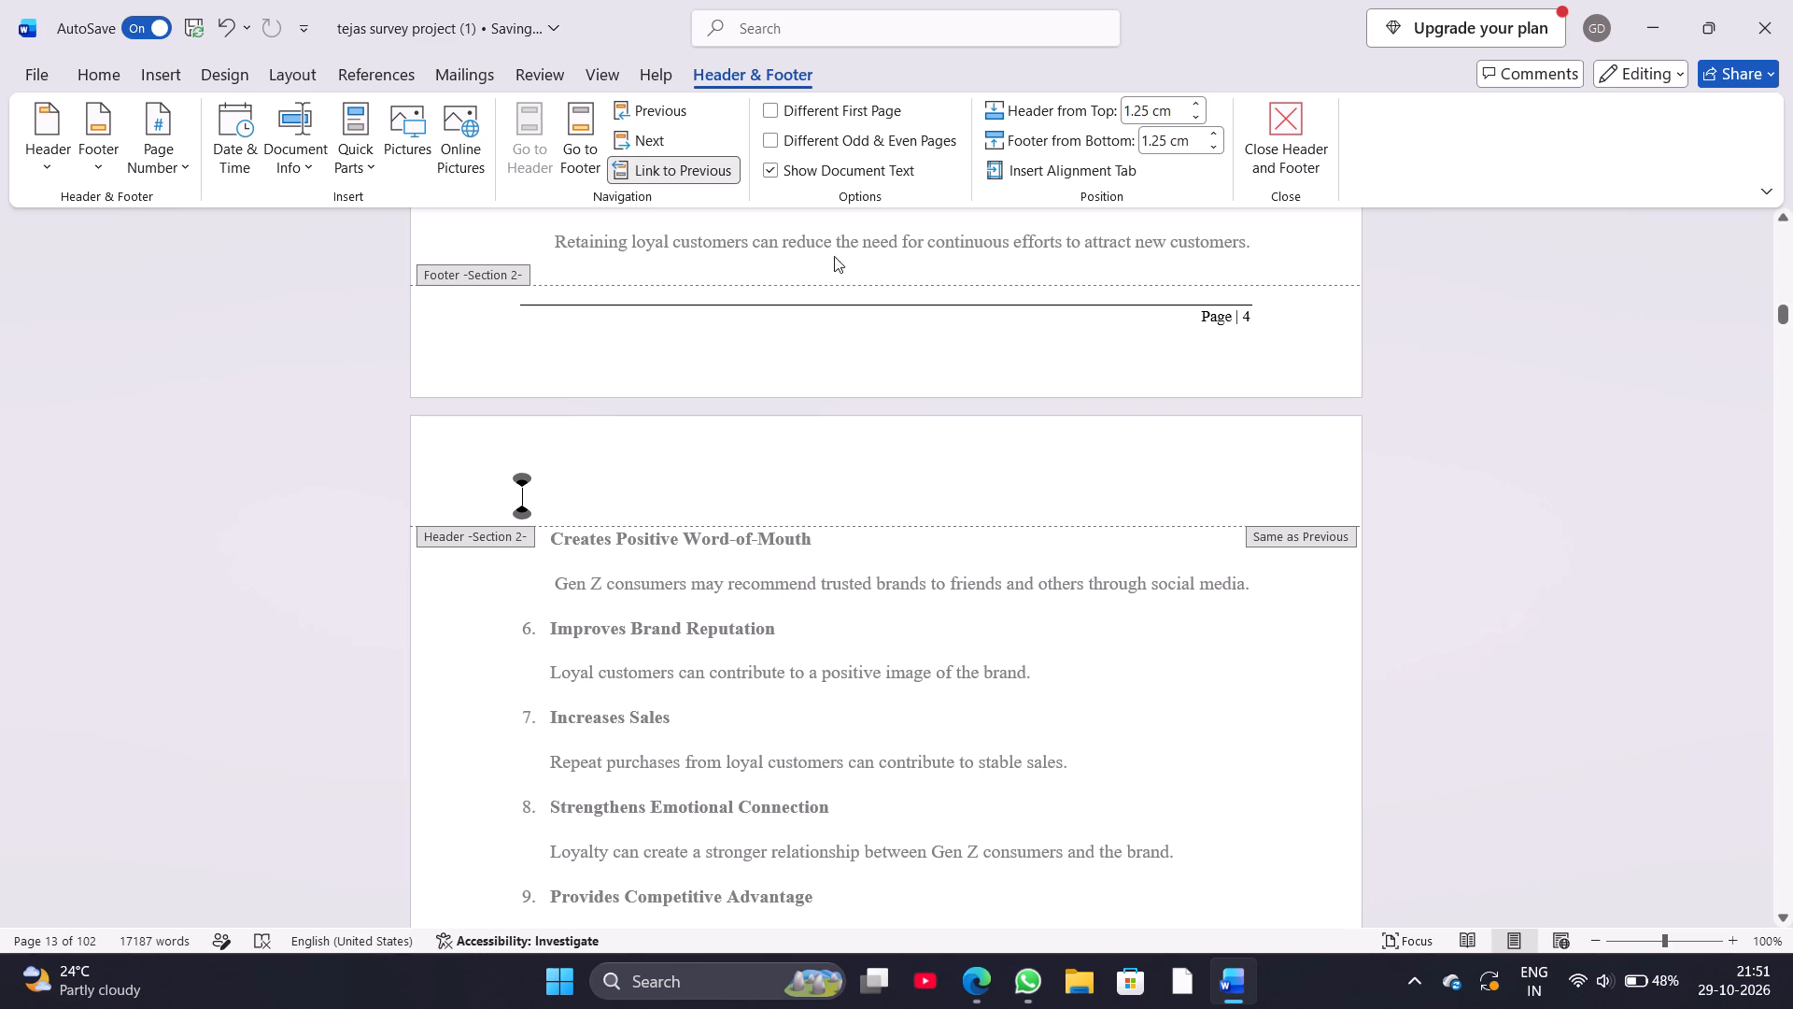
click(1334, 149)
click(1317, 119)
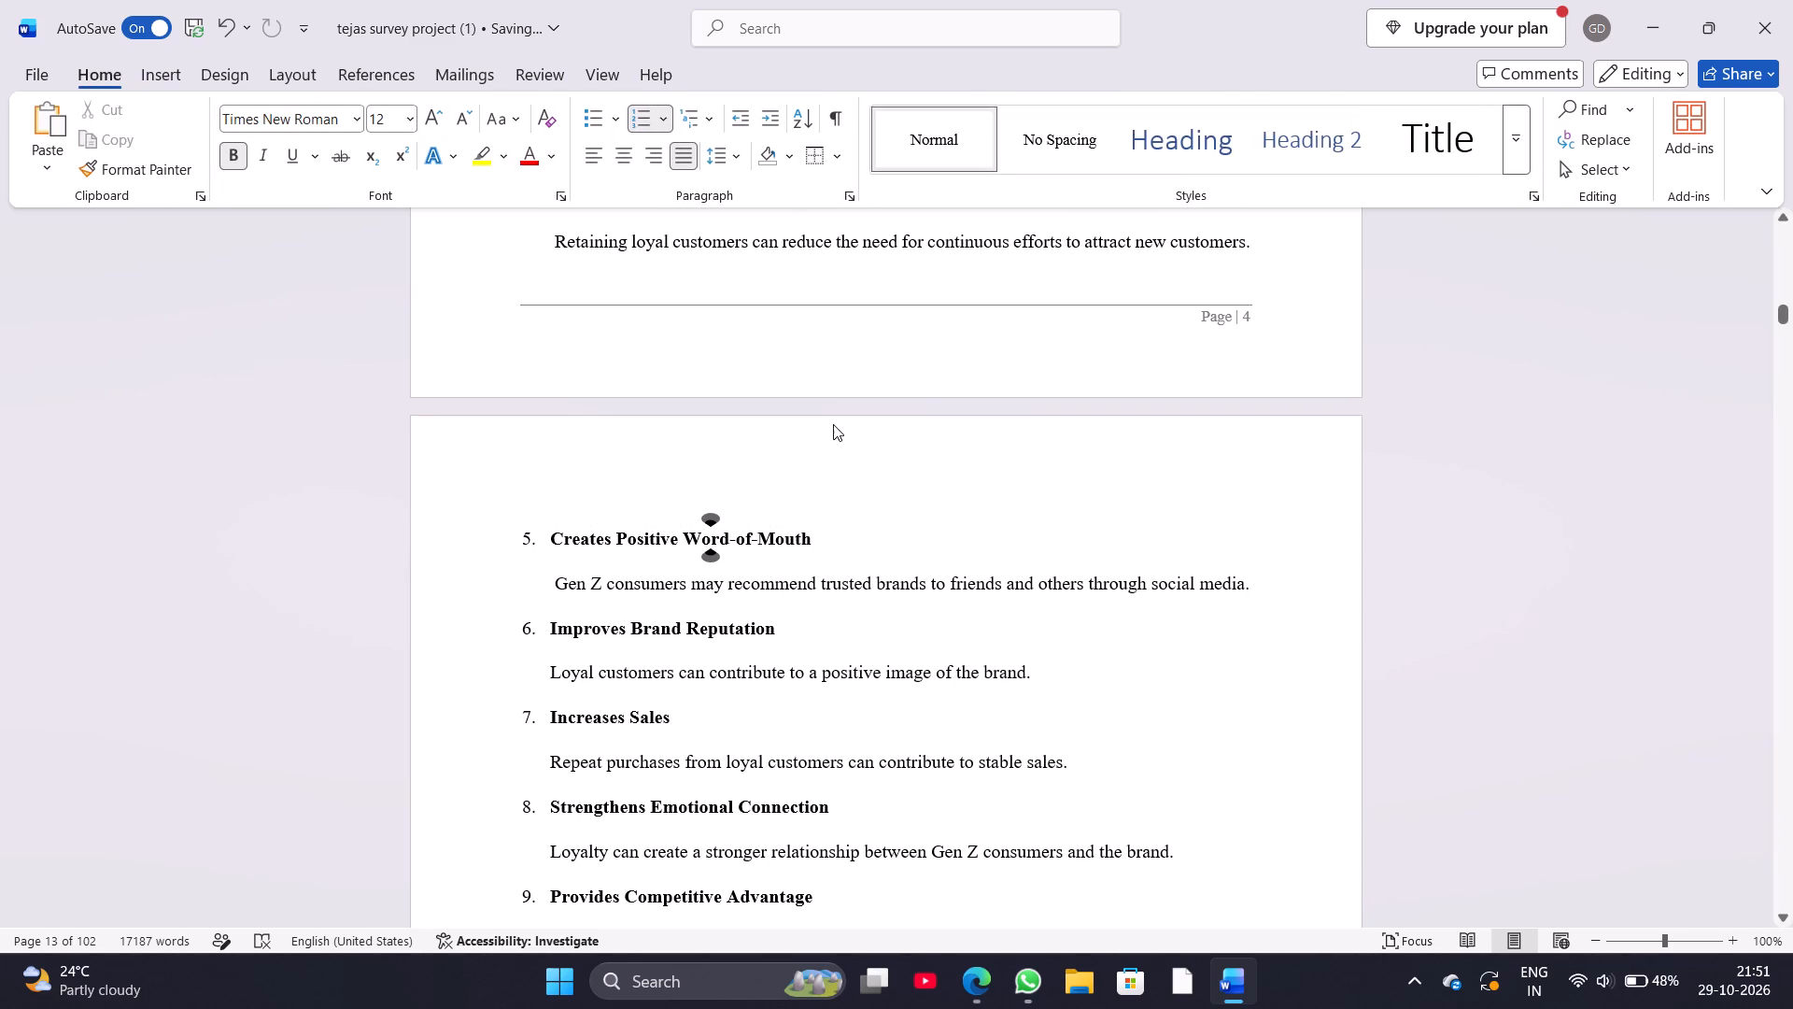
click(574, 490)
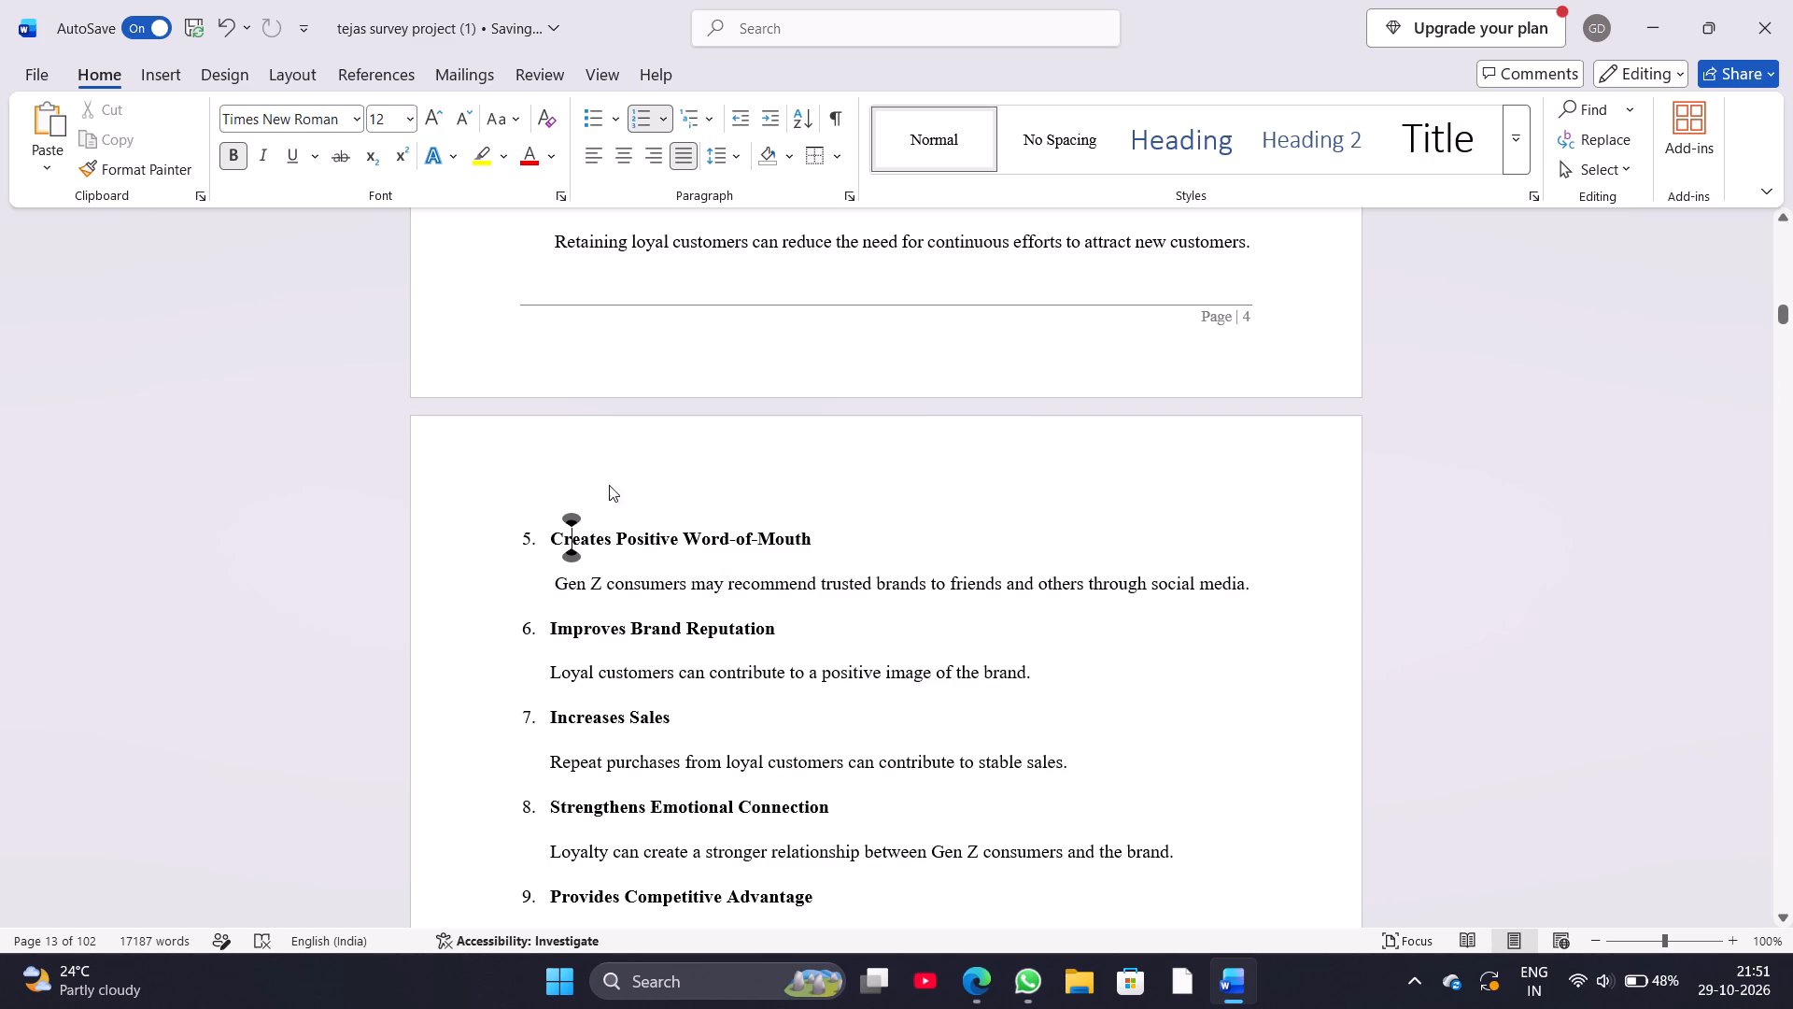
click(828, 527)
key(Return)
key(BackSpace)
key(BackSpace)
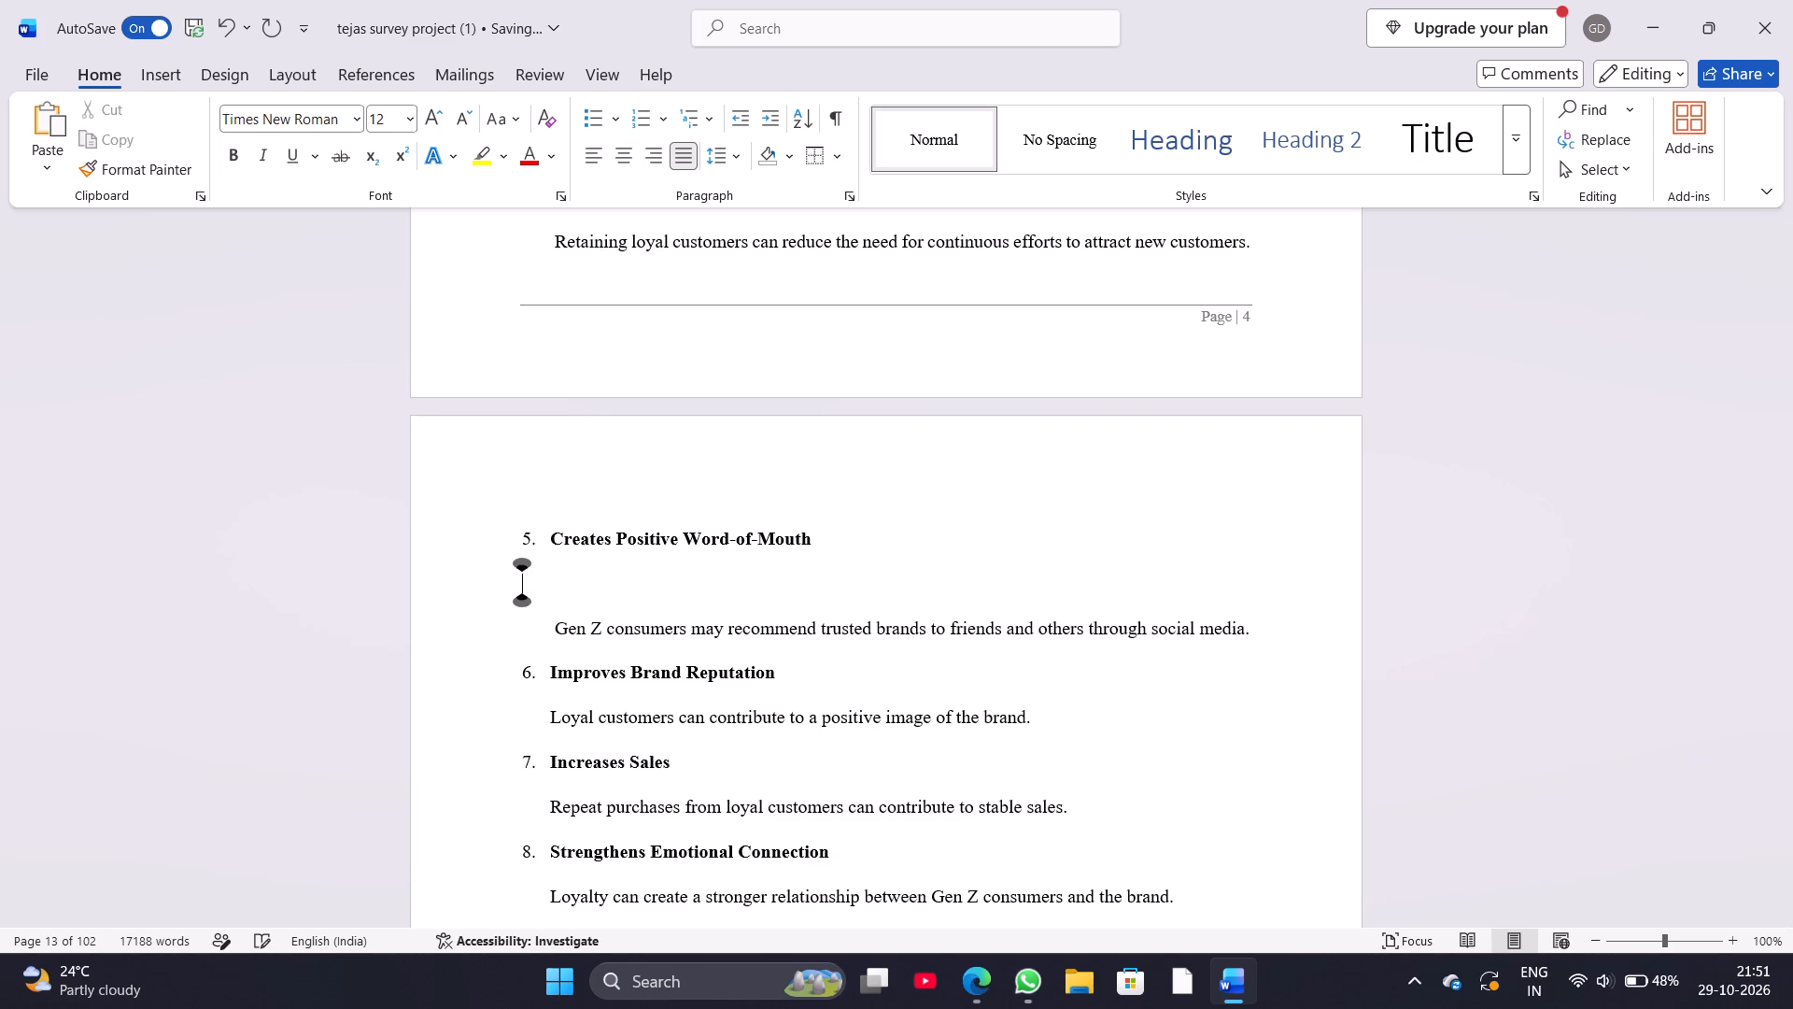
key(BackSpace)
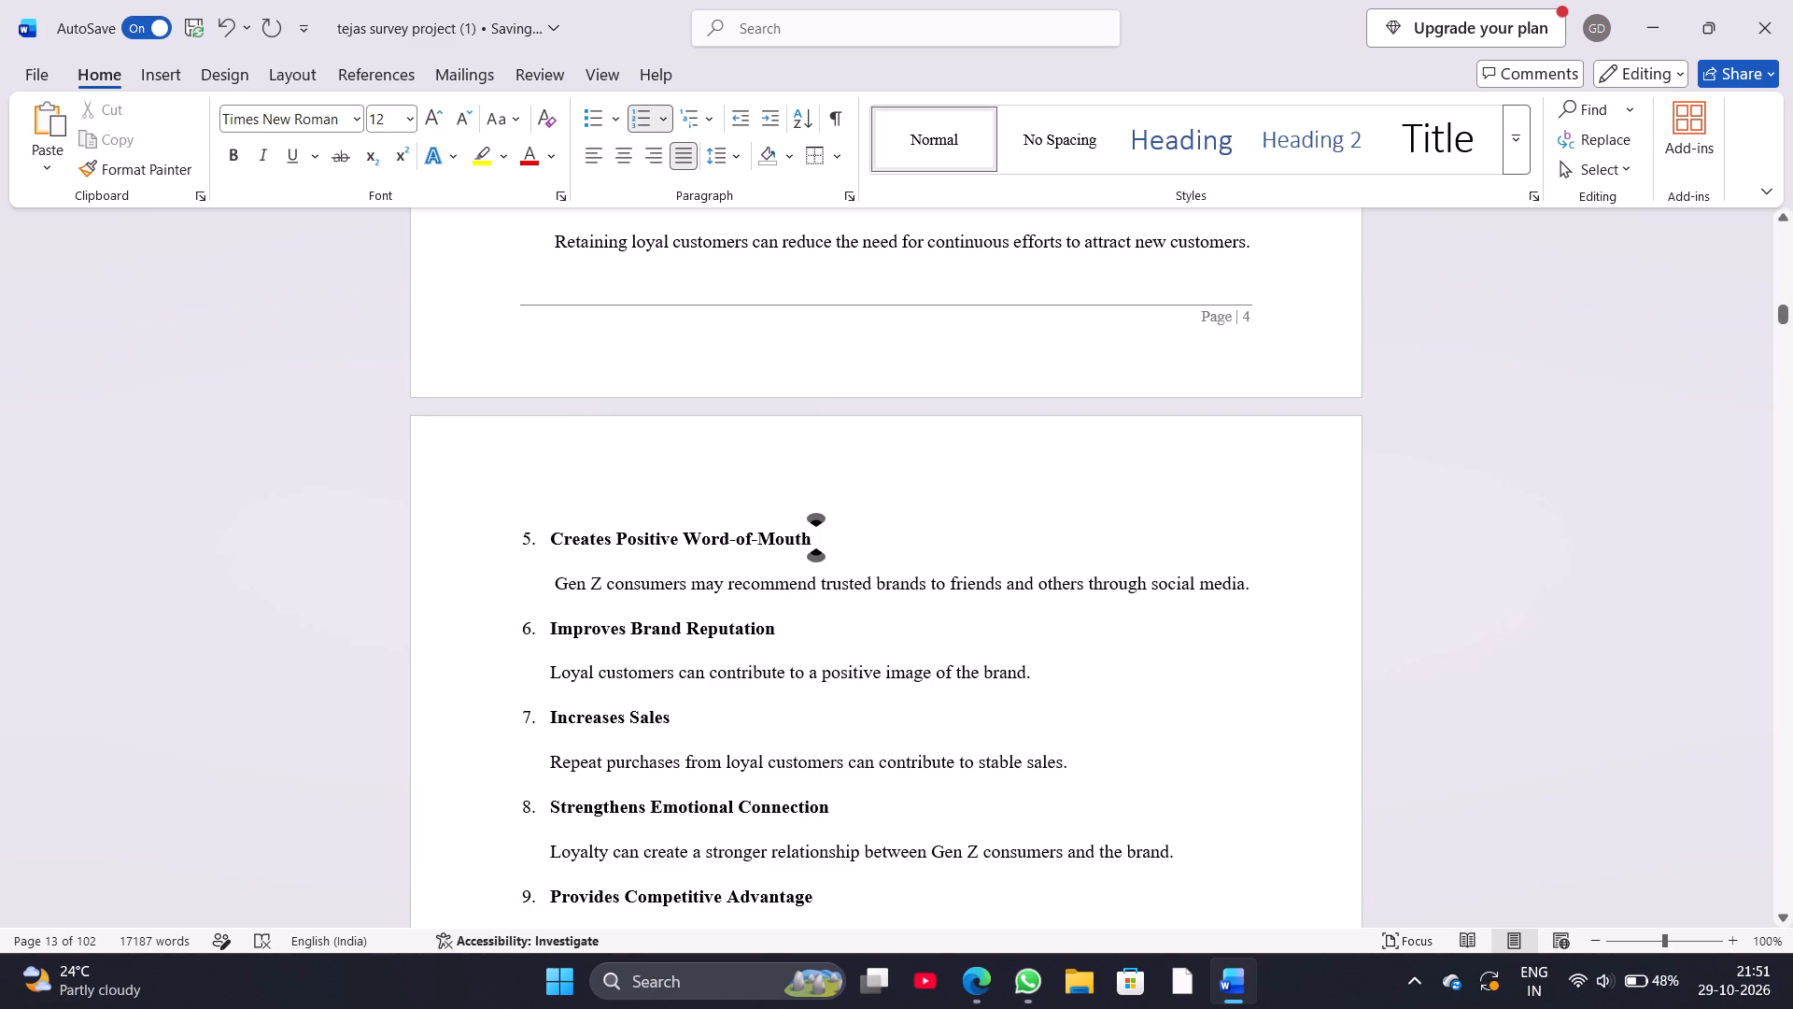
Insert an empty list item above "Creates Positive Word-of-Mouth" and apply a Top Border to it.
click(512, 548)
key(Return)
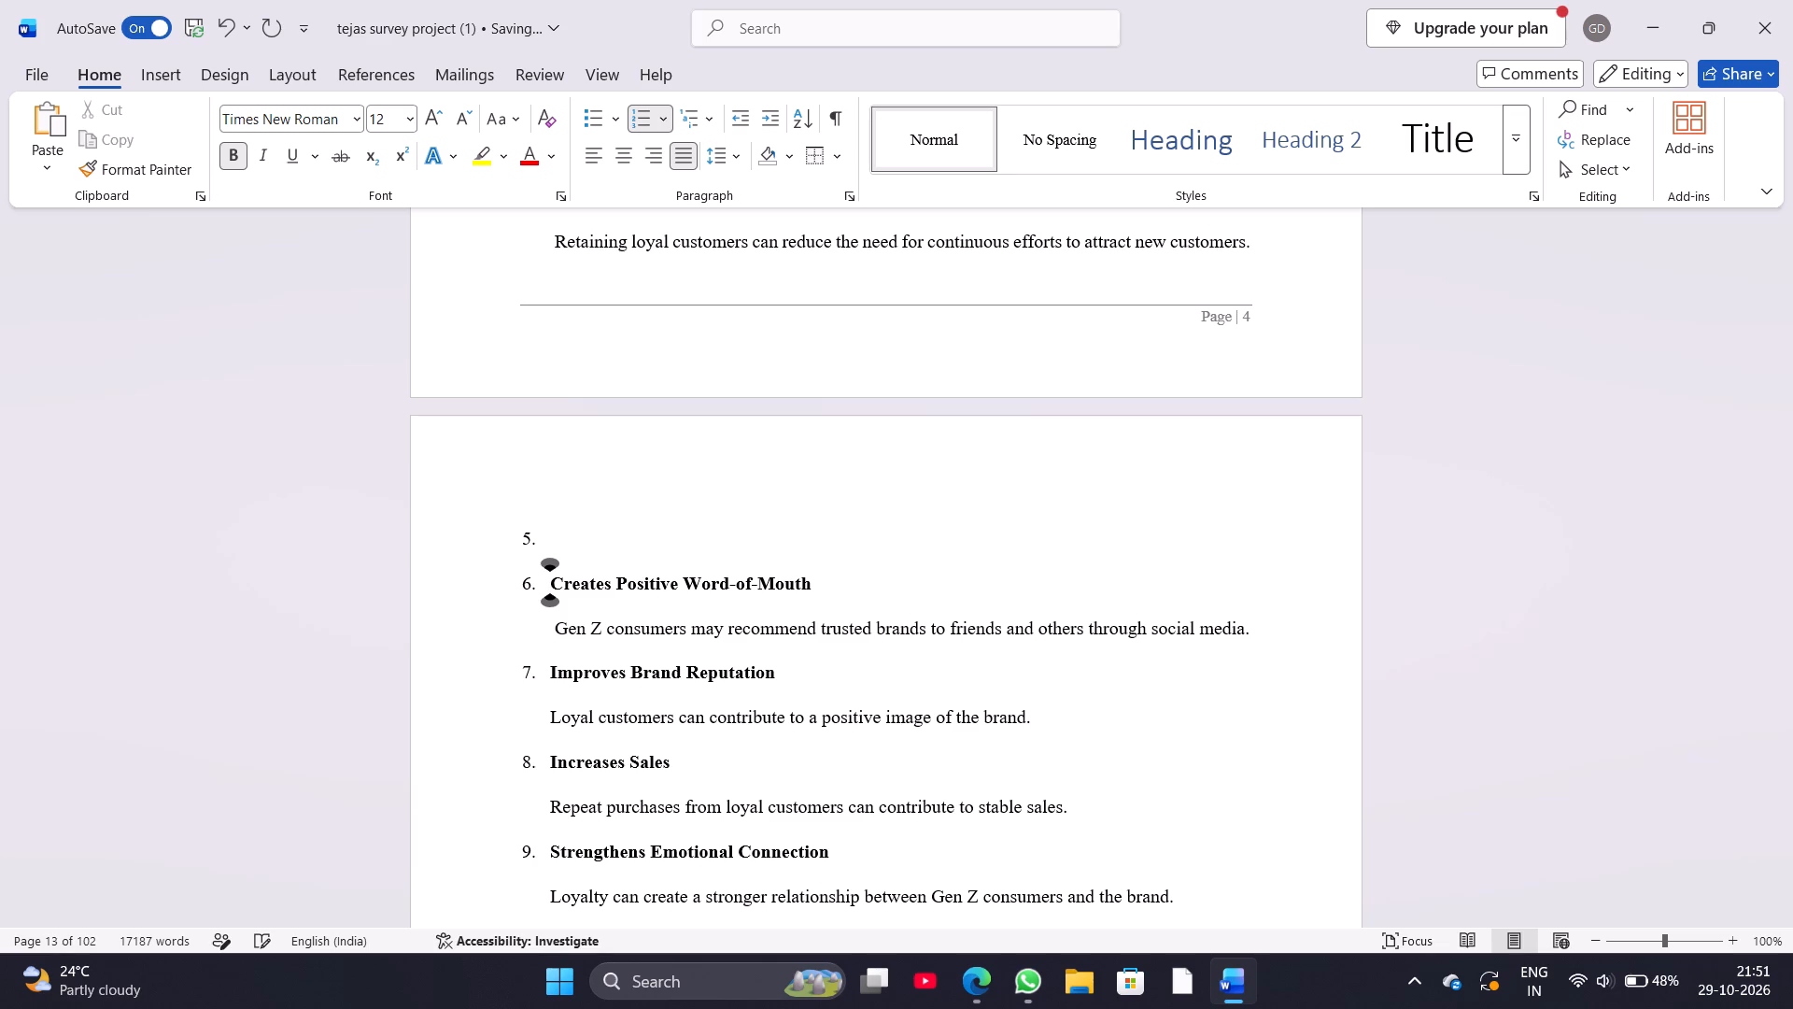
click(633, 541)
drag(836, 157, 840, 213)
click(840, 213)
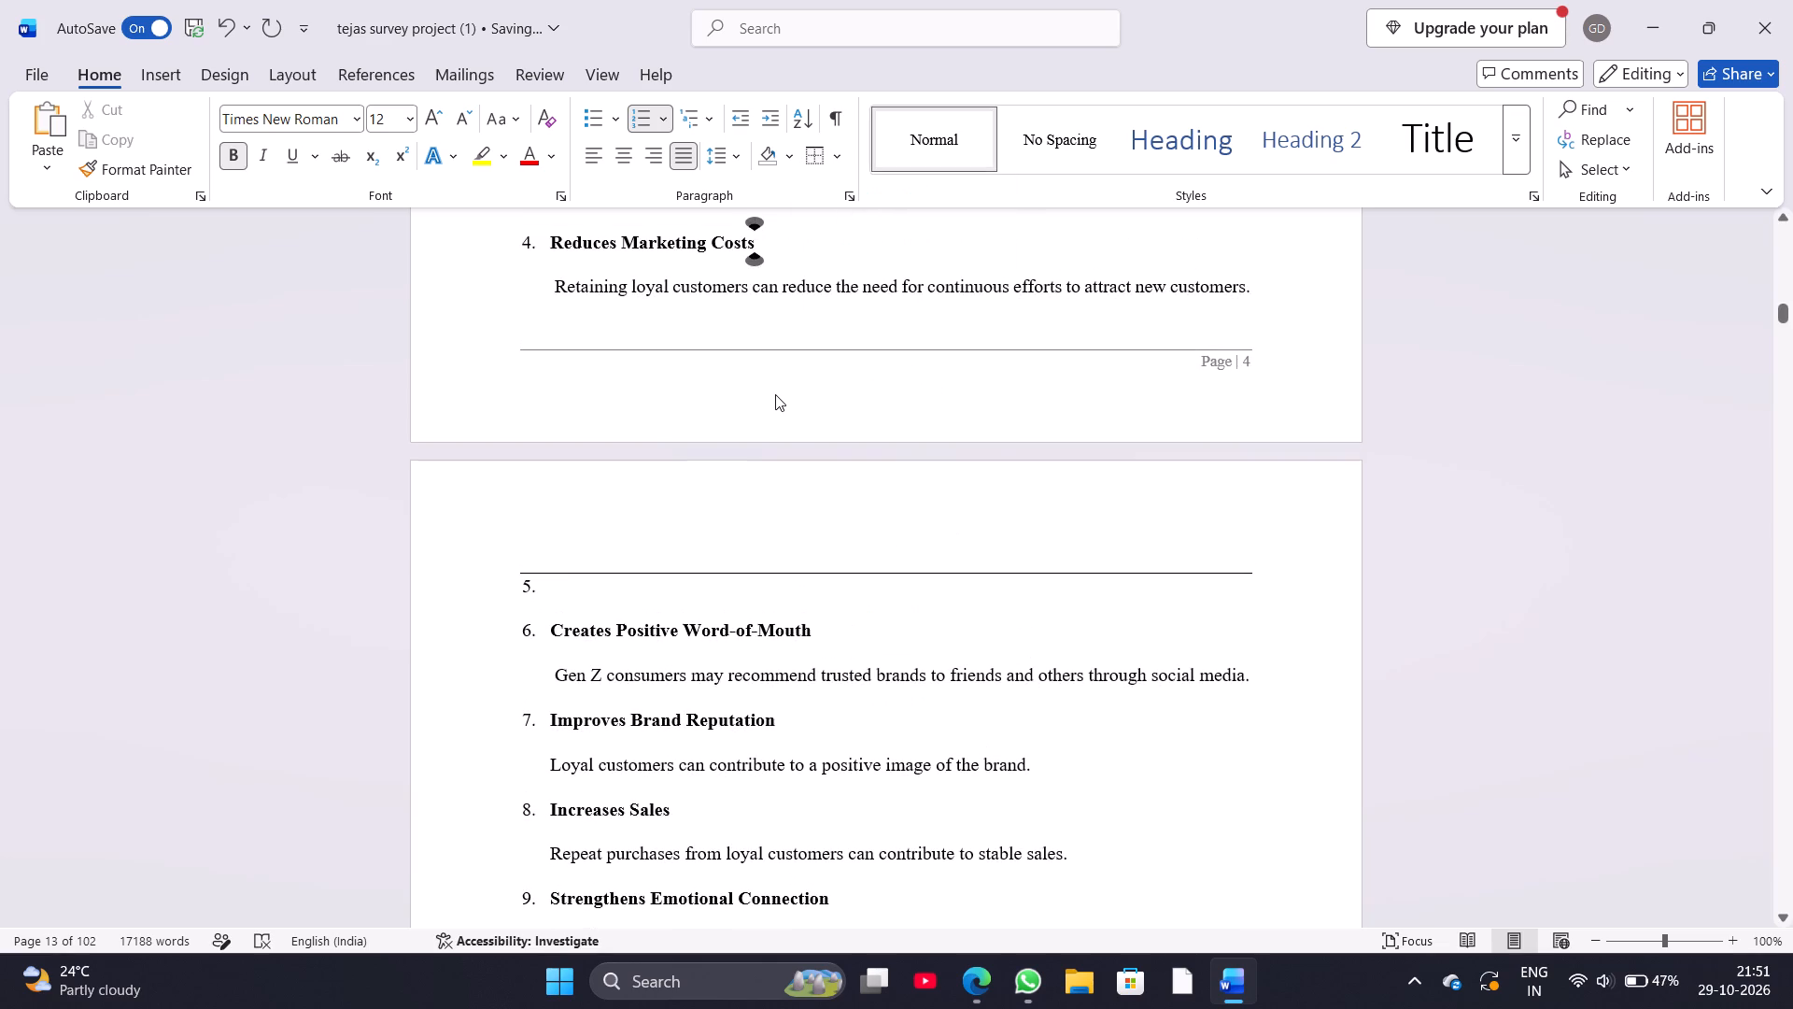
Insert an empty list item above "Brand Image" at the start of the following page and apply a Top Border to it.
scroll(775, 394, down, 5)
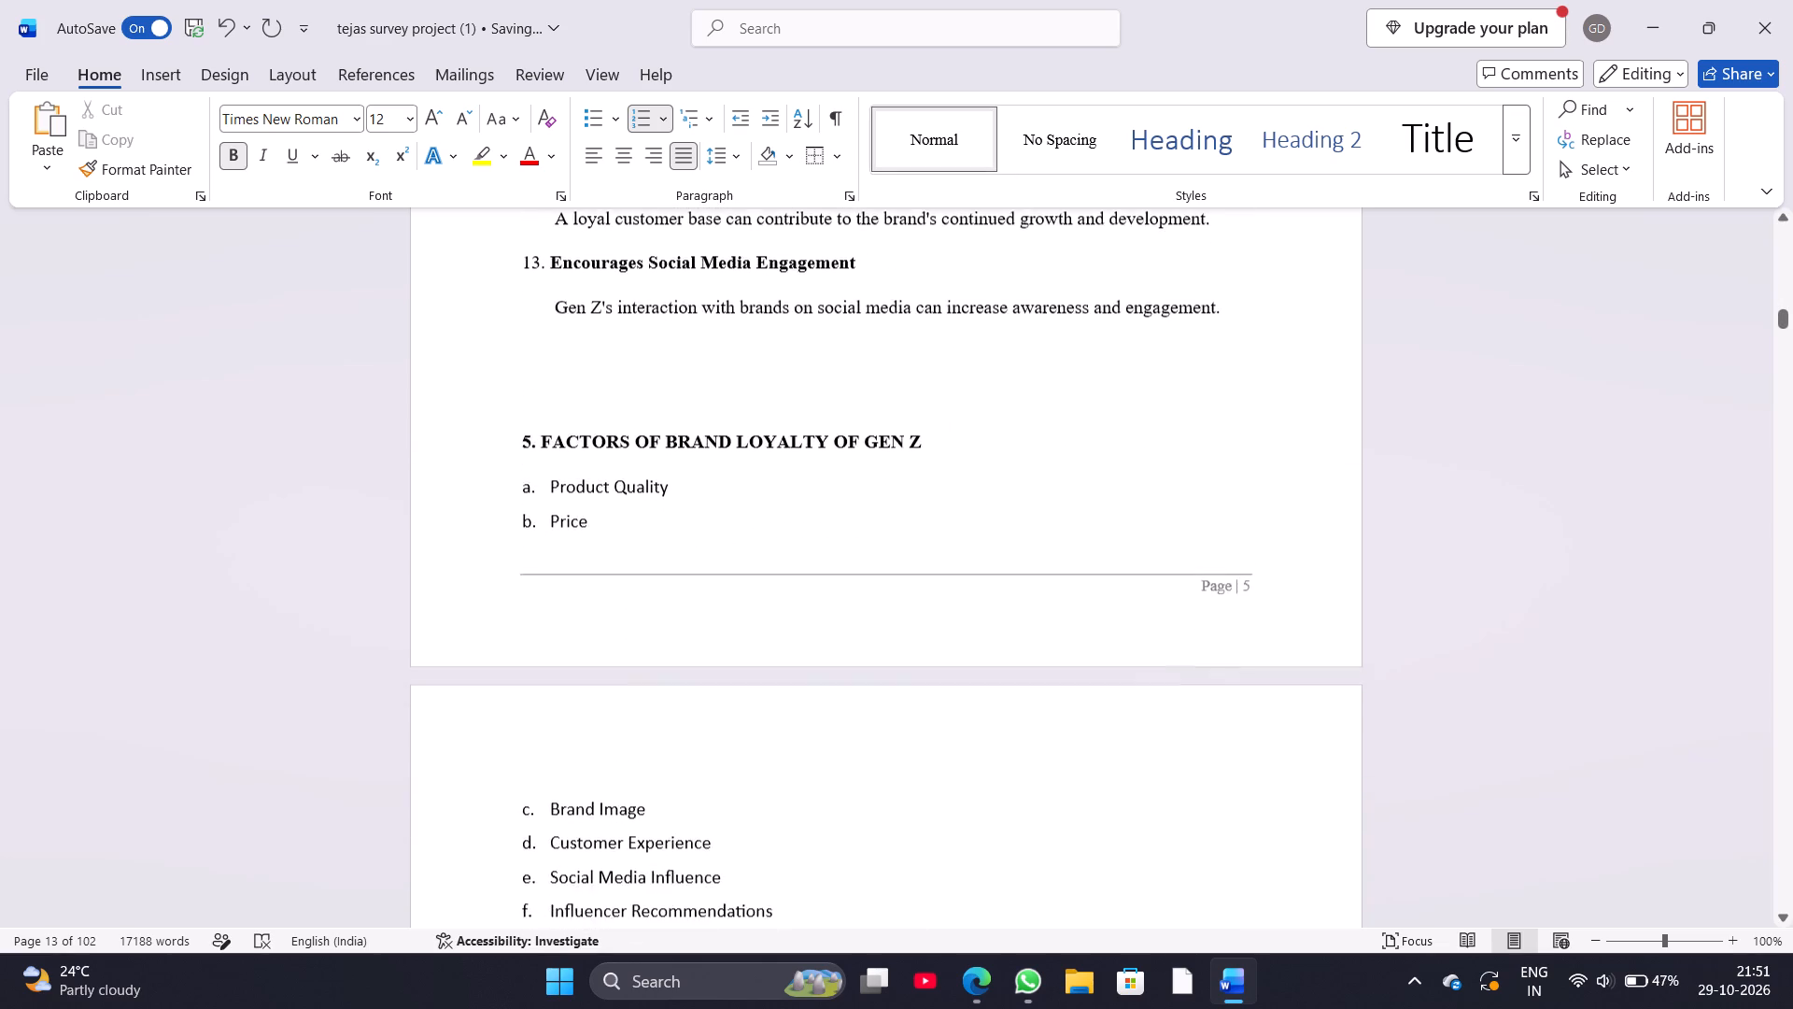
scroll(775, 394, down, 1)
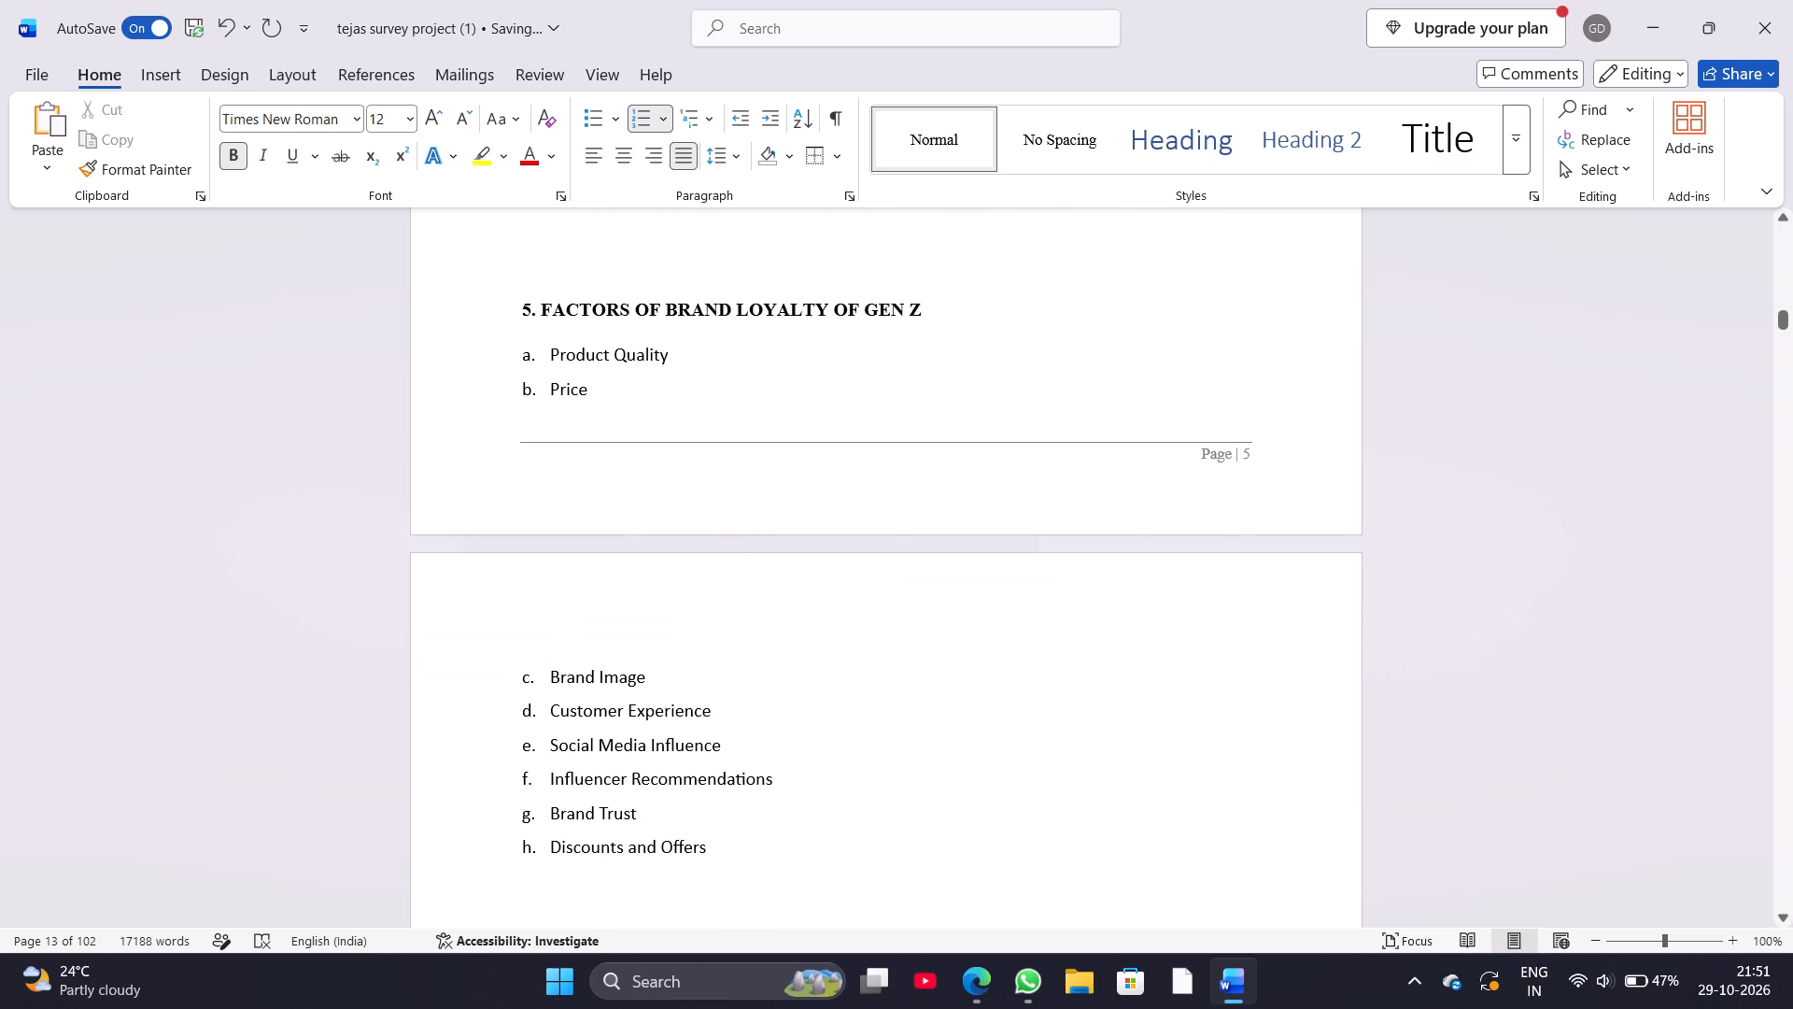
click(521, 679)
key(Return)
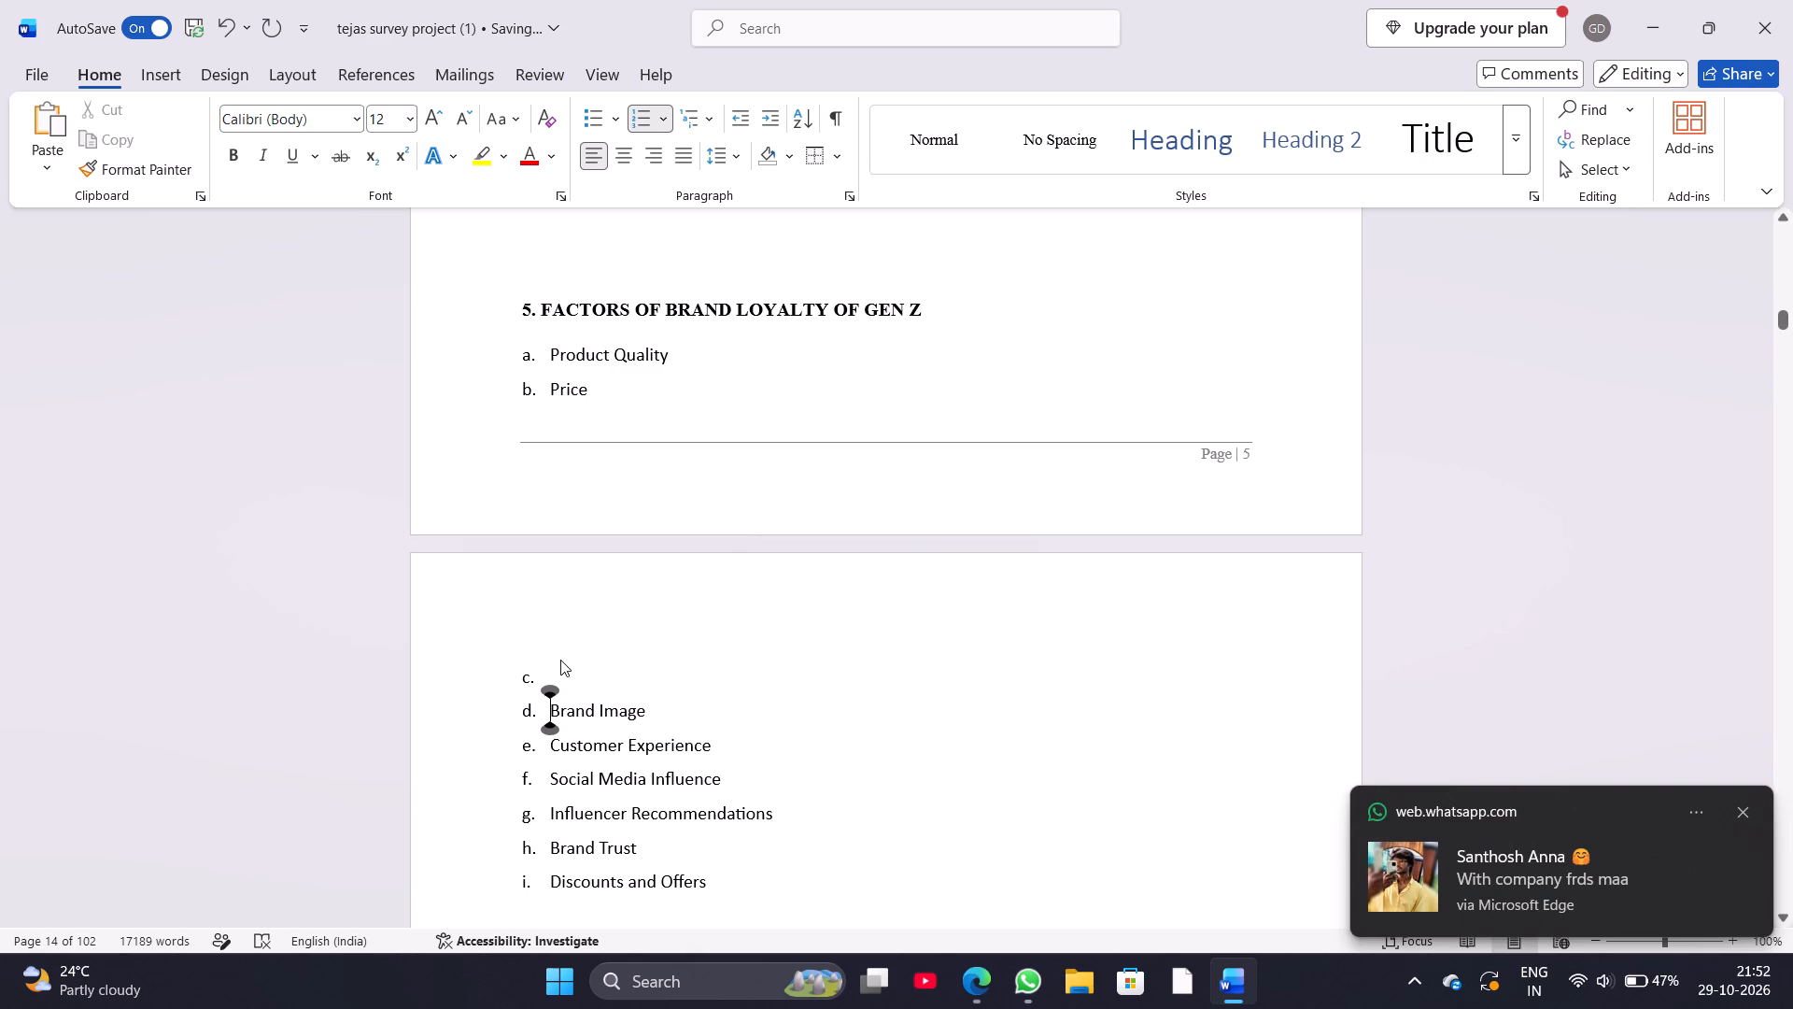
double_click(560, 659)
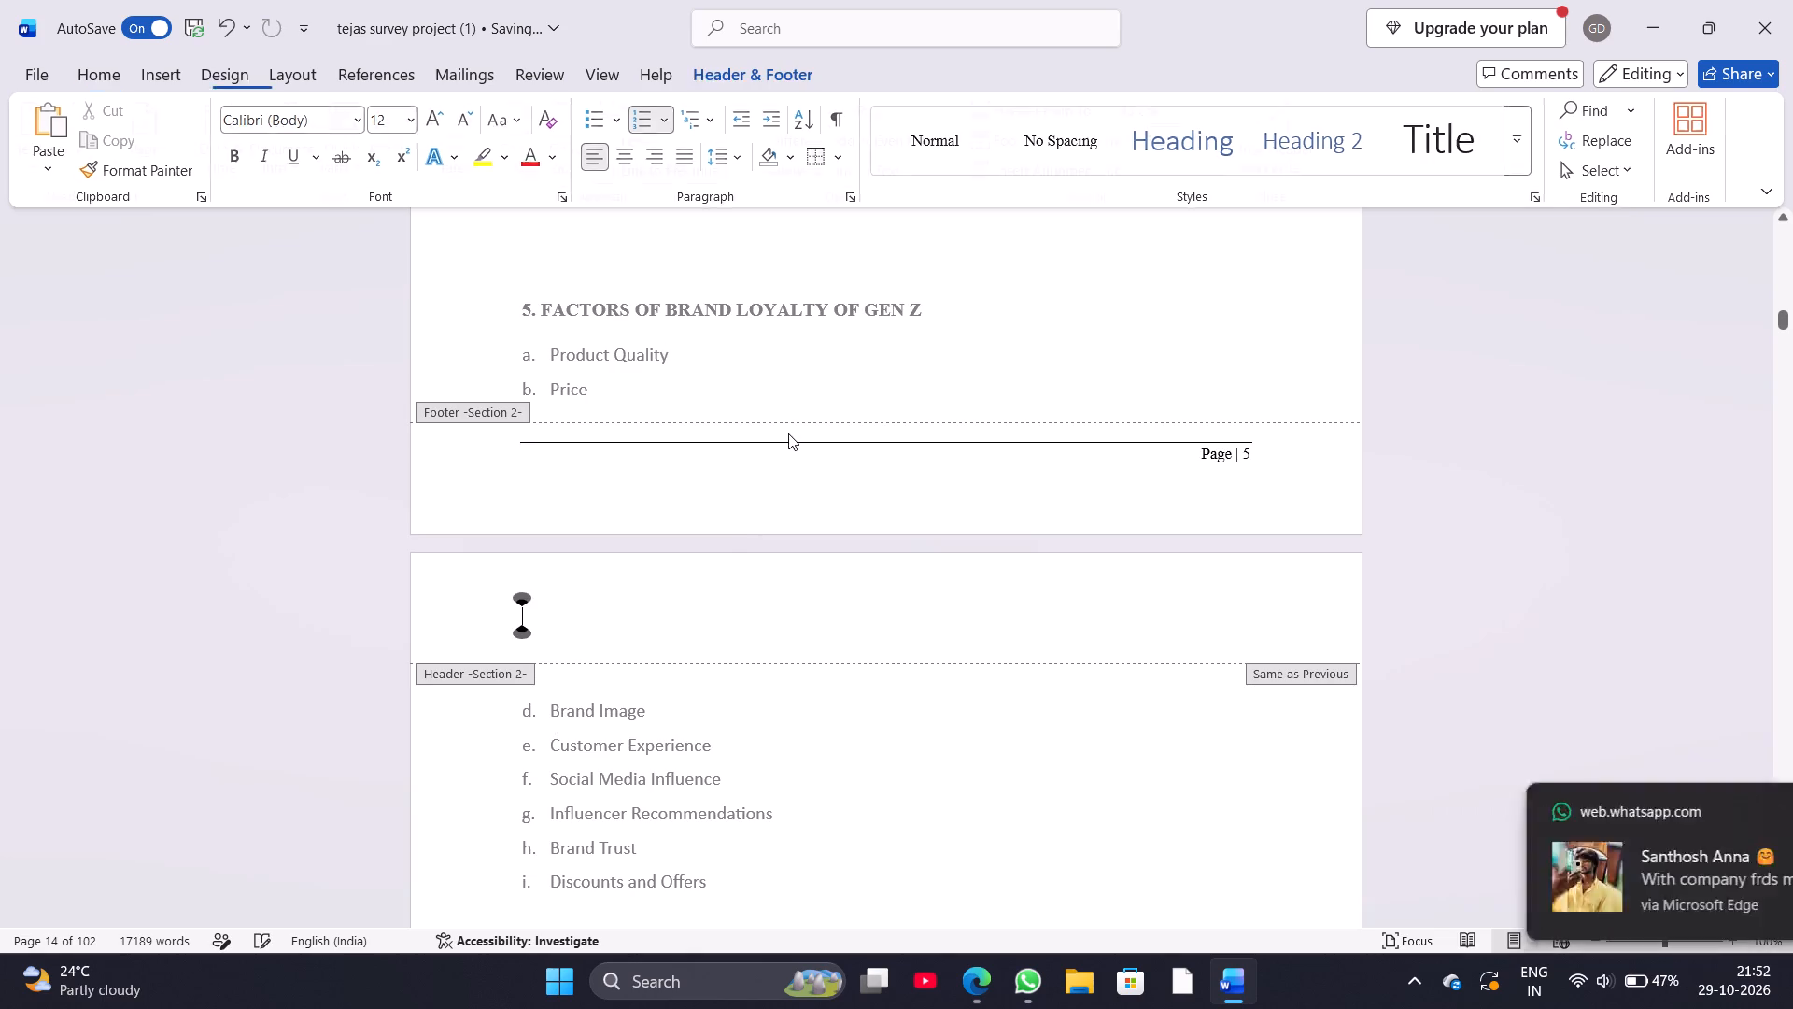
double_click(581, 675)
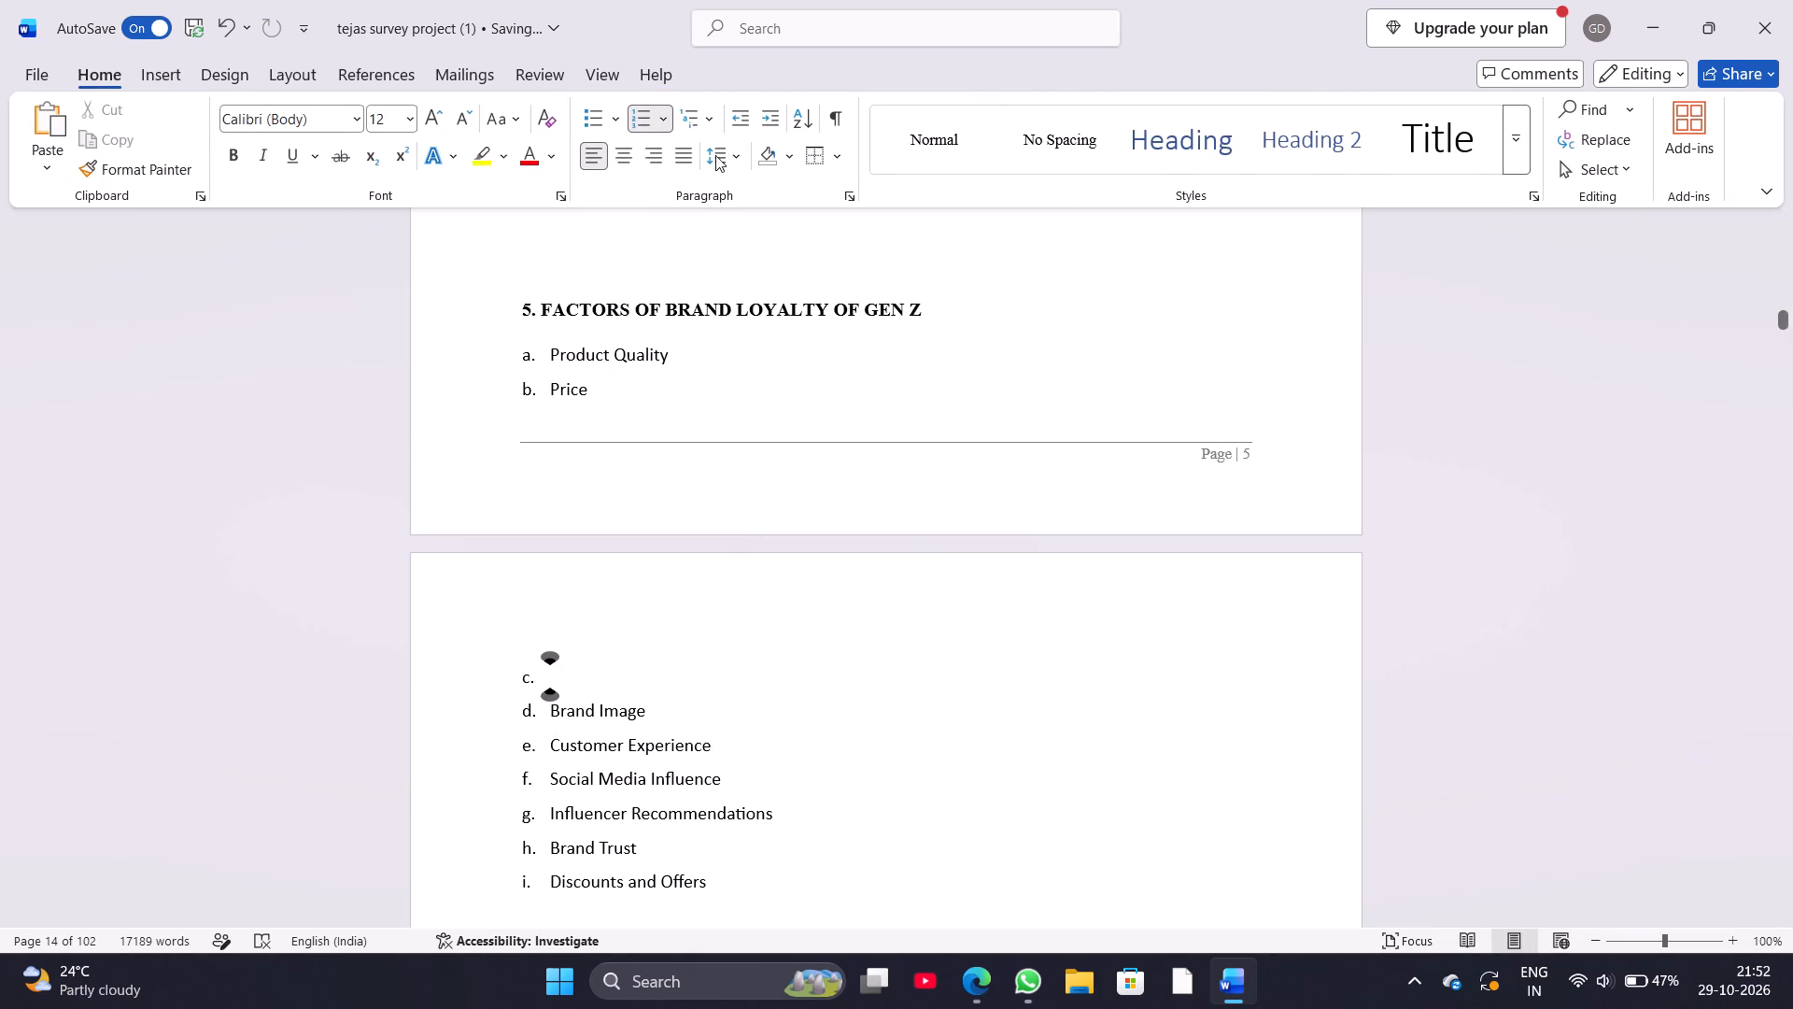
click(840, 156)
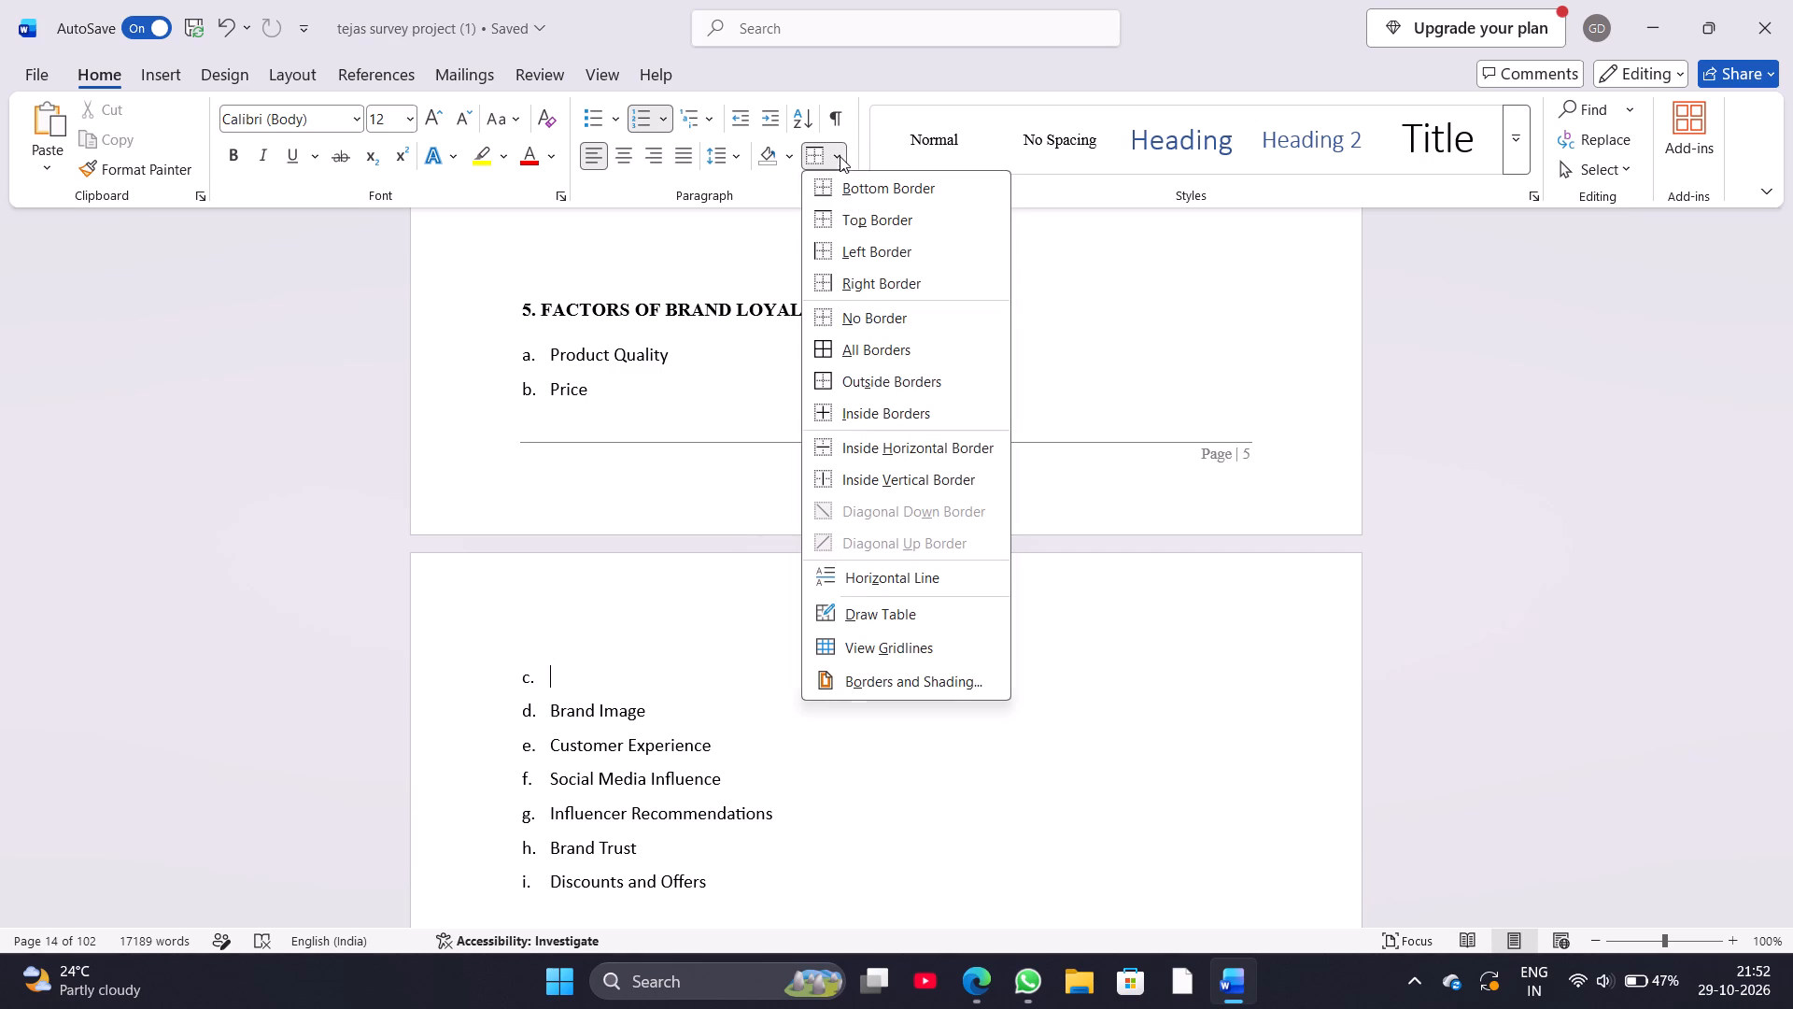
click(841, 213)
Insert blank lines before the paragraph starting "Generation Z- (Gen Z) is emerging" and apply a Top Border to the empty line directly above it.
scroll(738, 541, down, 3)
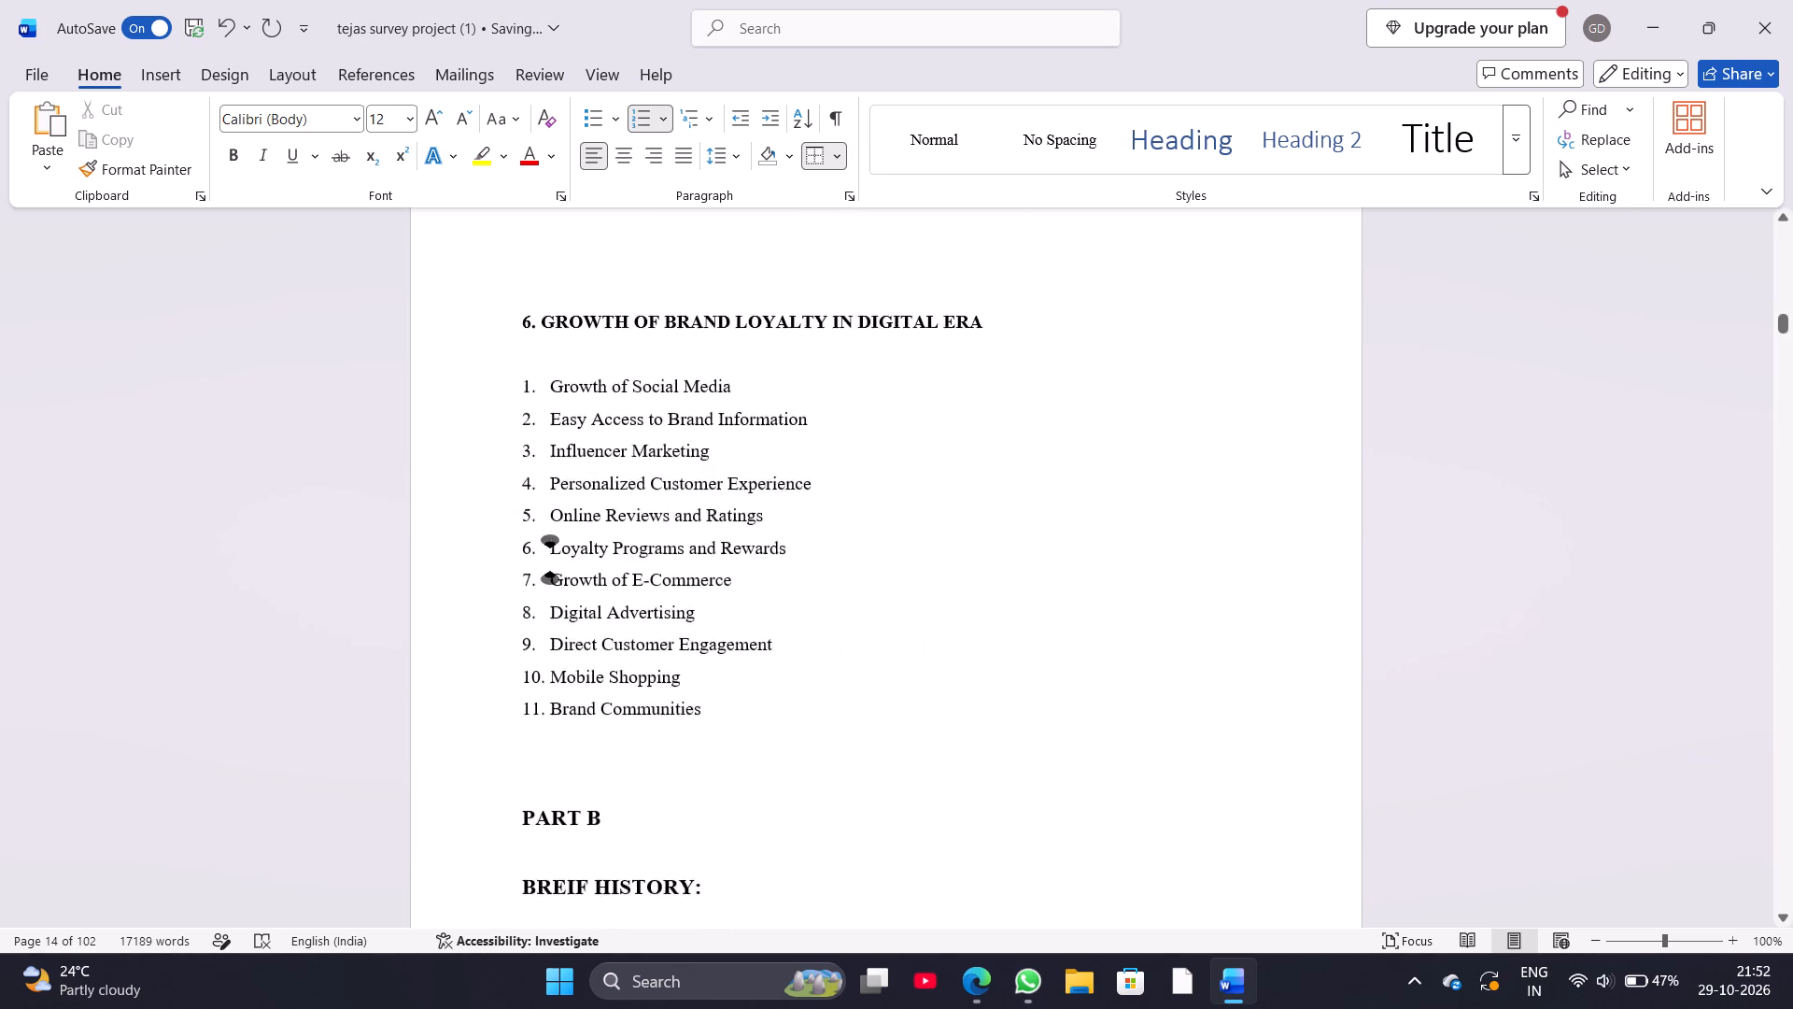
scroll(738, 541, down, 3)
scroll(738, 541, up, 2)
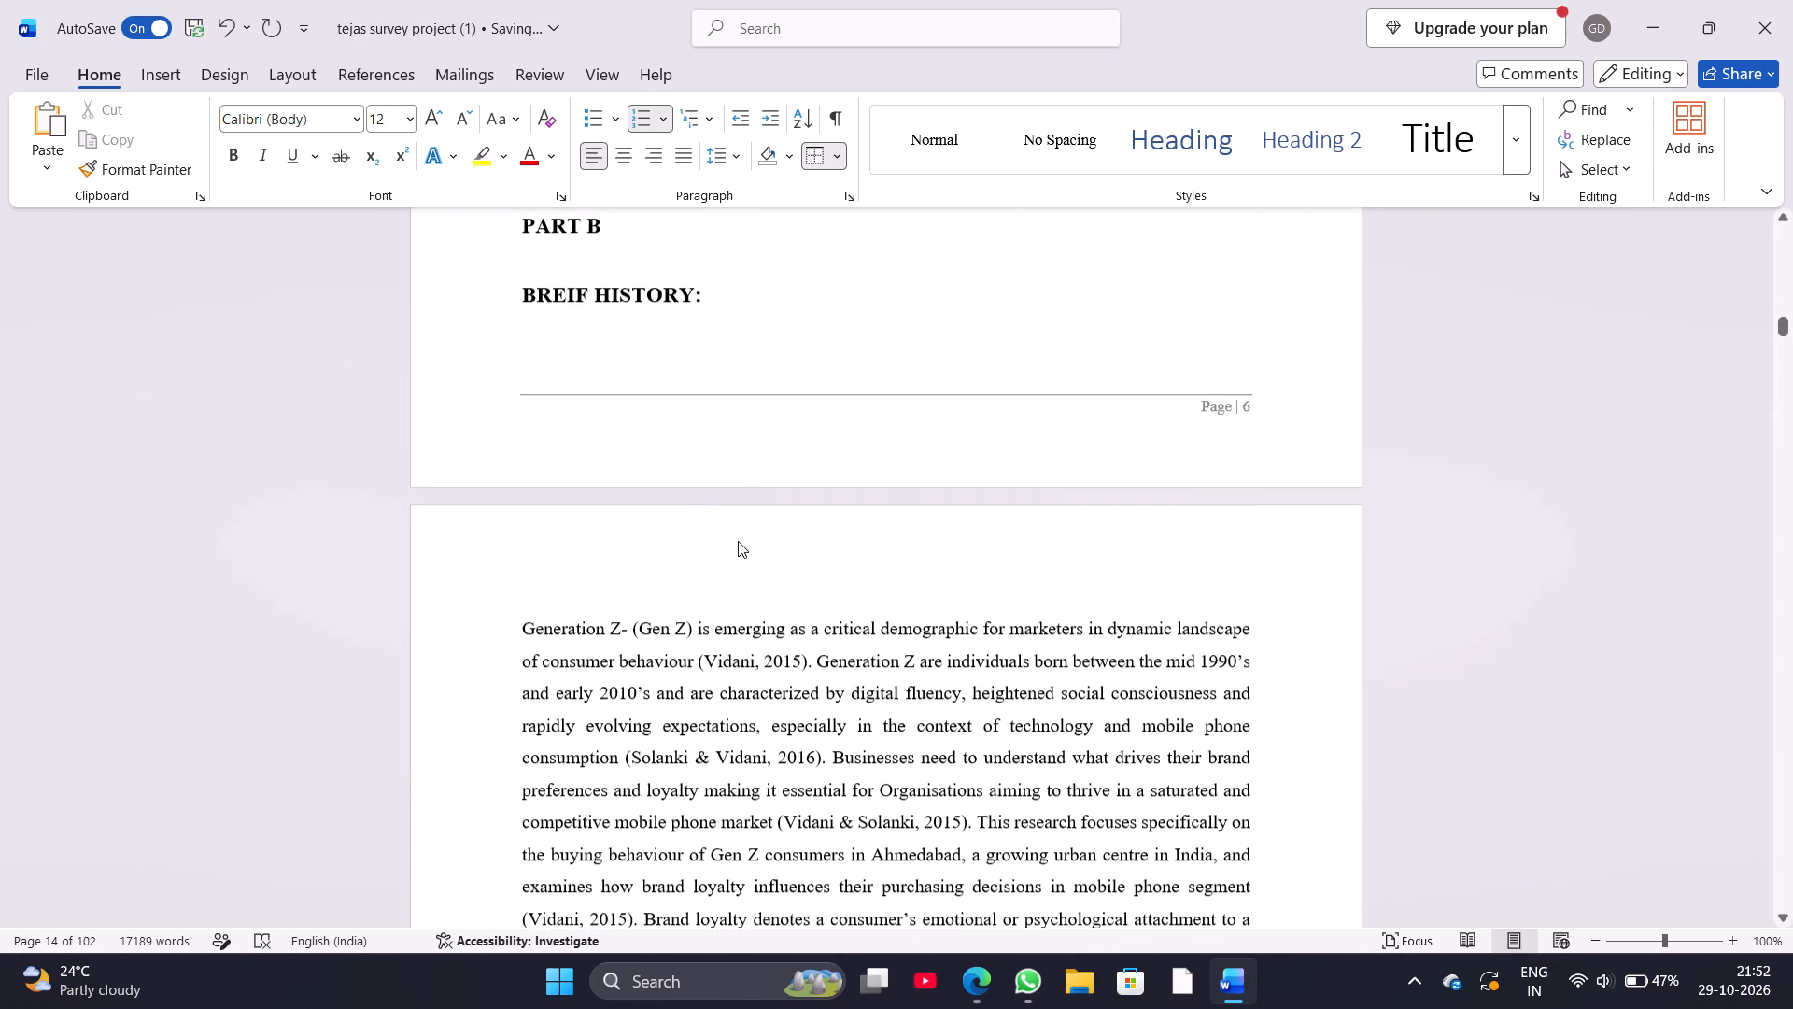
click(719, 601)
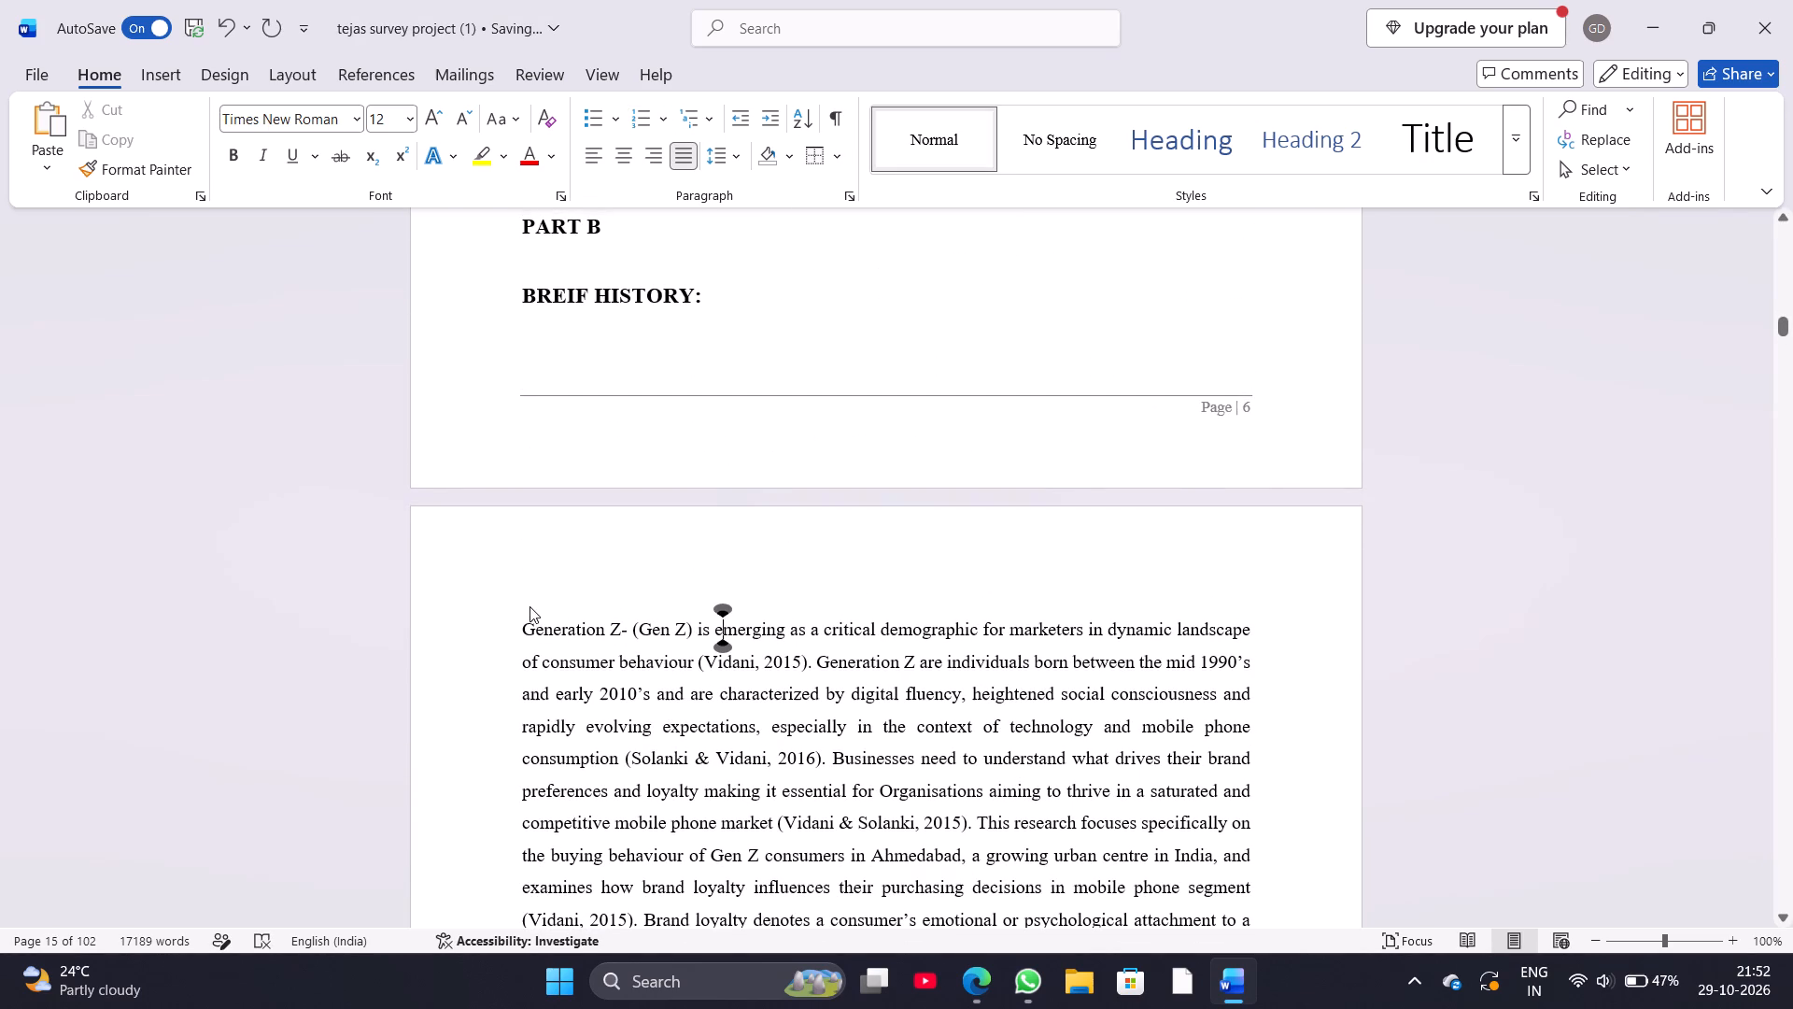
click(515, 609)
key(Return)
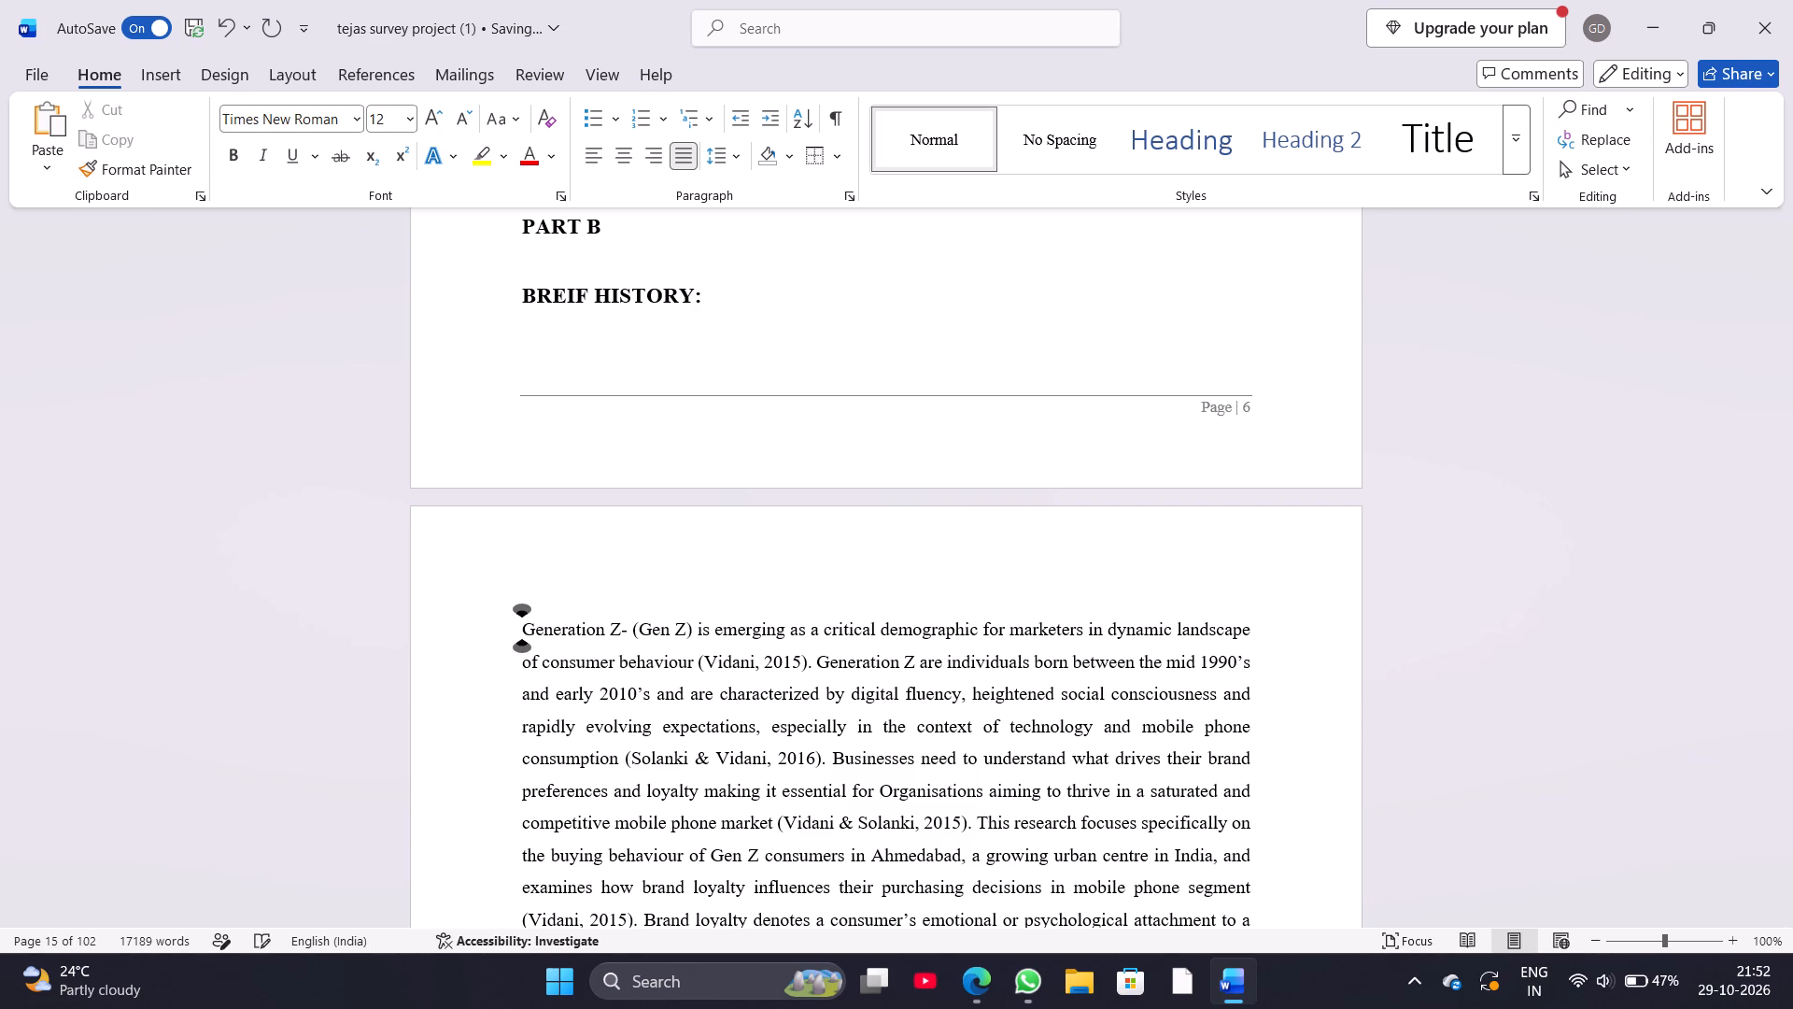
key(Return)
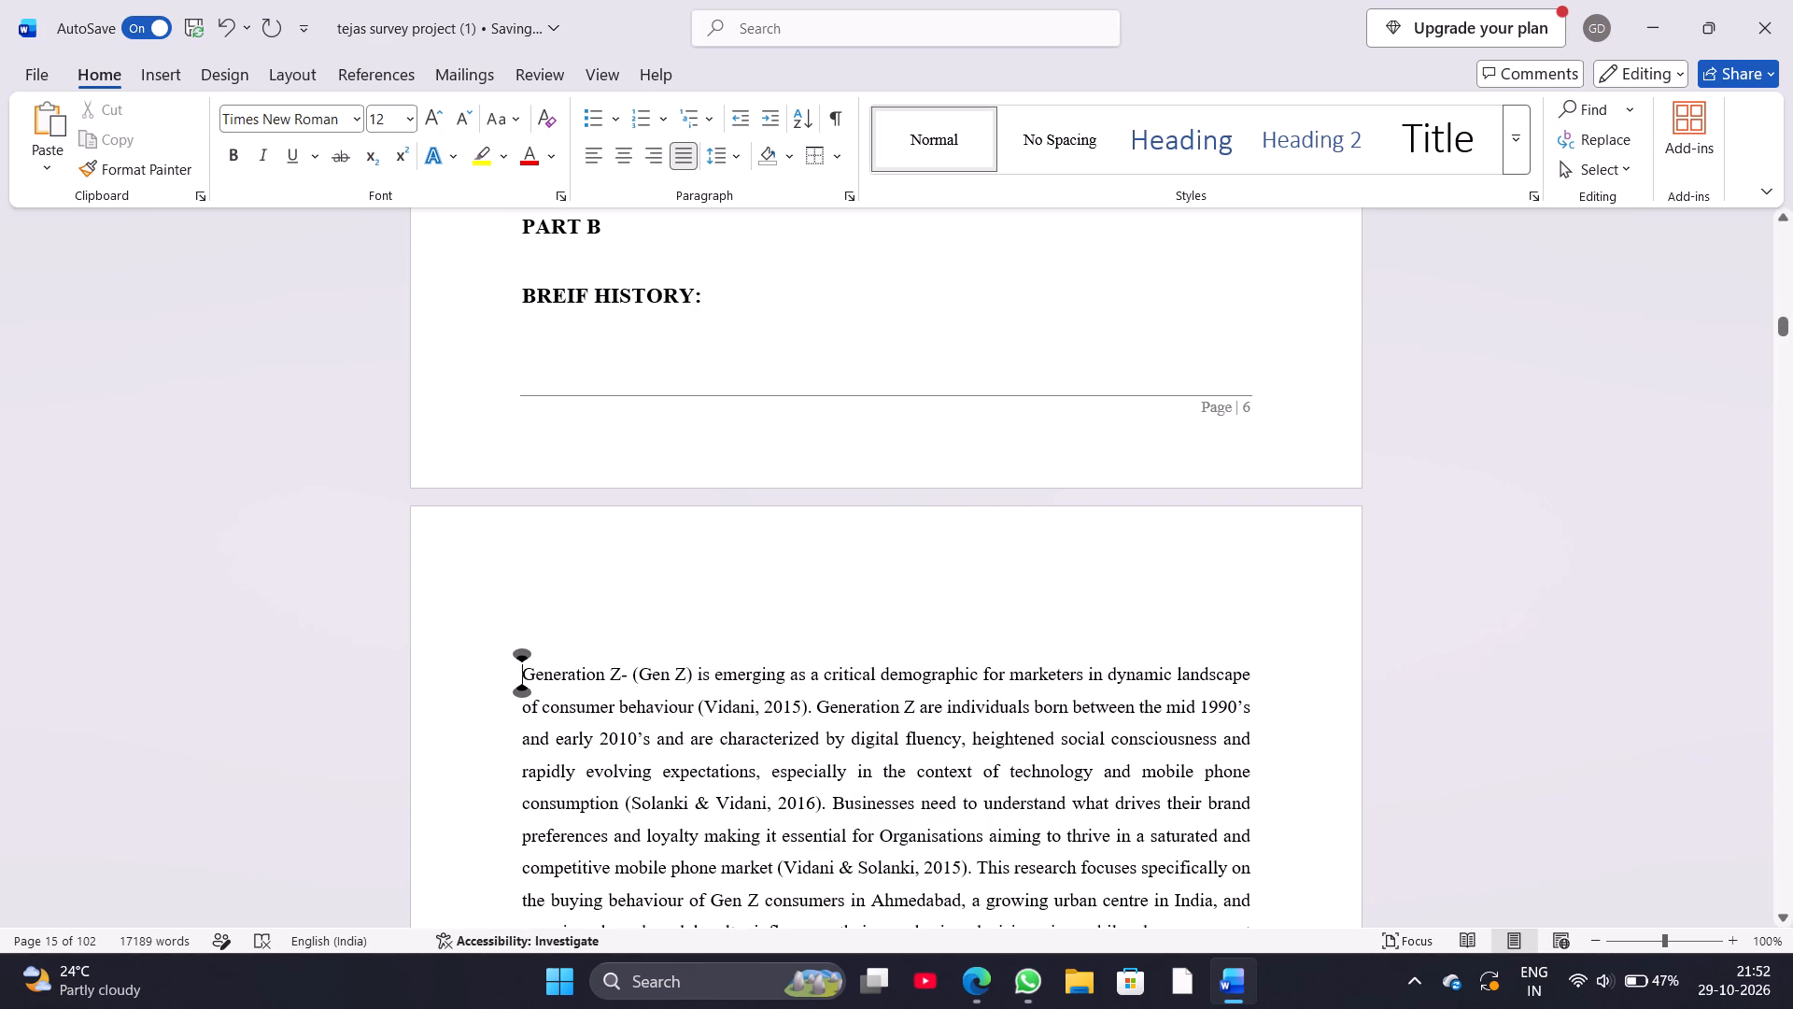
double_click(840, 649)
click(843, 151)
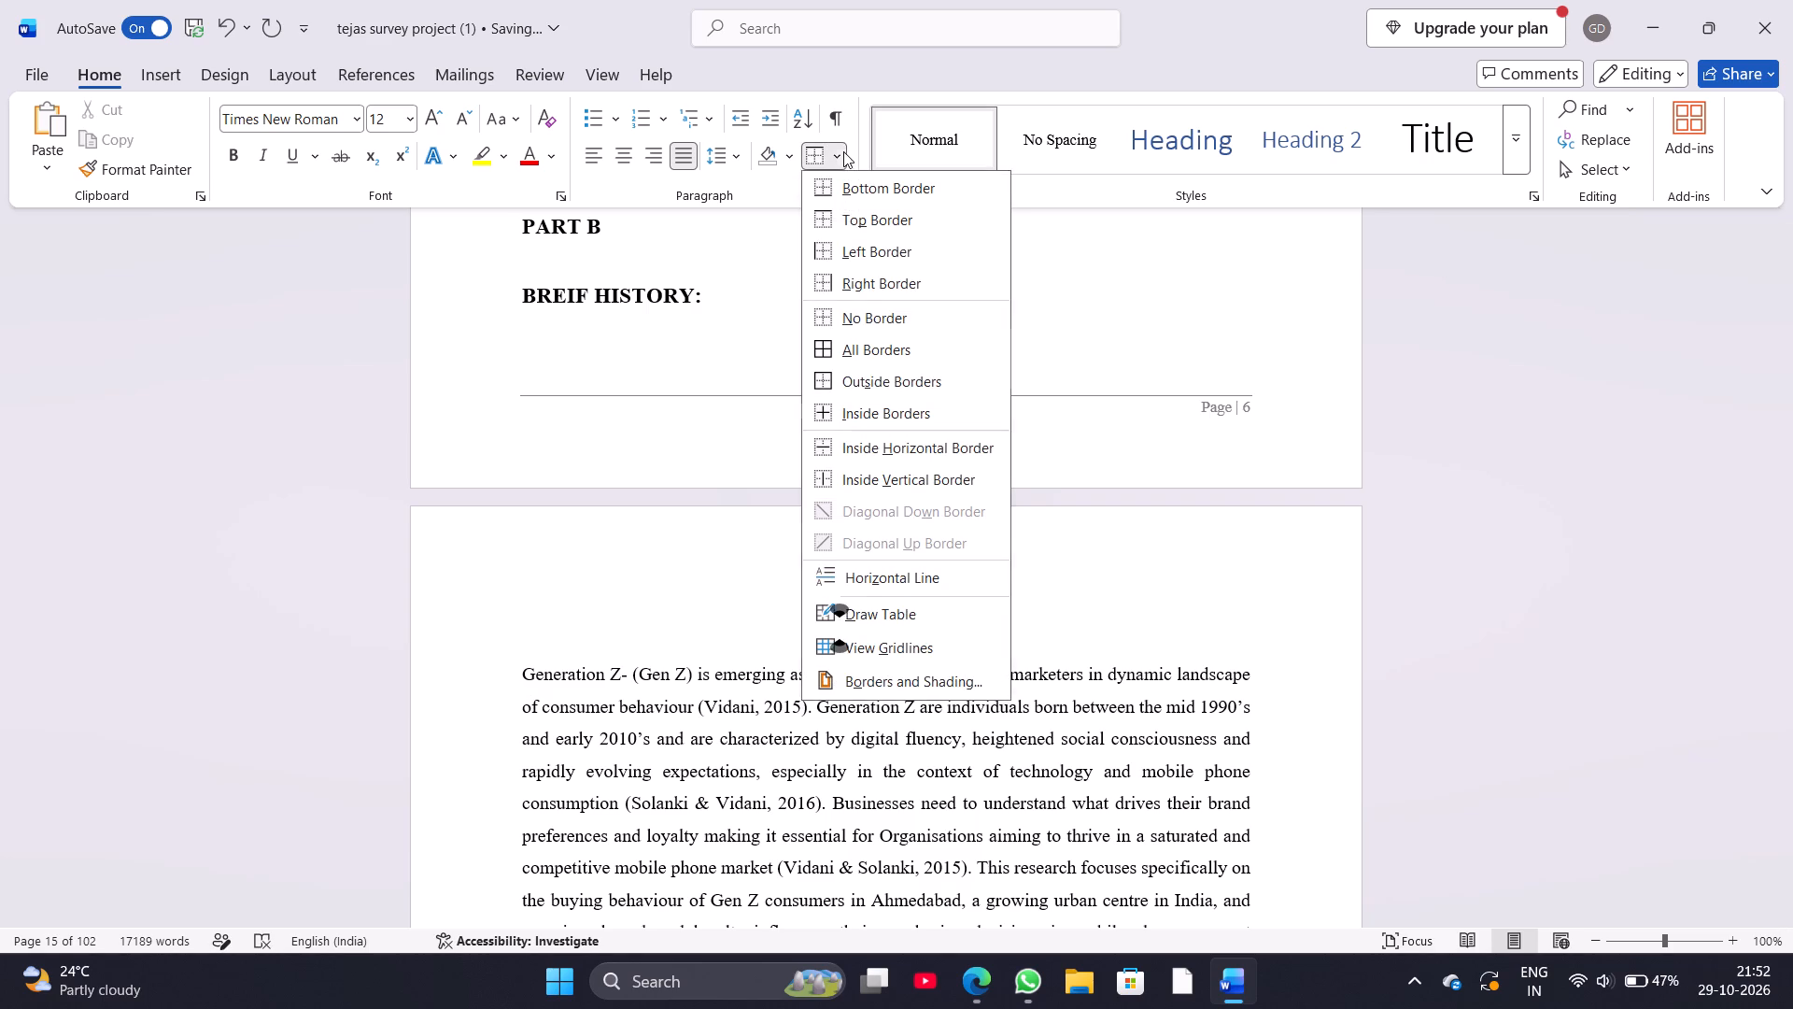
click(840, 219)
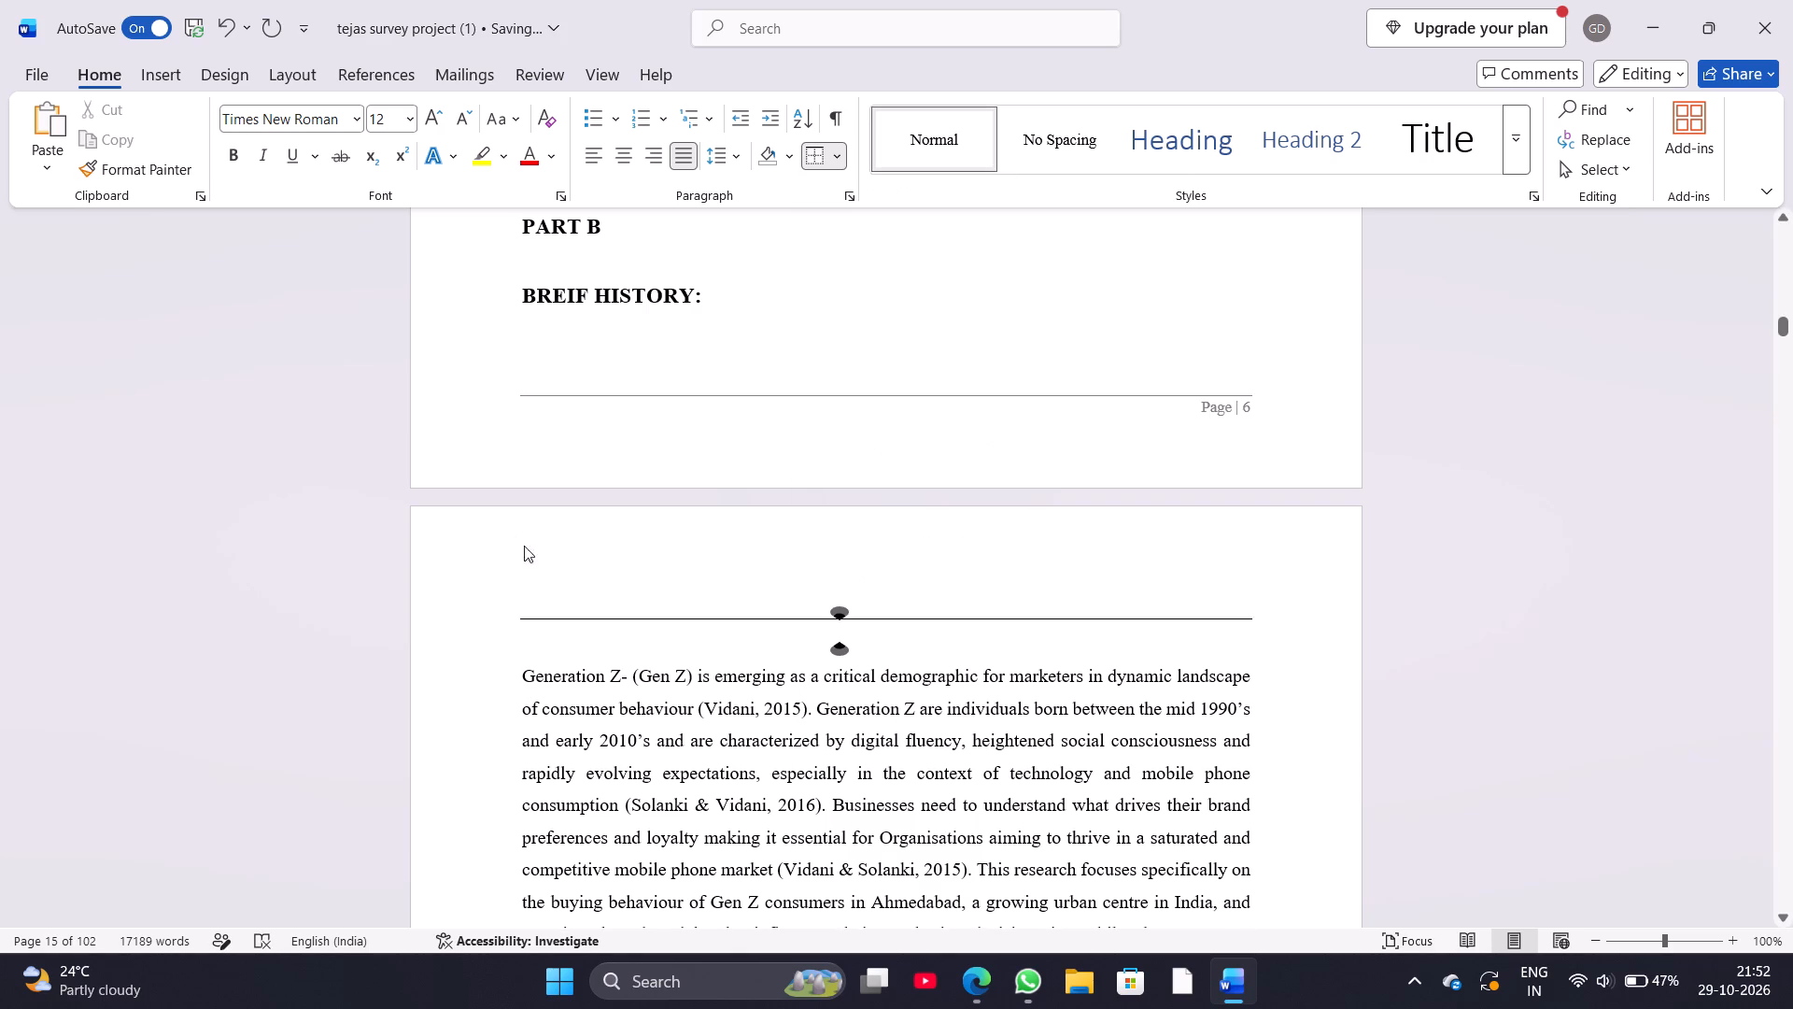
double_click(534, 567)
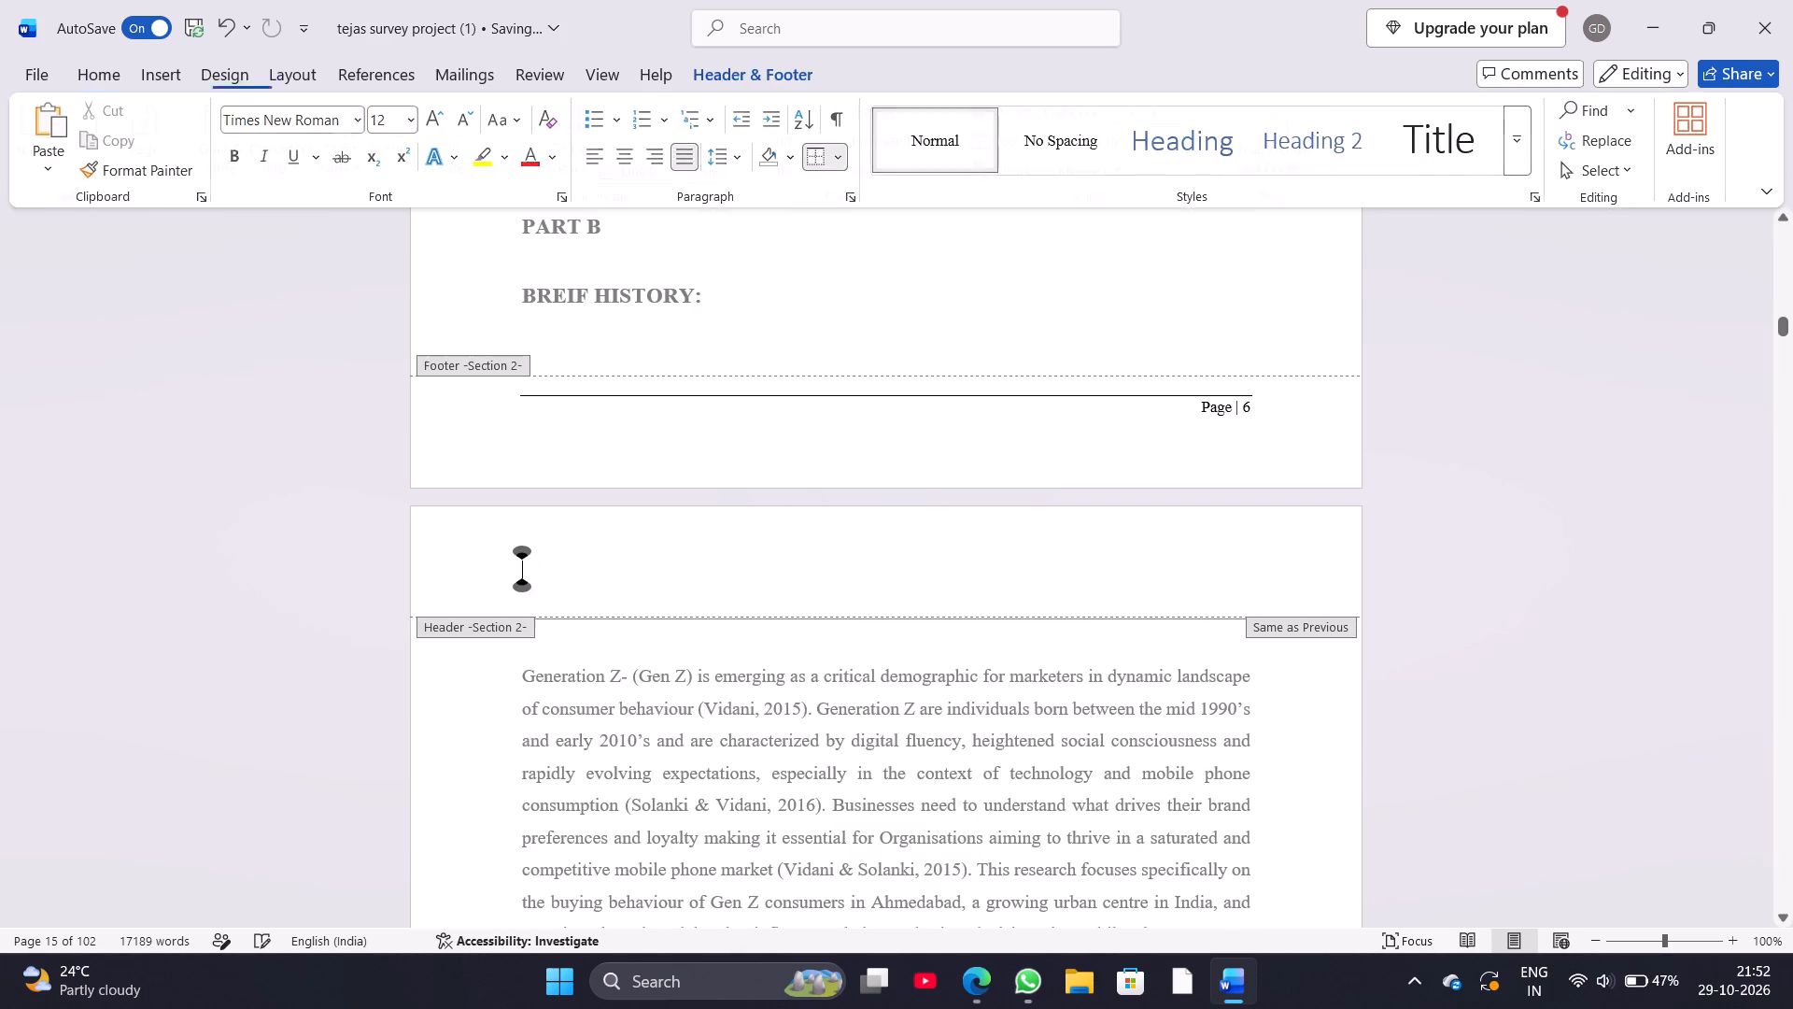
click(1269, 131)
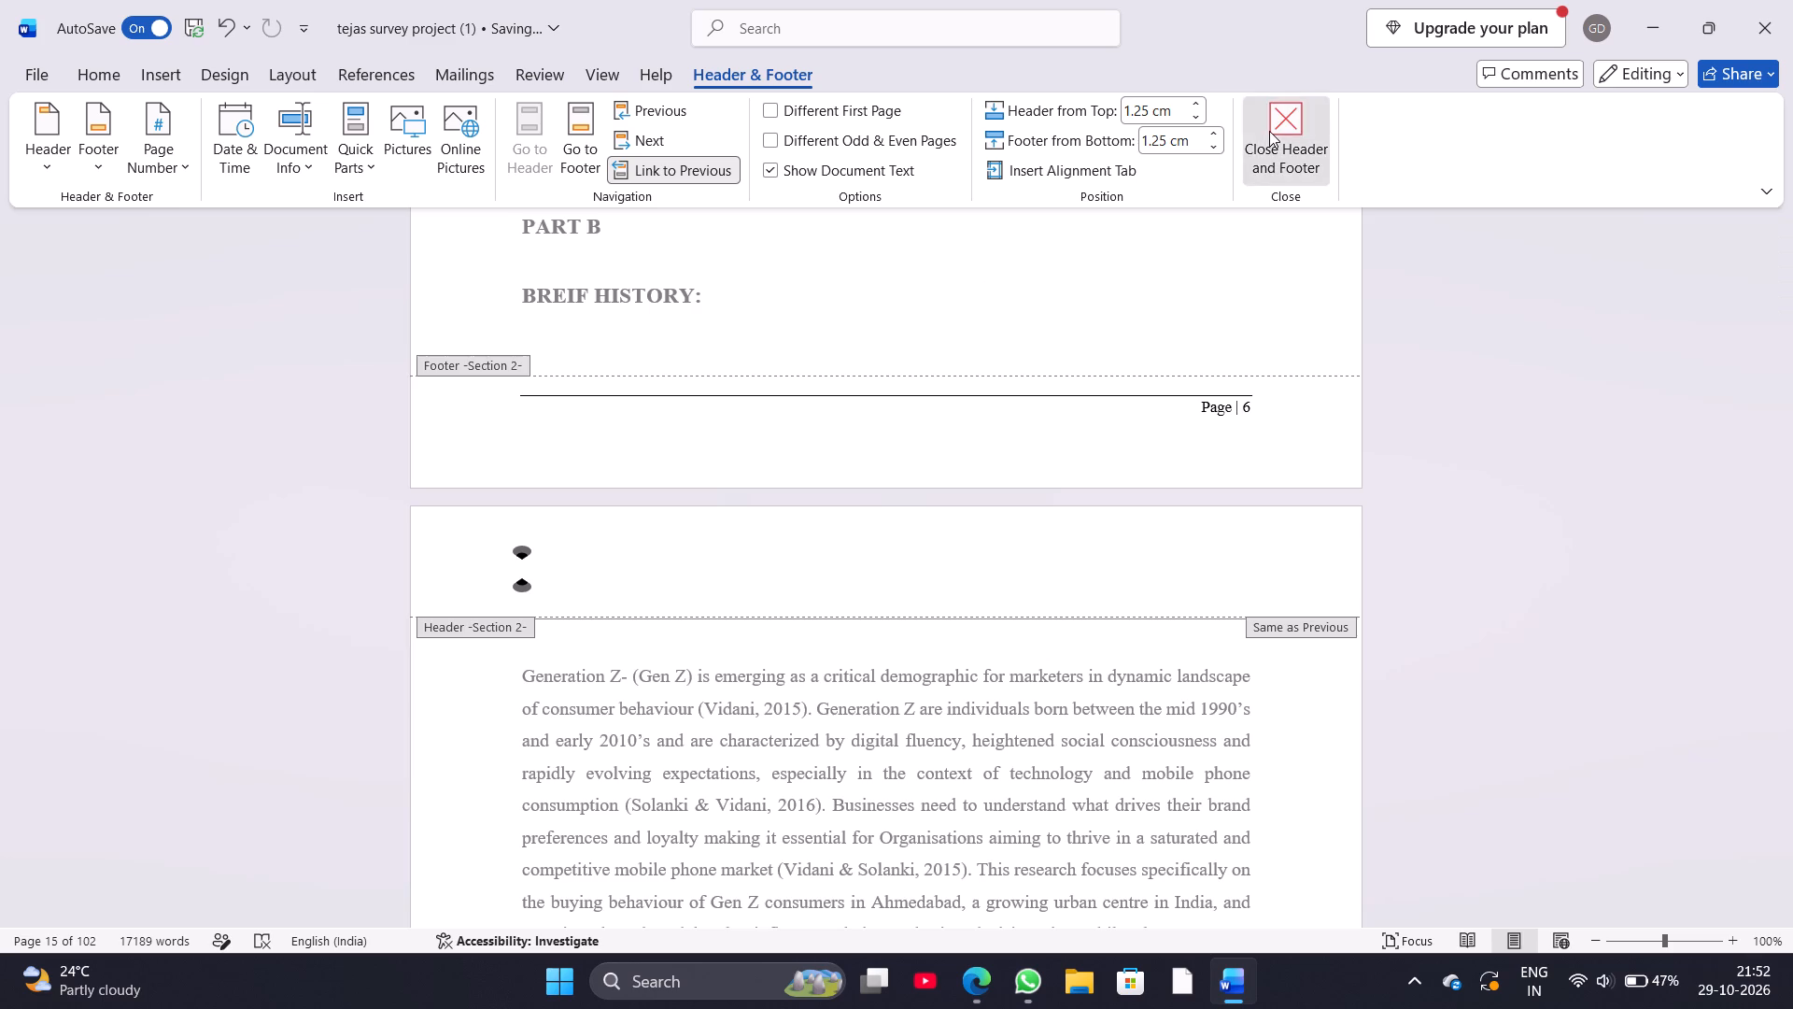
Insert a blank line above the text starting "experiences in shaping consumer-brand relationships" at the start of its page.
scroll(813, 815, down, 3)
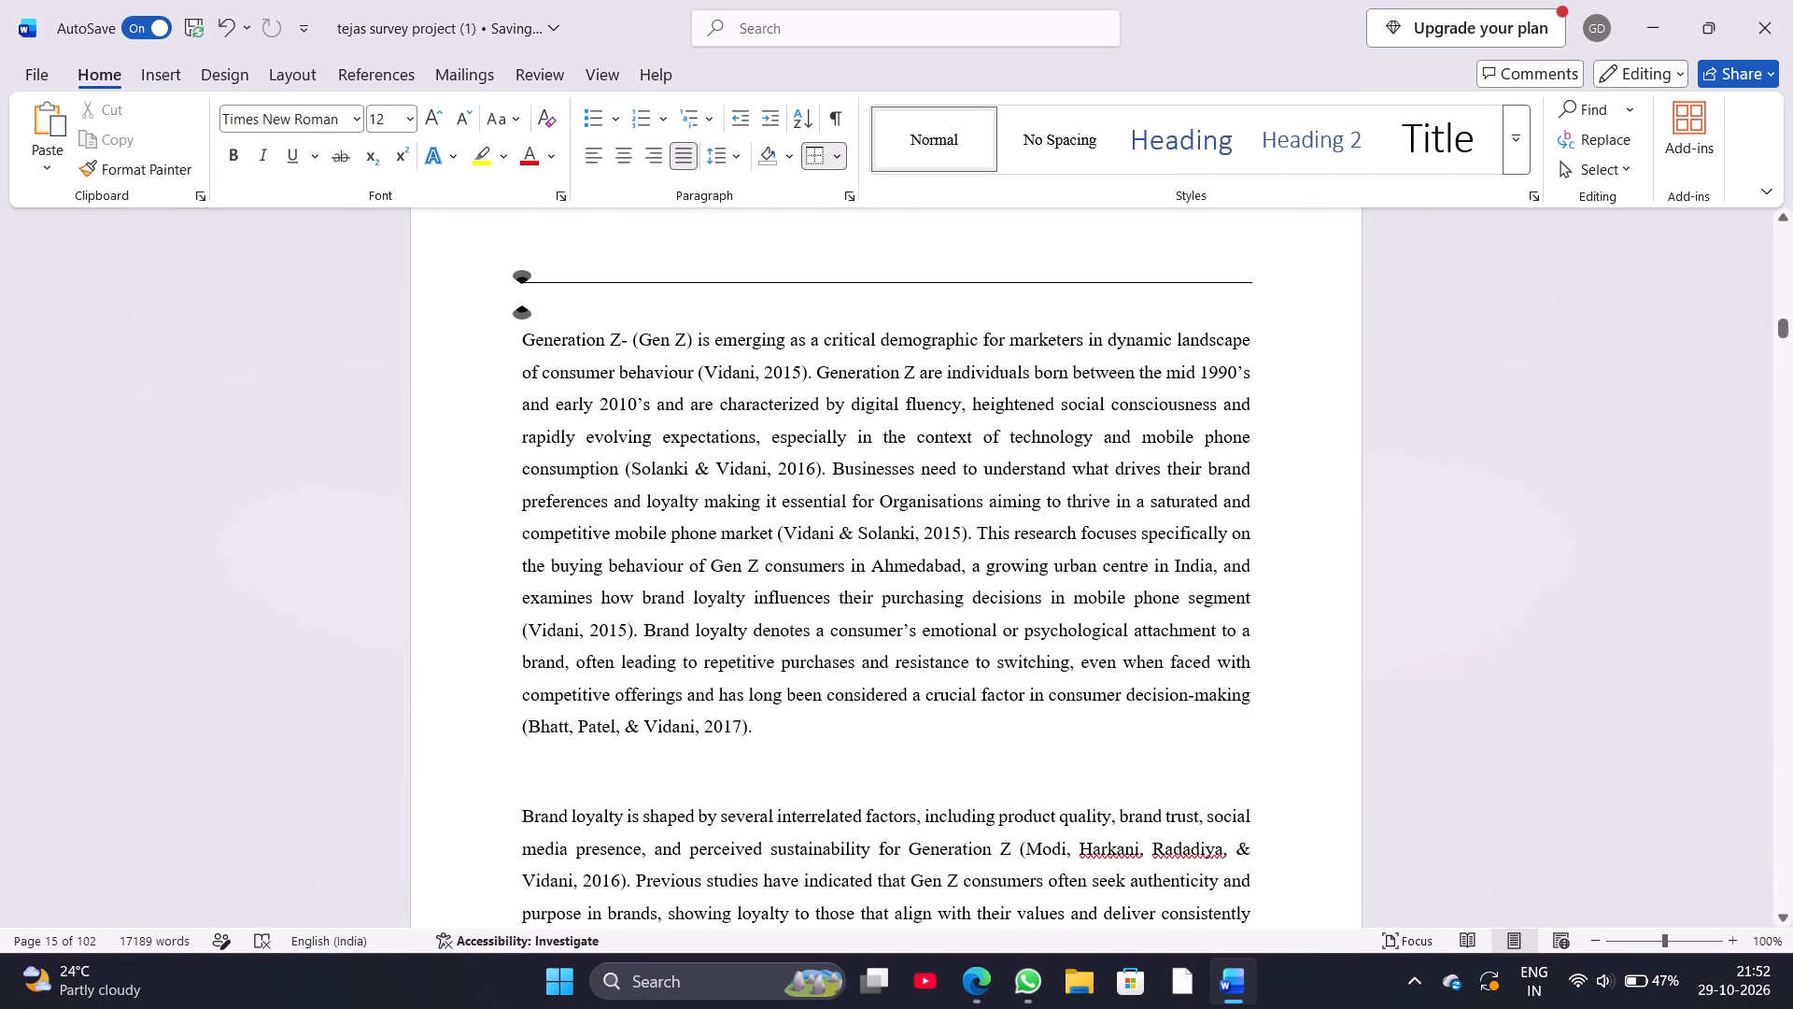
scroll(712, 884, down, 4)
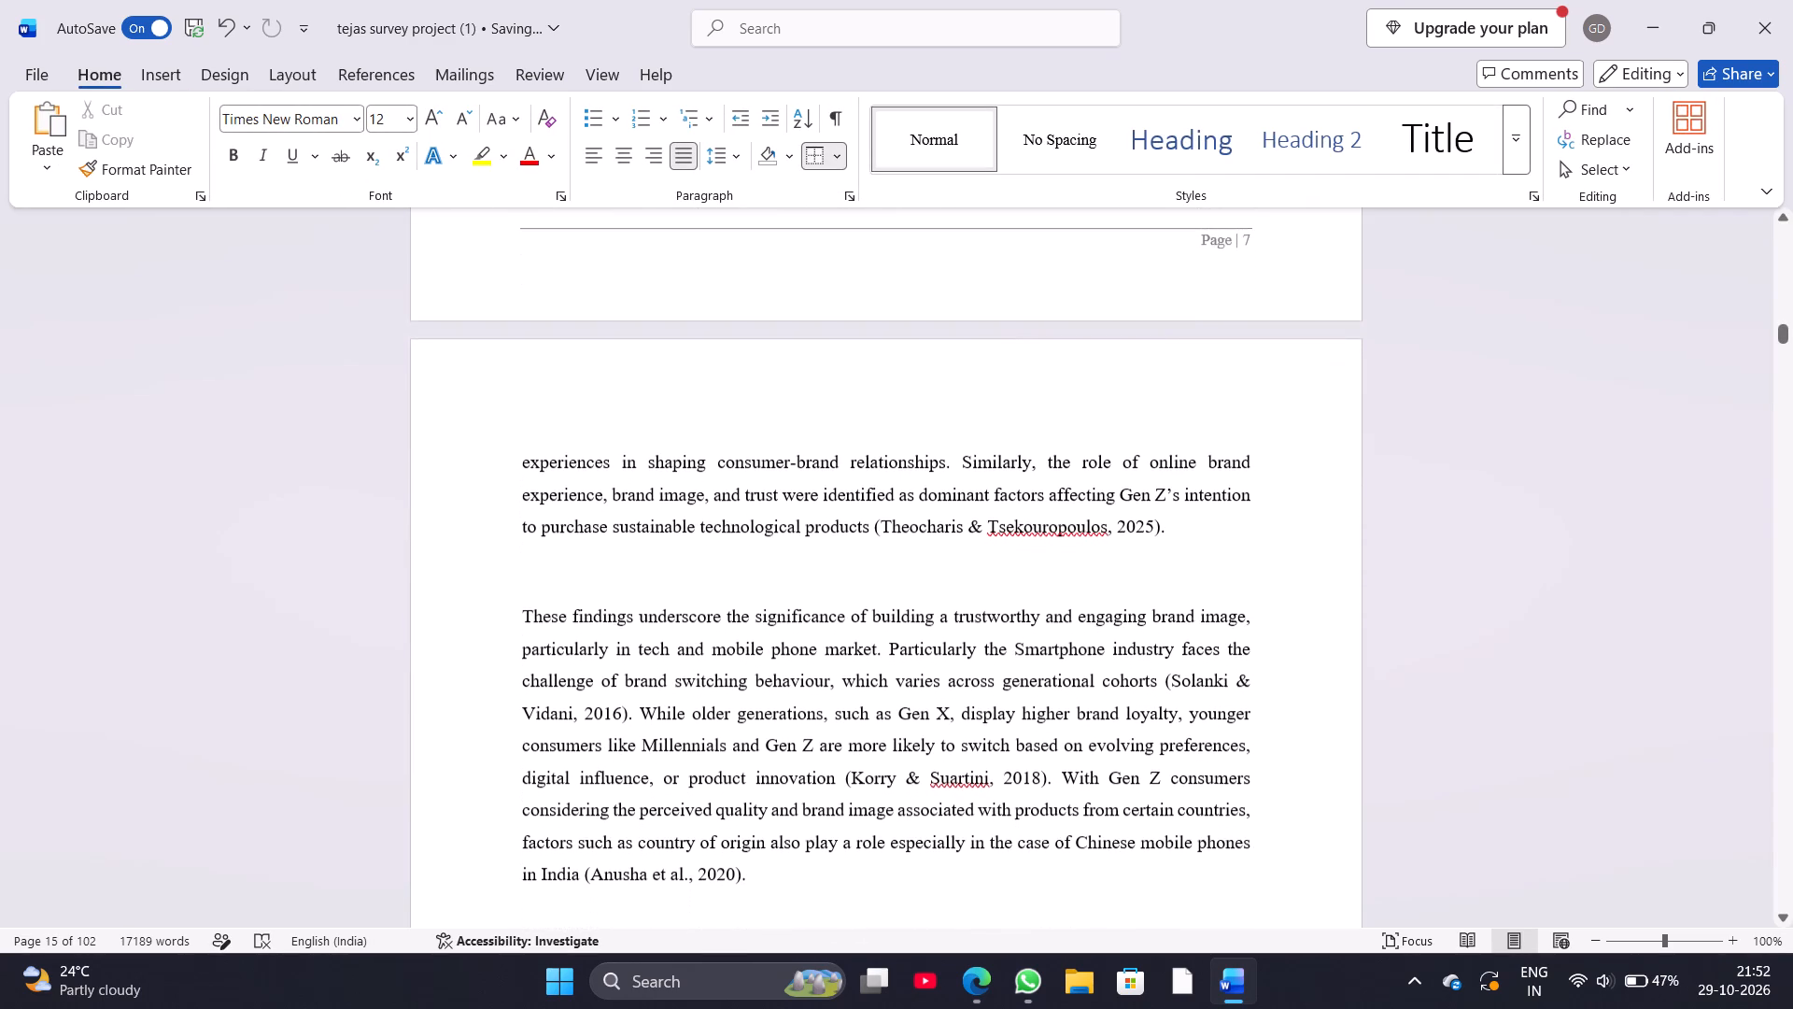
scroll(712, 884, down, 1)
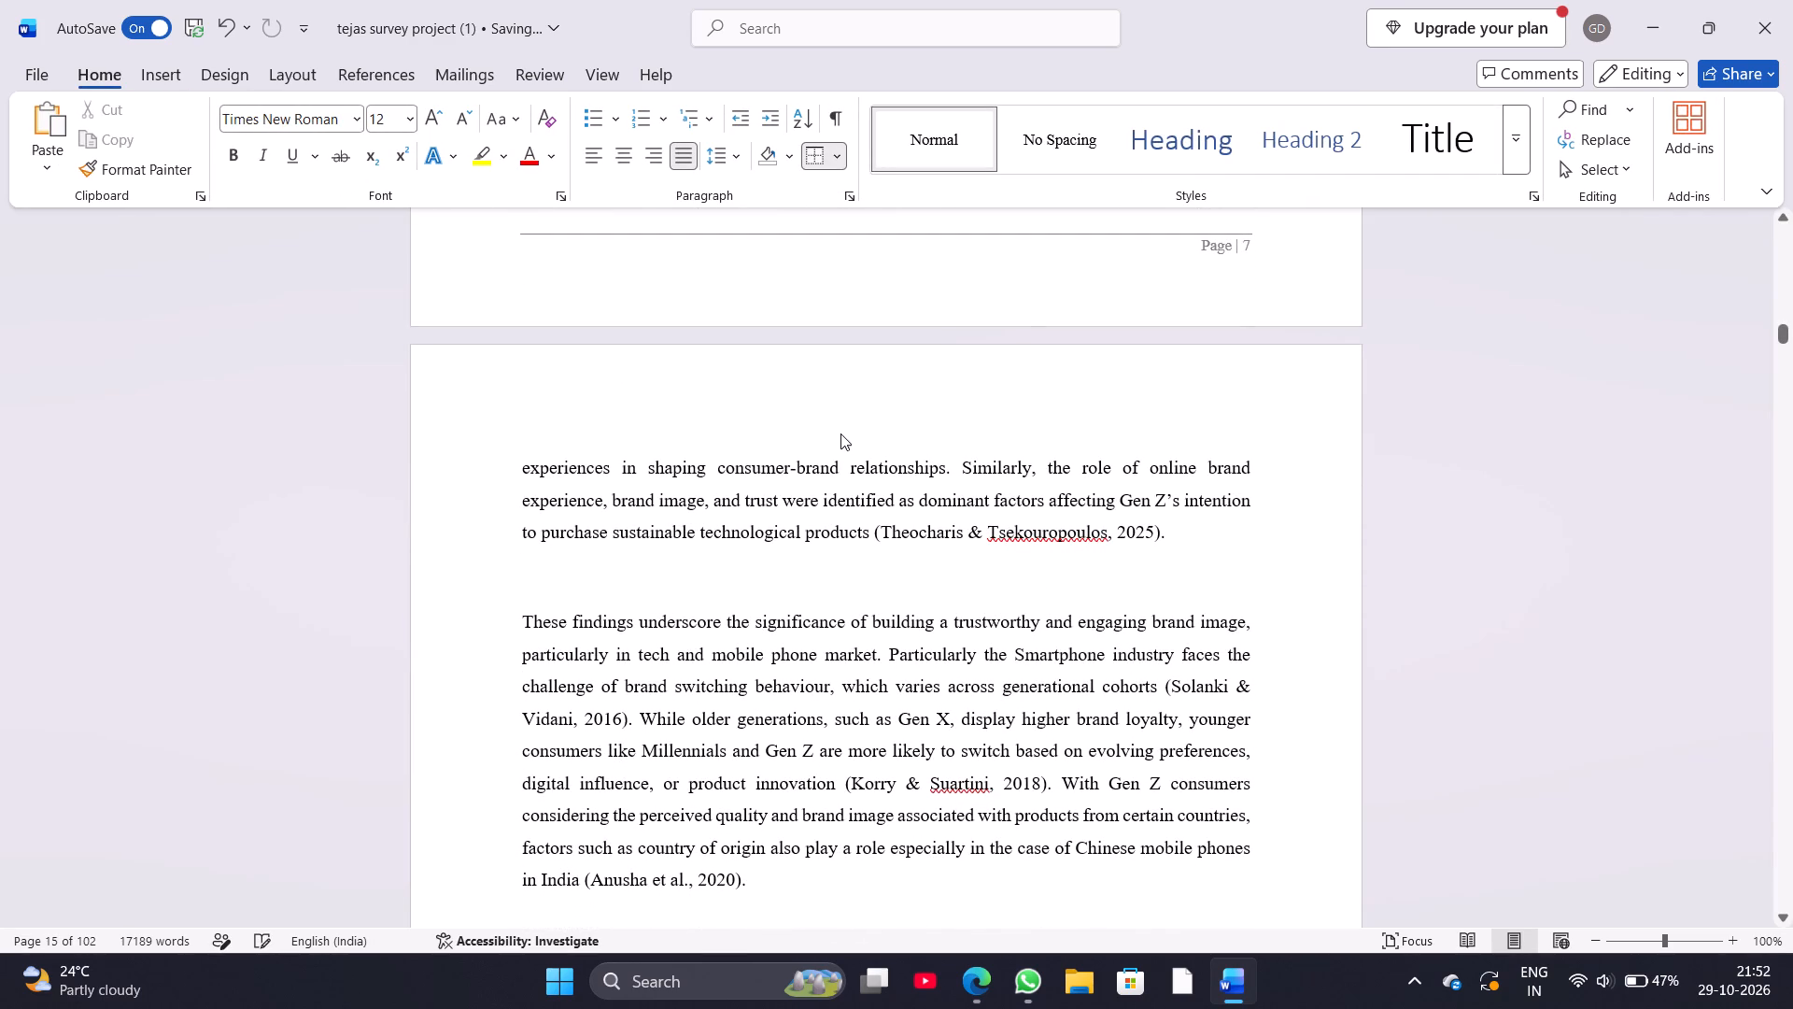
double_click(840, 433)
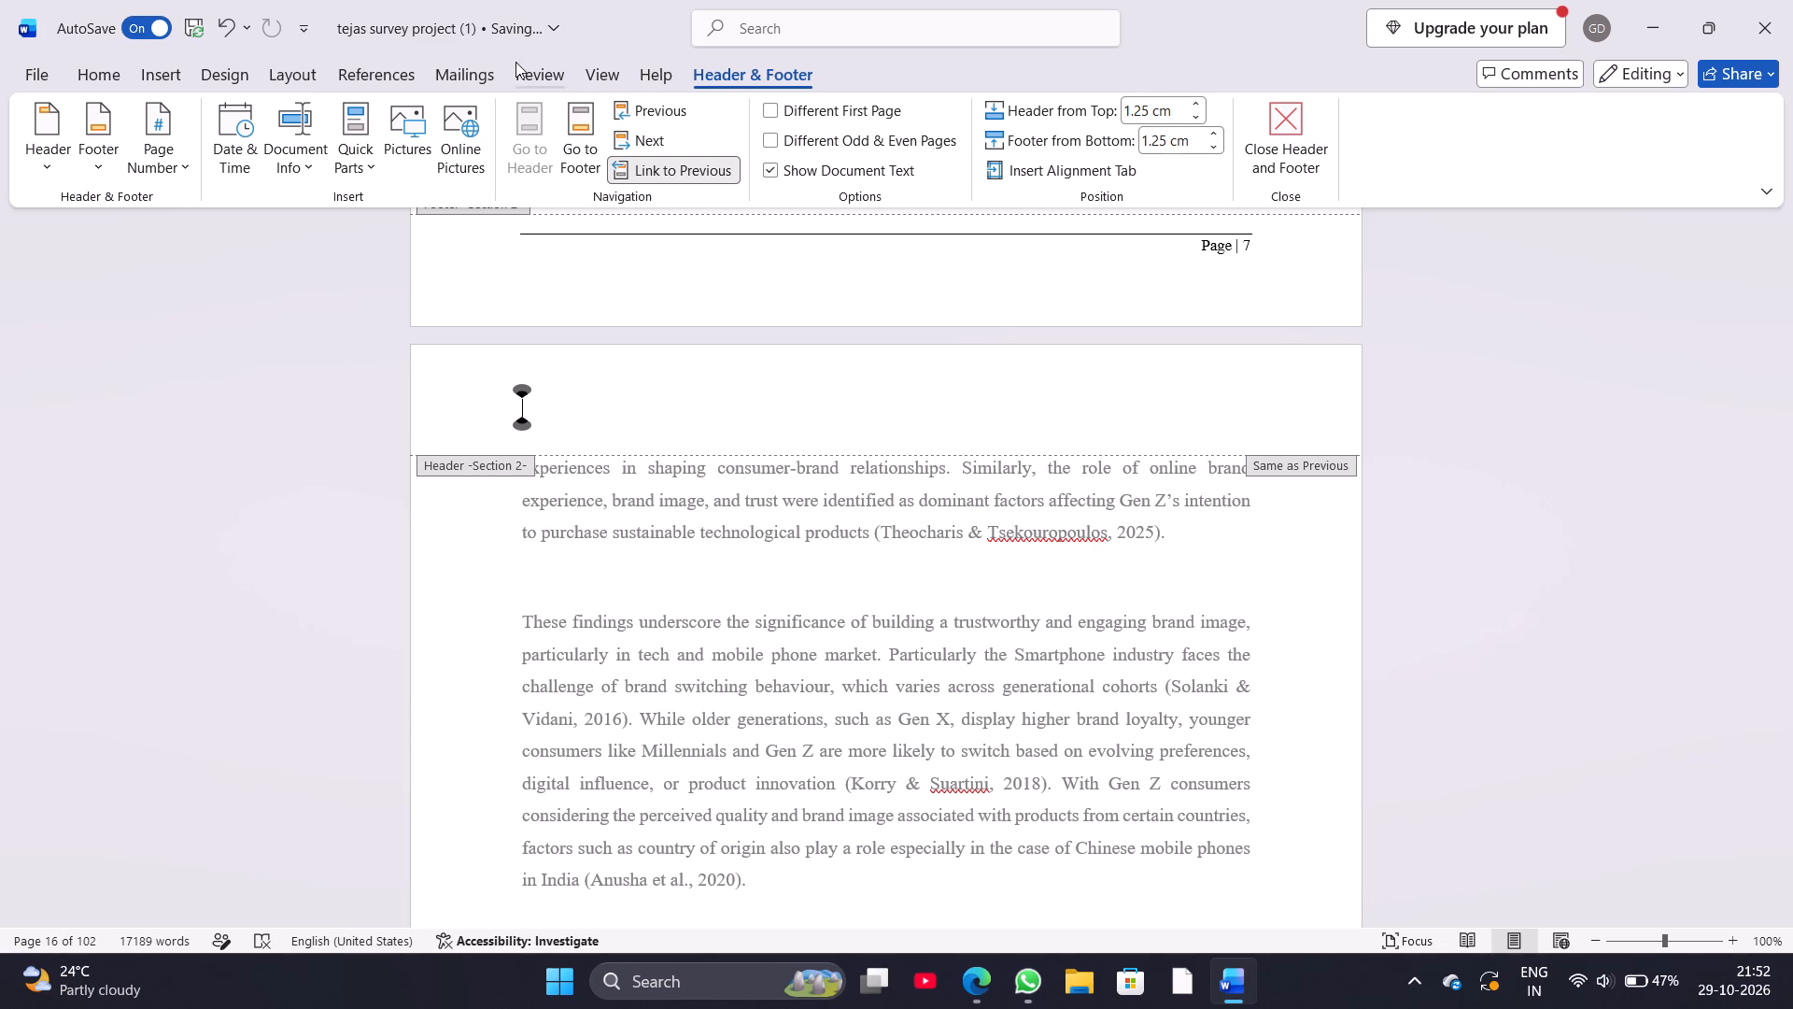
click(1265, 134)
double_click(769, 422)
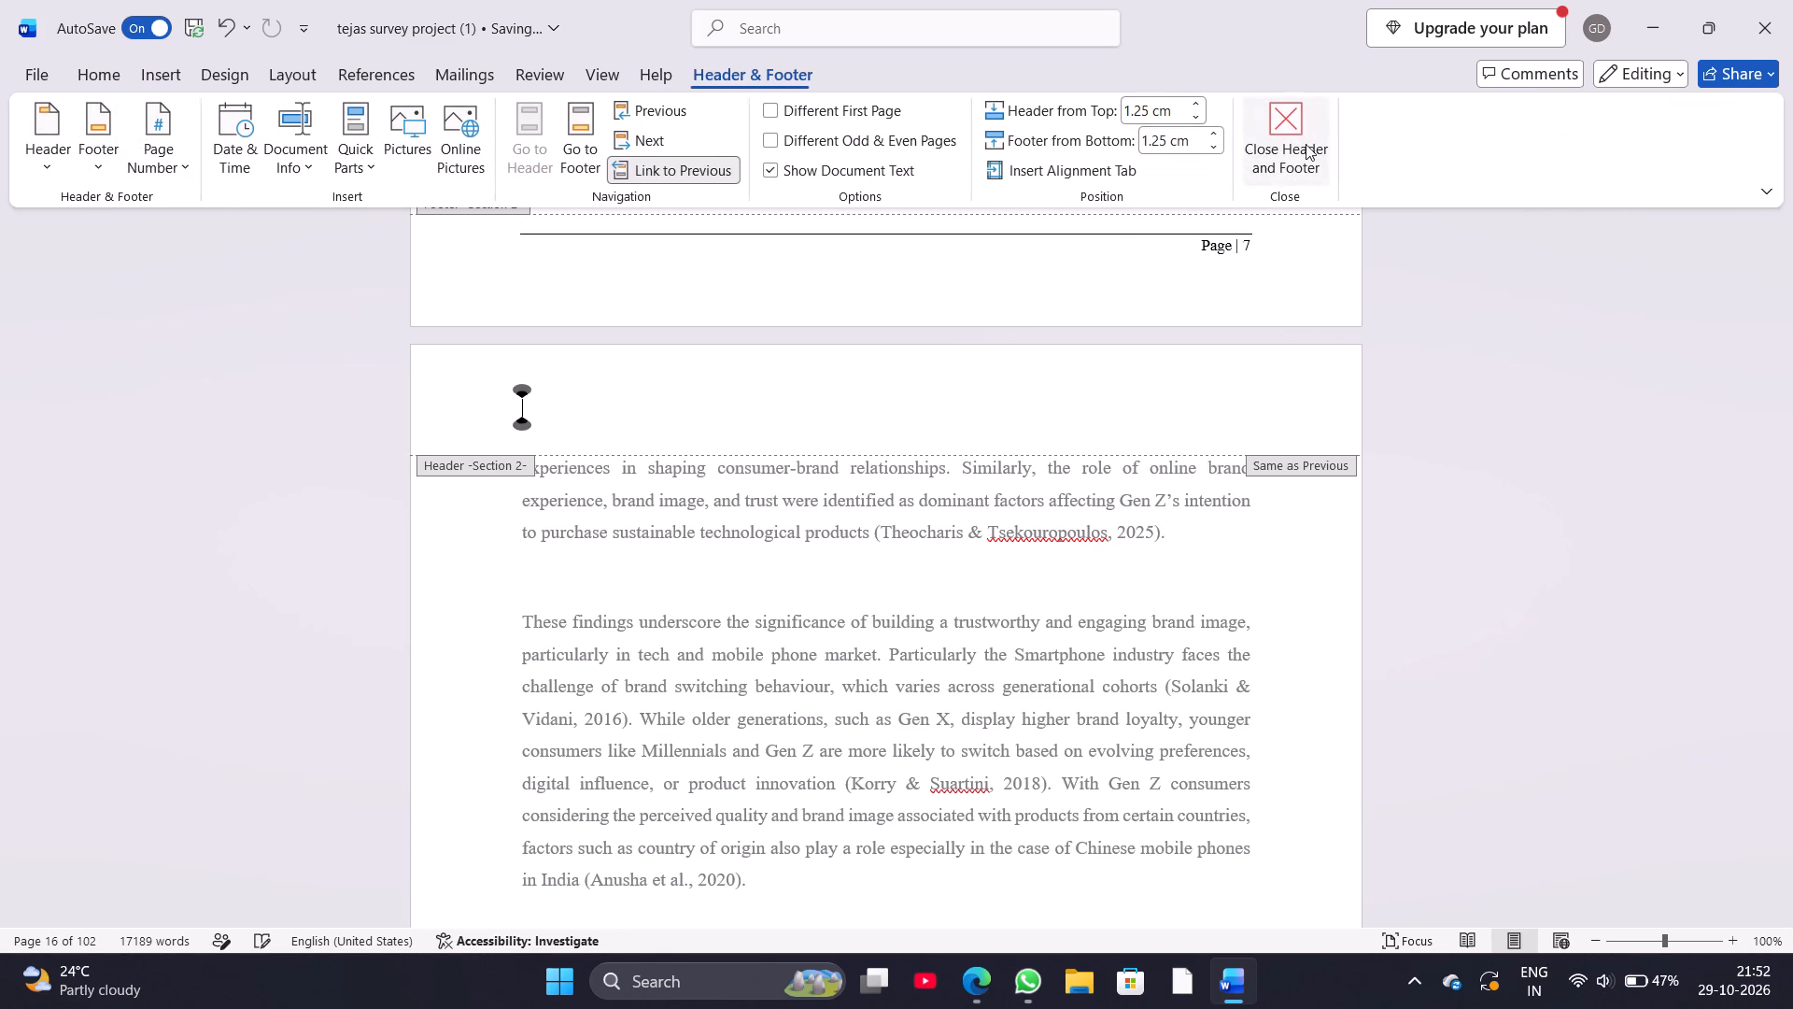
click(1277, 124)
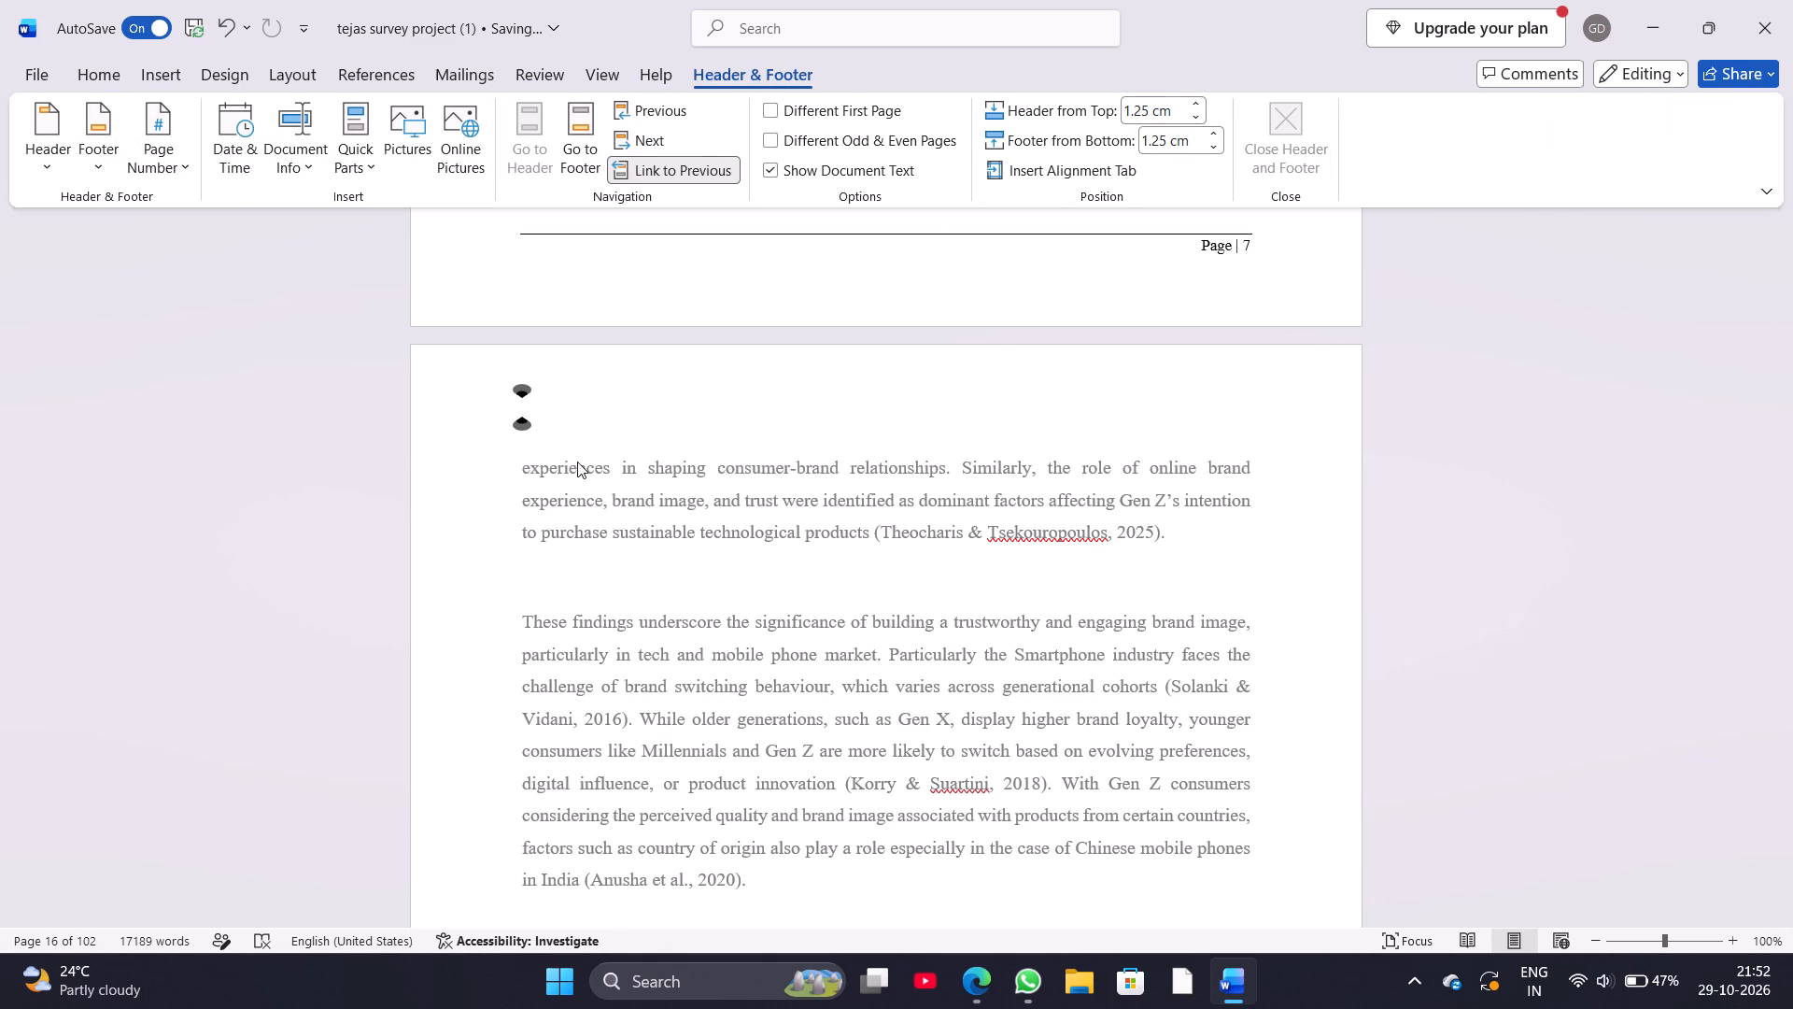
click(528, 459)
click(511, 466)
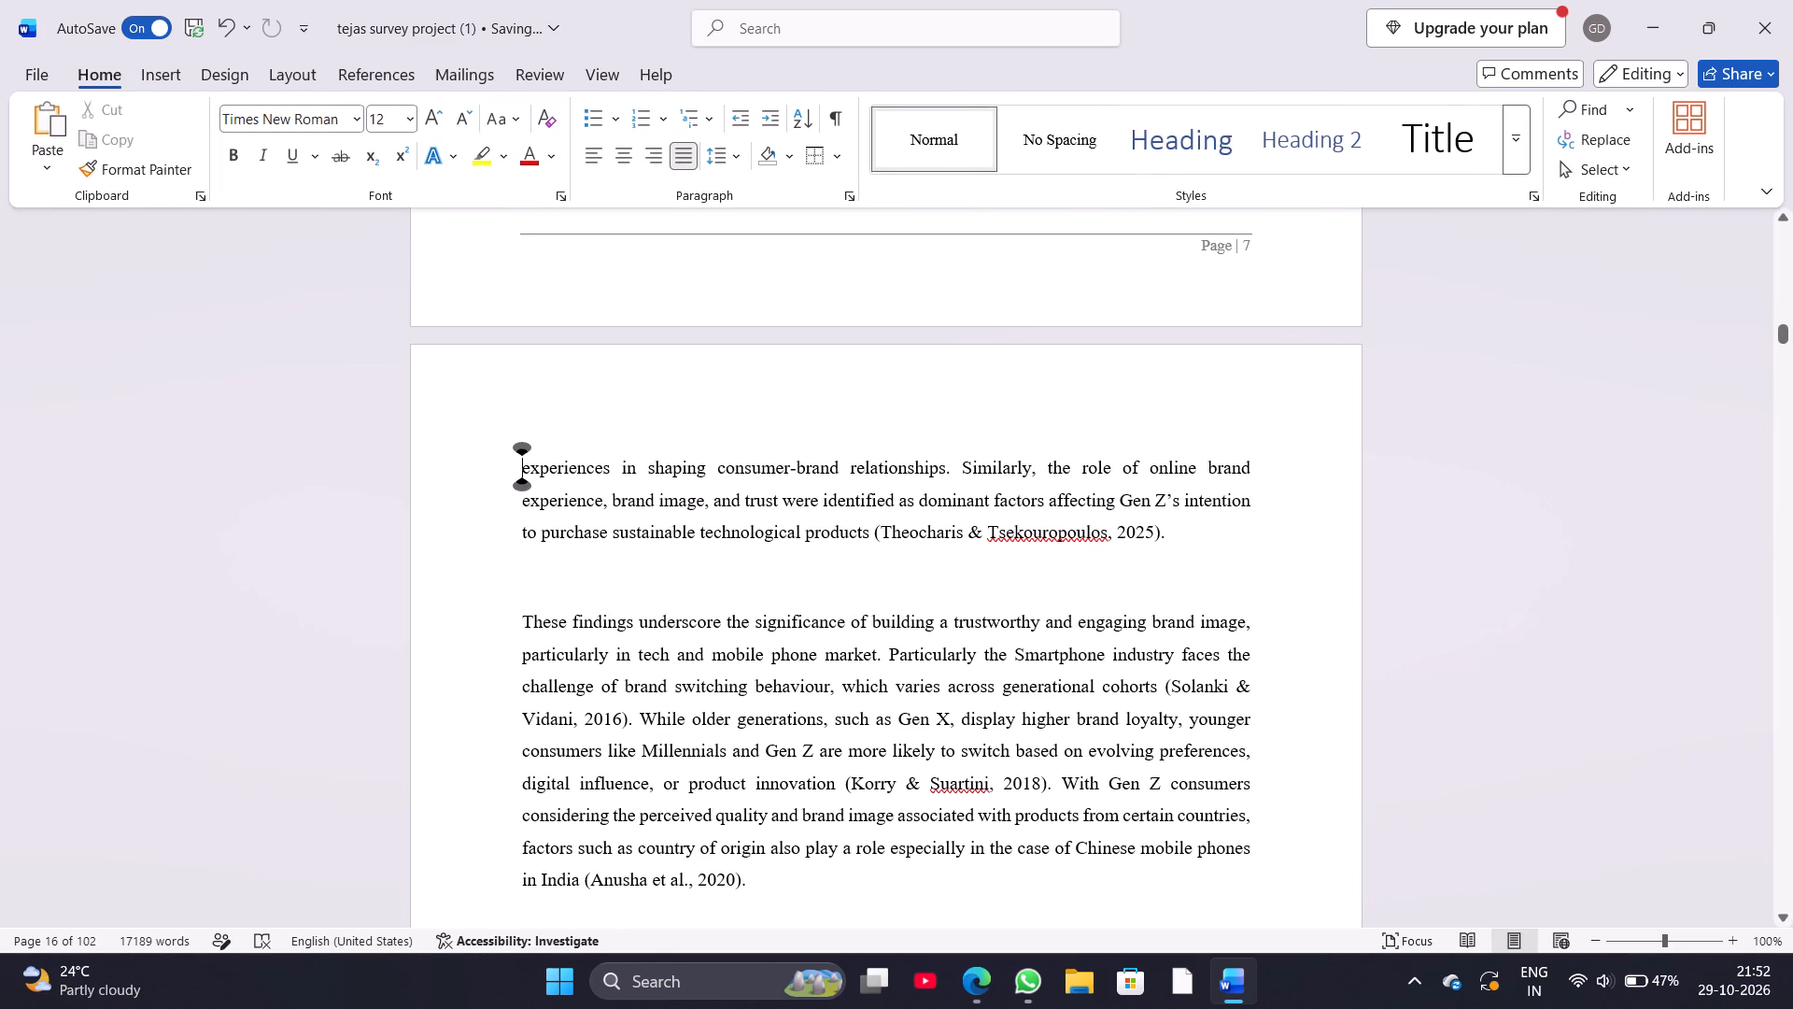
key(Return)
double_click(844, 449)
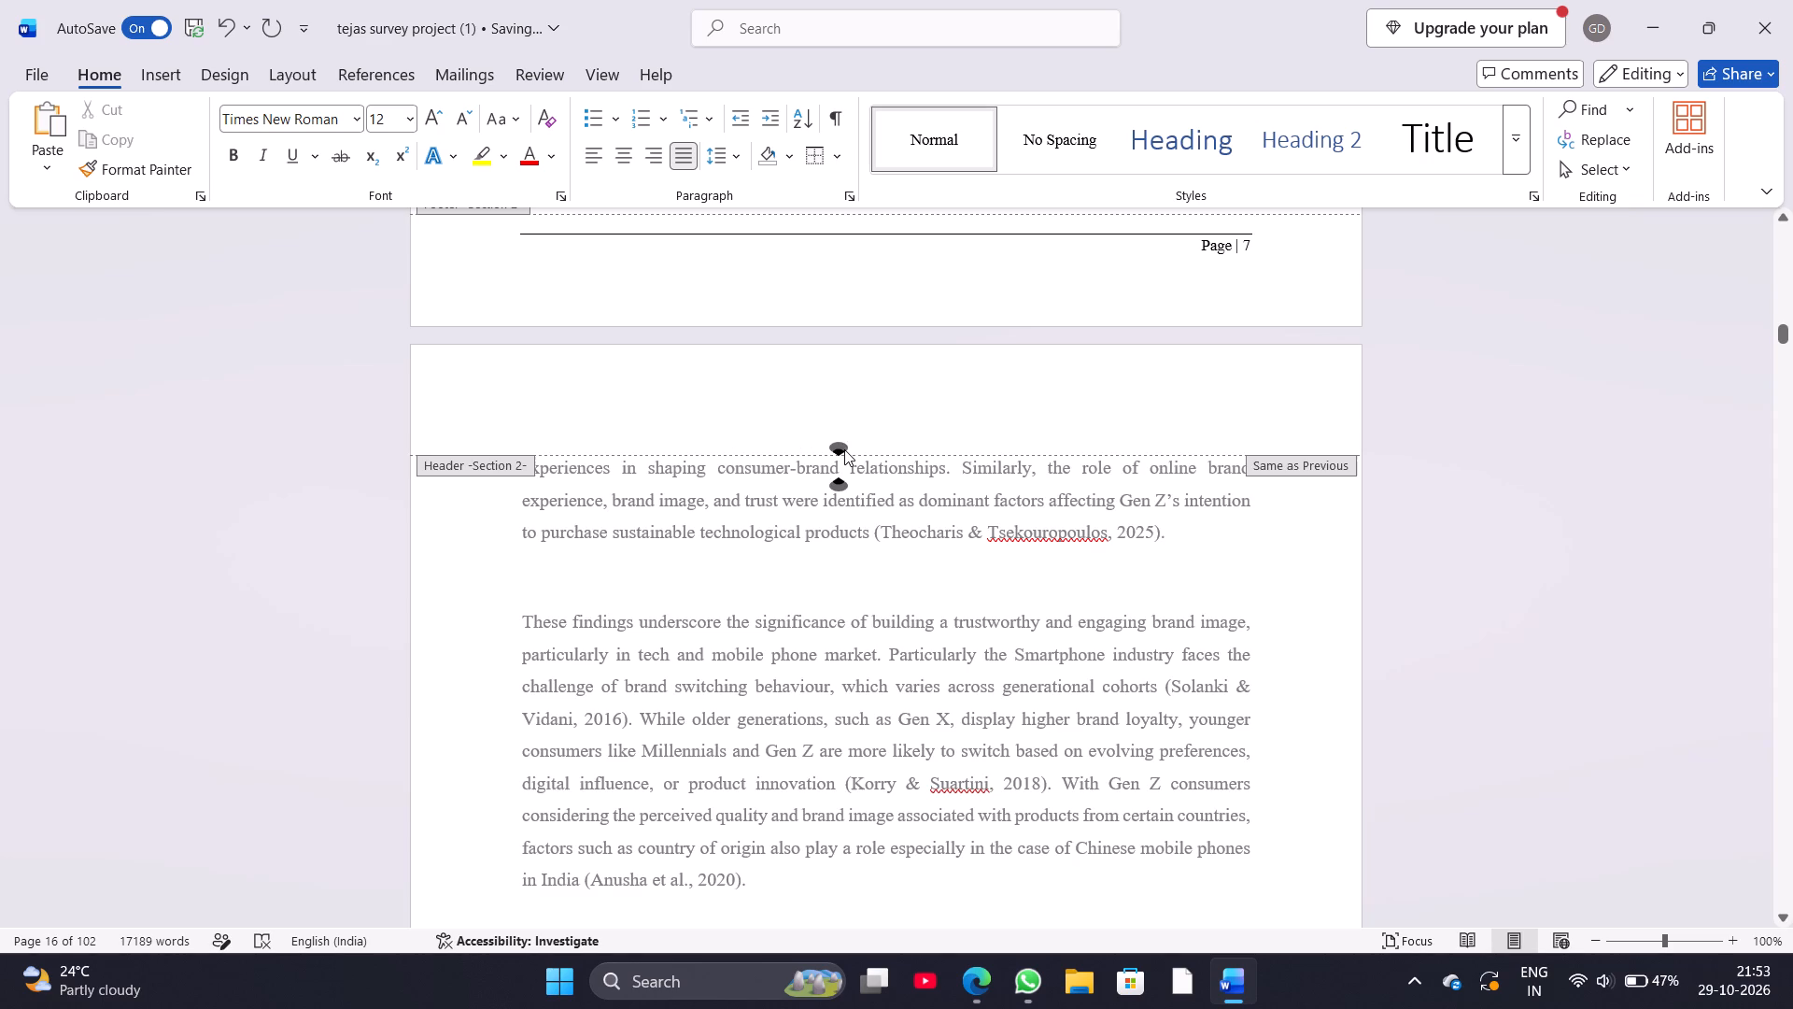
click(1317, 161)
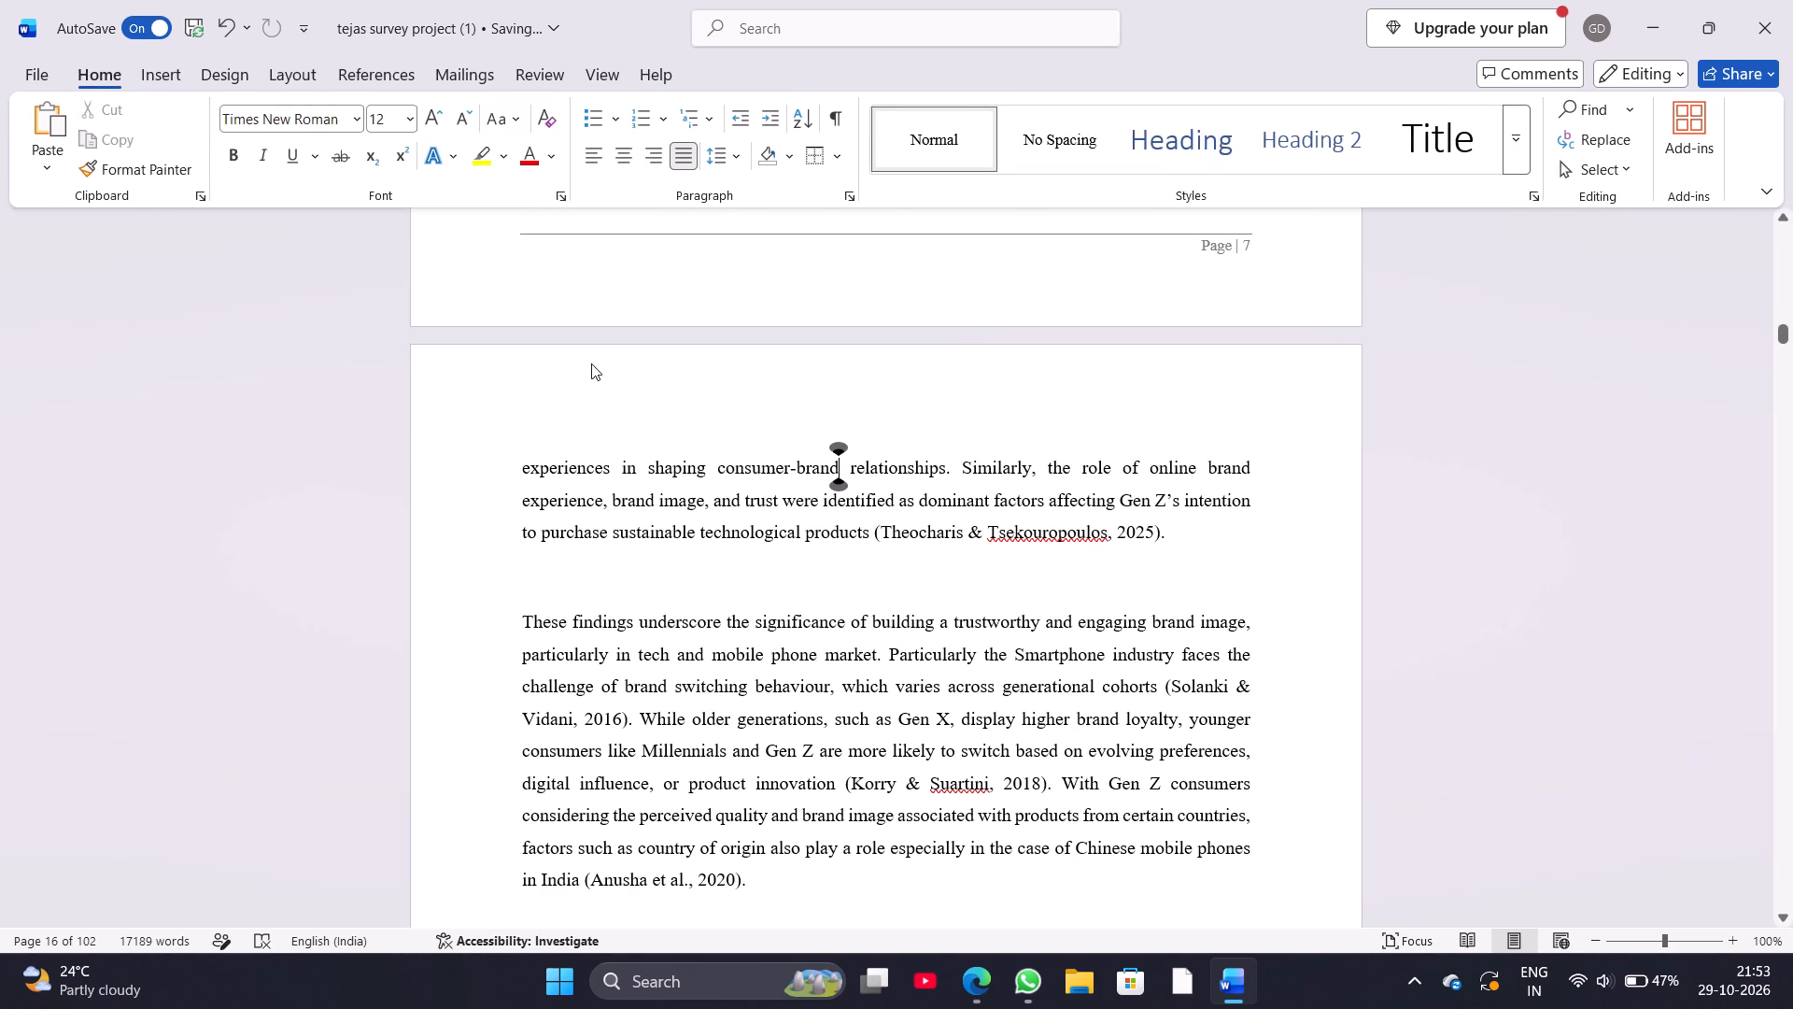
click(522, 467)
key(Return)
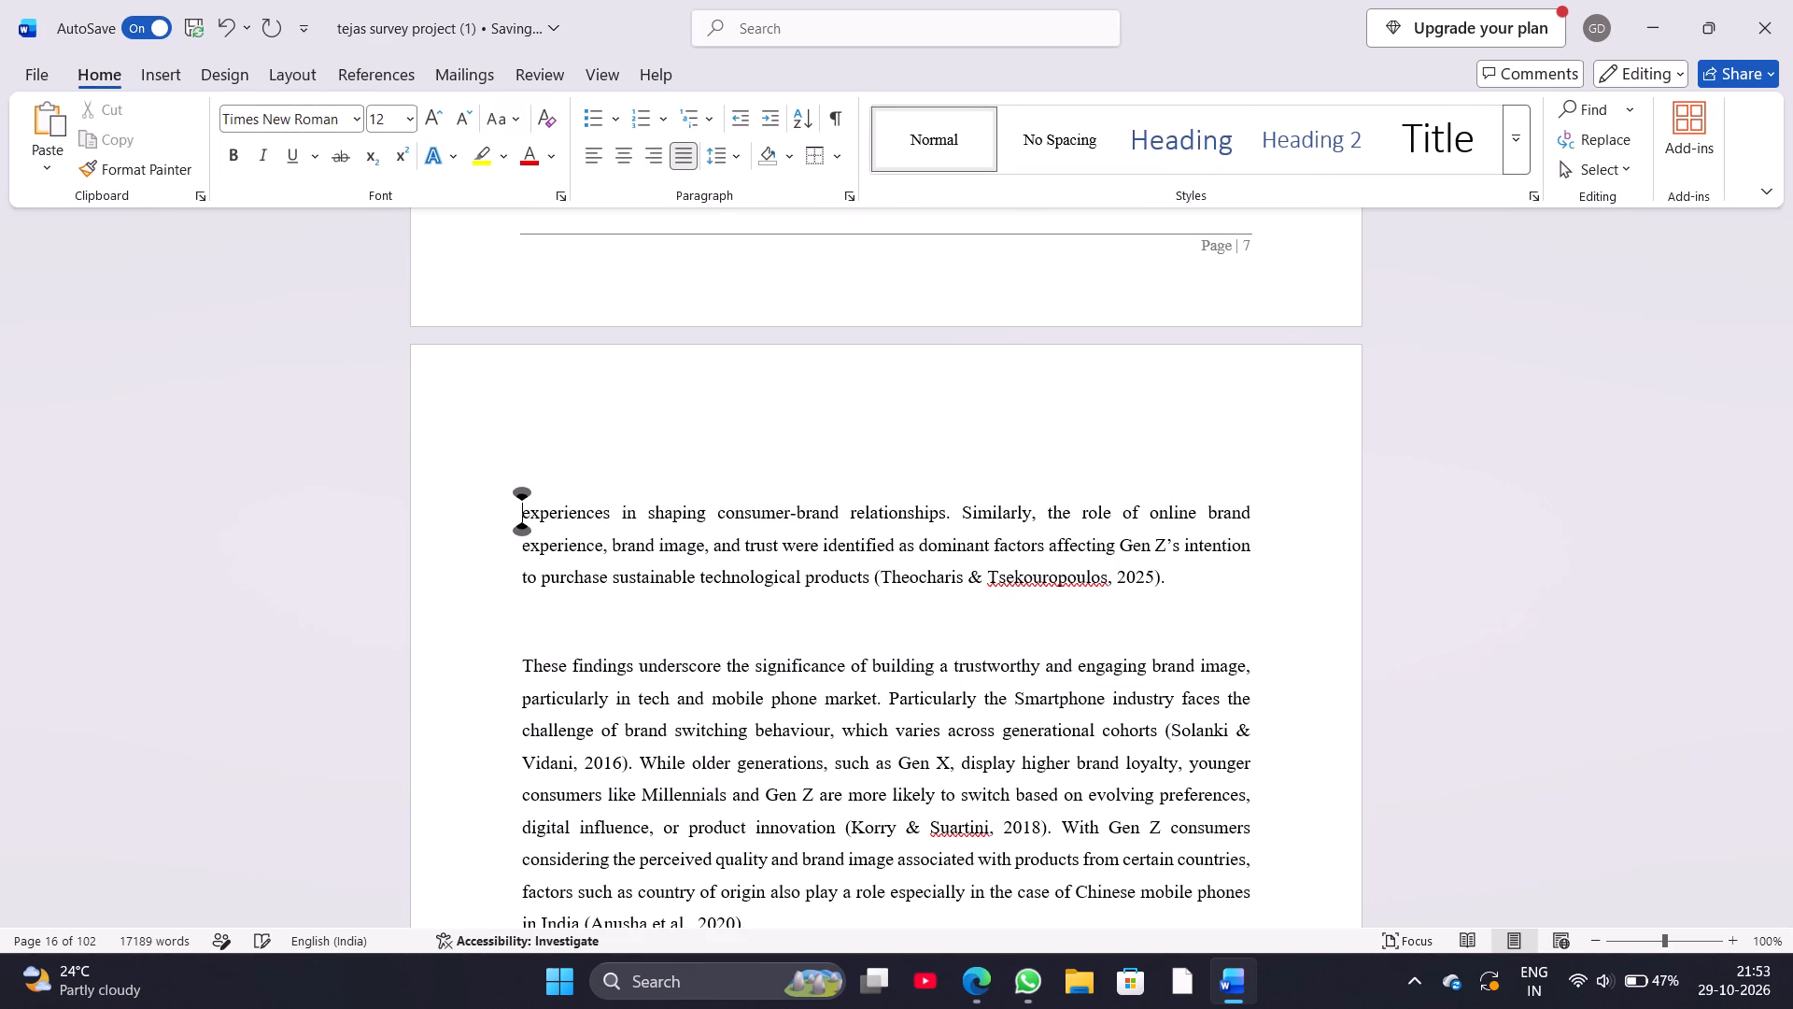
Set the border width to 1 ½ pt and apply a Top Border to the blank line above "experiences in shaping".
double_click(832, 474)
click(830, 158)
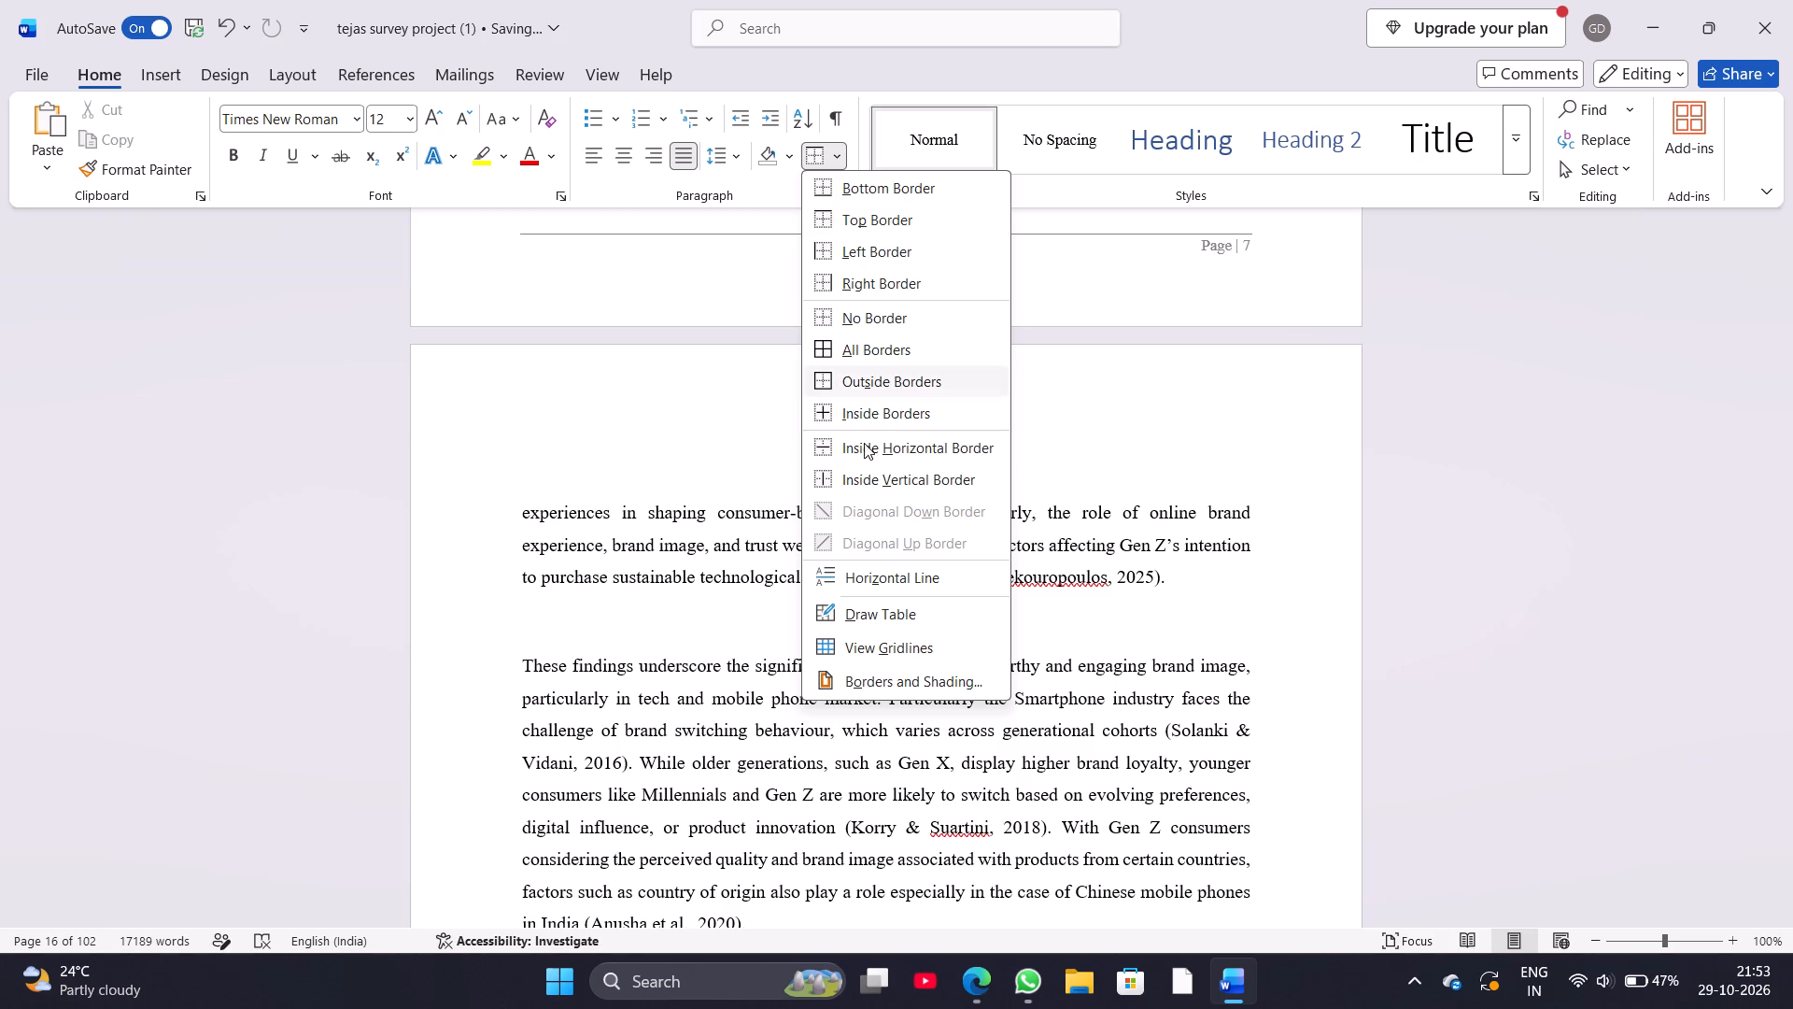
click(838, 678)
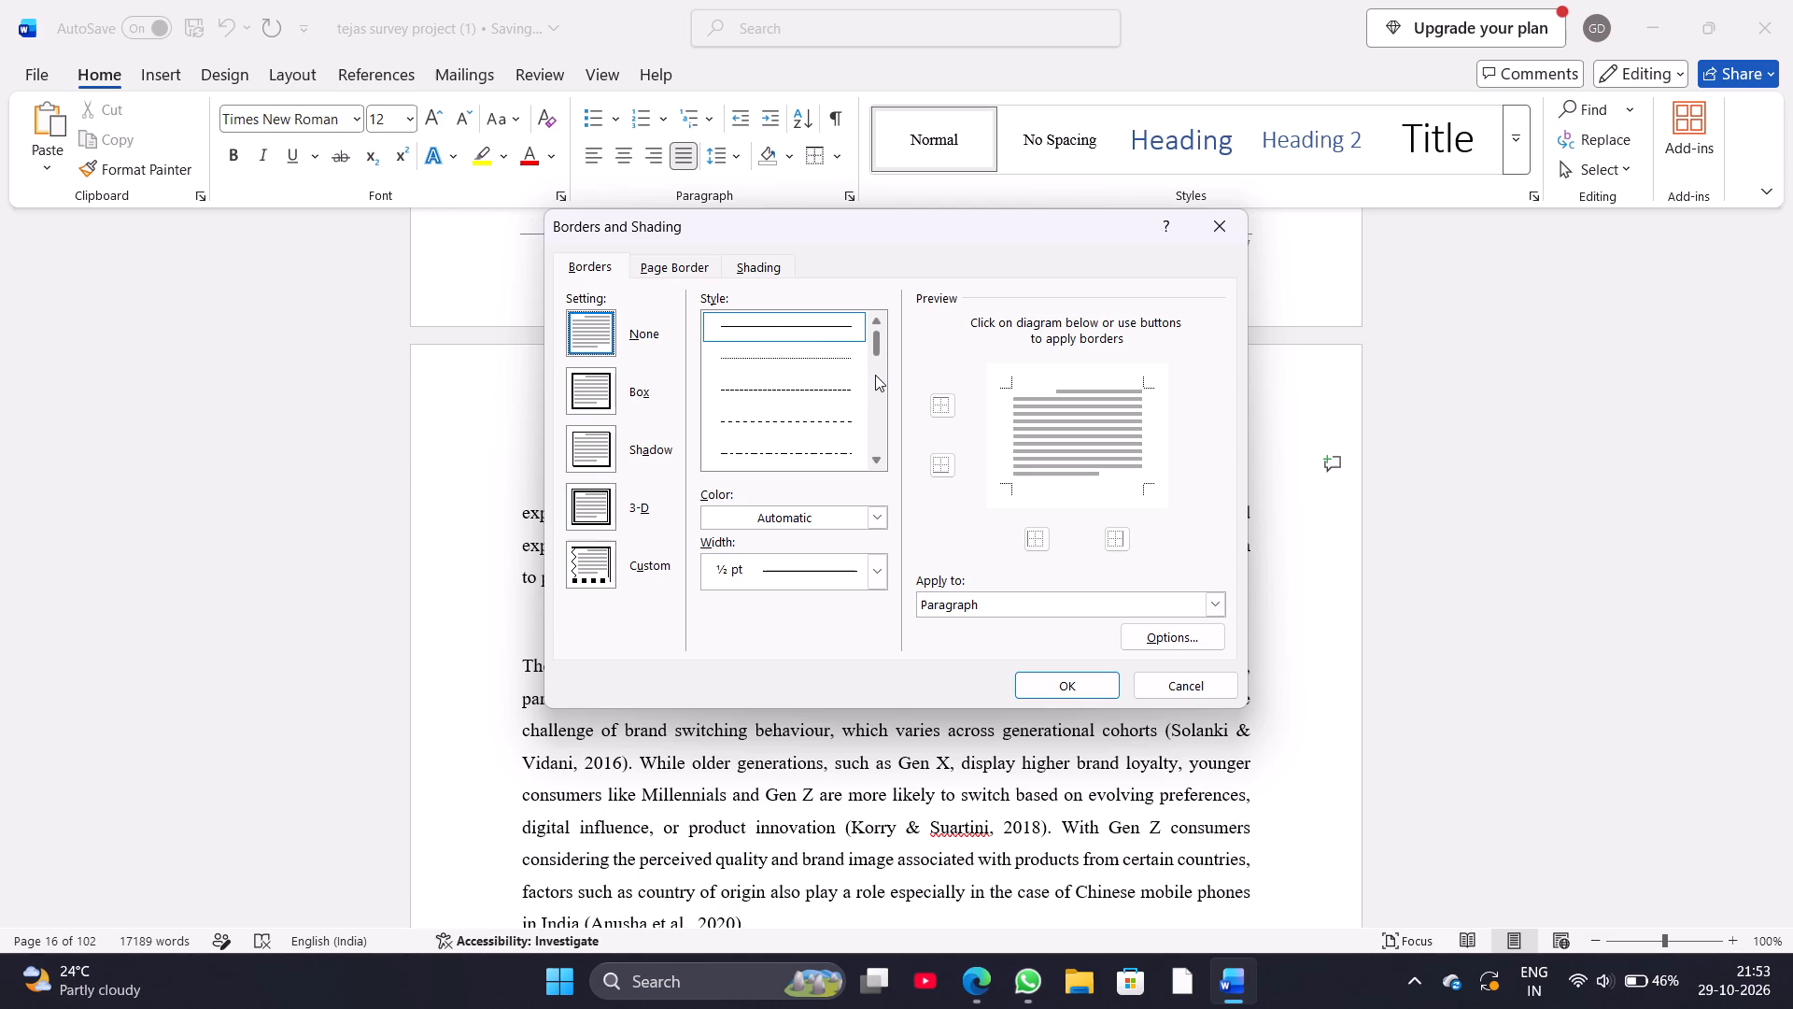
click(877, 574)
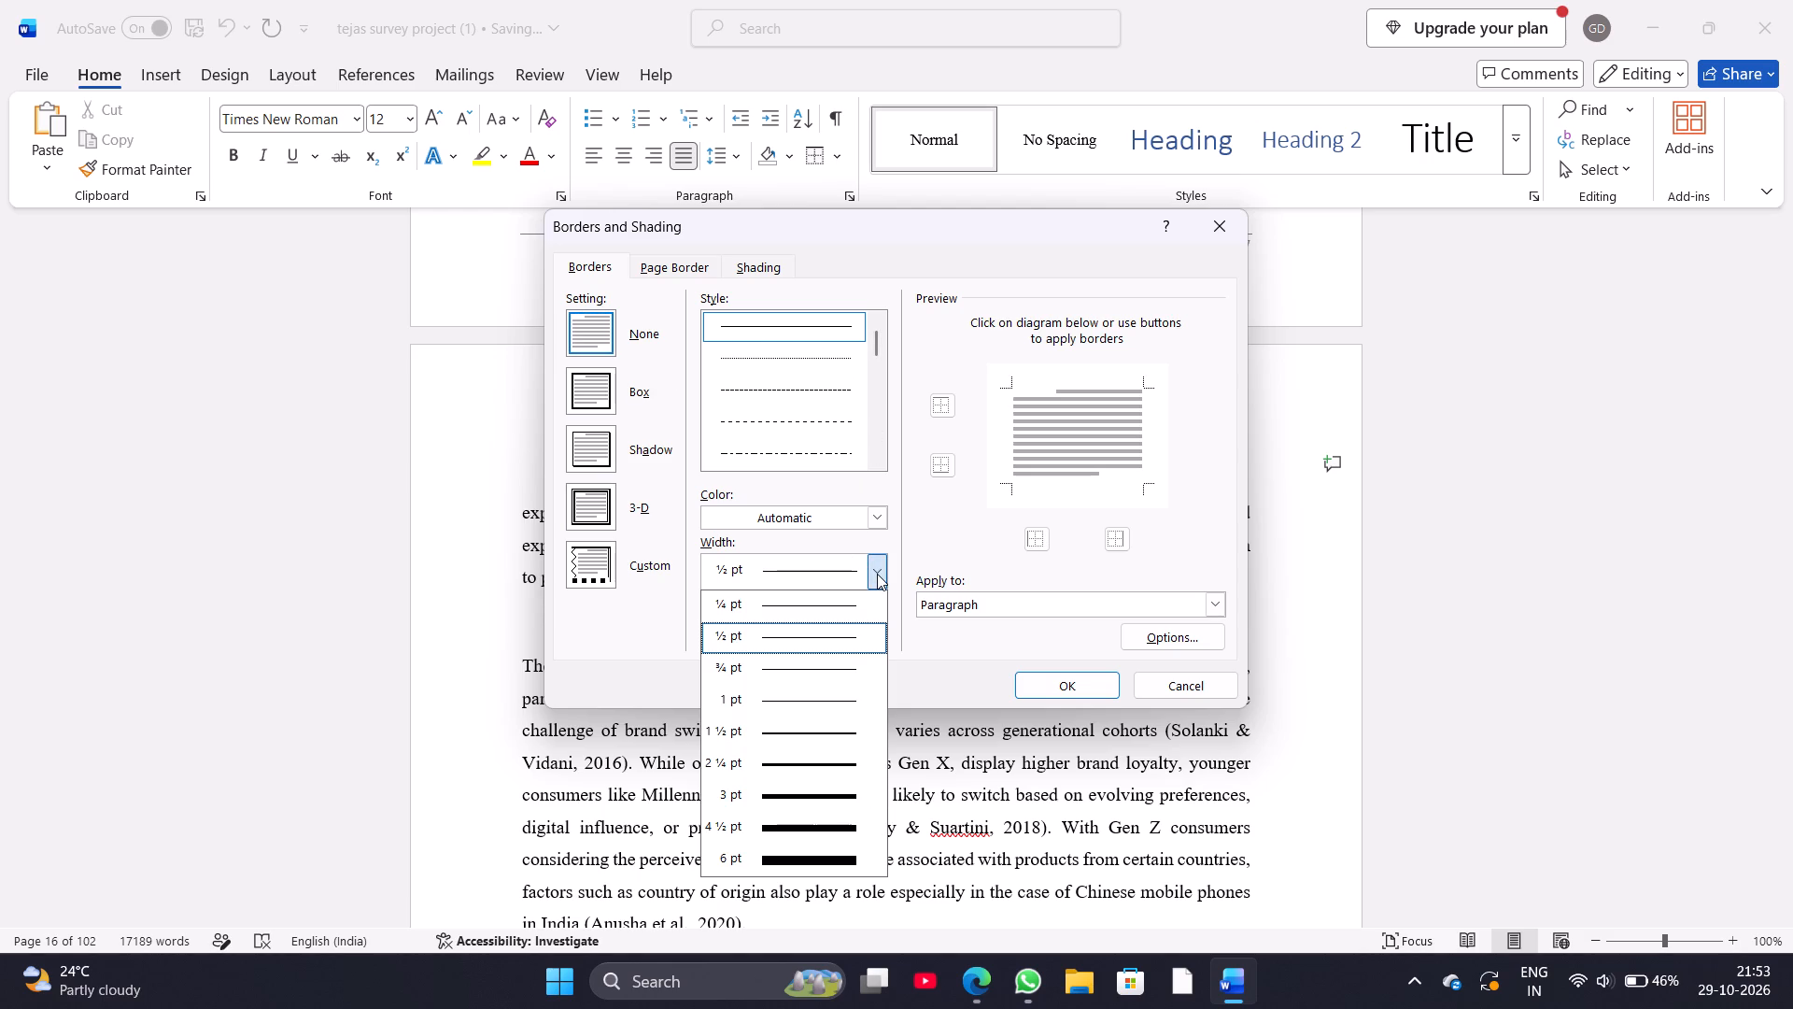
click(828, 733)
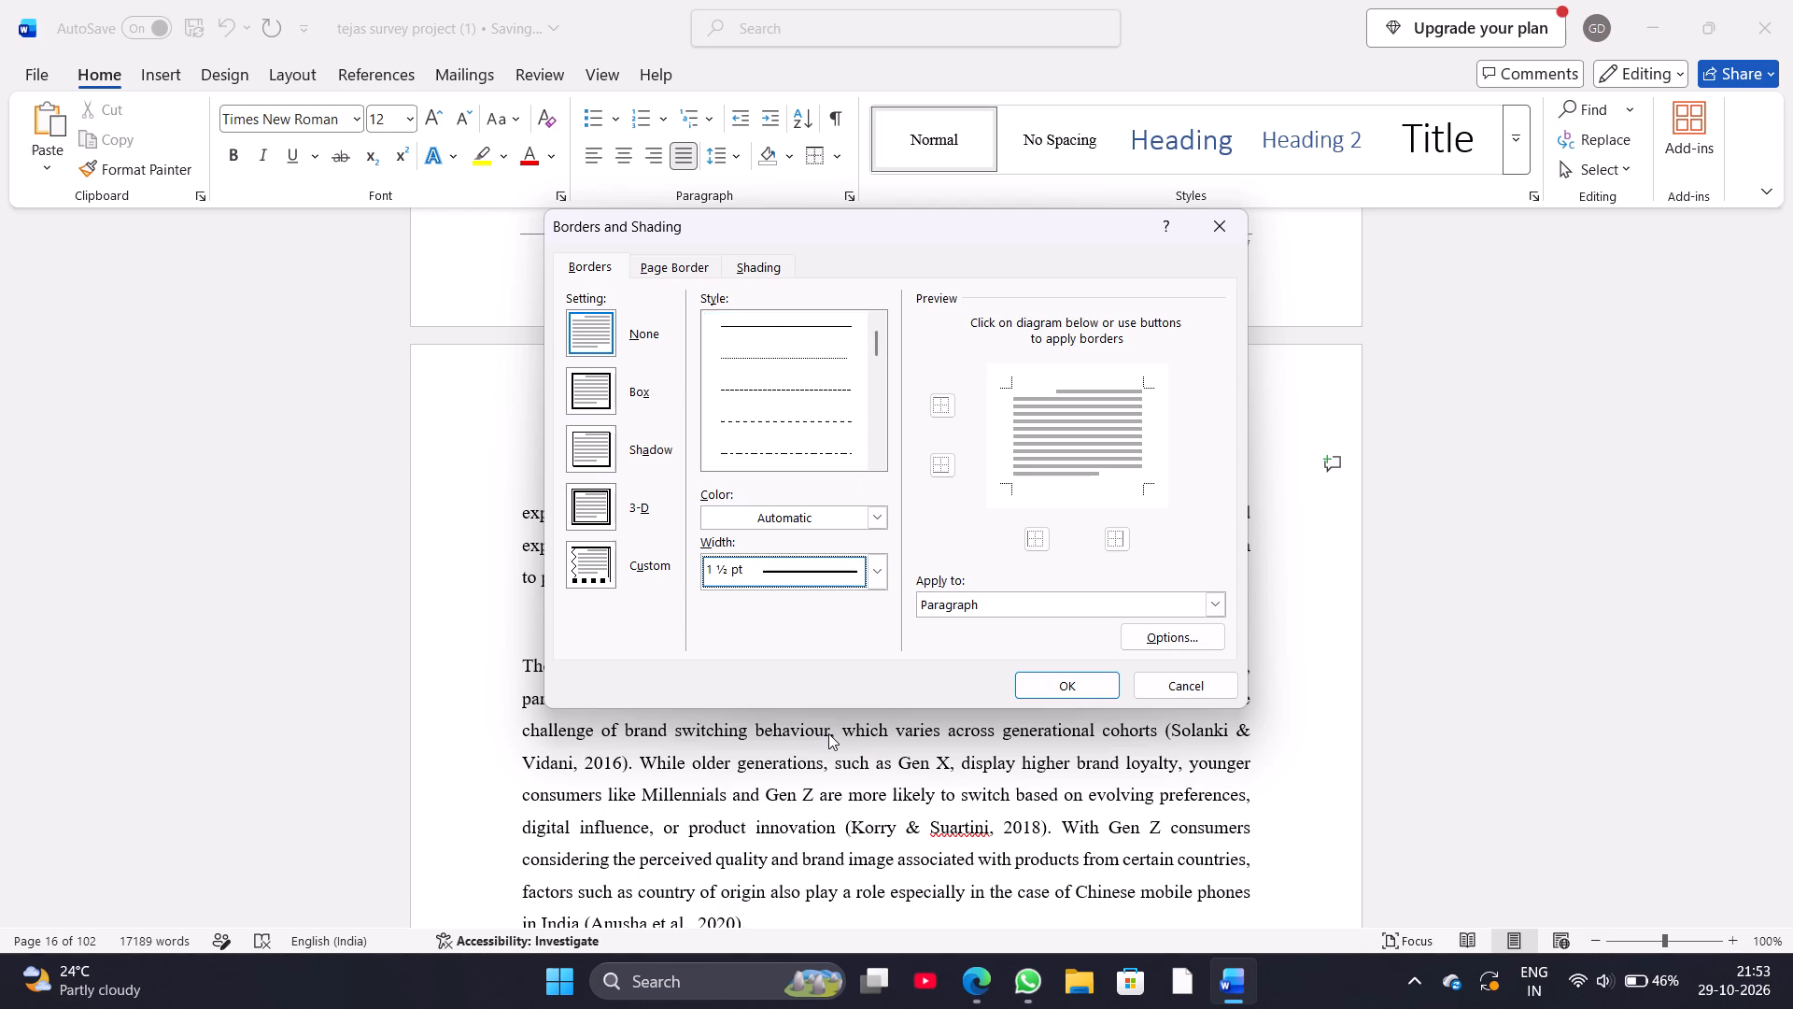
click(1038, 675)
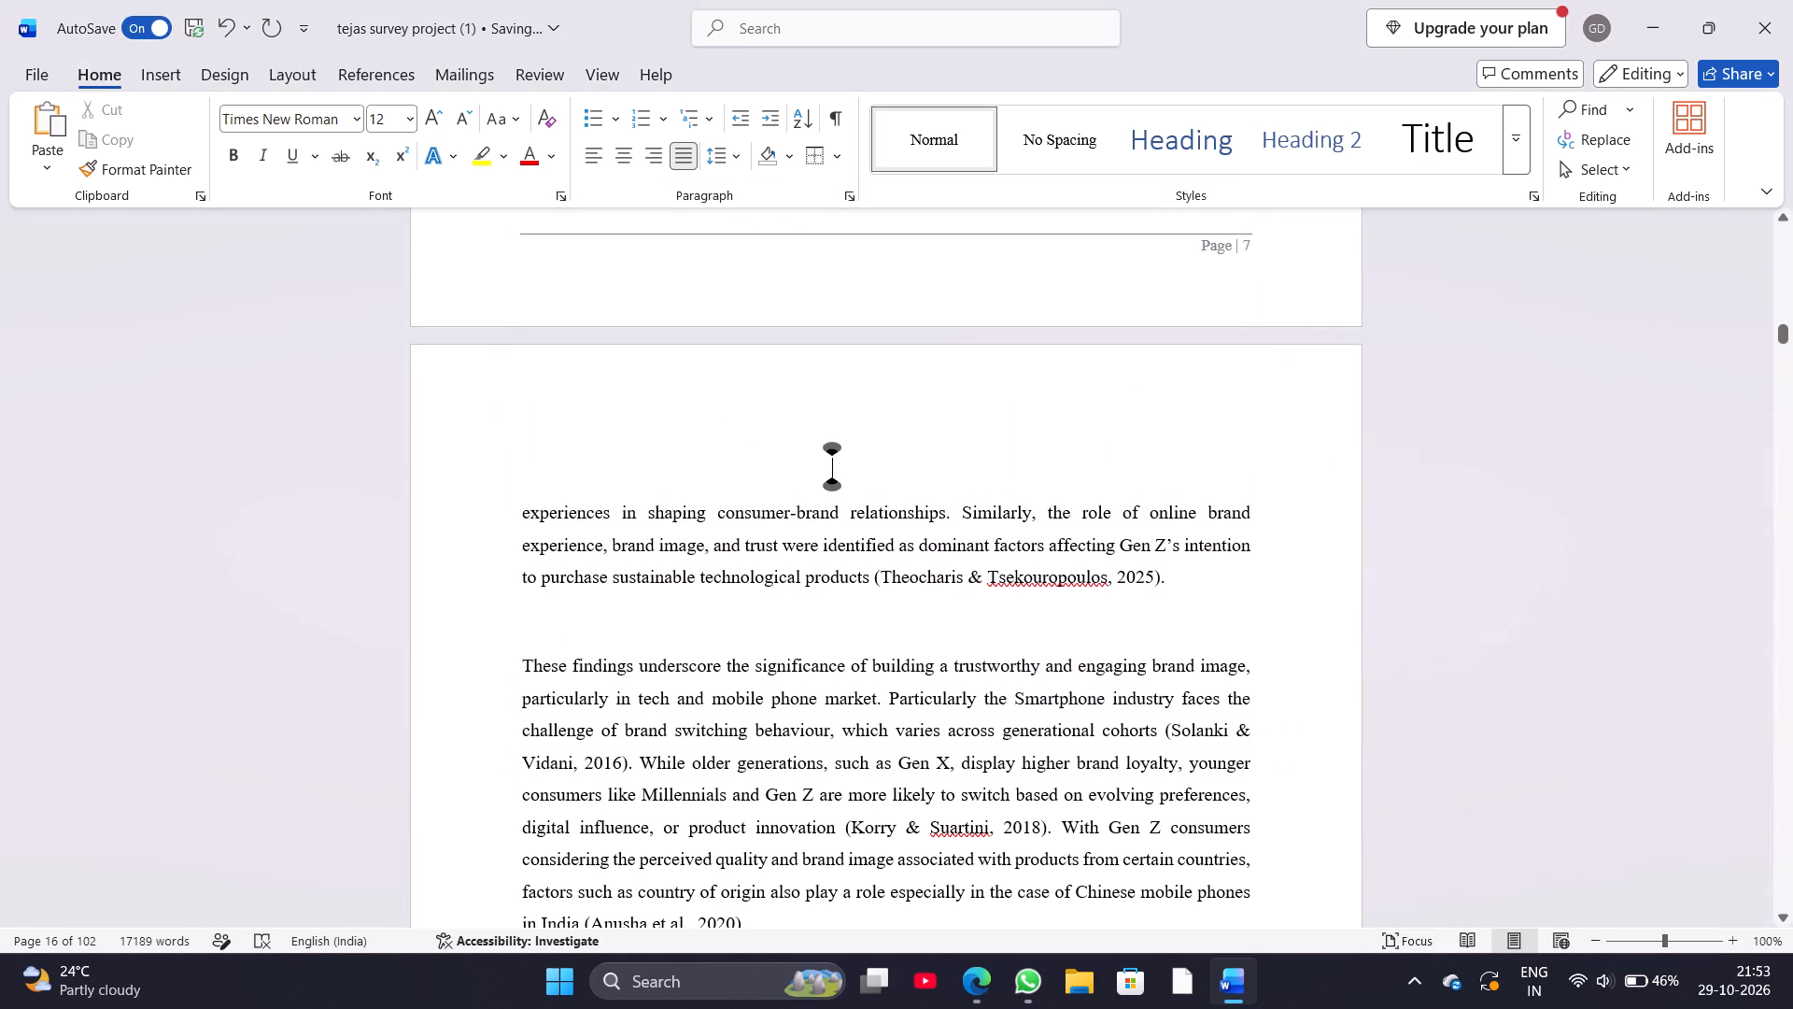
click(837, 163)
click(842, 218)
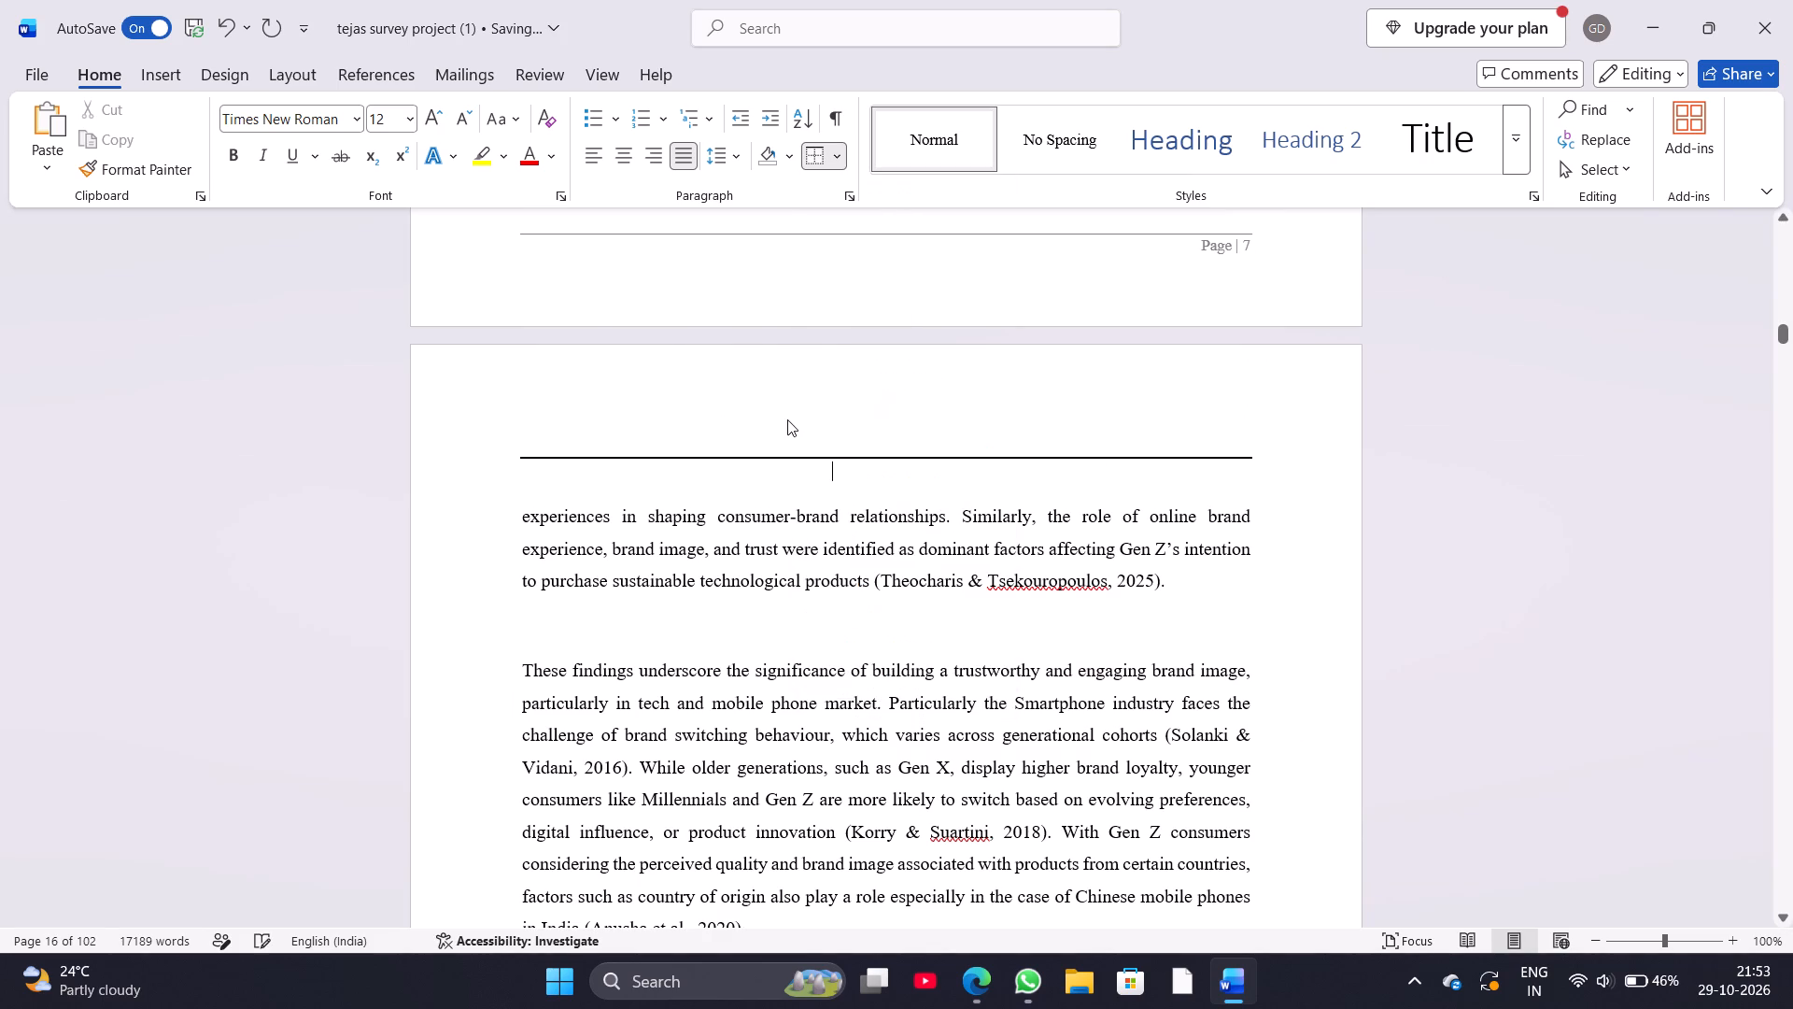
Reapply the Top Border at 1 ½ pt to the empty line above the paragraph starting "Generation Z- (Gen Z) is emerging".
scroll(787, 419, up, 6)
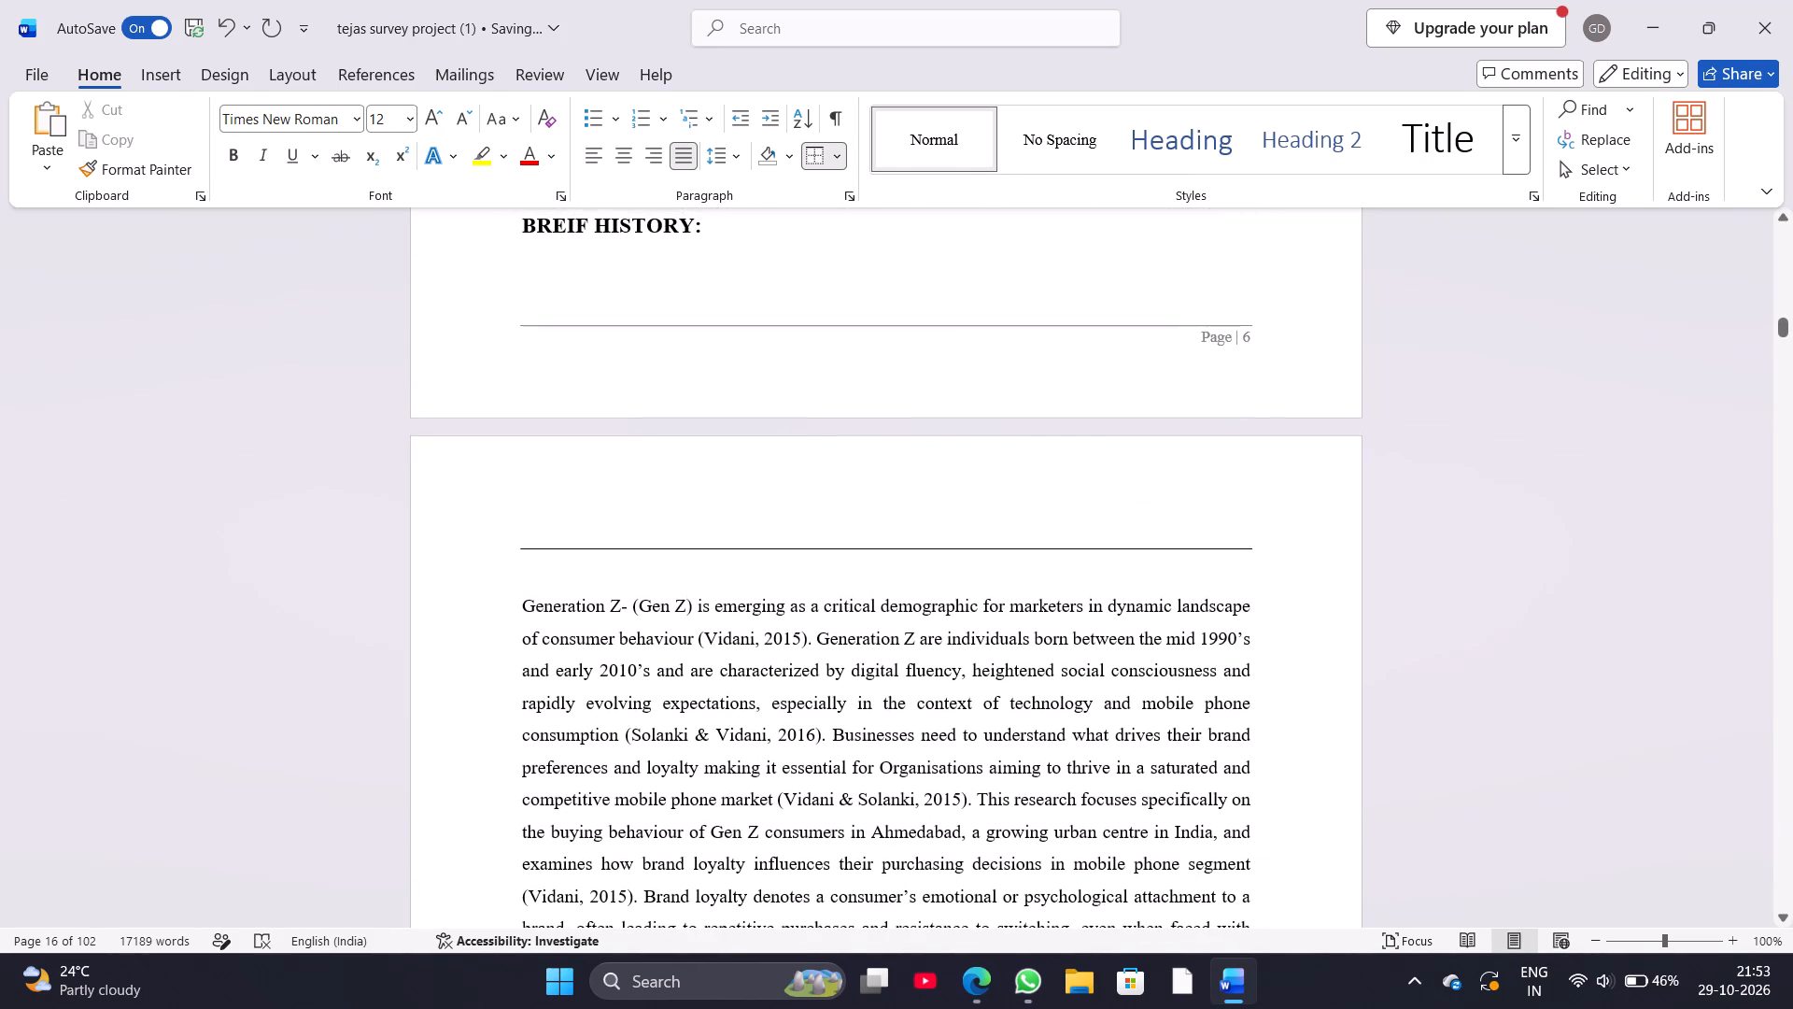
double_click(774, 548)
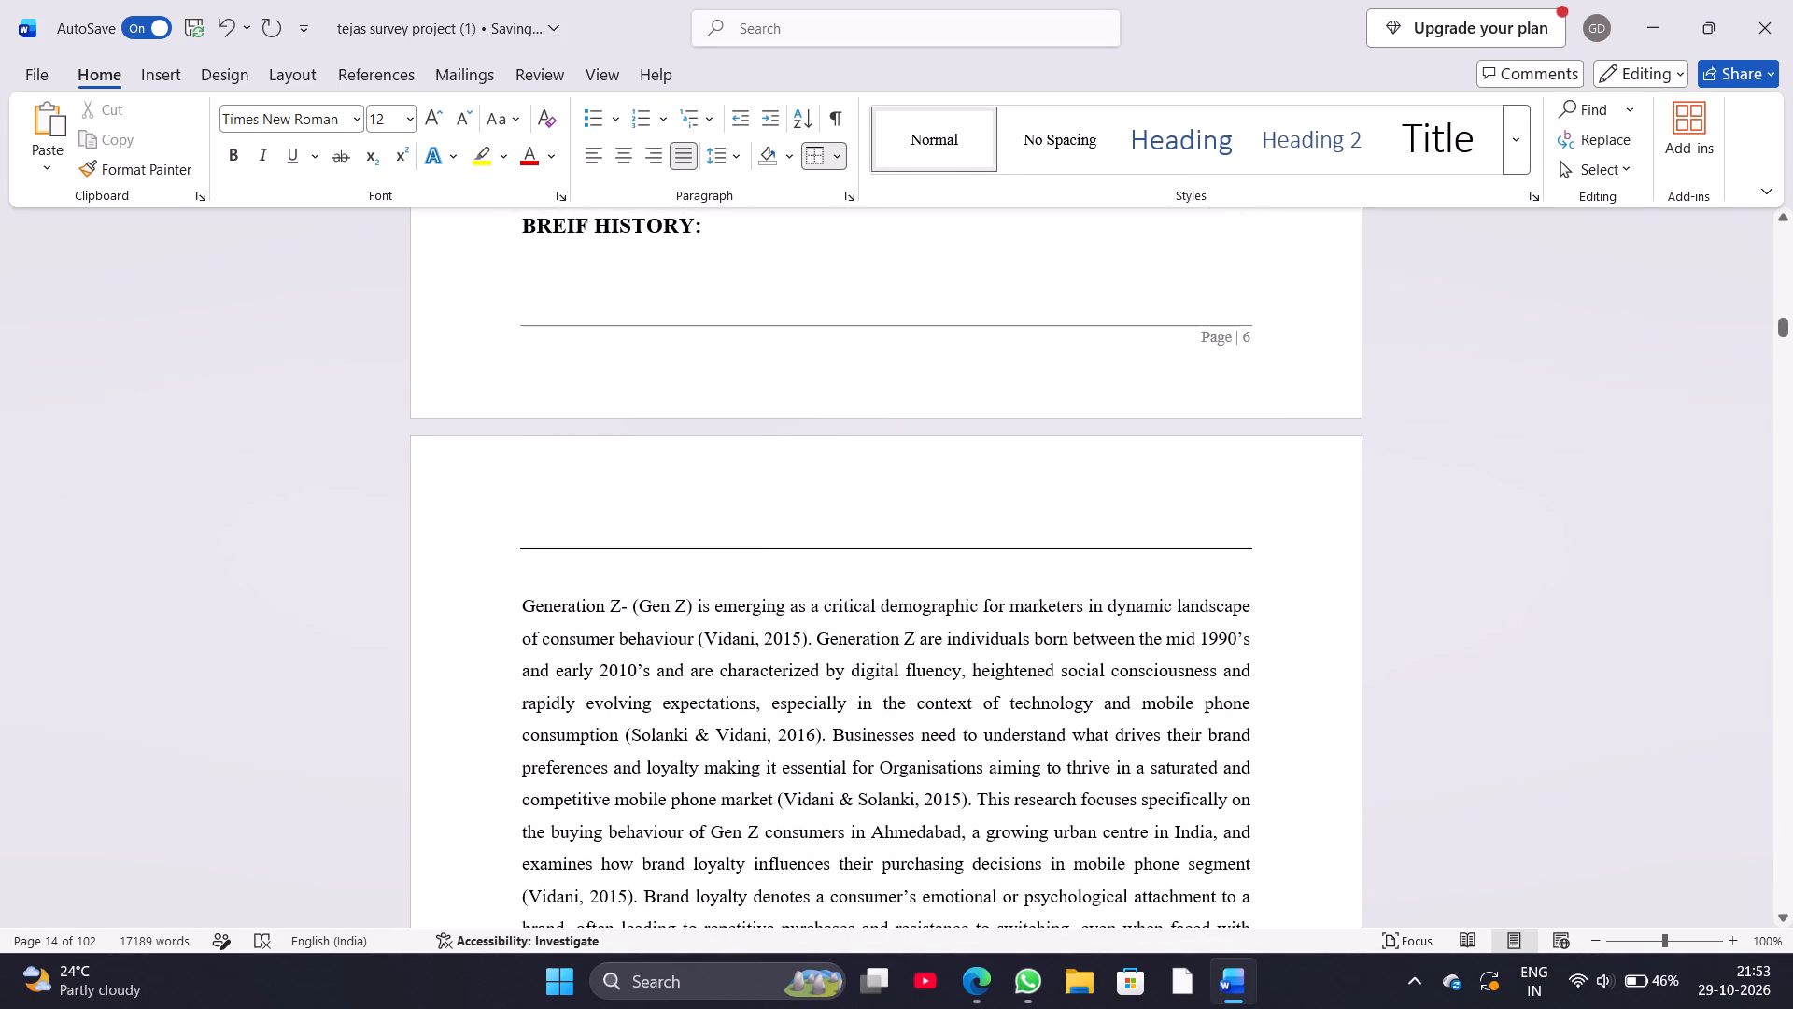
click(774, 548)
click(774, 548)
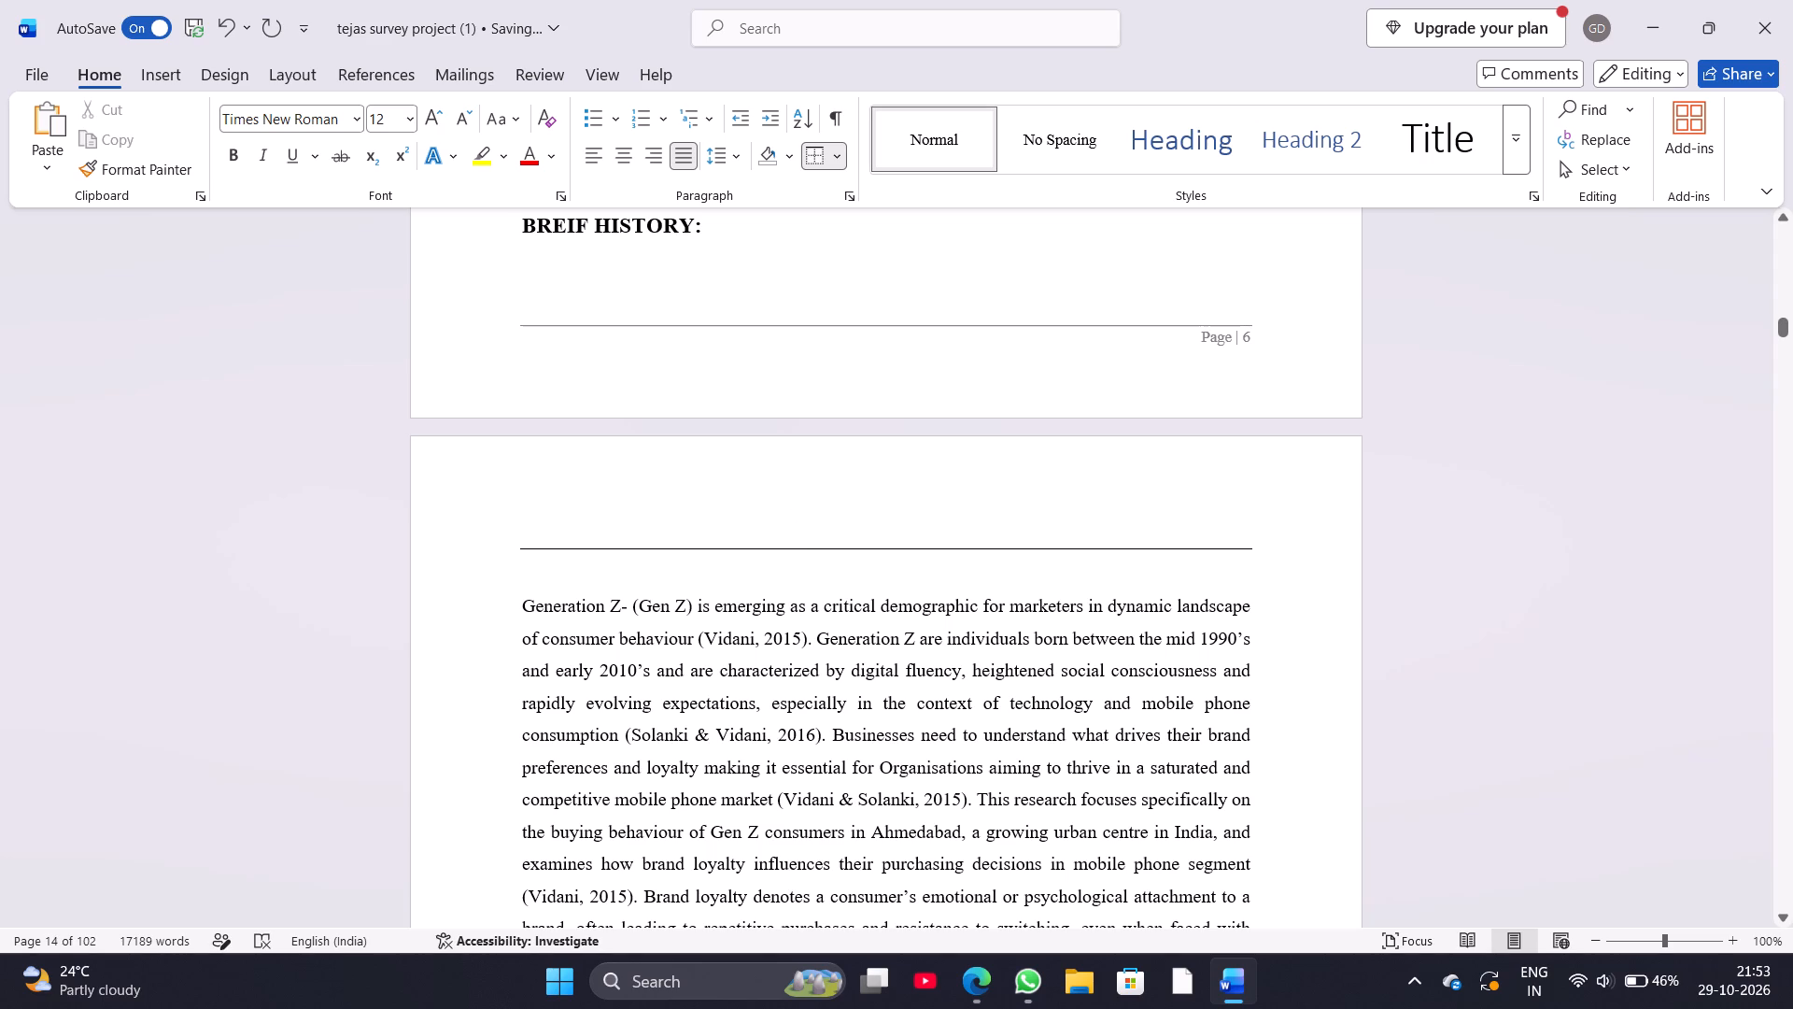
double_click(799, 548)
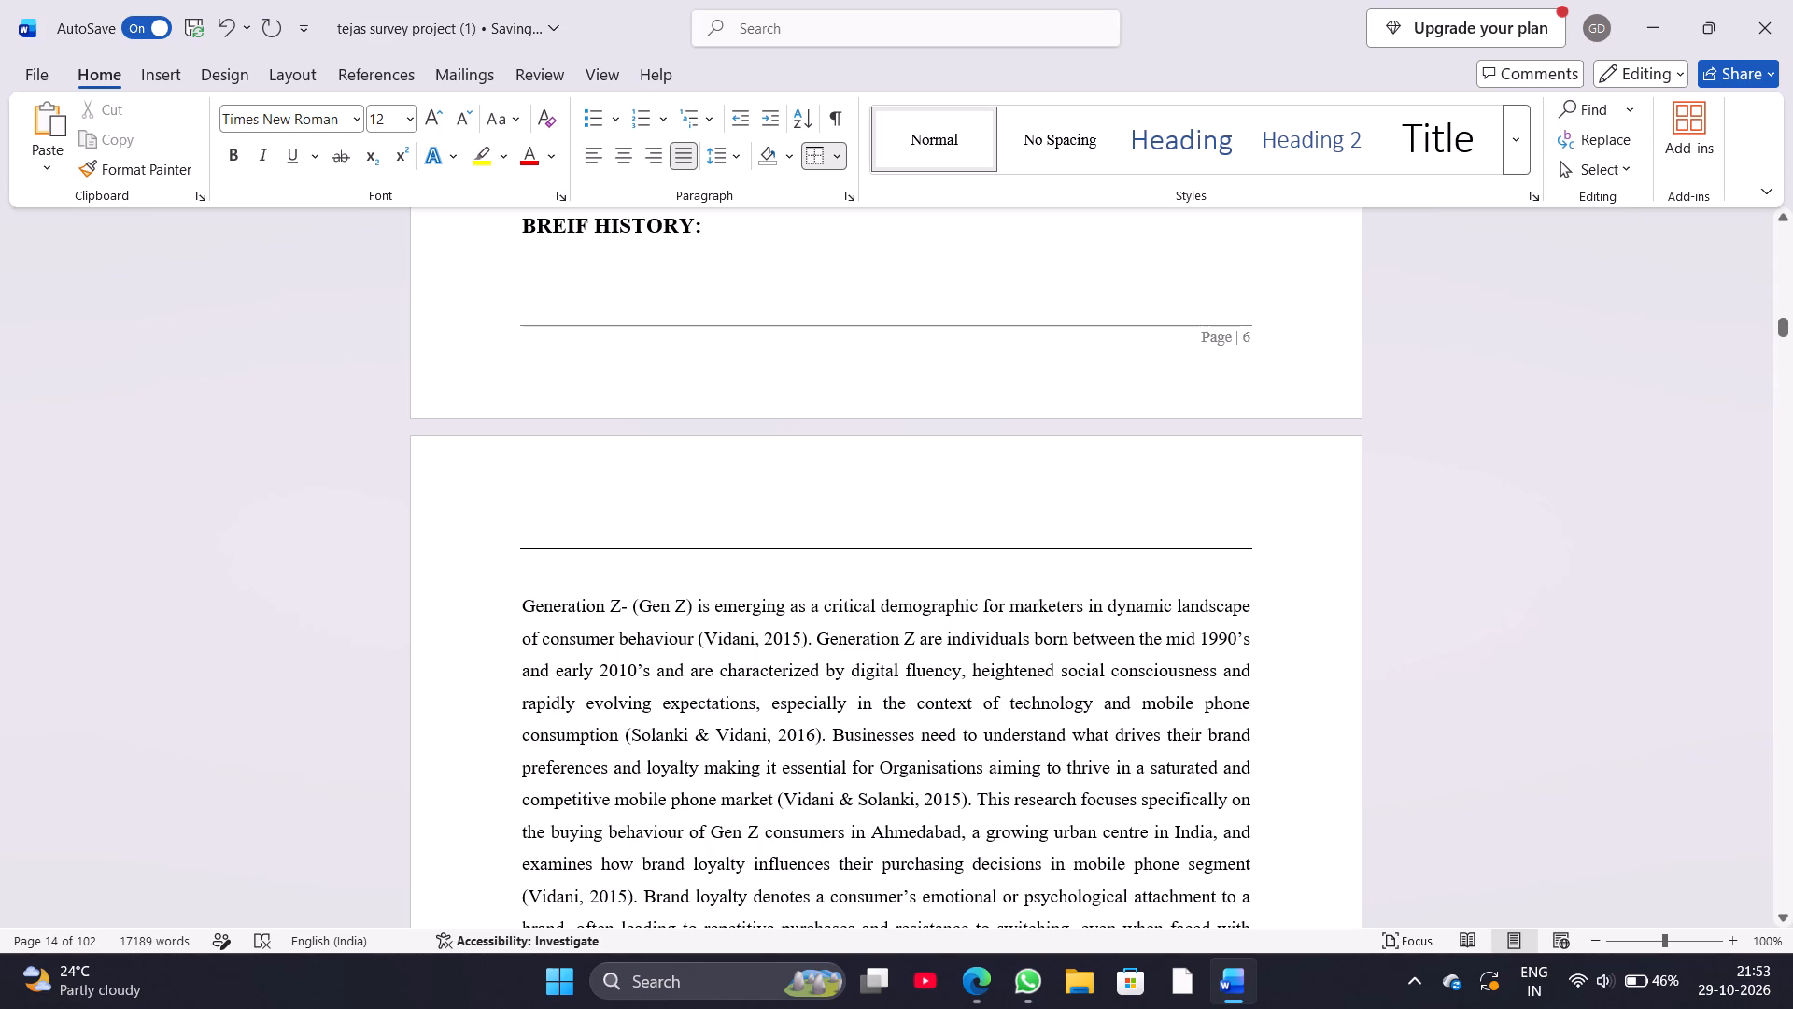
click(806, 551)
click(838, 162)
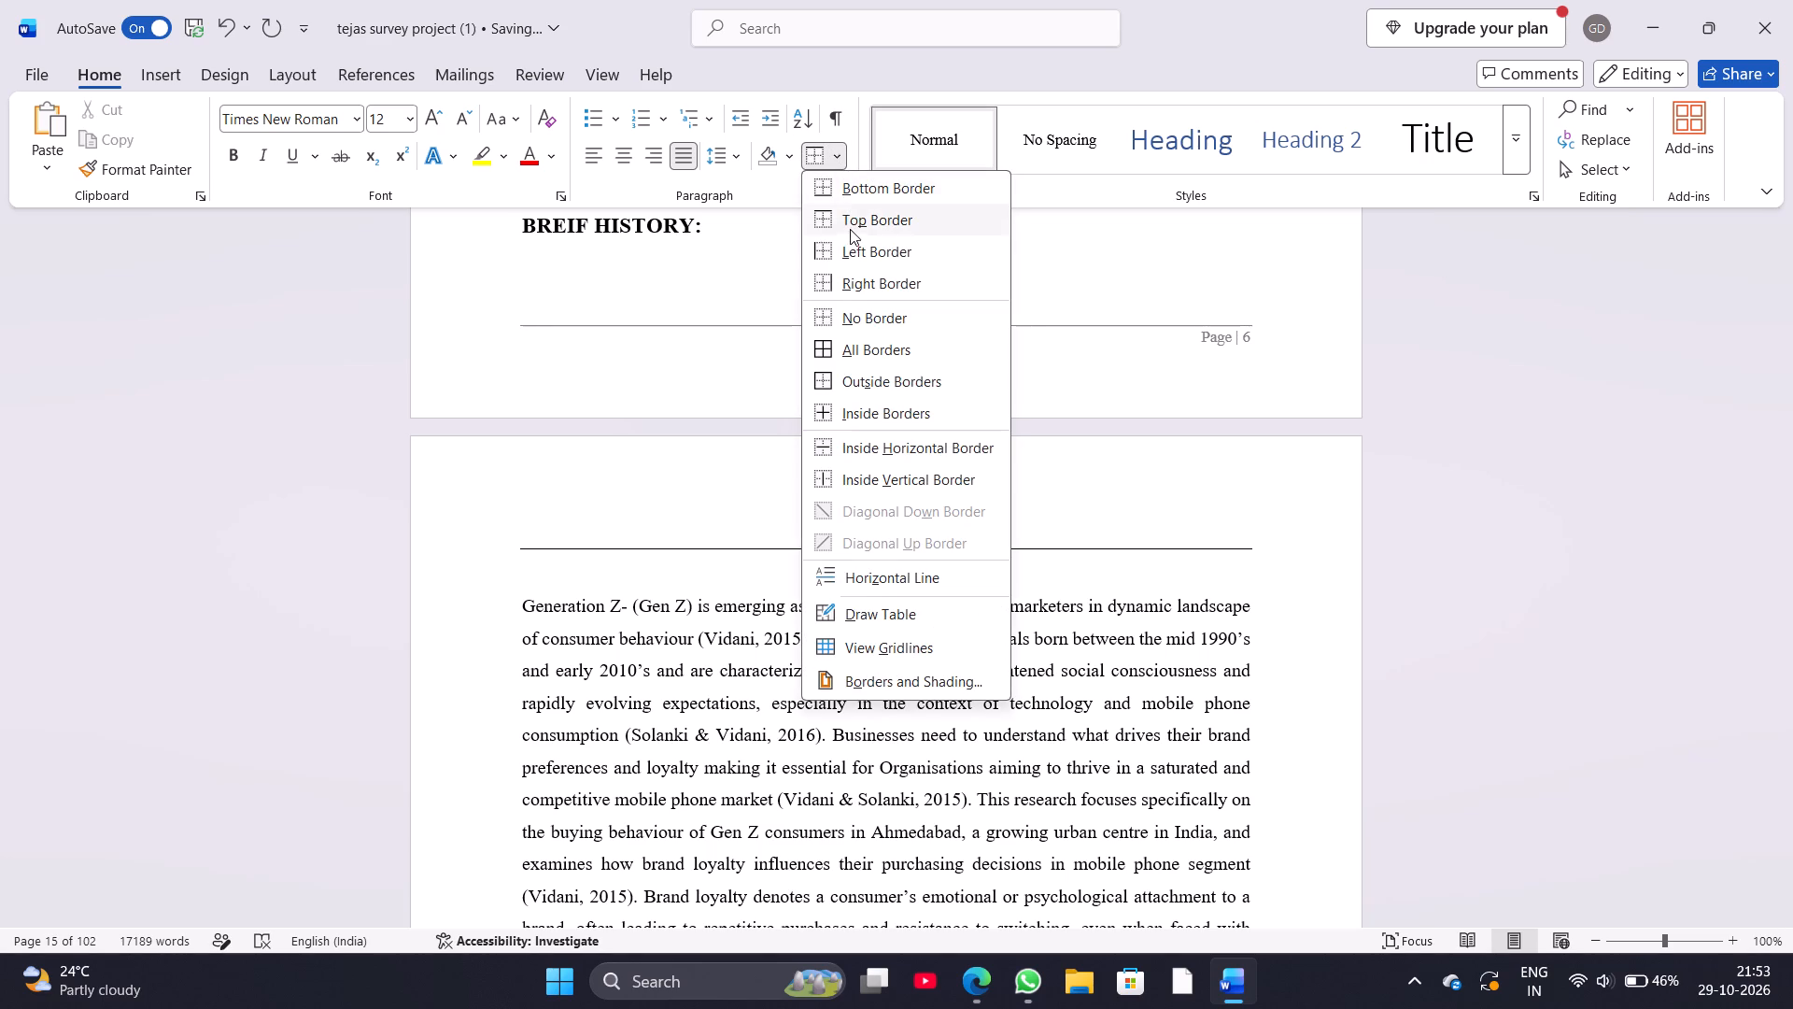
click(853, 230)
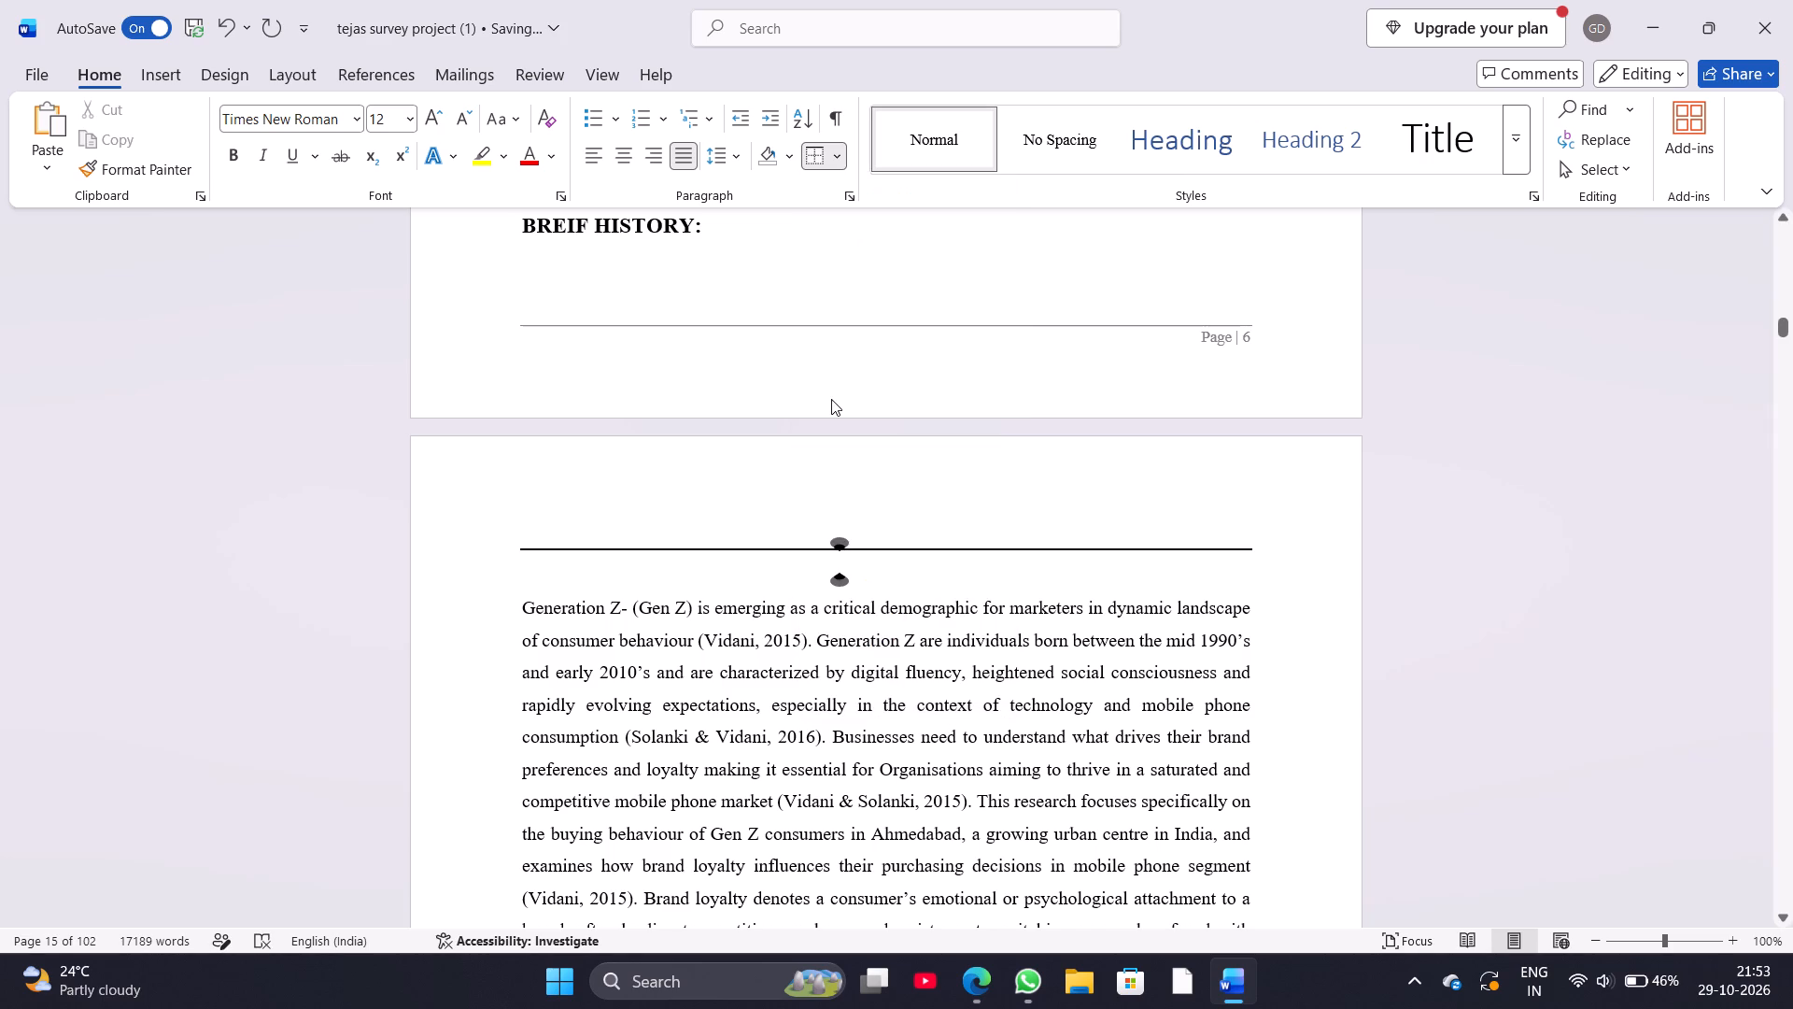
Reapply the Top Border at 1 ½ pt to the empty list item above "Brand Image".
scroll(831, 399, up, 5)
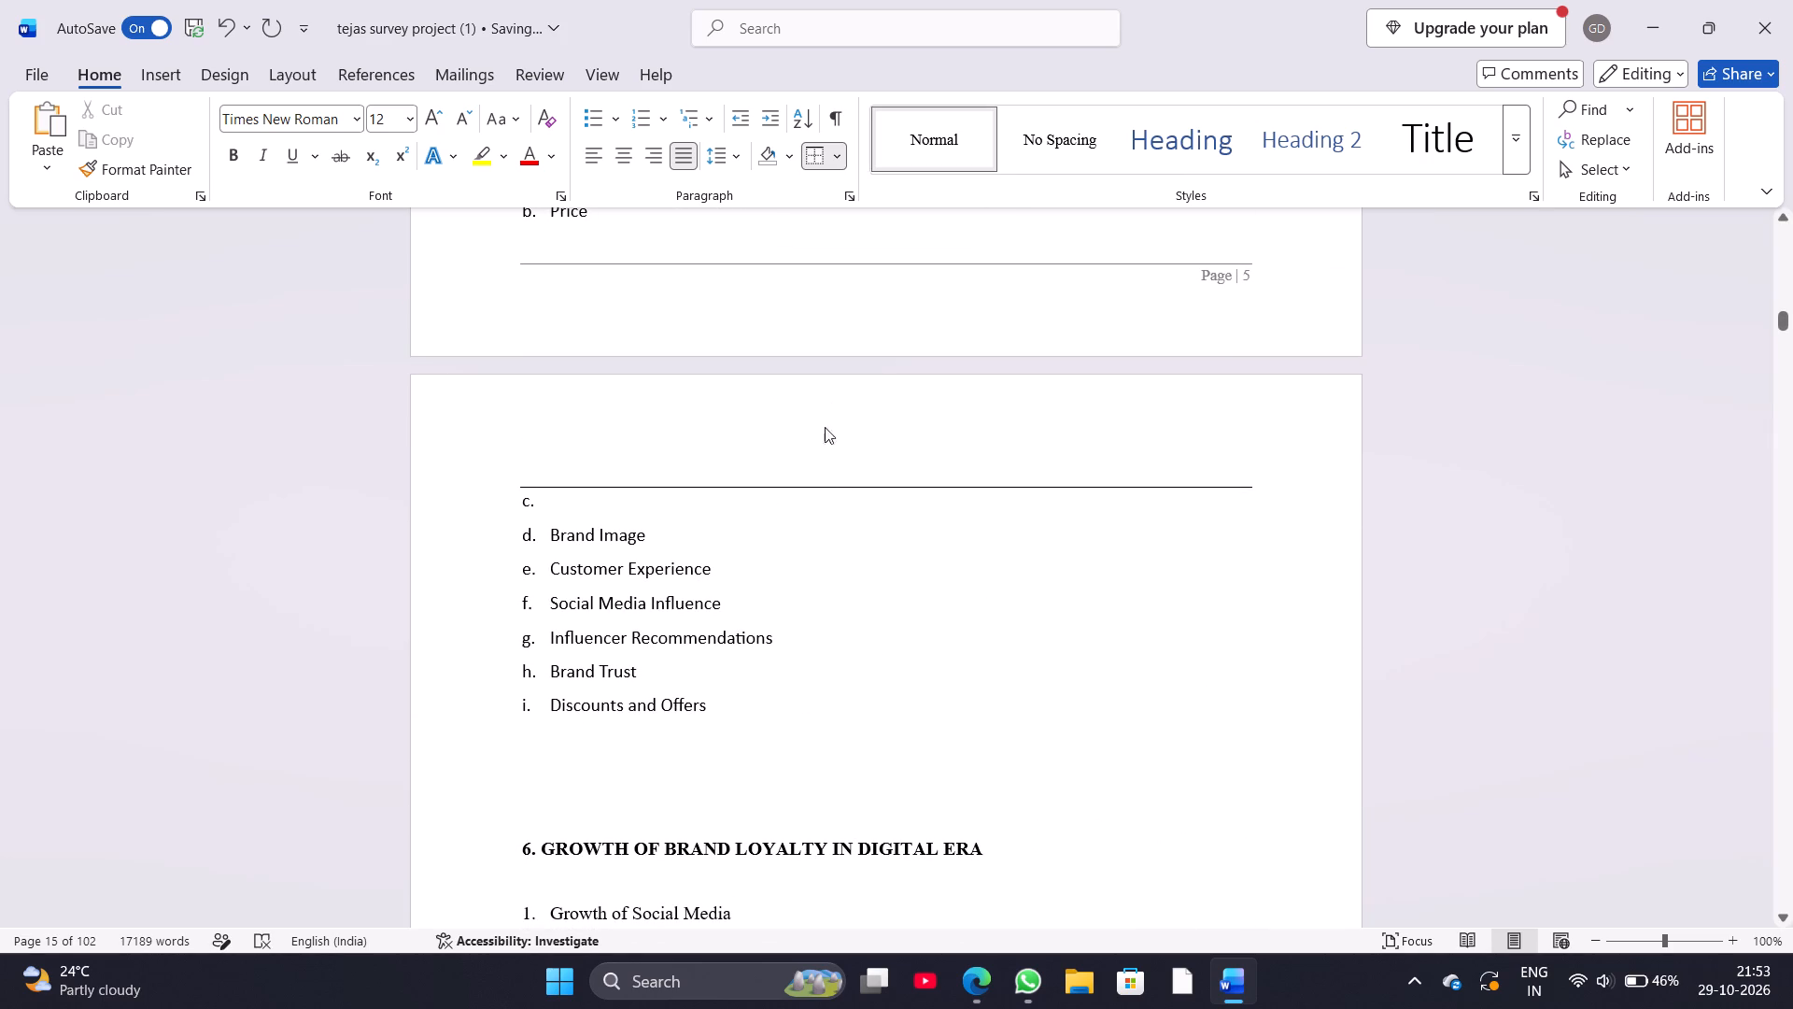
click(825, 483)
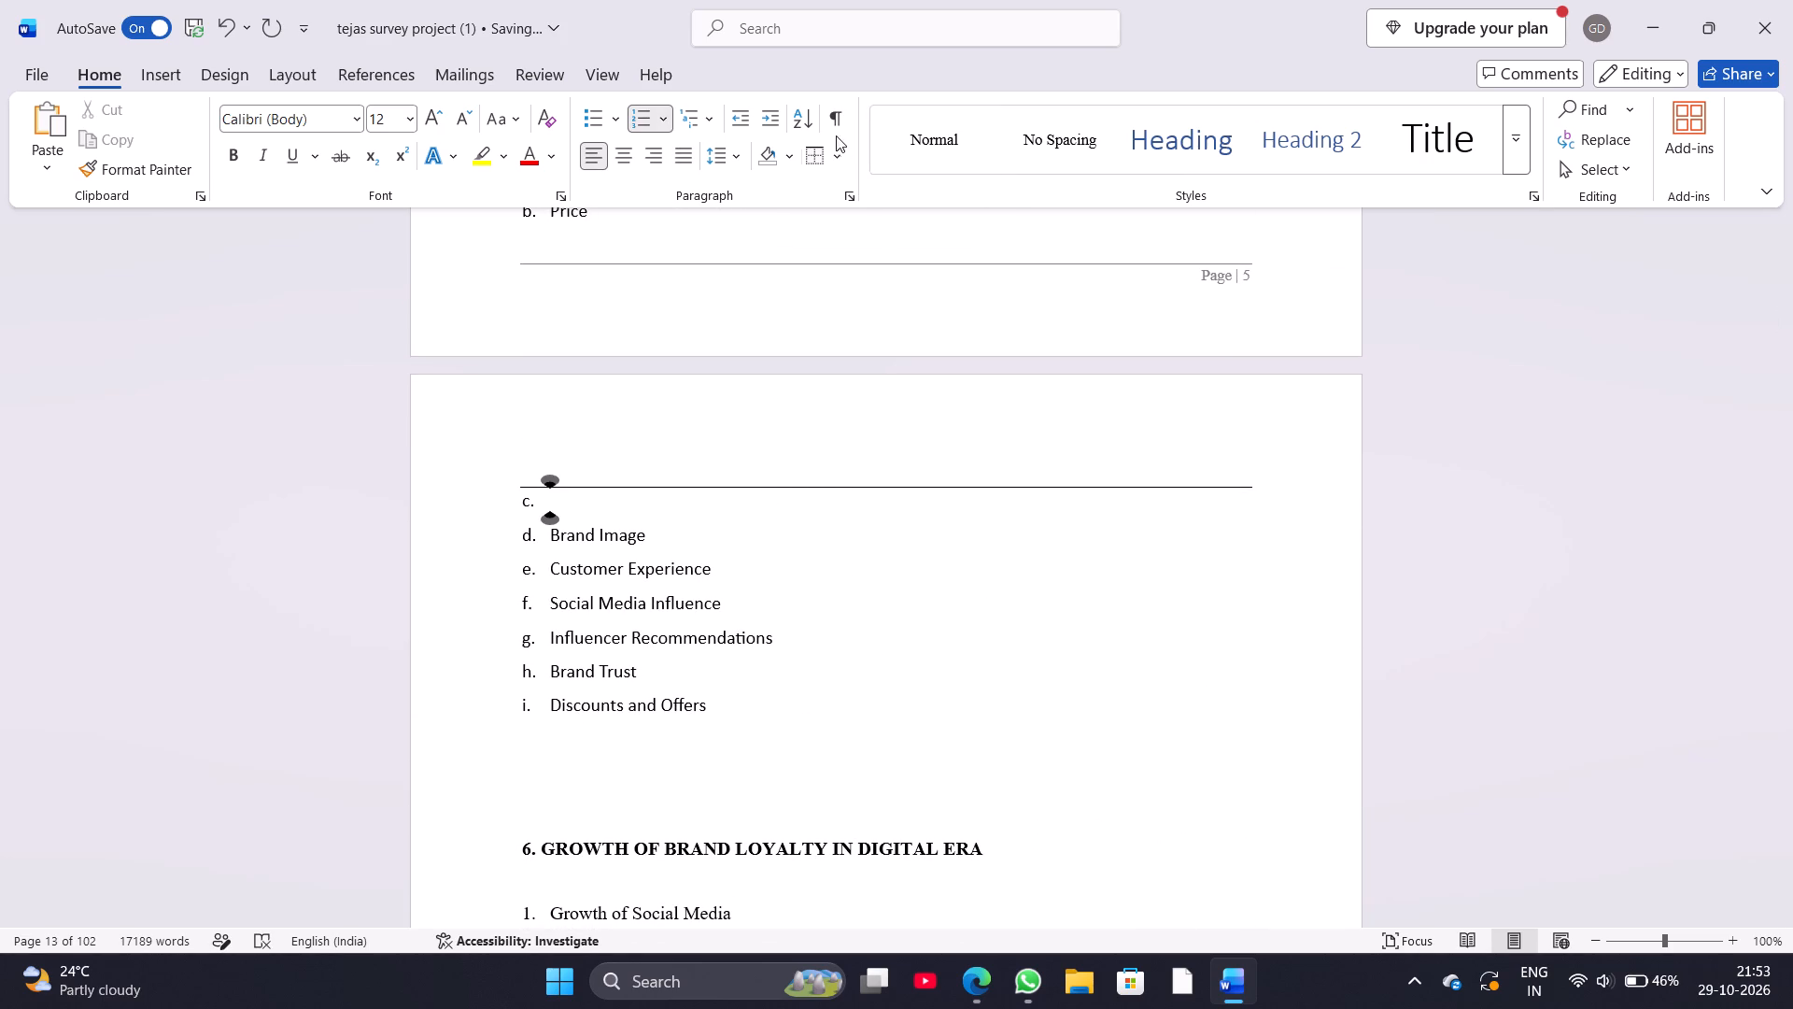
click(845, 161)
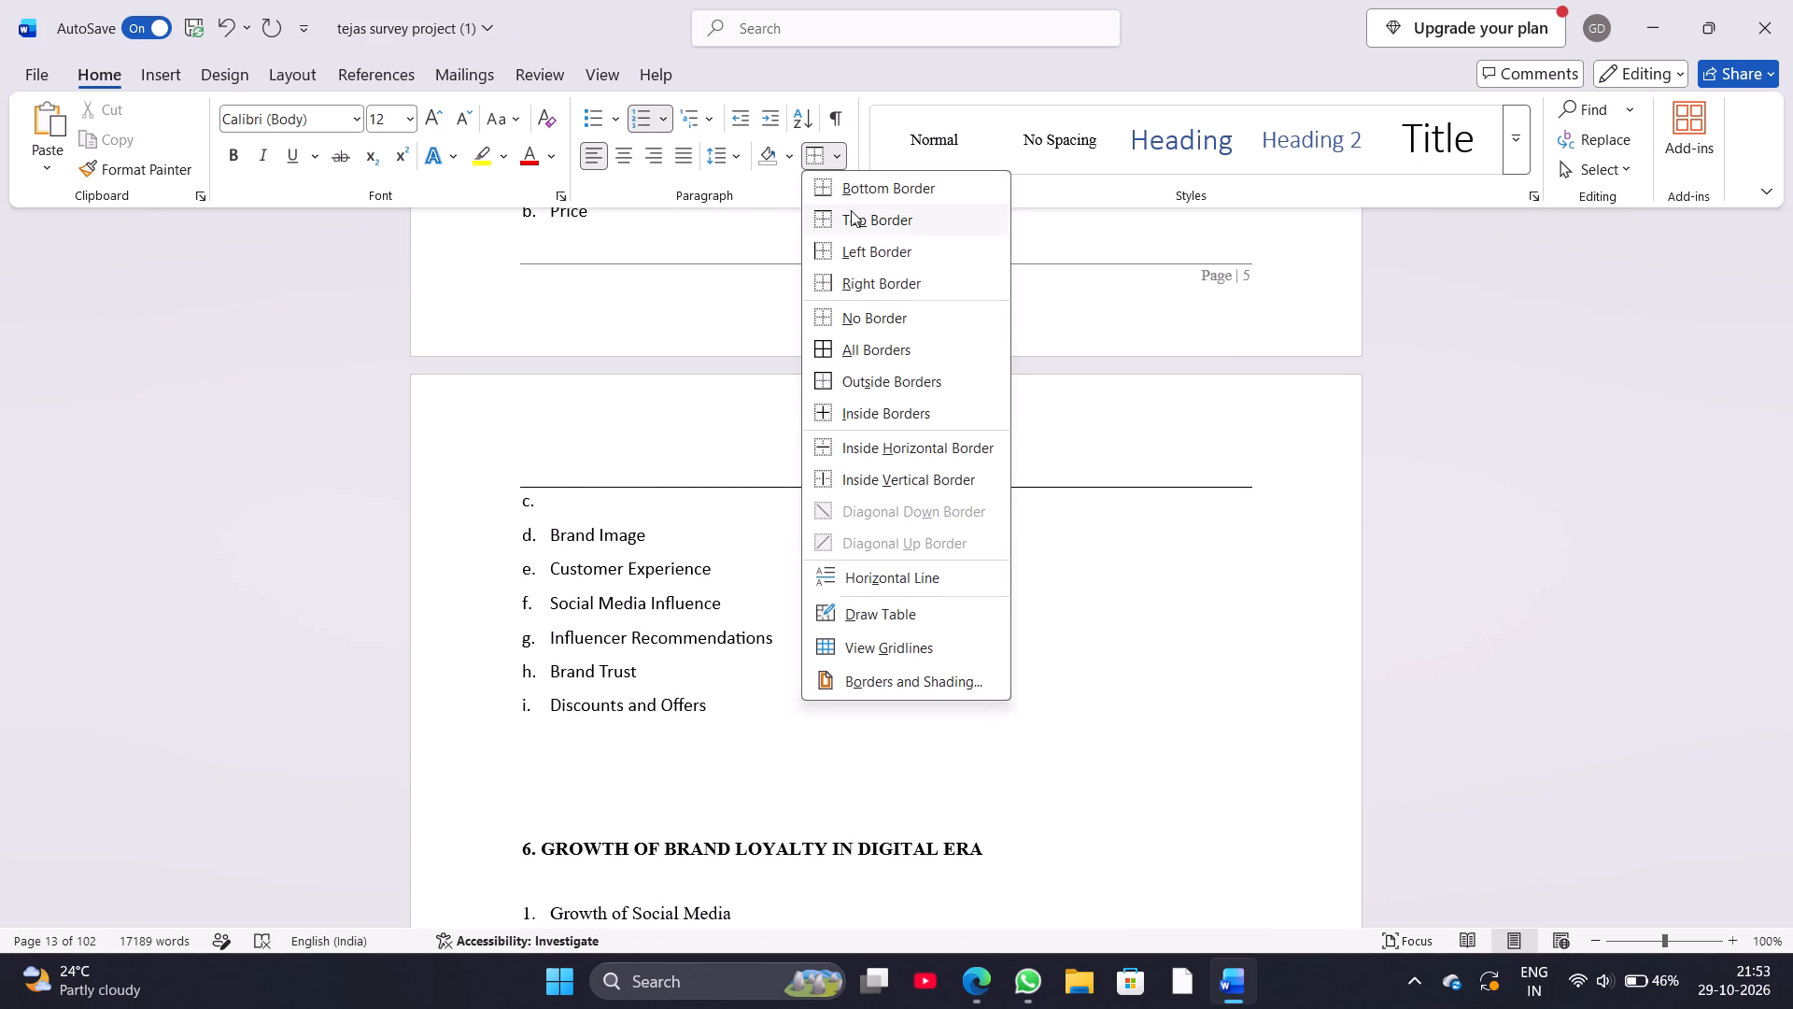
click(851, 210)
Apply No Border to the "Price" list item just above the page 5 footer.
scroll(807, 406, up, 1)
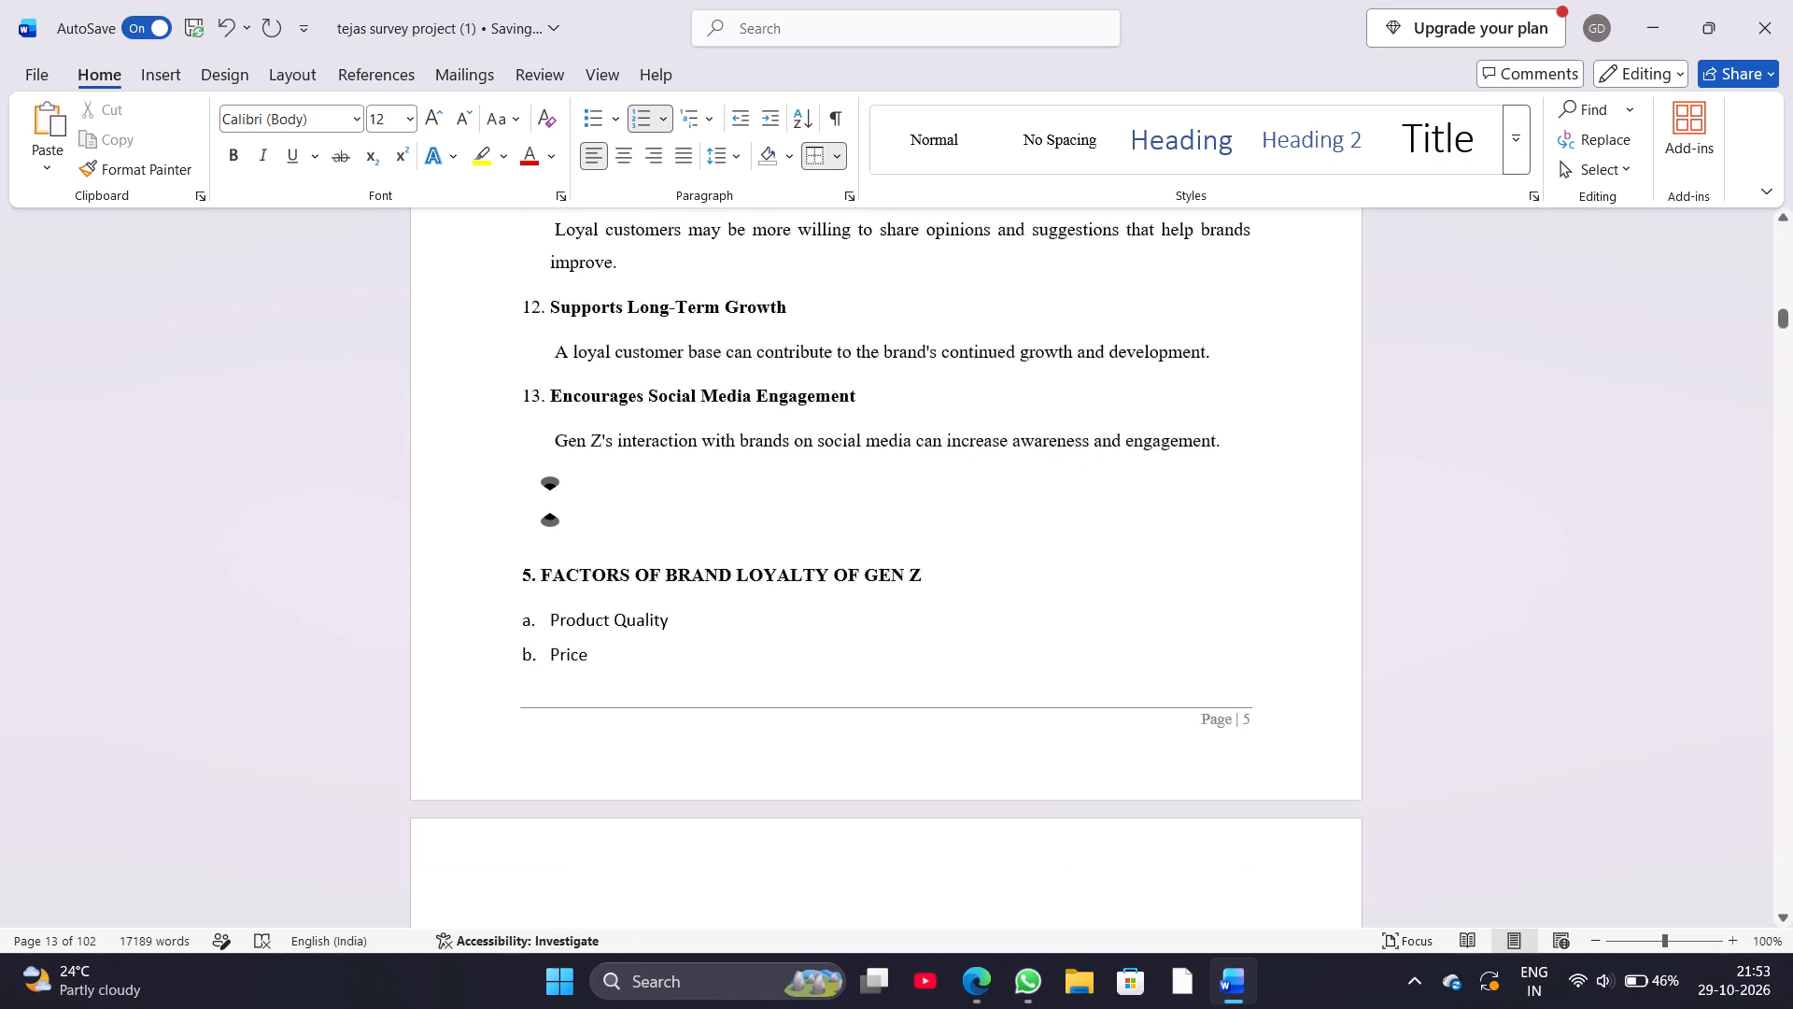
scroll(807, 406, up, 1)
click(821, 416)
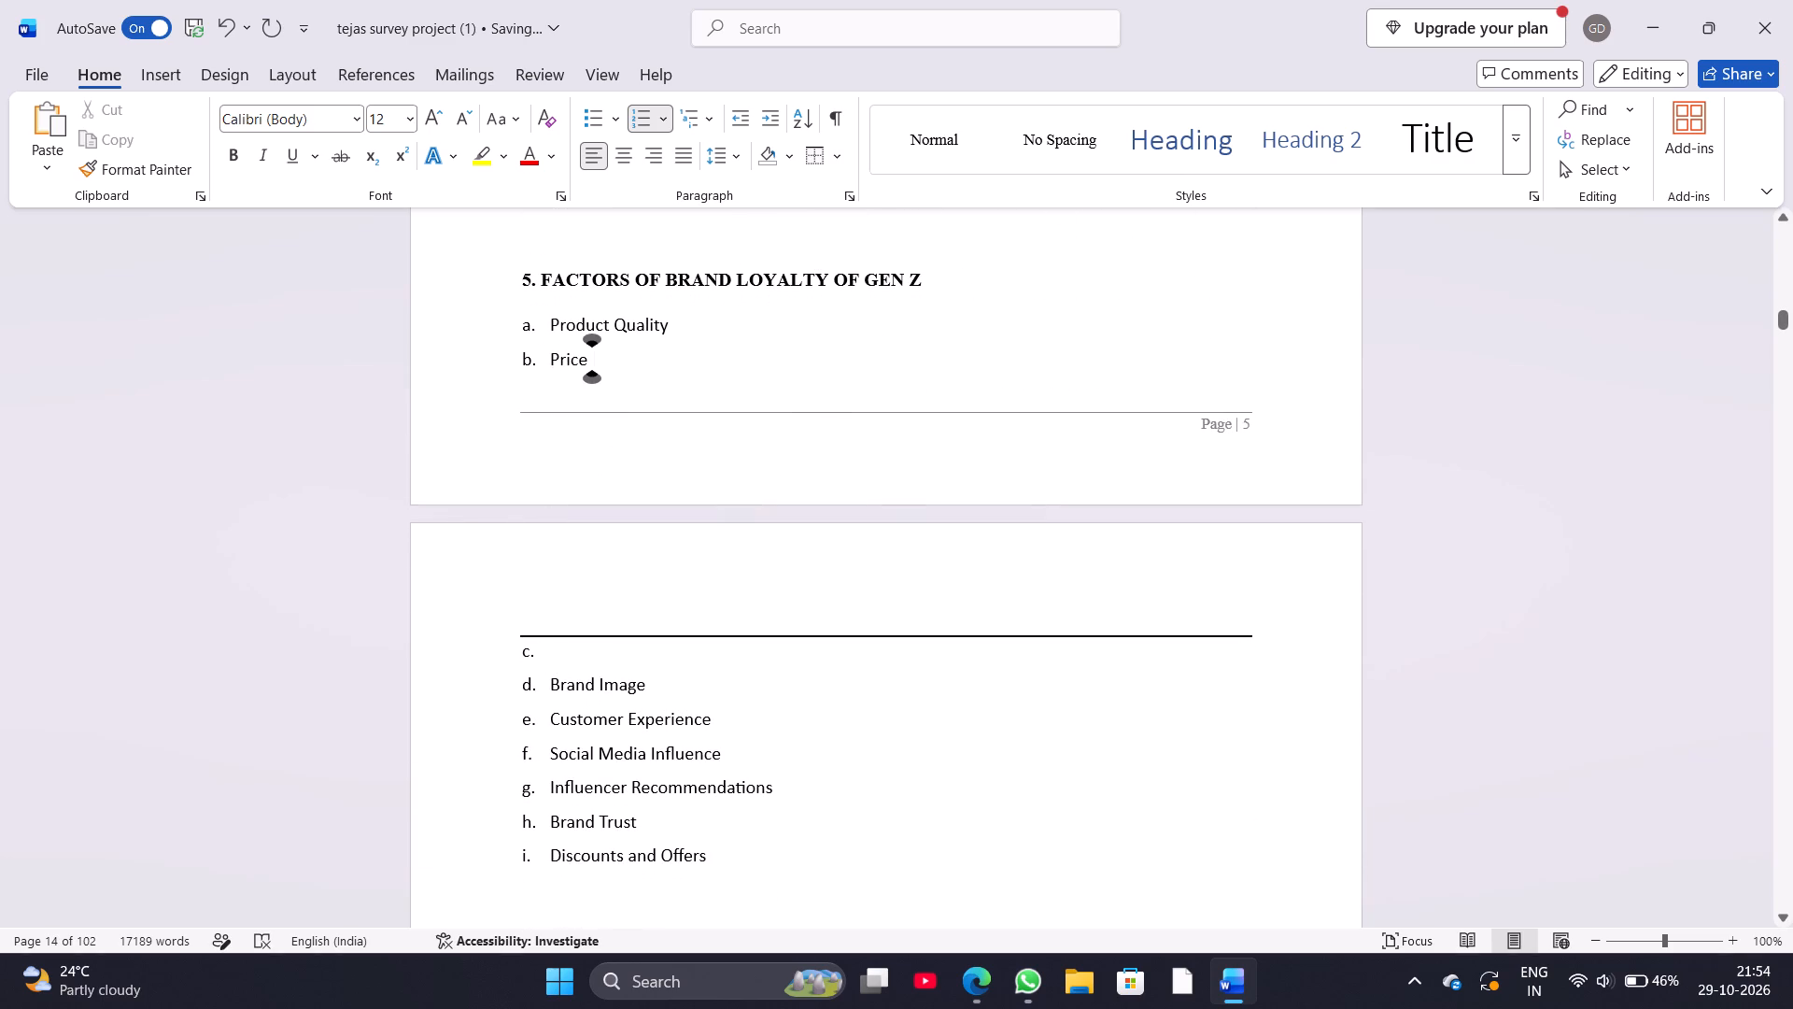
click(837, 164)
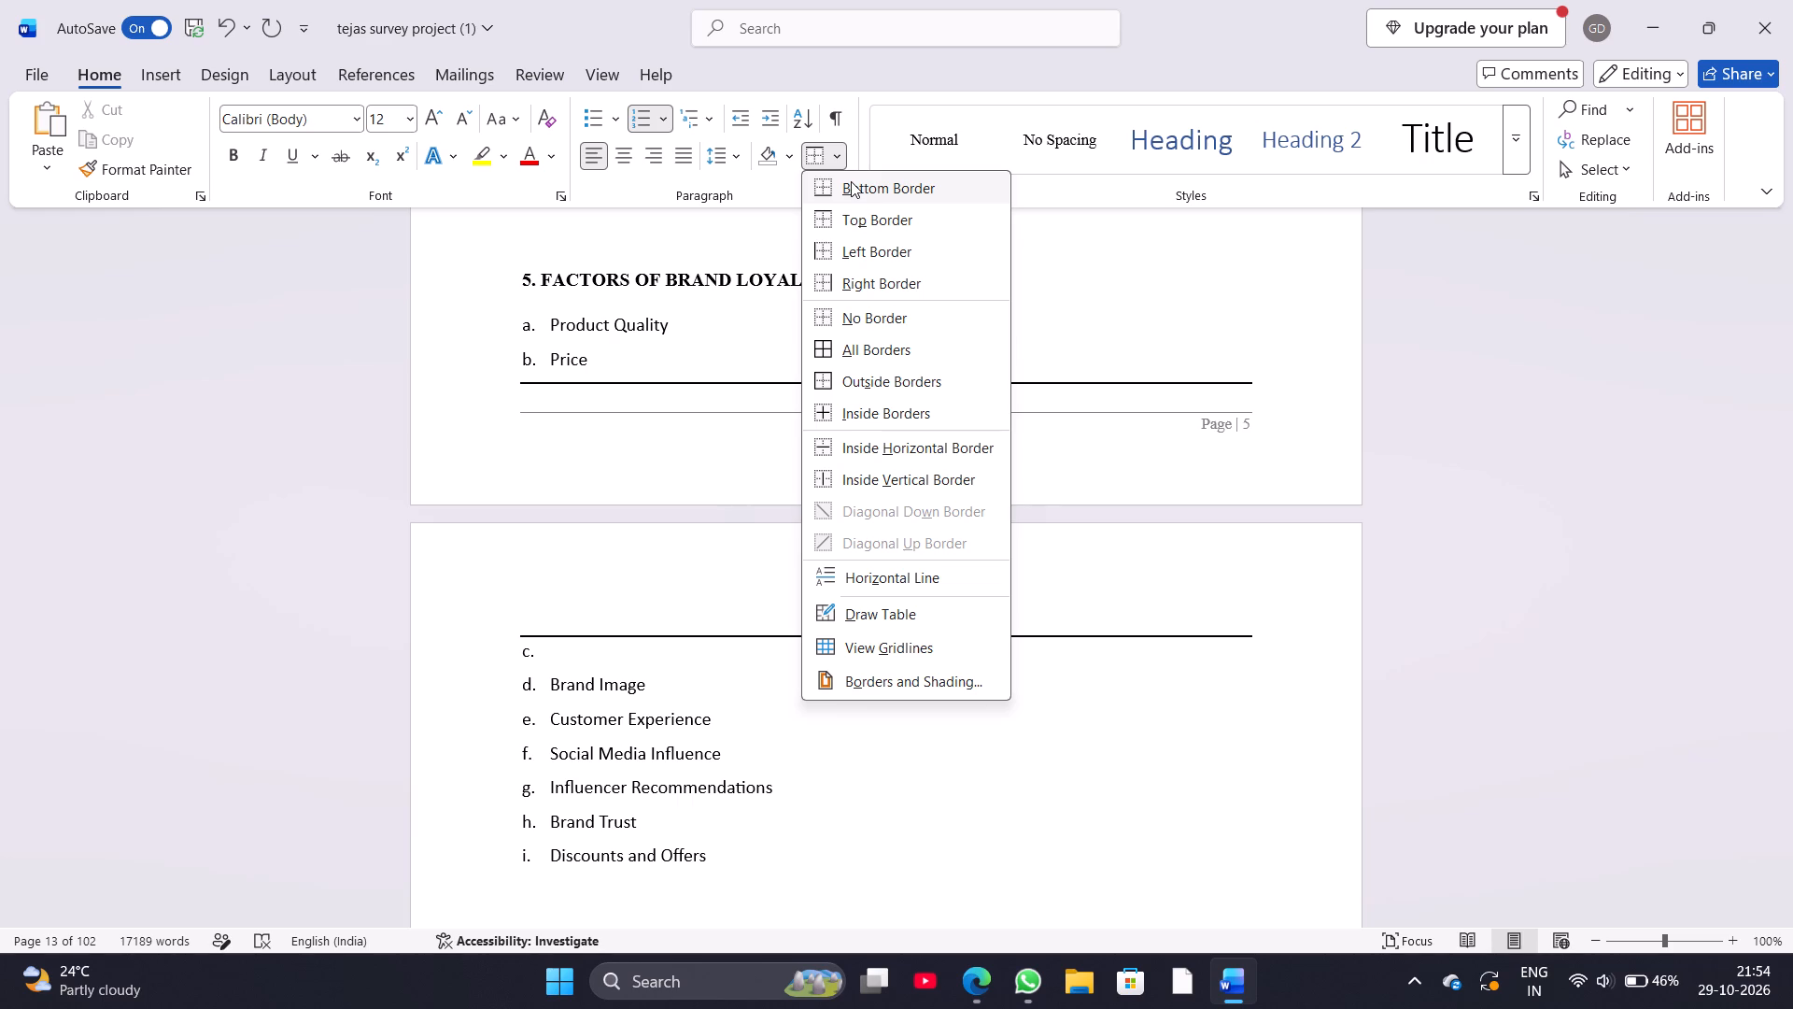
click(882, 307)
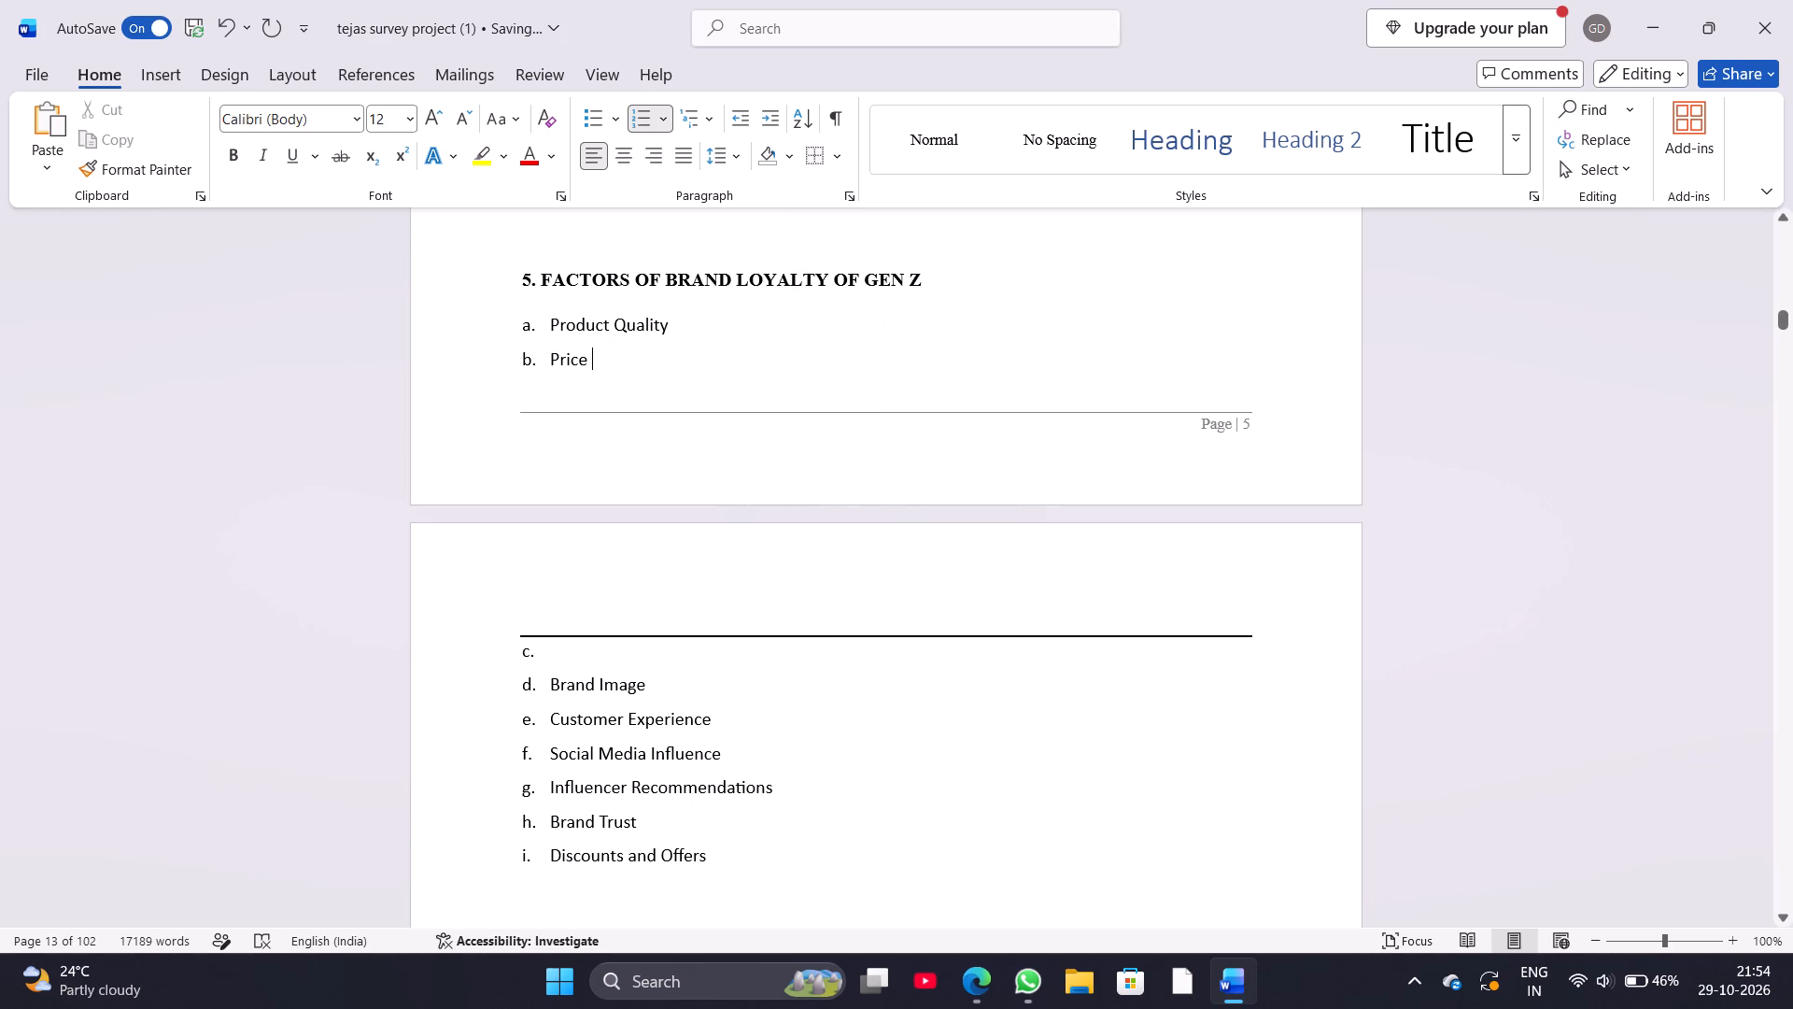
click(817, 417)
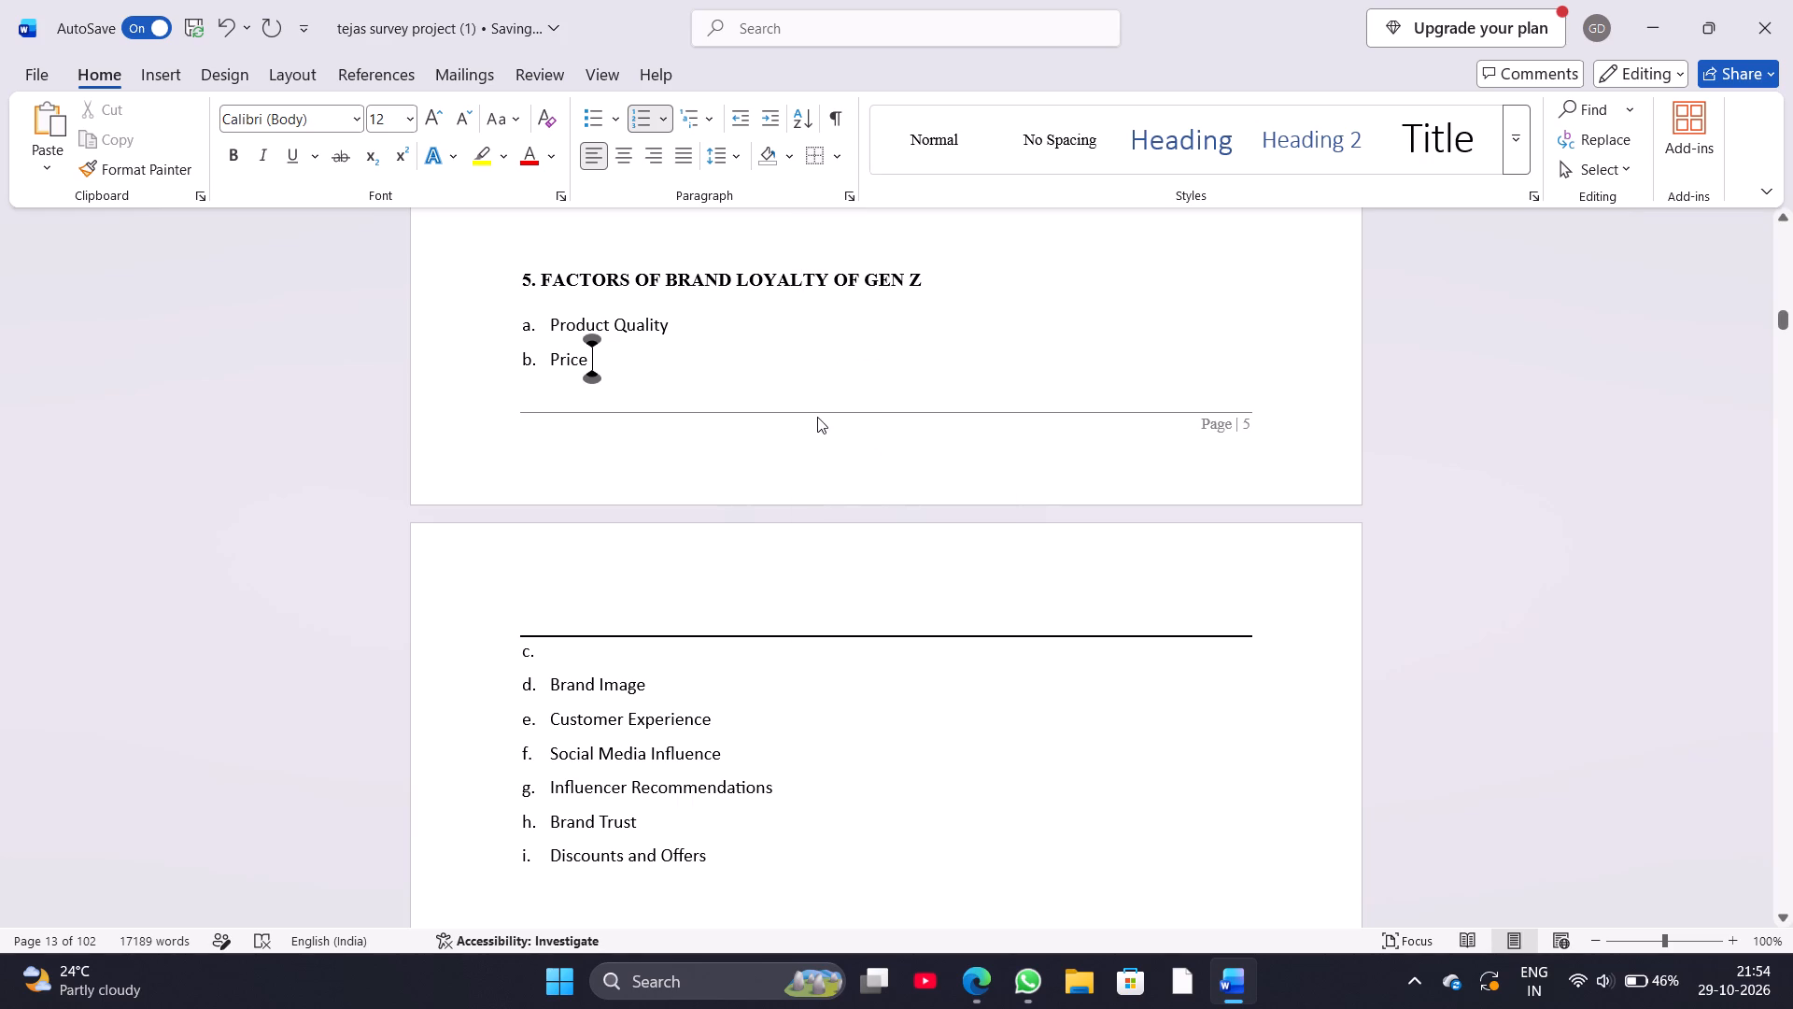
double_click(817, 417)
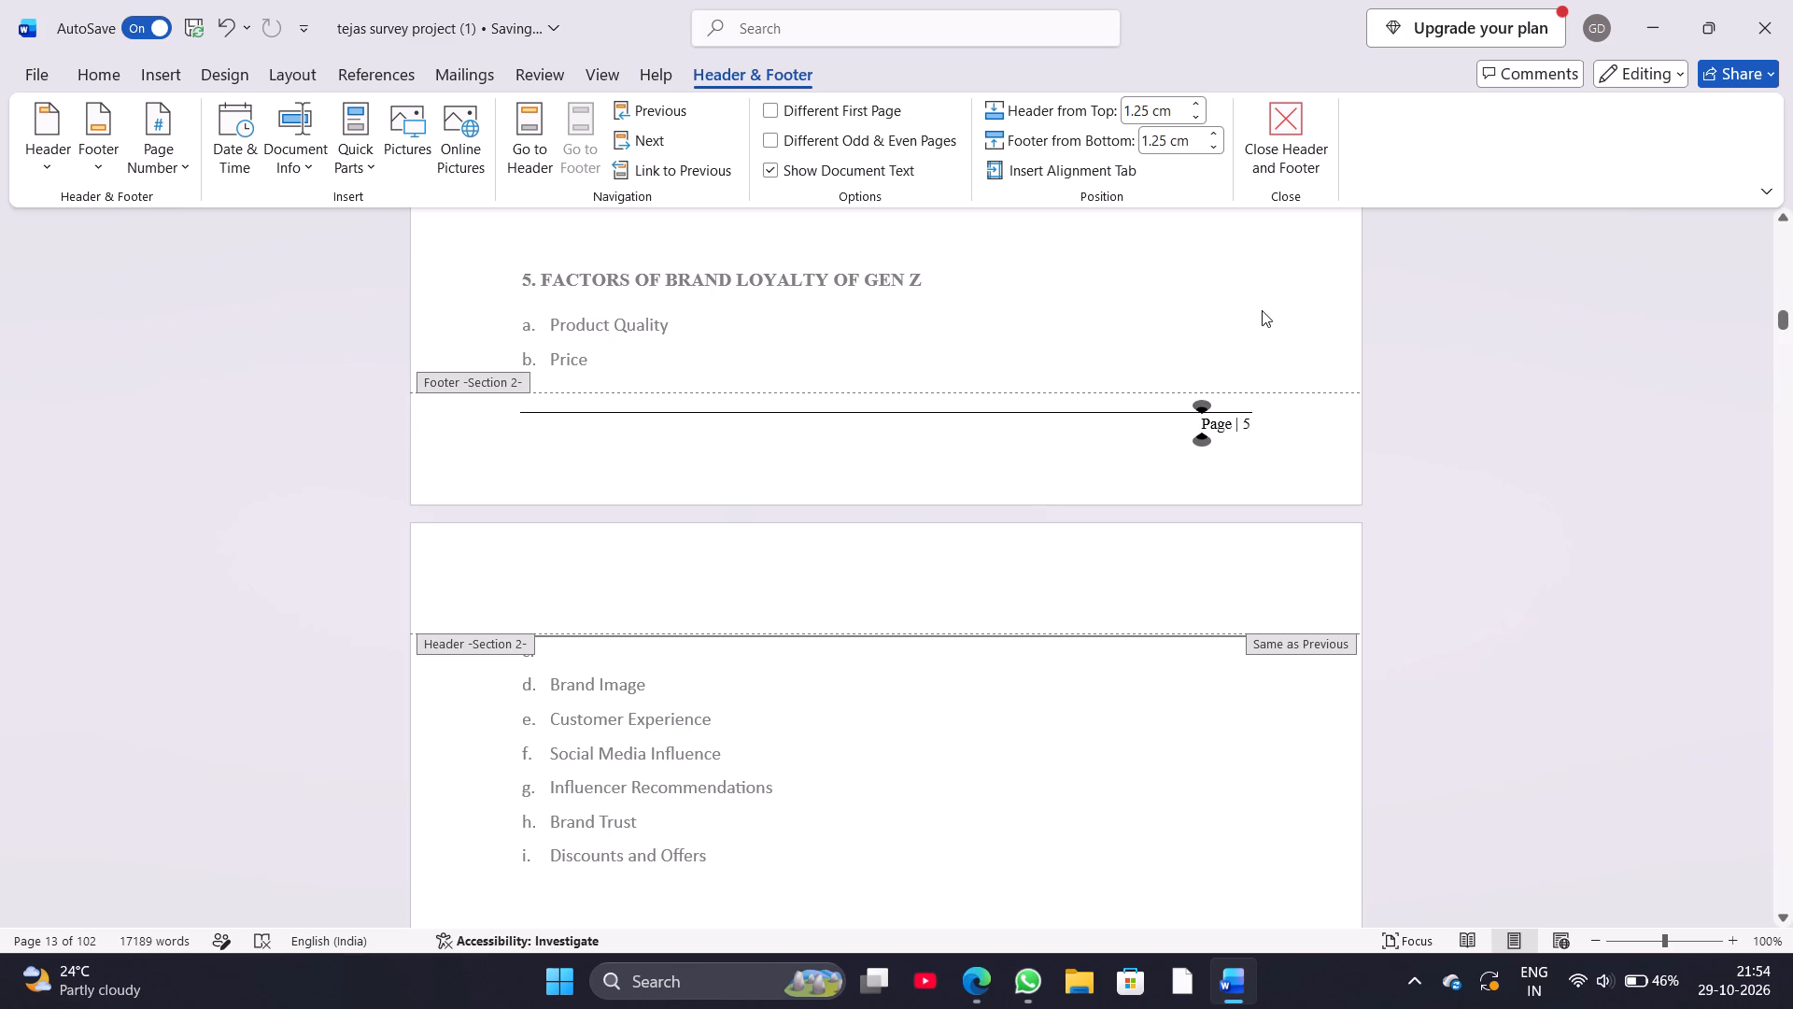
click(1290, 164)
Insert an empty line at the top of page 9, above the text starting "Z customers' loyalty".
scroll(914, 742, down, 7)
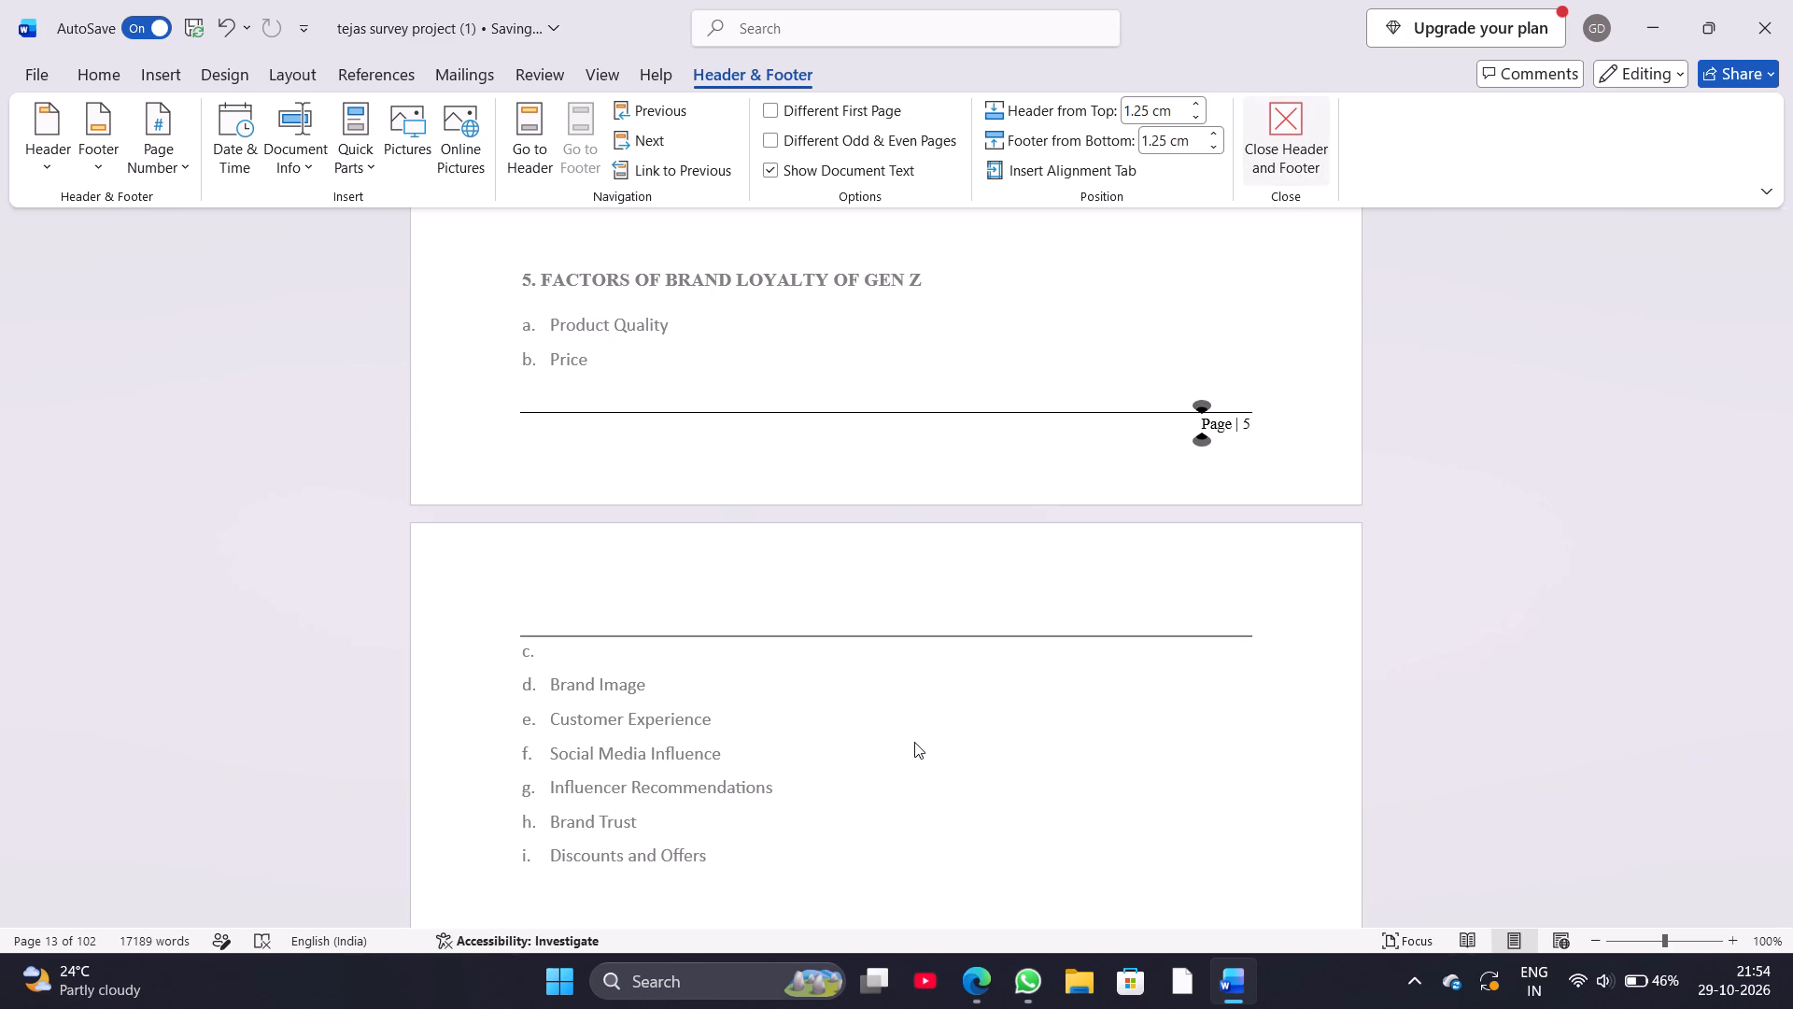
scroll(914, 742, down, 14)
scroll(914, 742, up, 1)
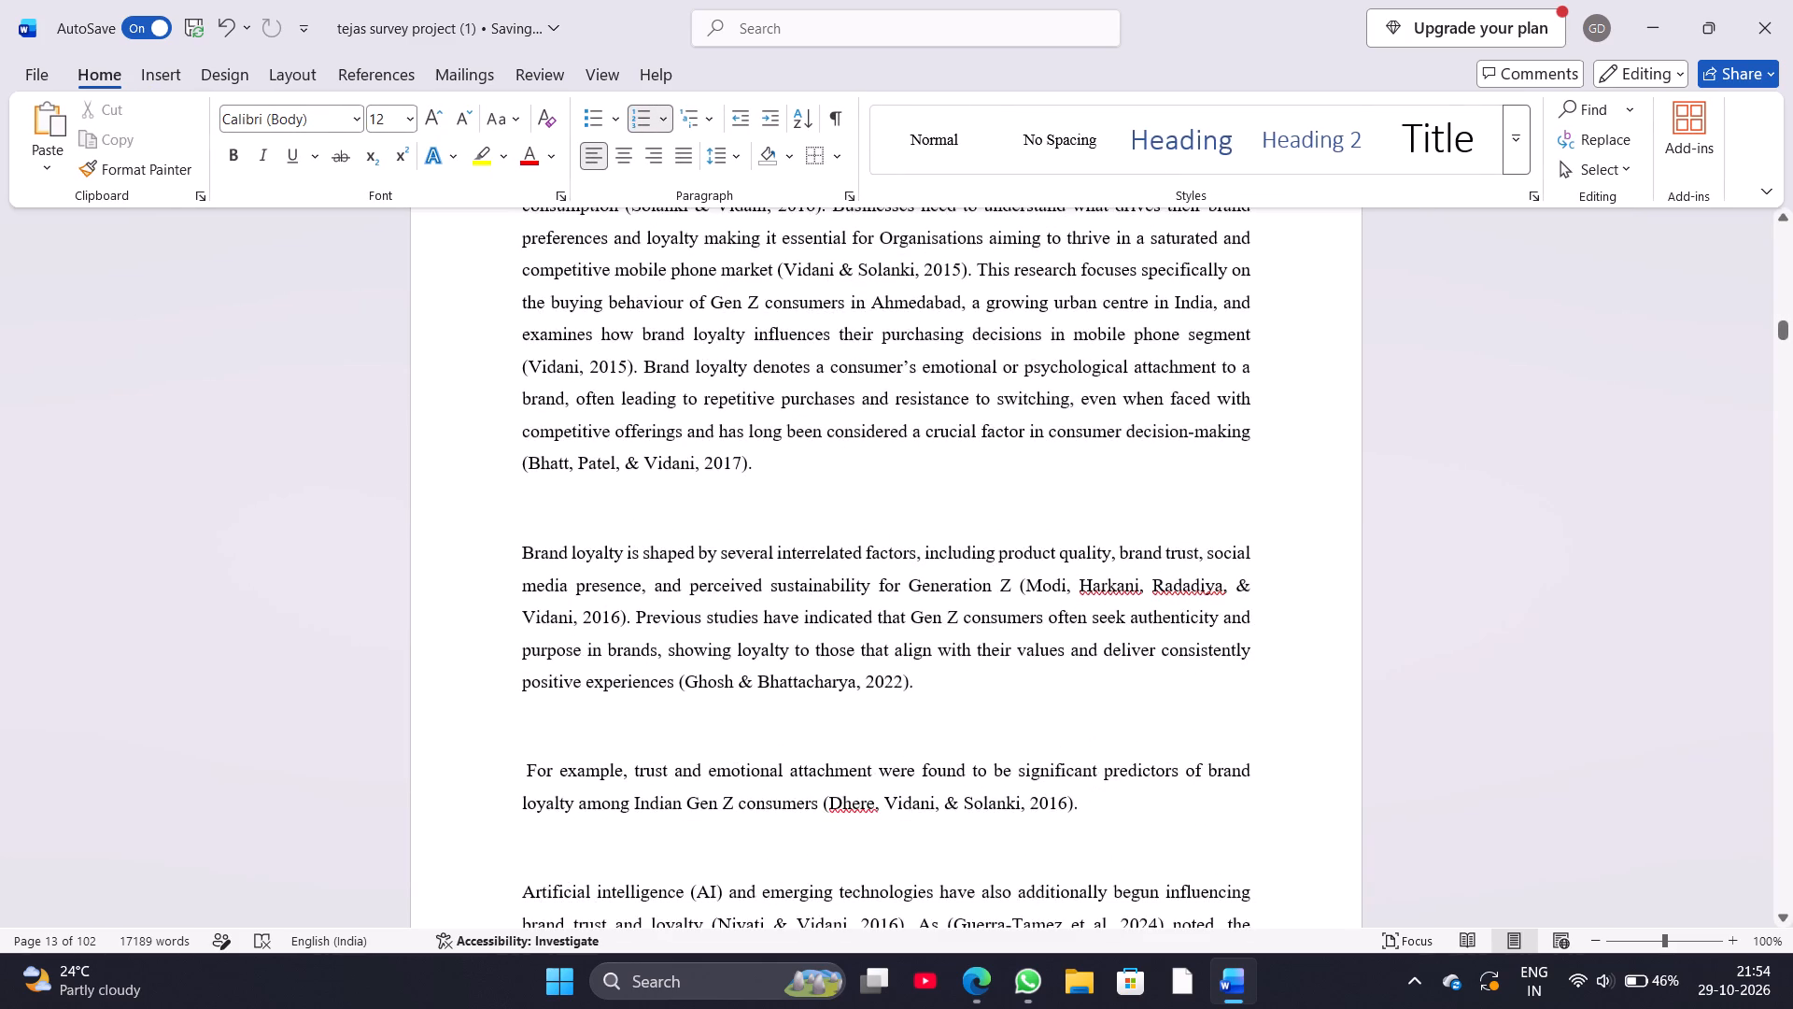
scroll(914, 742, up, 1)
scroll(914, 742, down, 3)
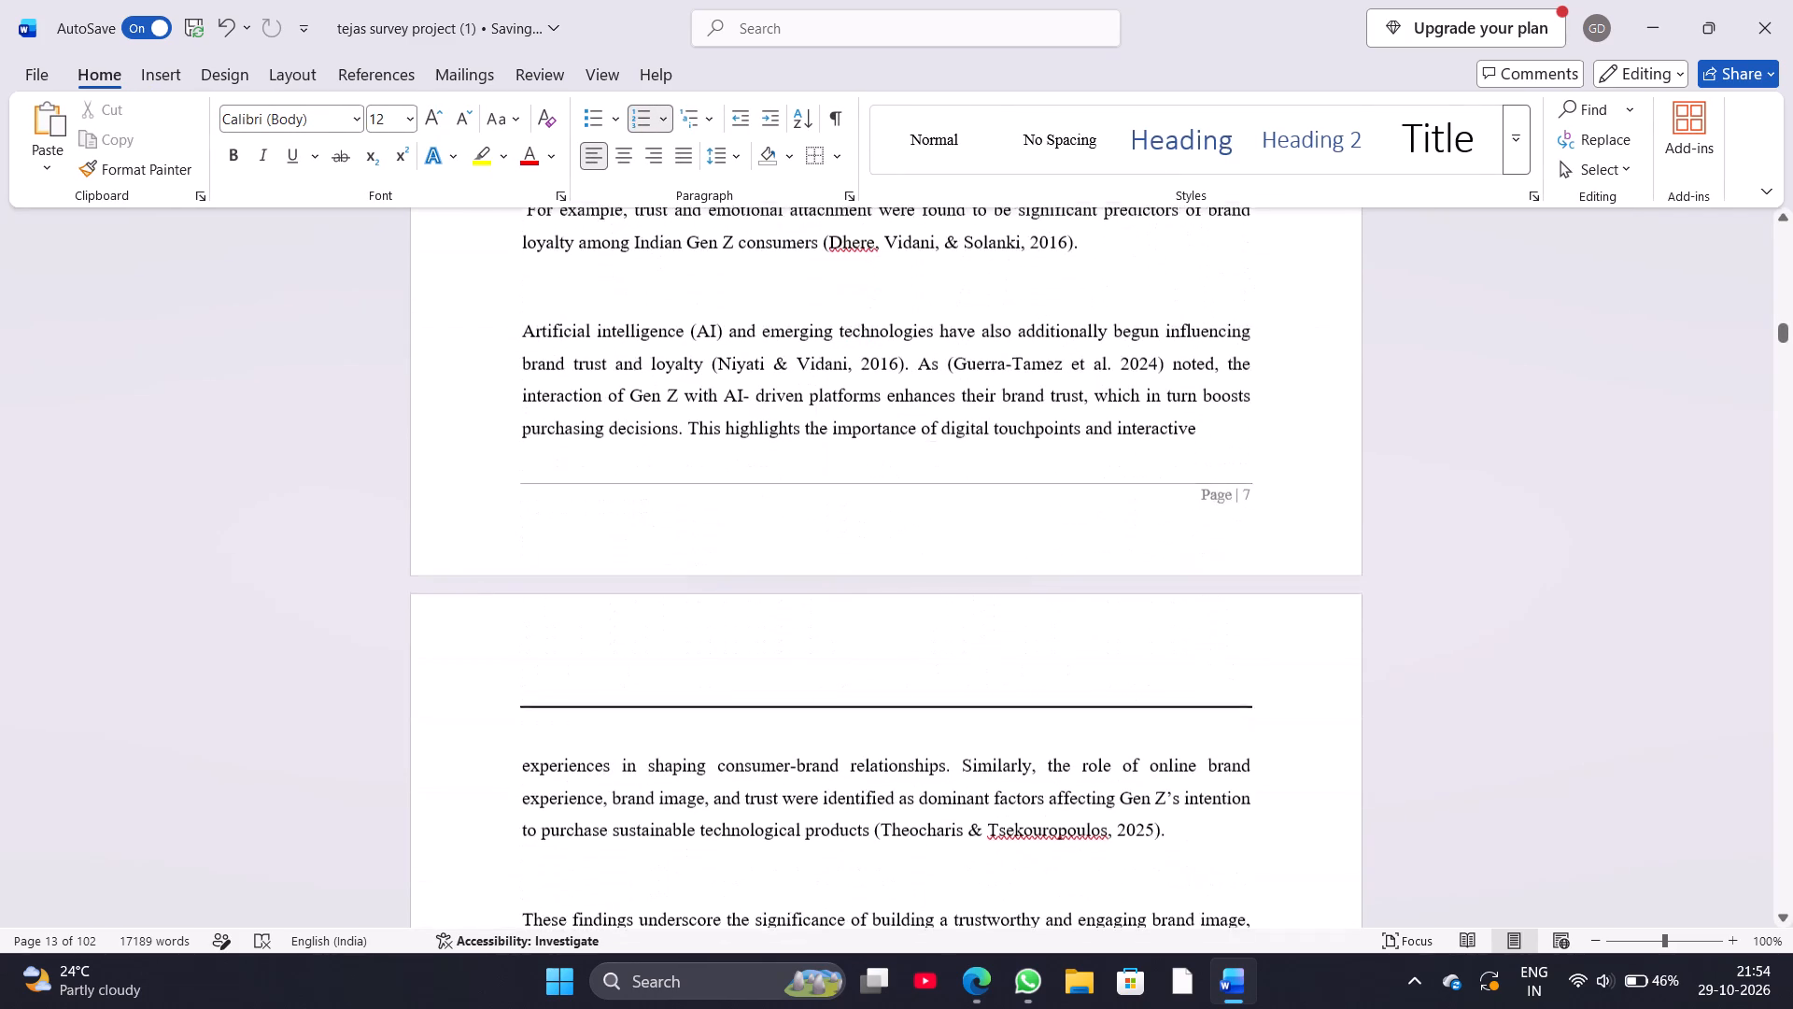
scroll(914, 742, down, 5)
scroll(914, 742, up, 1)
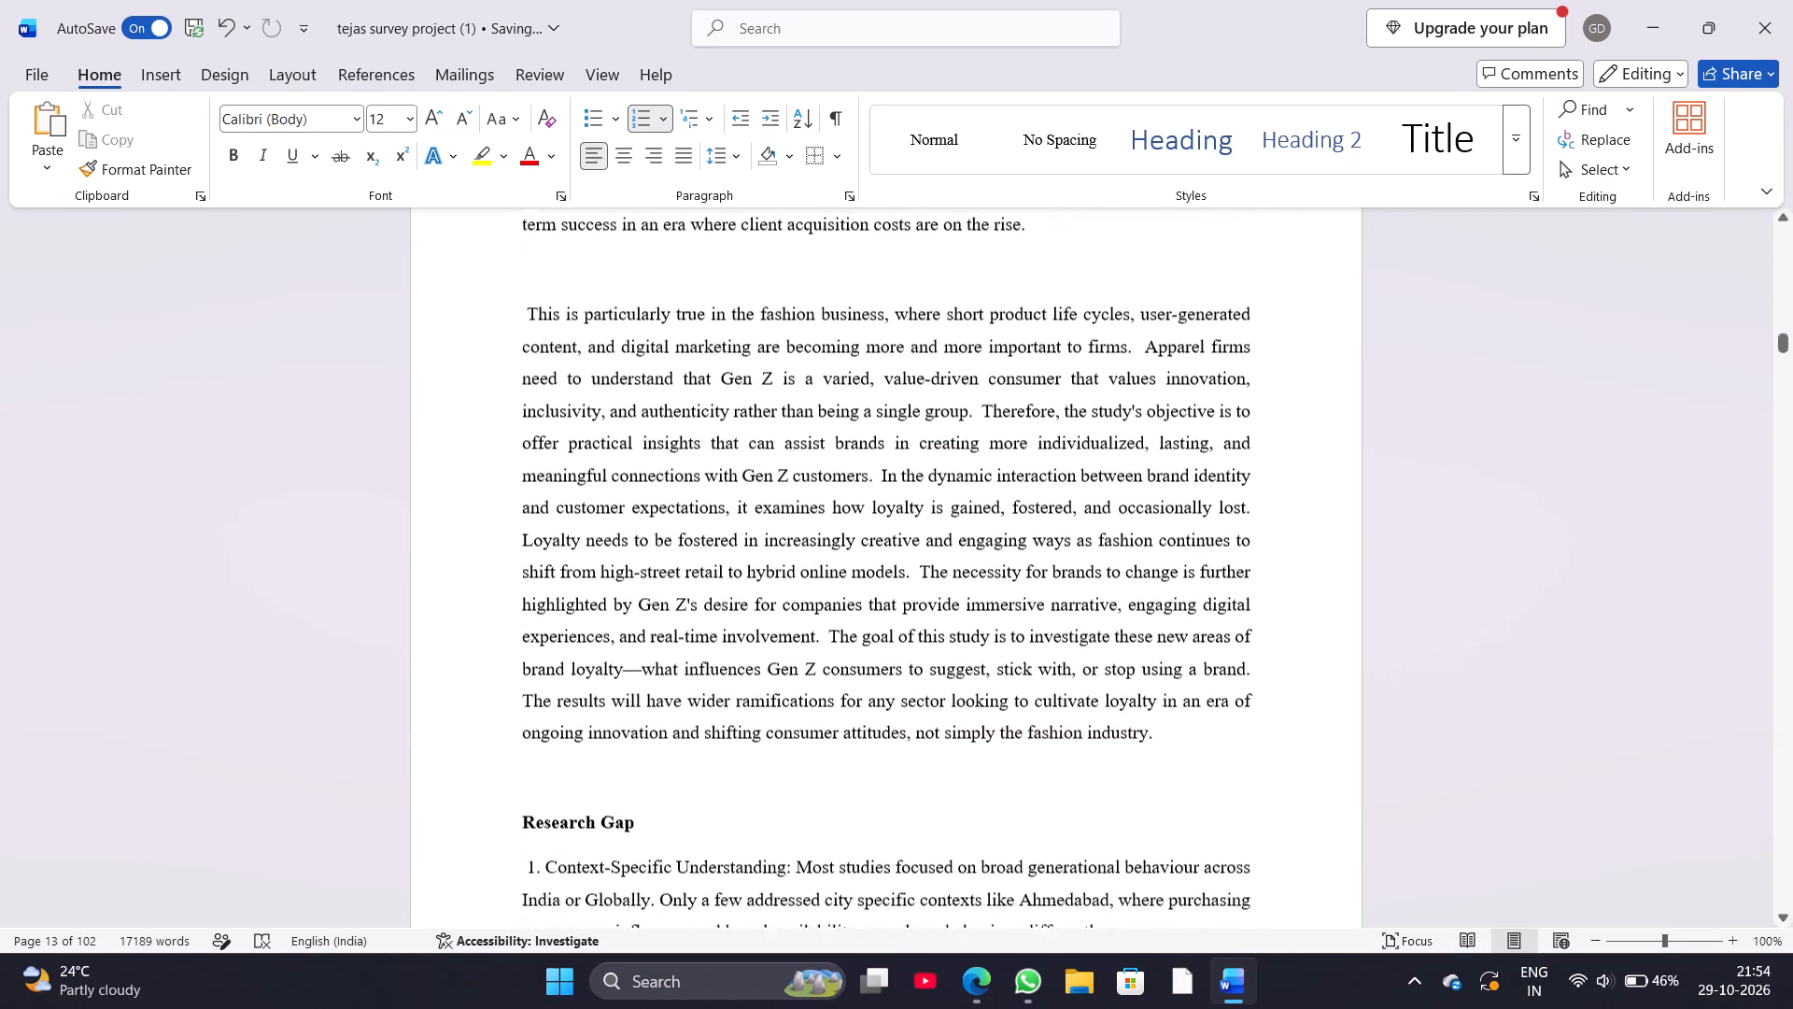
scroll(914, 742, up, 1)
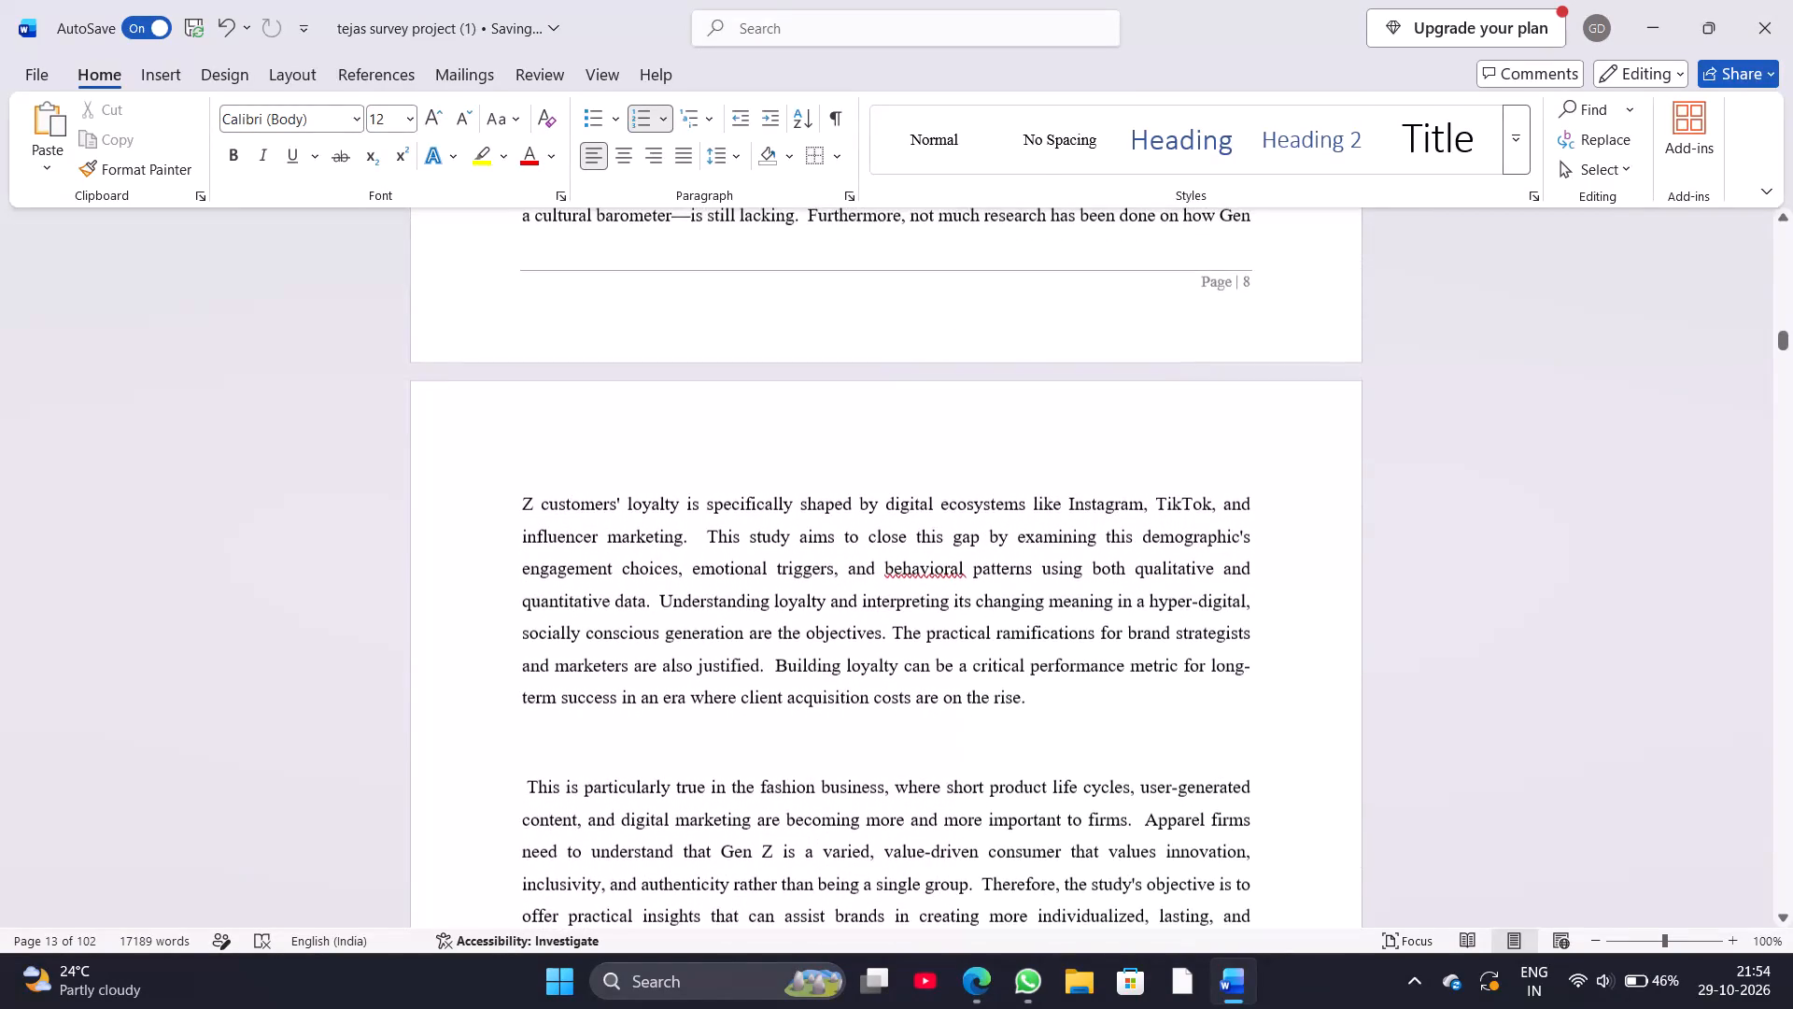
click(523, 494)
key(Return)
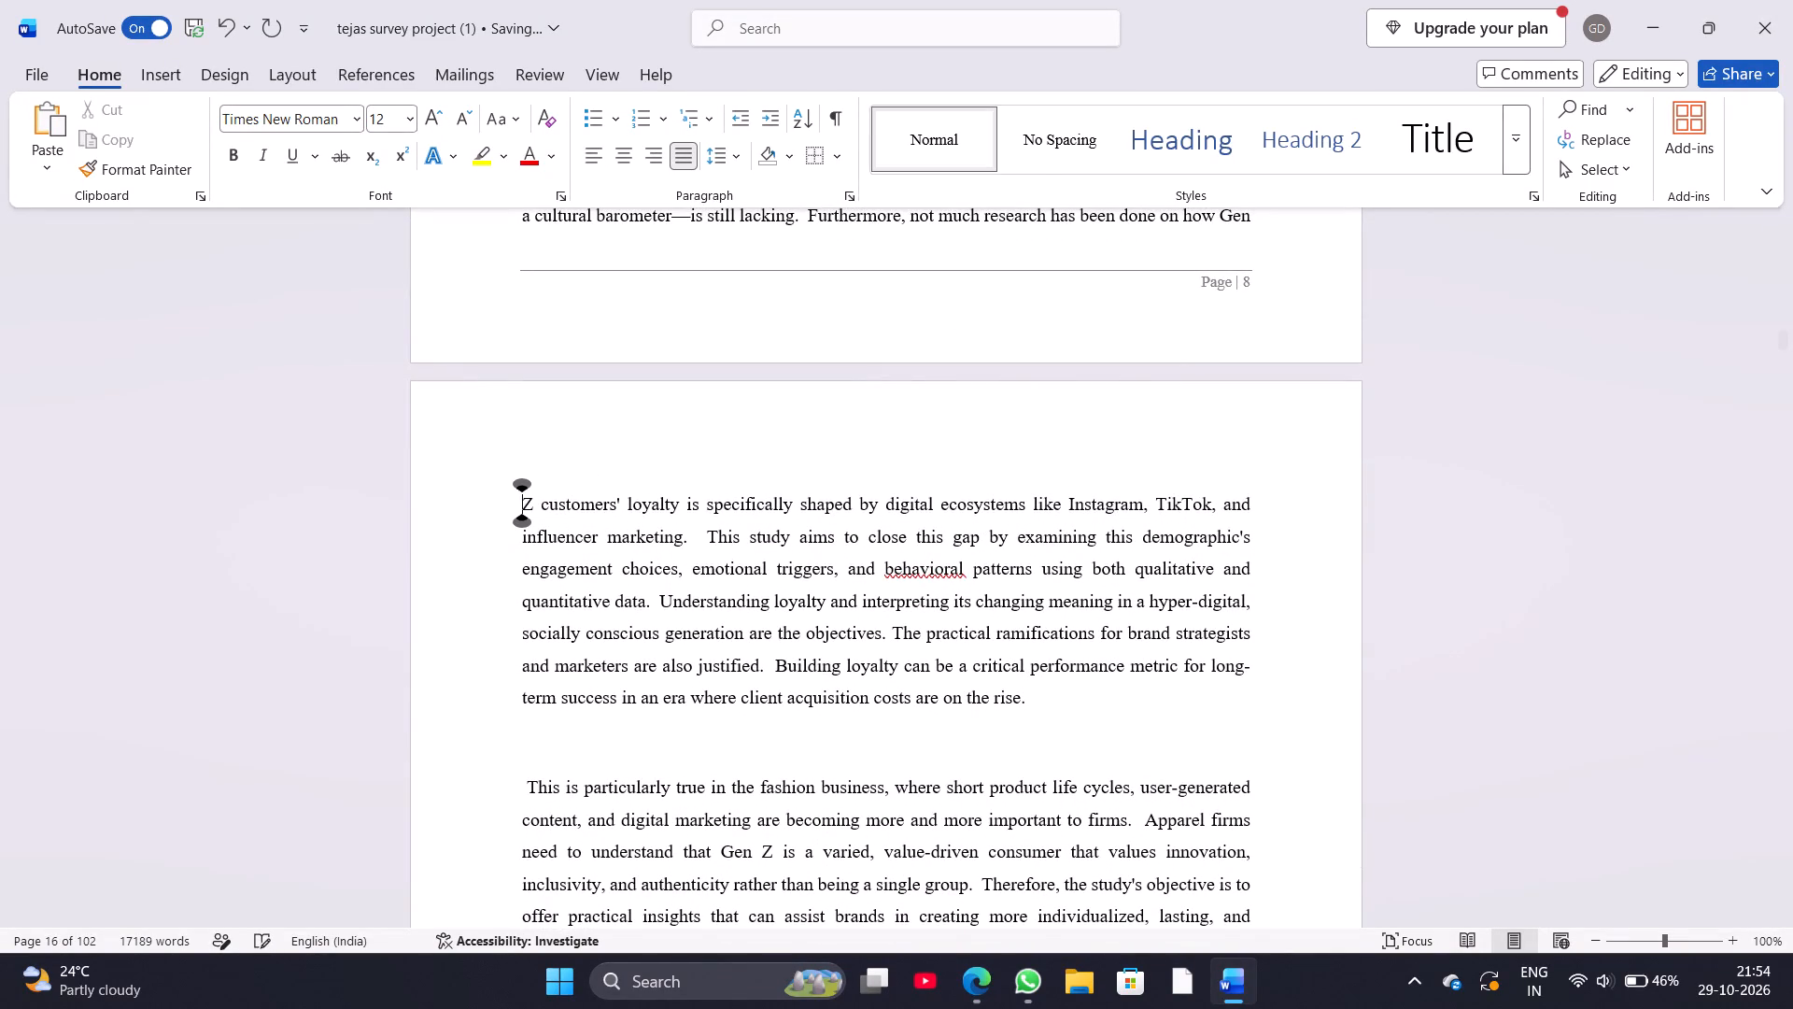
key(Return)
double_click(578, 505)
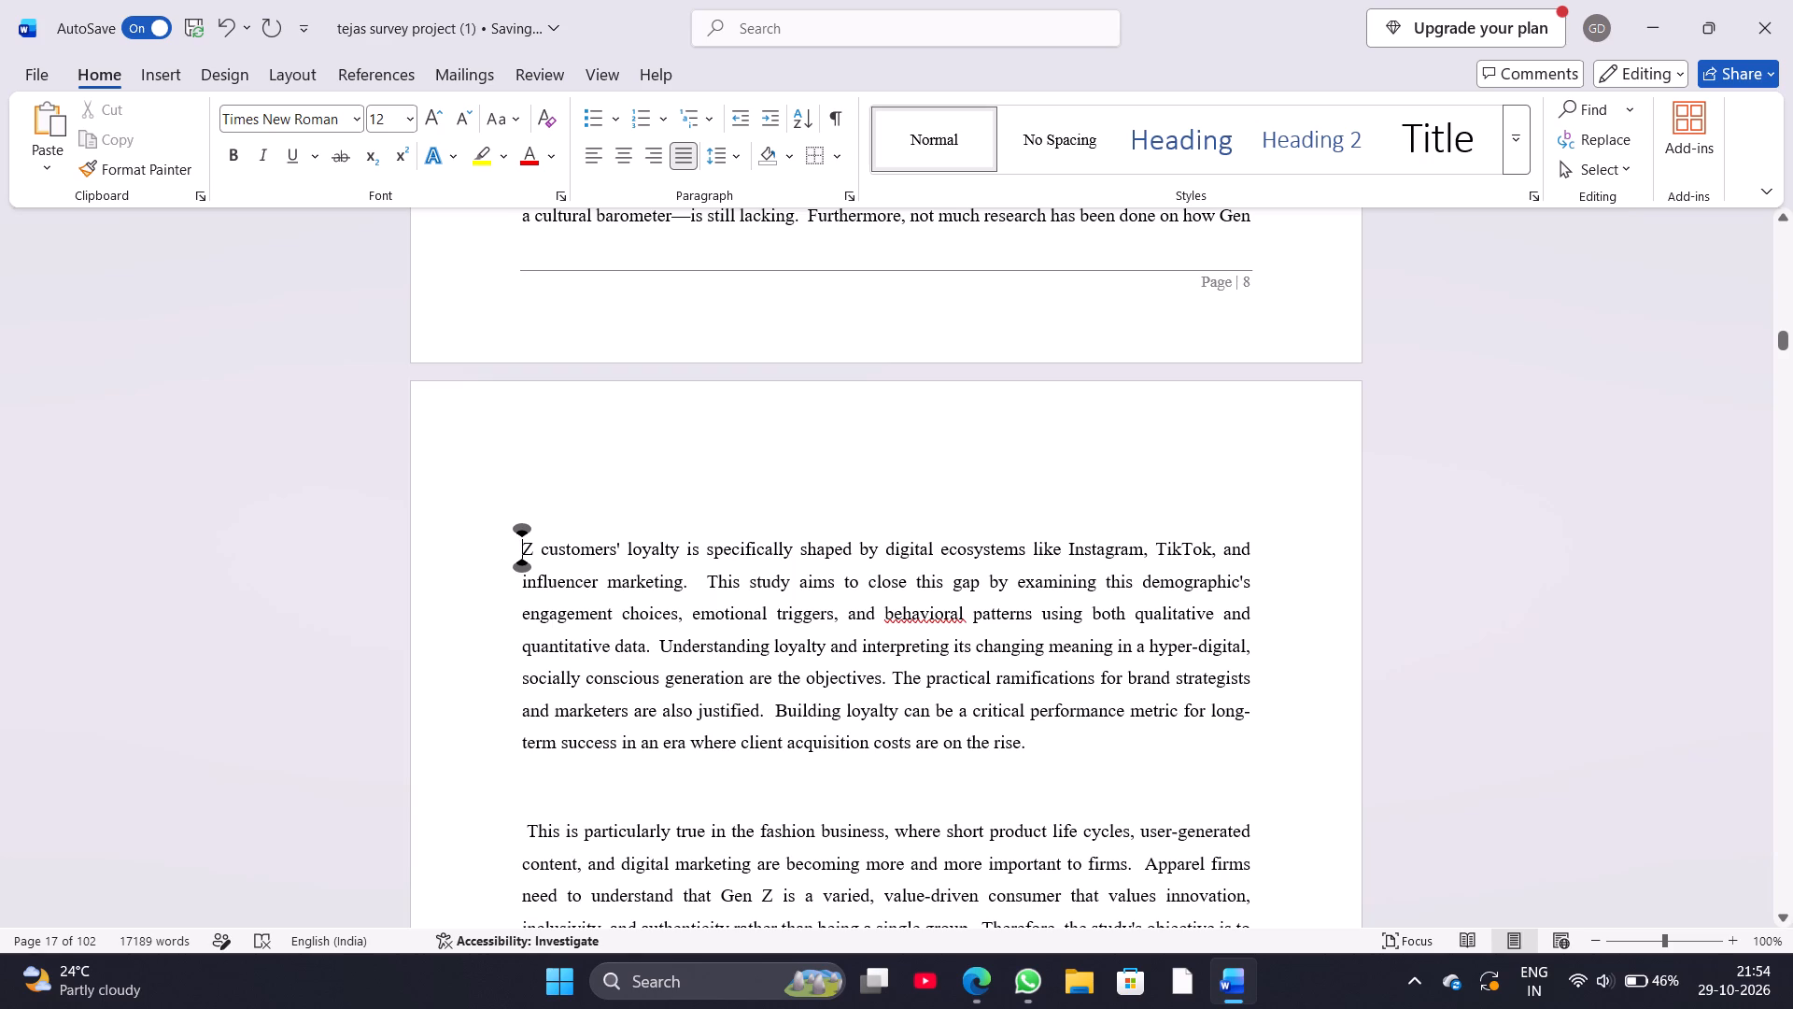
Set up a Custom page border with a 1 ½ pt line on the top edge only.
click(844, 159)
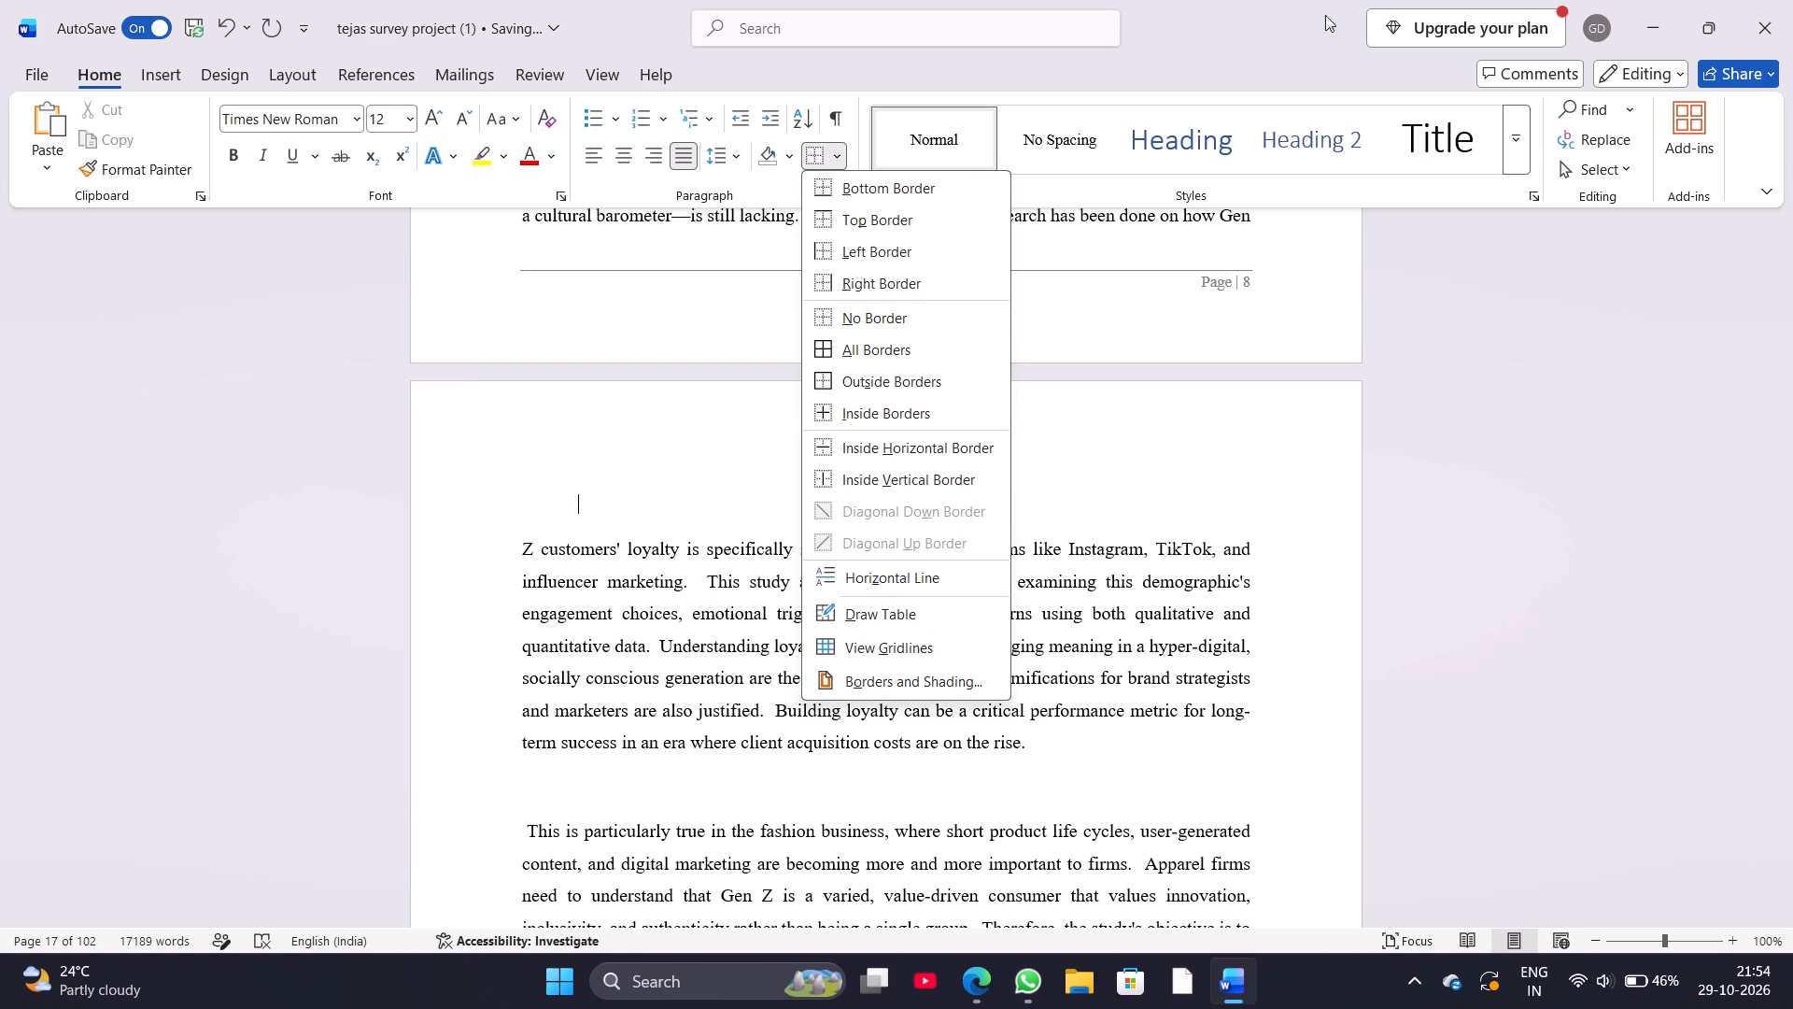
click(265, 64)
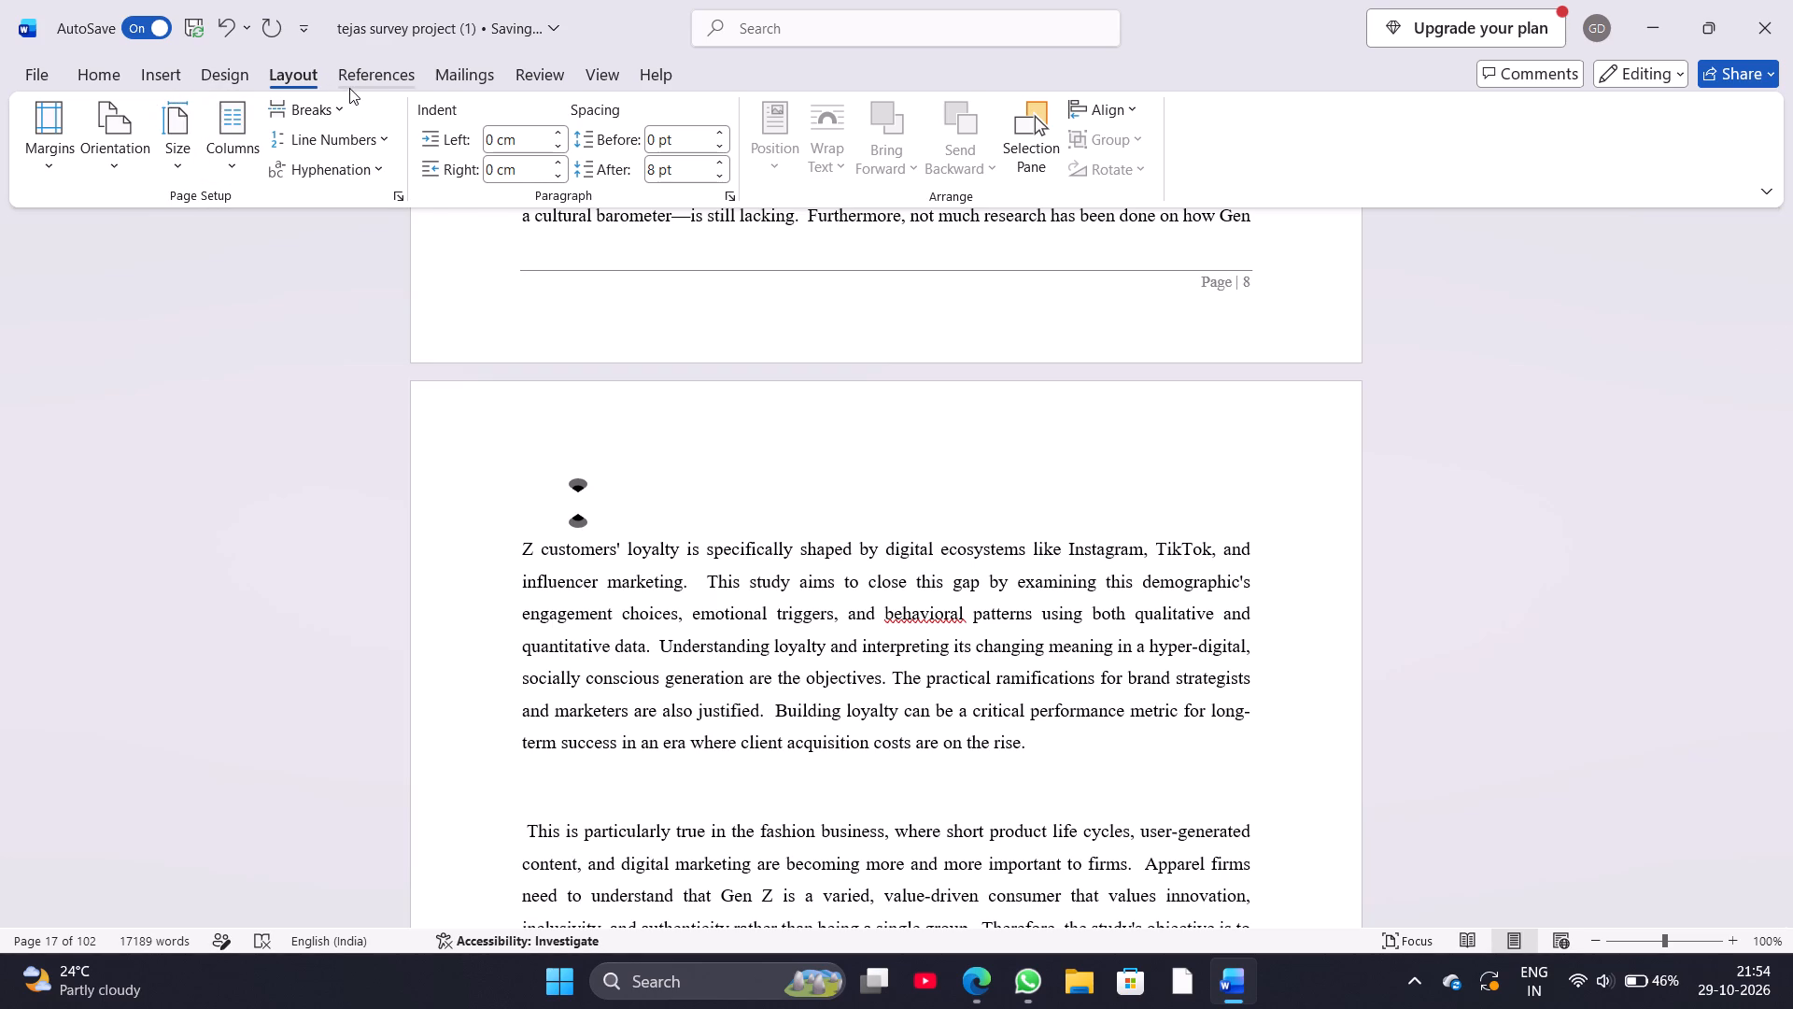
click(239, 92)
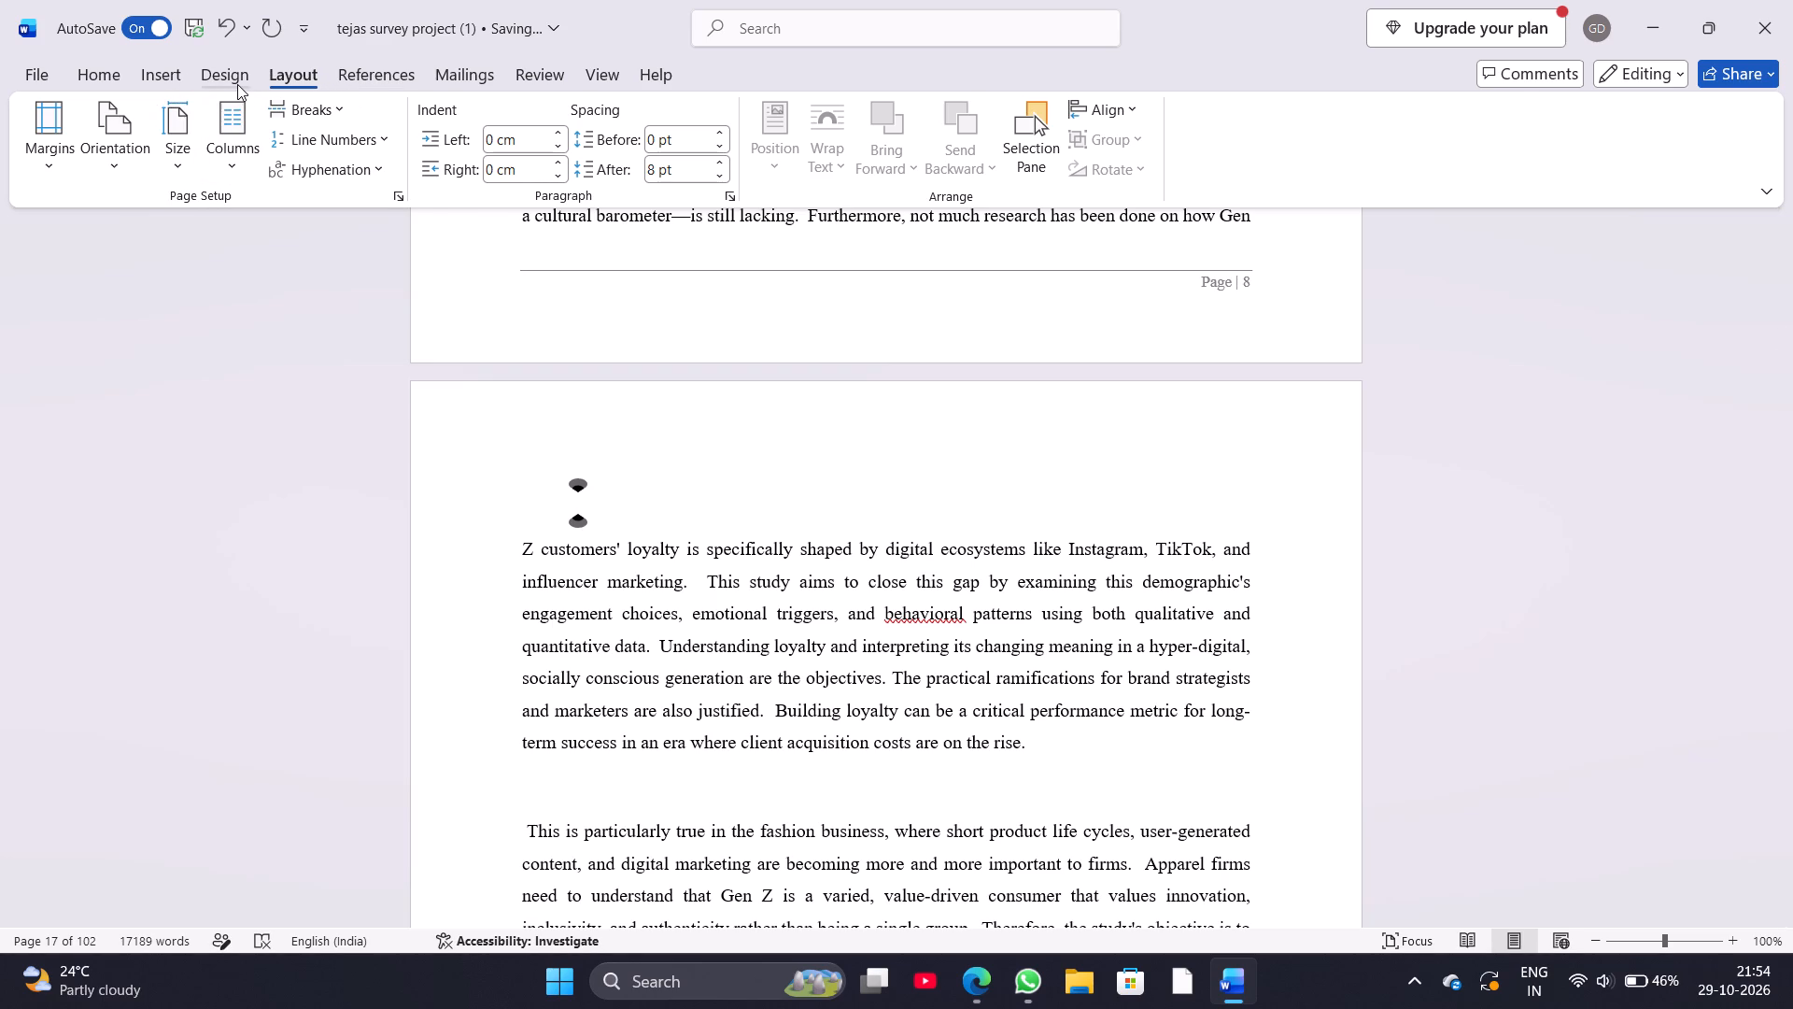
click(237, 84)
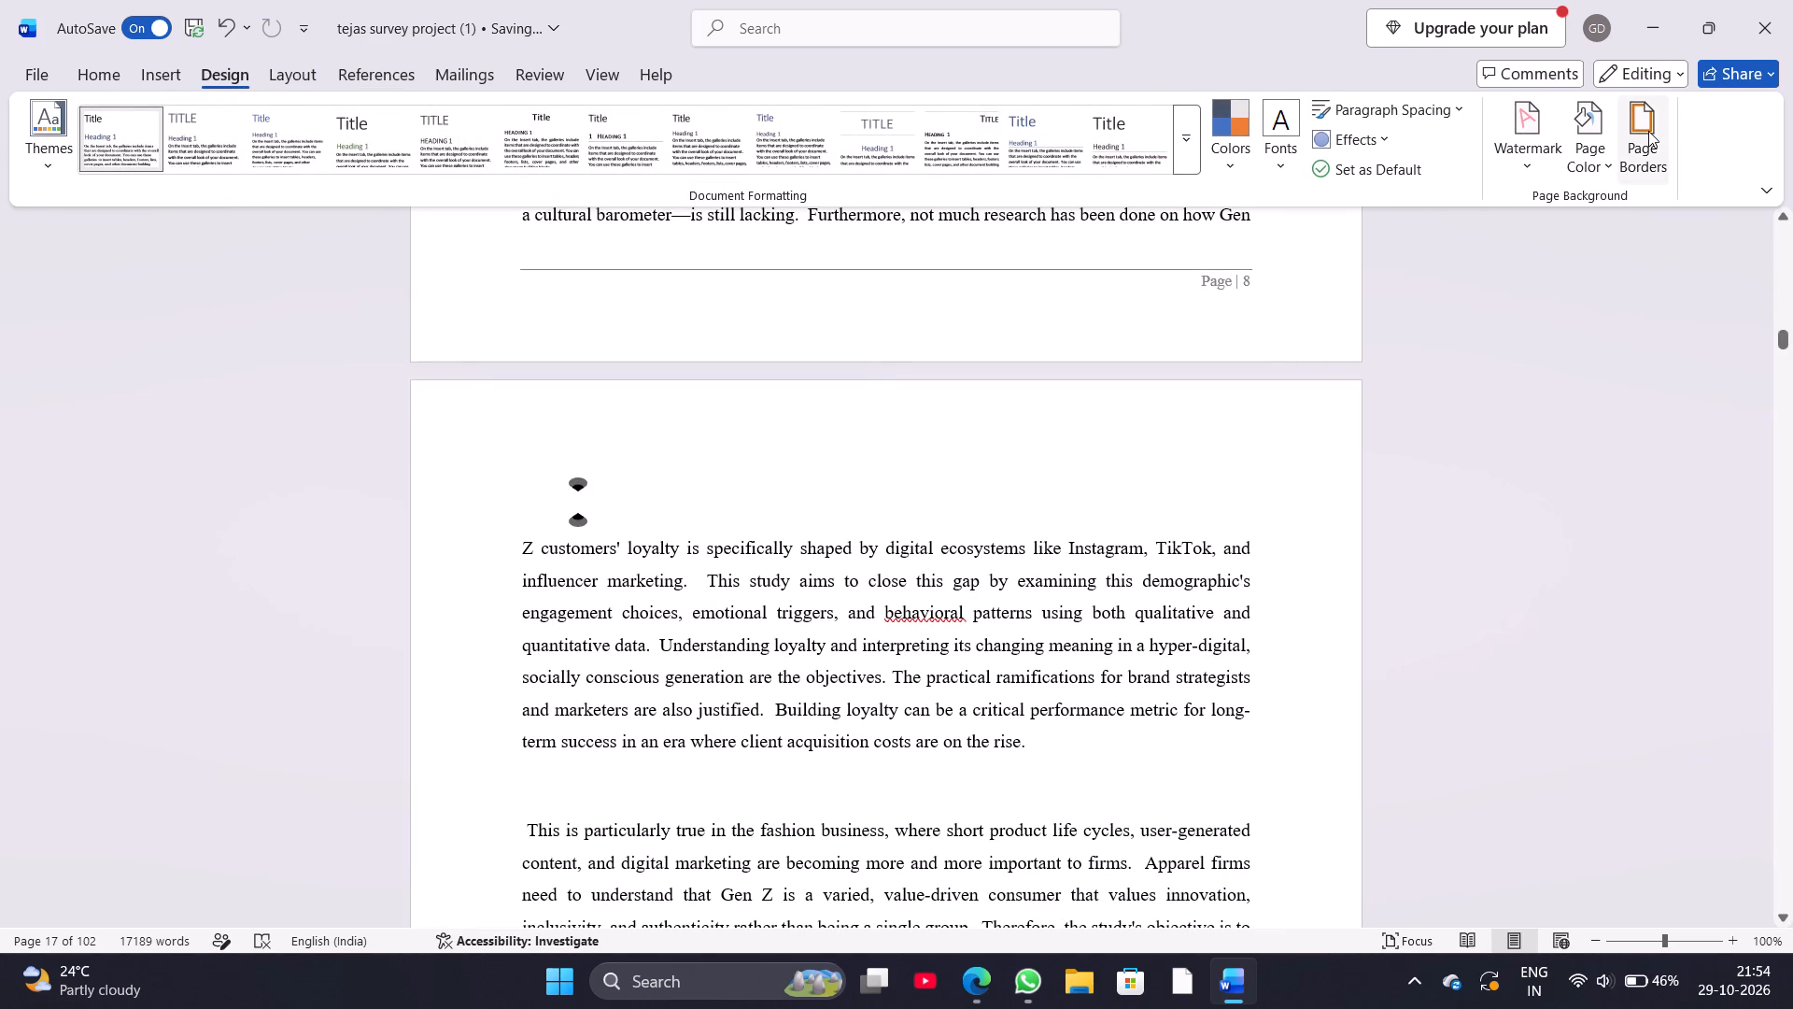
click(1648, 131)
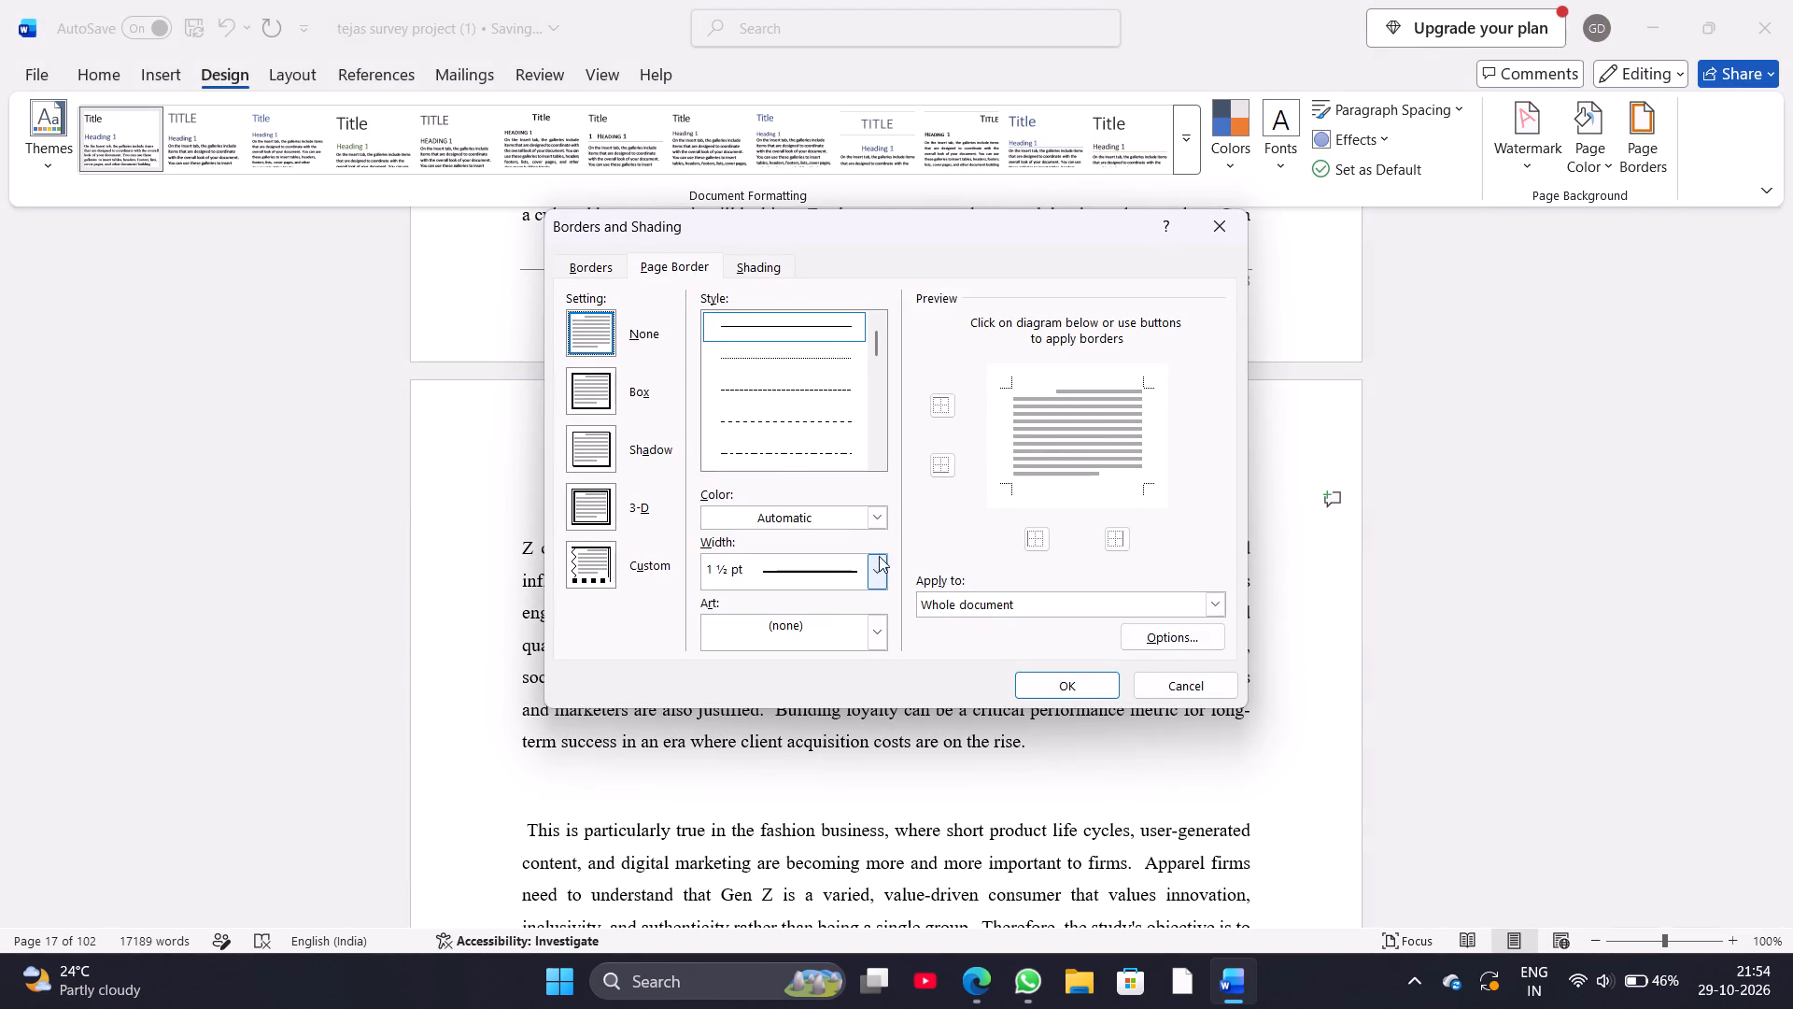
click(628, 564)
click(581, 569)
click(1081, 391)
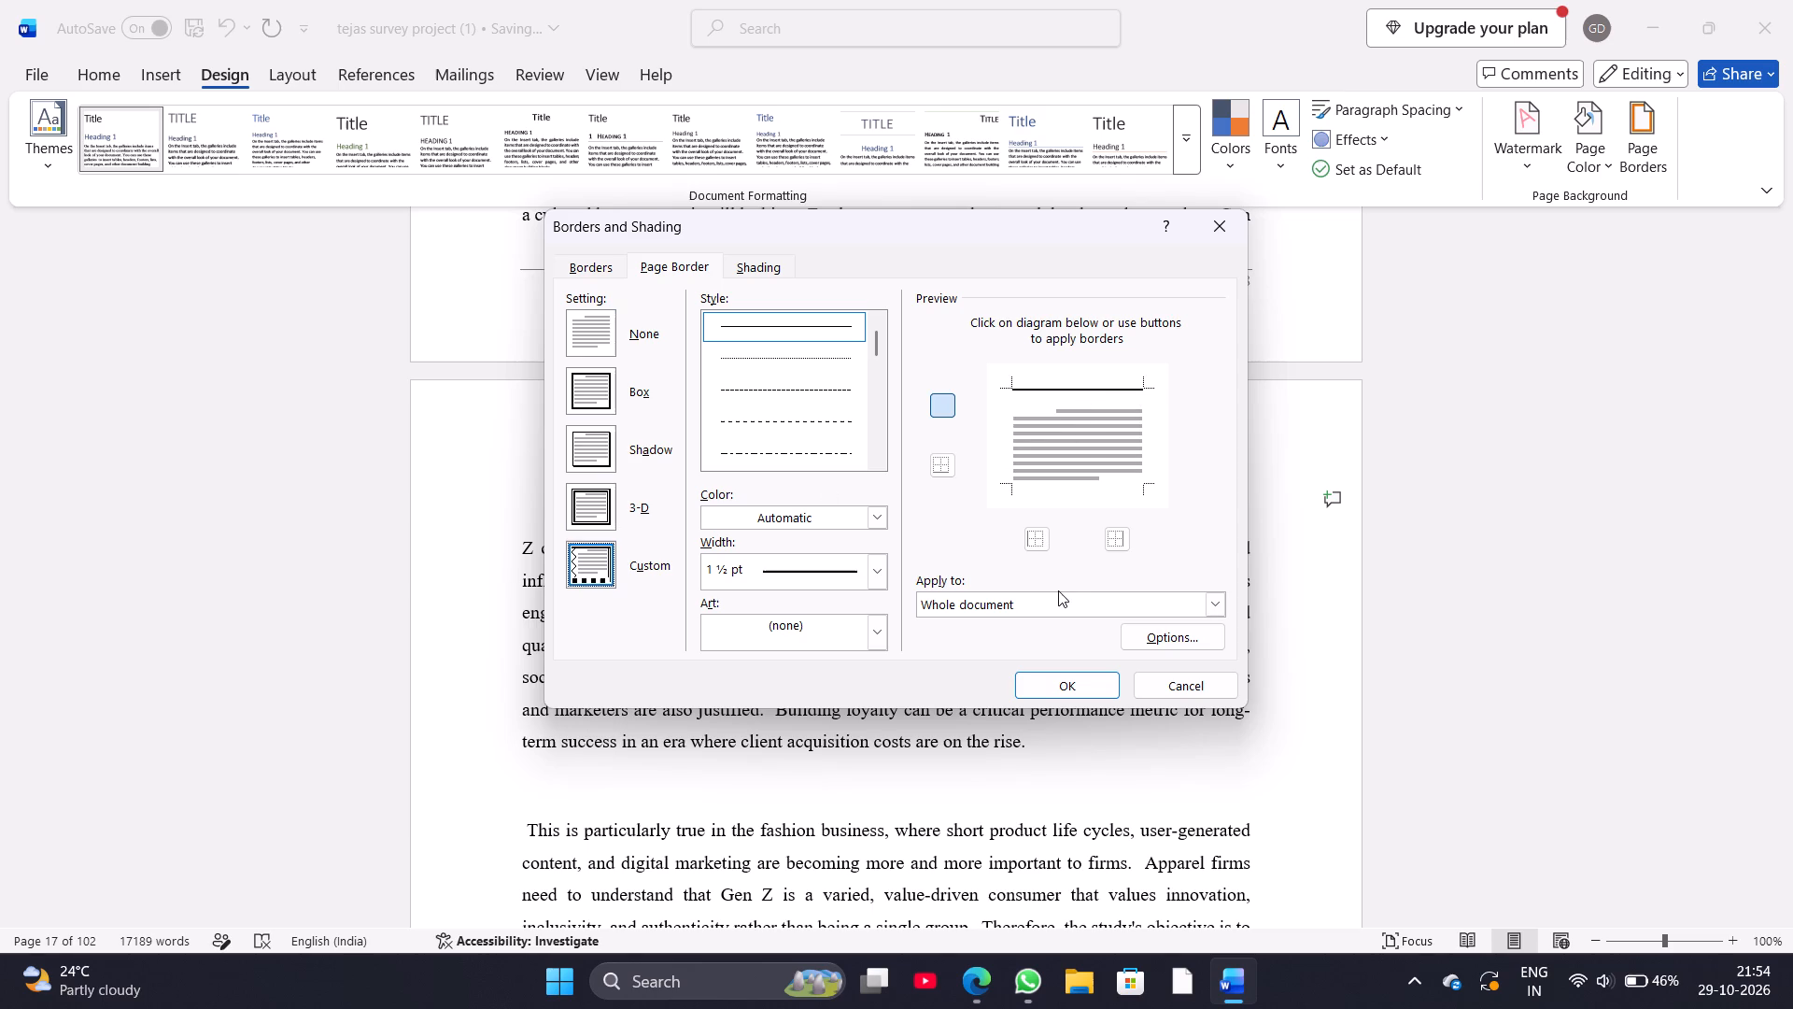
Examine the page border's Apply to choices, Art styles and Measure from options.
click(1058, 600)
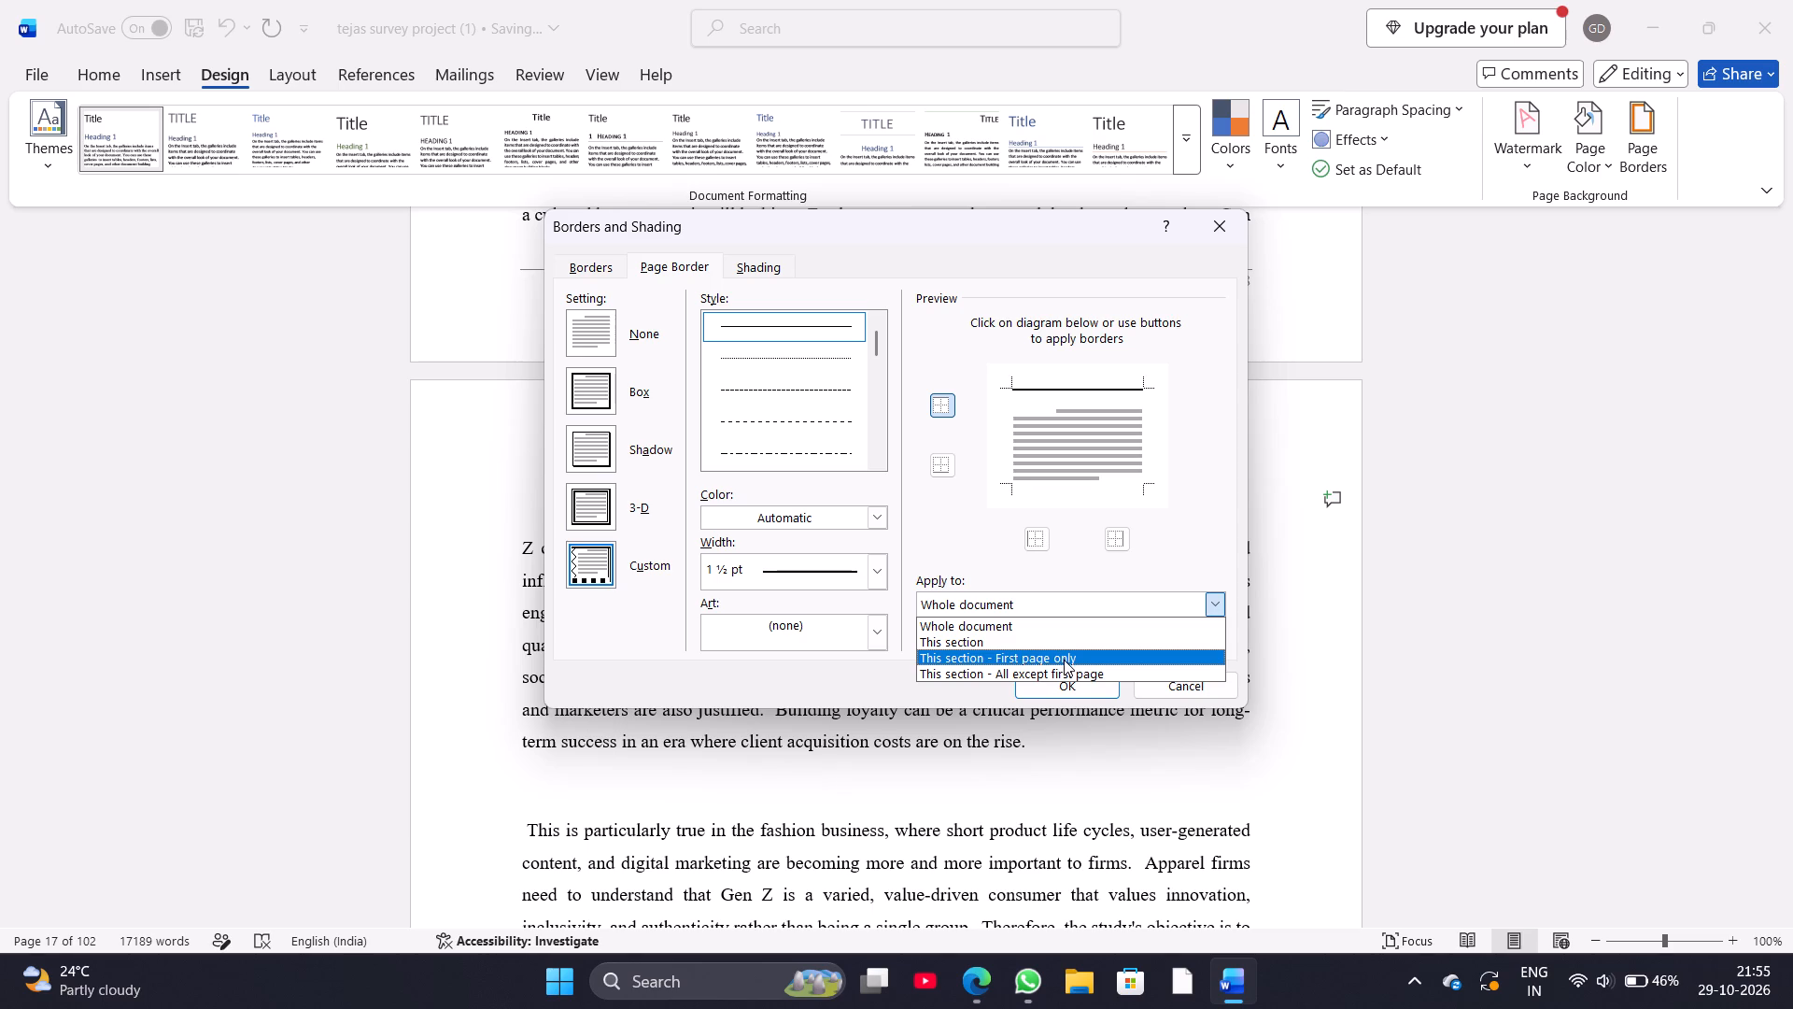
scroll(1094, 661, down, 1)
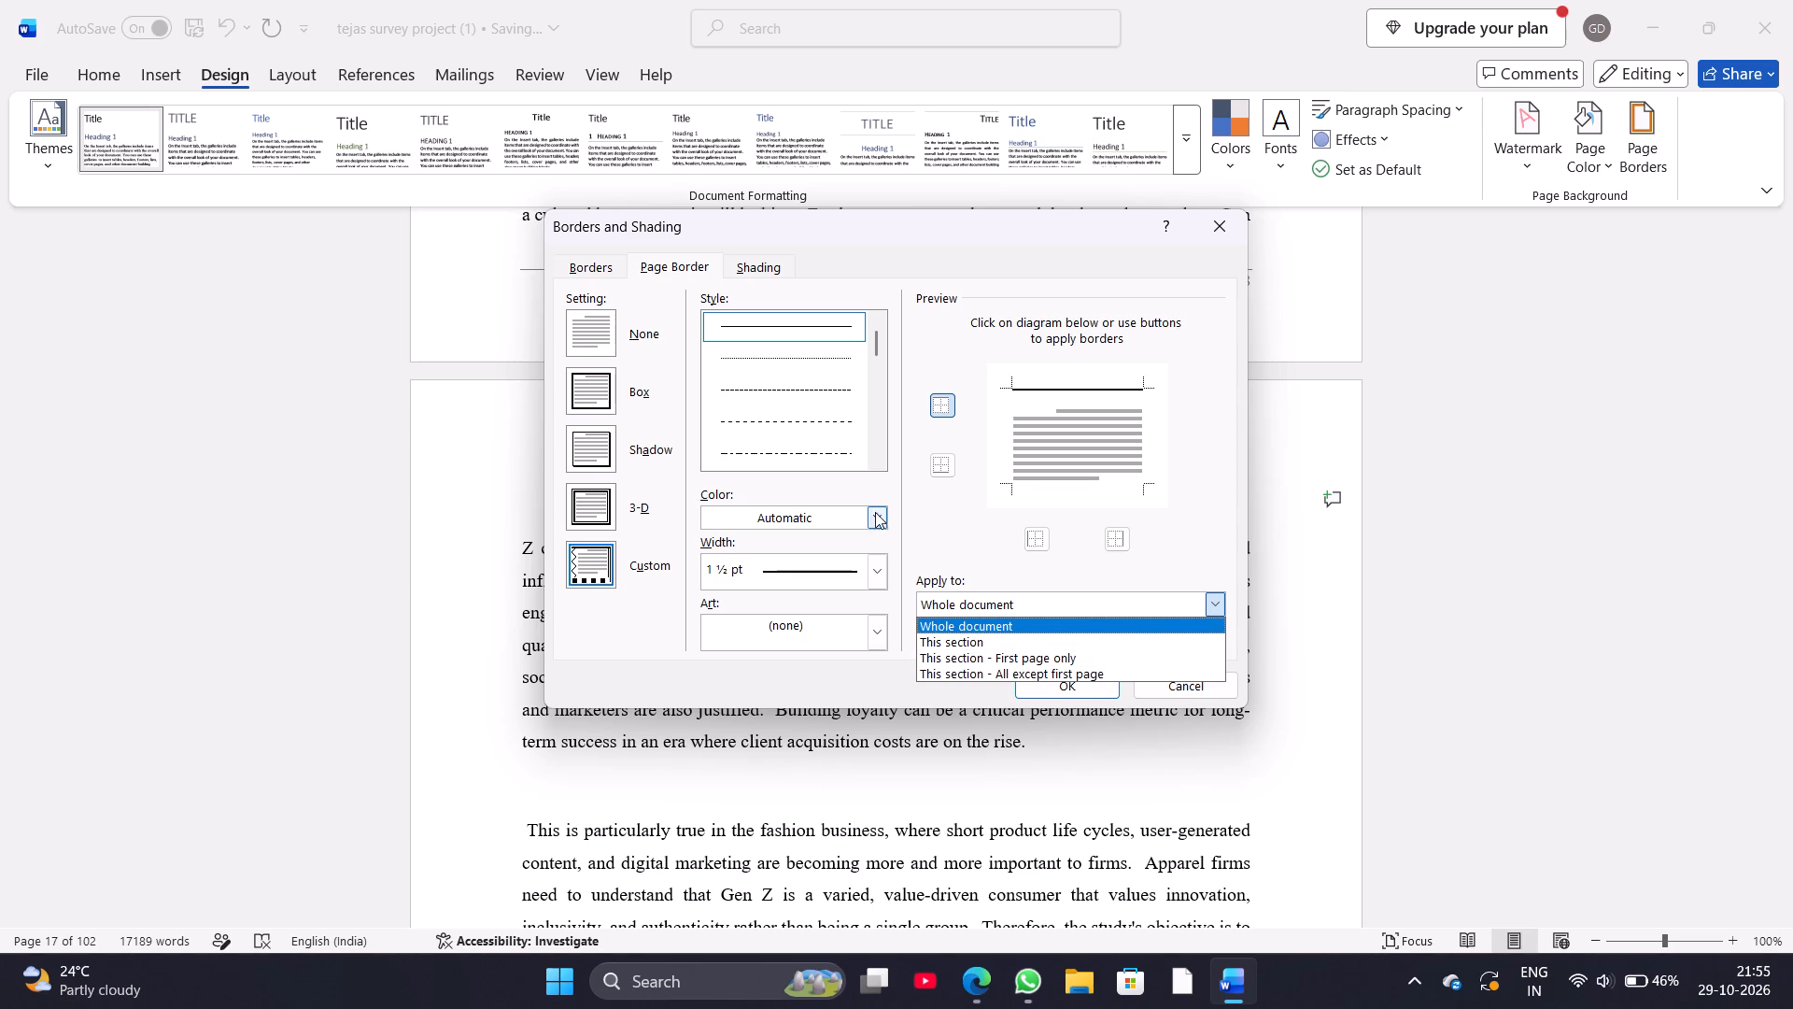
click(879, 649)
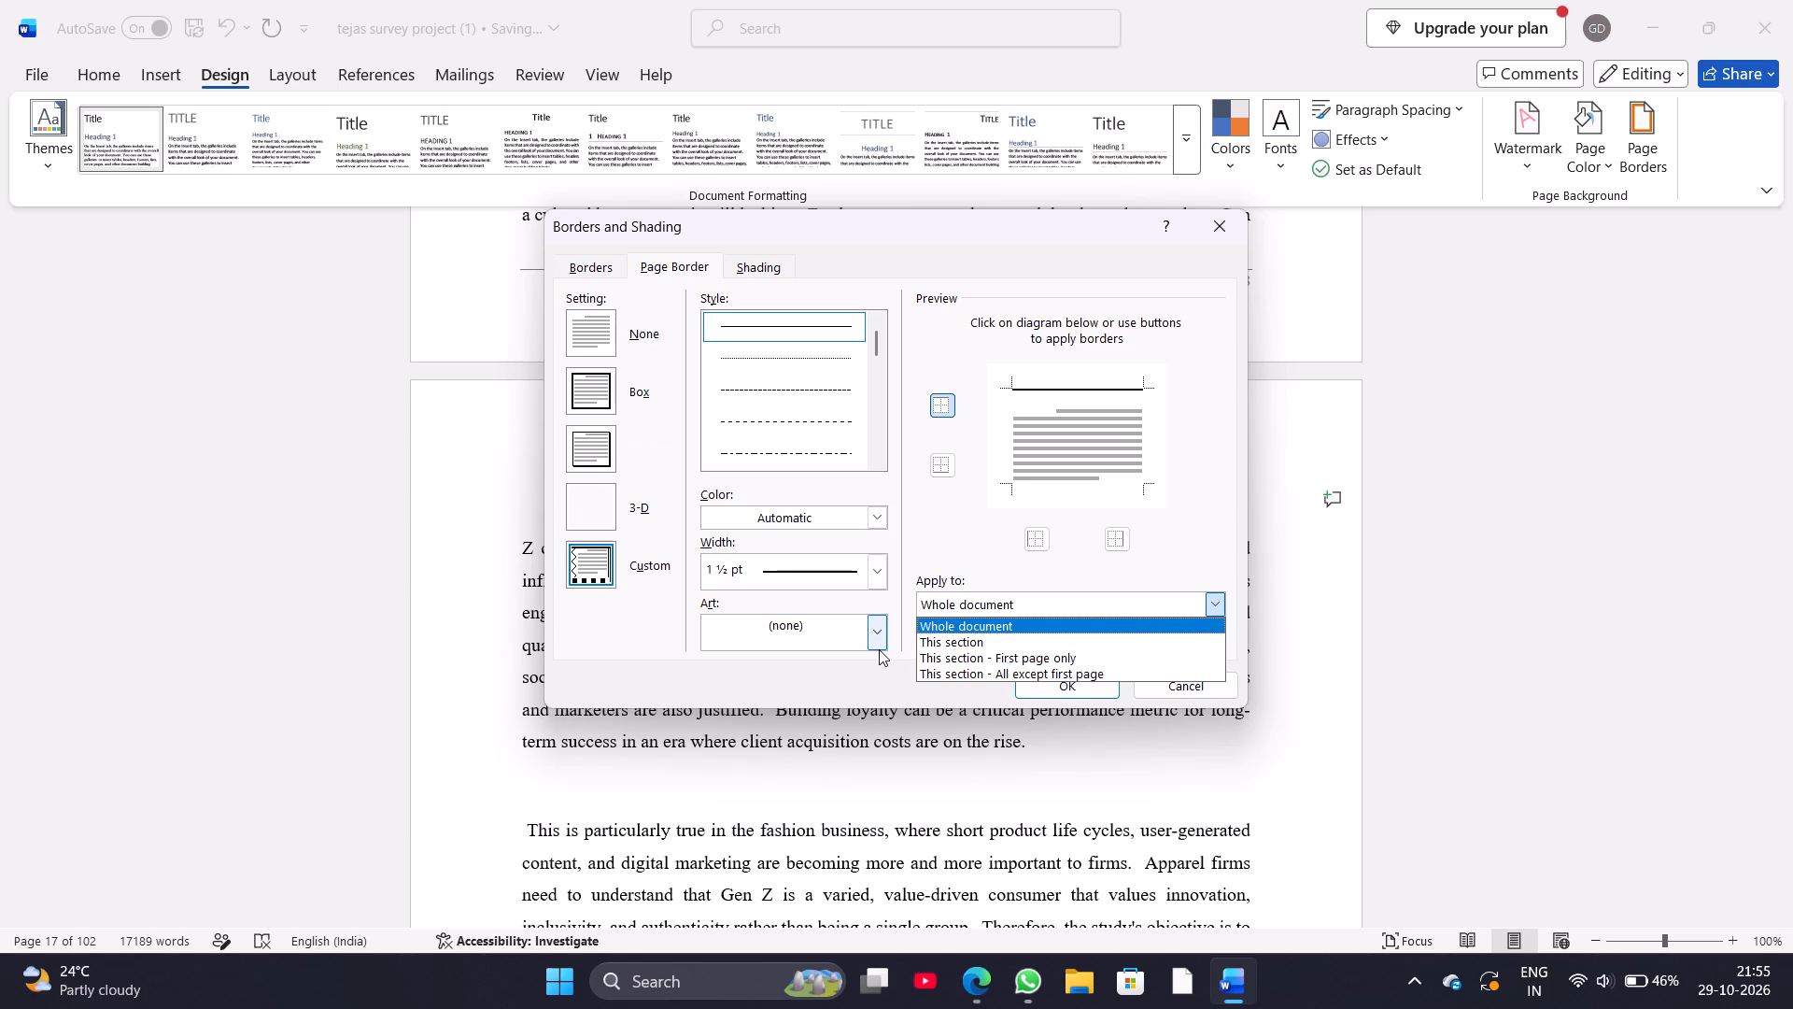
click(870, 639)
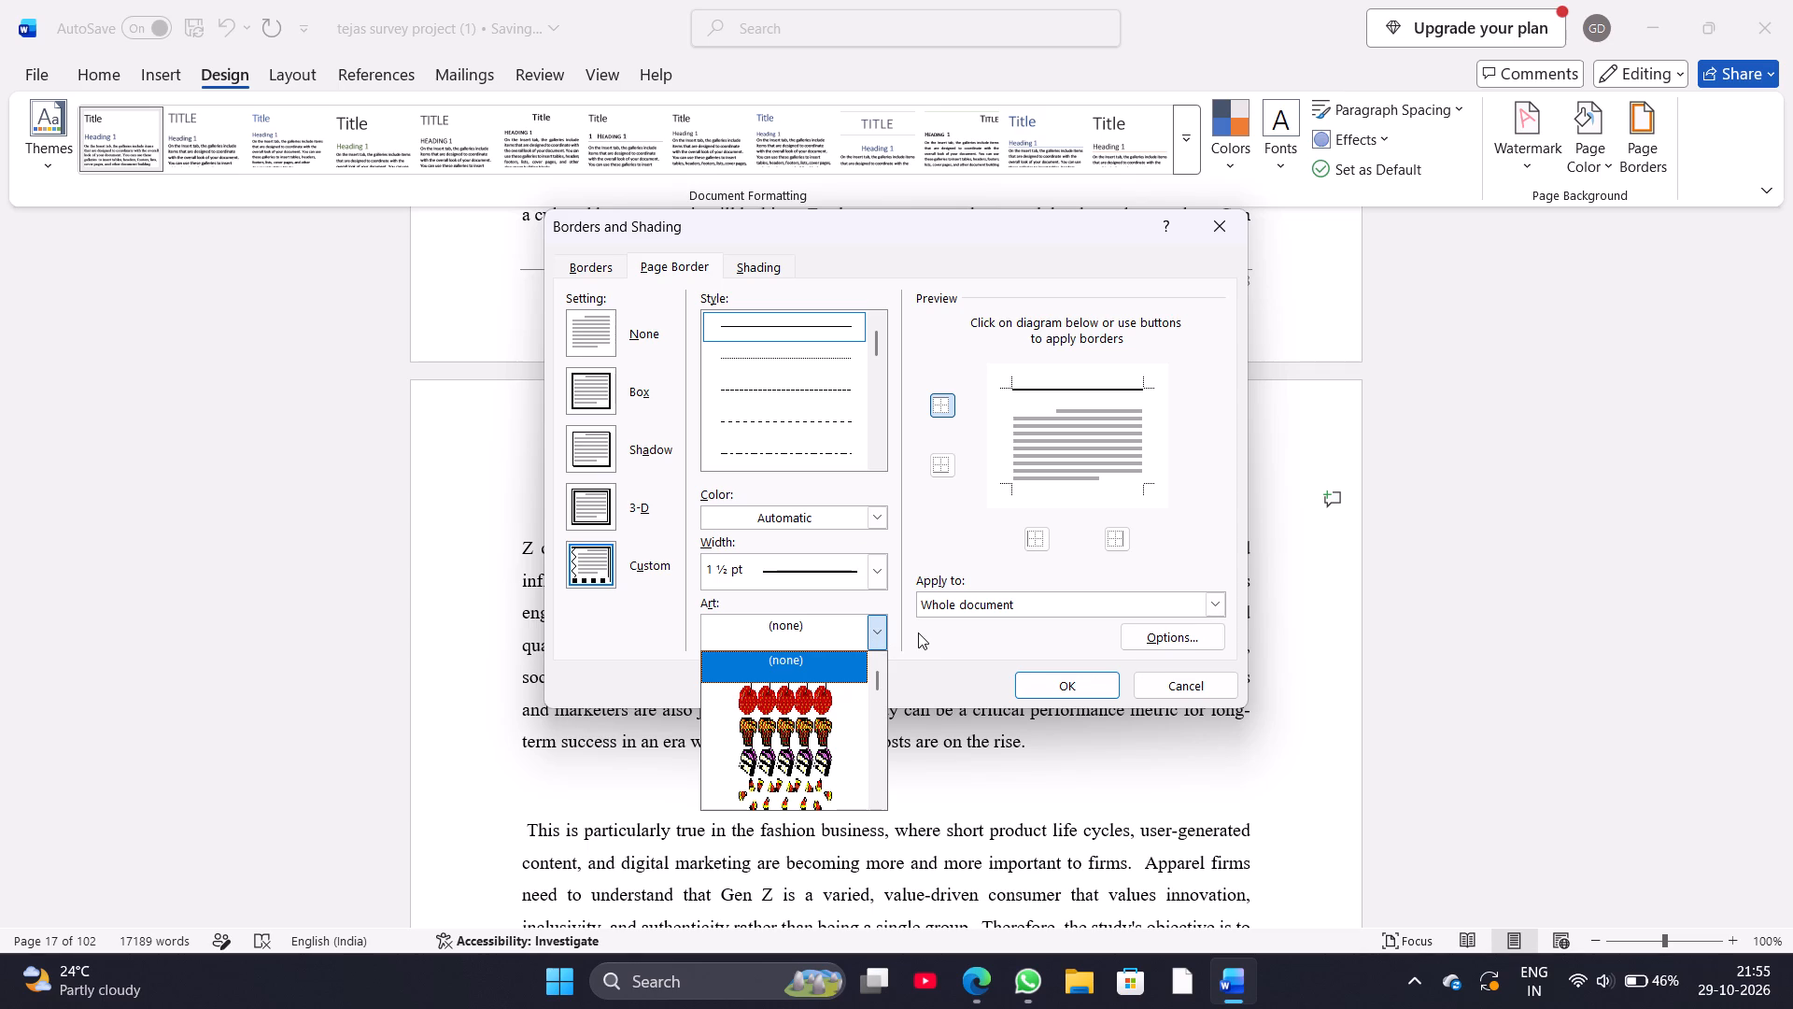
click(918, 632)
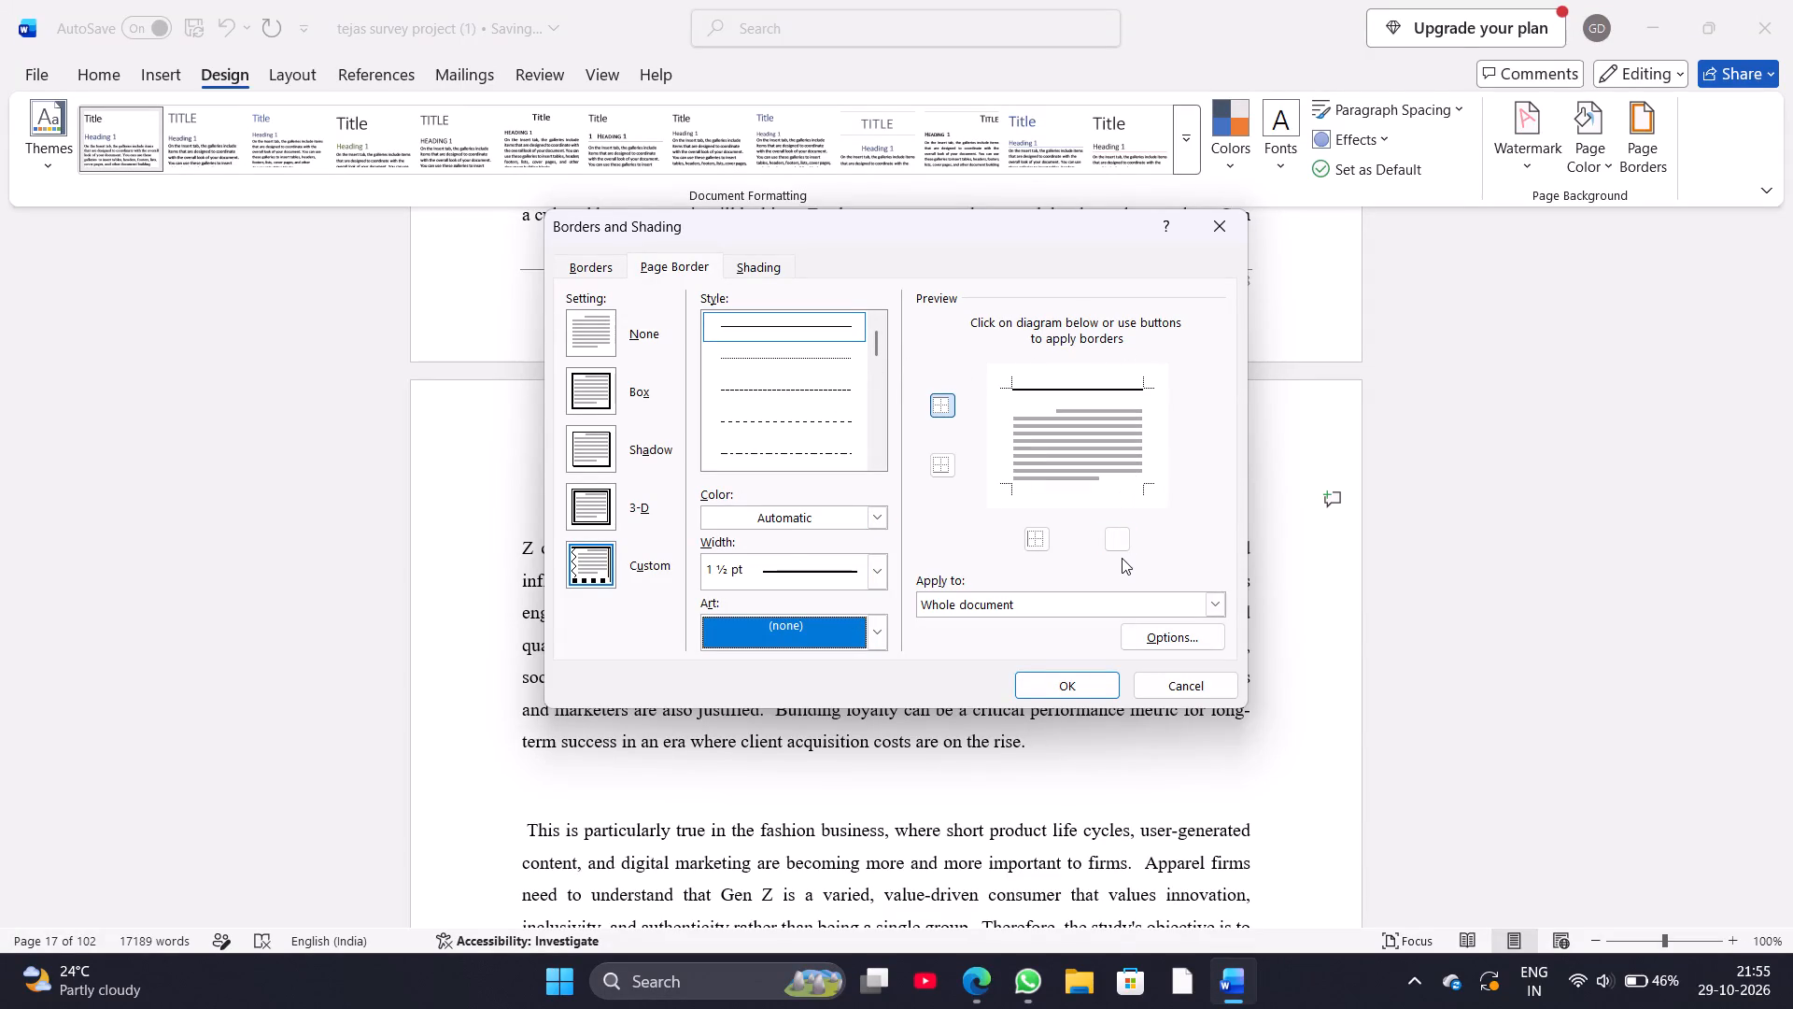
click(1180, 630)
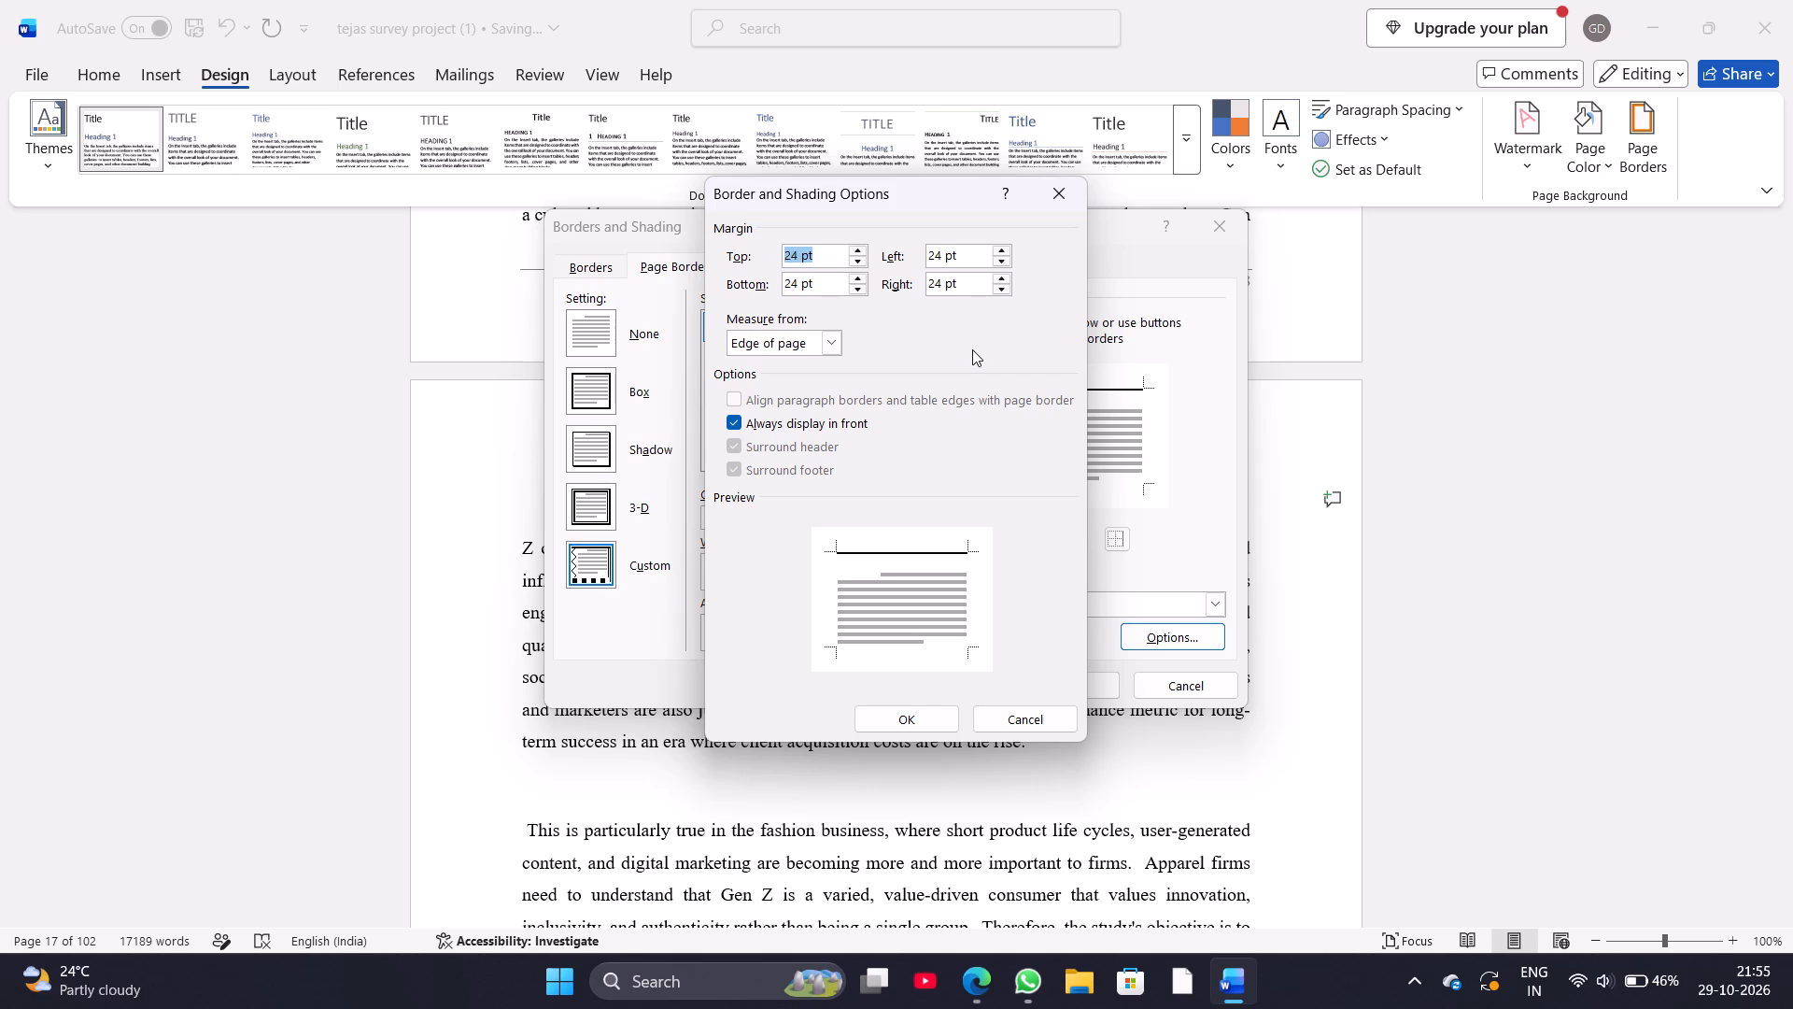
click(833, 348)
click(865, 351)
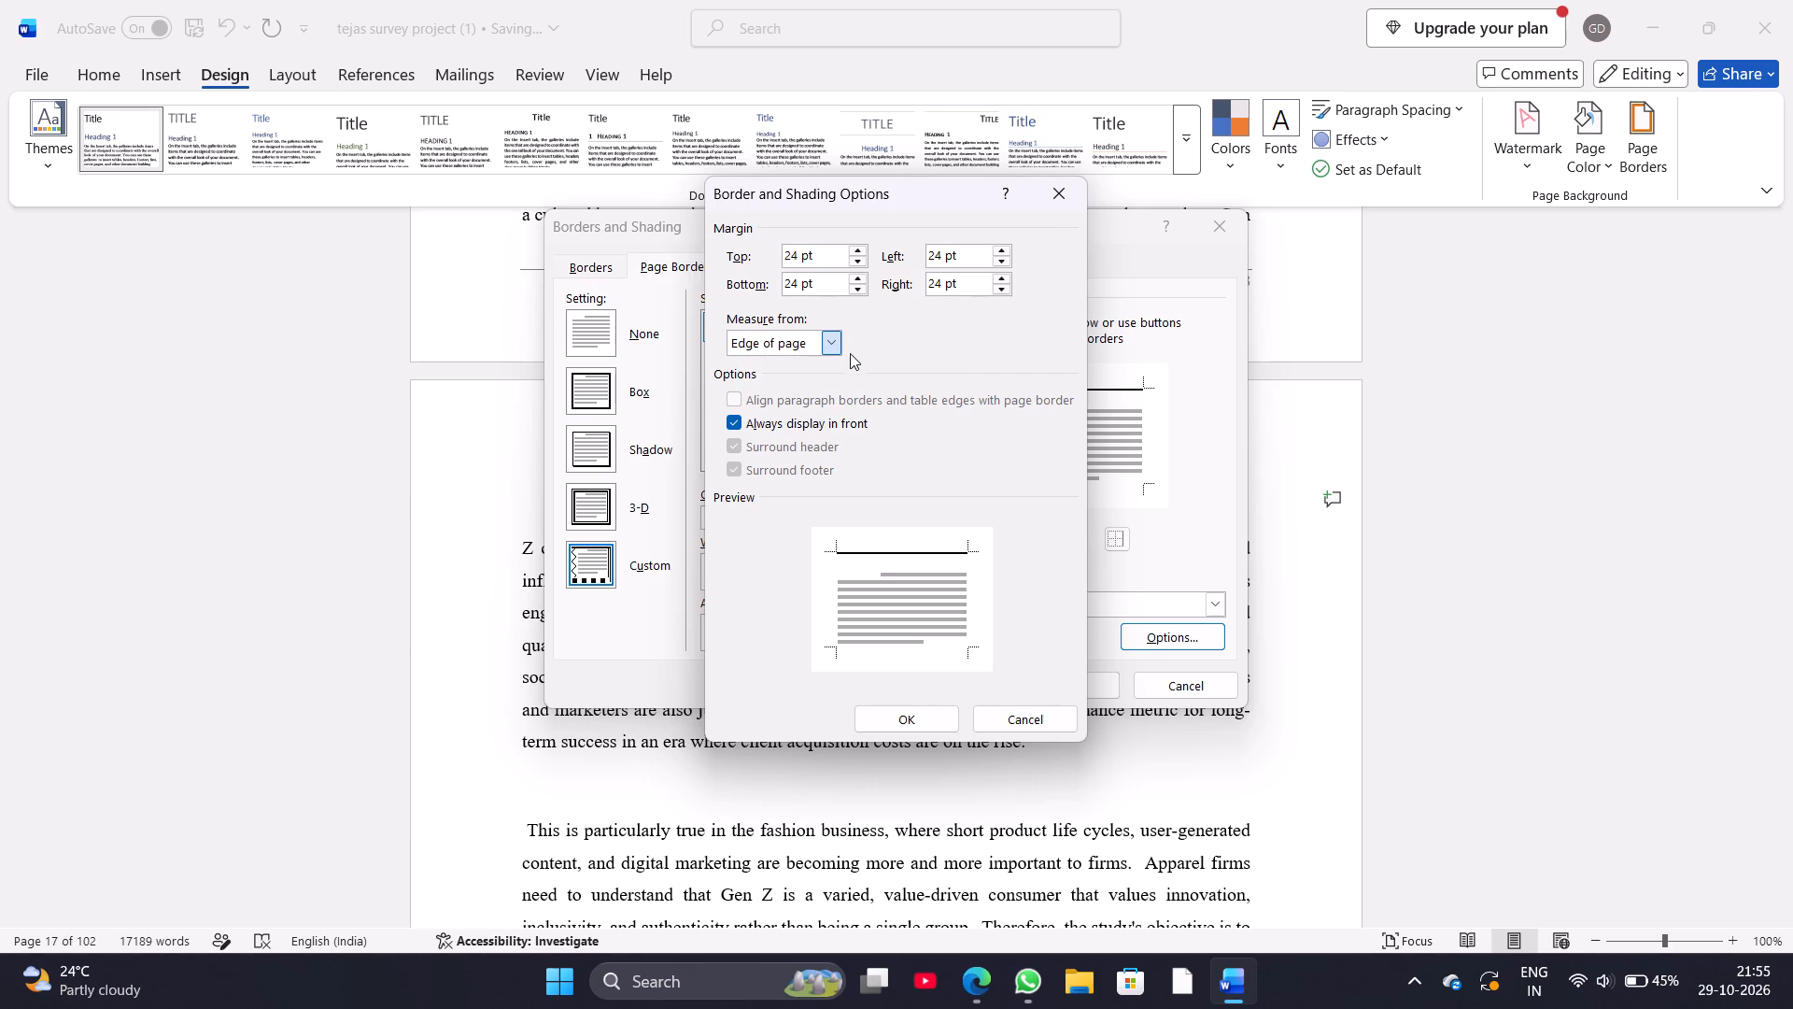
click(838, 371)
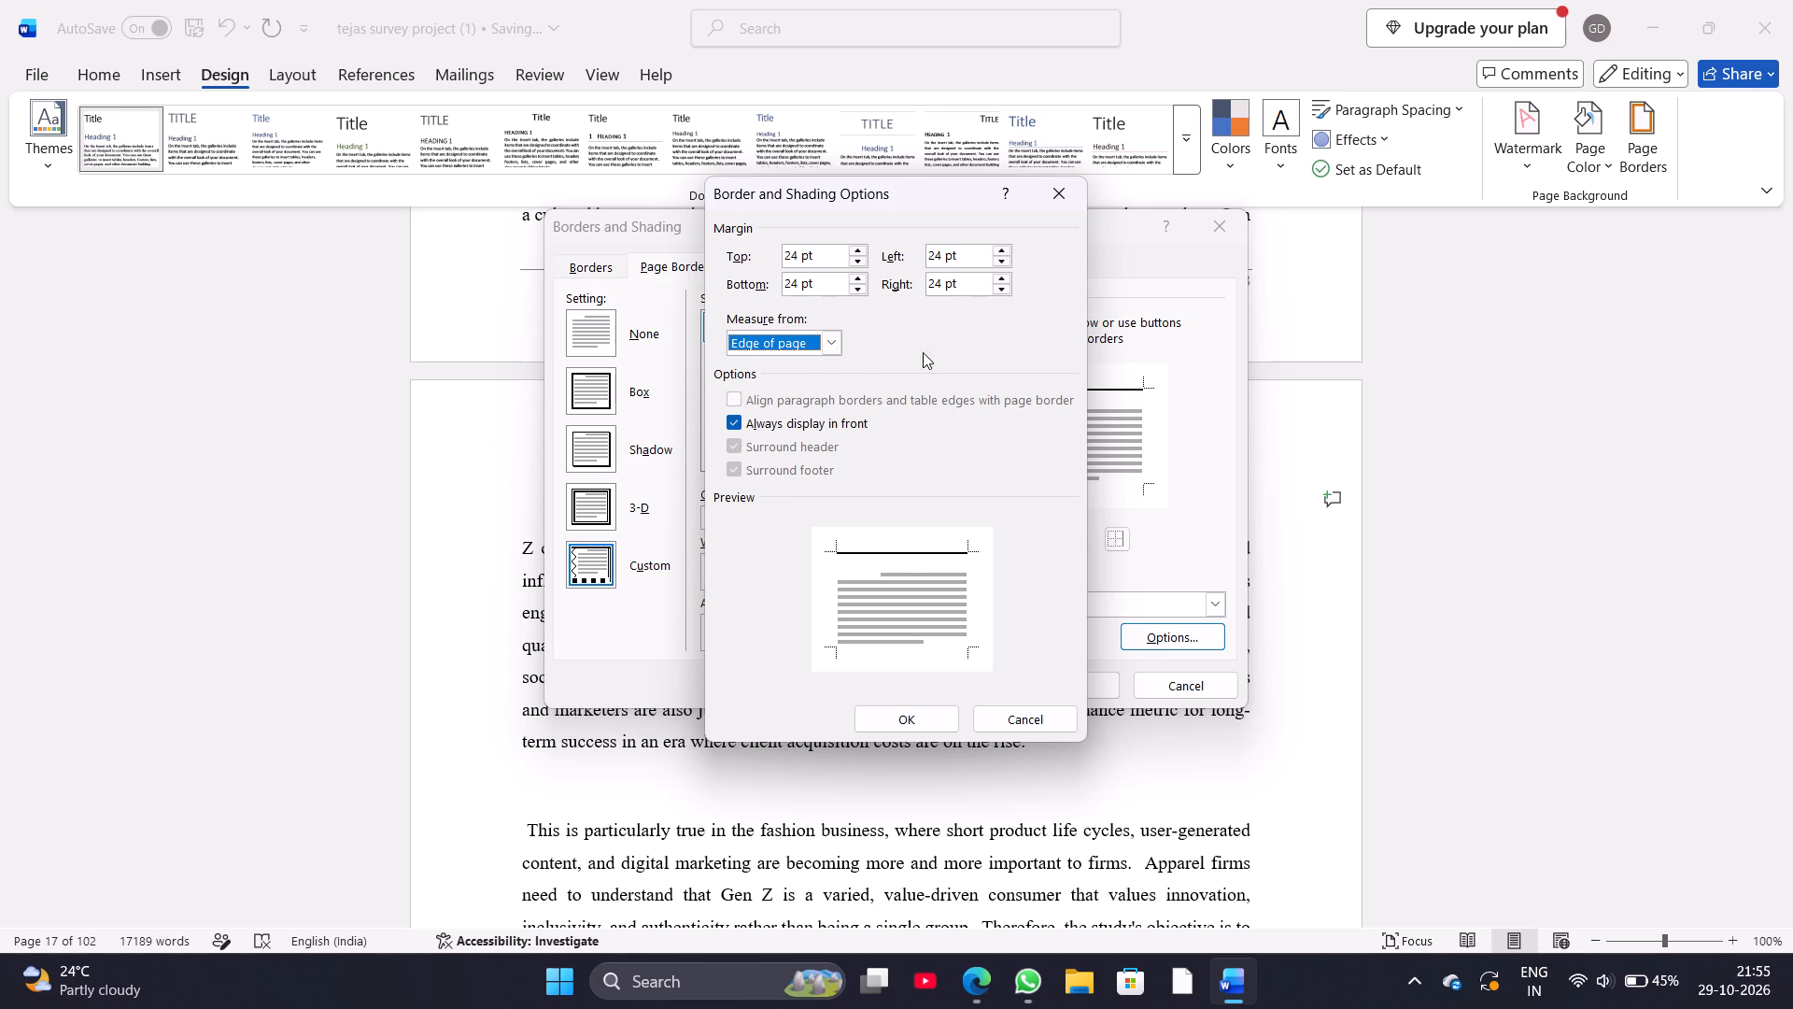
click(908, 727)
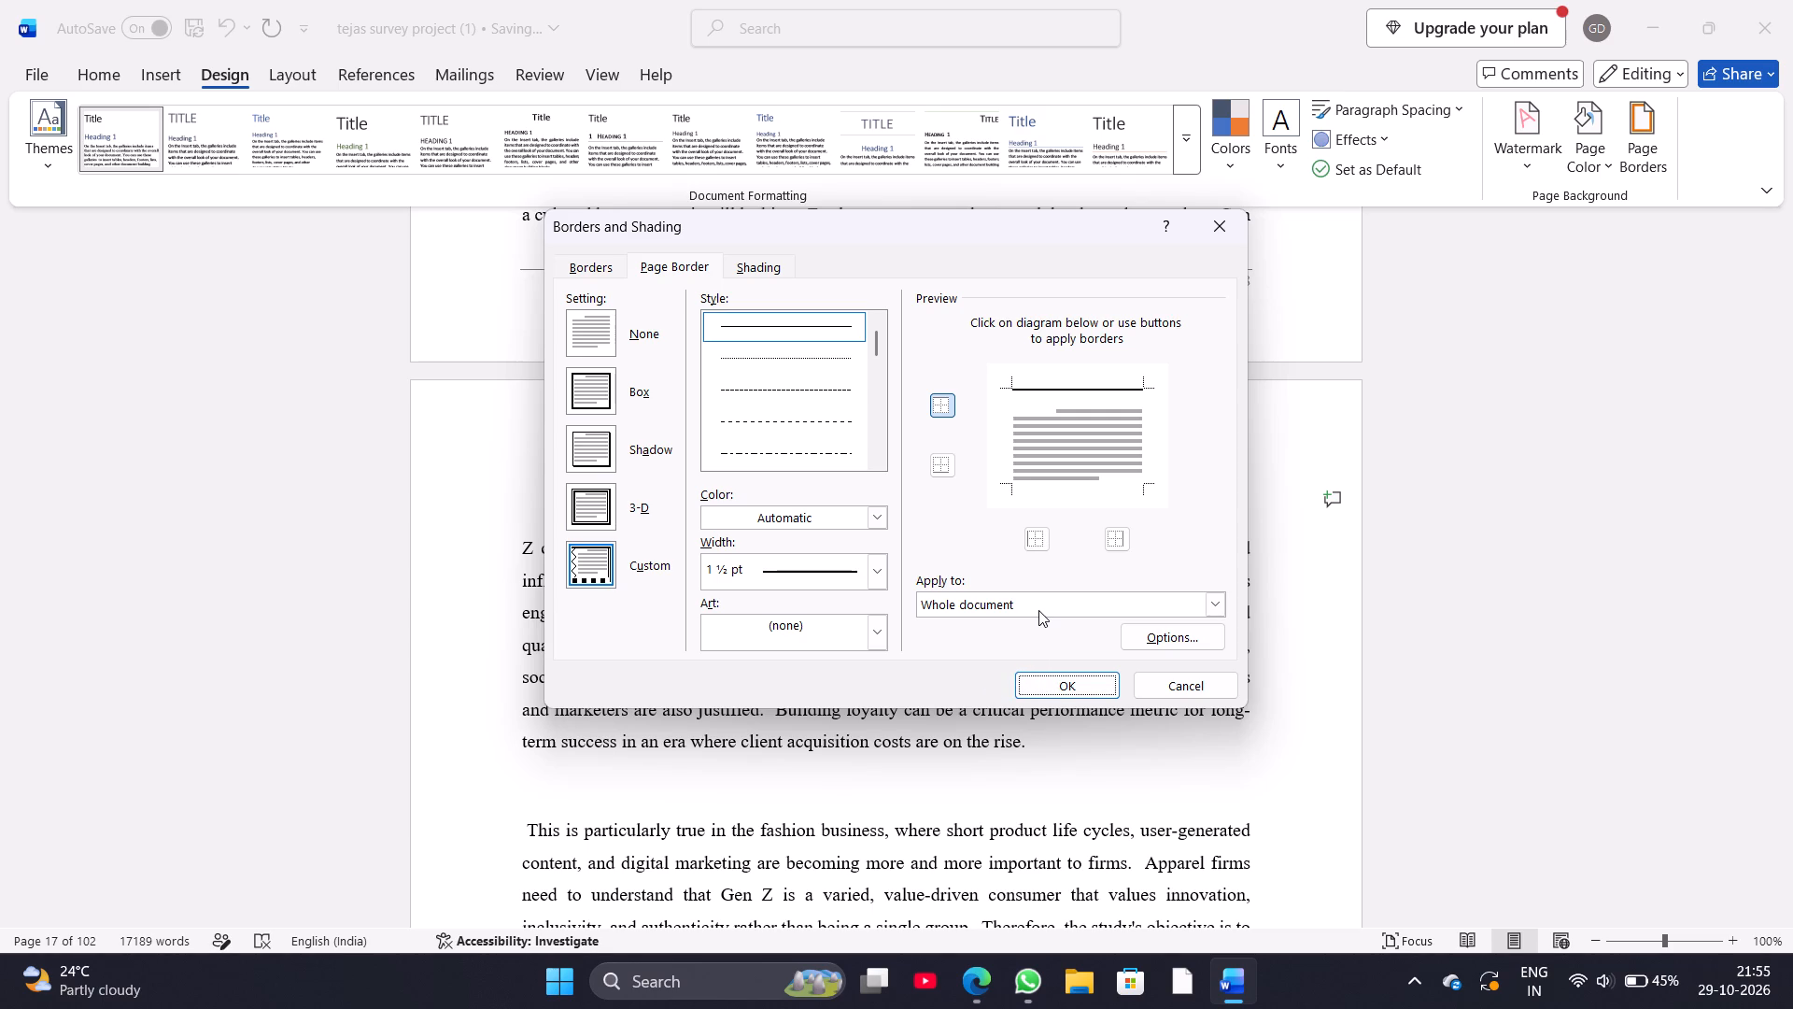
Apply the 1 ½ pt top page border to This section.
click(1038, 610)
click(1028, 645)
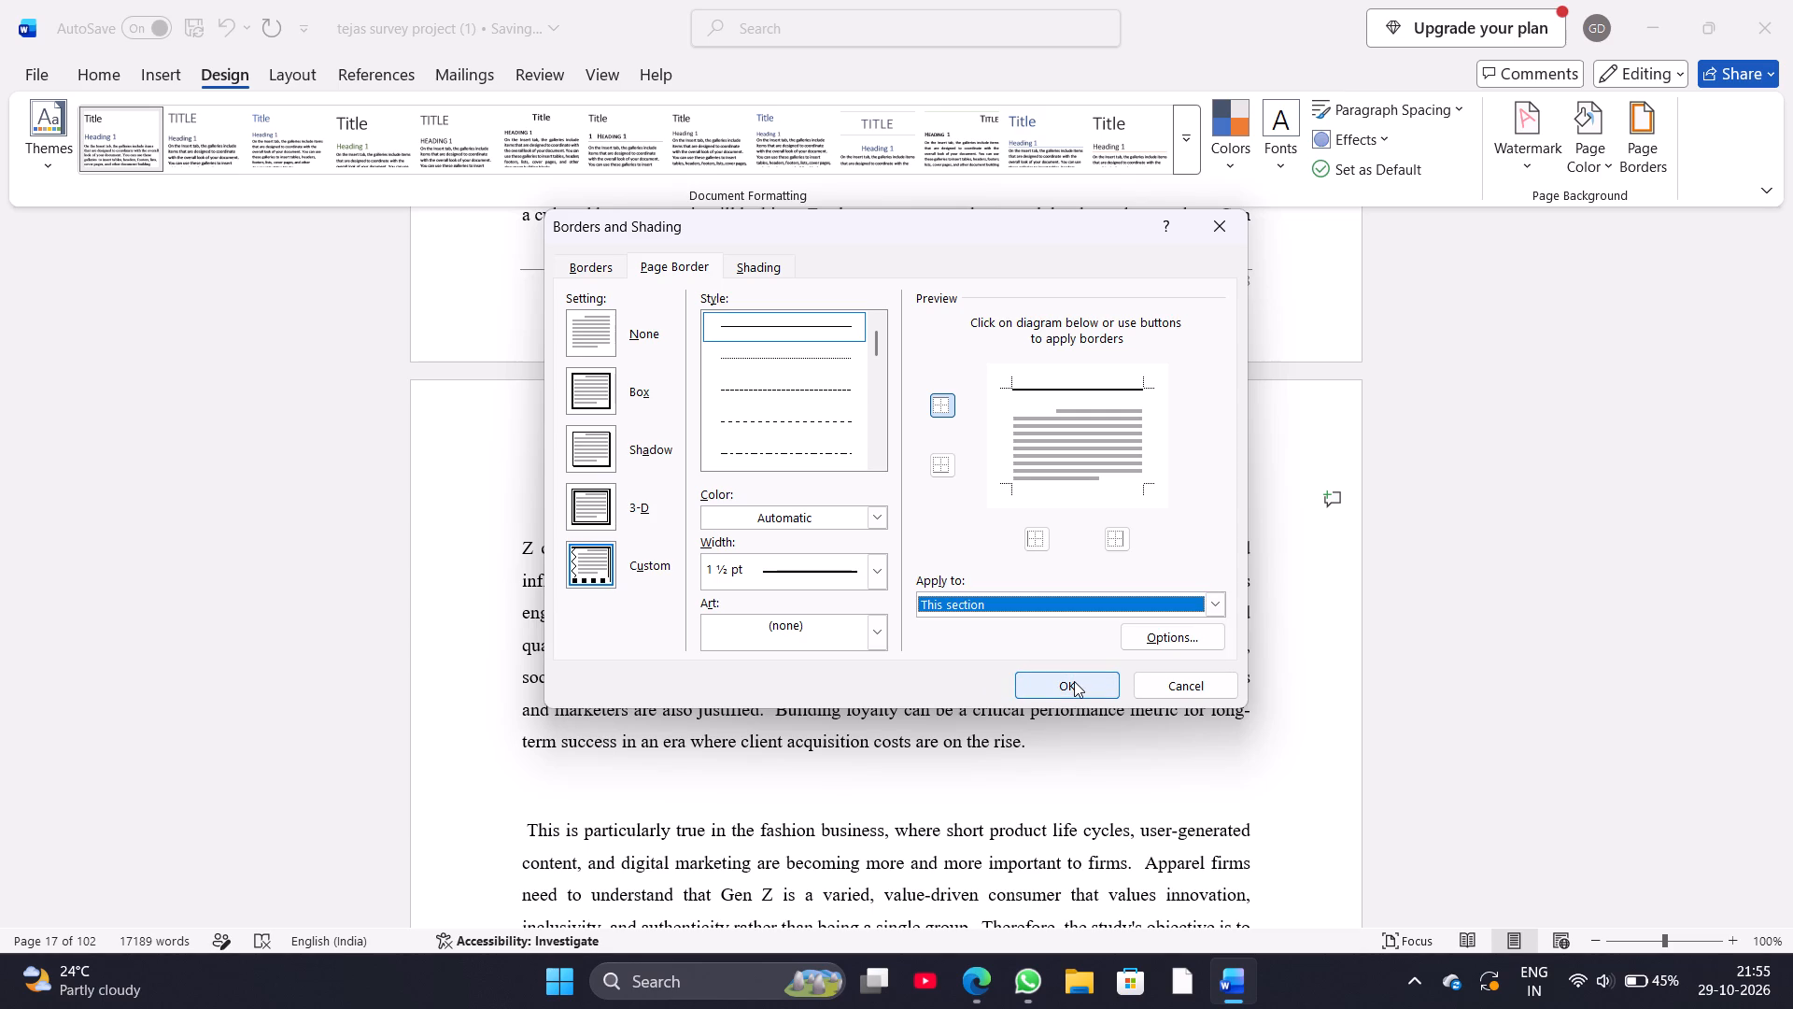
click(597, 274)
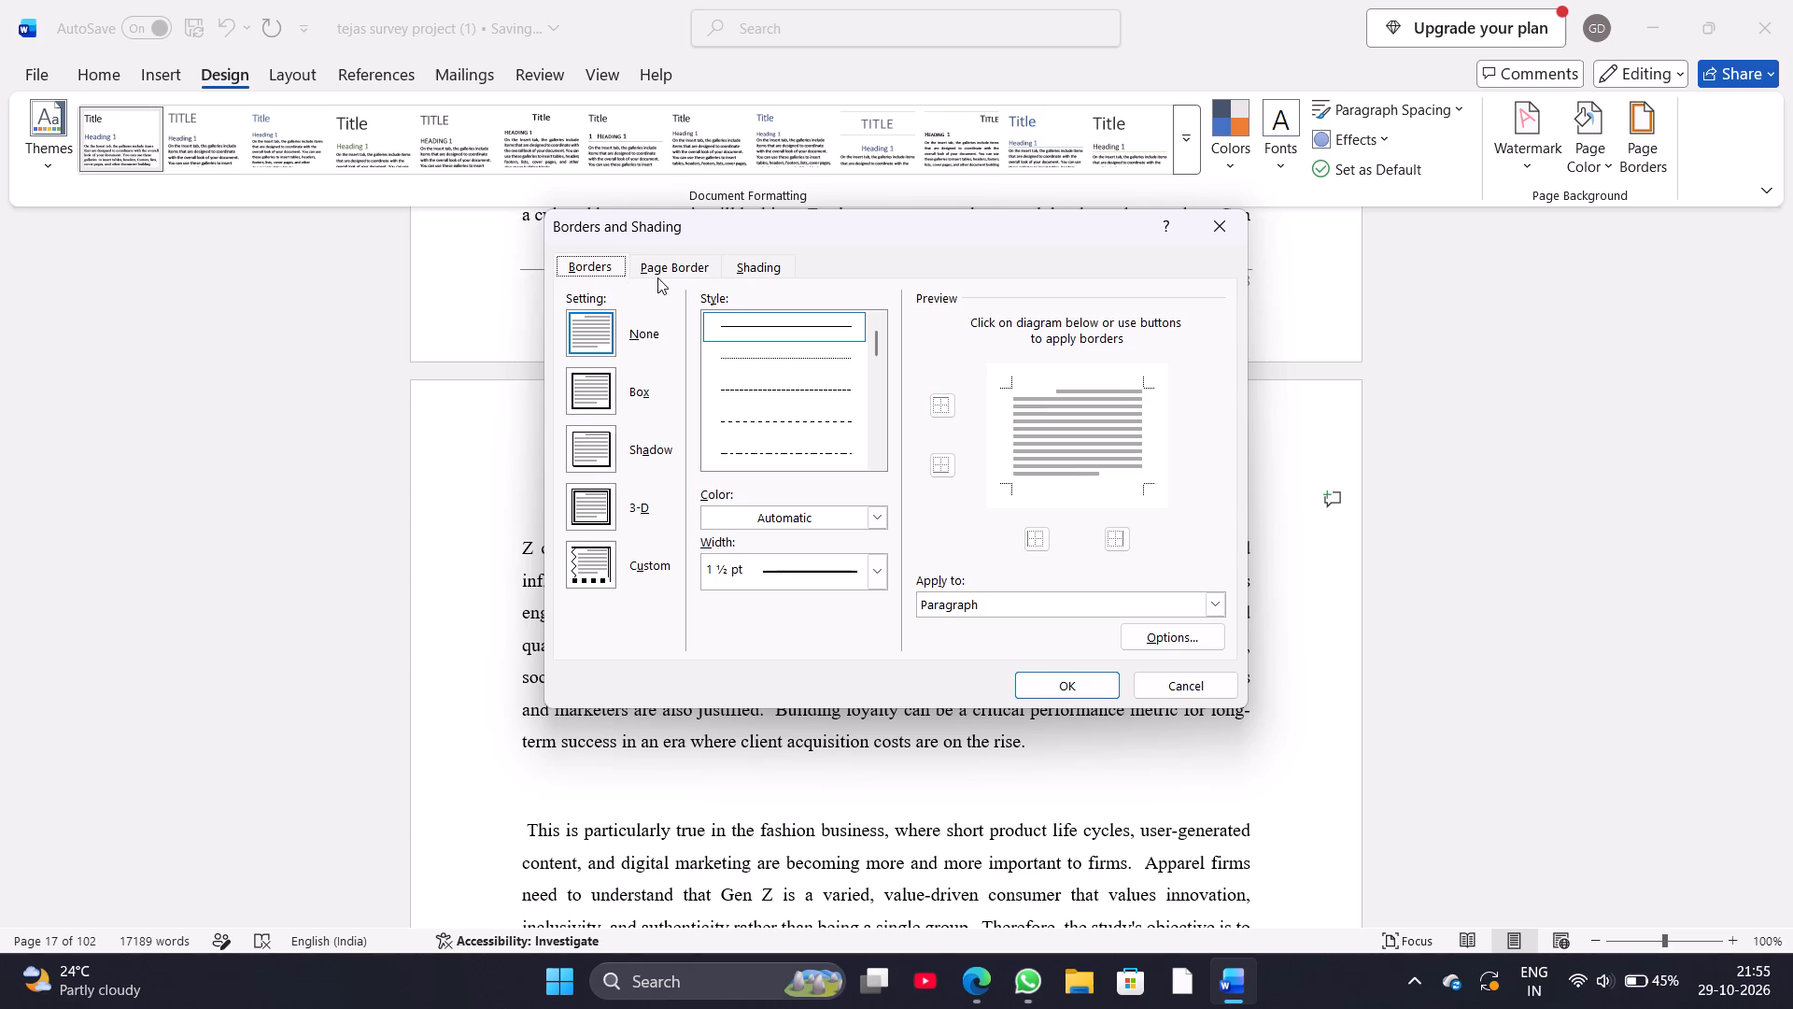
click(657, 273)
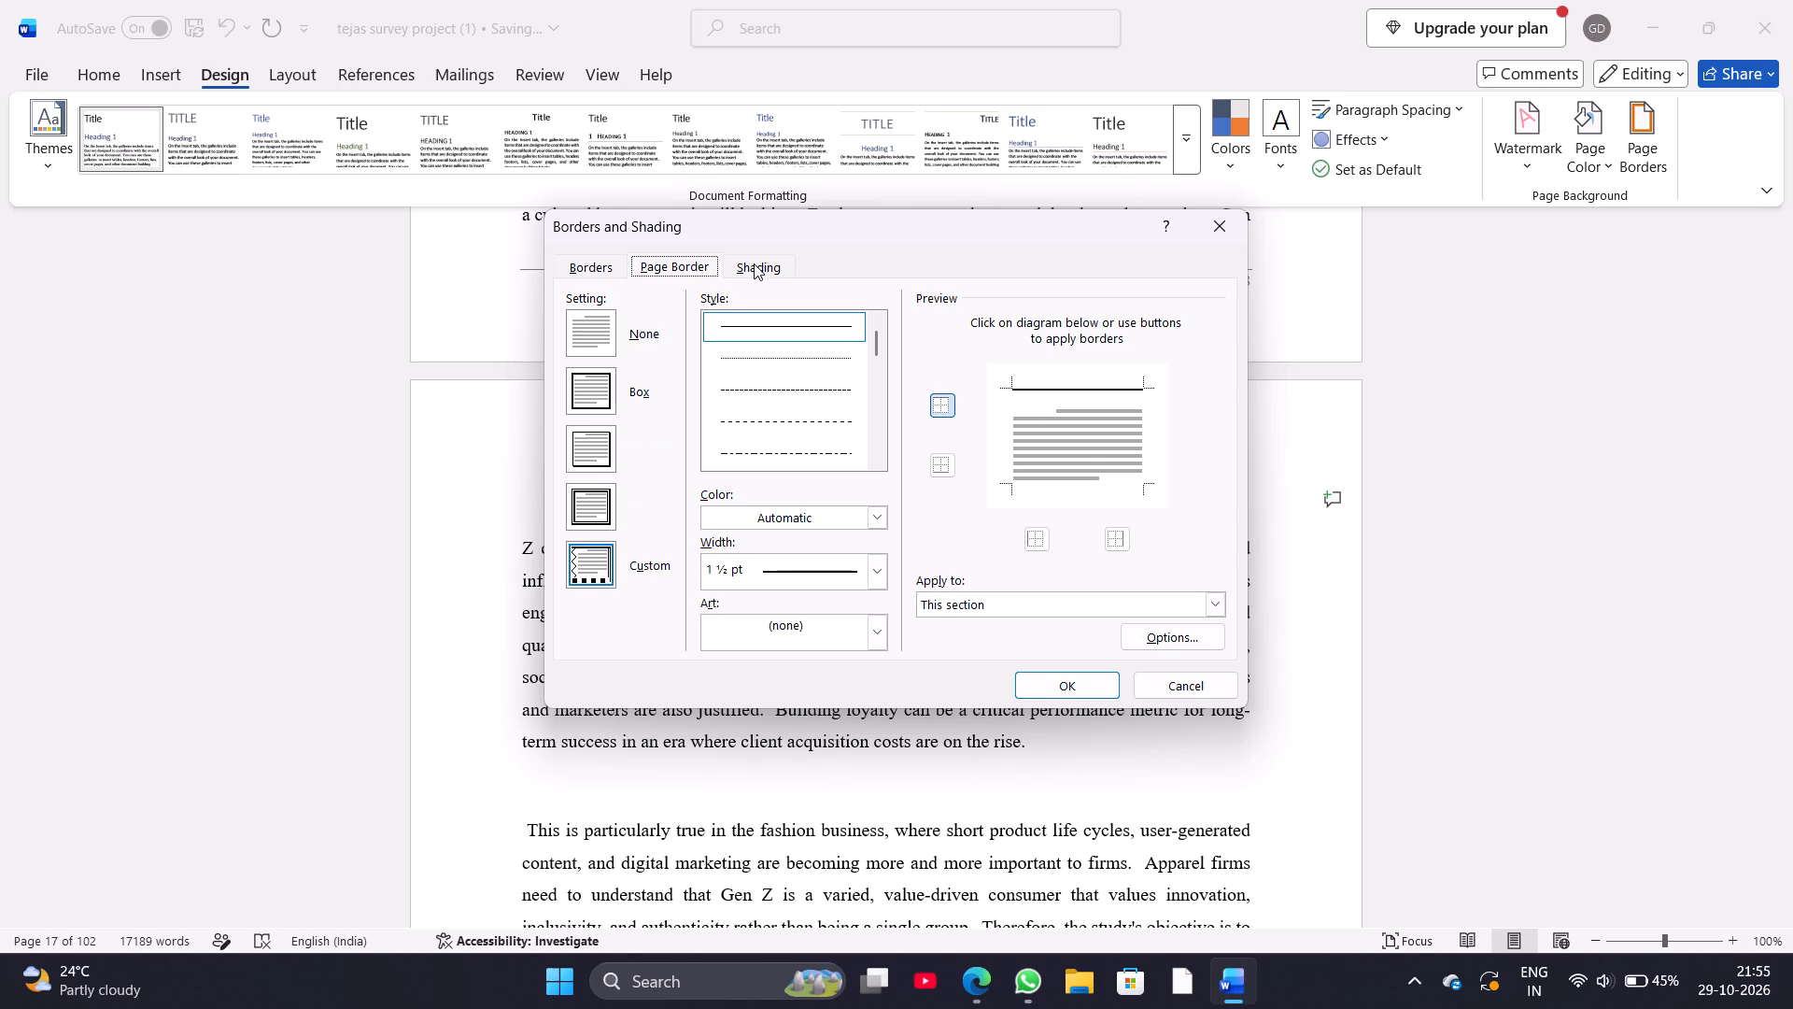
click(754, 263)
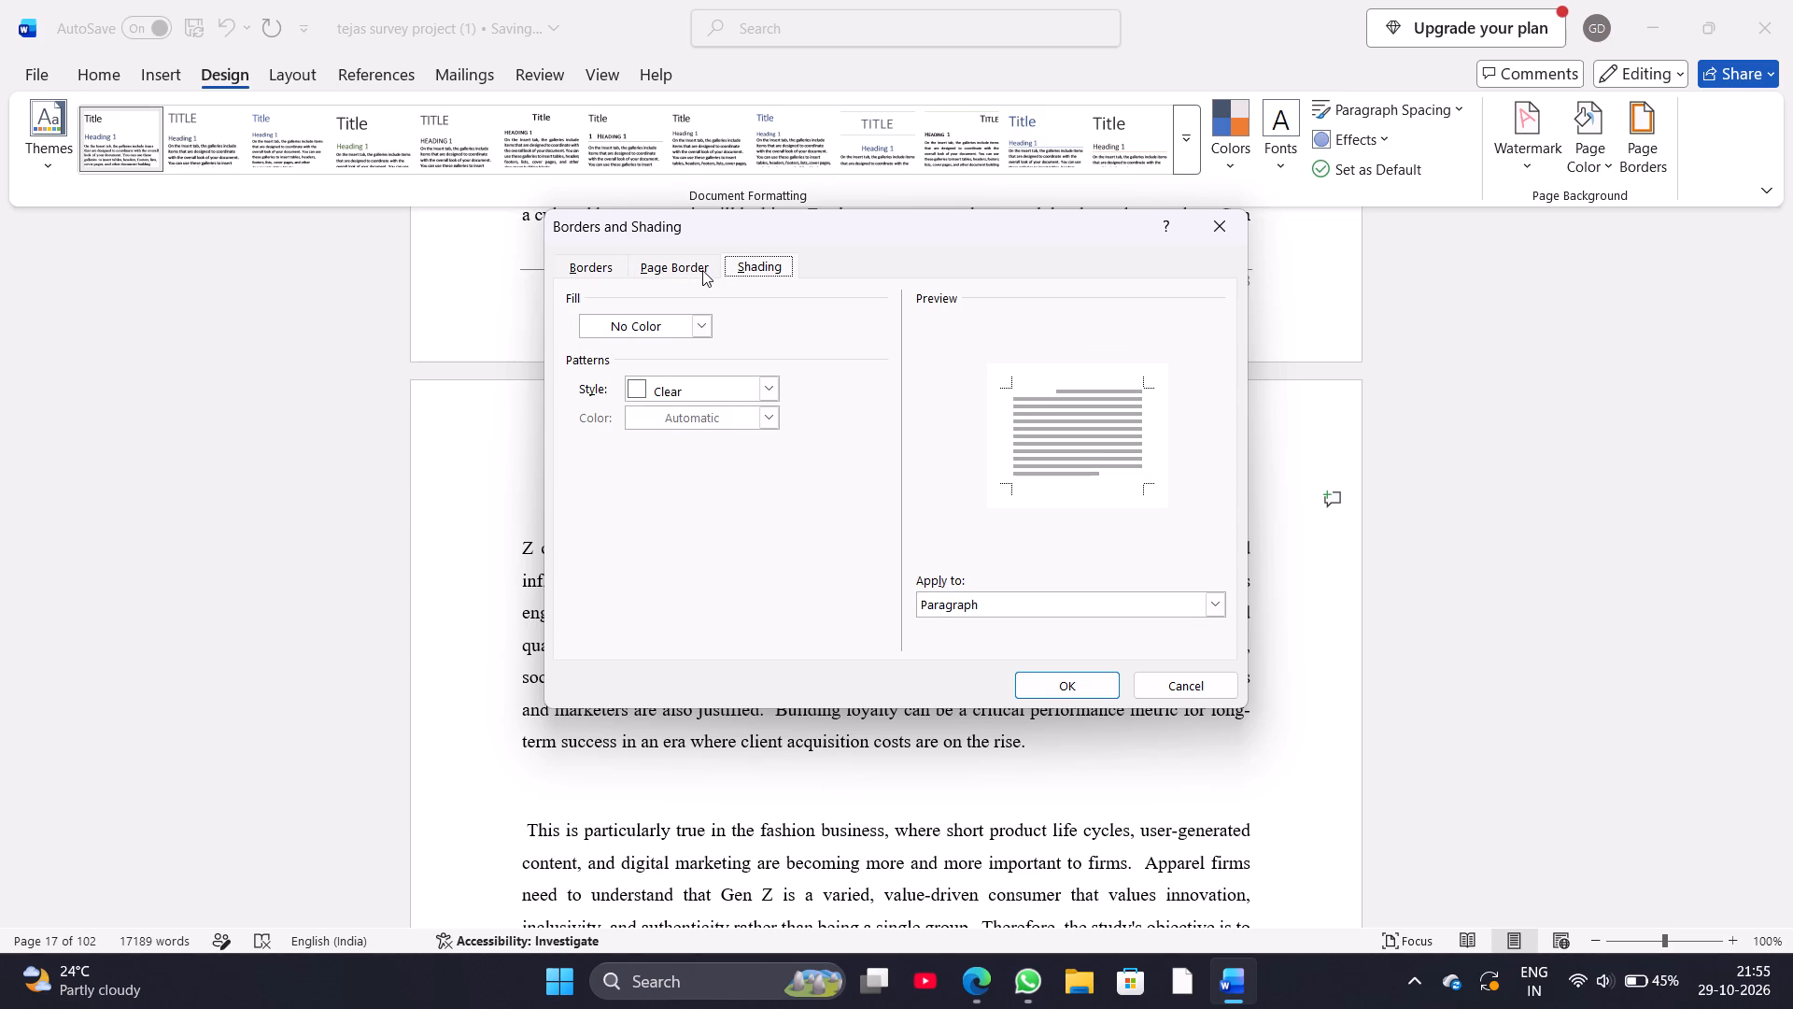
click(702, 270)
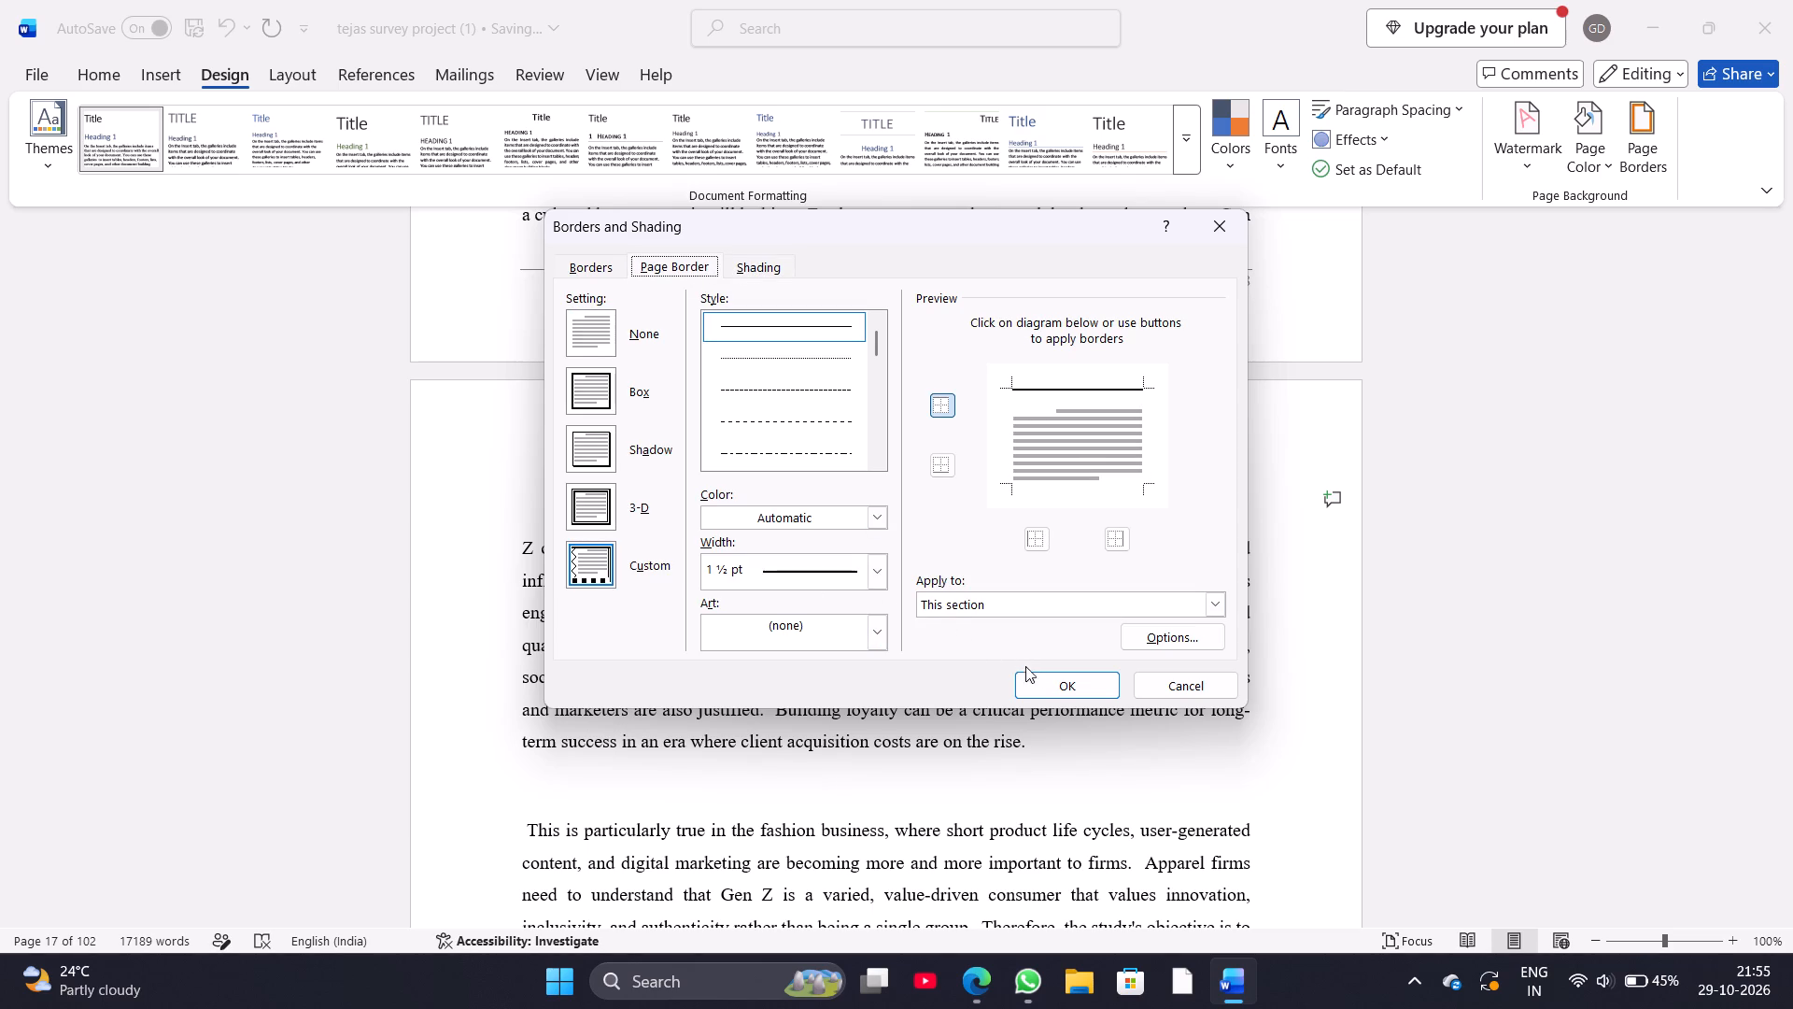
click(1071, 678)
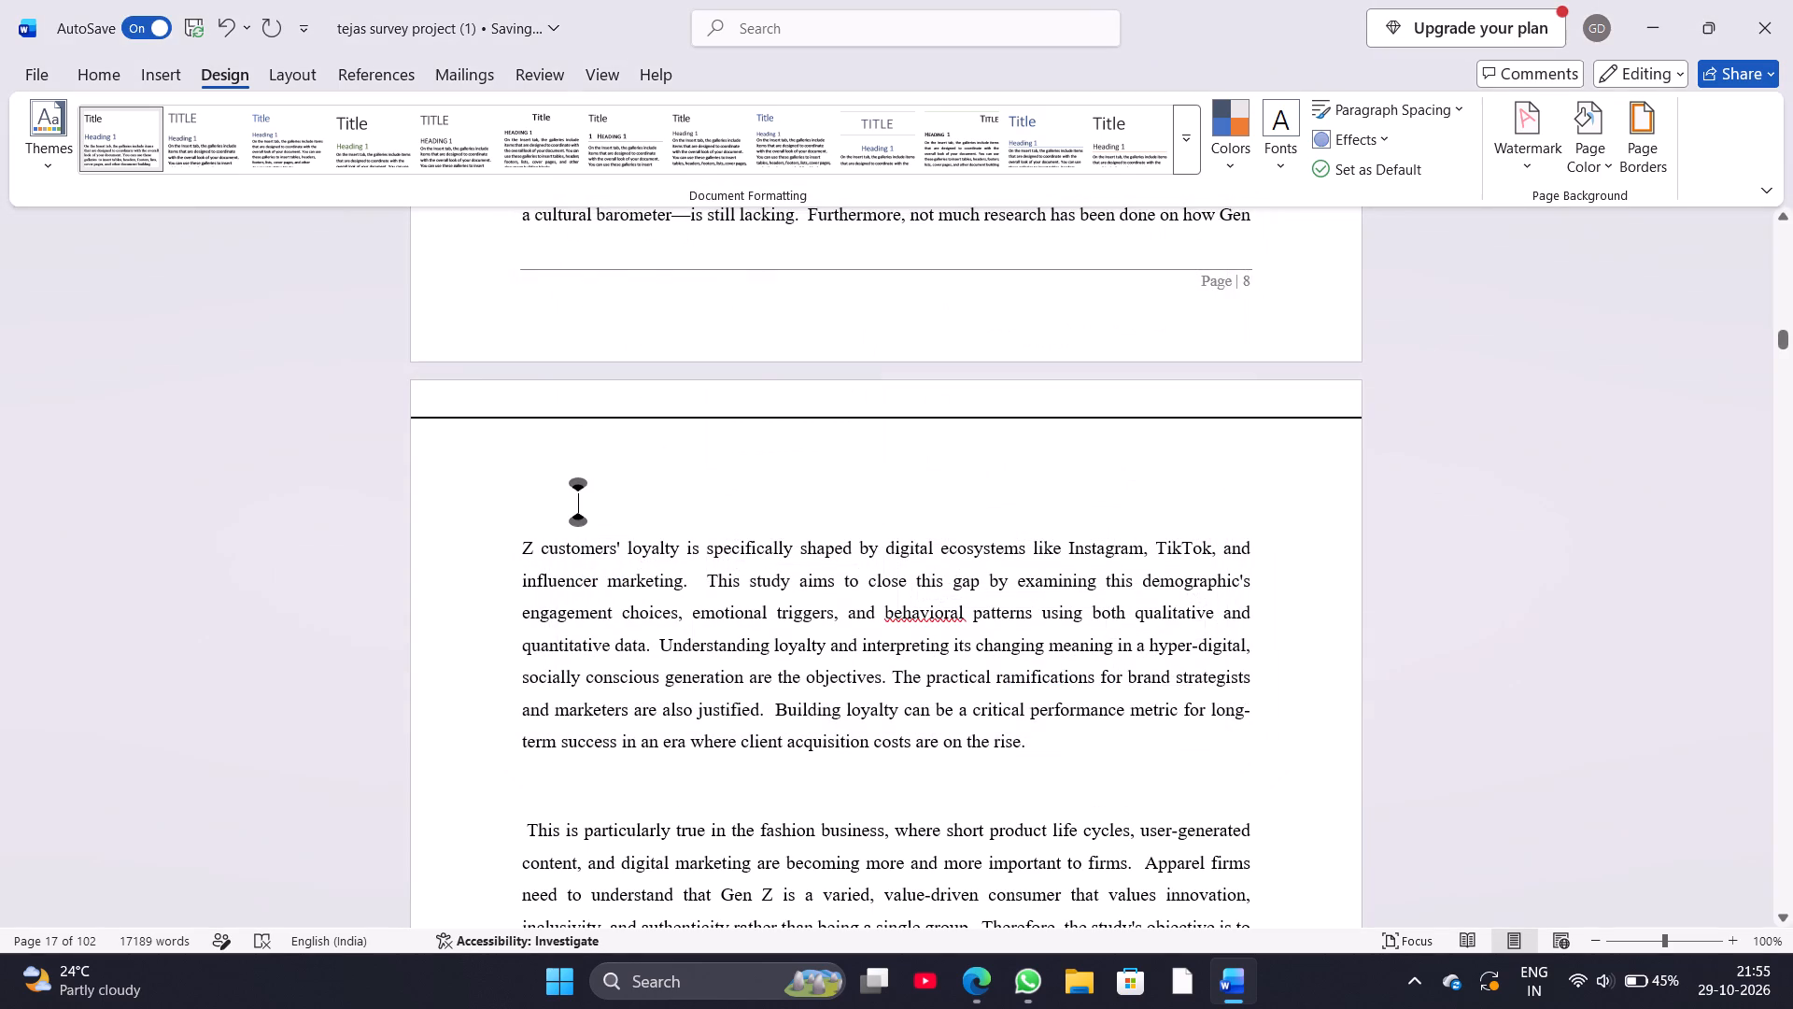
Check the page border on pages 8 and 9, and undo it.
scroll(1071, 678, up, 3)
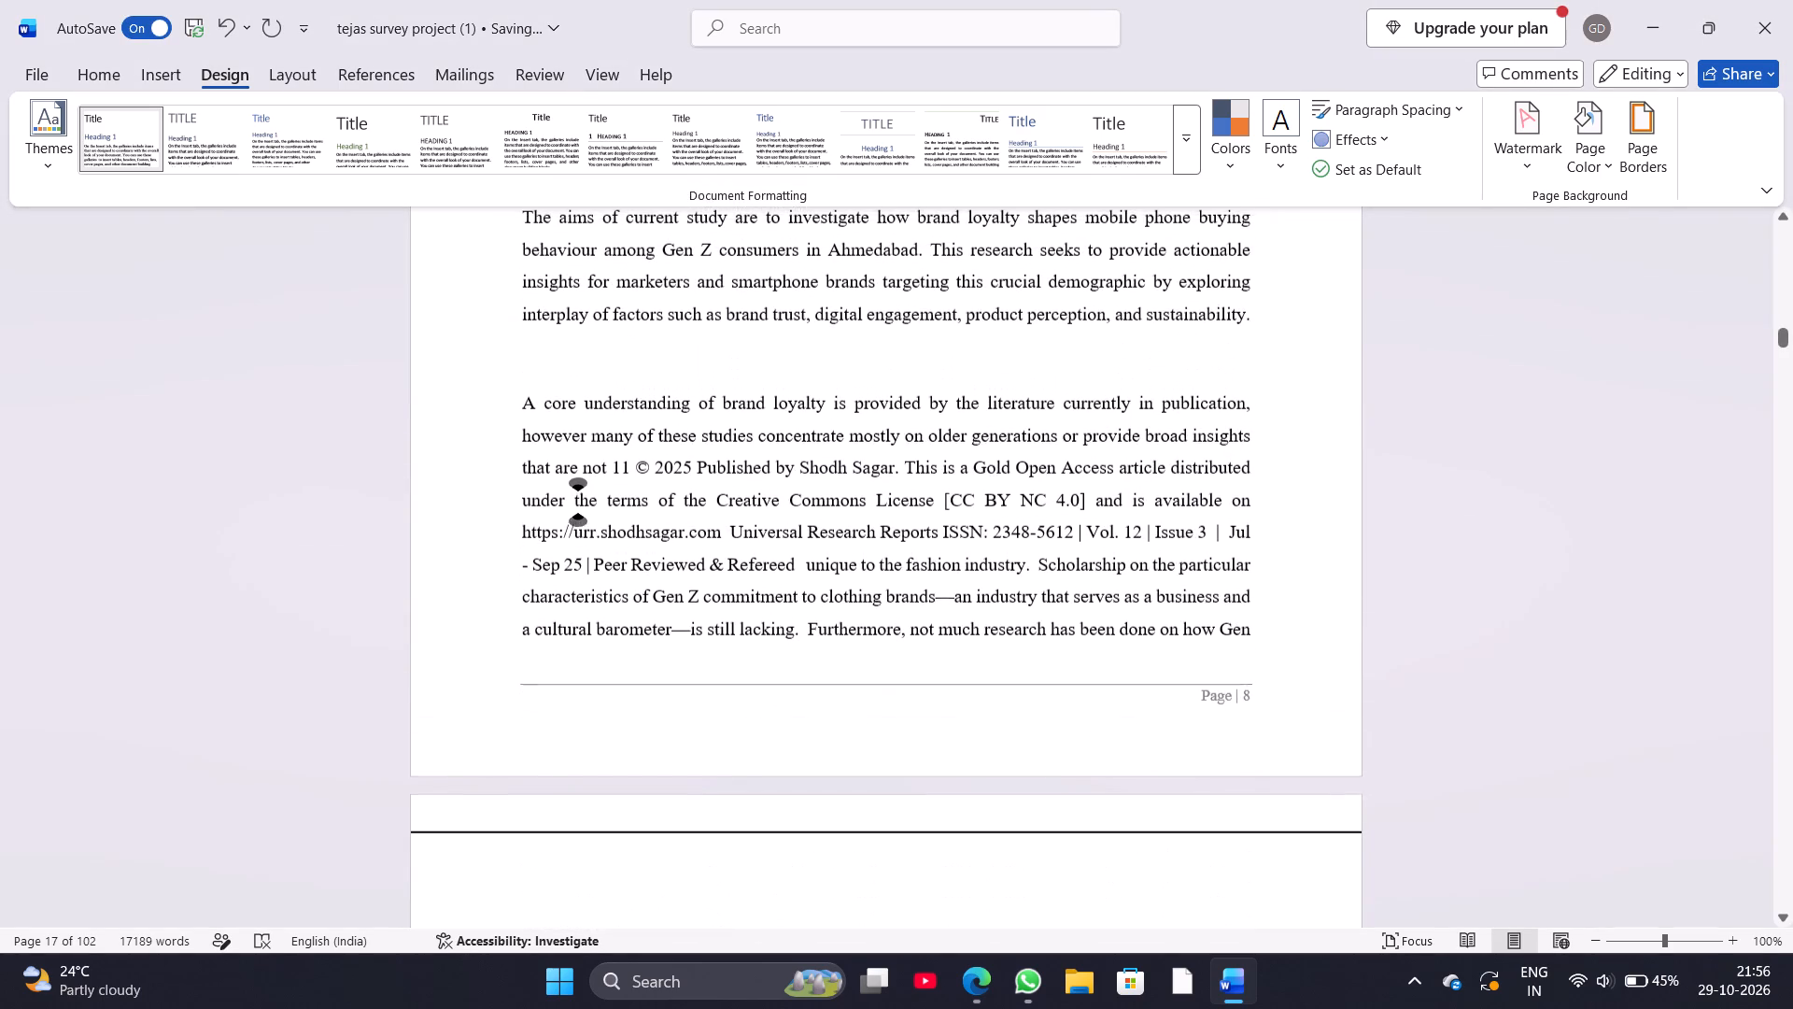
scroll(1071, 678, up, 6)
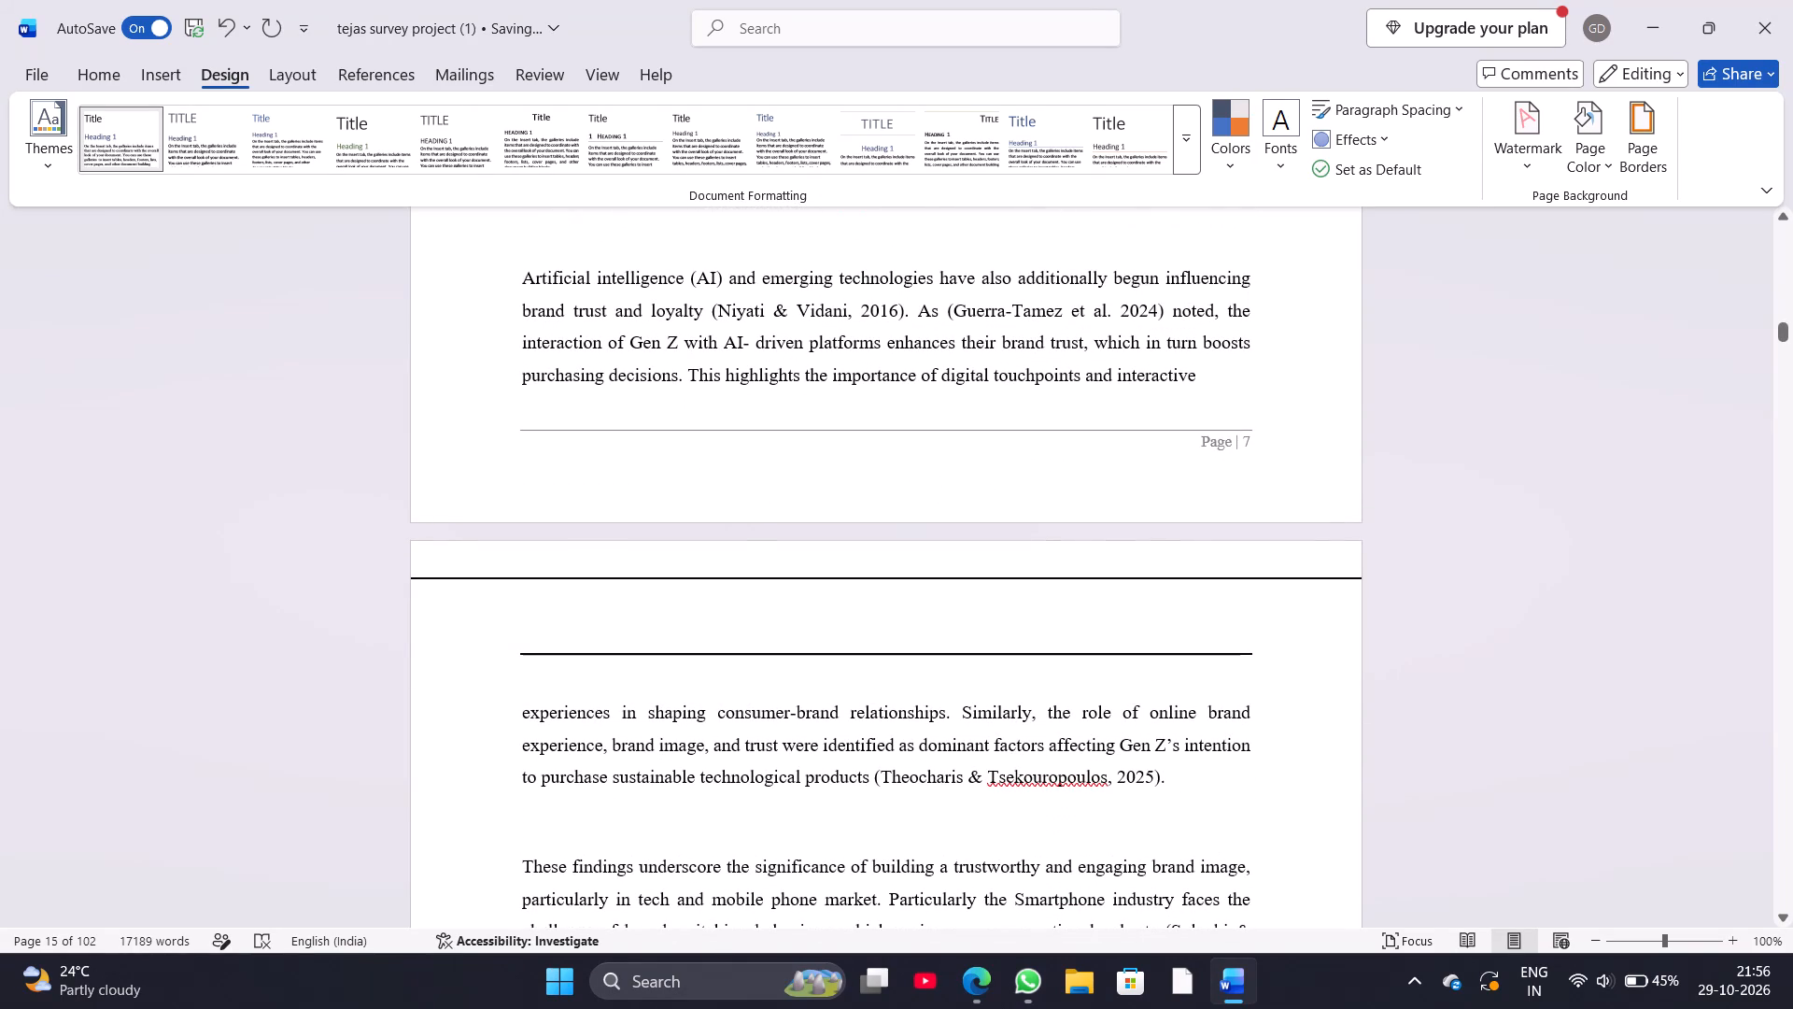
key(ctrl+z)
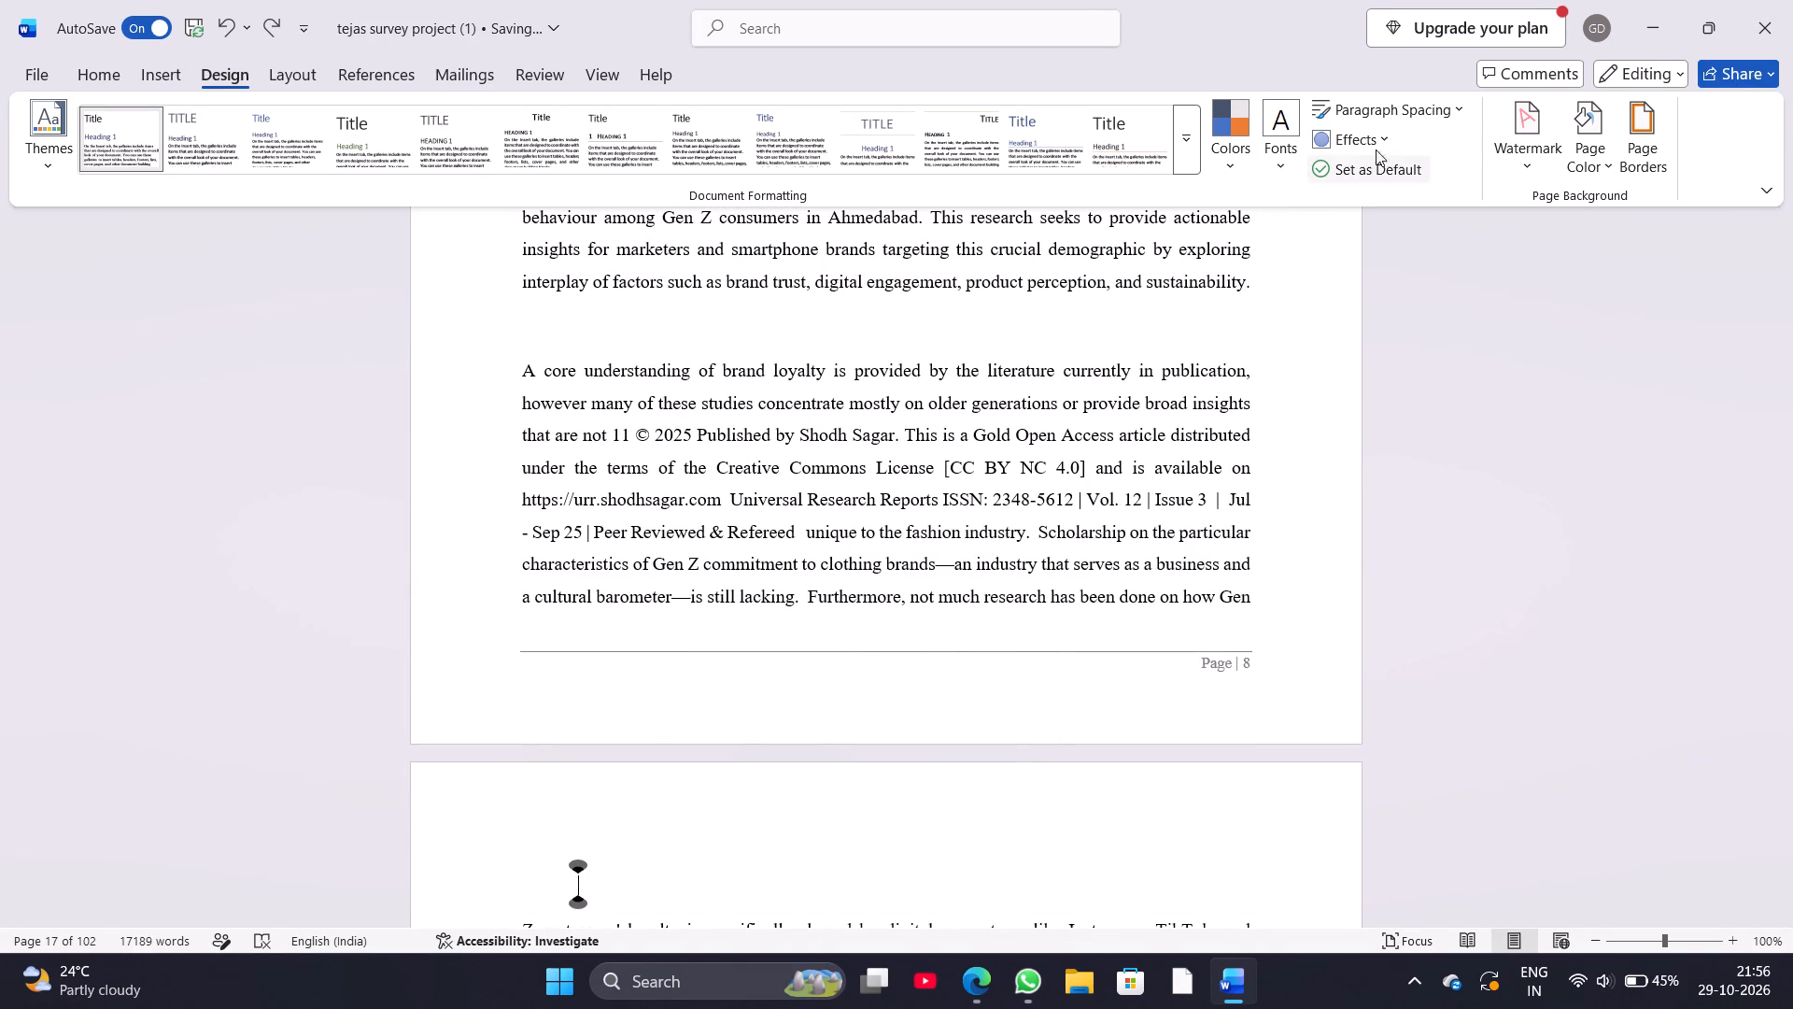
Look through the pages from page 9 to the "LIMITATIONS OF THE STUDY" section for their top lines.
scroll(1017, 547, down, 4)
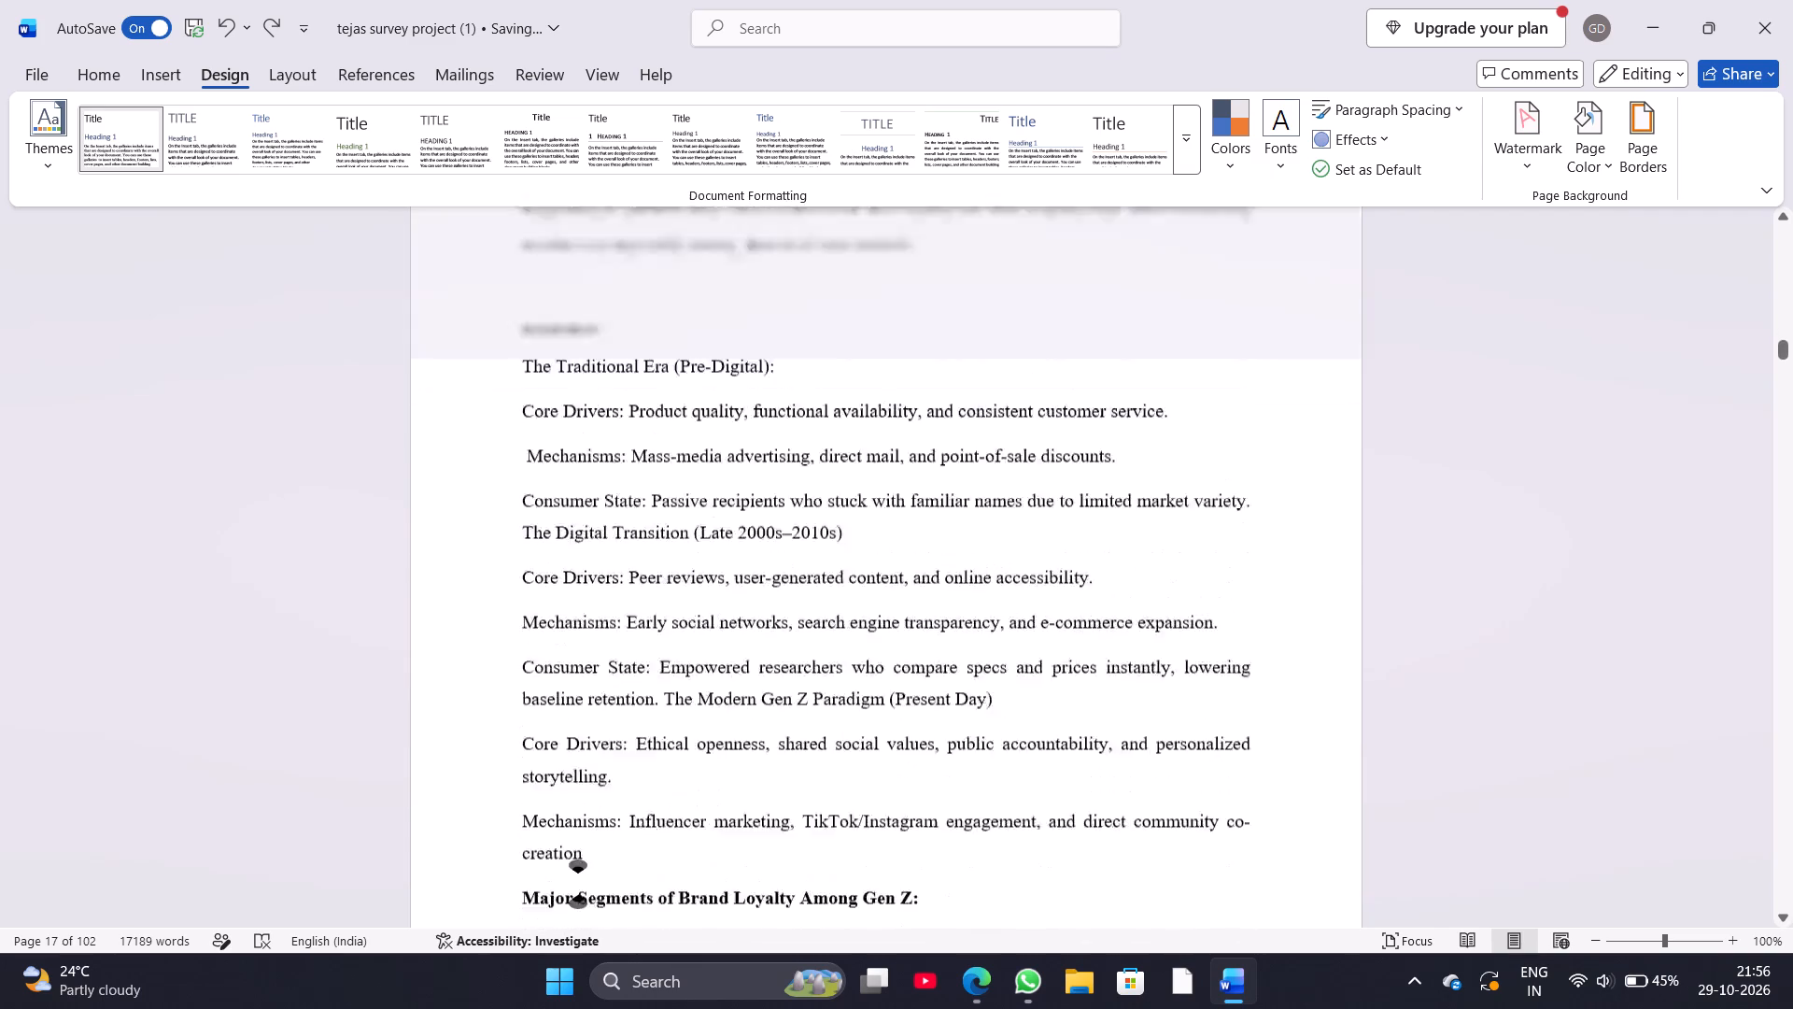
scroll(1017, 547, down, 8)
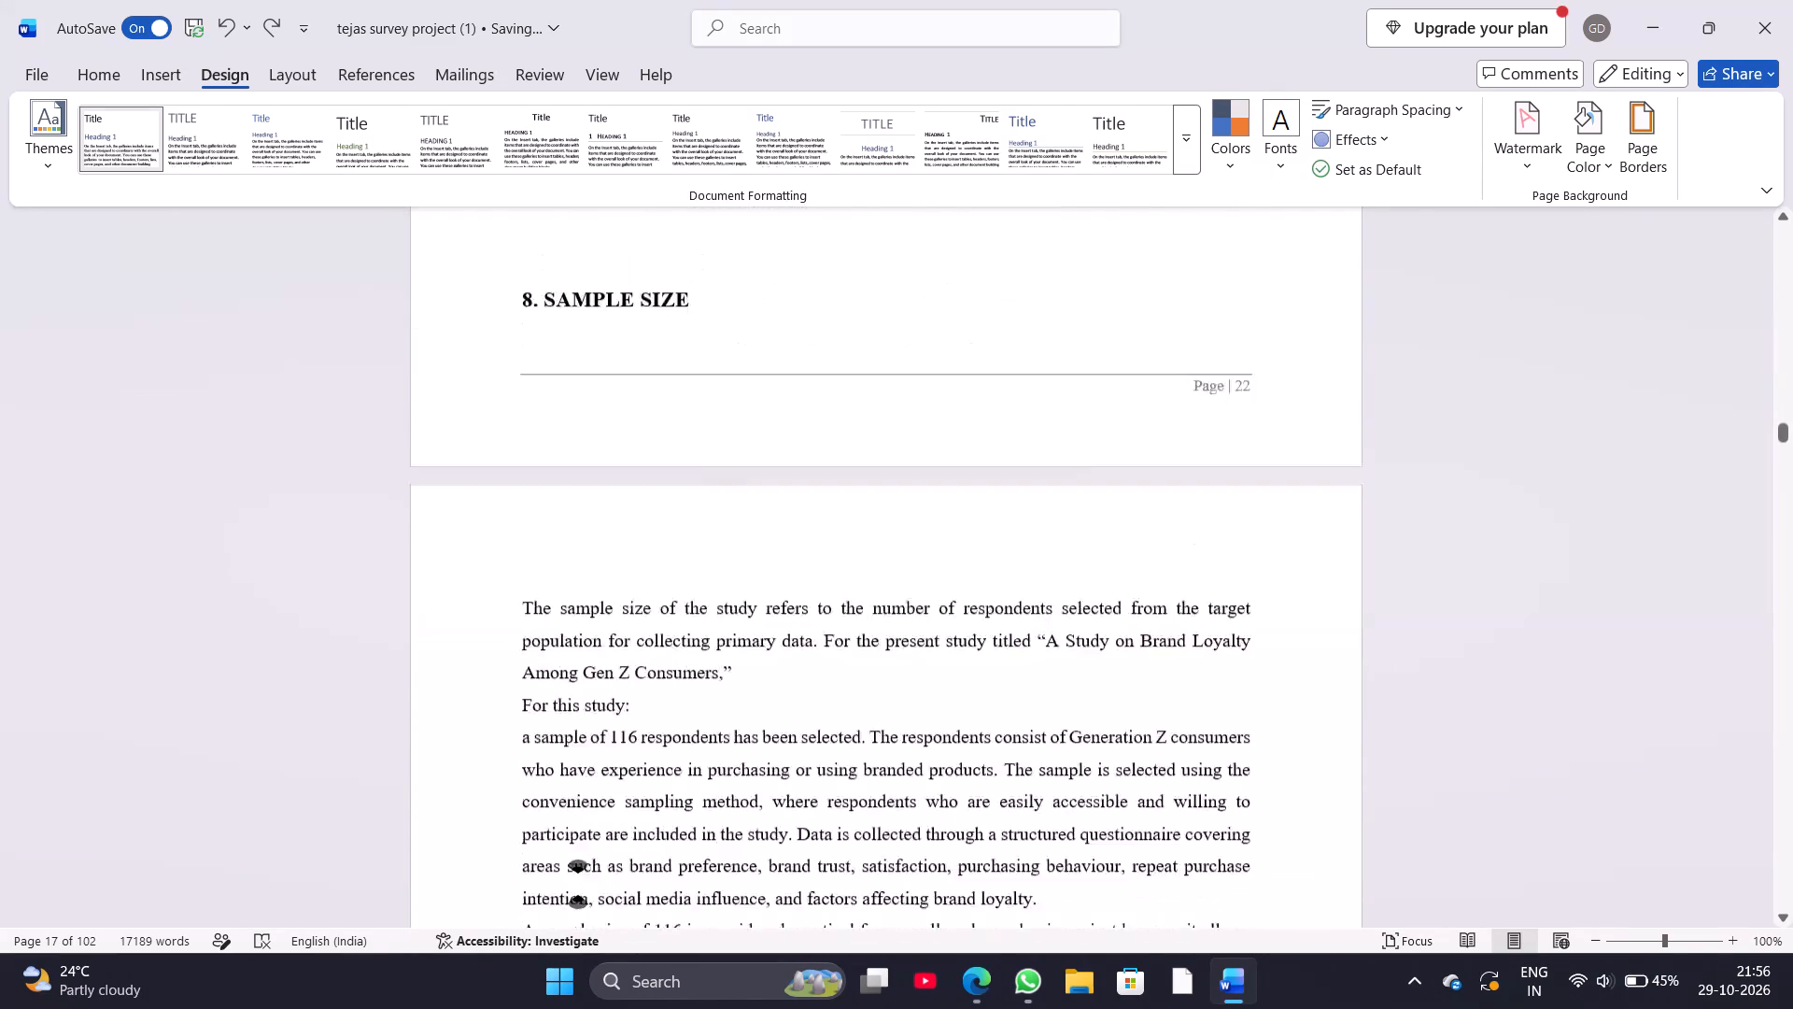
scroll(1017, 547, down, 12)
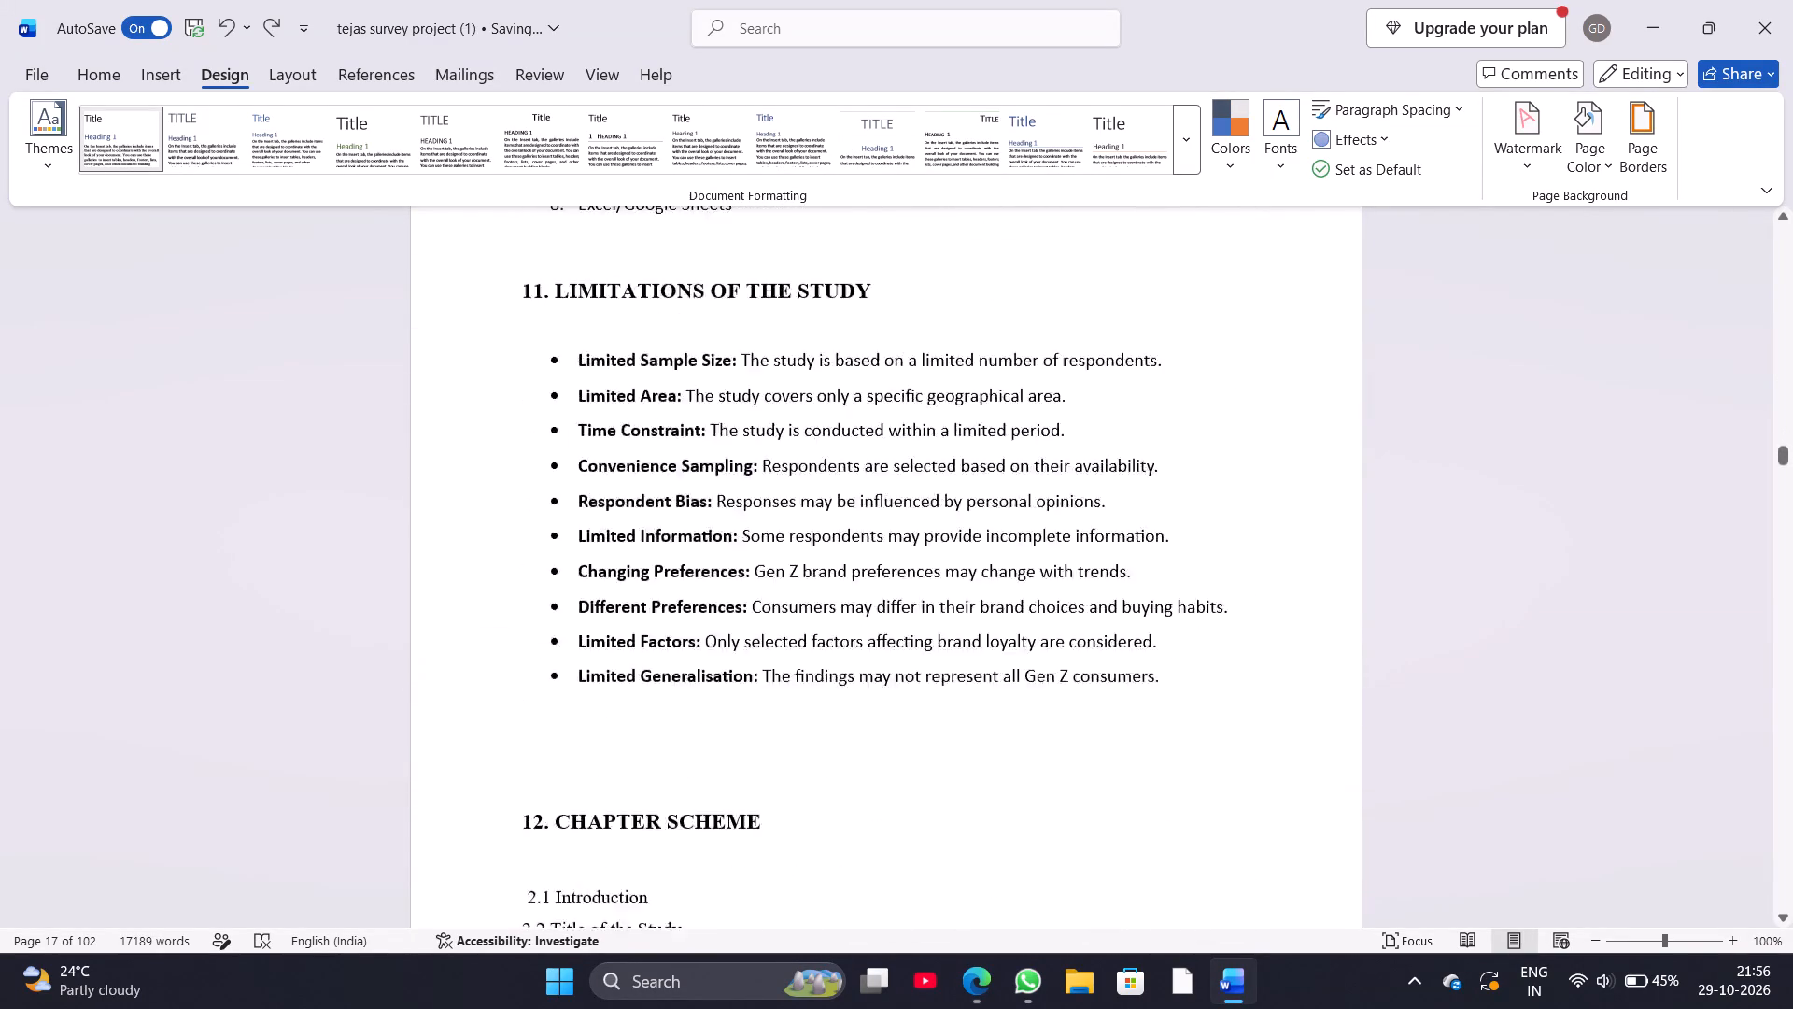
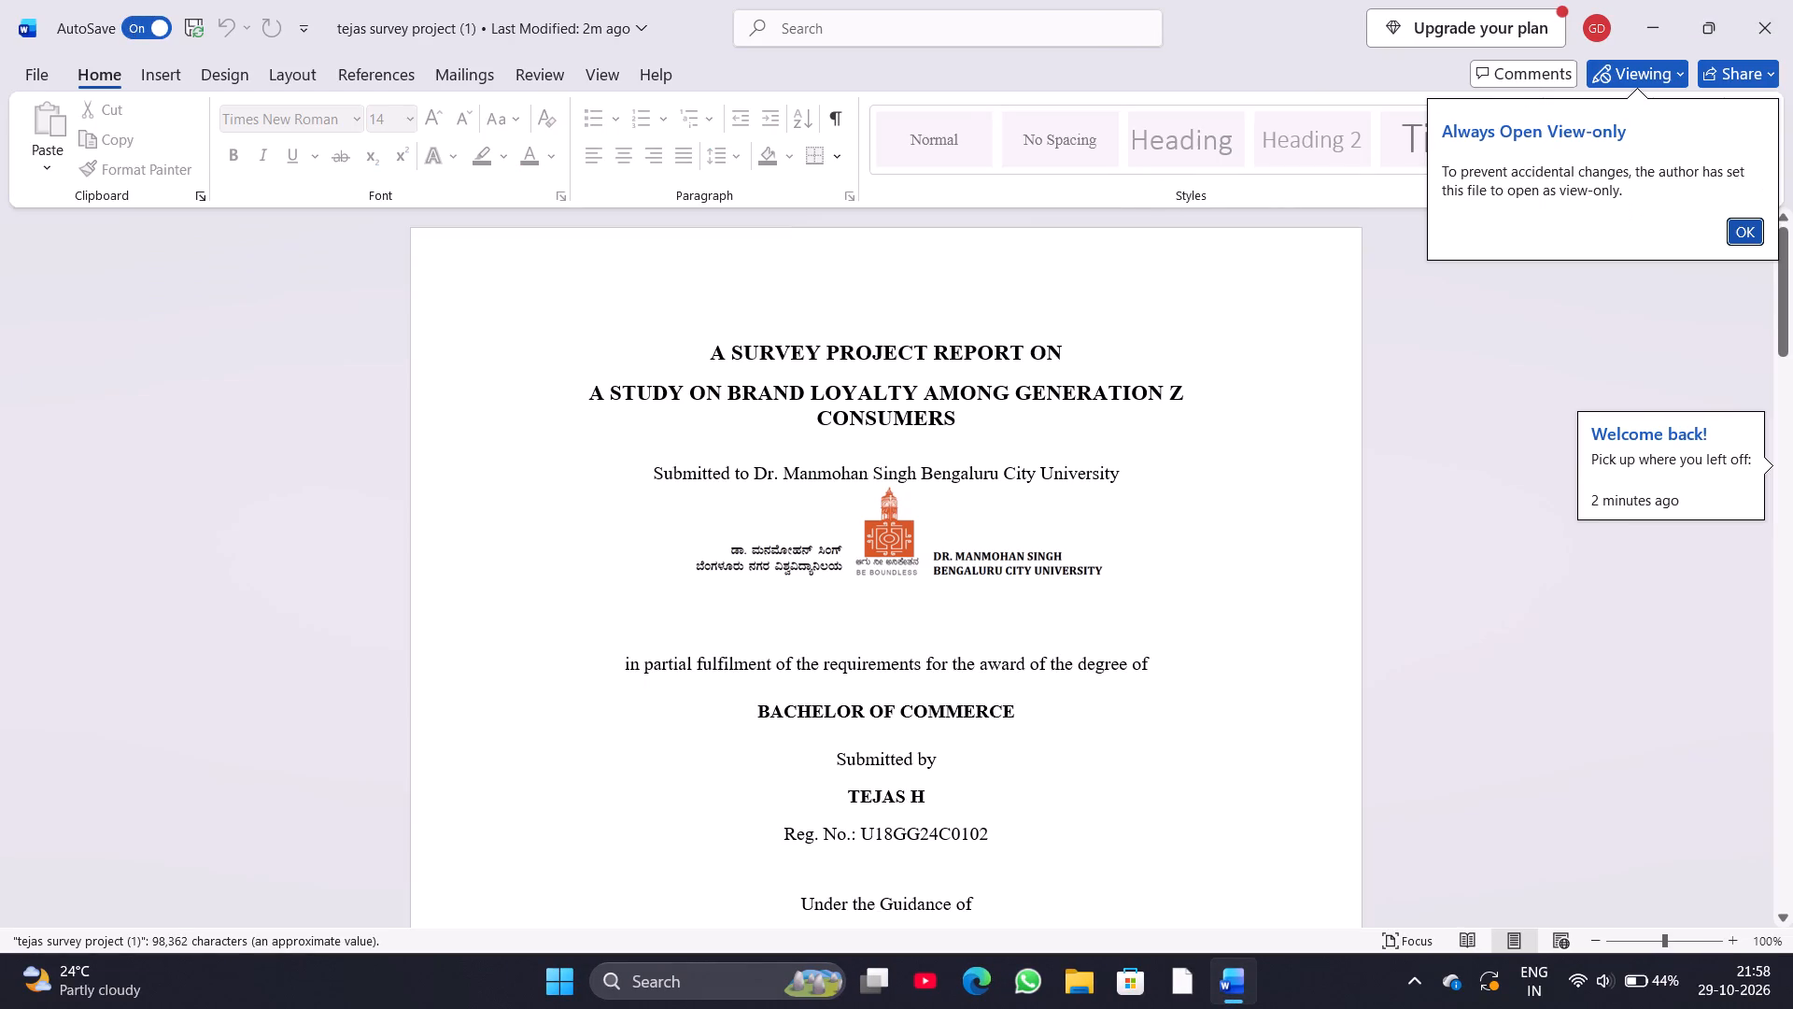
Switch the reopened survey report from view-only to Editing mode.
scroll(441, 574, down, 6)
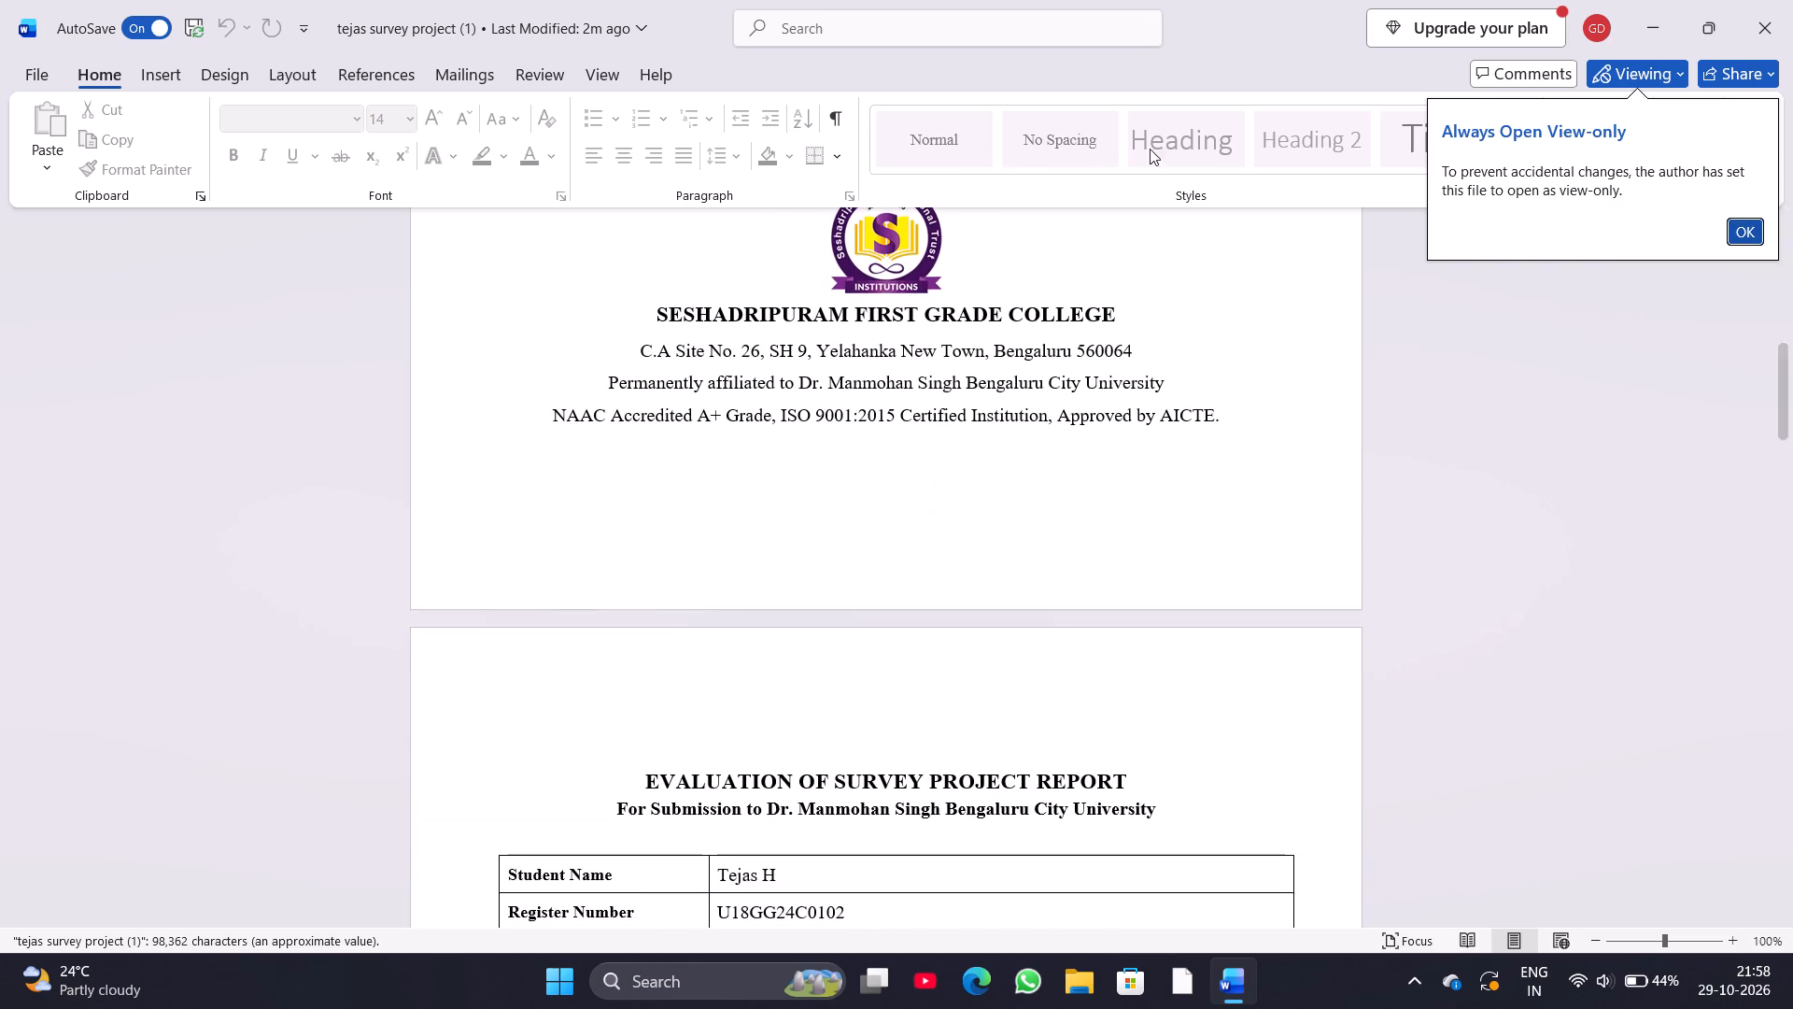
click(1642, 66)
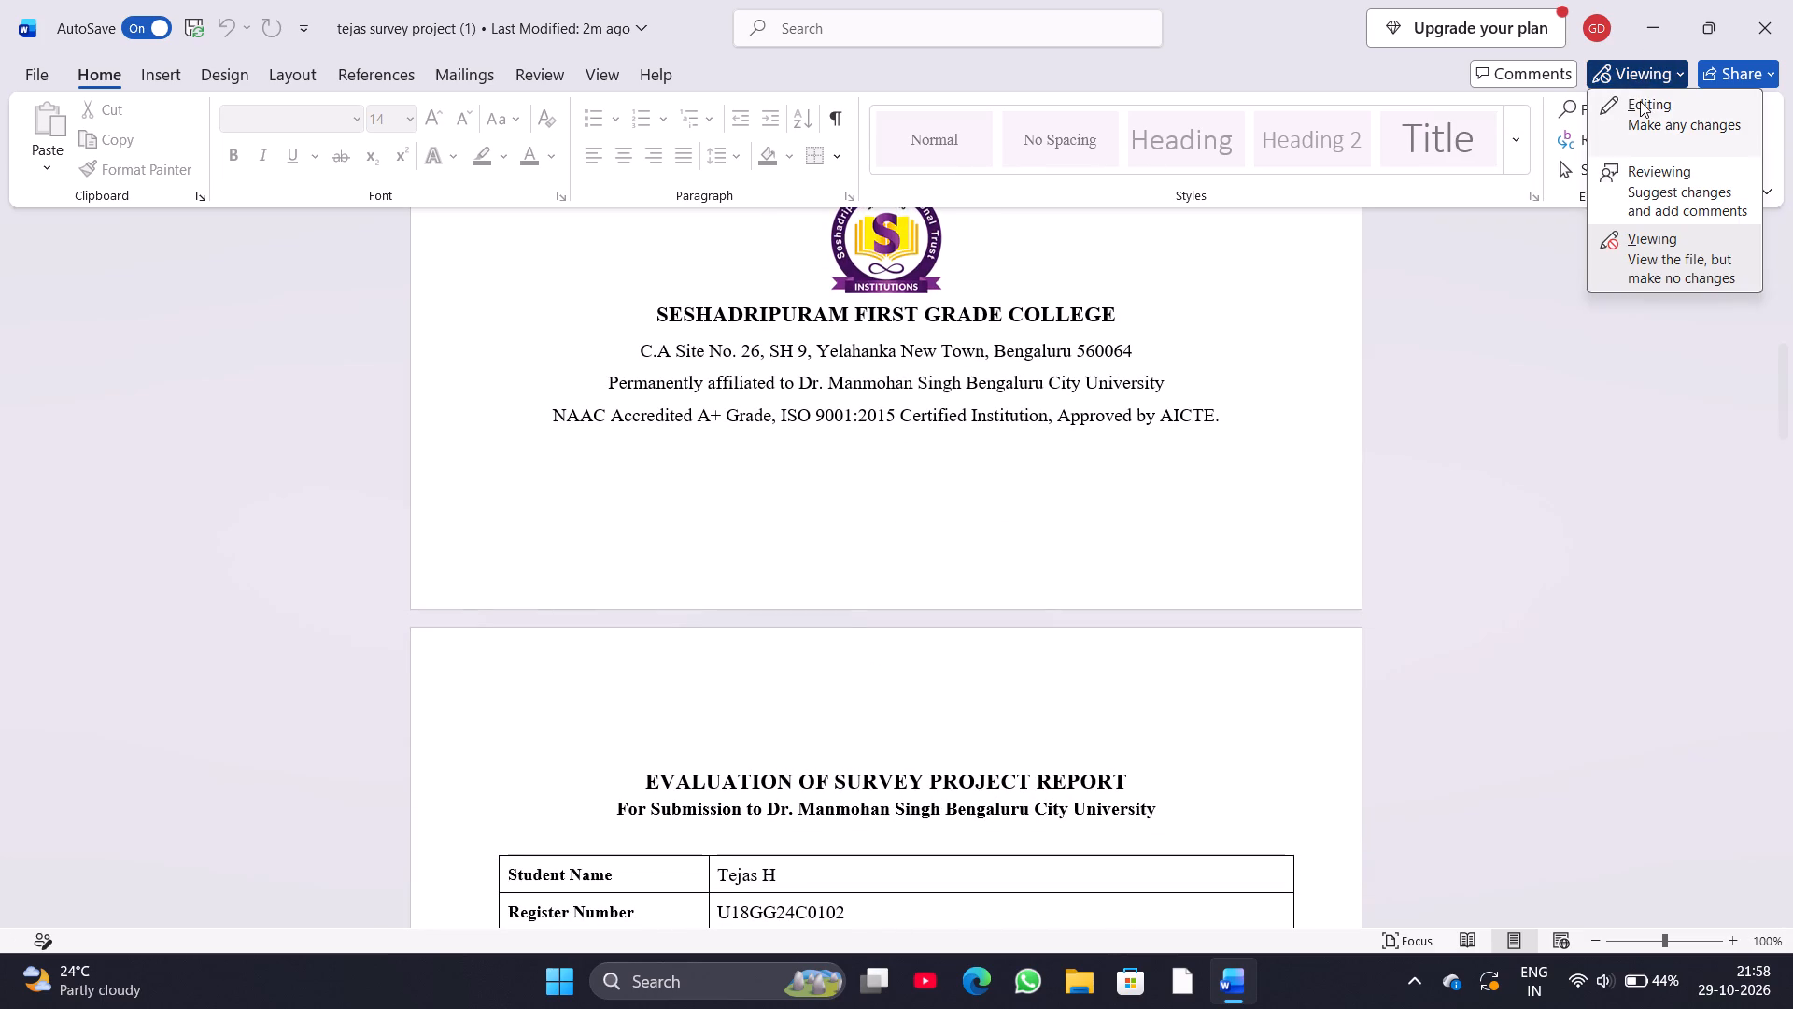
click(1640, 101)
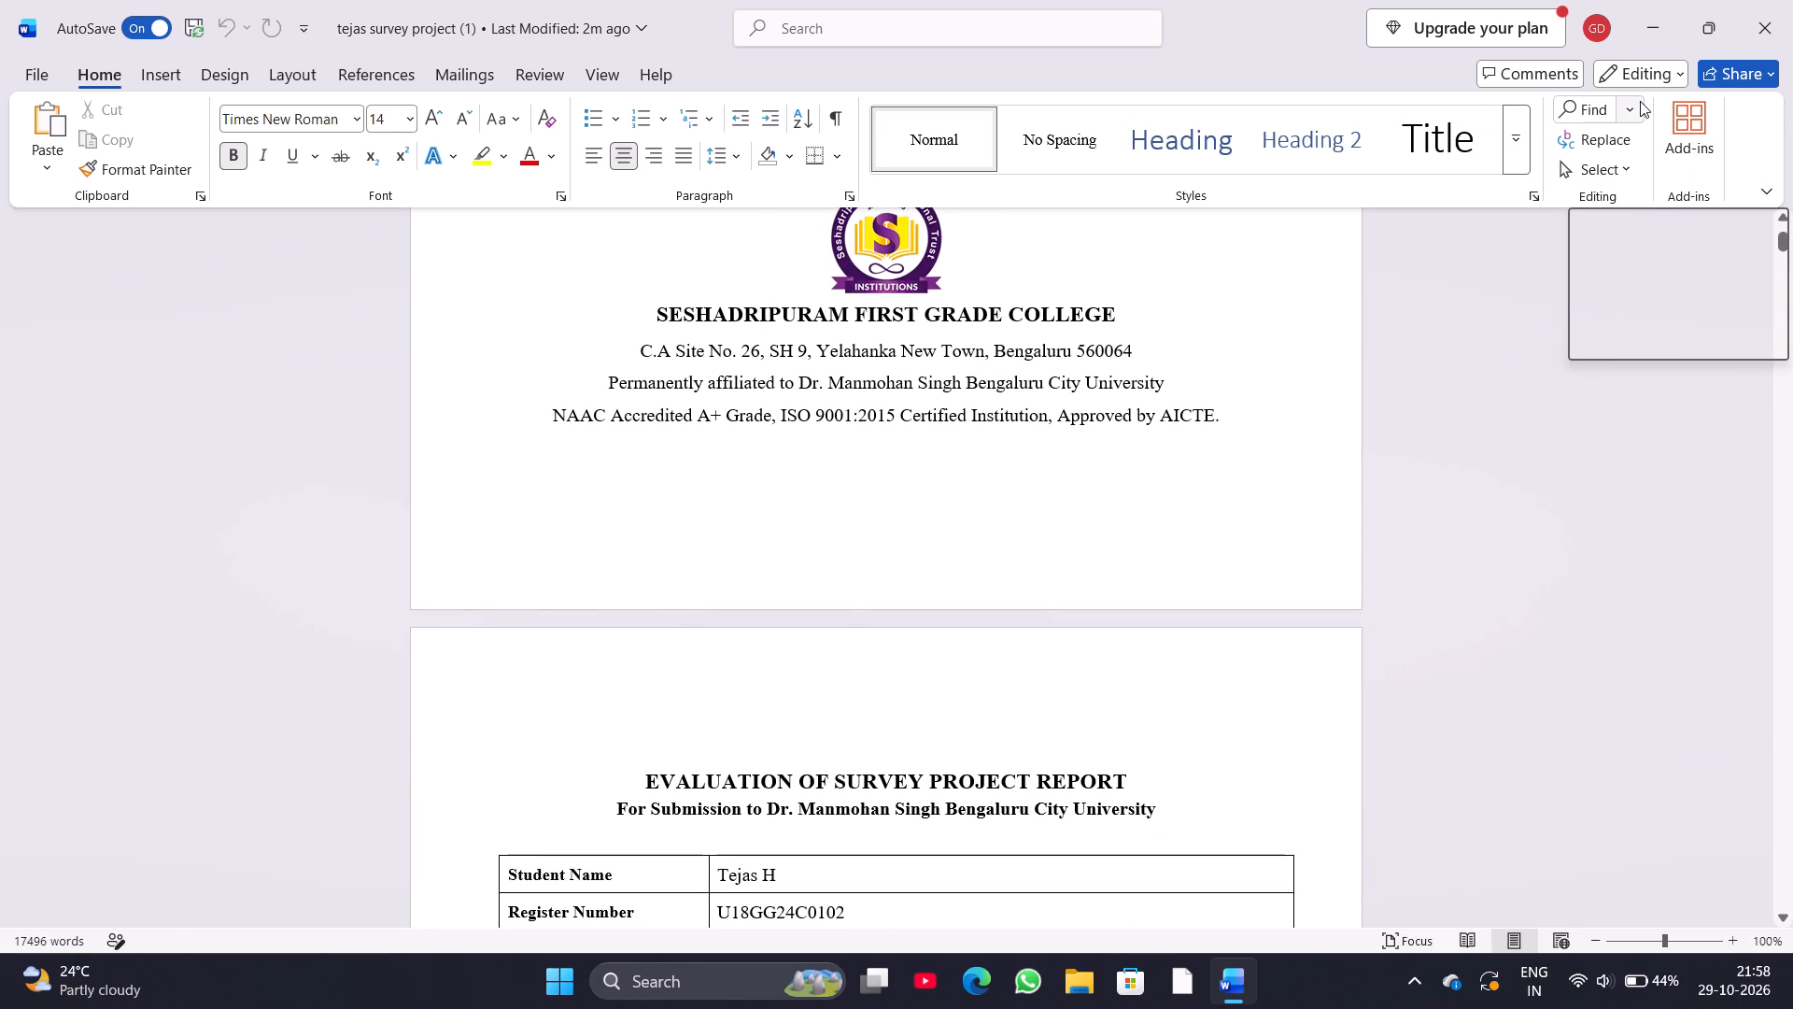
Look through the opening pages, contents table and first chapter pages for the top line on the Chapter 01 page.
scroll(1640, 101, down, 20)
scroll(1640, 101, down, 5)
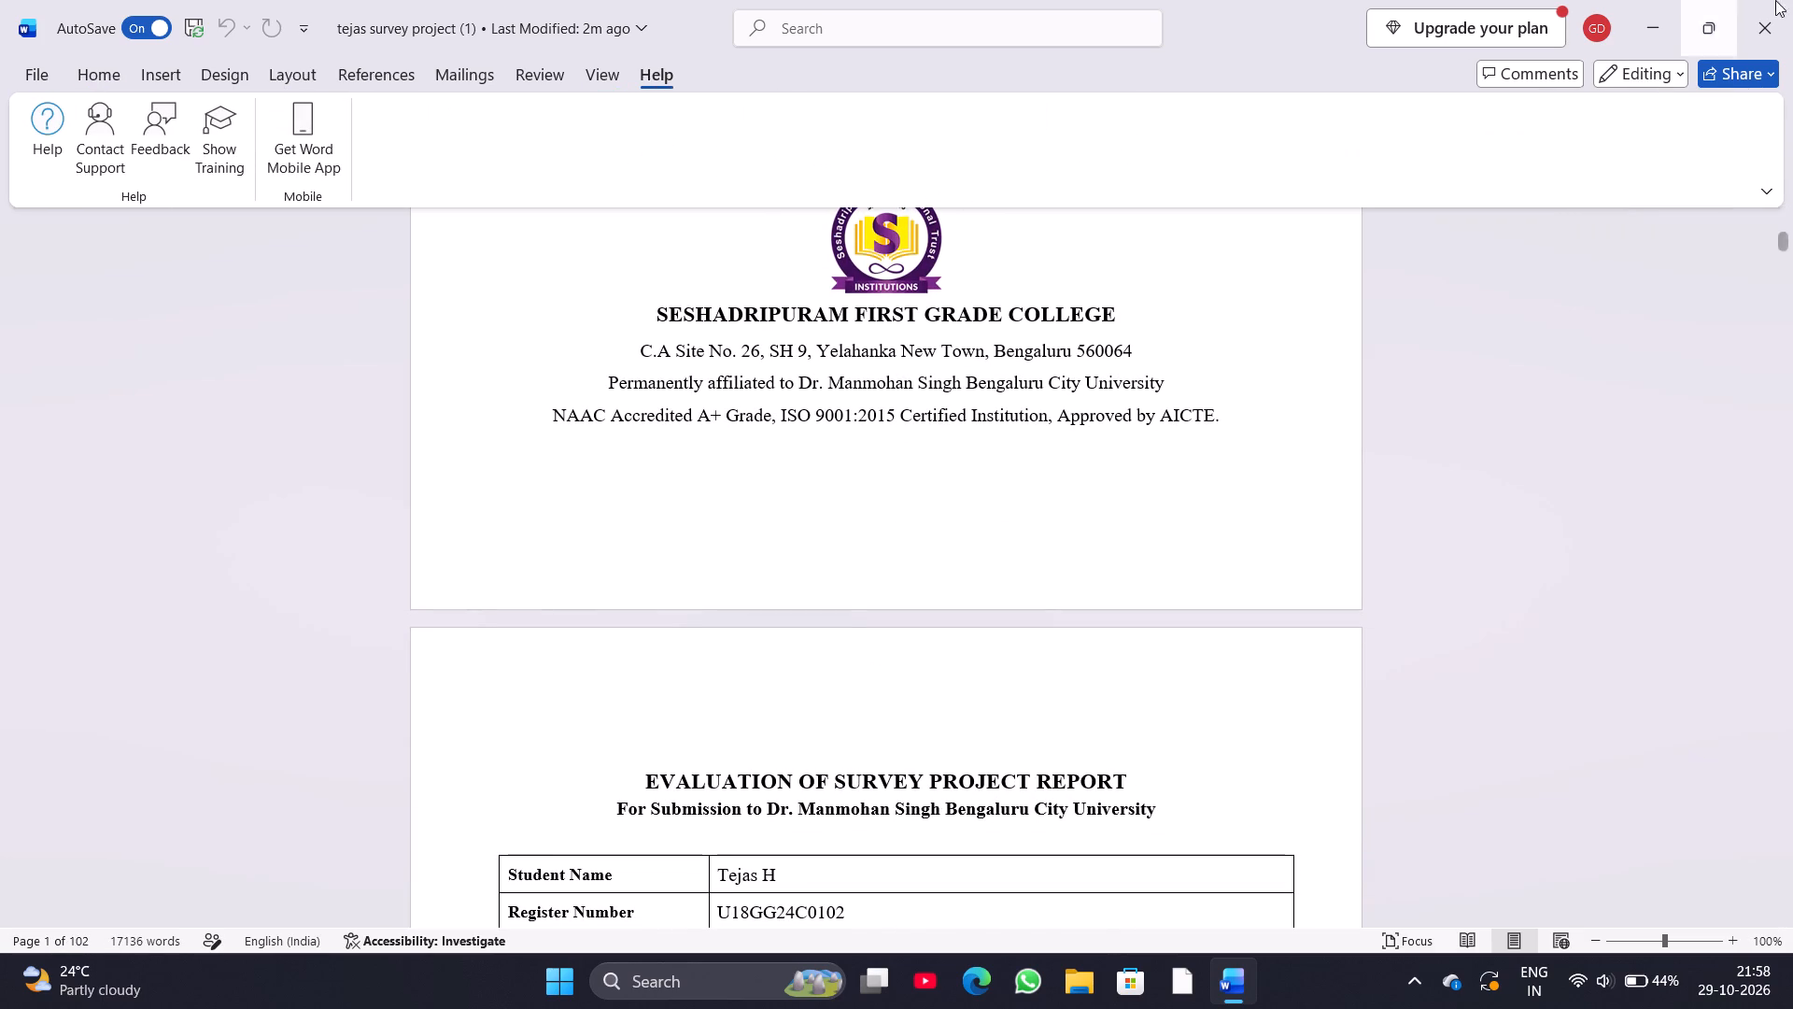
scroll(1094, 569, down, 11)
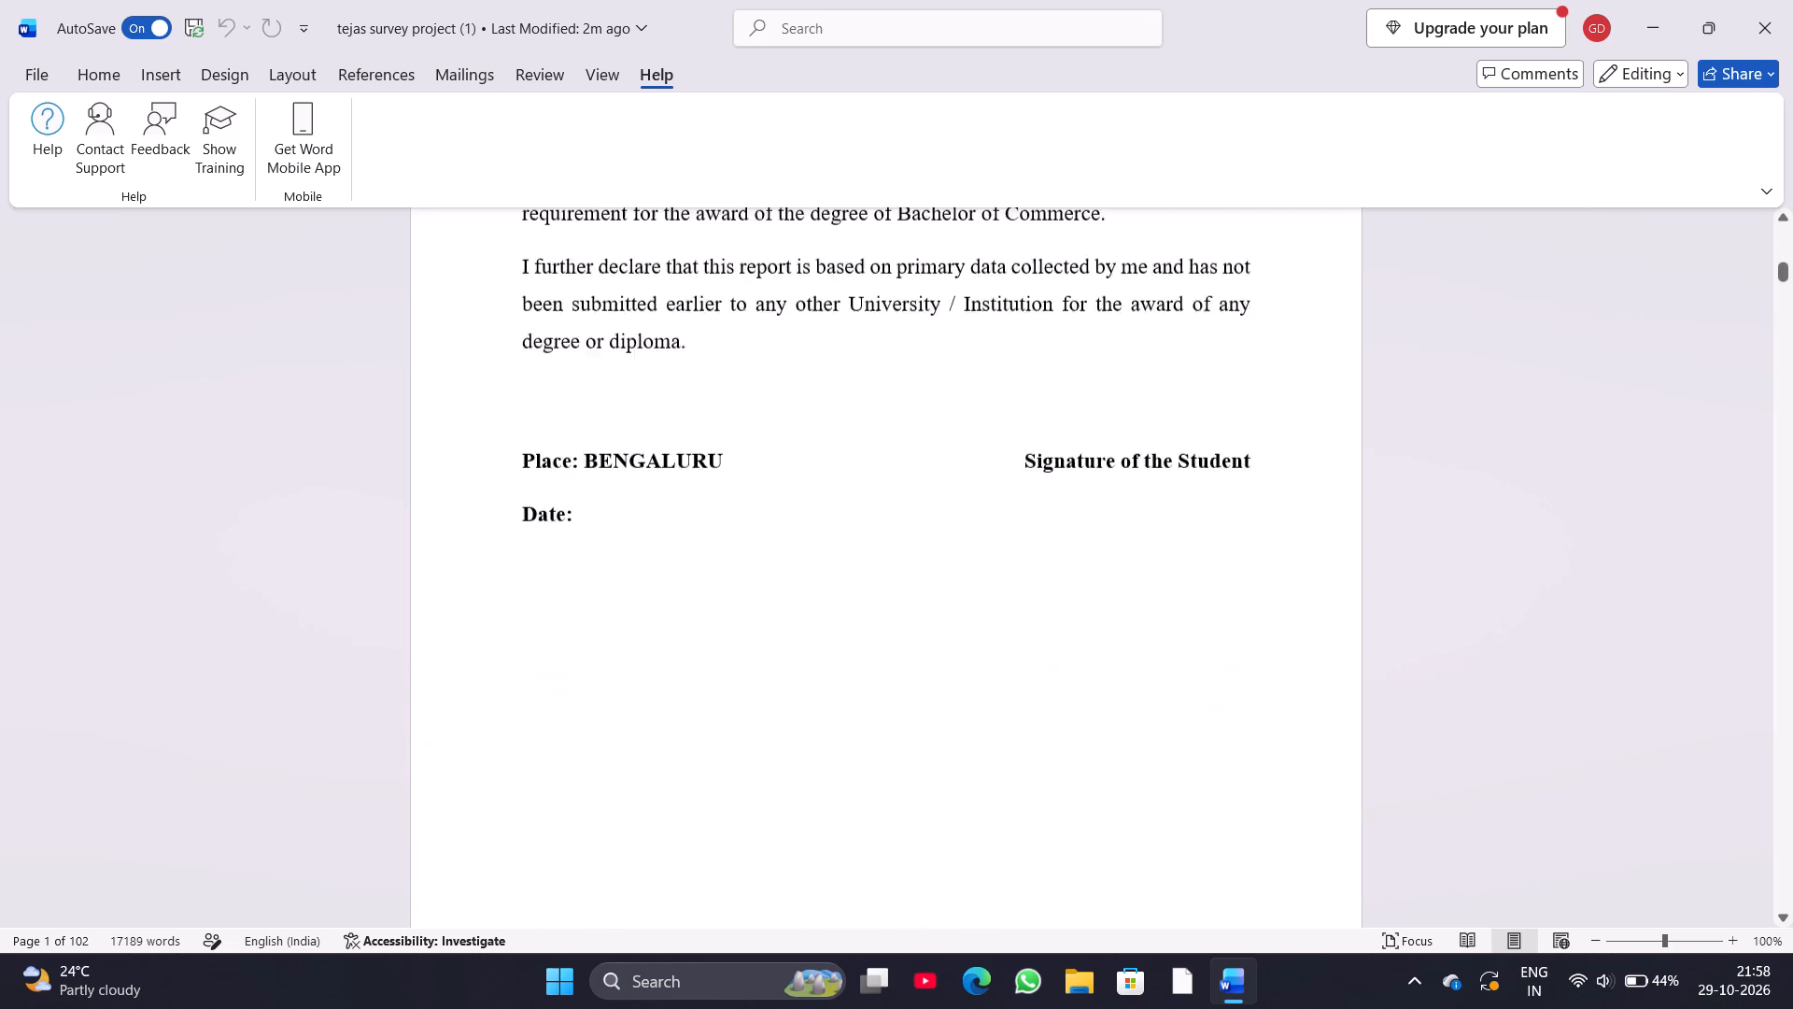
scroll(1094, 569, down, 2)
scroll(1094, 569, up, 7)
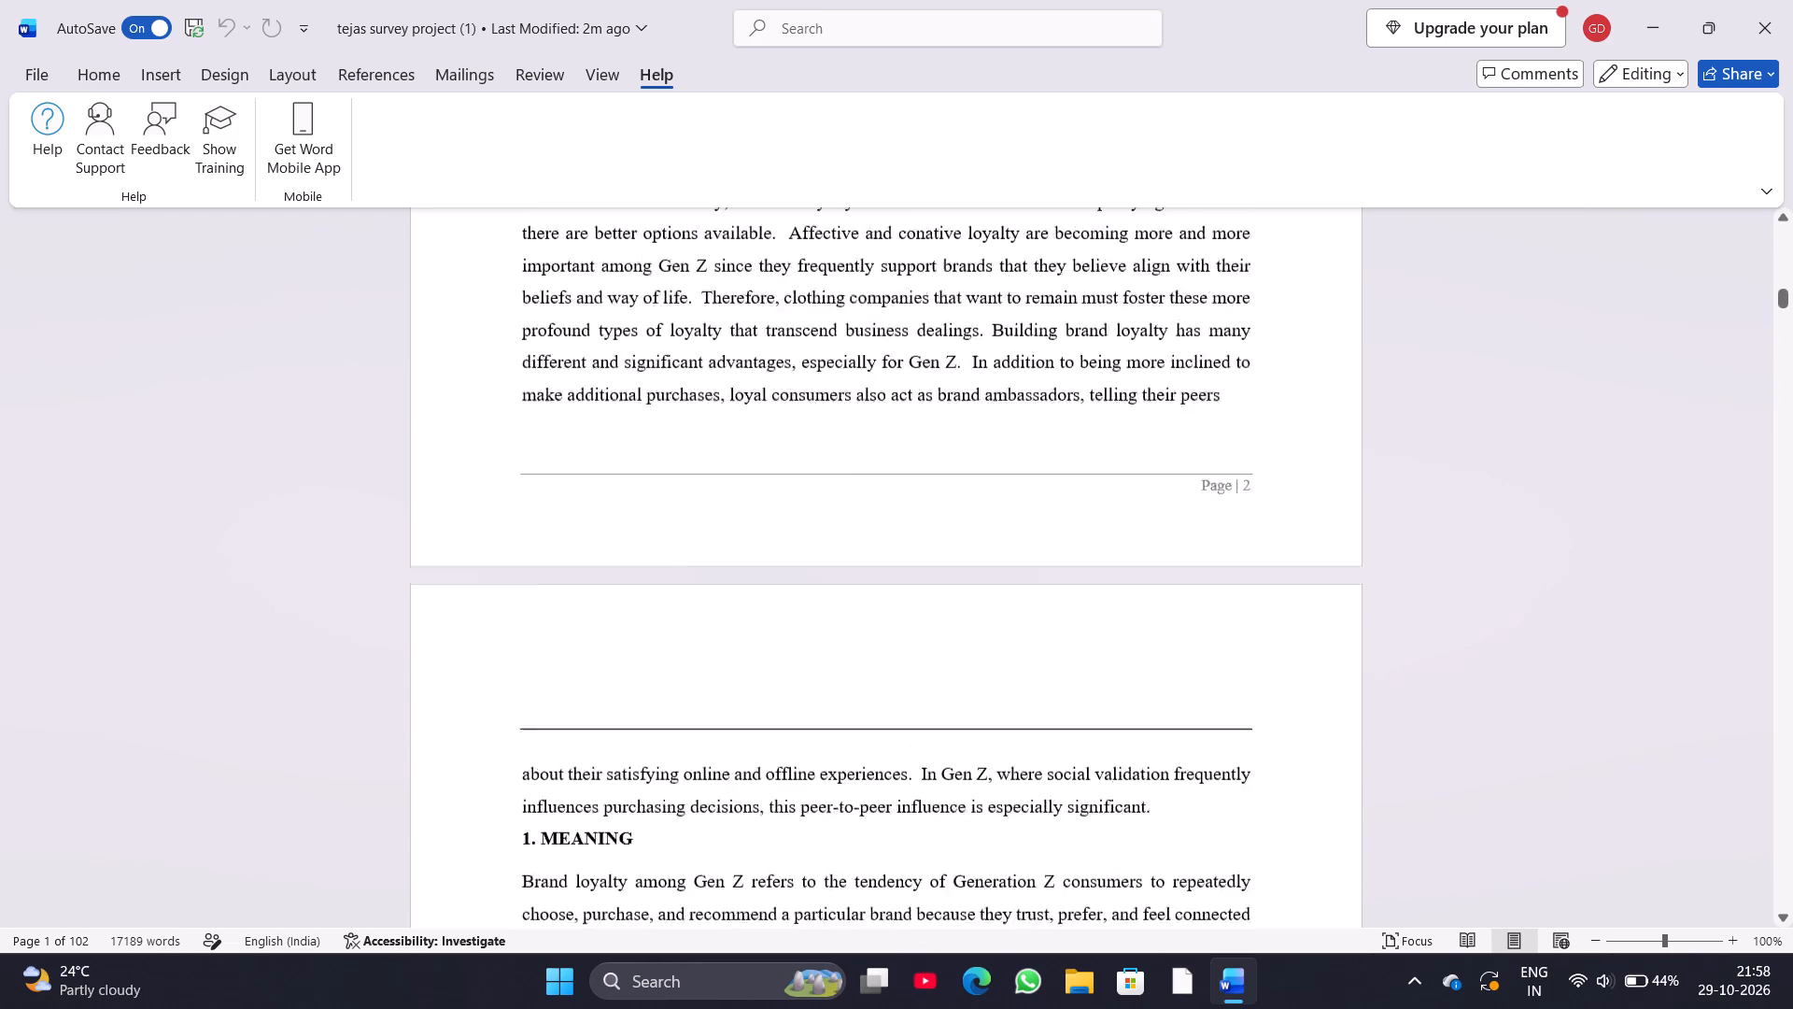
scroll(1094, 569, up, 8)
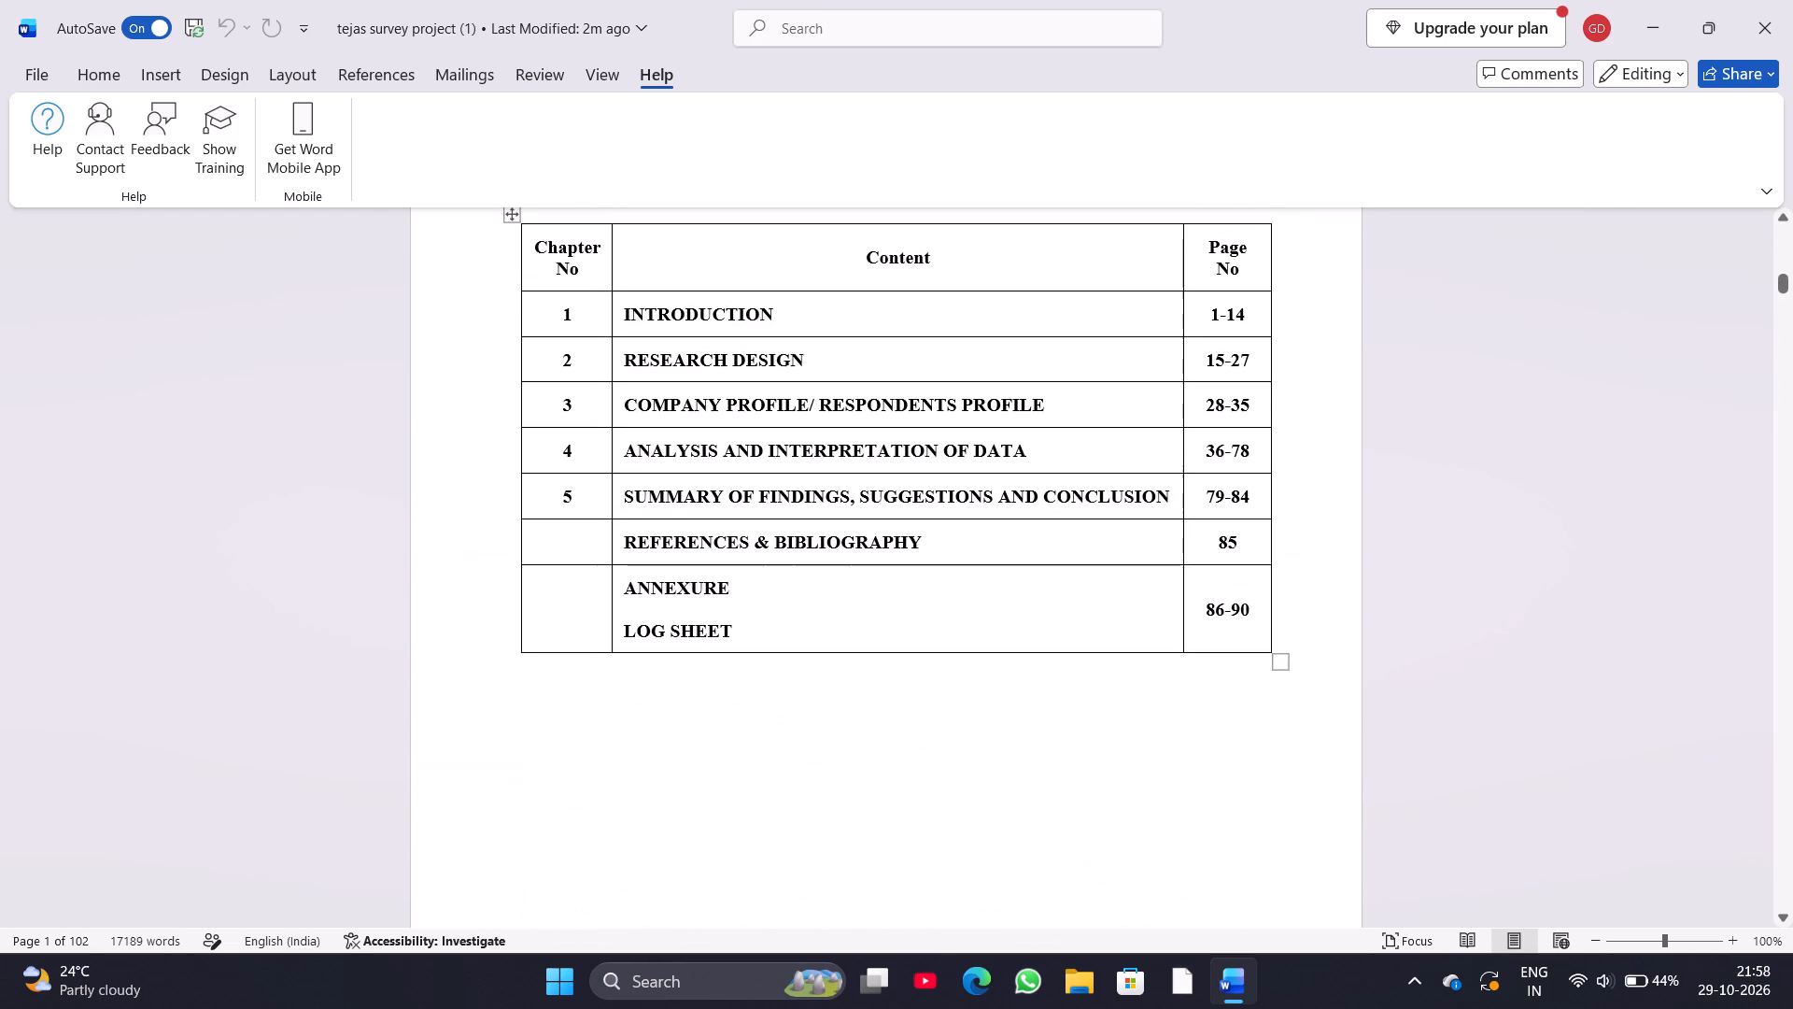
scroll(1094, 569, down, 5)
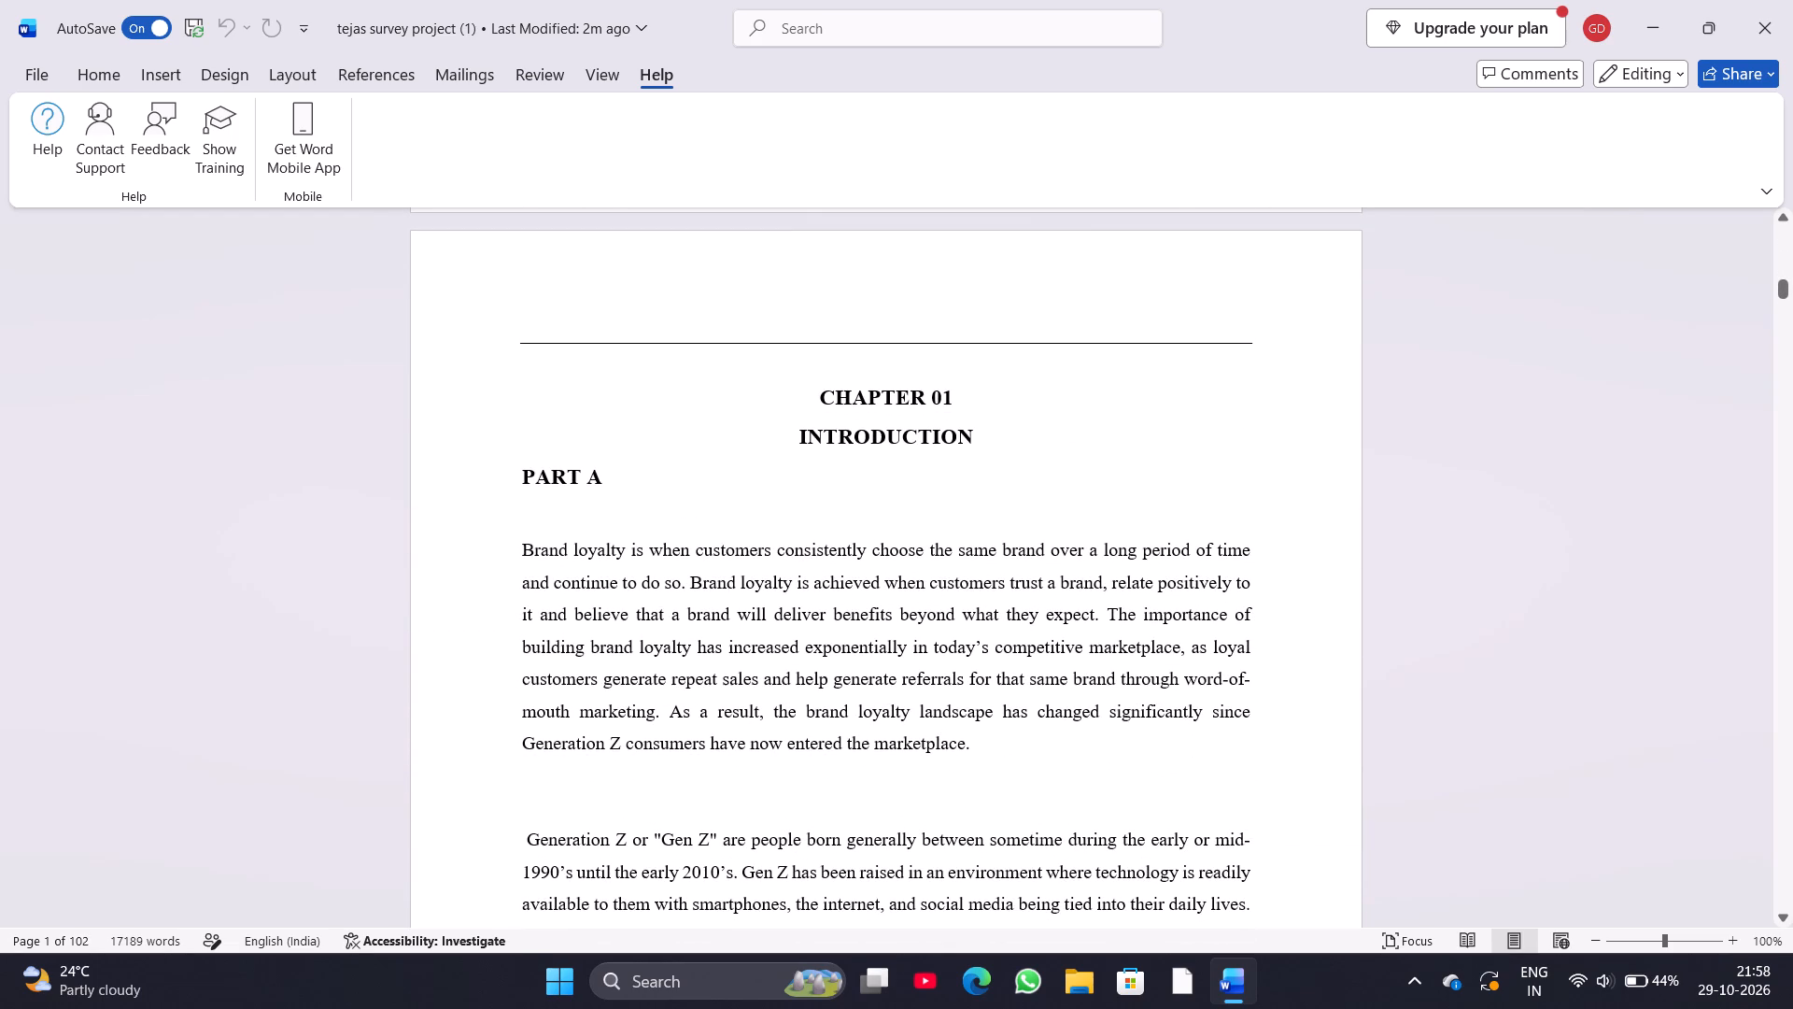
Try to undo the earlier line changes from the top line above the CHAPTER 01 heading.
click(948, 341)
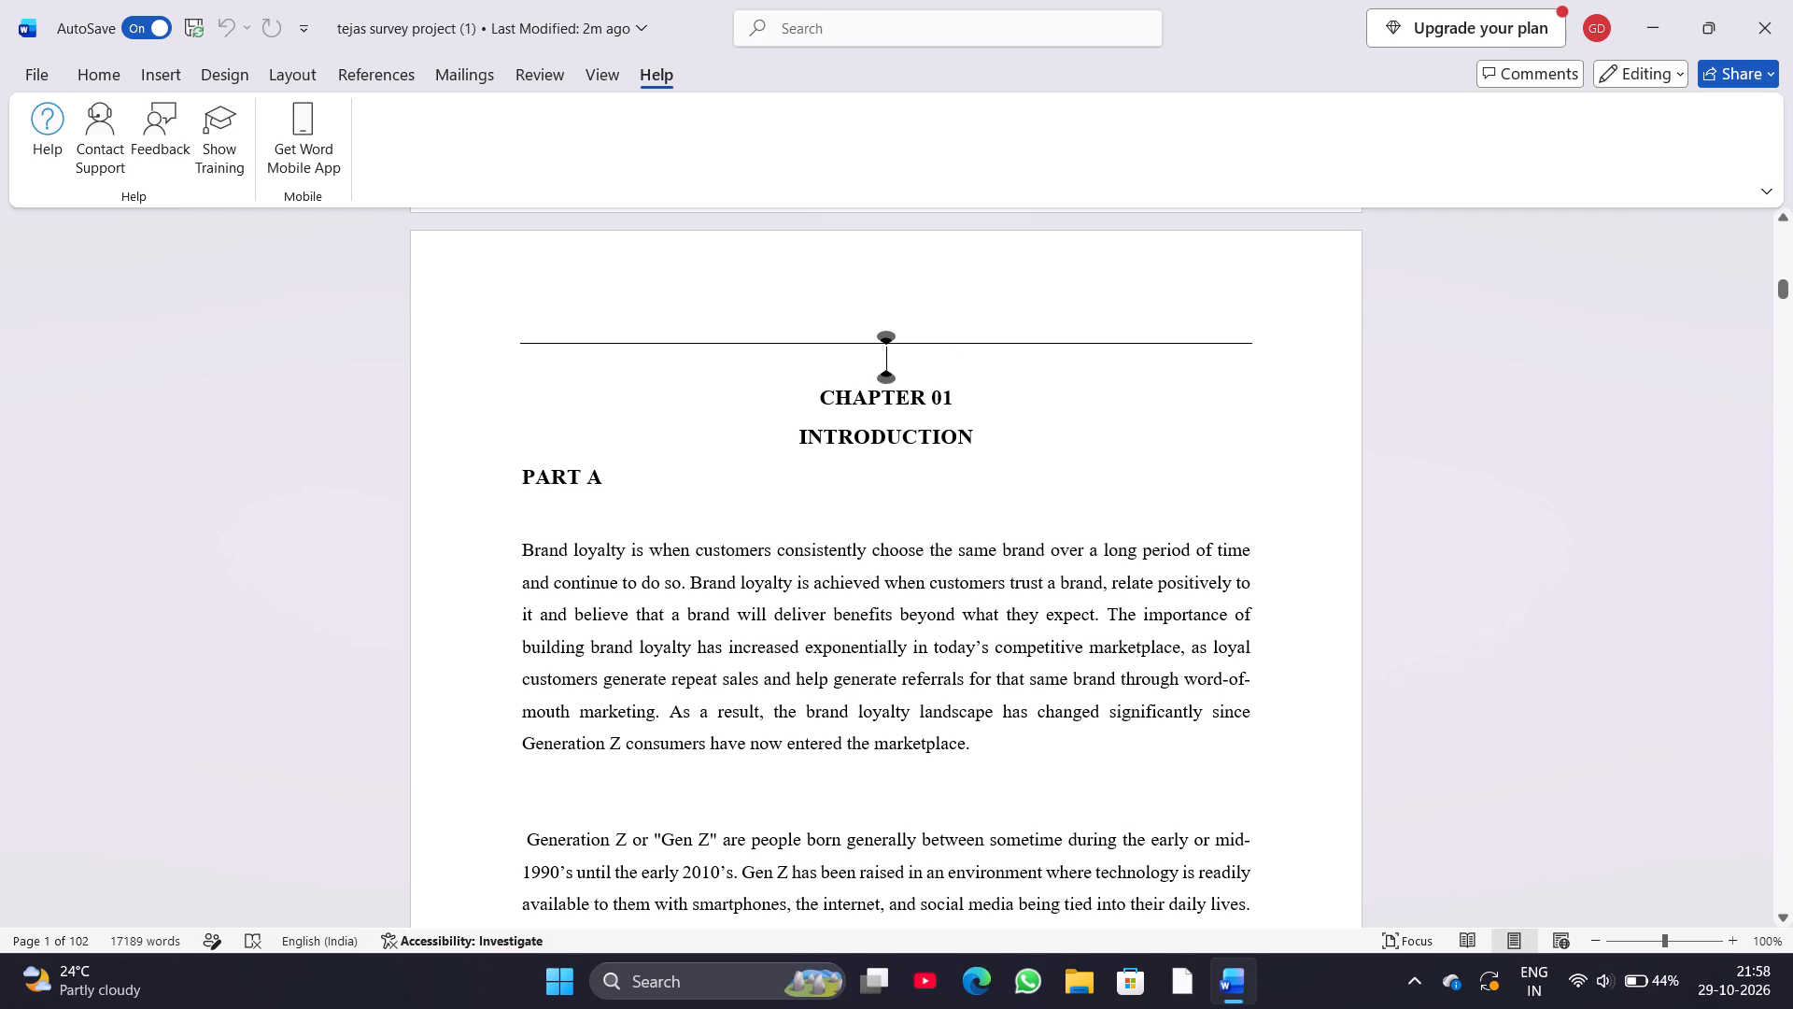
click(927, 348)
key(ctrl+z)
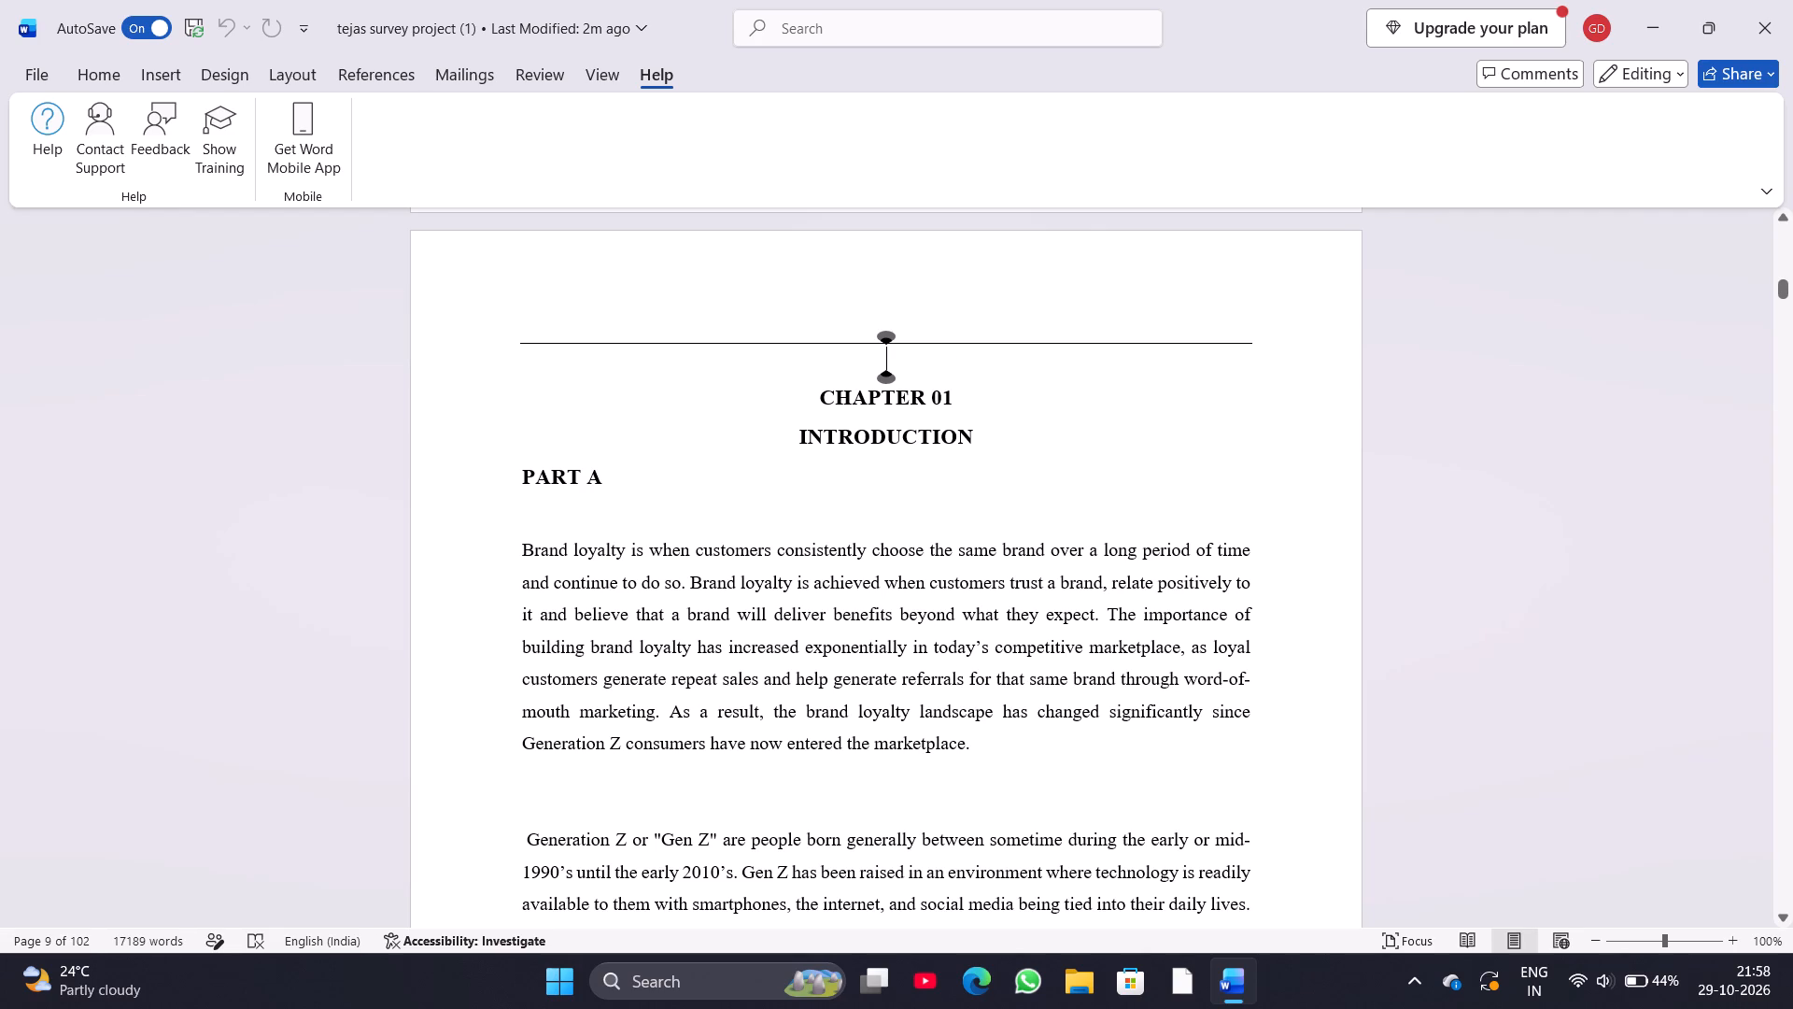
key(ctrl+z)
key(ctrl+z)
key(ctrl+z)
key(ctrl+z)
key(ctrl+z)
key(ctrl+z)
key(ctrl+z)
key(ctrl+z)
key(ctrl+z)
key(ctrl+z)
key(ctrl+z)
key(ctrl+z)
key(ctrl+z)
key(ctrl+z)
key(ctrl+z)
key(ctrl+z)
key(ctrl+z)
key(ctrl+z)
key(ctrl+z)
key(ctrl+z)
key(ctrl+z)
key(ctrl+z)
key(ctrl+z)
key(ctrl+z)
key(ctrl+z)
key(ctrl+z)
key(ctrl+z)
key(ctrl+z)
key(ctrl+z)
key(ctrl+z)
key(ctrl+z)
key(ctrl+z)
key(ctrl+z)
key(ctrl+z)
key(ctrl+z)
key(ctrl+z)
Look through the pages of Chapter 02 up to the gender and education charts and back for their top lines.
scroll(927, 348, down, 11)
scroll(927, 348, down, 18)
scroll(927, 348, down, 4)
scroll(927, 348, down, 20)
scroll(927, 348, down, 20)
scroll(927, 348, down, 20)
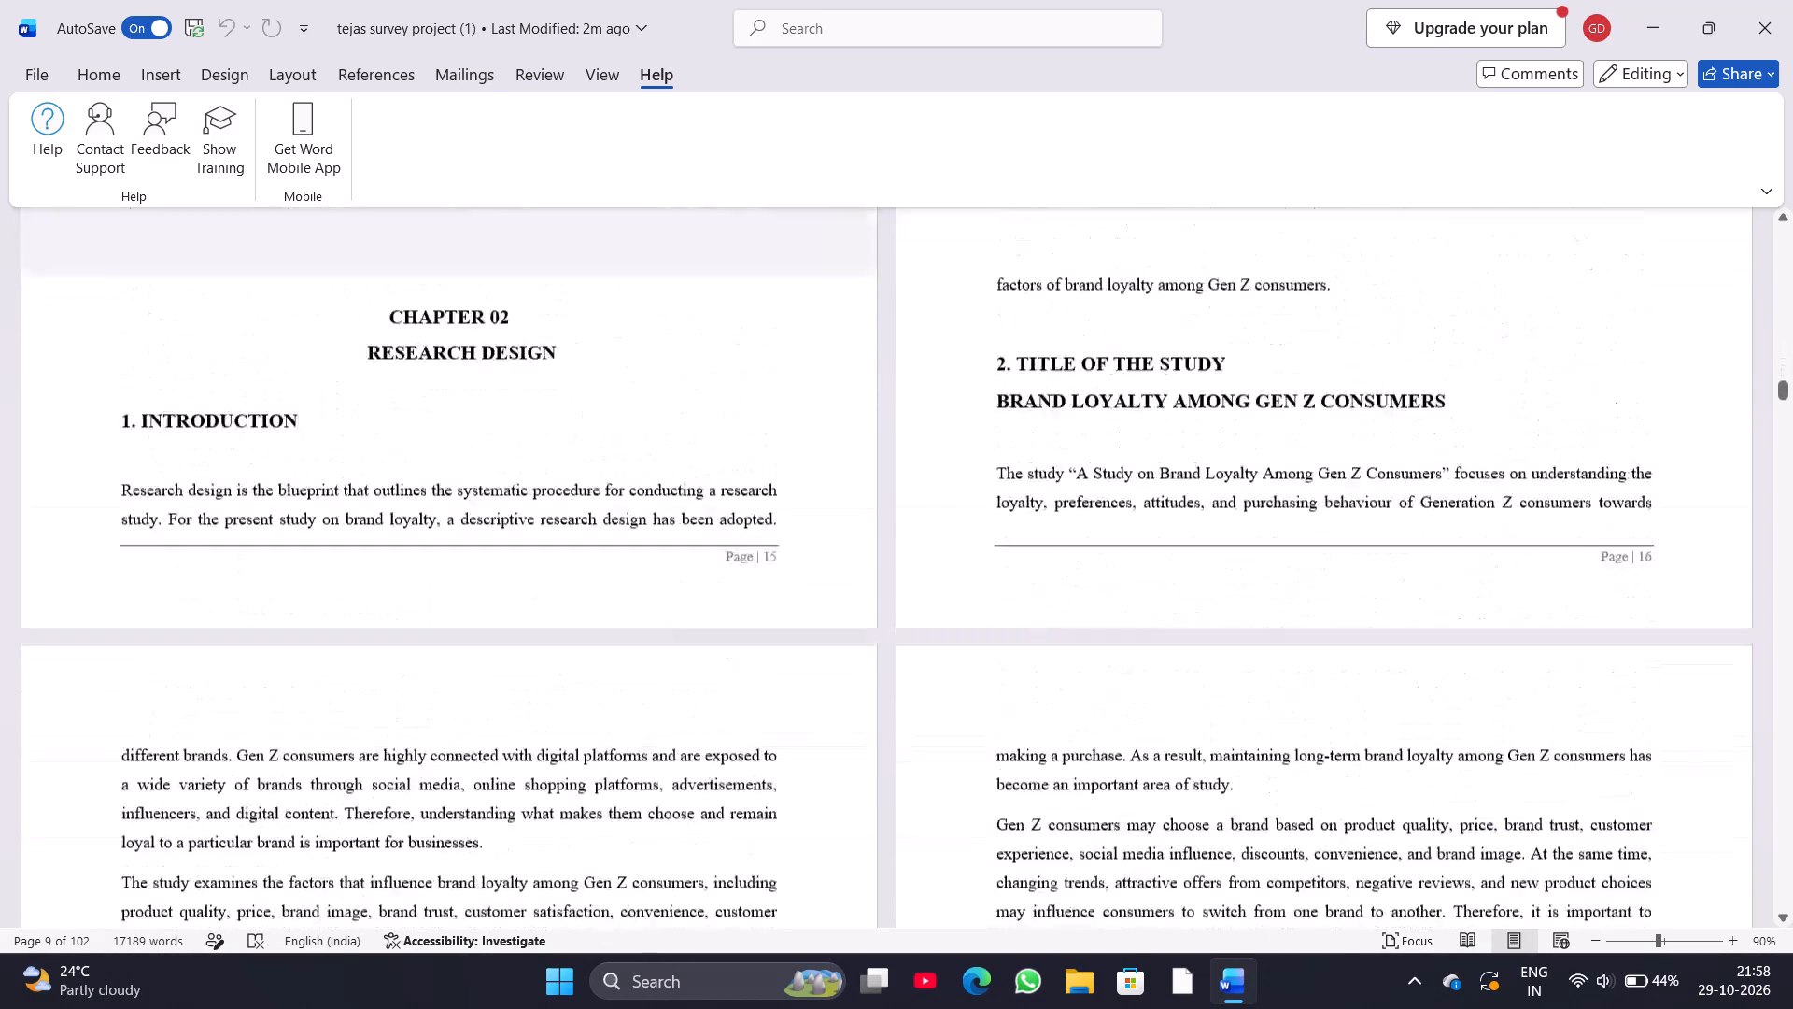
scroll(927, 348, down, 20)
scroll(927, 348, down, 20)
scroll(927, 348, down, 20)
click(927, 348)
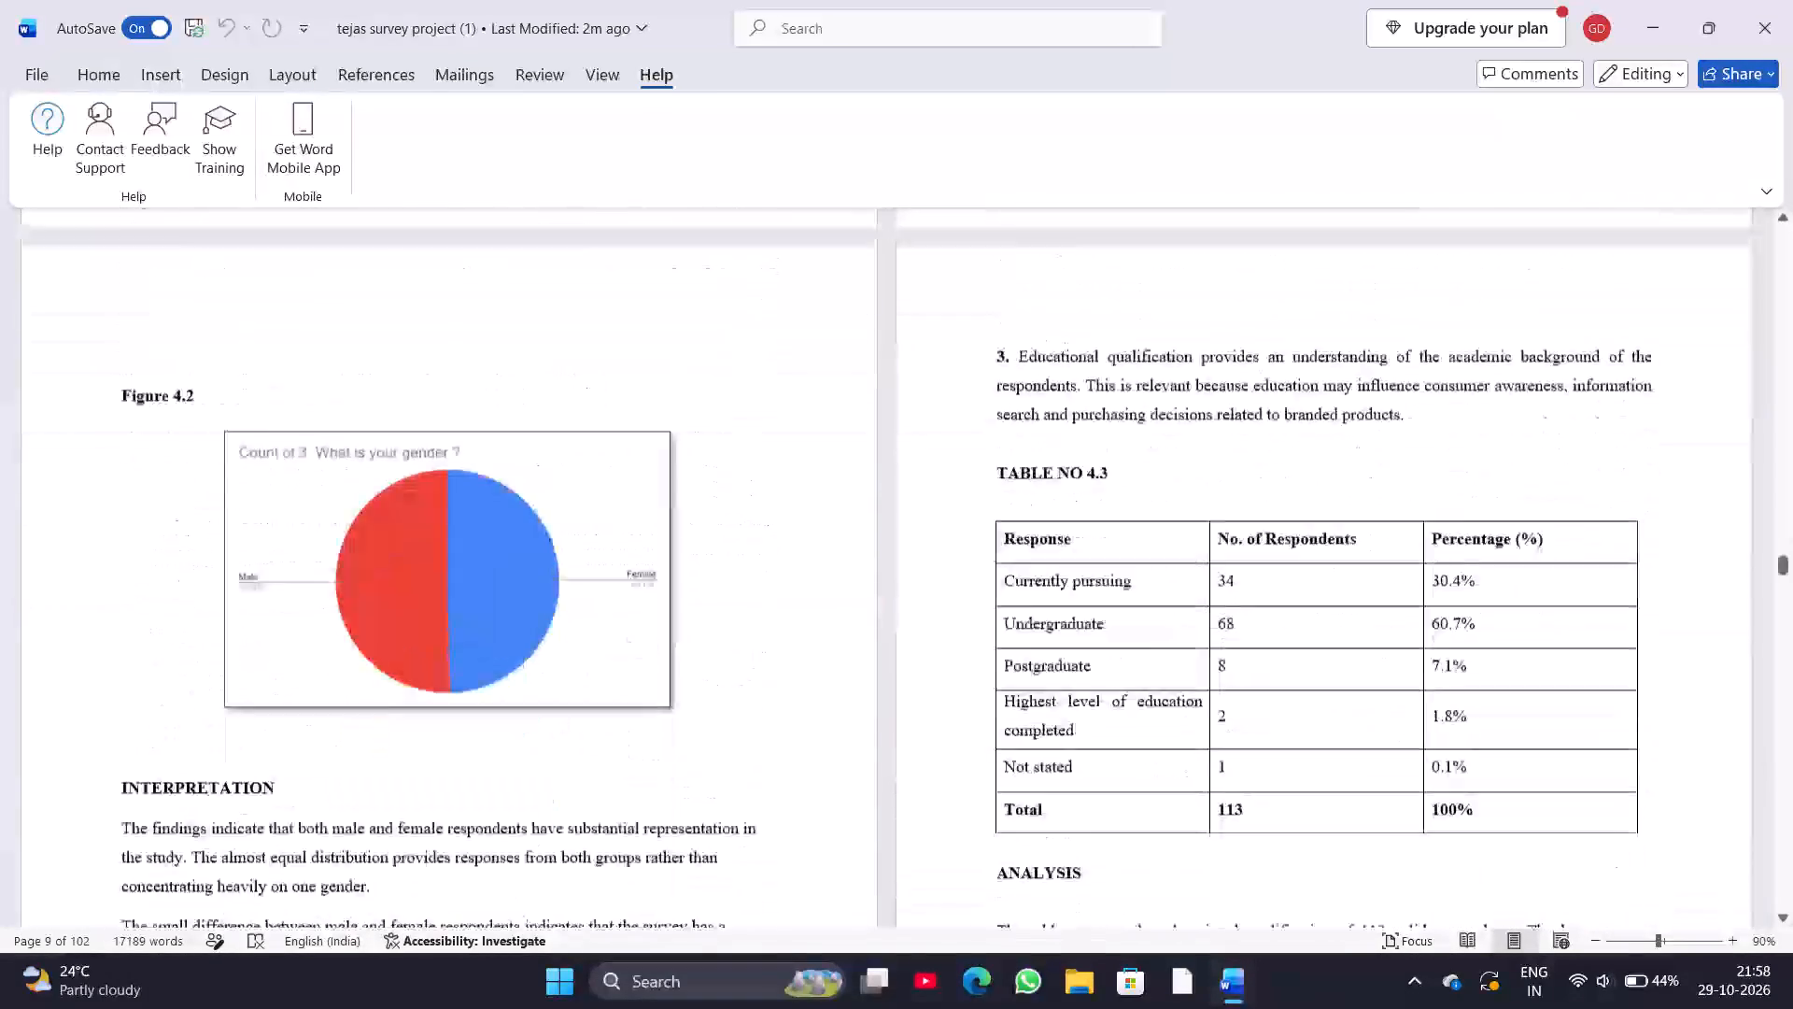
scroll(927, 348, down, 7)
scroll(927, 348, up, 13)
scroll(927, 348, up, 20)
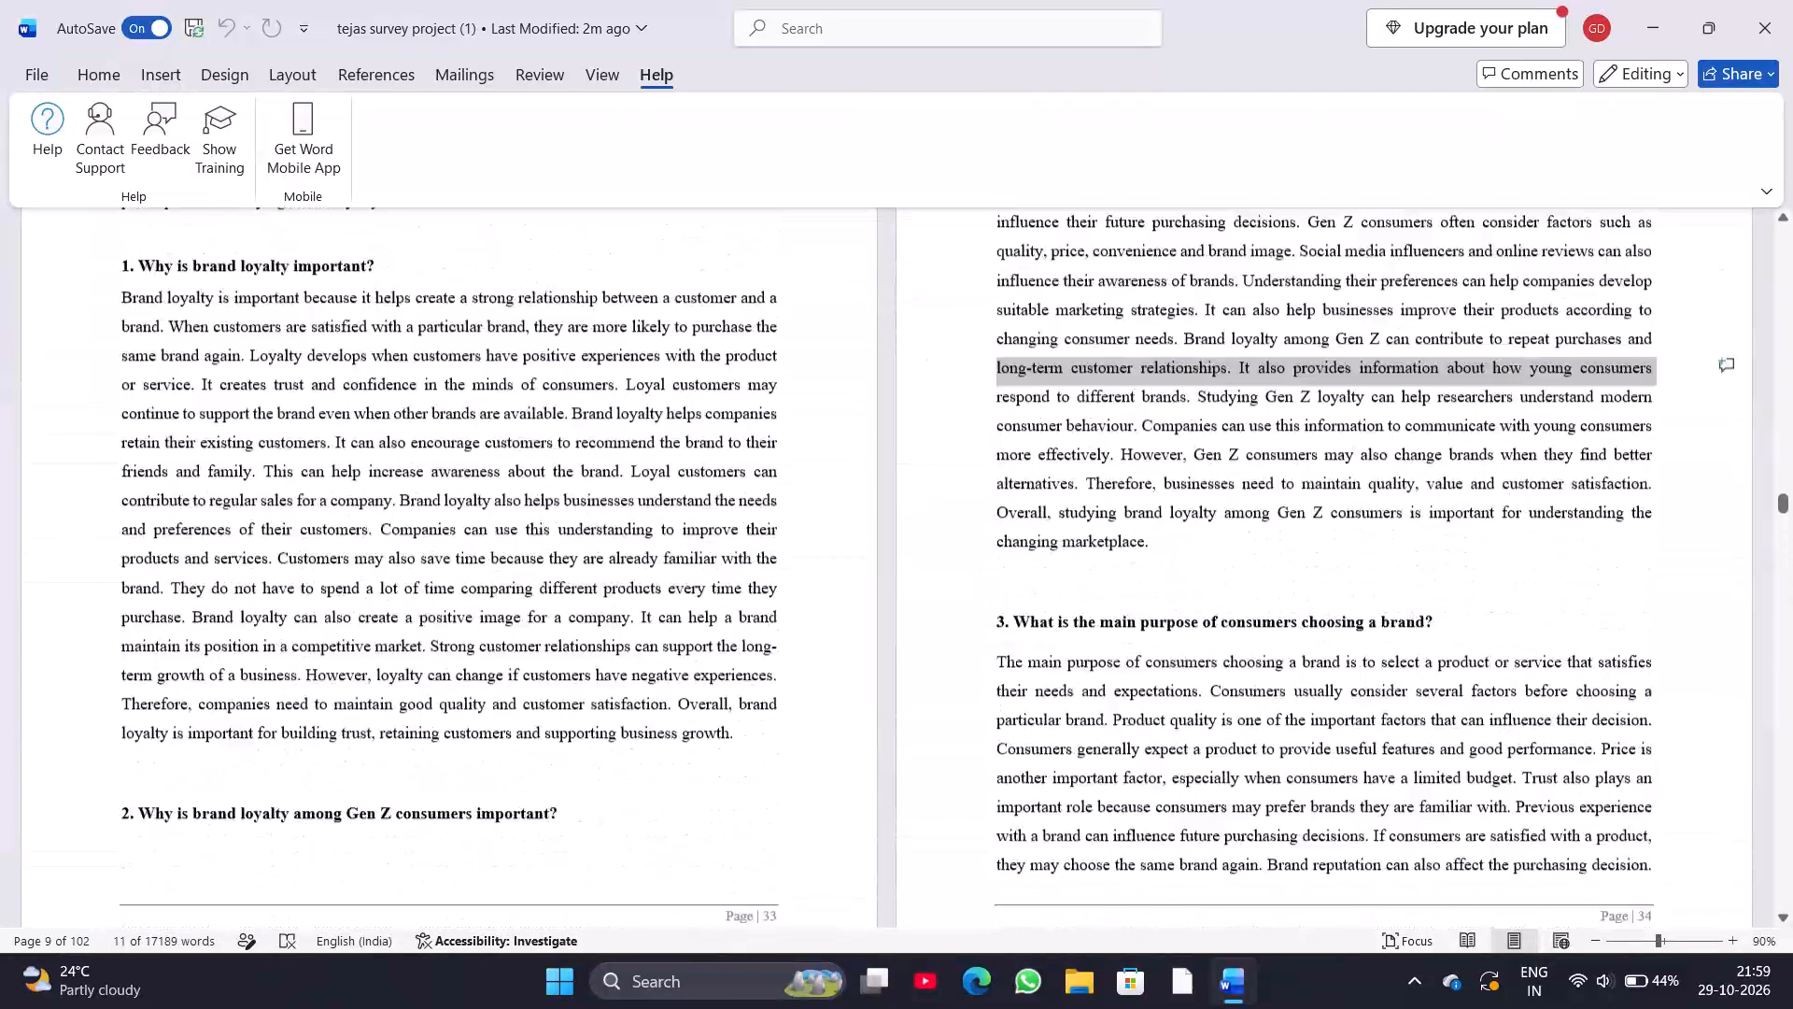
scroll(927, 348, up, 20)
scroll(927, 348, up, 20)
scroll(927, 348, up, 20)
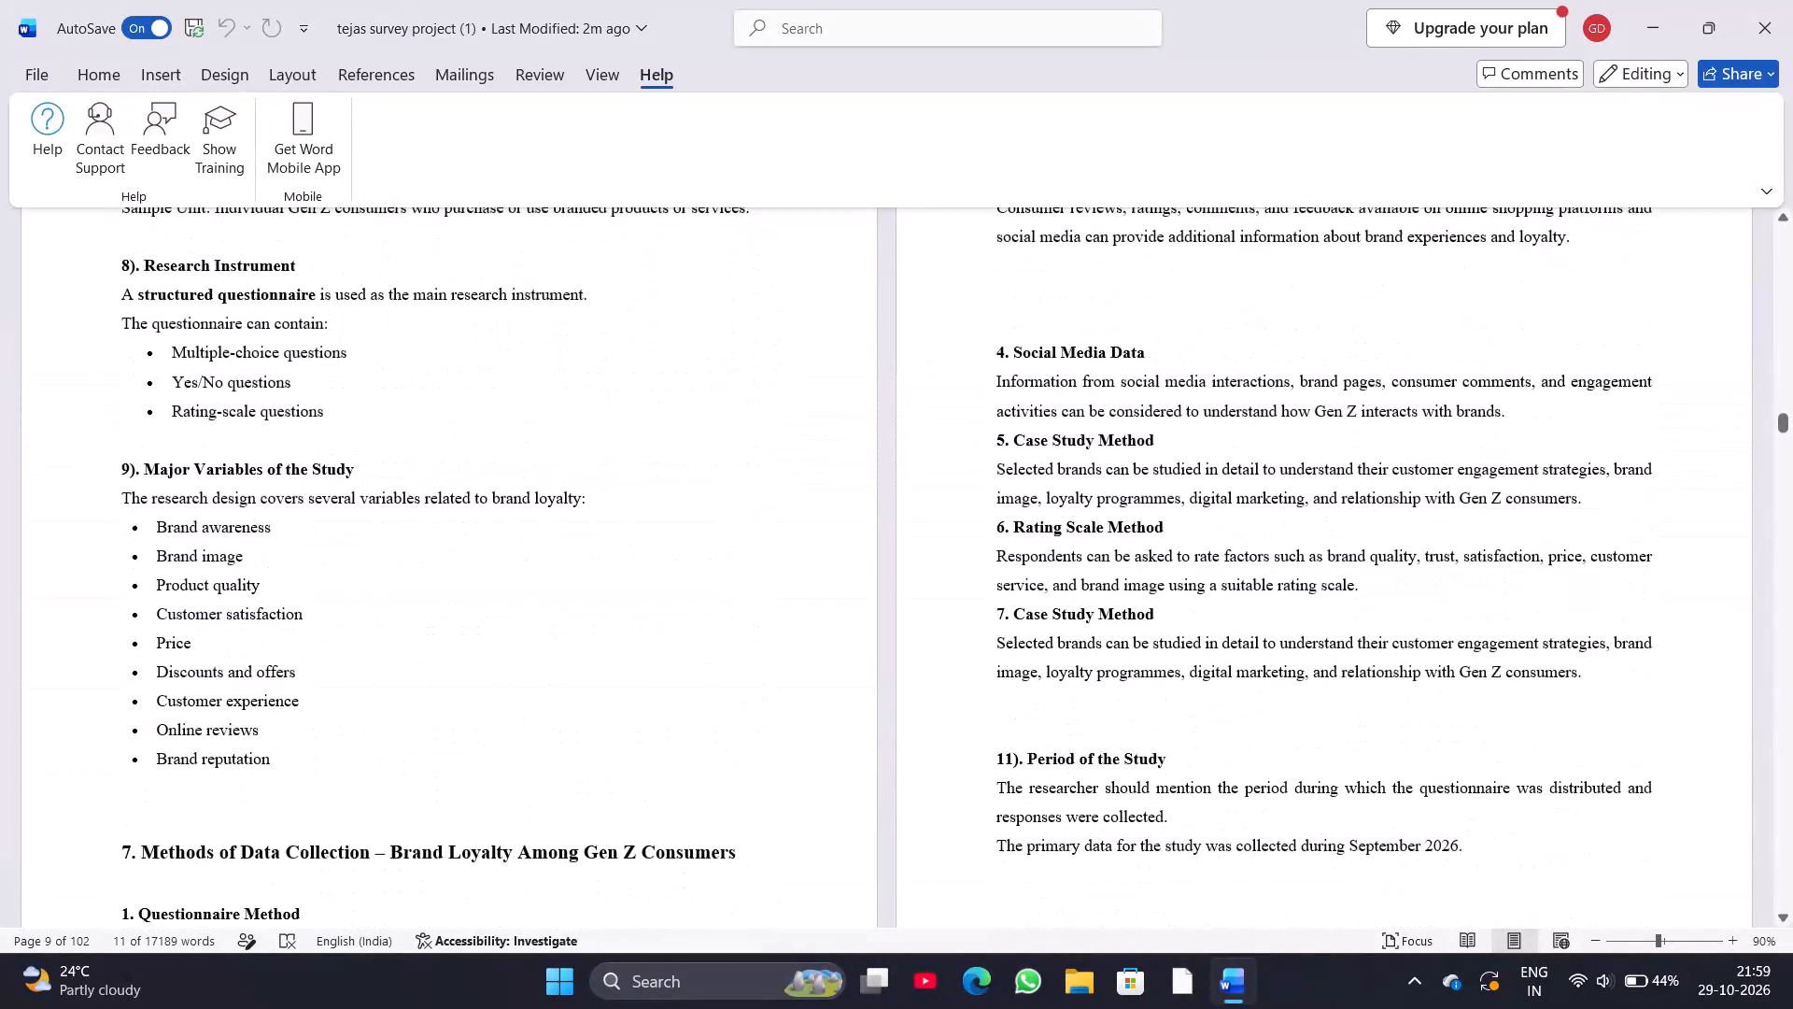
scroll(927, 348, up, 14)
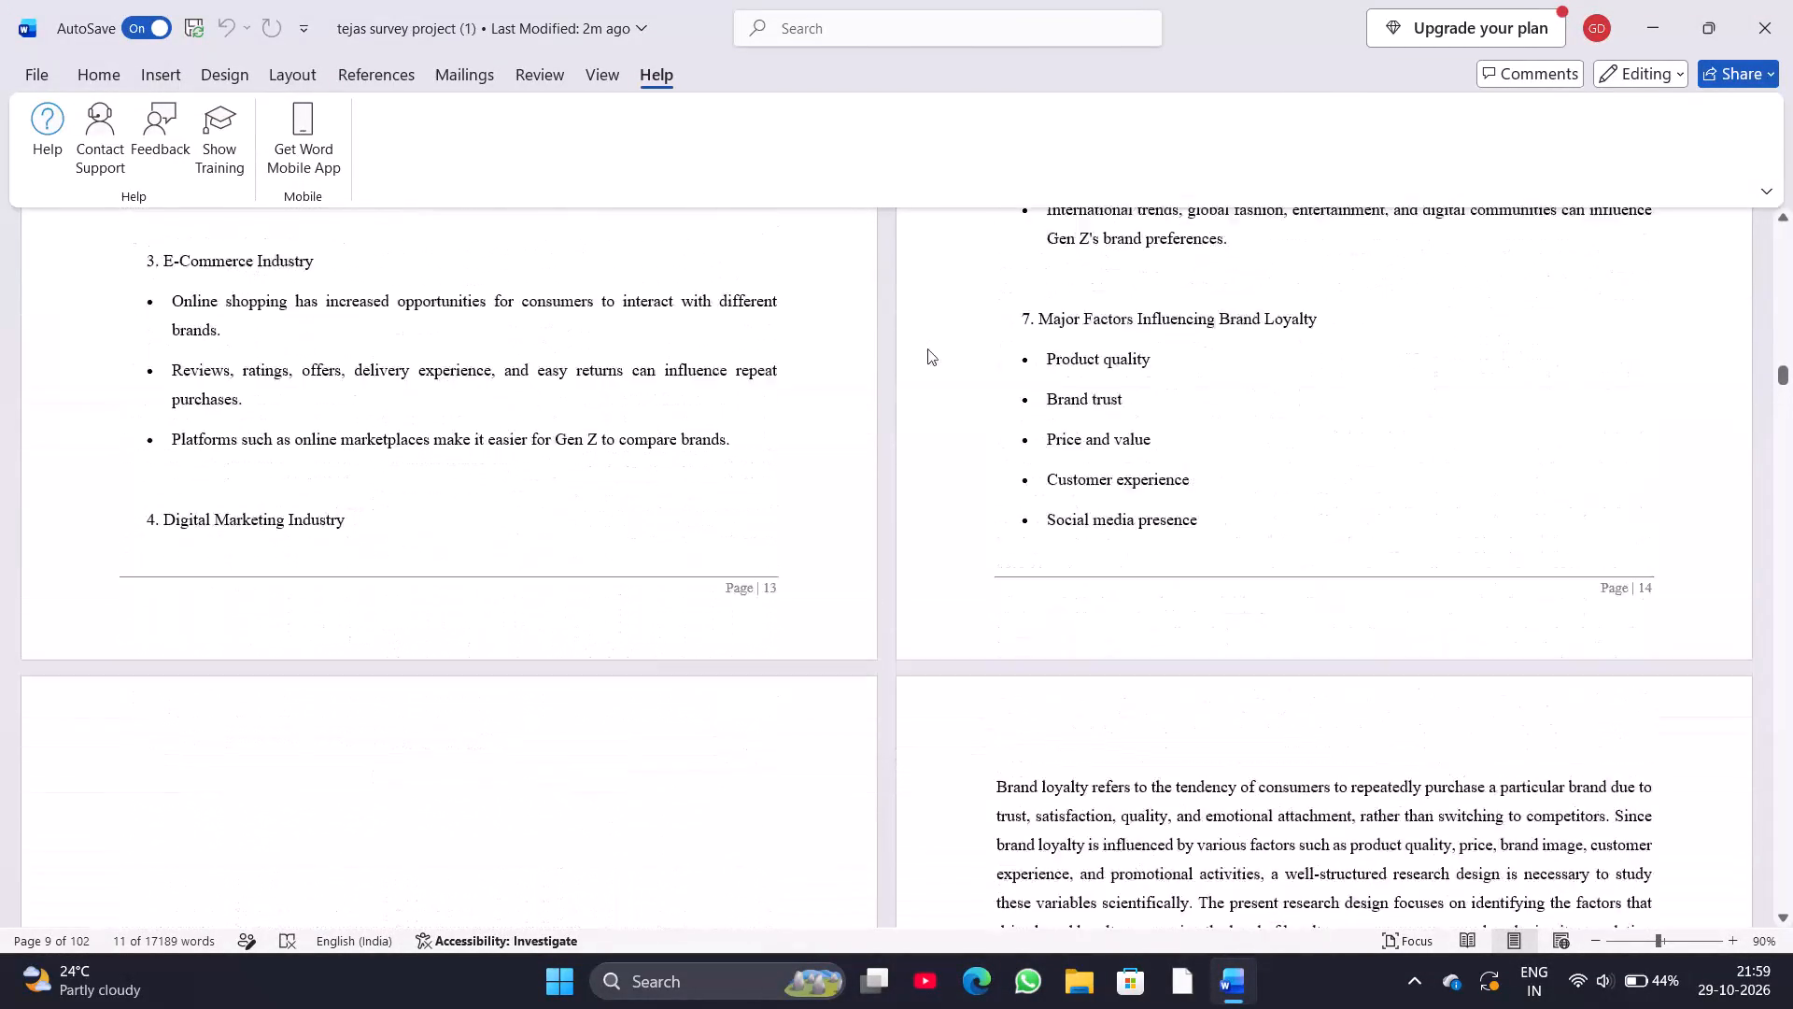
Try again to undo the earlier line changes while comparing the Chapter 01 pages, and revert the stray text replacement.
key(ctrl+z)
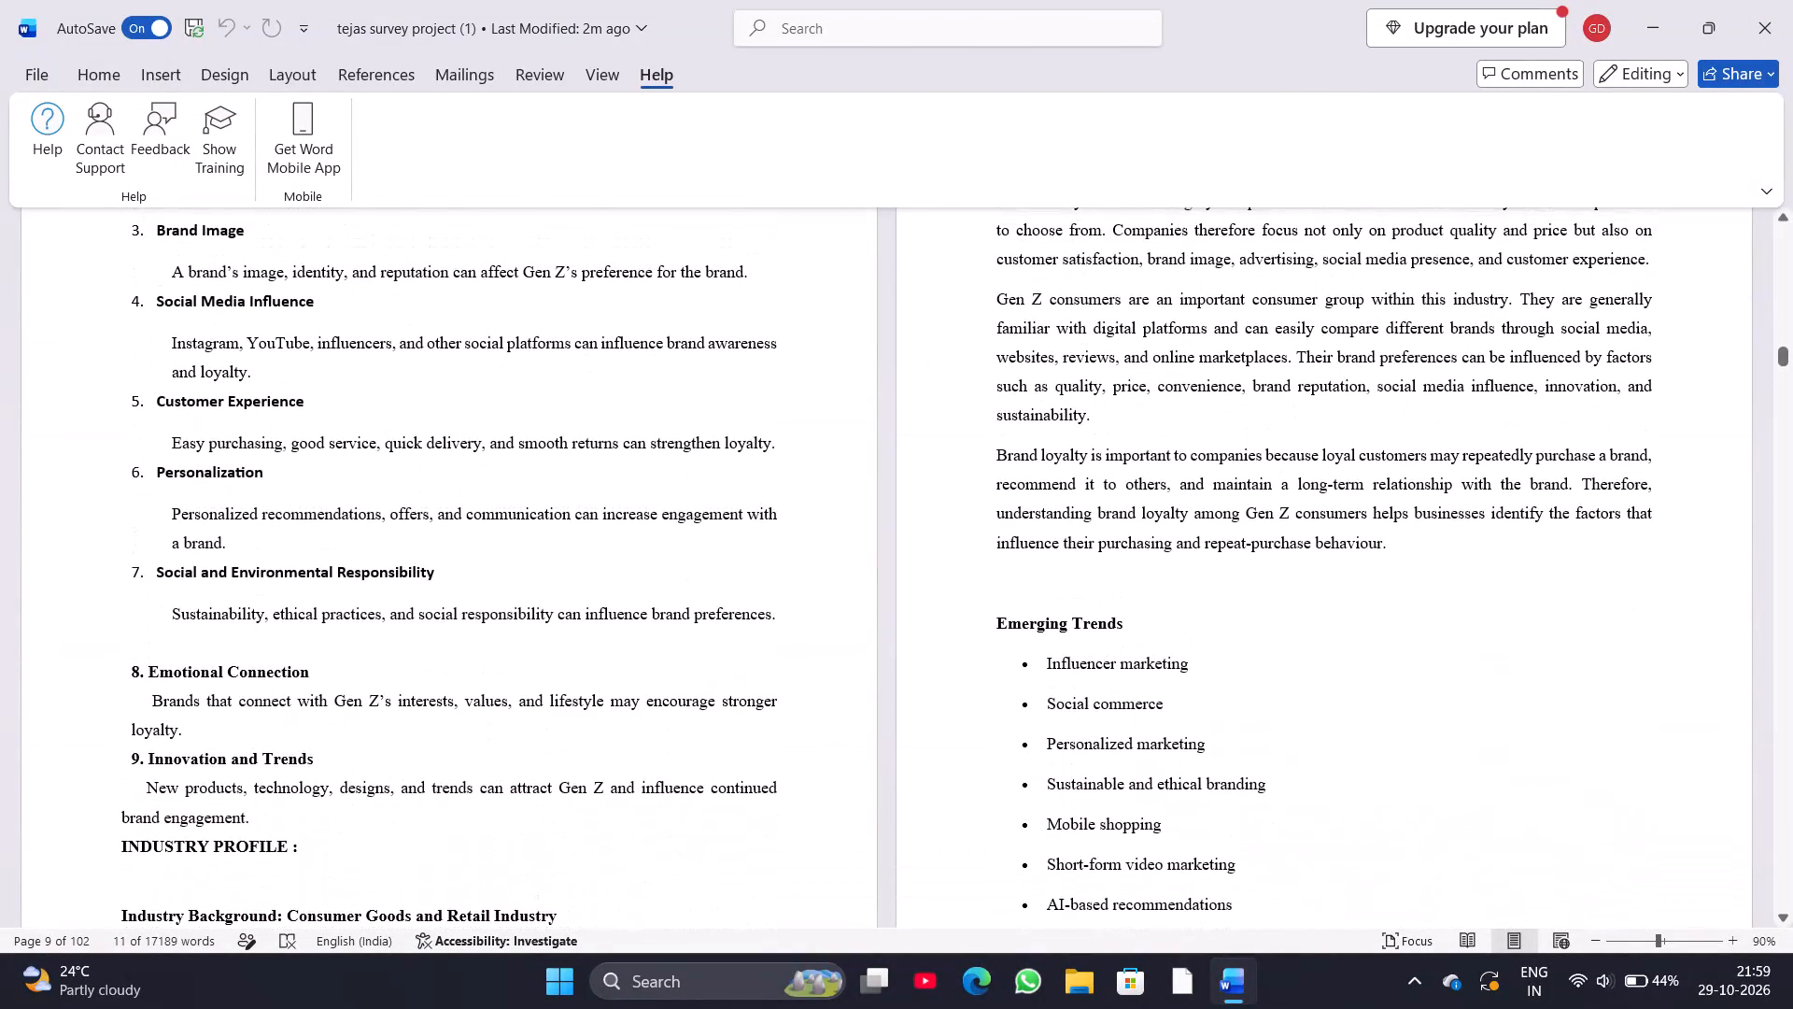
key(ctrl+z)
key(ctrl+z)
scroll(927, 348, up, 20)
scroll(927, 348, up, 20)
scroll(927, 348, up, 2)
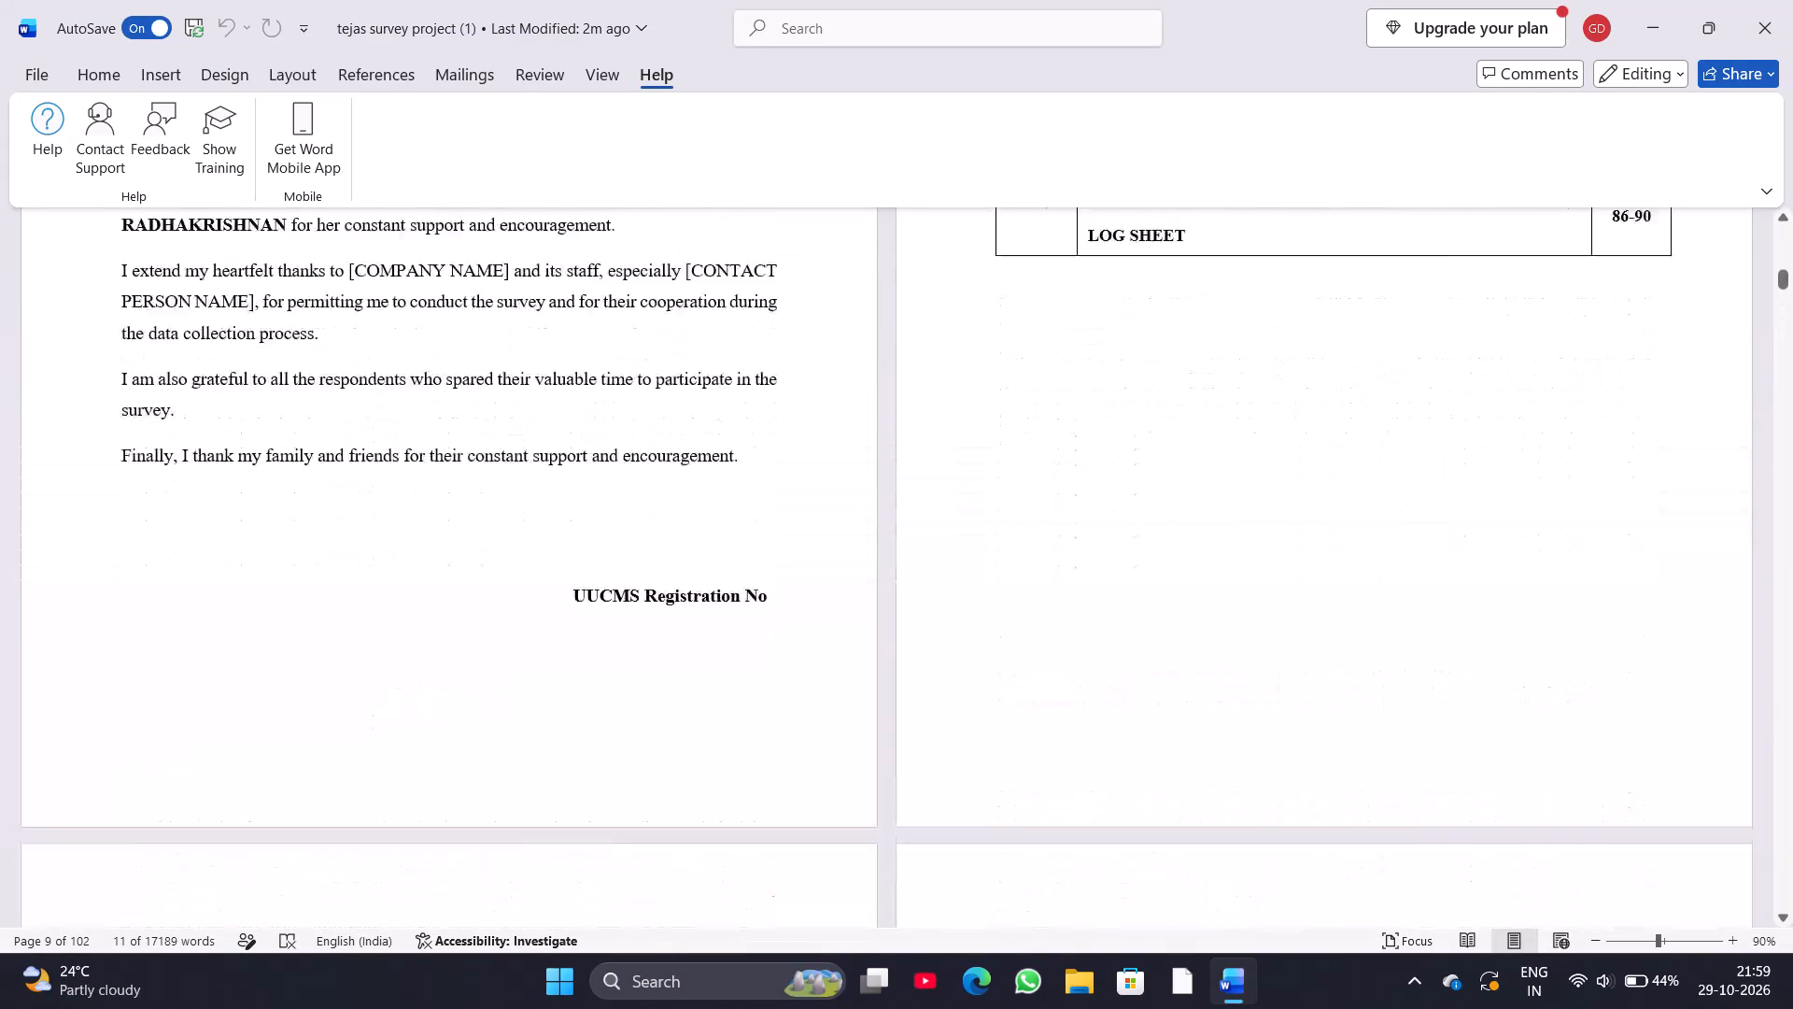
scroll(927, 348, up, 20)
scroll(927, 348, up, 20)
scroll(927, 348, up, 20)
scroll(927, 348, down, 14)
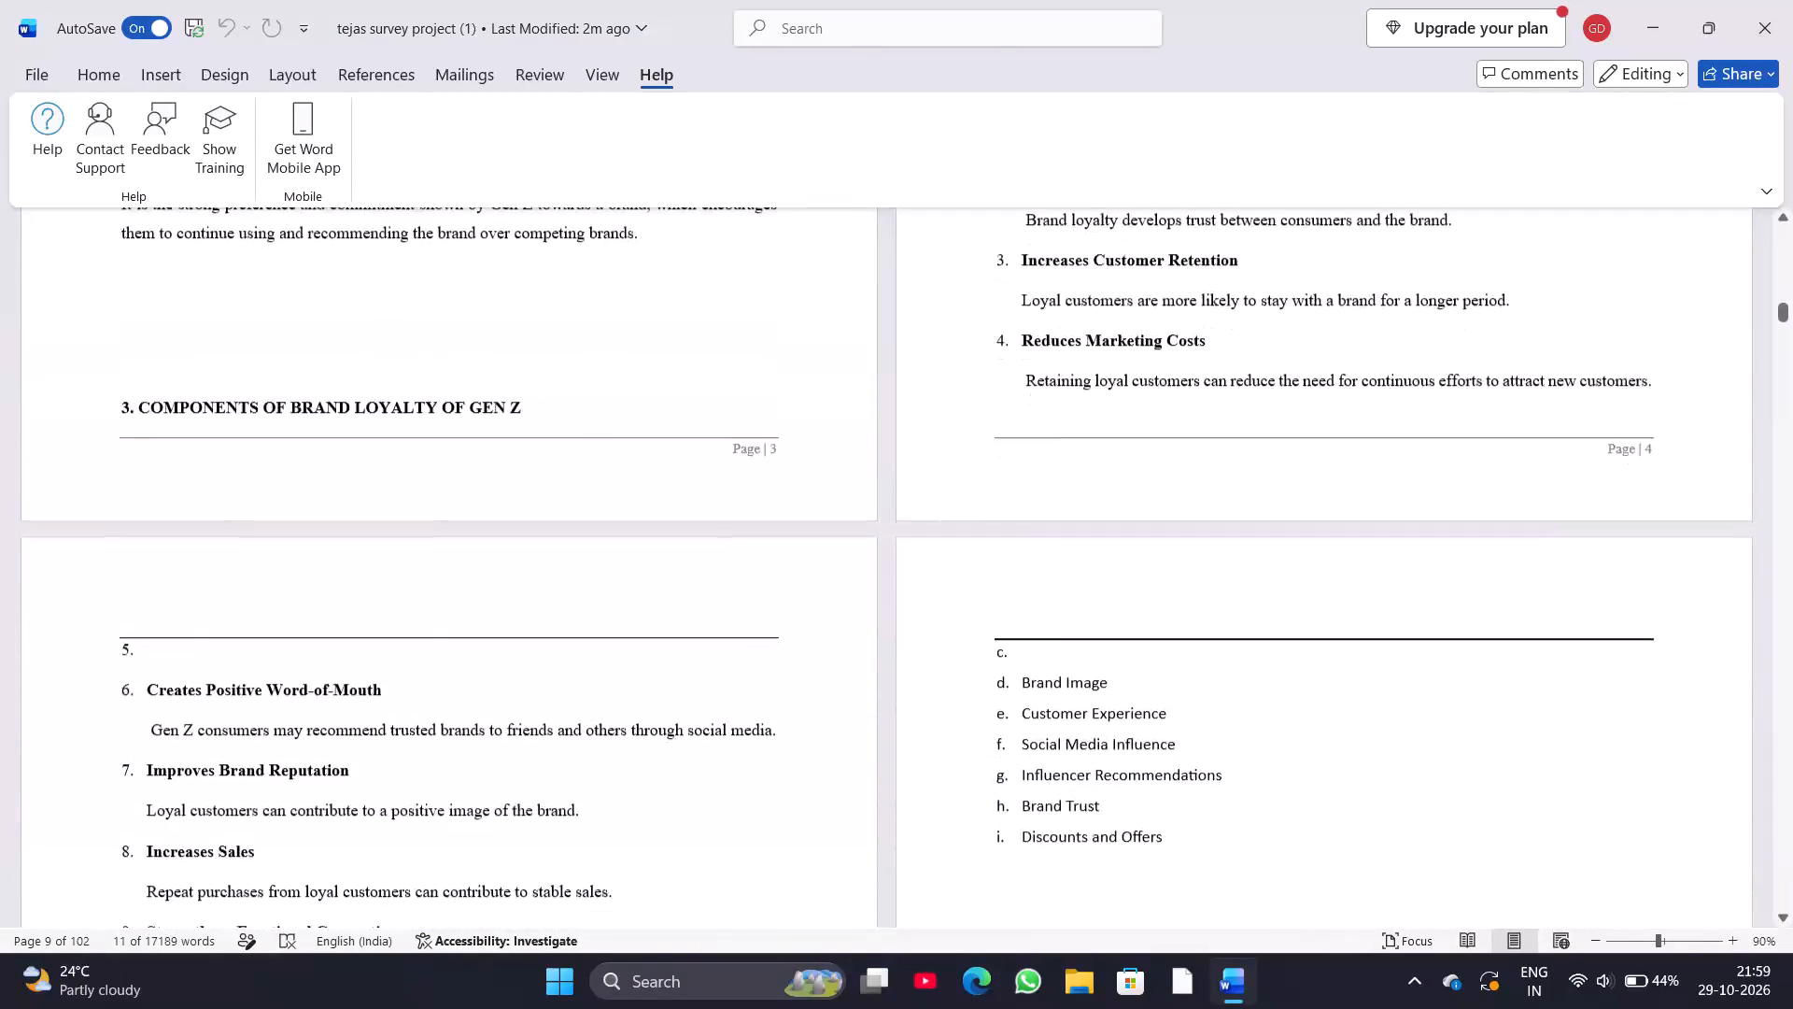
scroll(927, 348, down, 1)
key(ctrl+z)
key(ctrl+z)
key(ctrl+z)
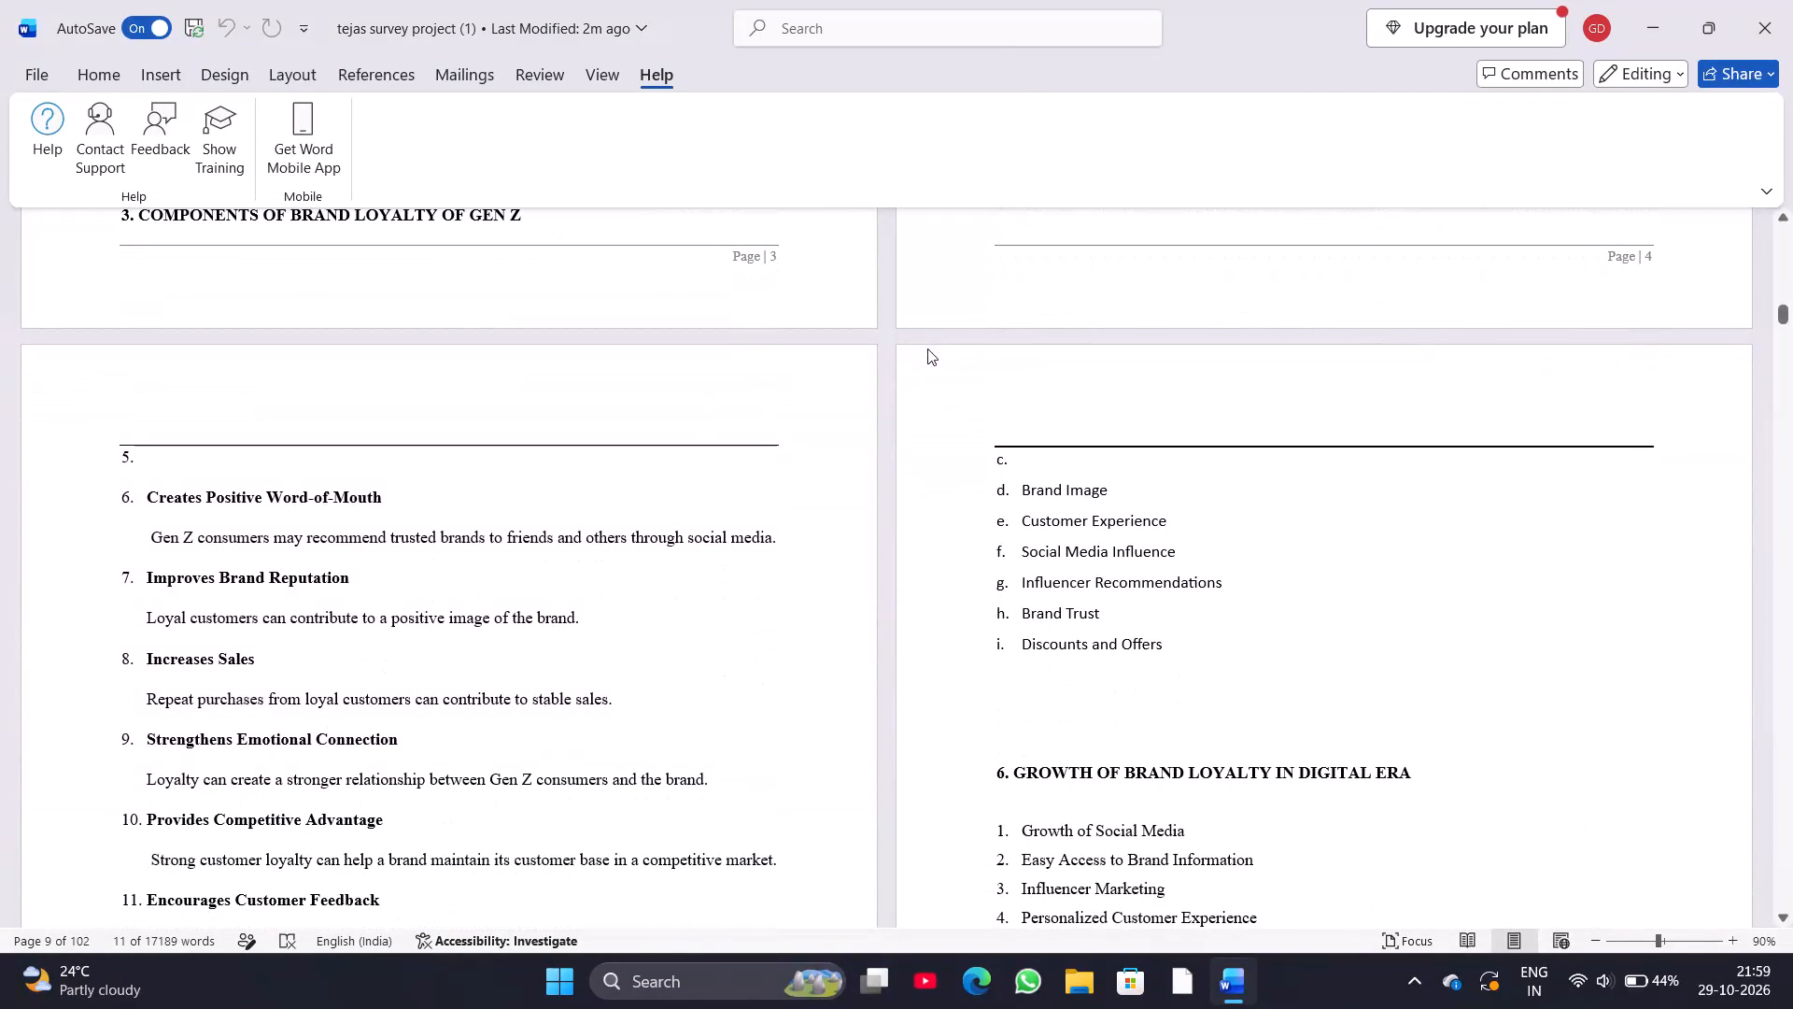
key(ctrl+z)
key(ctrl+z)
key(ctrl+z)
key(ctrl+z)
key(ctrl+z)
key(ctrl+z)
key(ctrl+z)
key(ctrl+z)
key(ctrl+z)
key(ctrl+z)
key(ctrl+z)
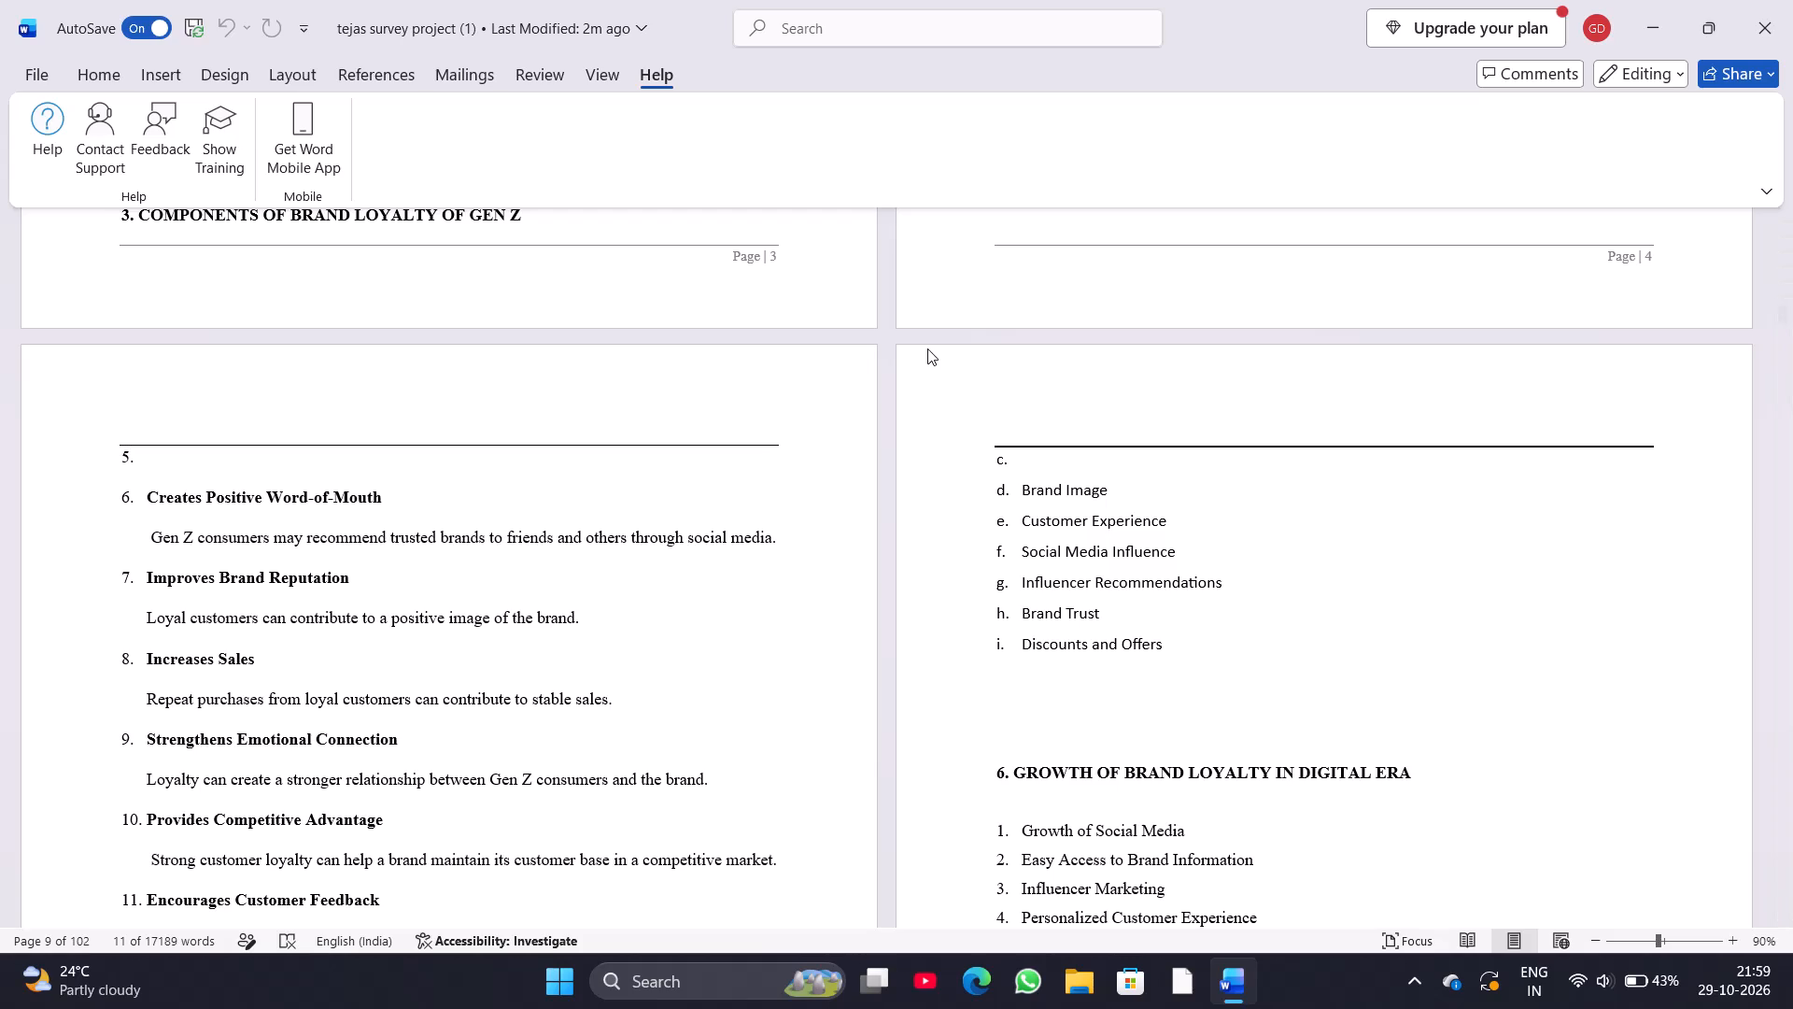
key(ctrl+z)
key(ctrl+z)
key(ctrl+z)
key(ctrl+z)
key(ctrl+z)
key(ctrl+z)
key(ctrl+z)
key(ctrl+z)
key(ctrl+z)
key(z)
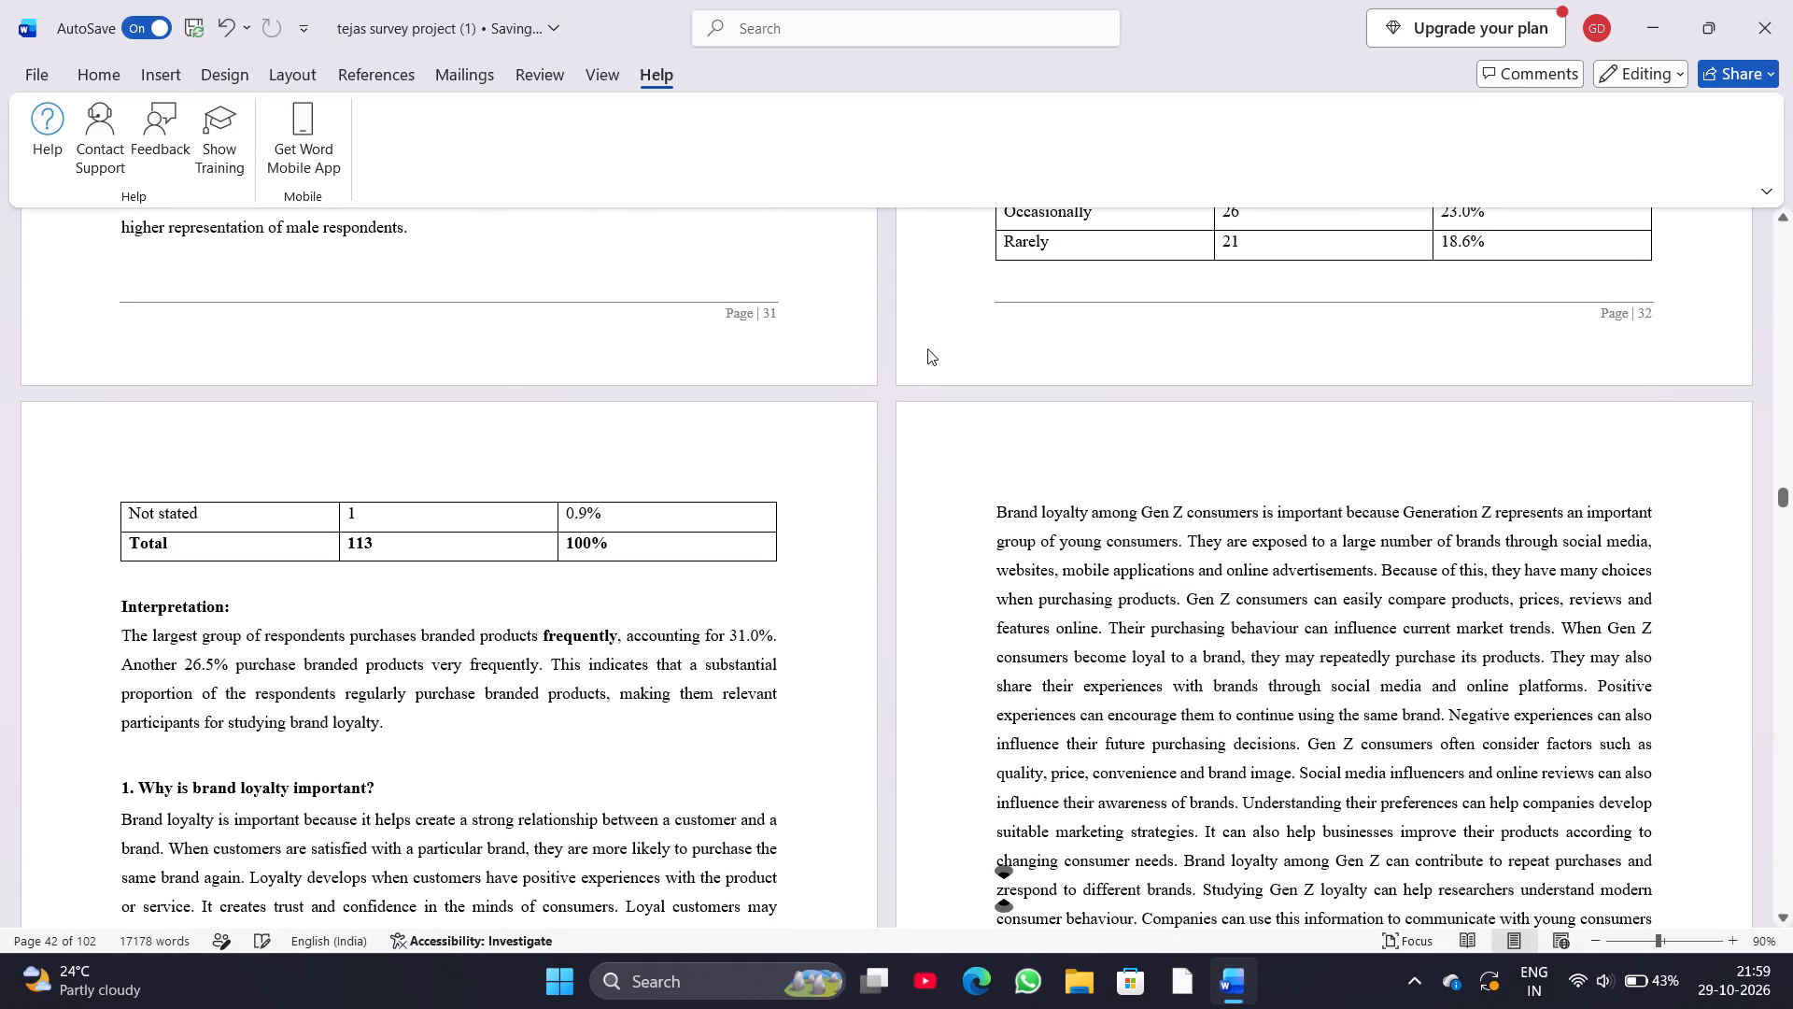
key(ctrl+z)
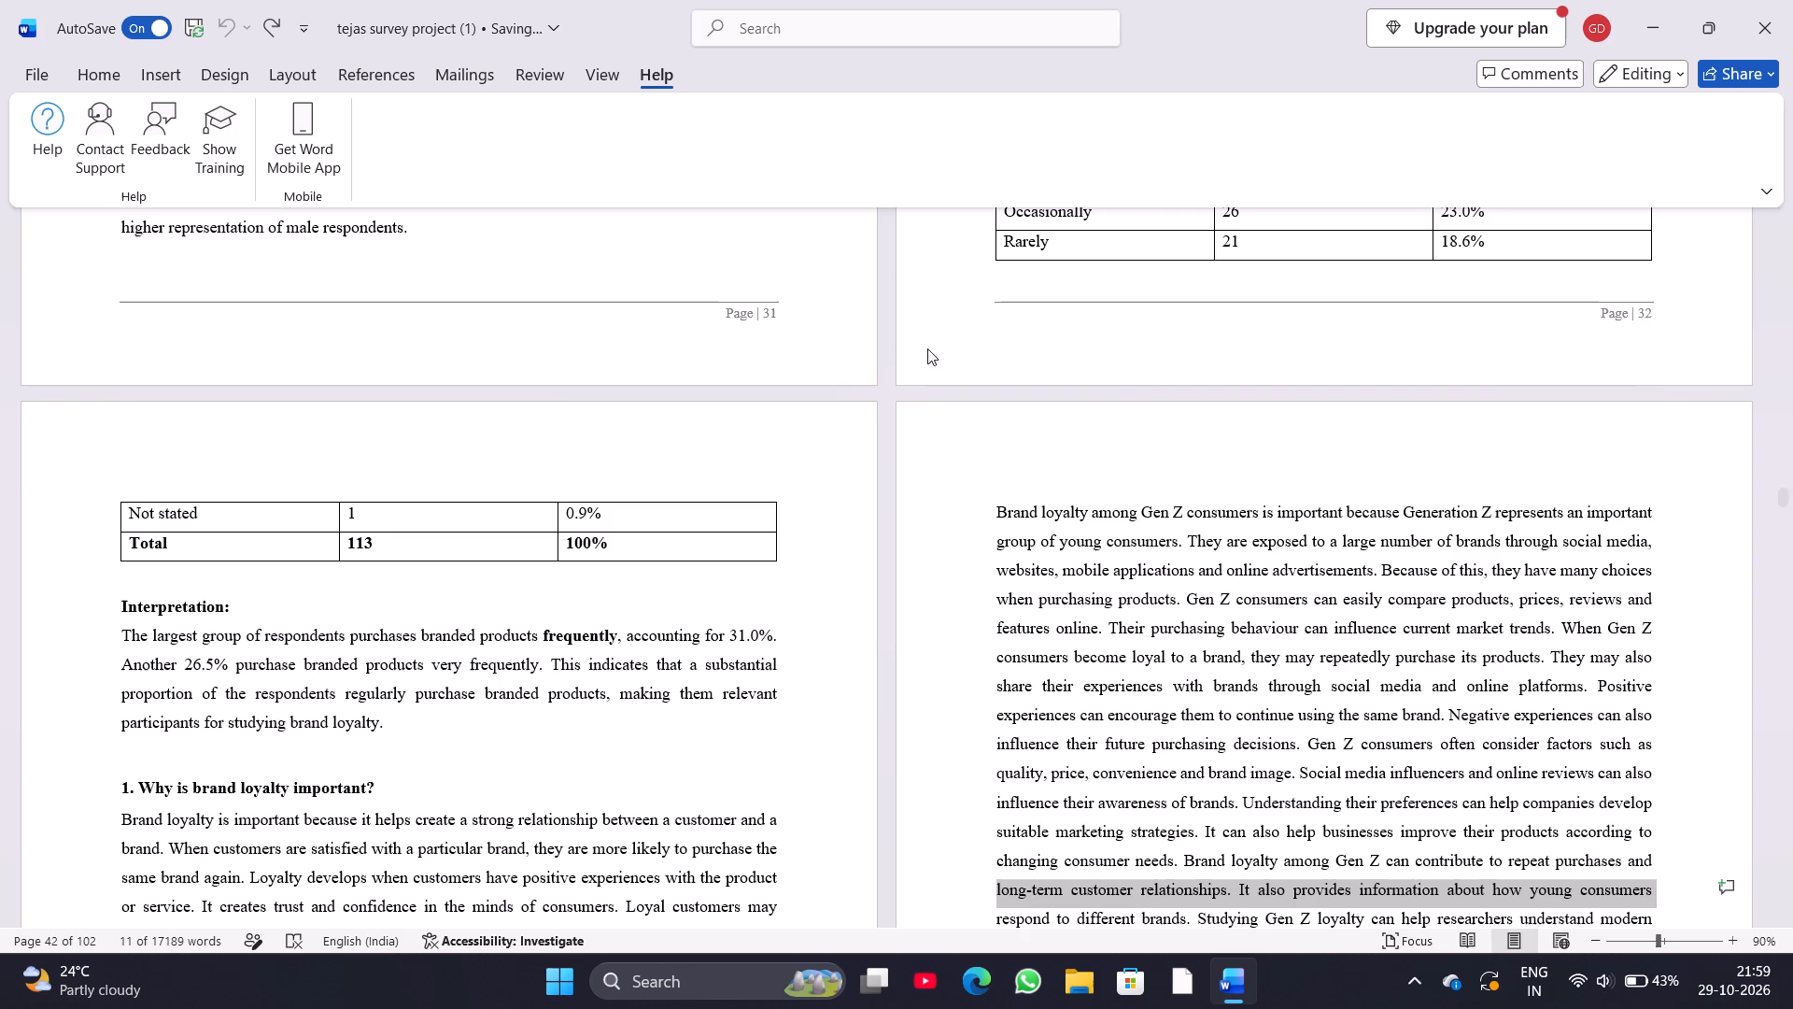
Look back through the pages from Chapter 02 to the list of contents and the Chapter 01 page for their top lines.
scroll(1044, 331, up, 11)
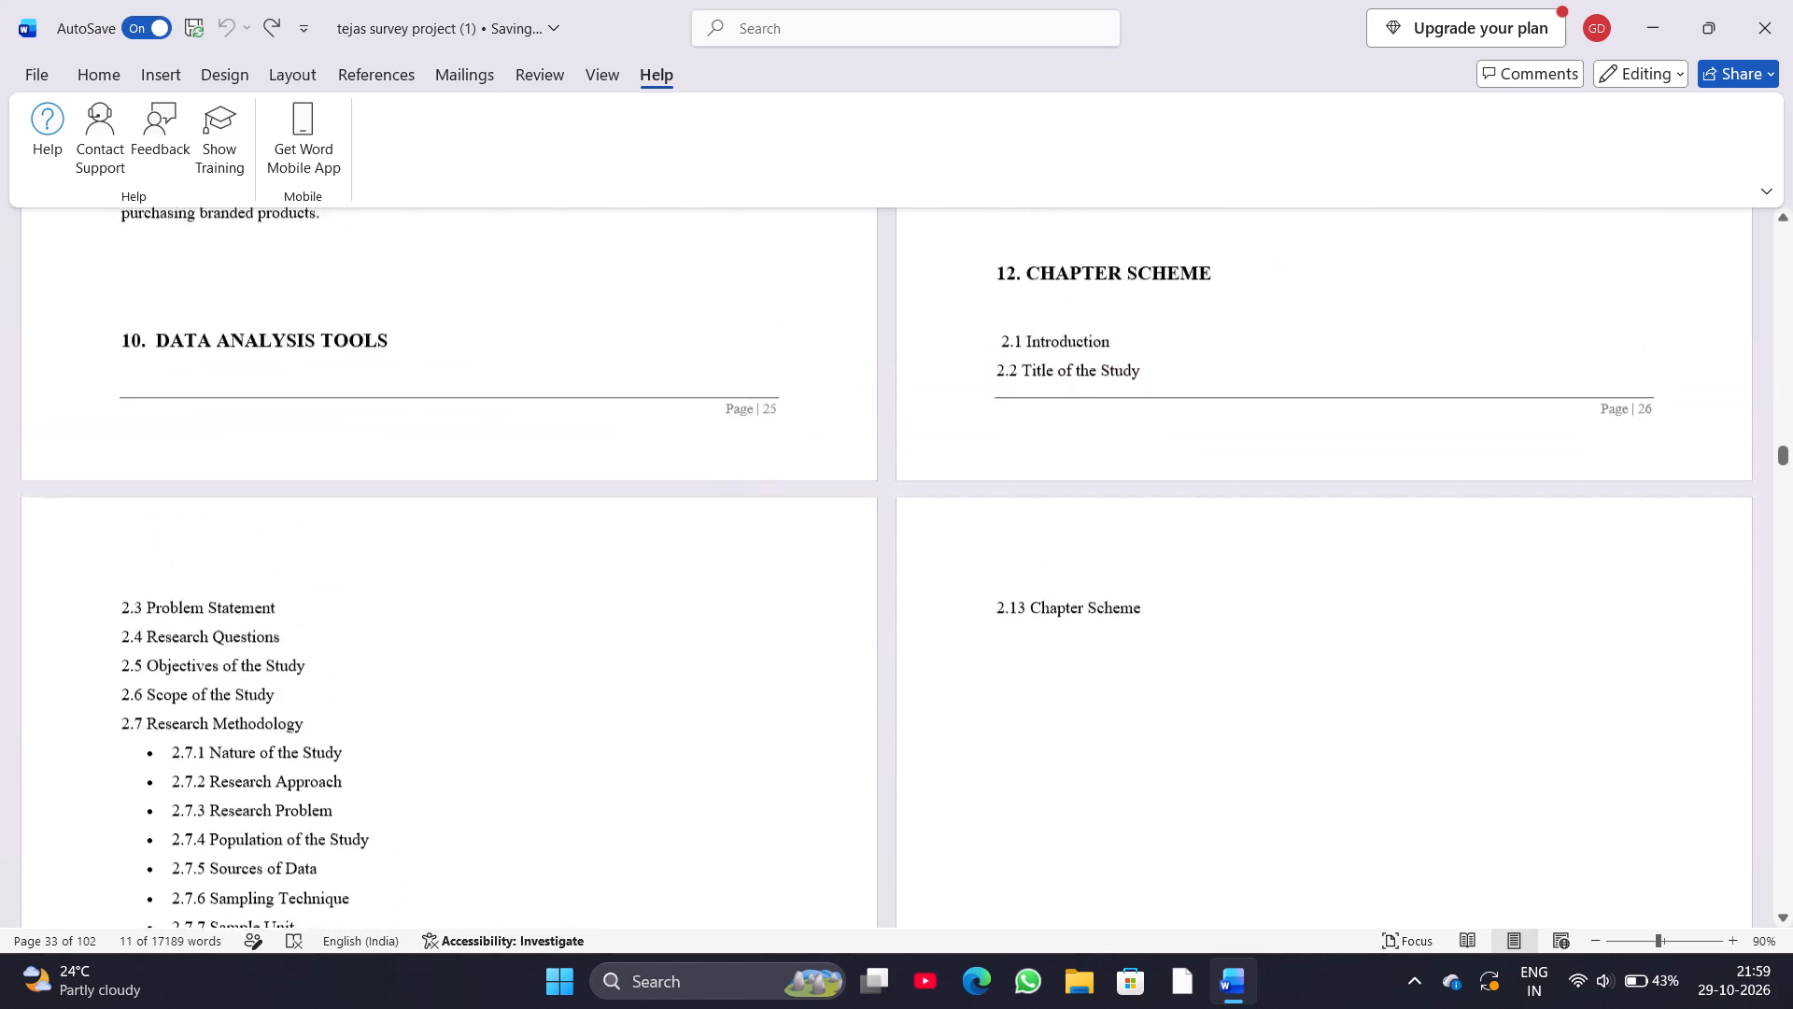
scroll(1044, 331, up, 9)
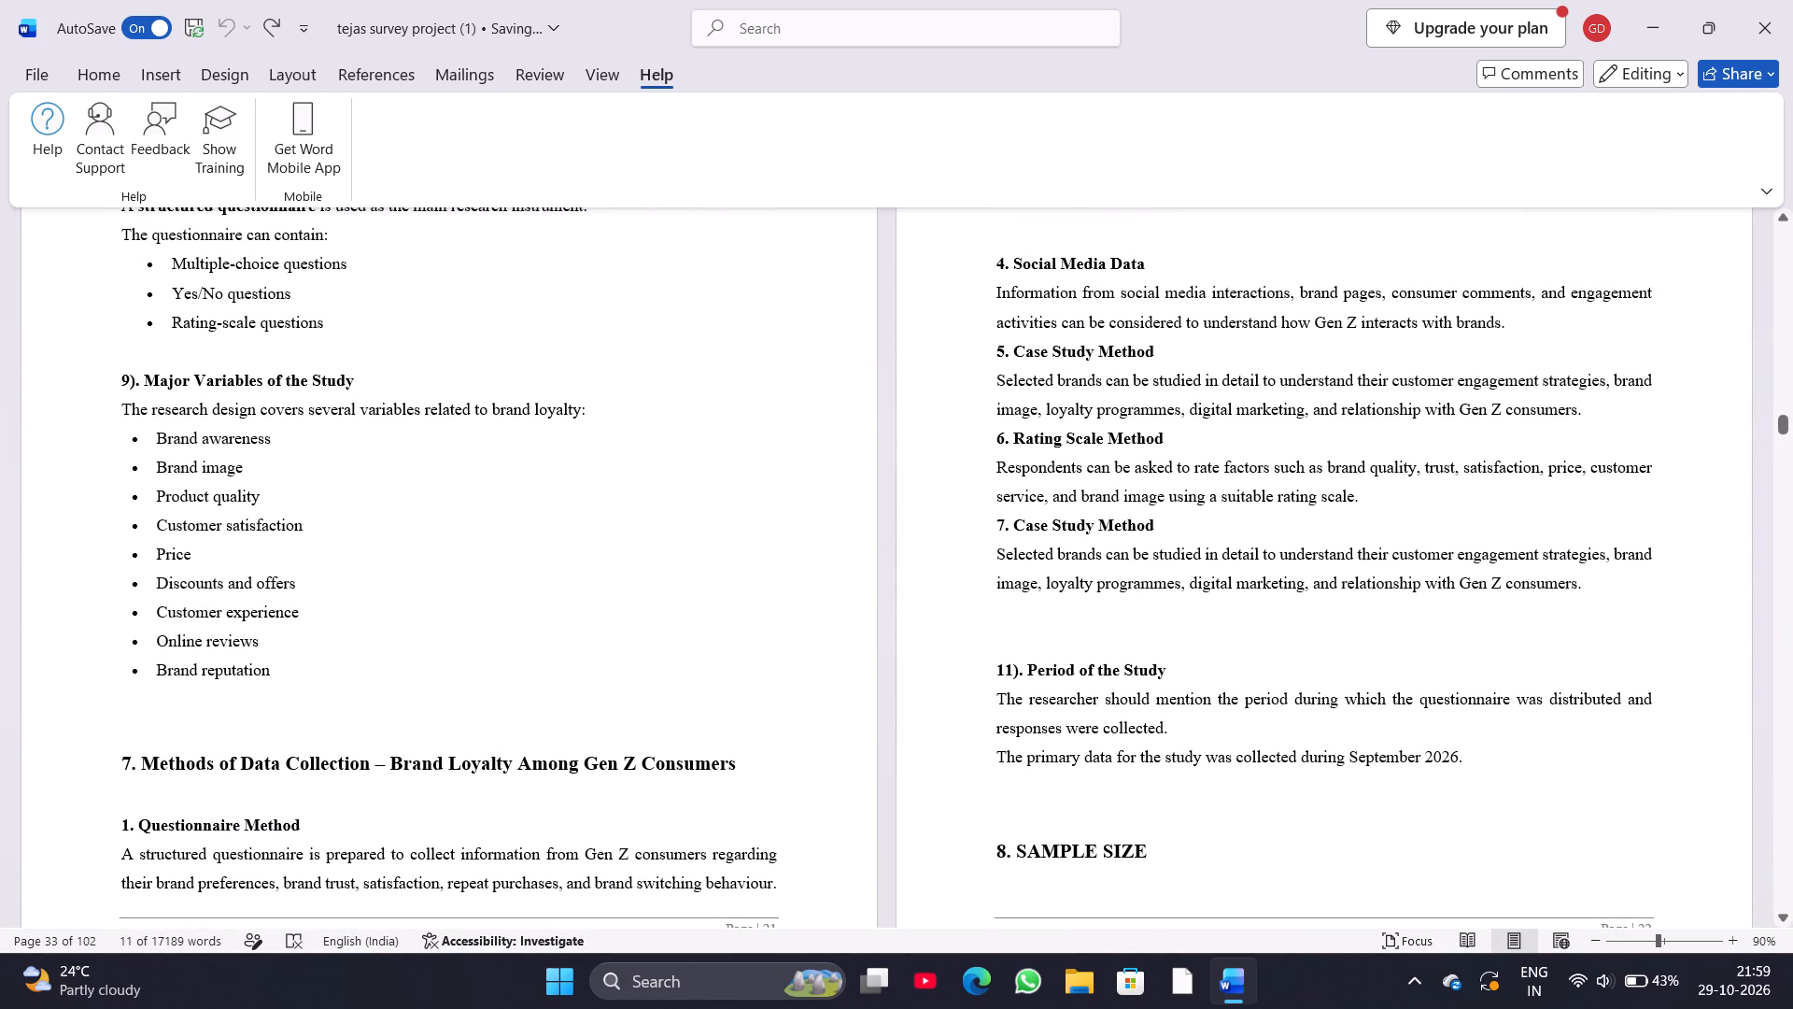
click(1730, 945)
click(1730, 945)
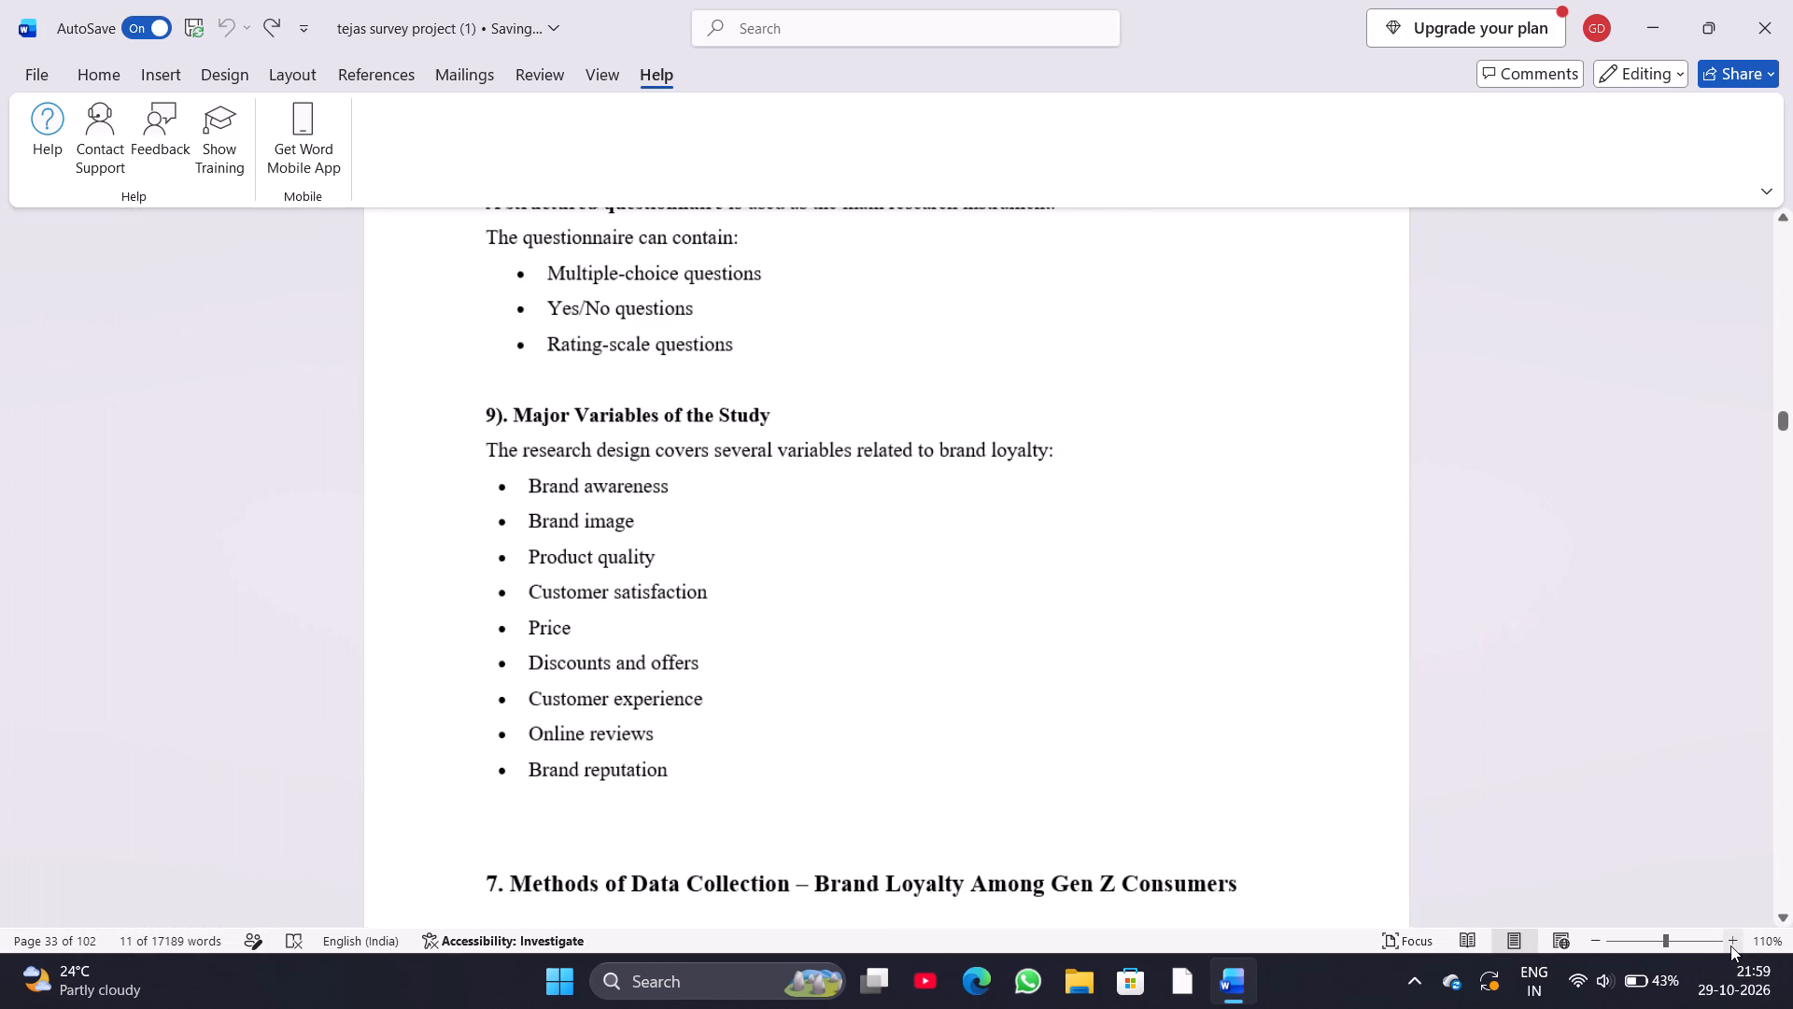
click(1597, 945)
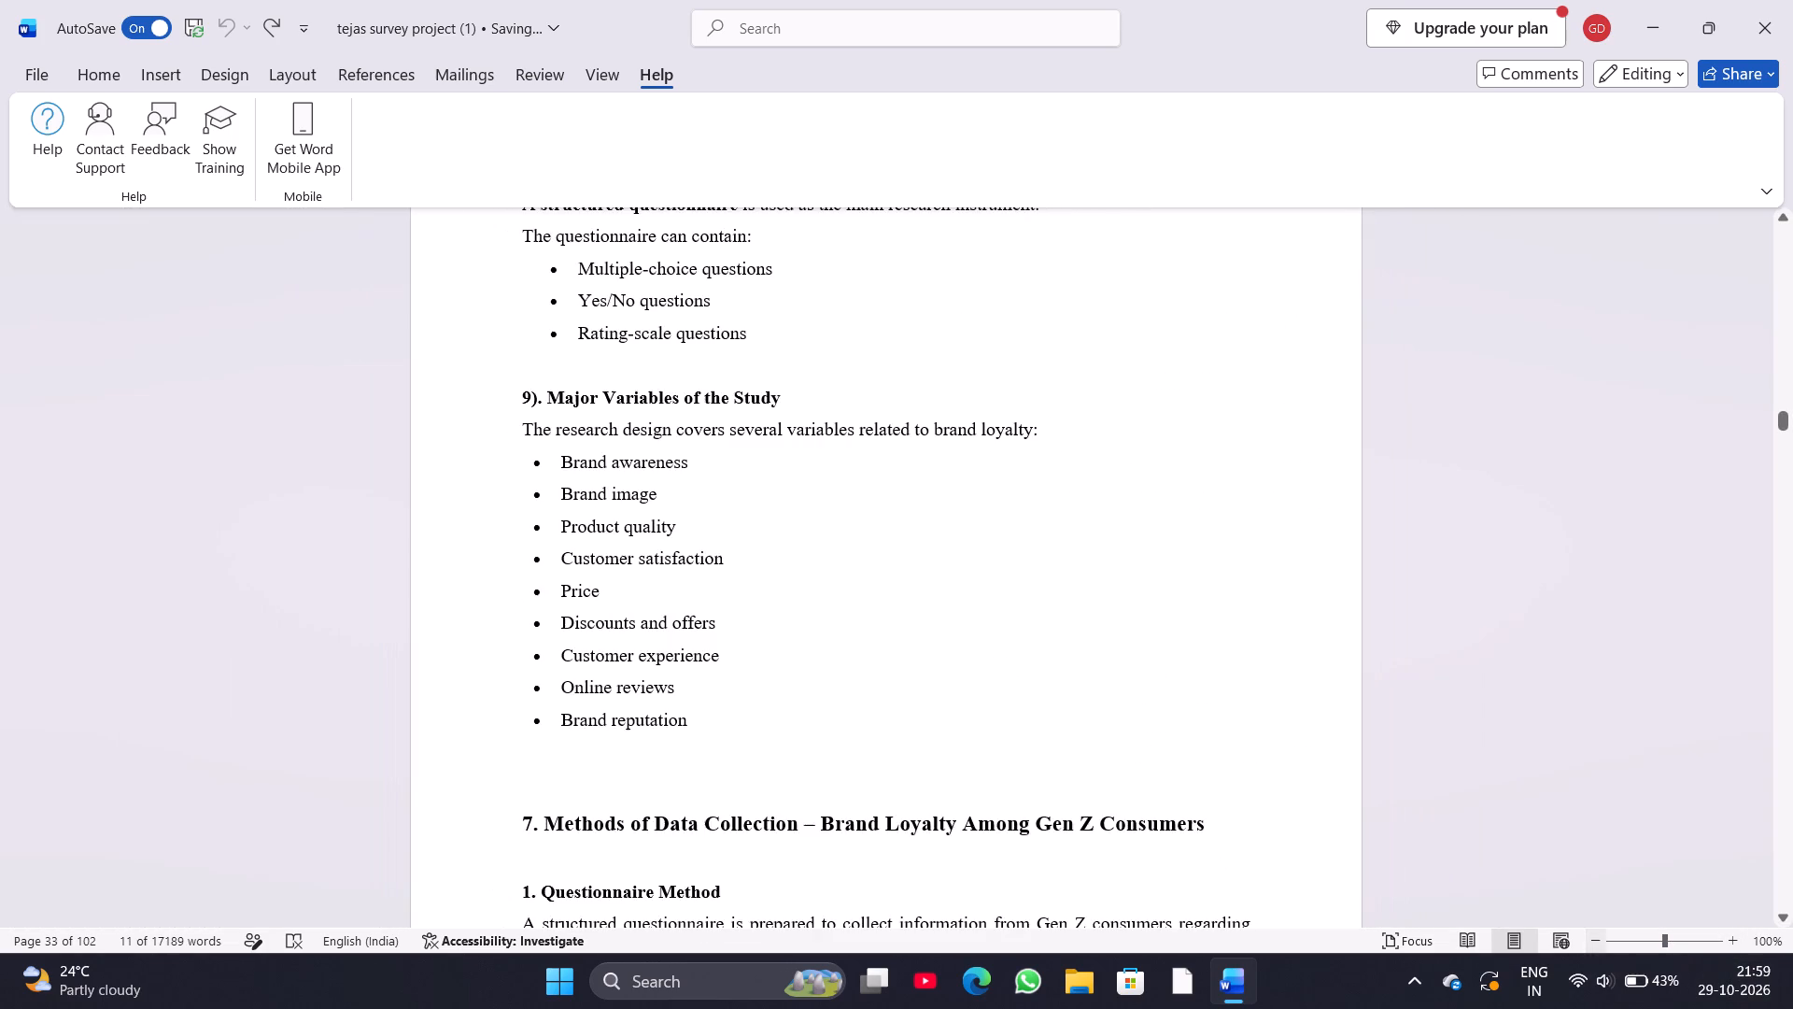
scroll(1190, 627, up, 12)
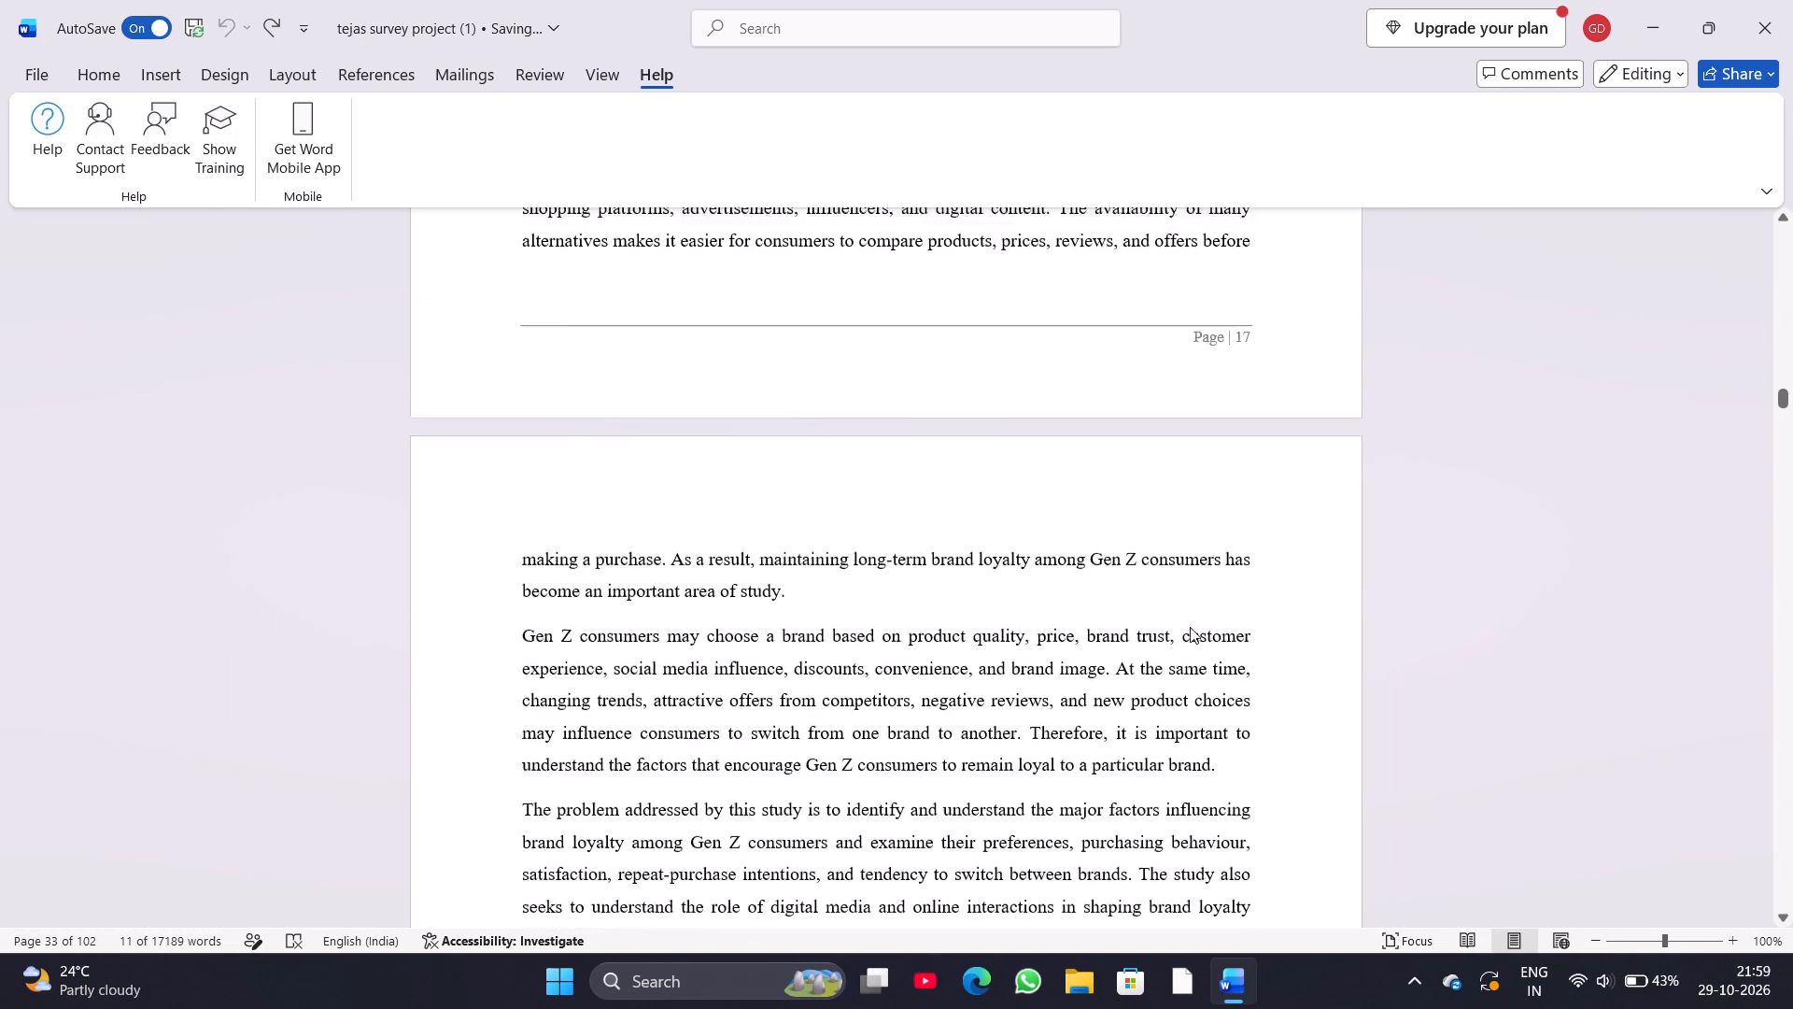
scroll(1190, 627, up, 9)
scroll(1190, 627, down, 1)
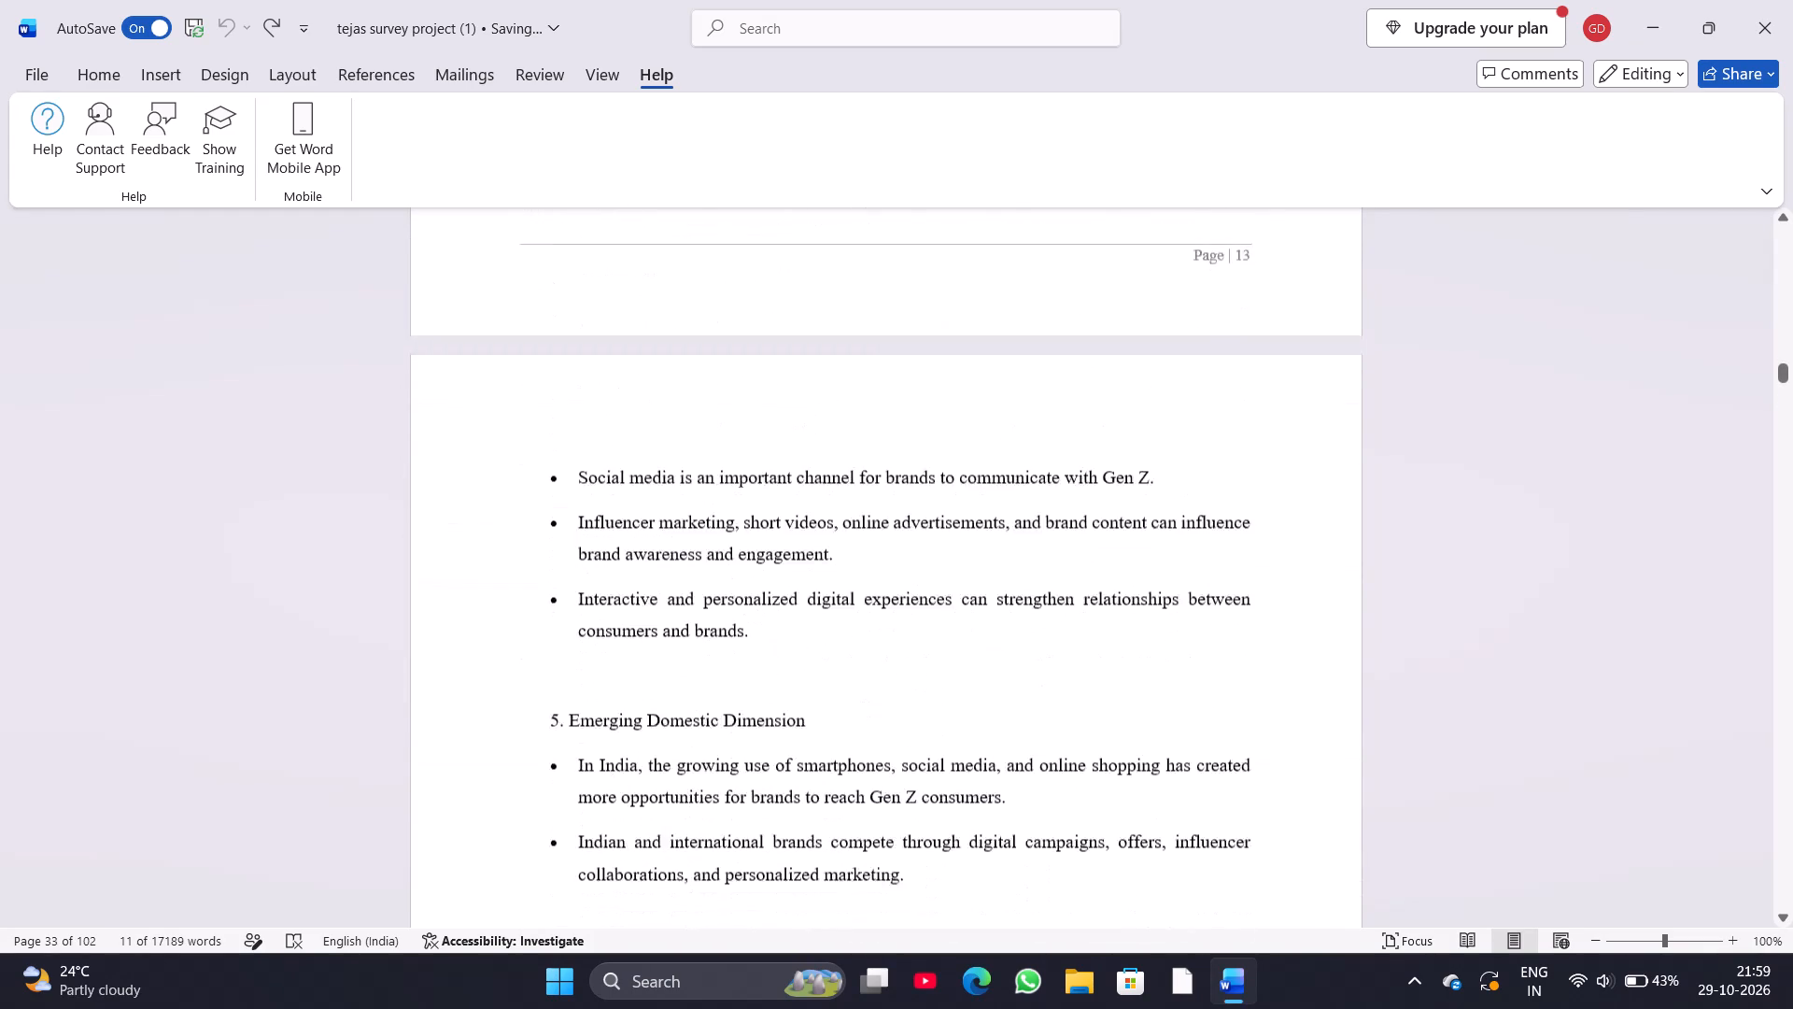
scroll(1190, 627, down, 2)
scroll(1190, 627, up, 4)
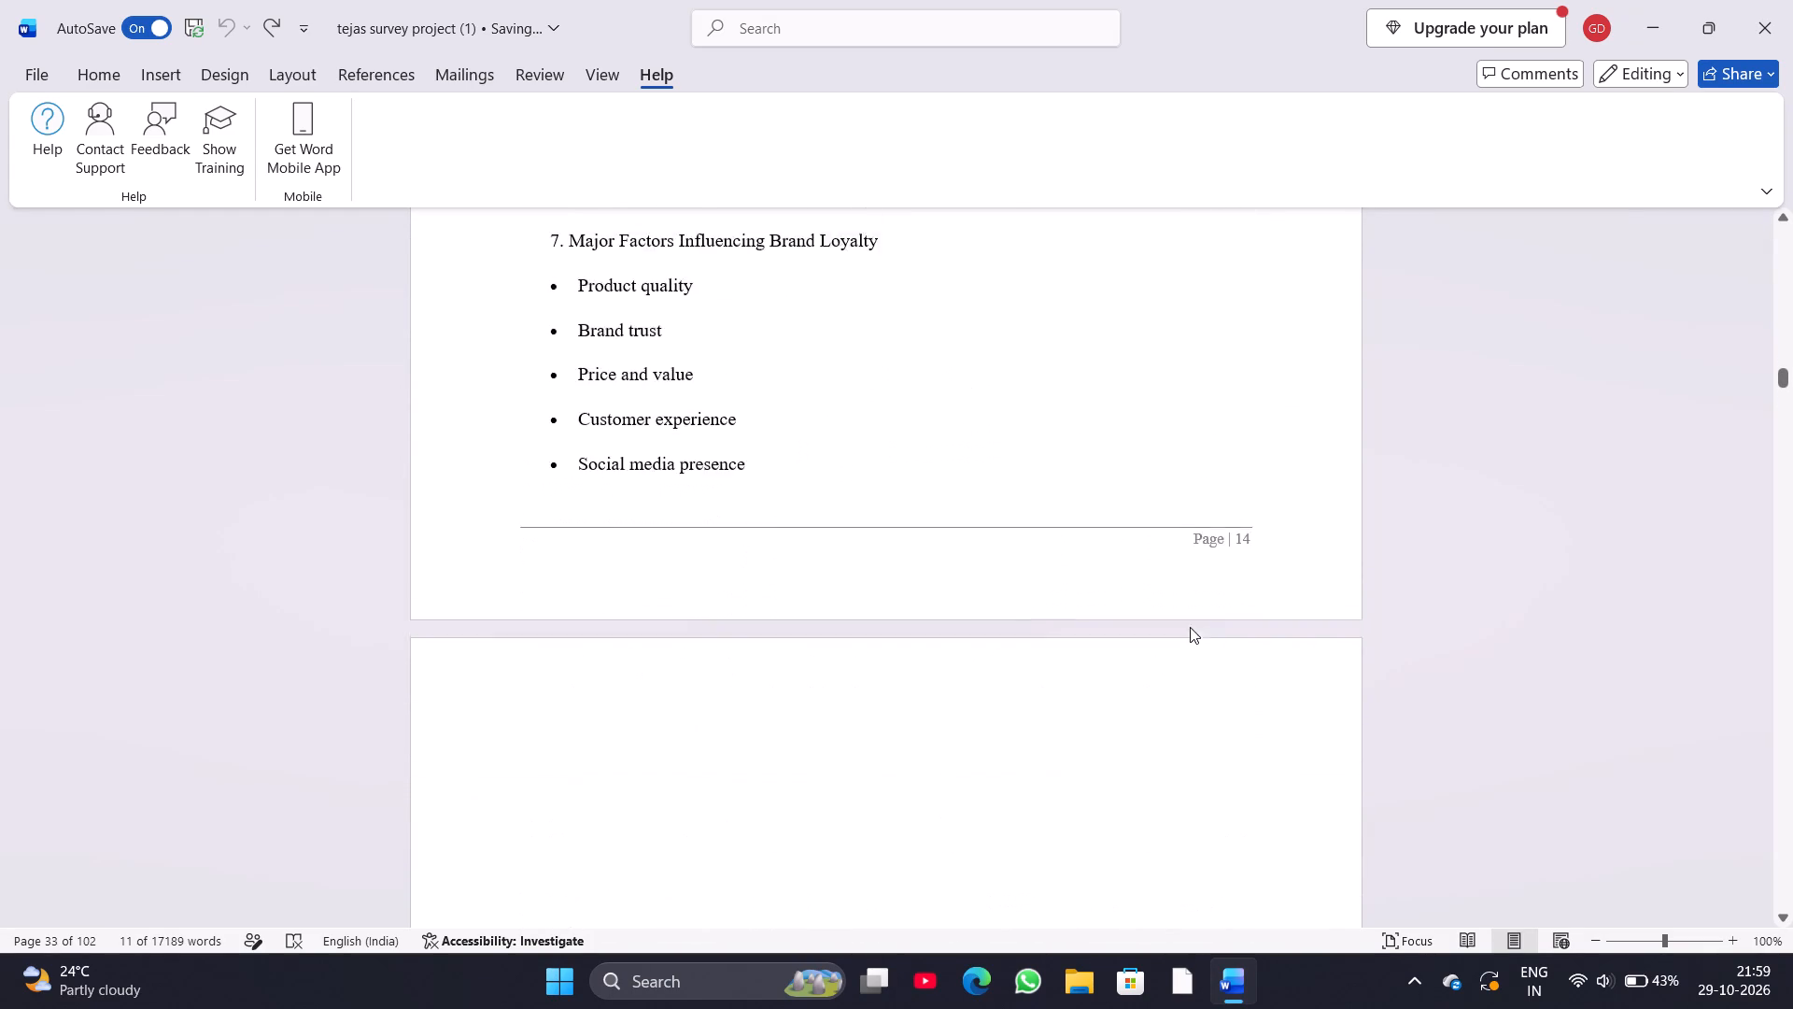
scroll(1190, 627, up, 15)
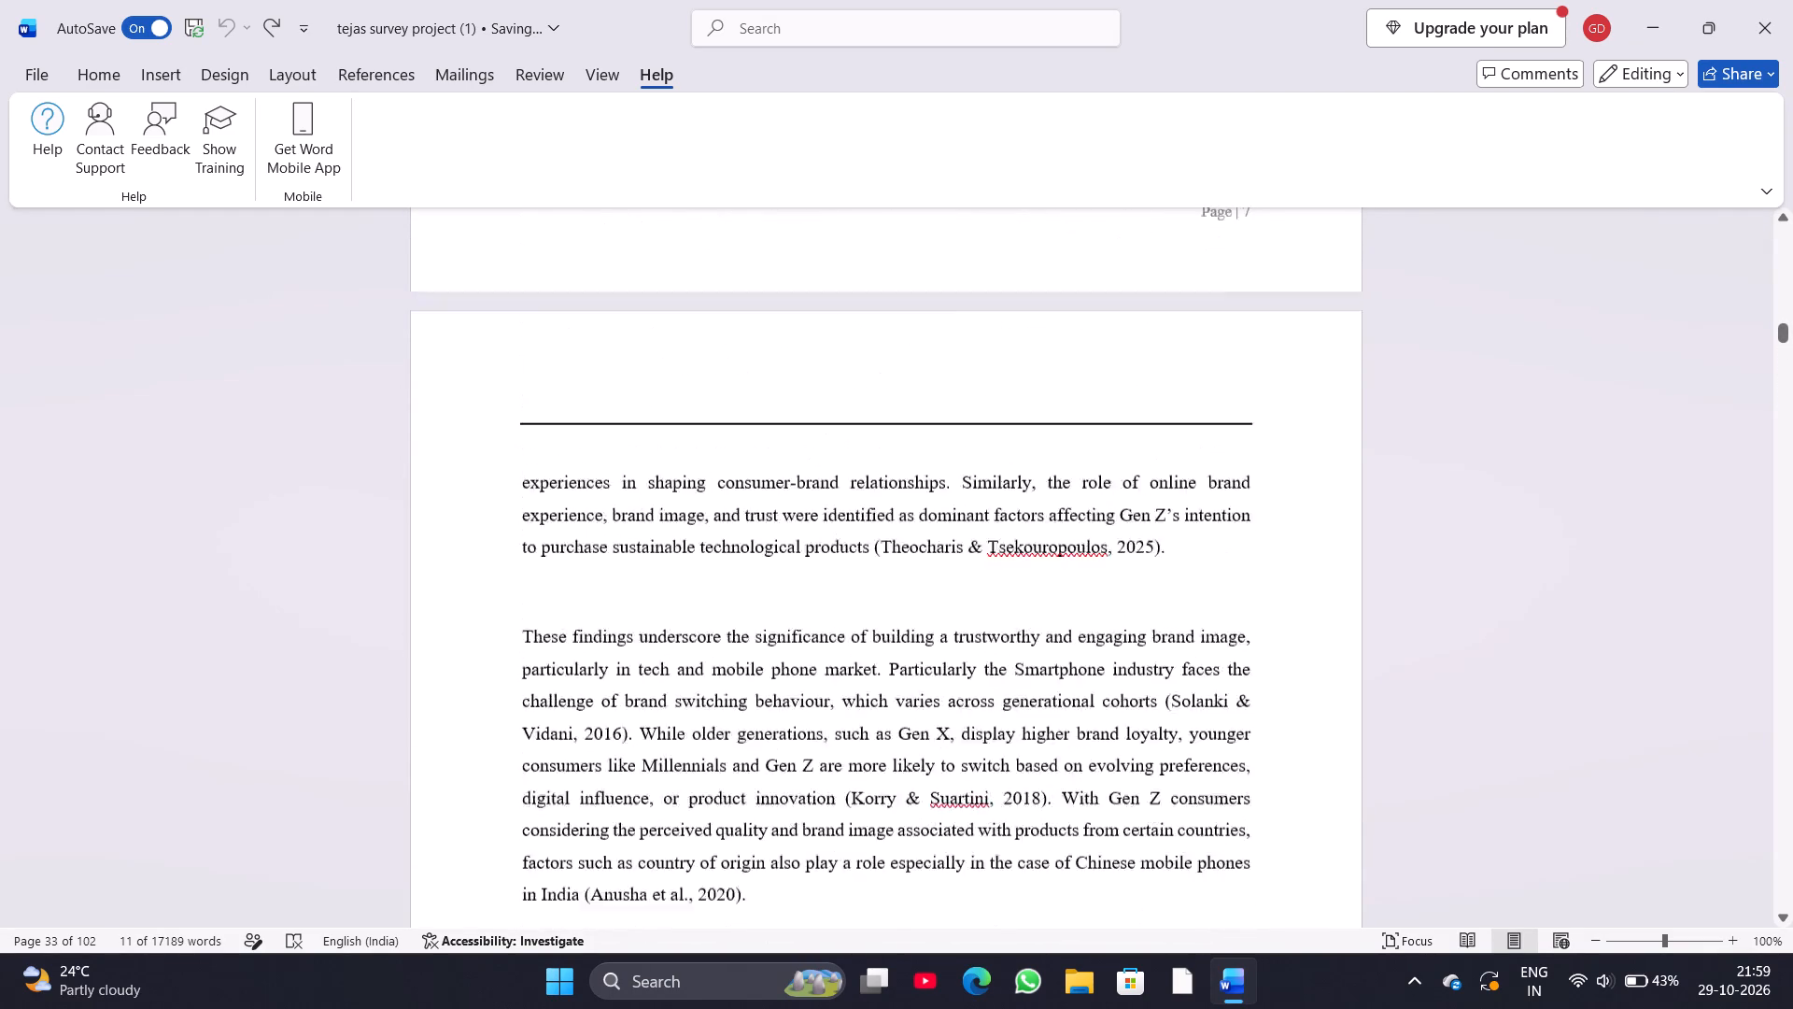
scroll(1190, 627, up, 12)
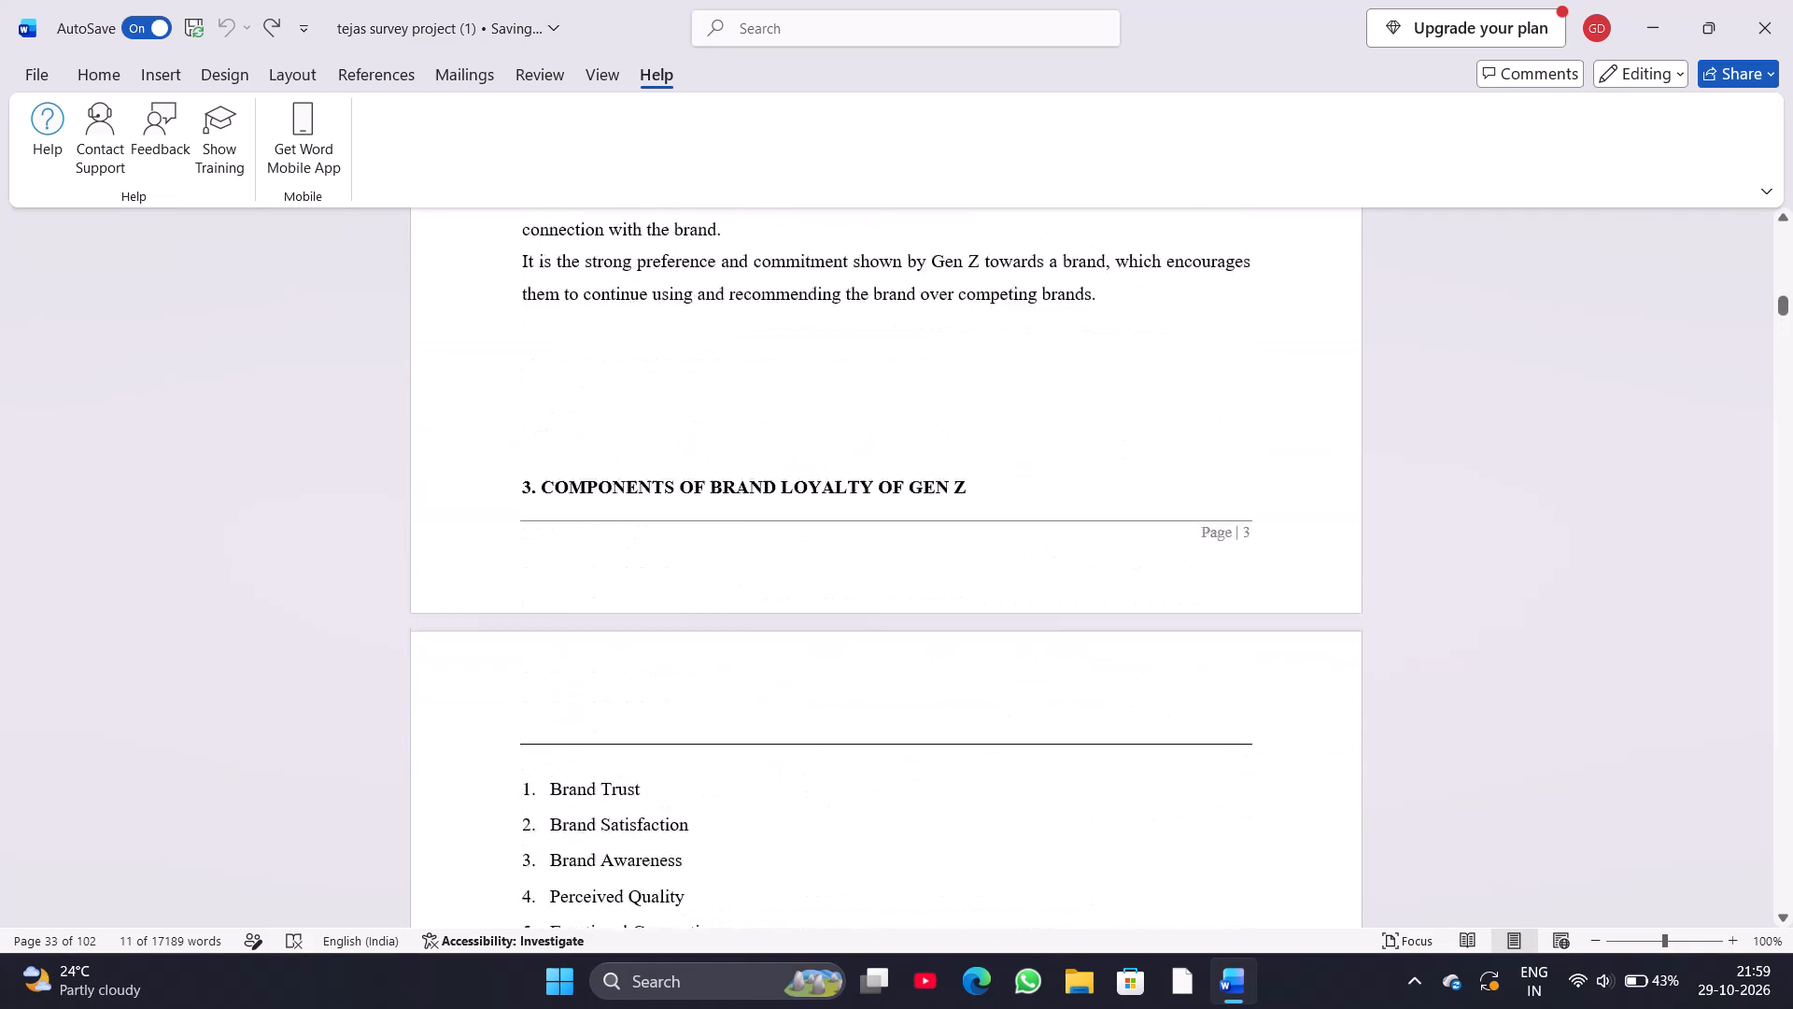
scroll(1190, 627, up, 16)
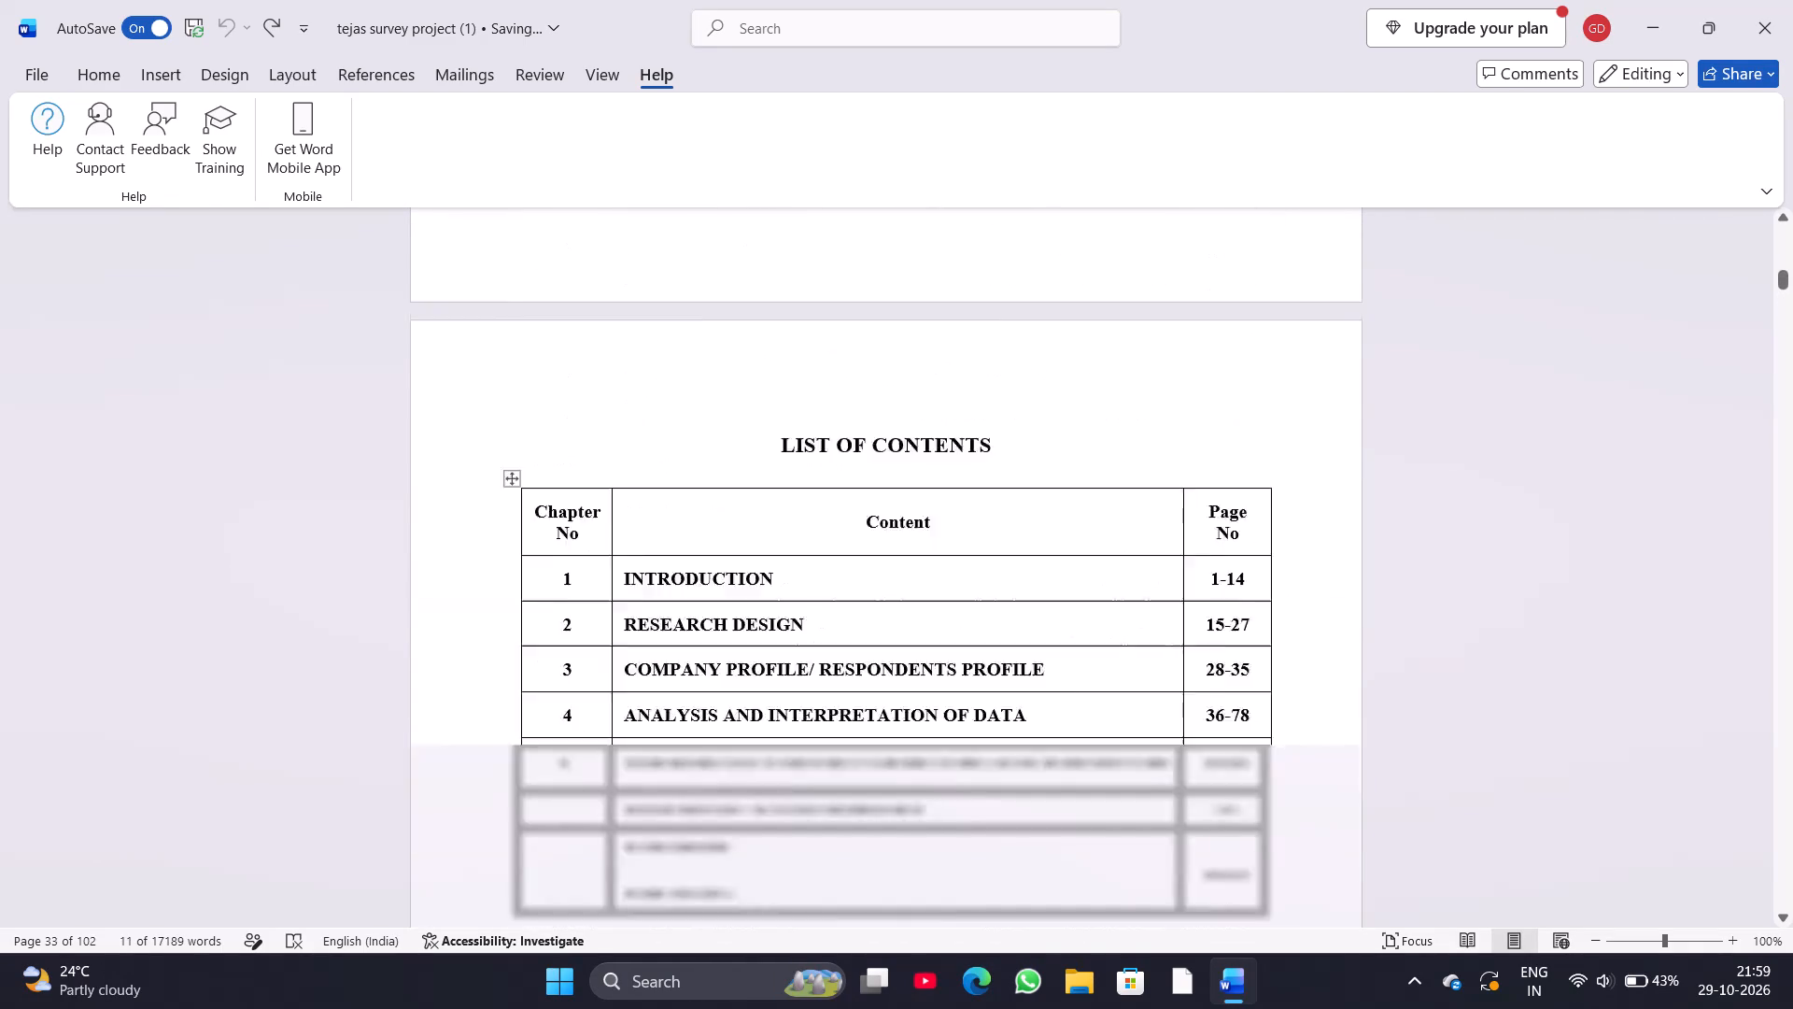
scroll(1190, 627, down, 10)
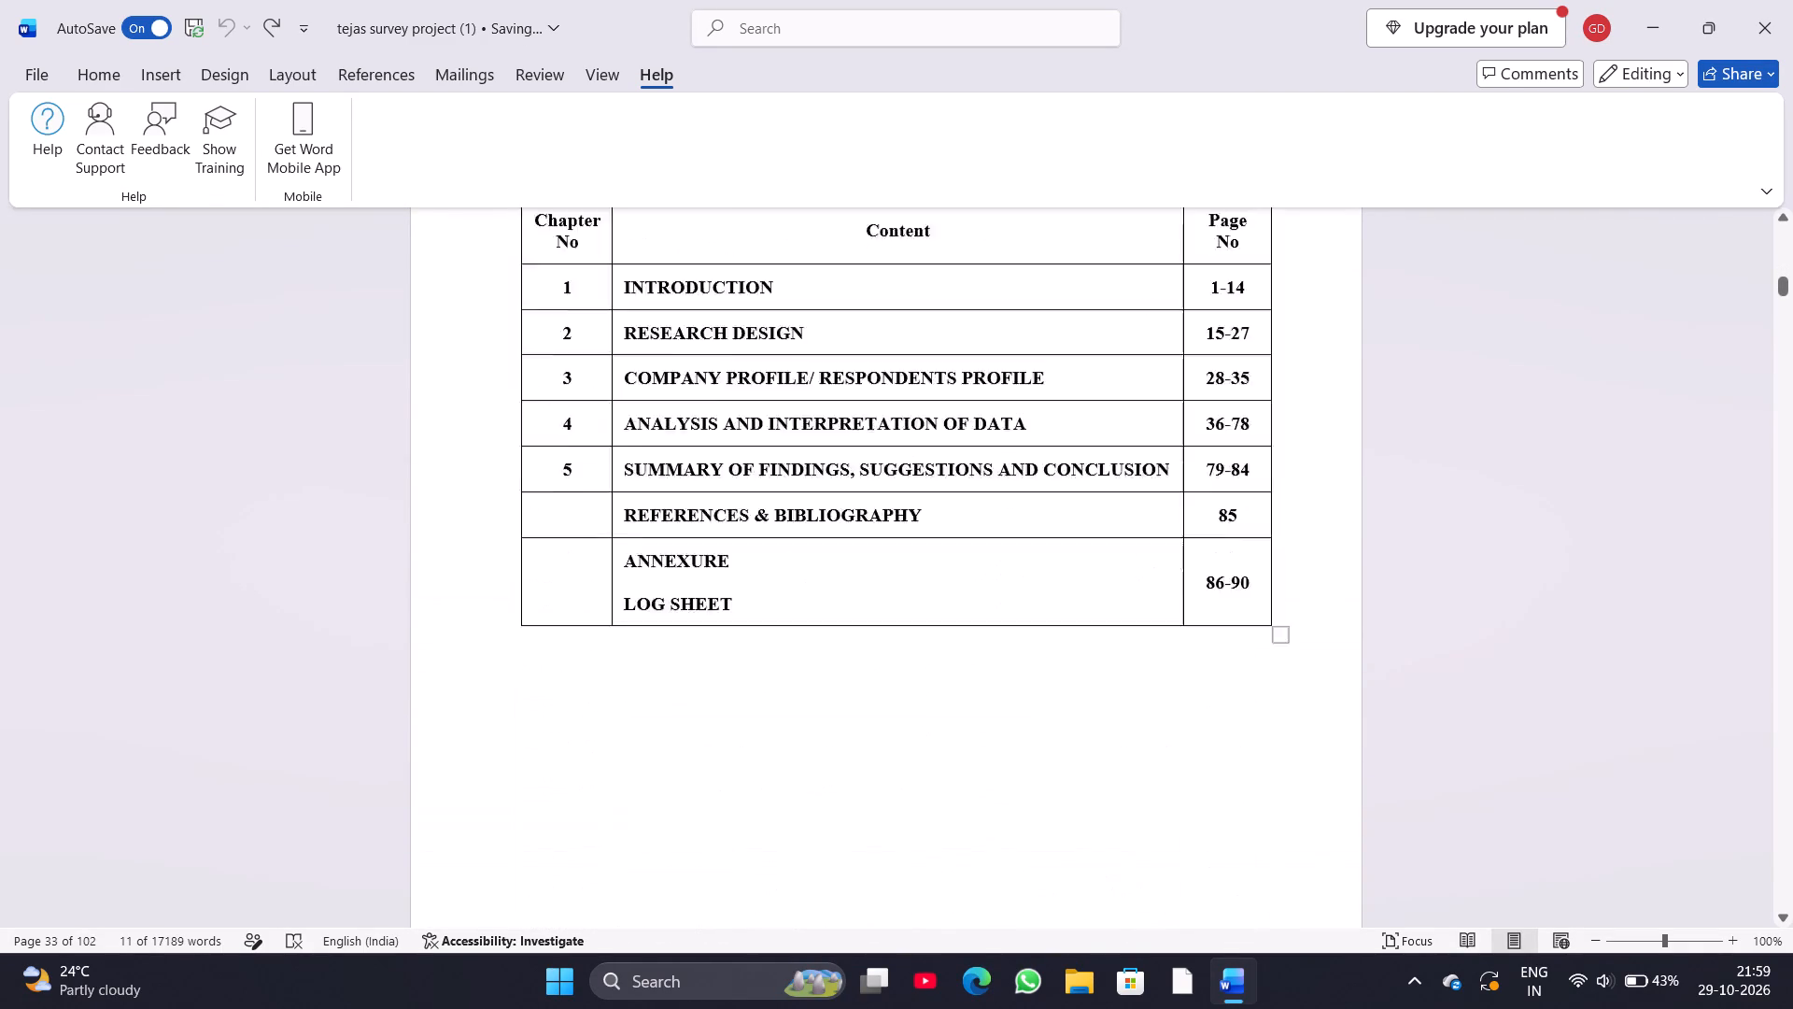
scroll(1190, 627, down, 2)
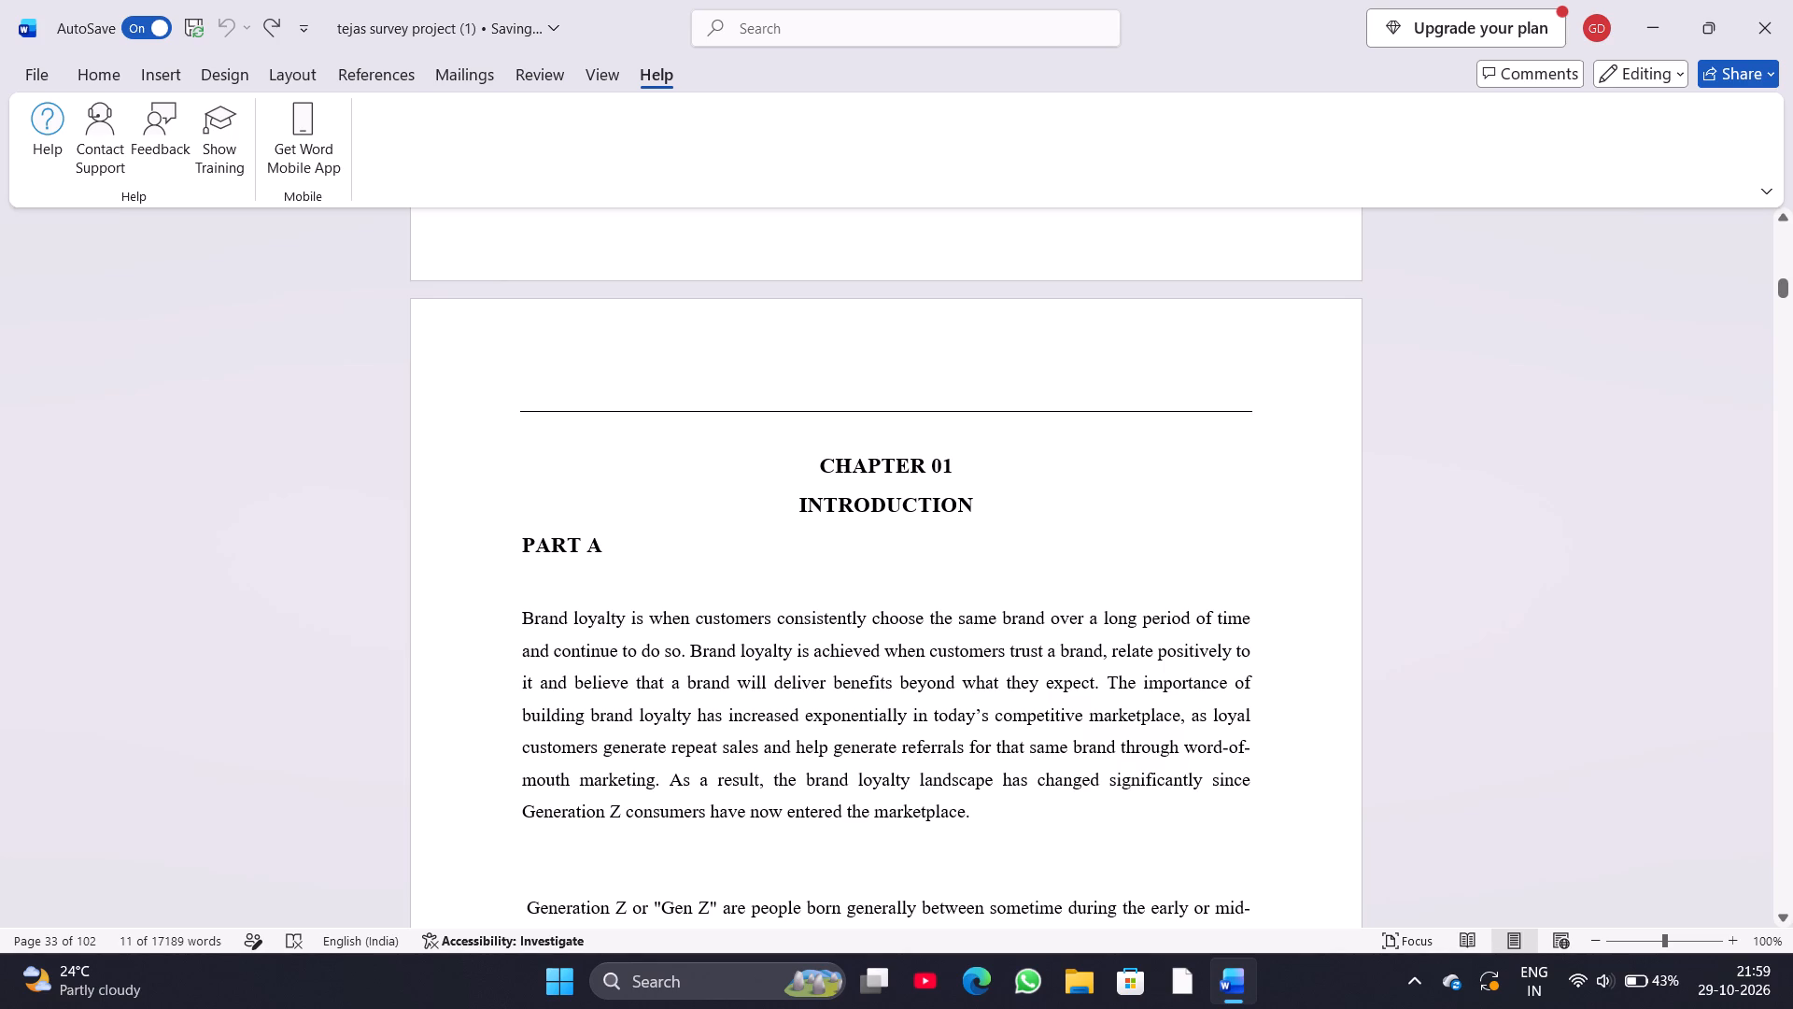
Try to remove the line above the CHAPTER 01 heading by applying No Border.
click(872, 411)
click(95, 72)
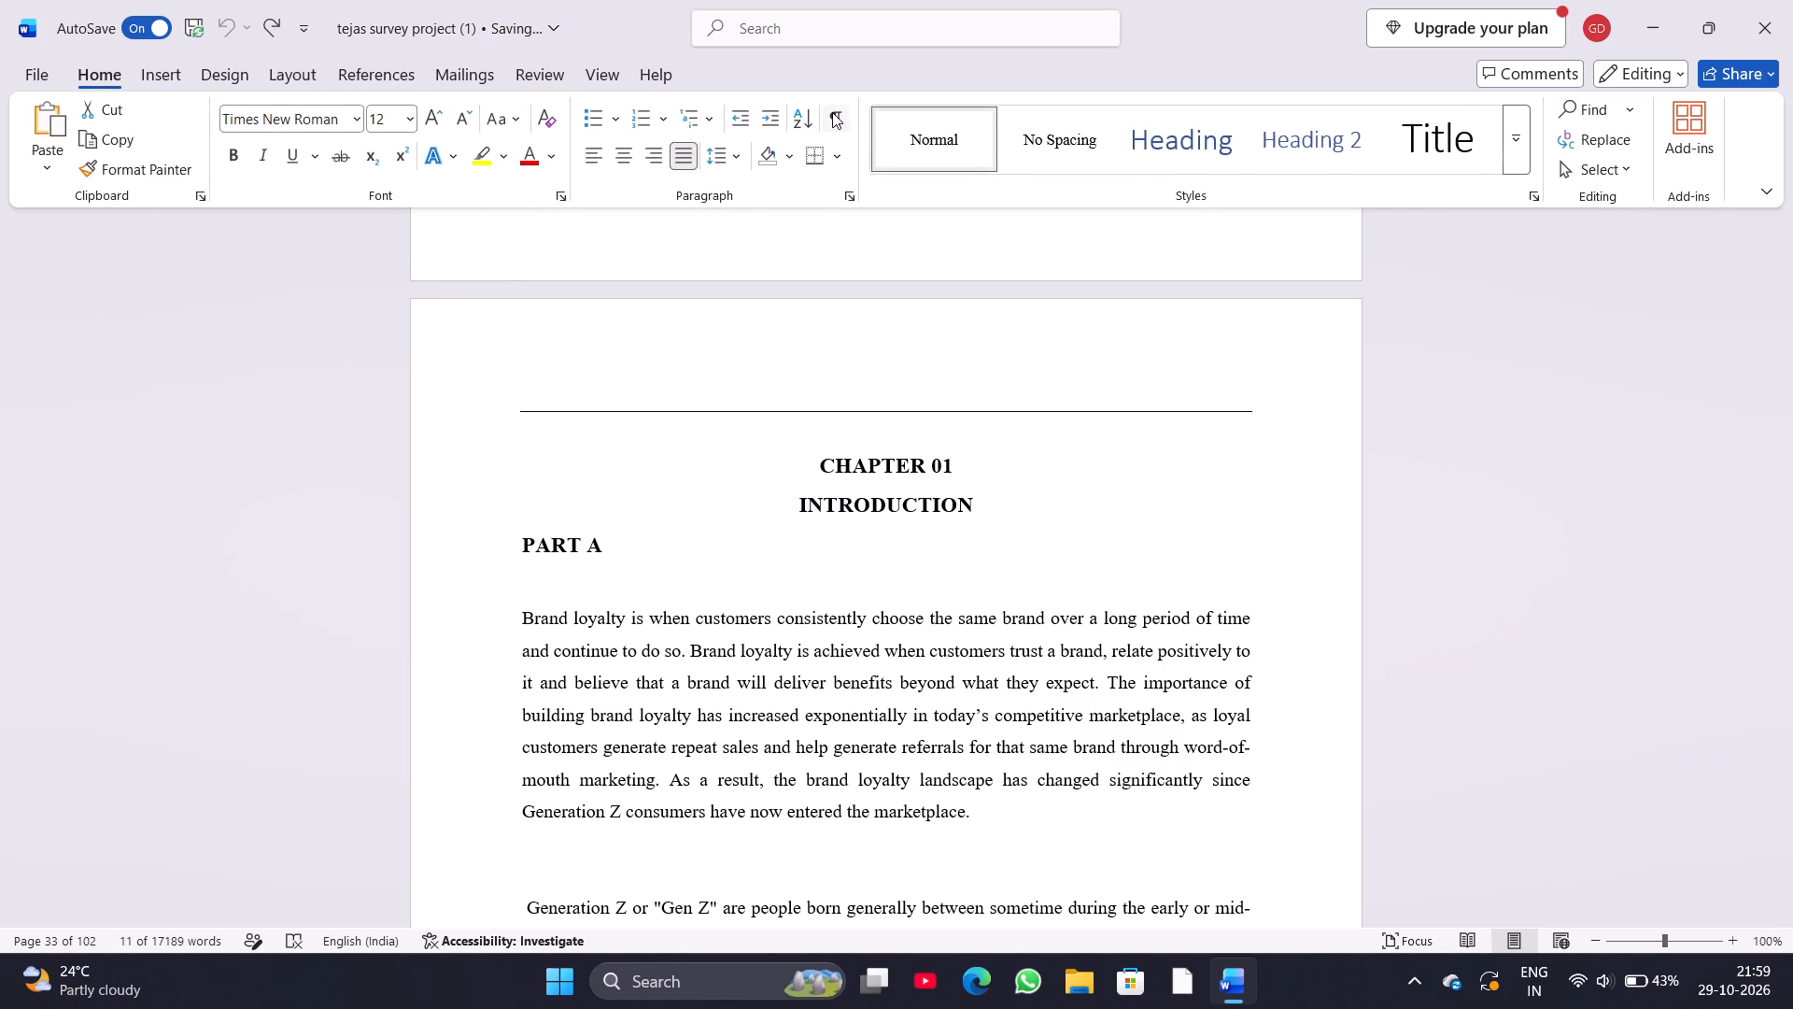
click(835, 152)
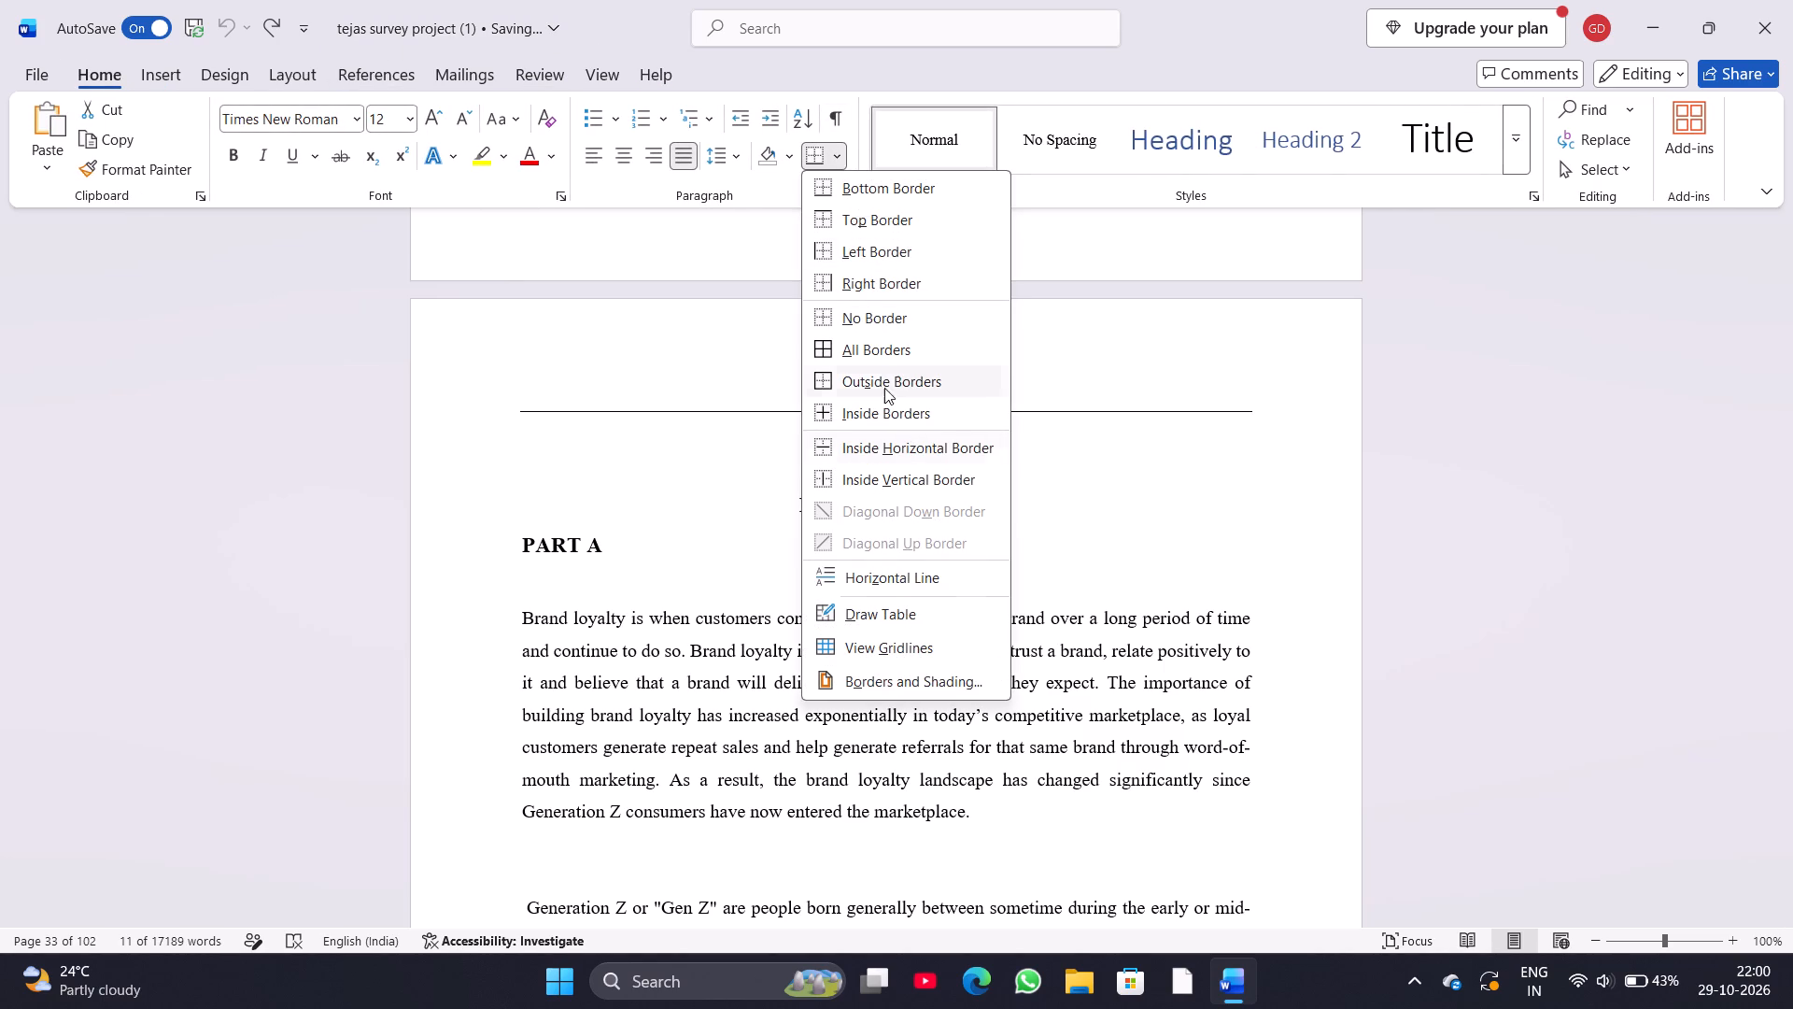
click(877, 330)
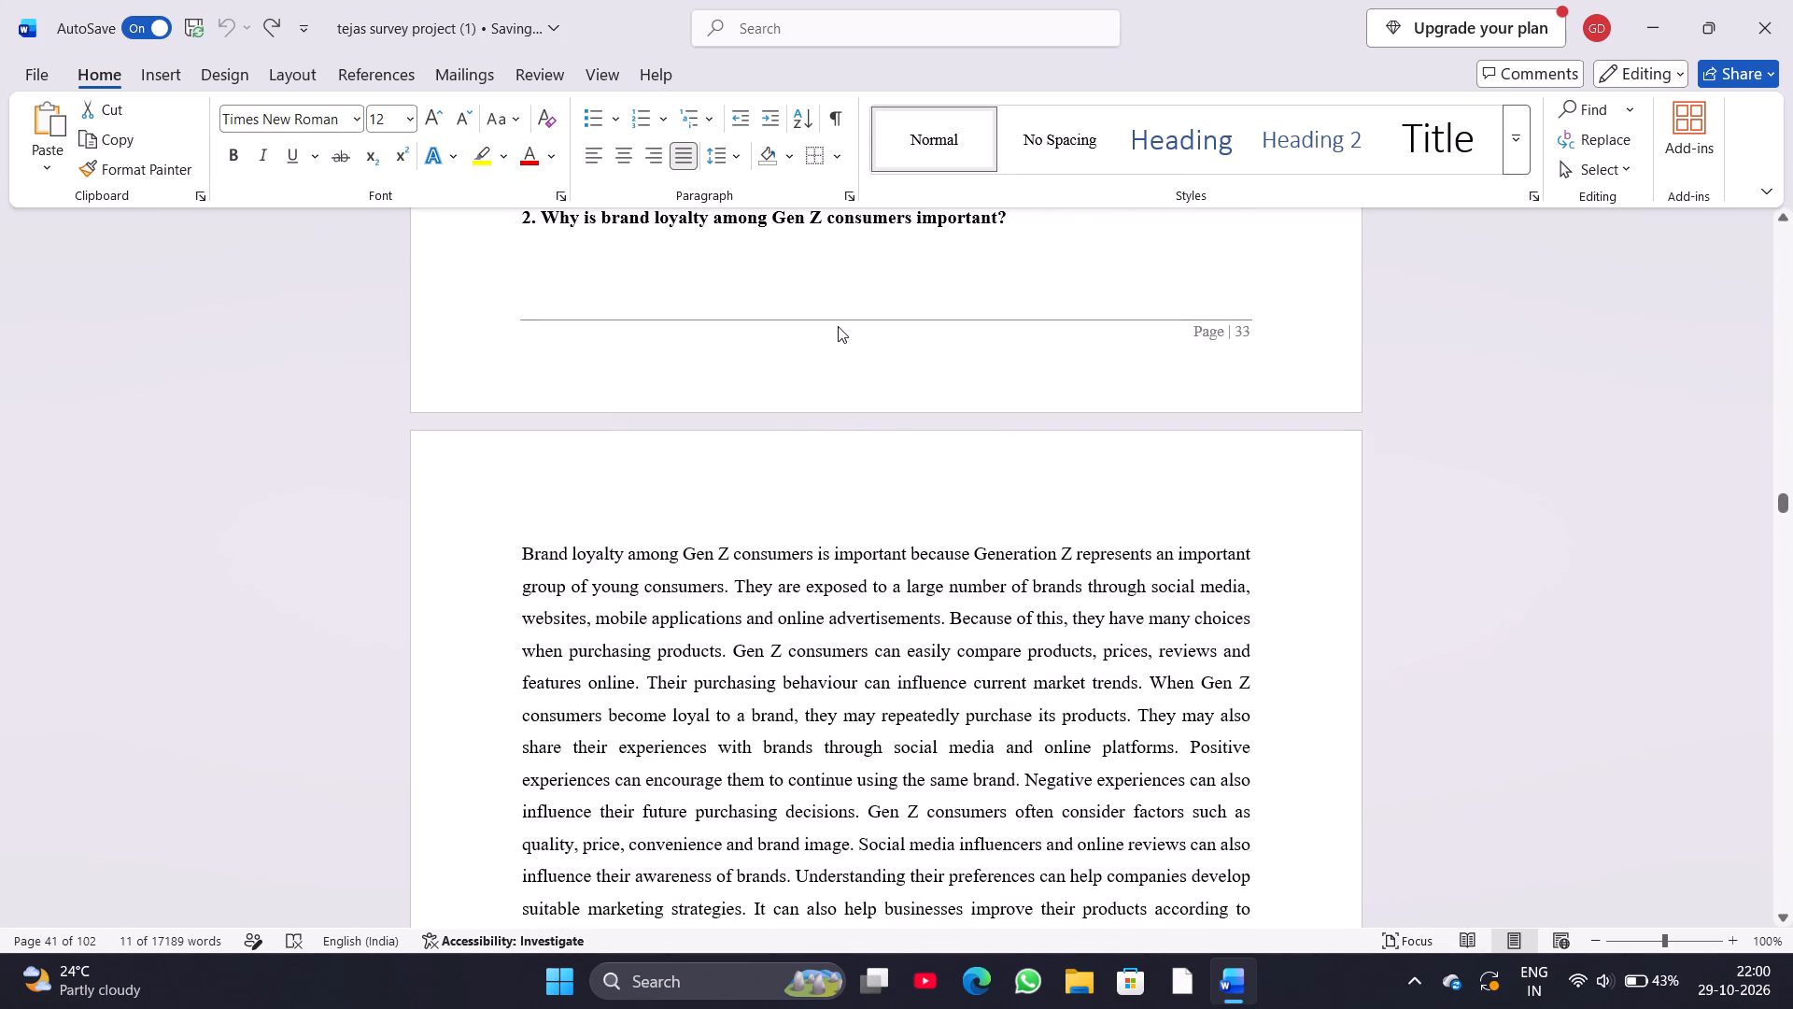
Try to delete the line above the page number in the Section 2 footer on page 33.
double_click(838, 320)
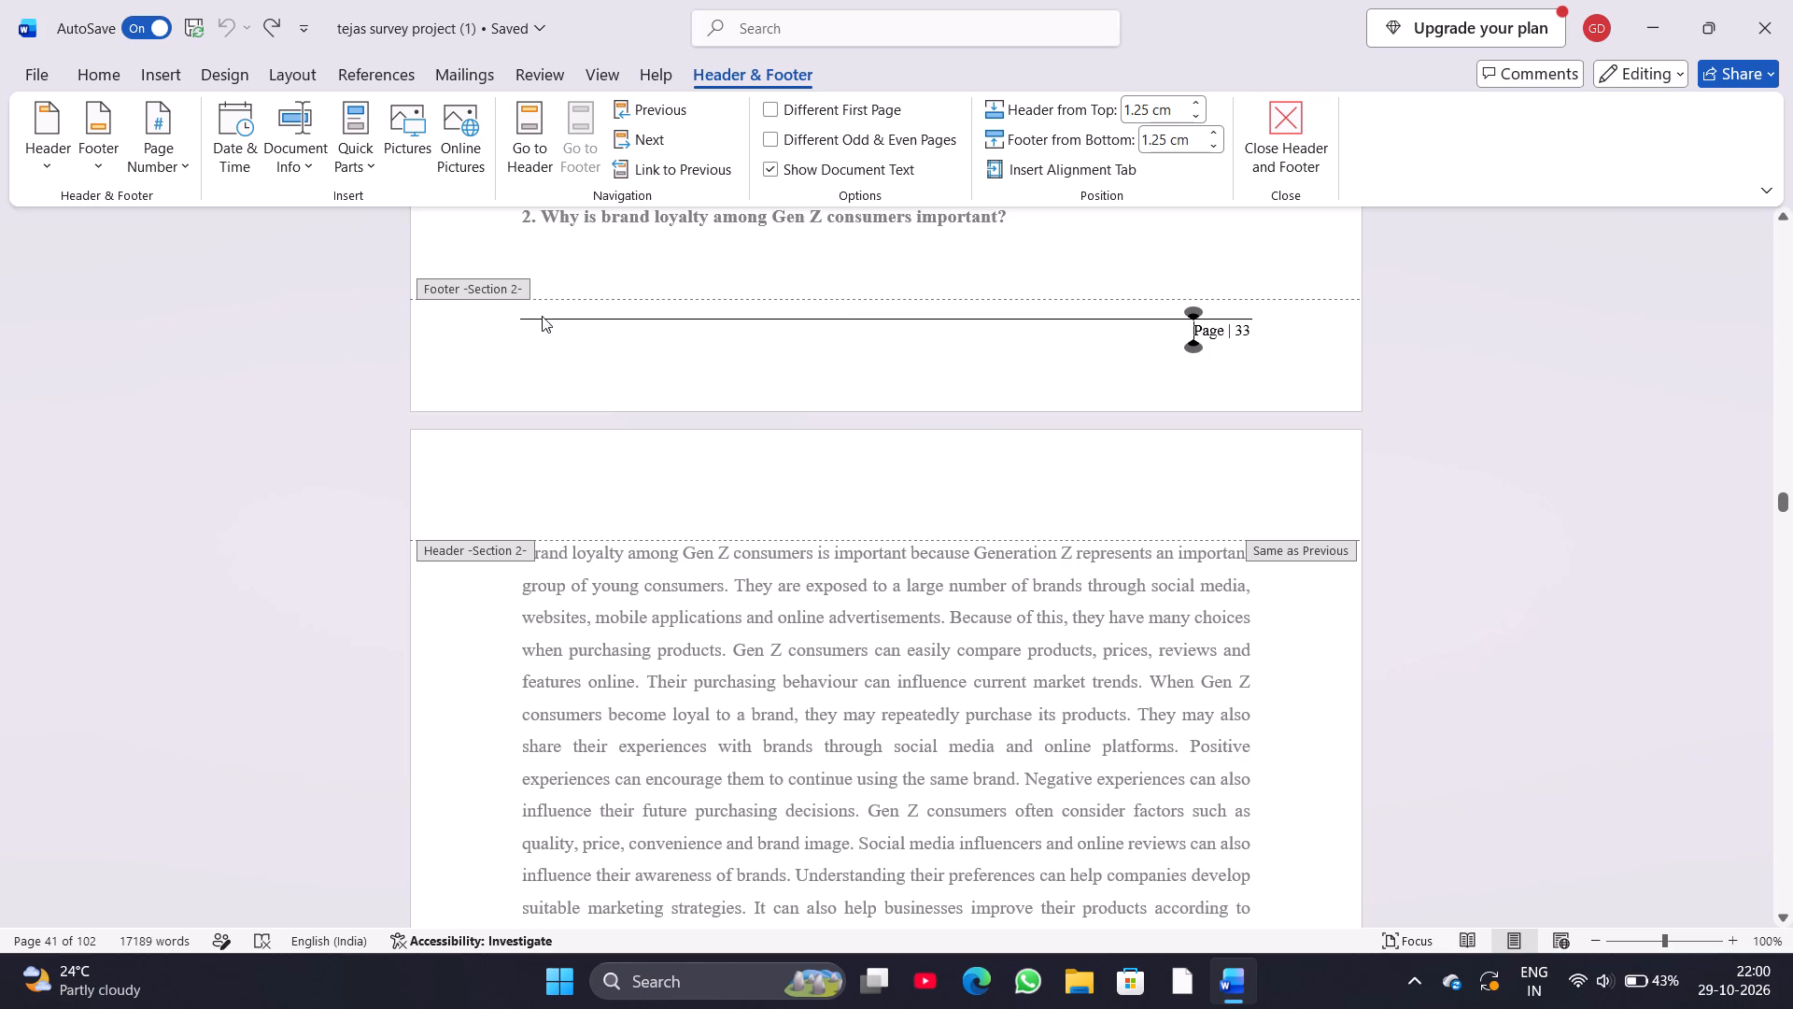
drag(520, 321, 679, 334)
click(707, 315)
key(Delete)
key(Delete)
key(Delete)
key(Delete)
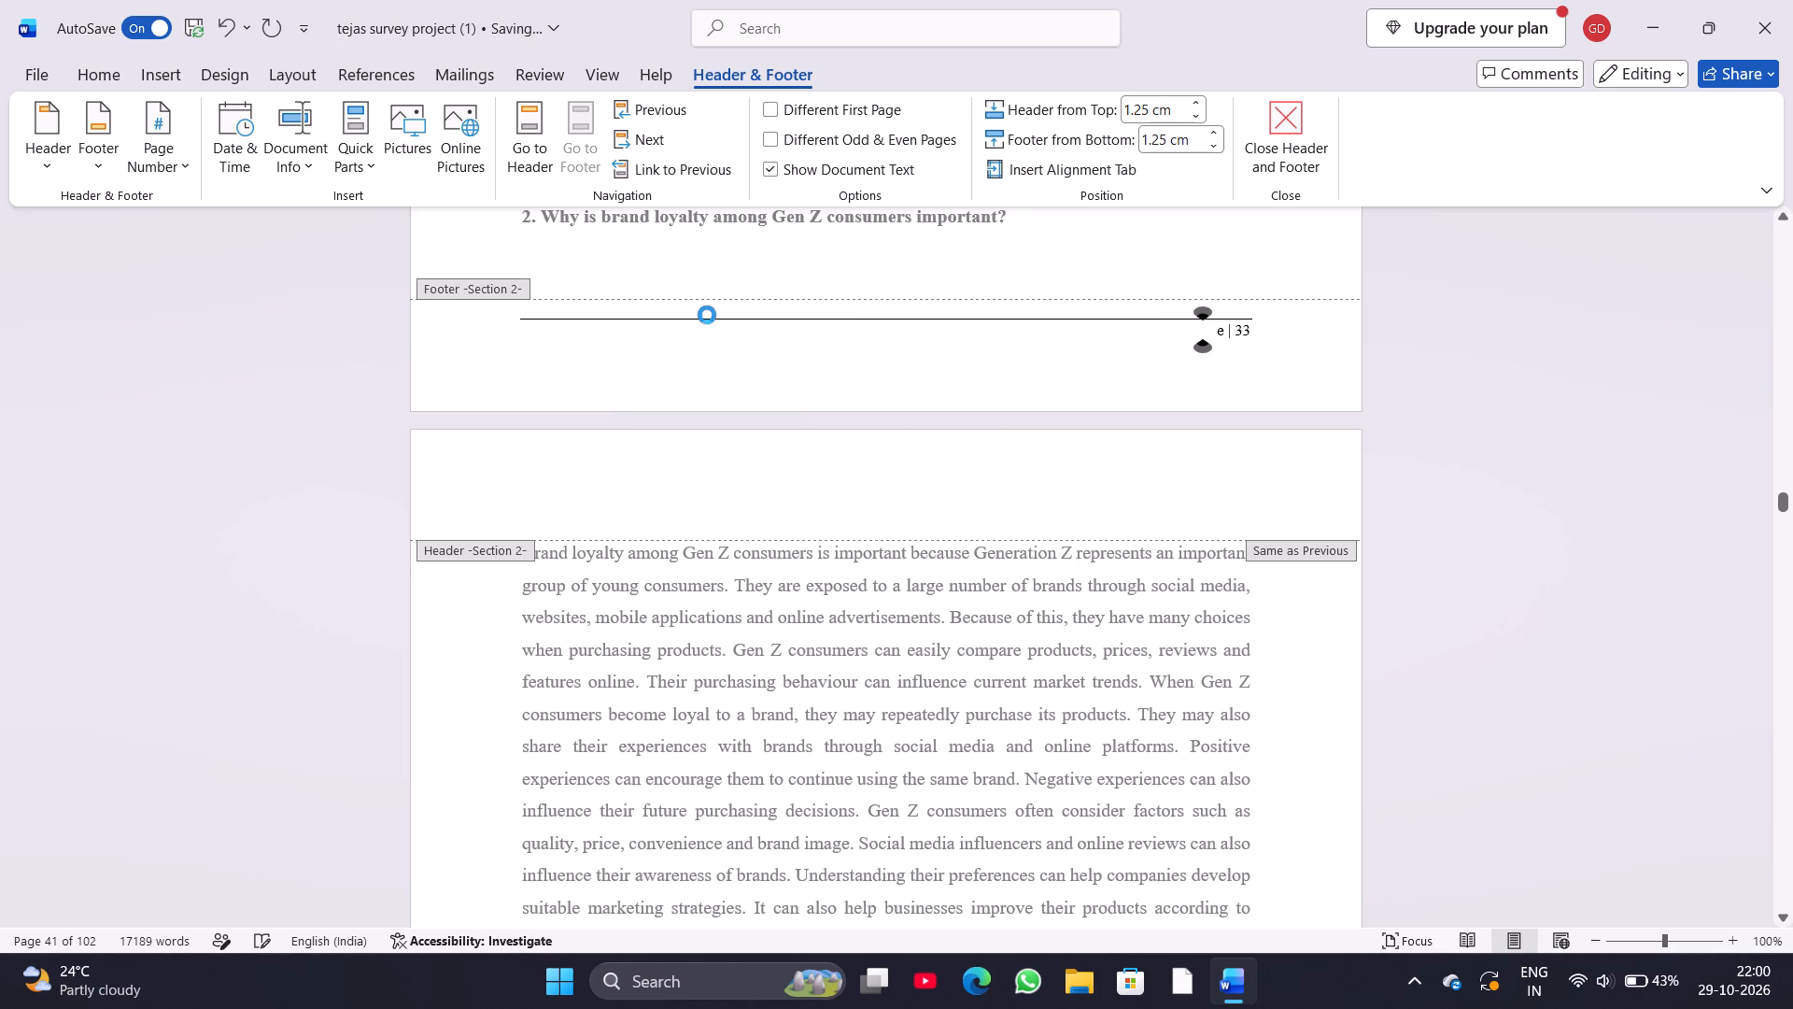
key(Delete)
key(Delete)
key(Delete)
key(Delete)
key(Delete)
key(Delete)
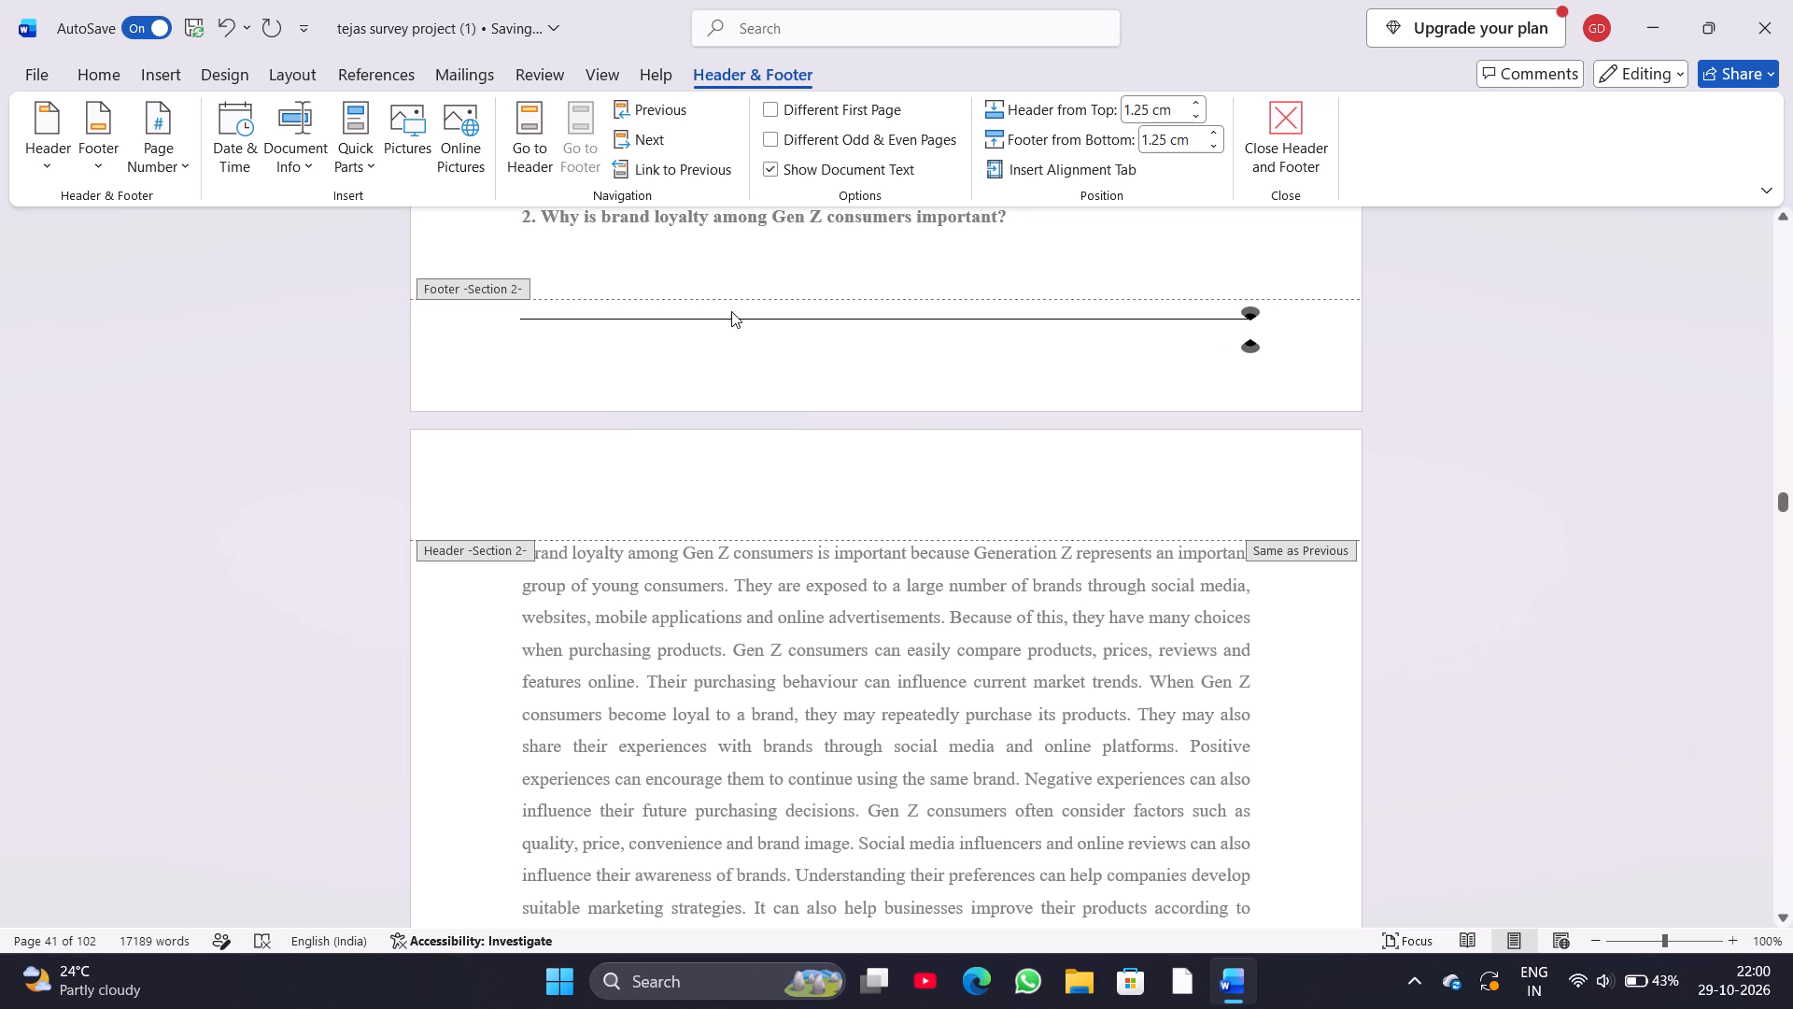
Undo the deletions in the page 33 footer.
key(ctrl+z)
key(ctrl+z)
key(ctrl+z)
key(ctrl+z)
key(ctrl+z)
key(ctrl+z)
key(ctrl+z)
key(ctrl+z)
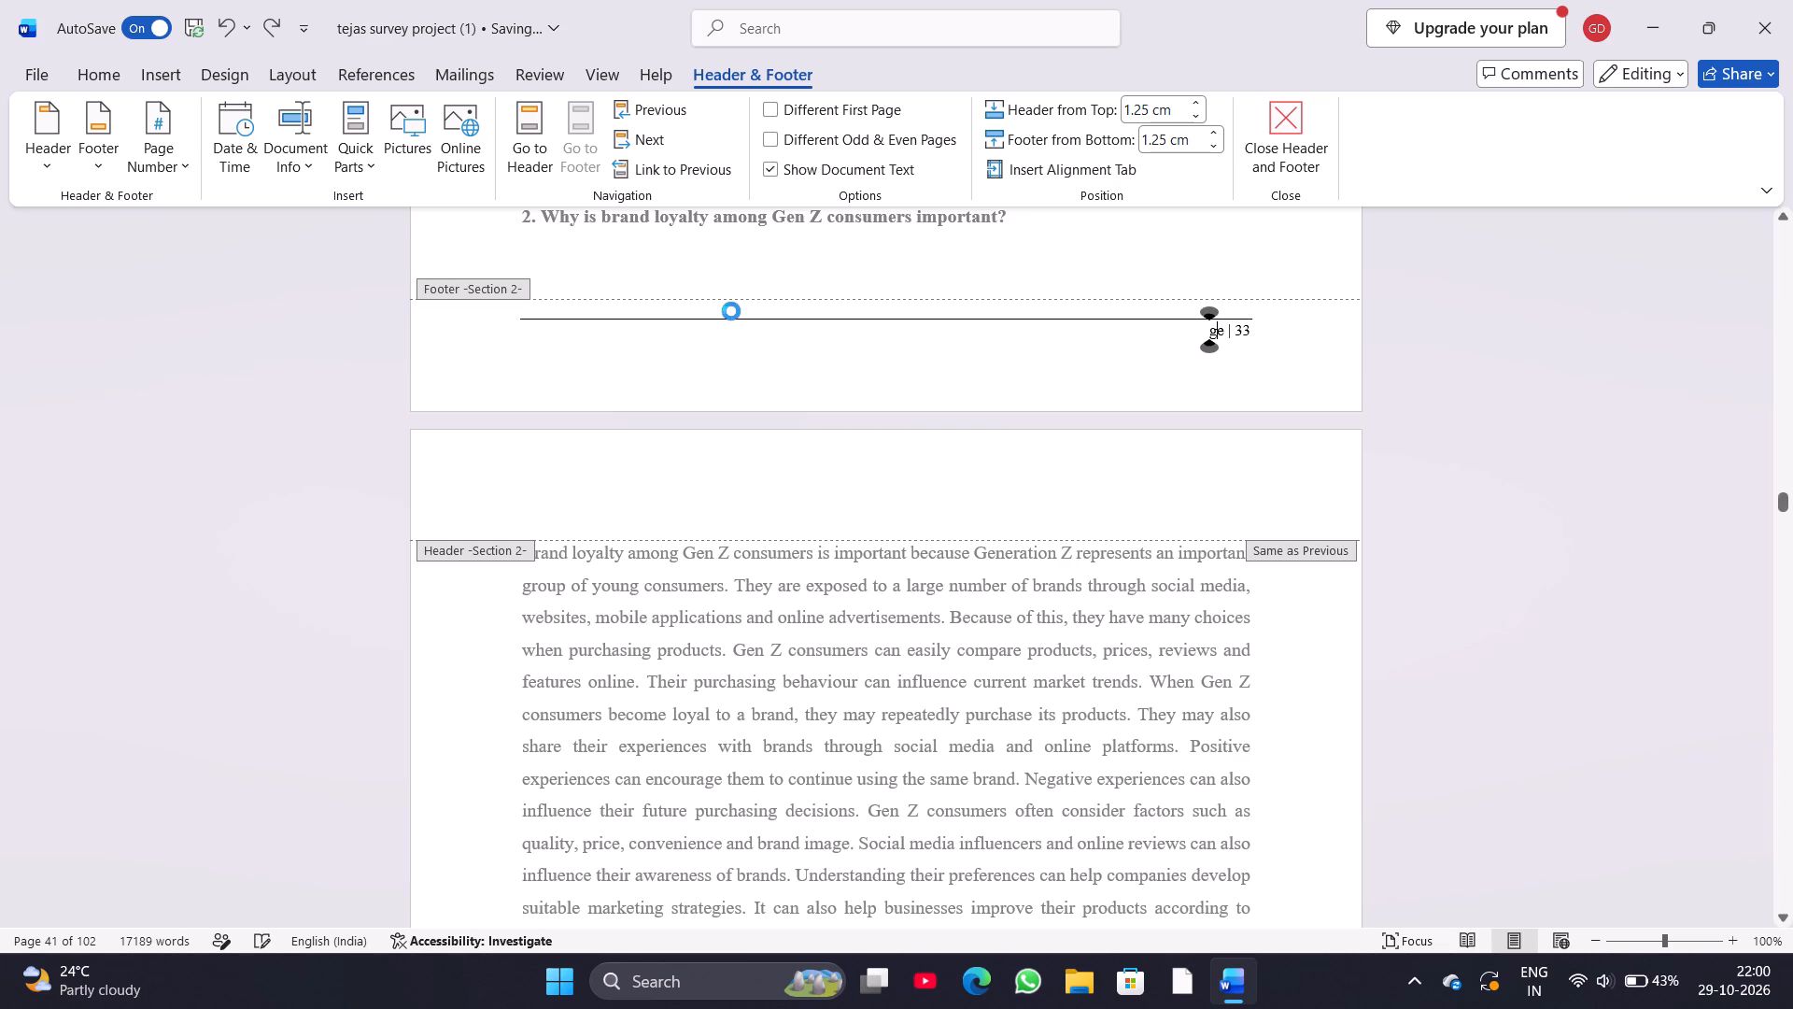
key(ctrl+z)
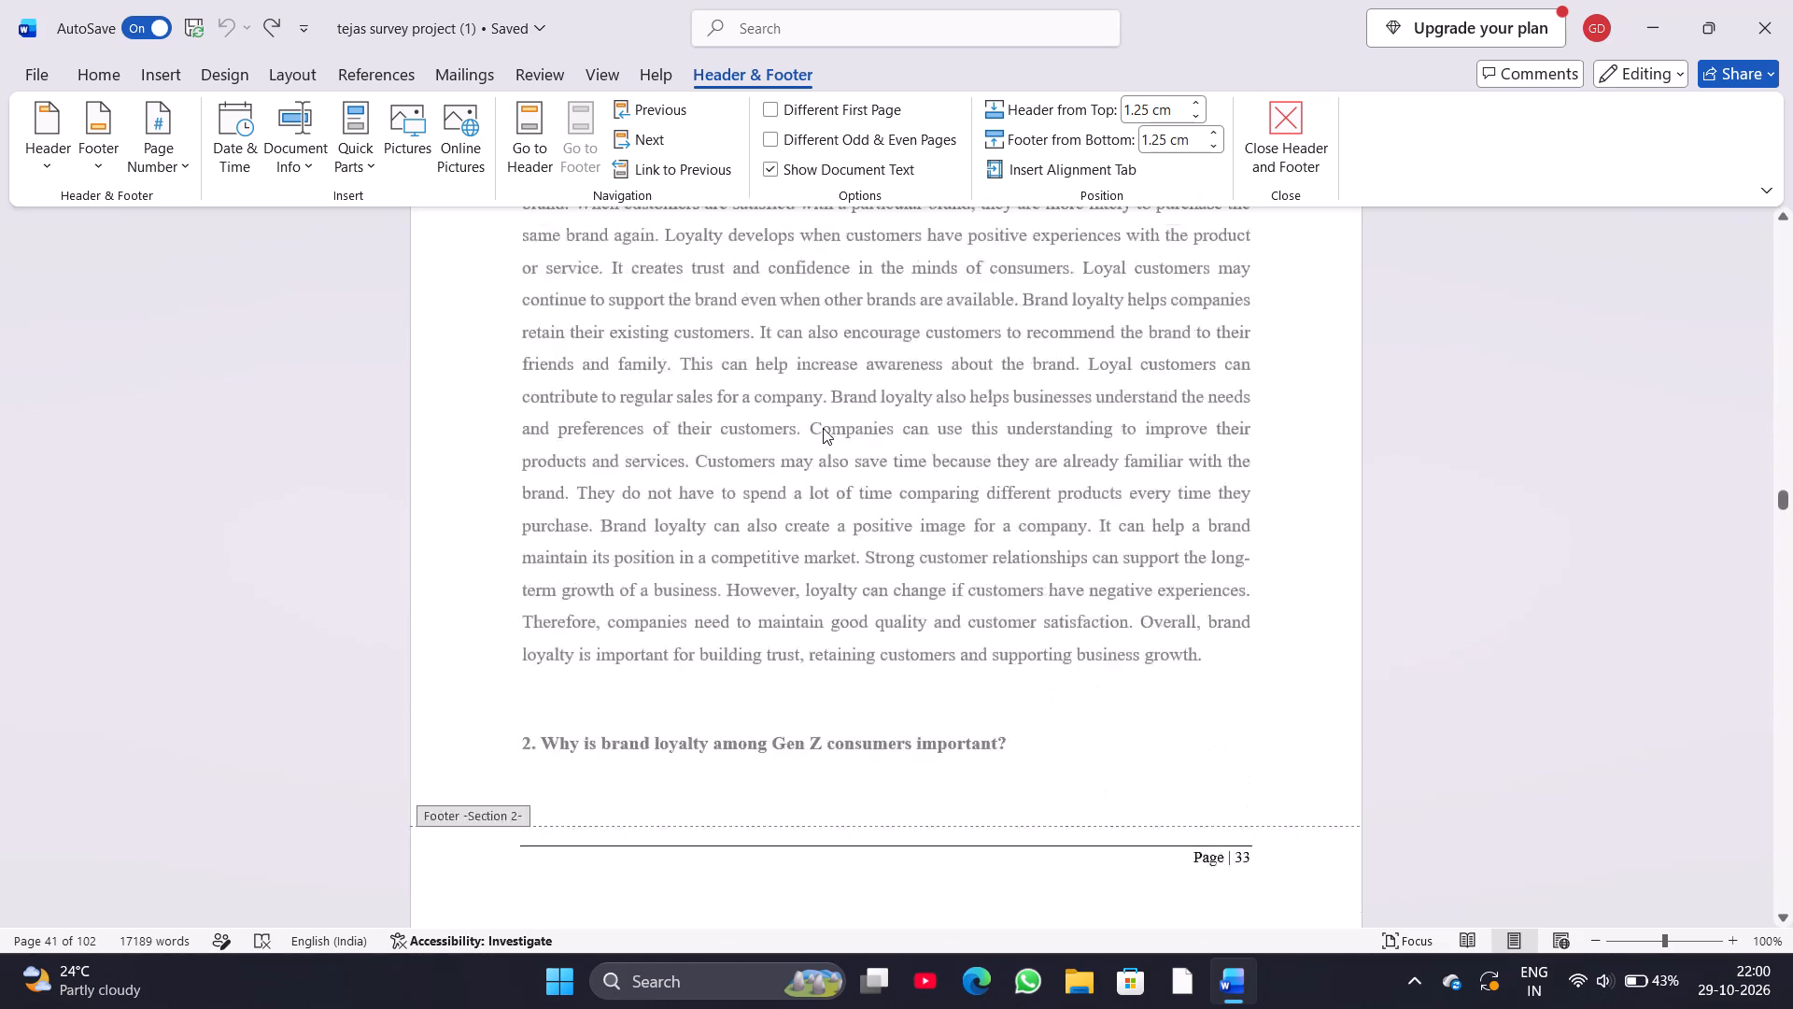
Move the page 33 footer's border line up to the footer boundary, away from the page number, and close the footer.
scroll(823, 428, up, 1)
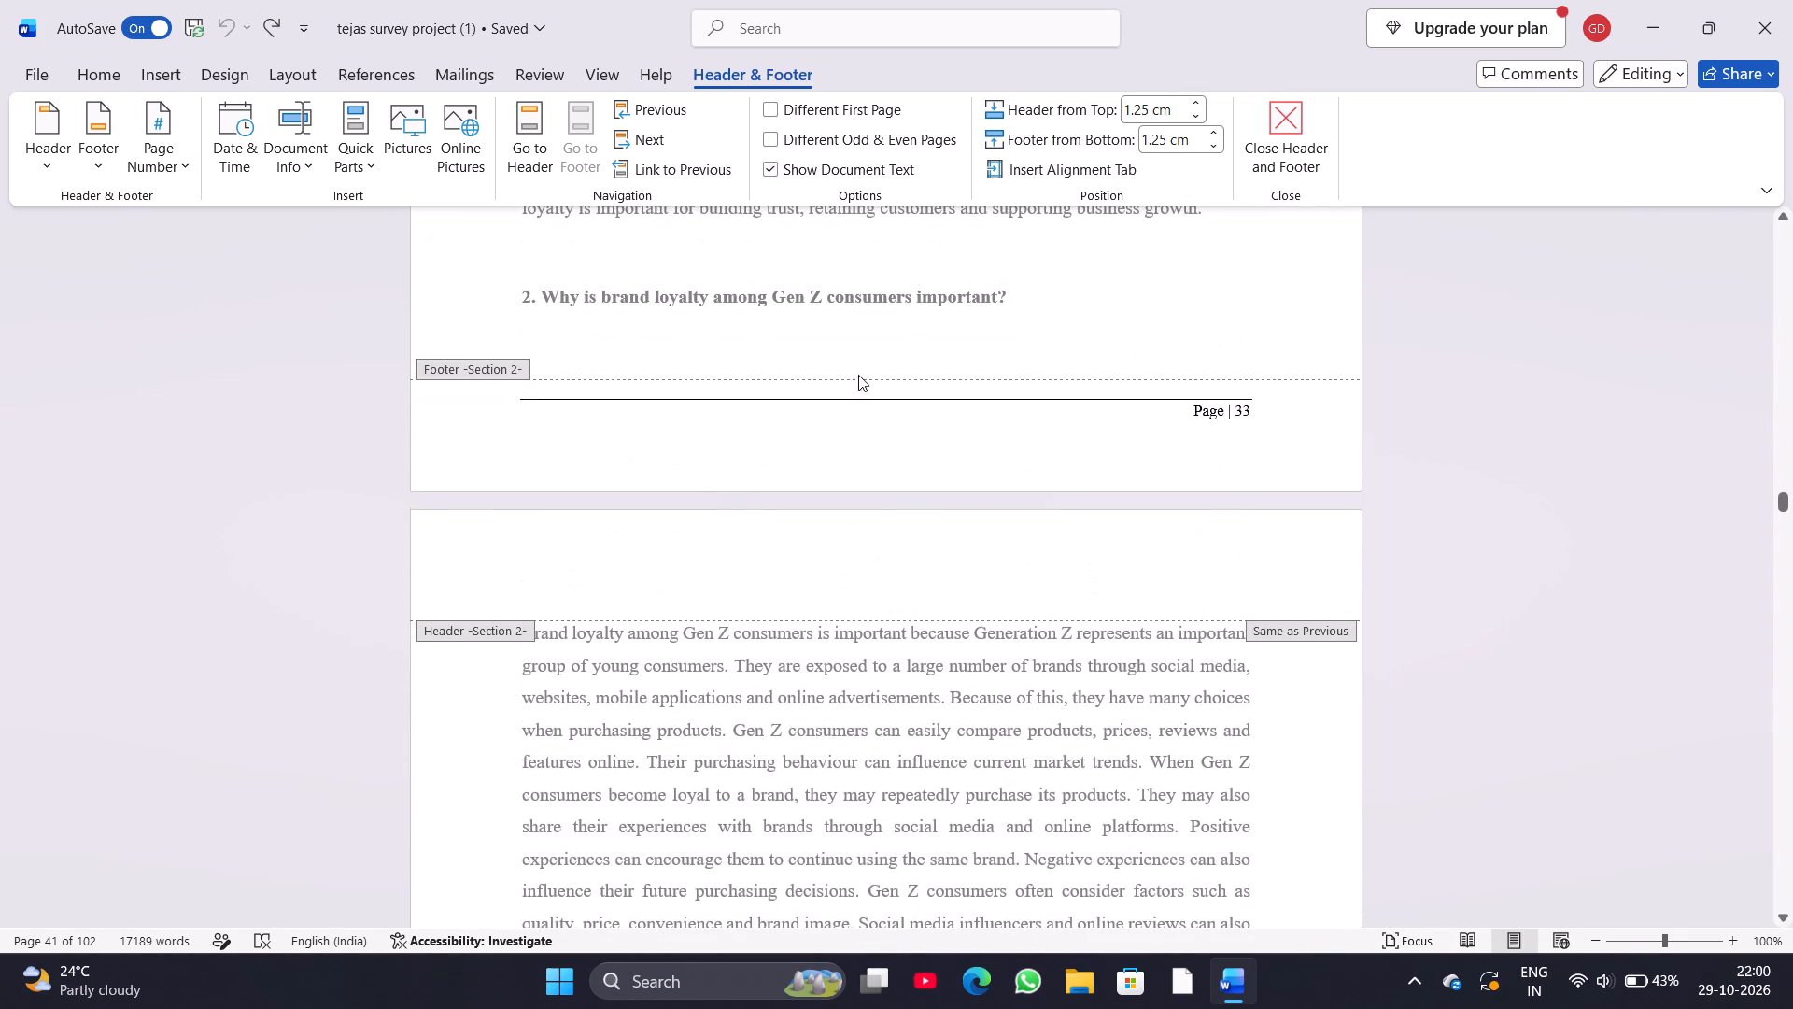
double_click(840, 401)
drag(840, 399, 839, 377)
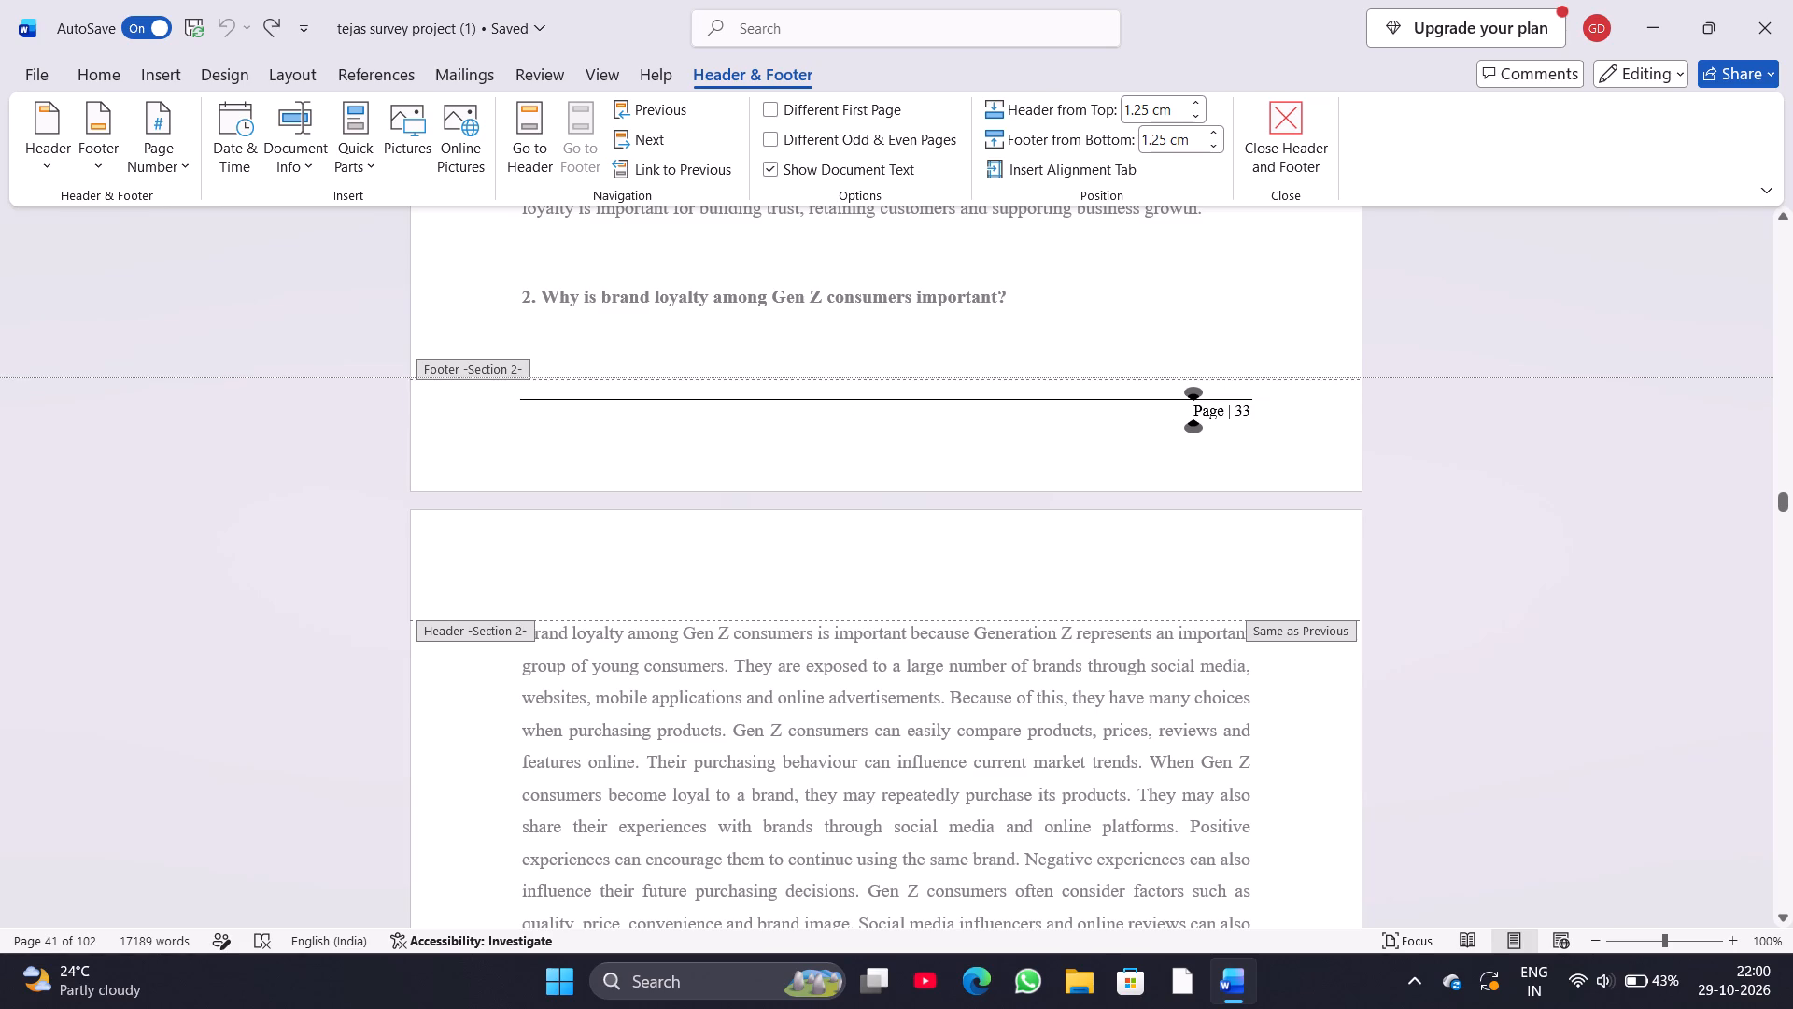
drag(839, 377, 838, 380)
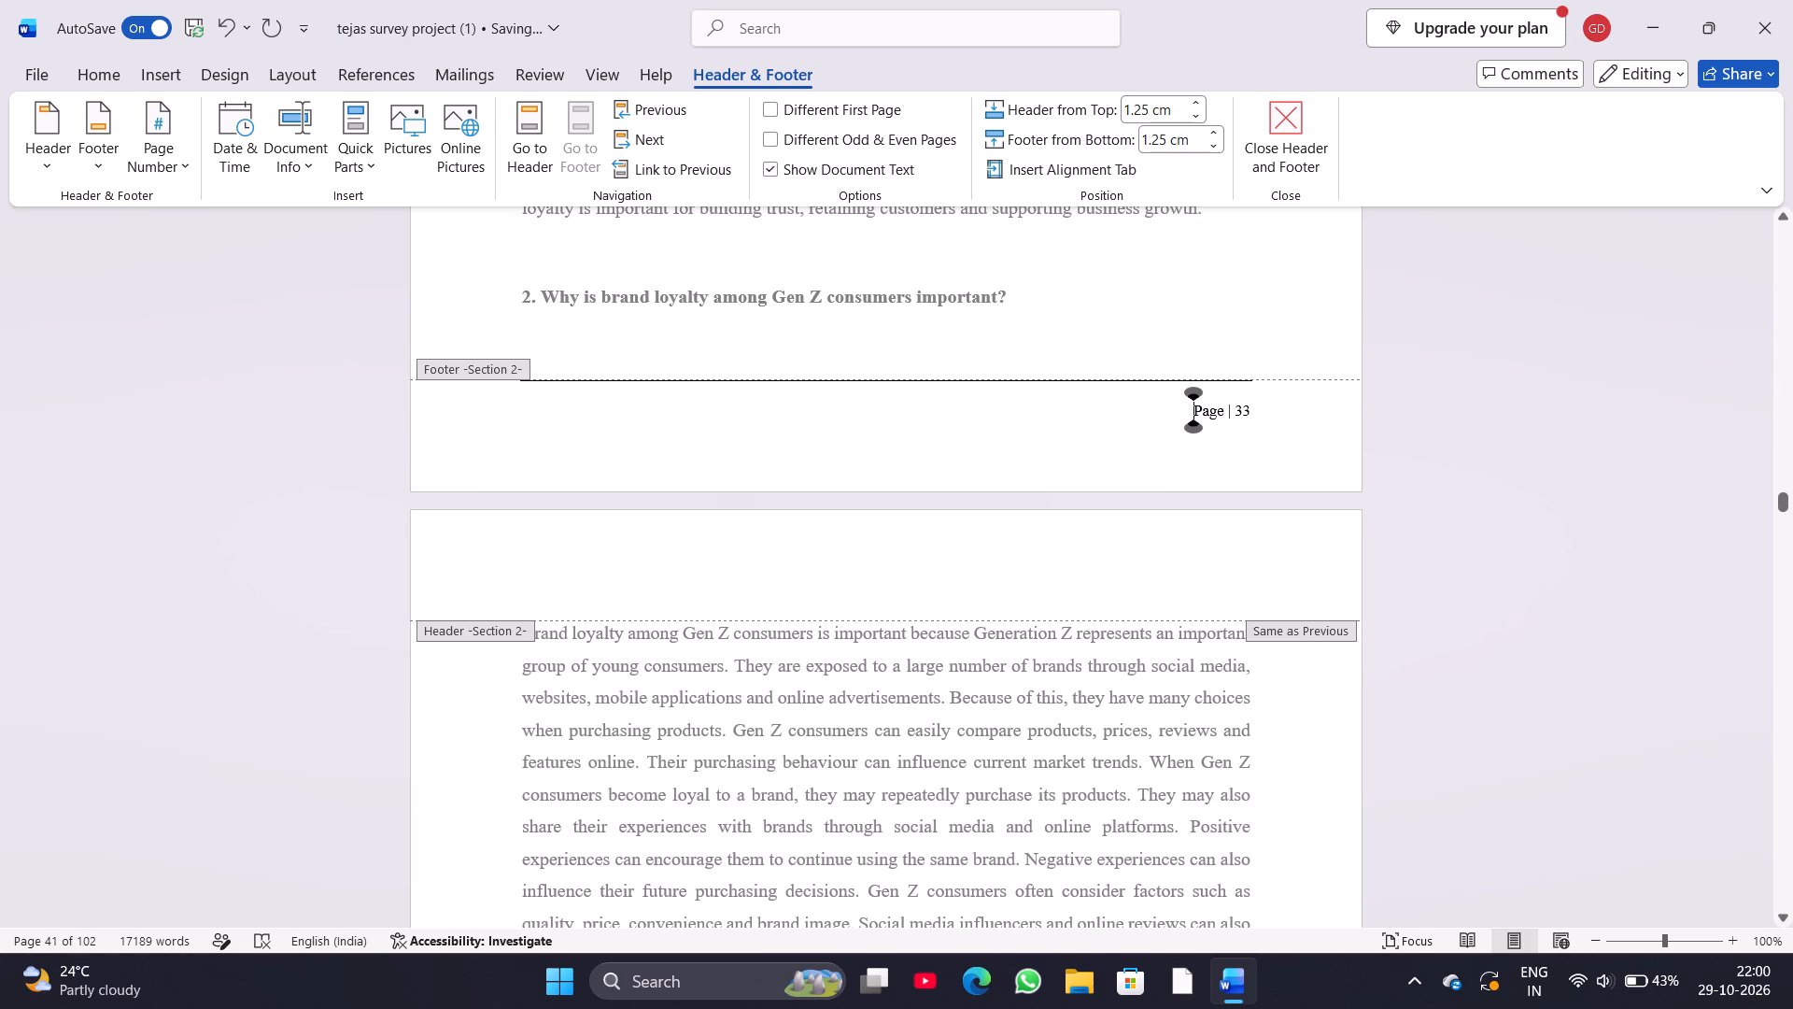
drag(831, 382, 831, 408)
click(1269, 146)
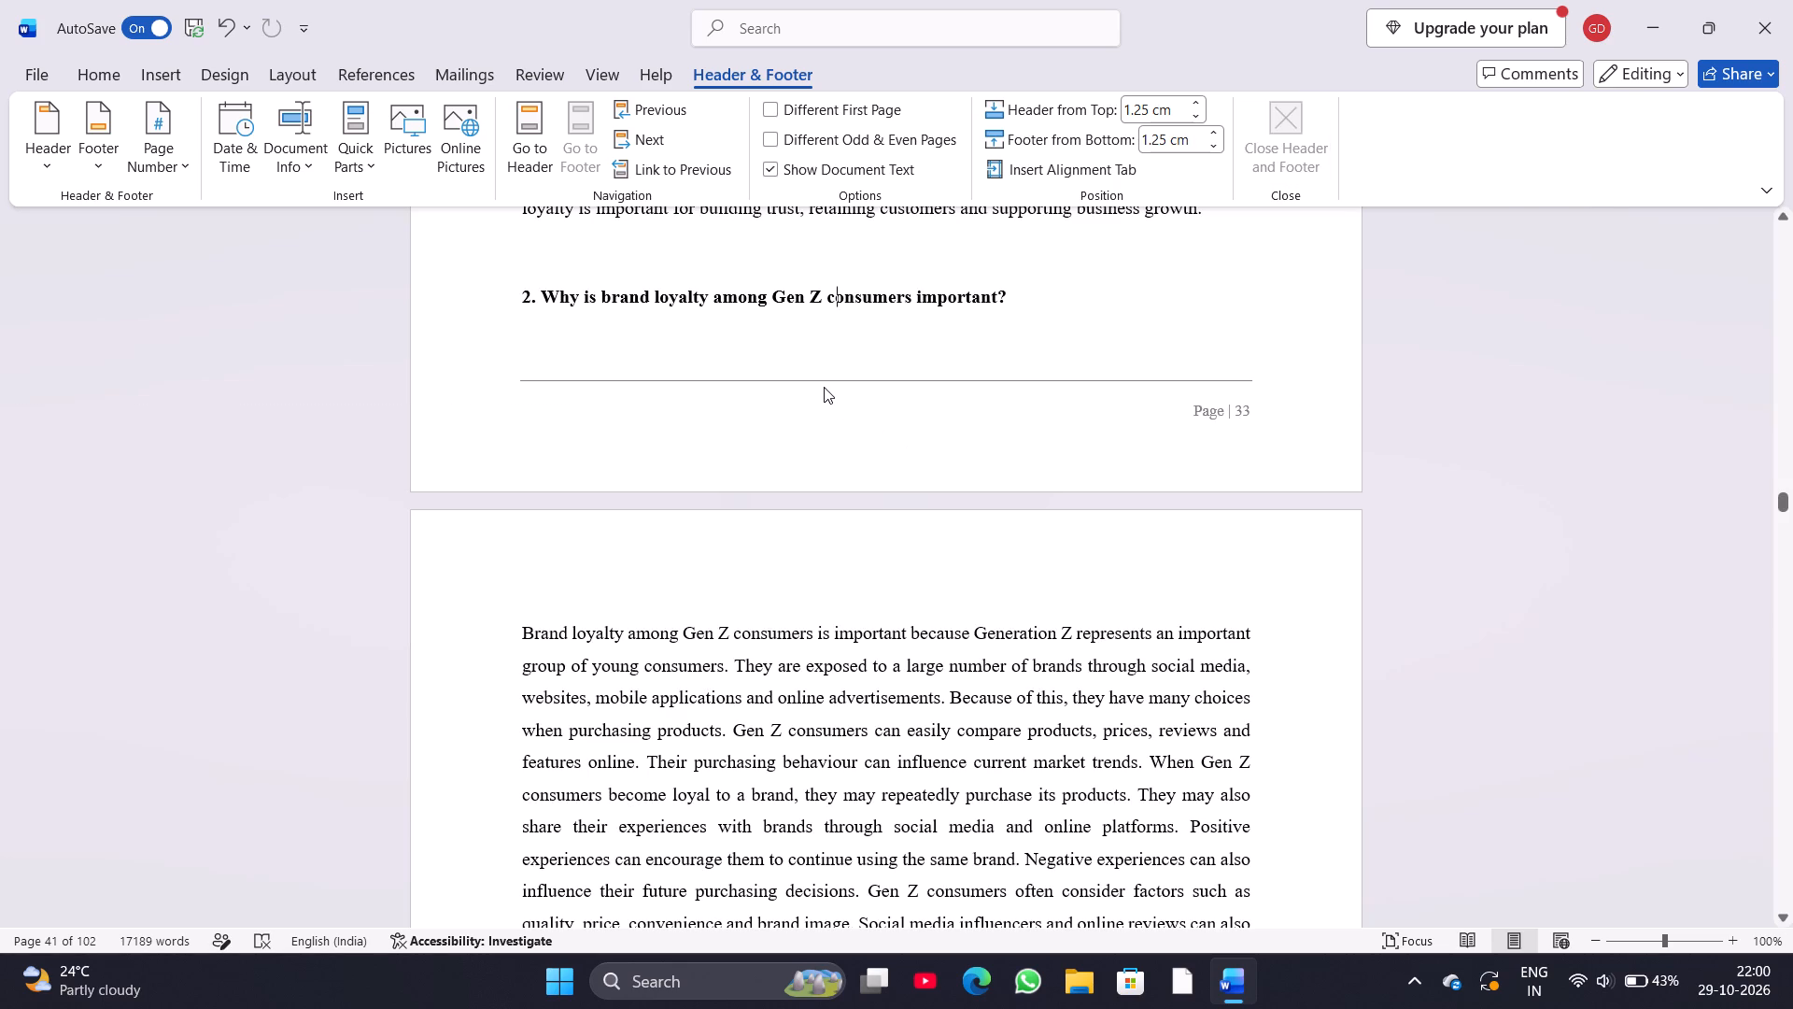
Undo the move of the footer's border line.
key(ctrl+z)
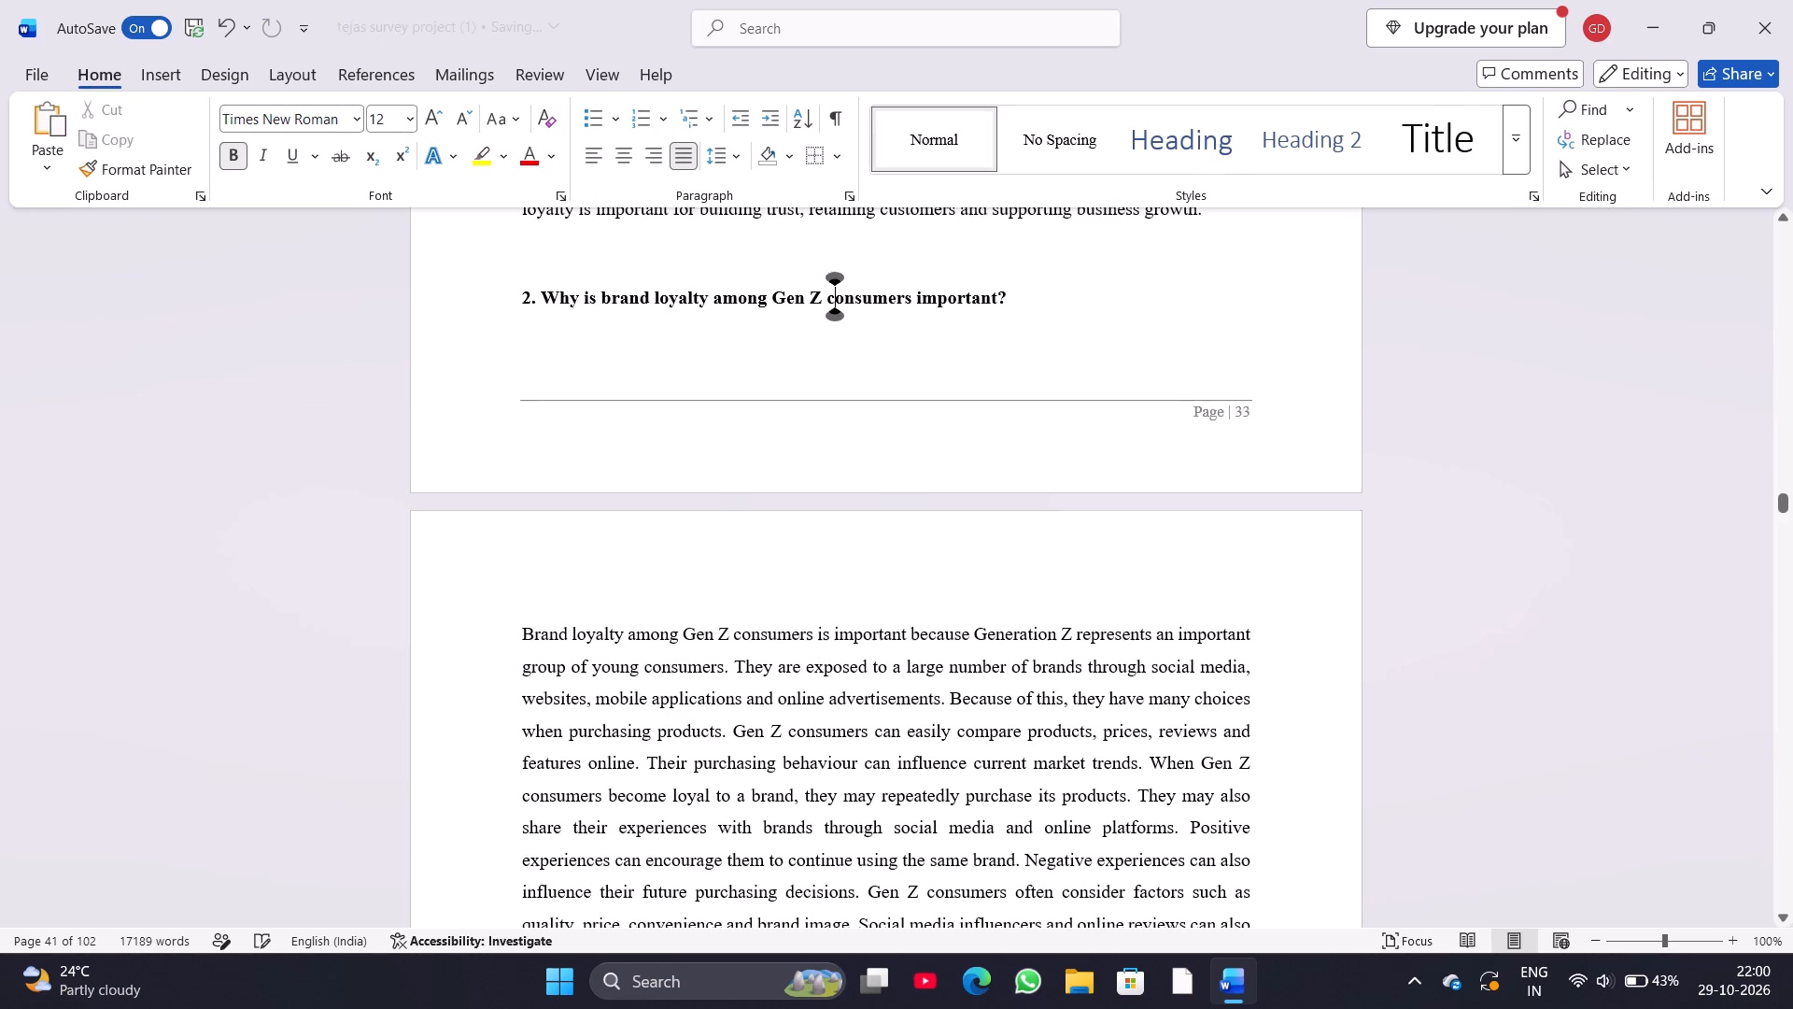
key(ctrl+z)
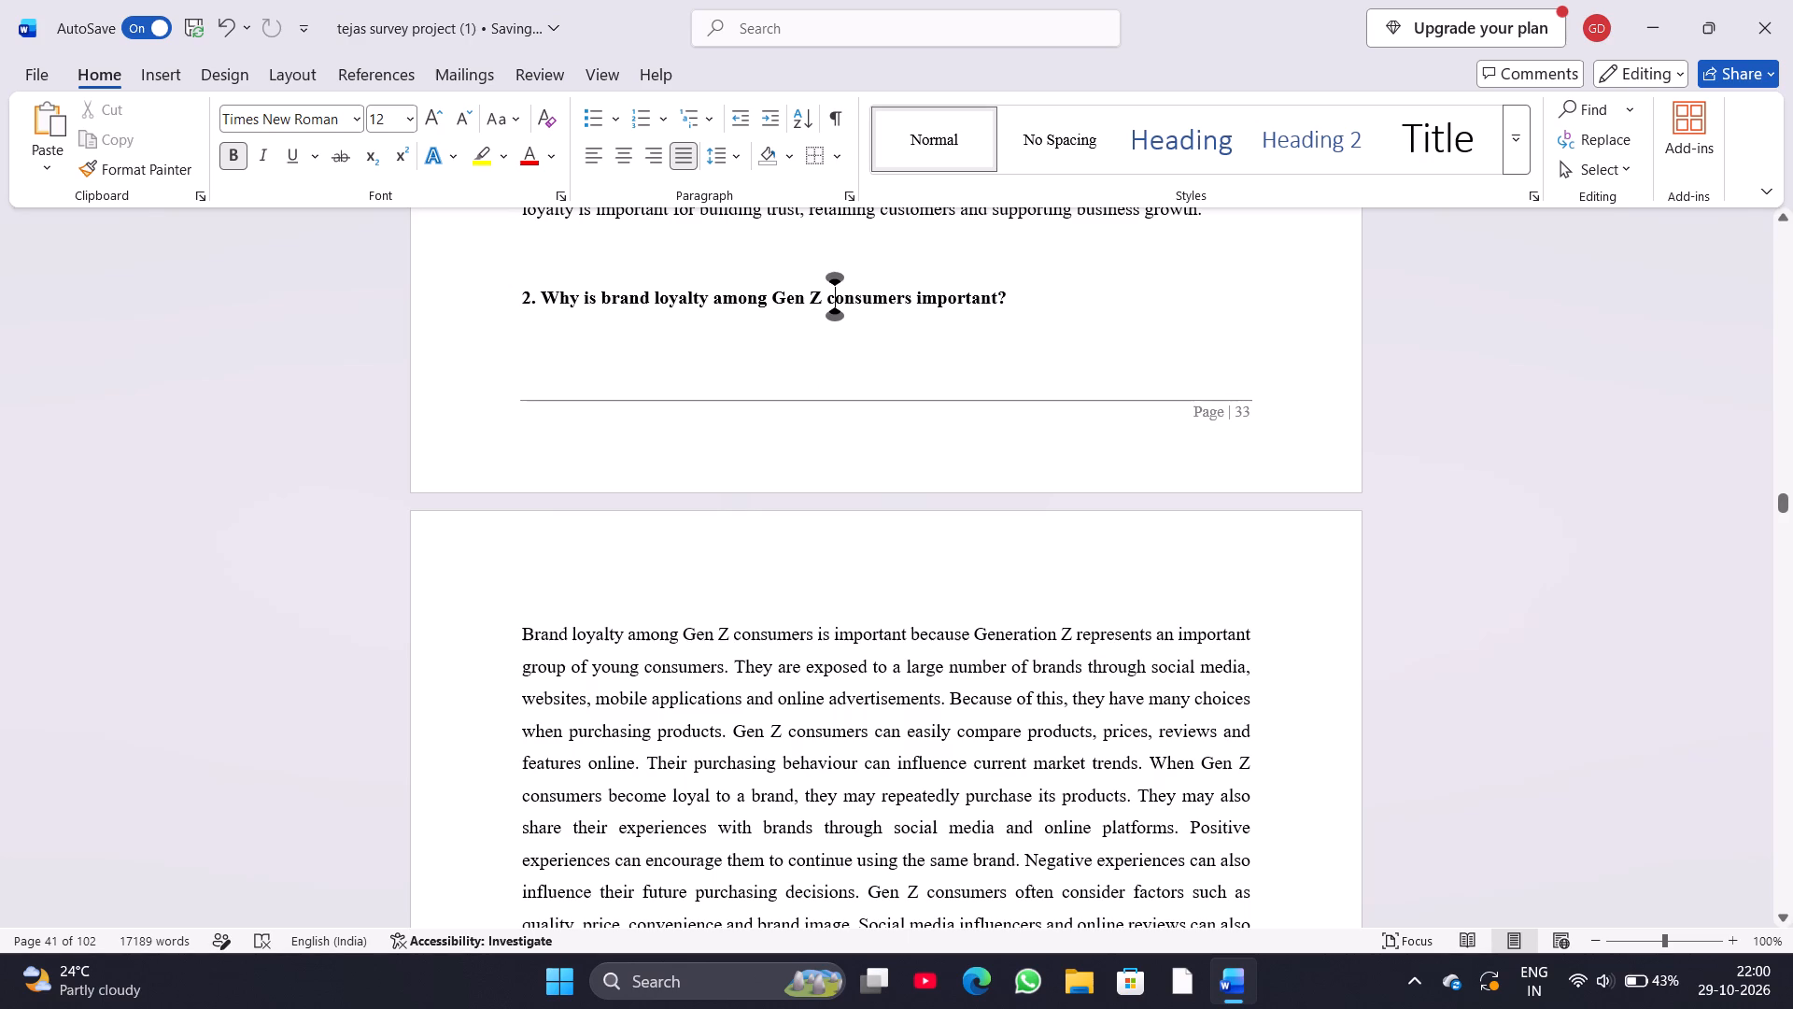
Check the top and footer lines on the pages from page 34 back to the cover page.
scroll(858, 579, down, 4)
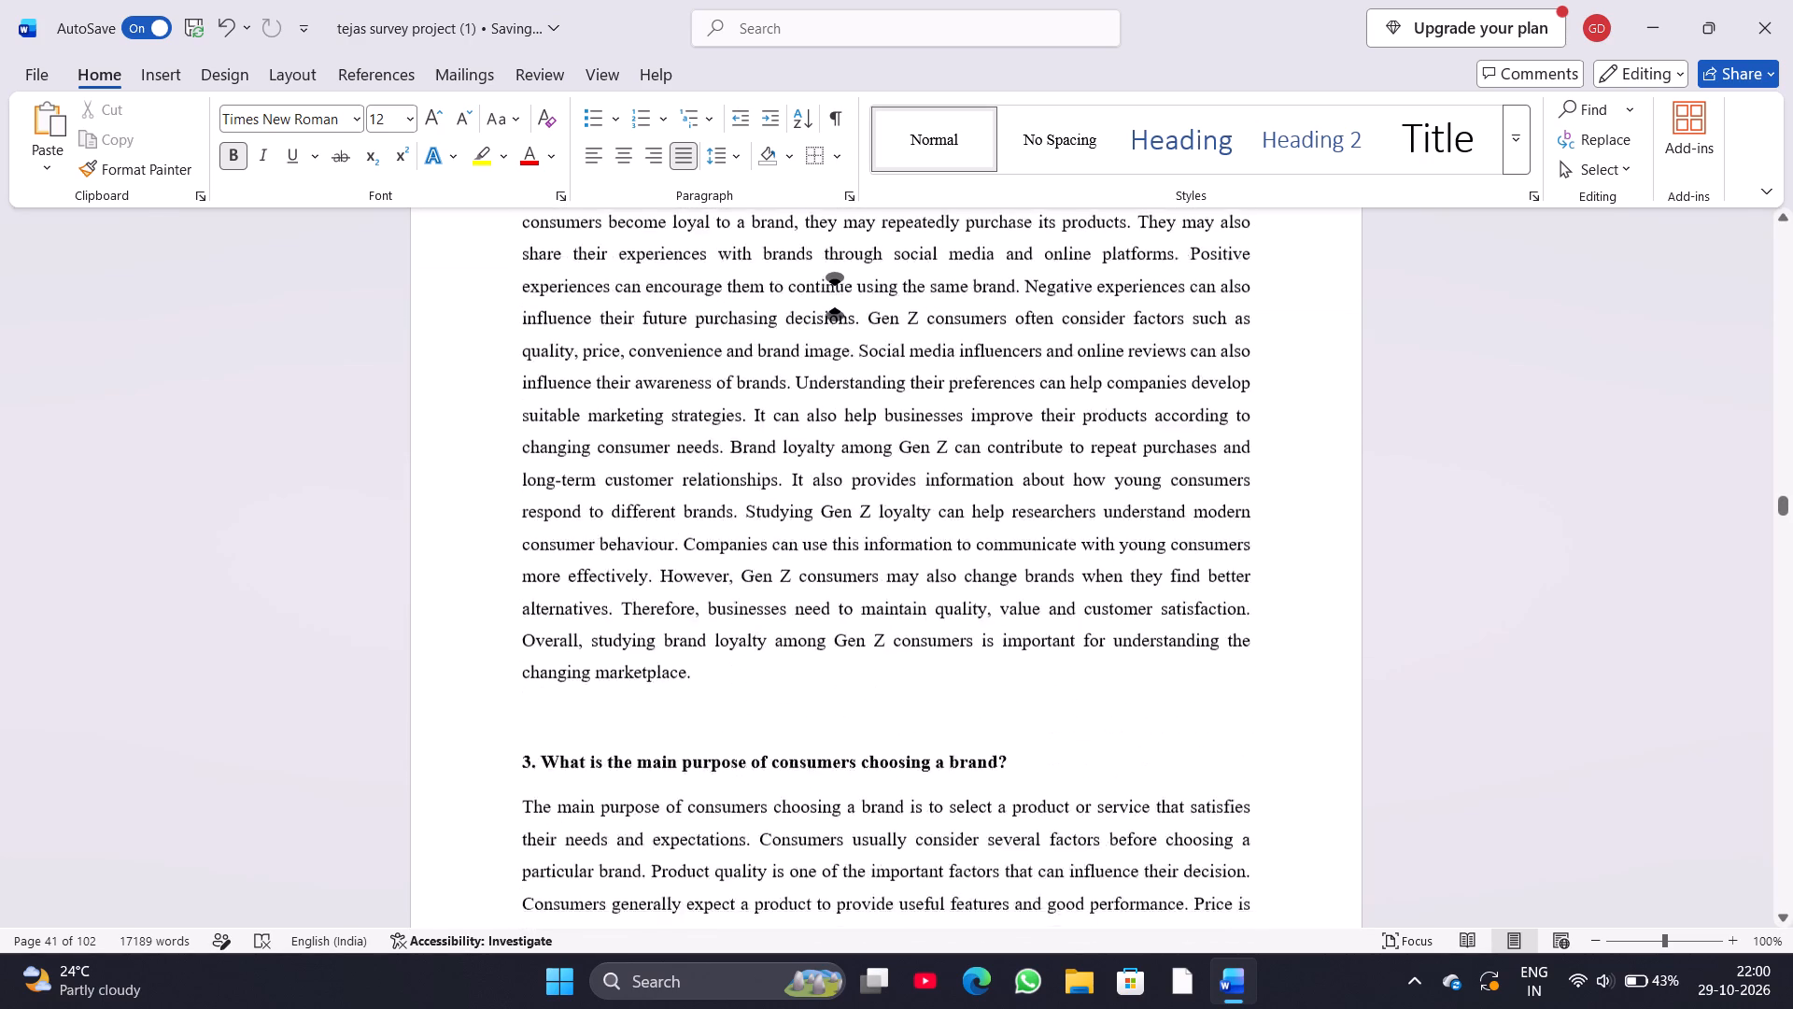
scroll(858, 579, up, 5)
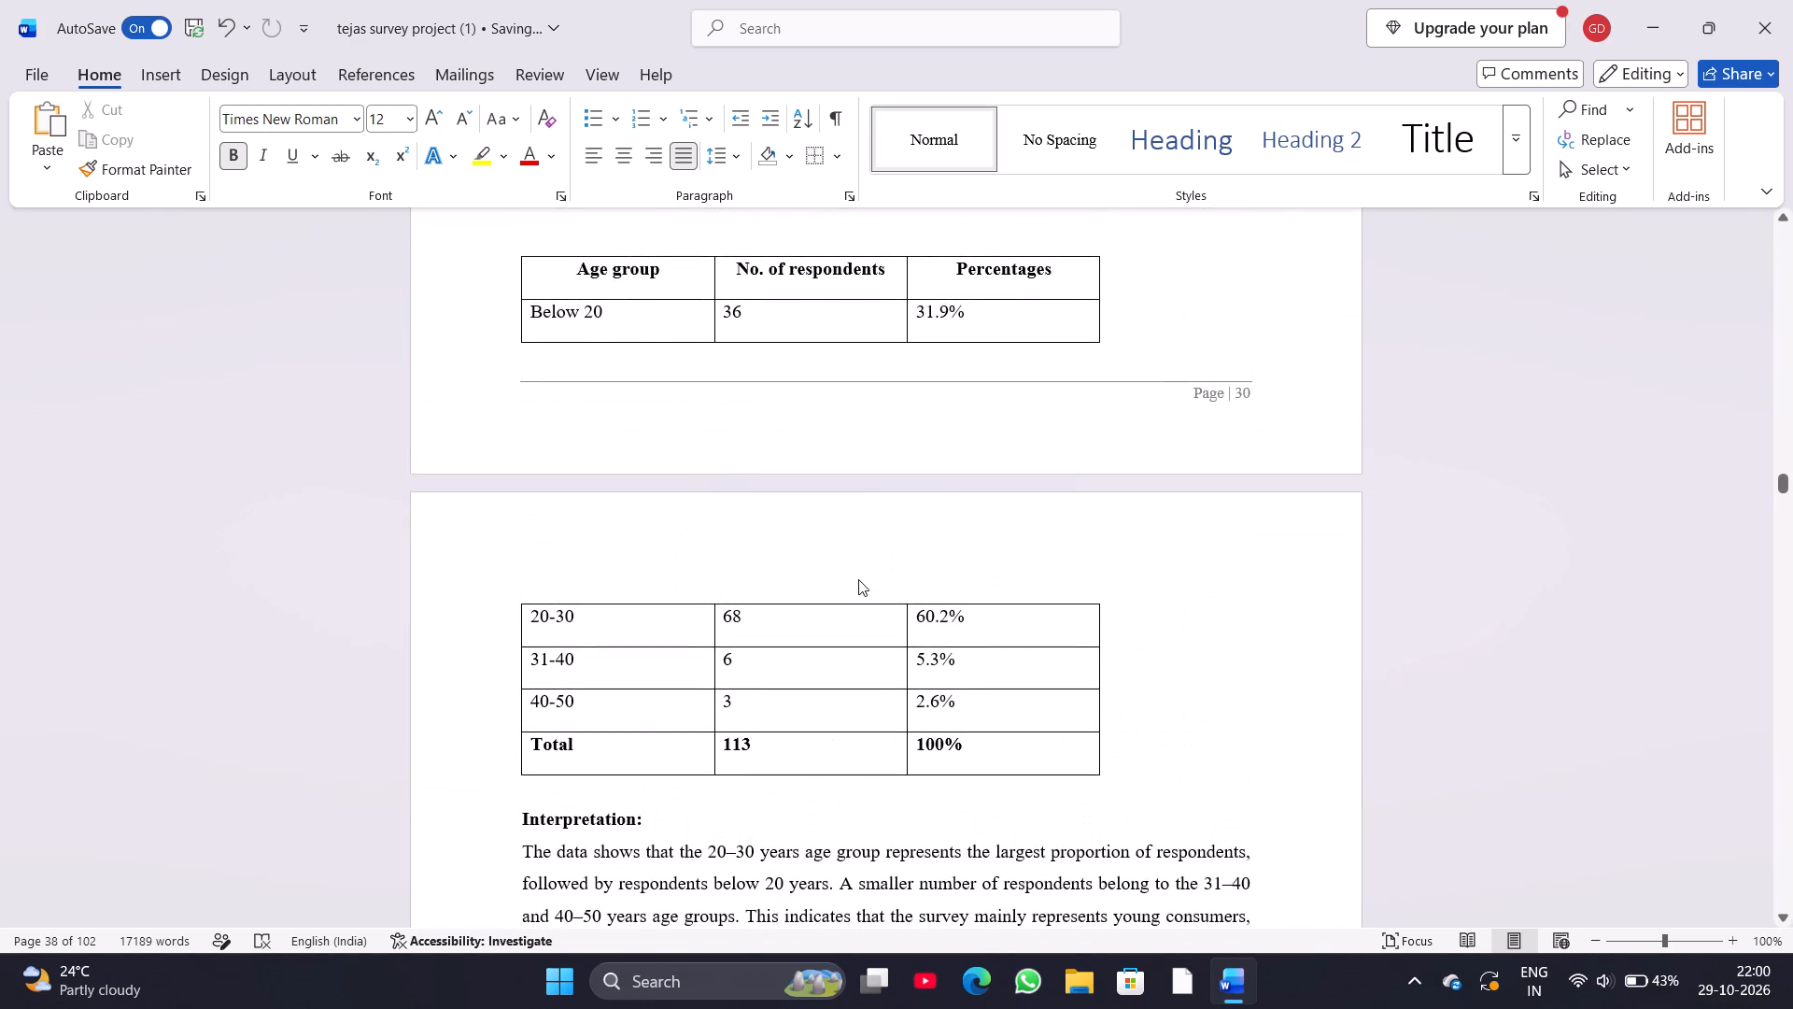
scroll(858, 579, up, 12)
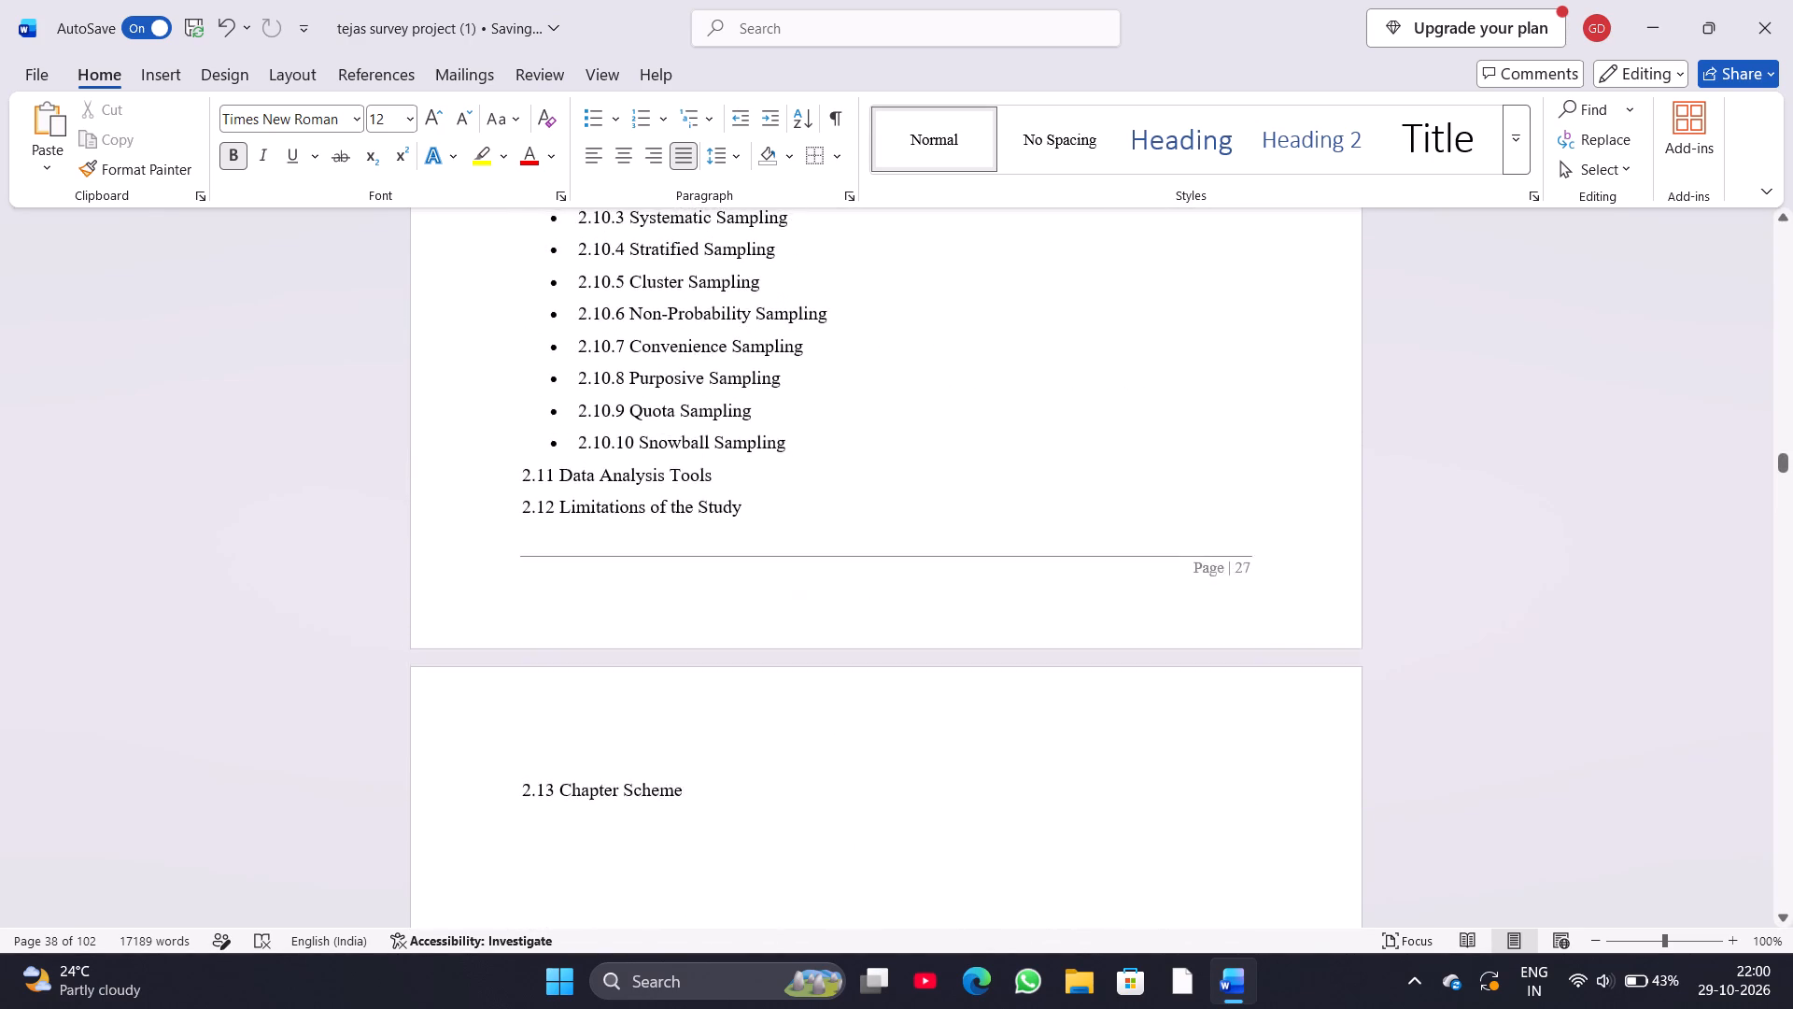
scroll(858, 579, up, 7)
scroll(858, 579, up, 20)
scroll(858, 579, up, 5)
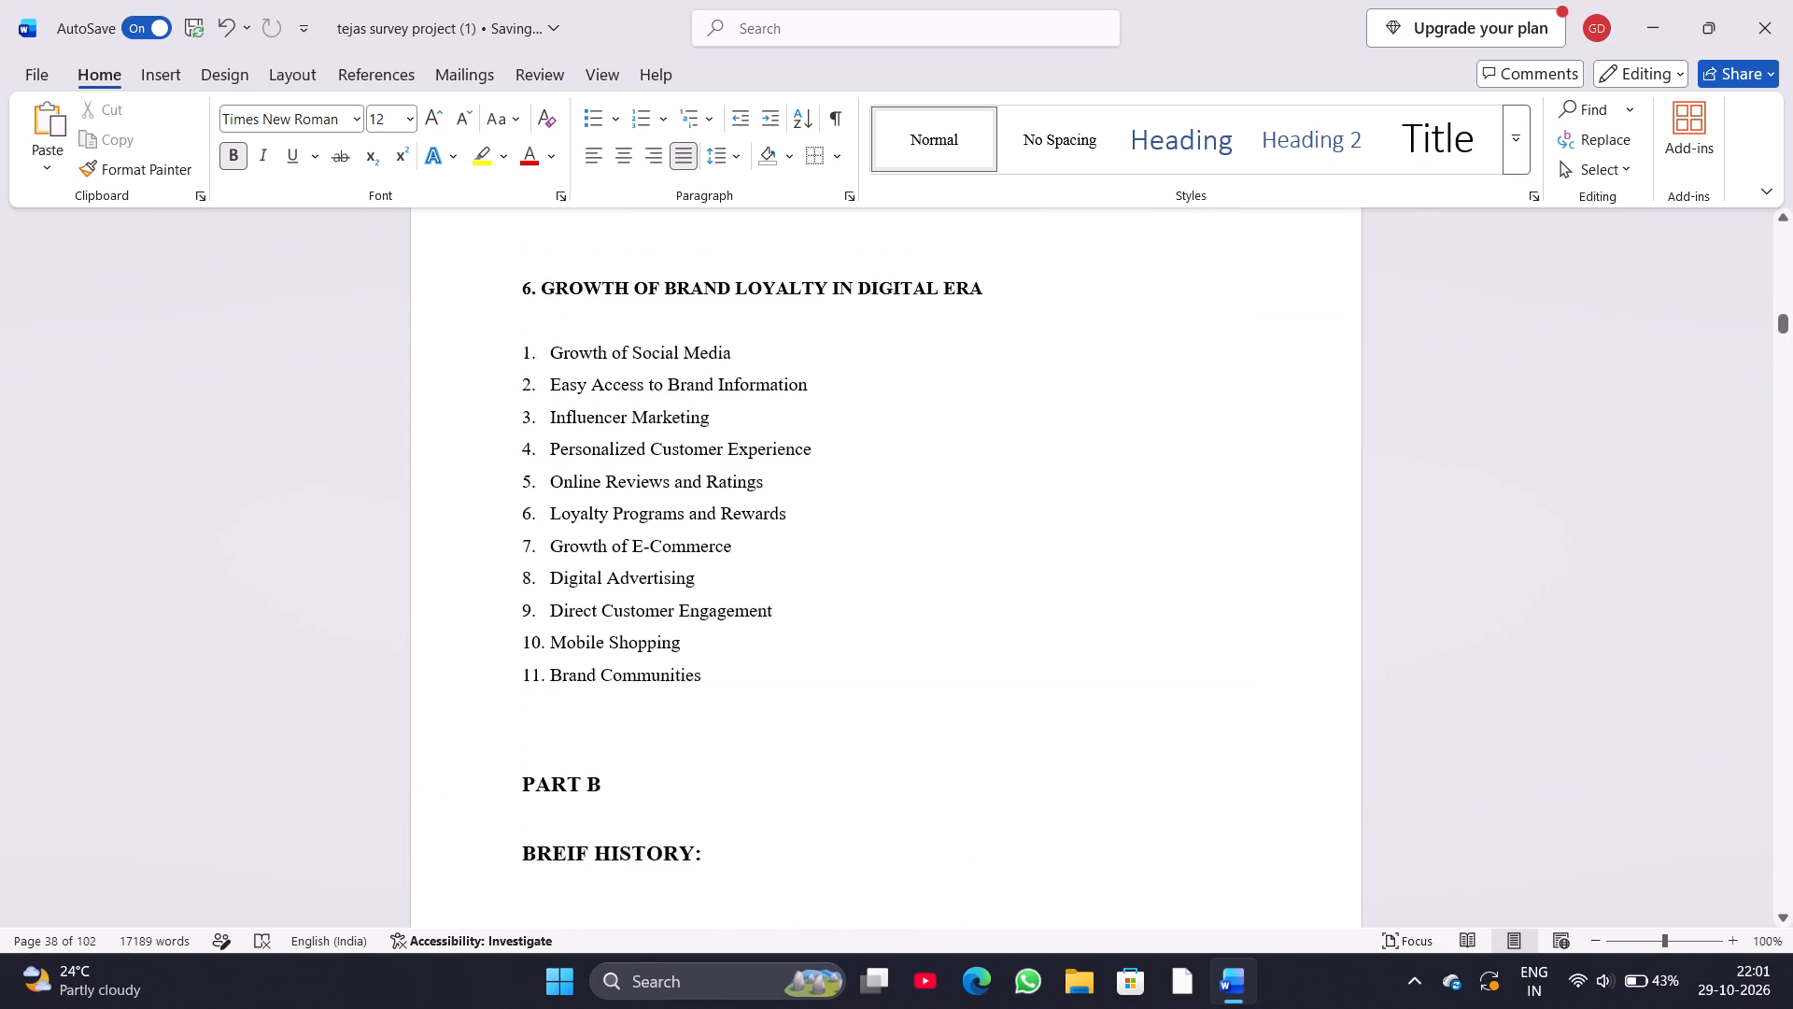
scroll(858, 579, up, 9)
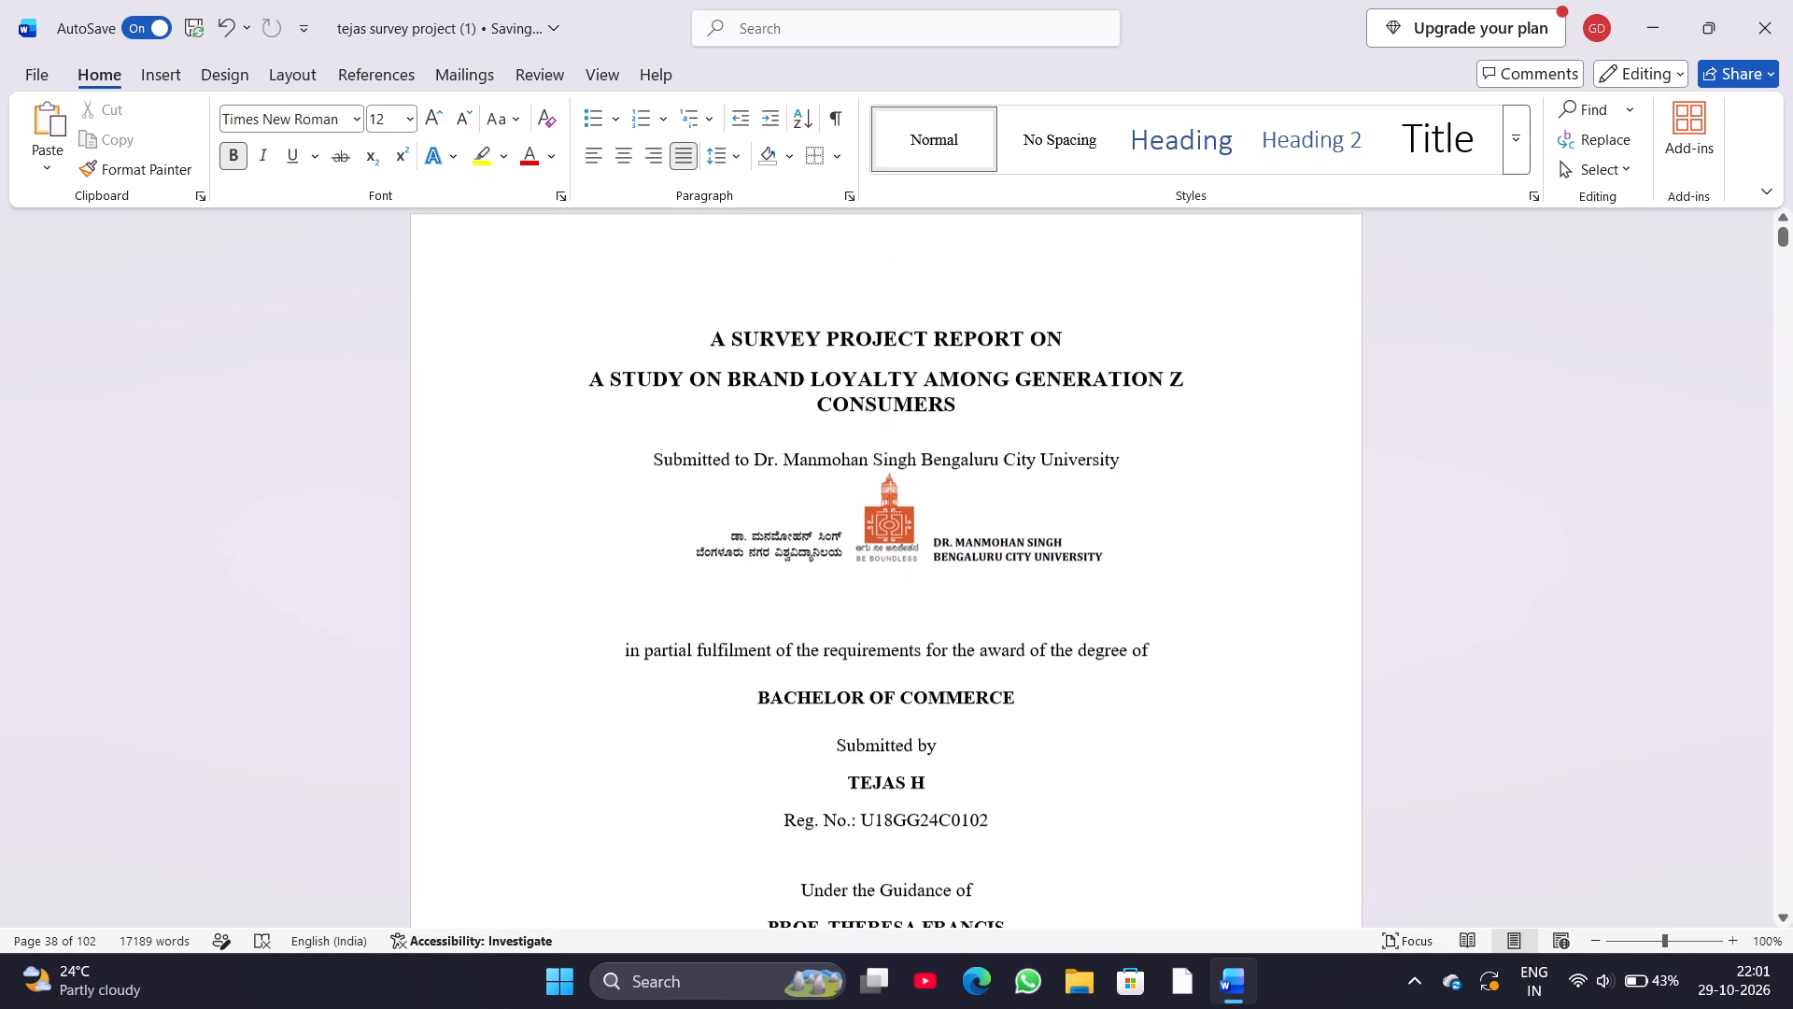
Remove the border line at the top of page 2, above the paragraph starting "what they feel the status".
scroll(858, 579, down, 13)
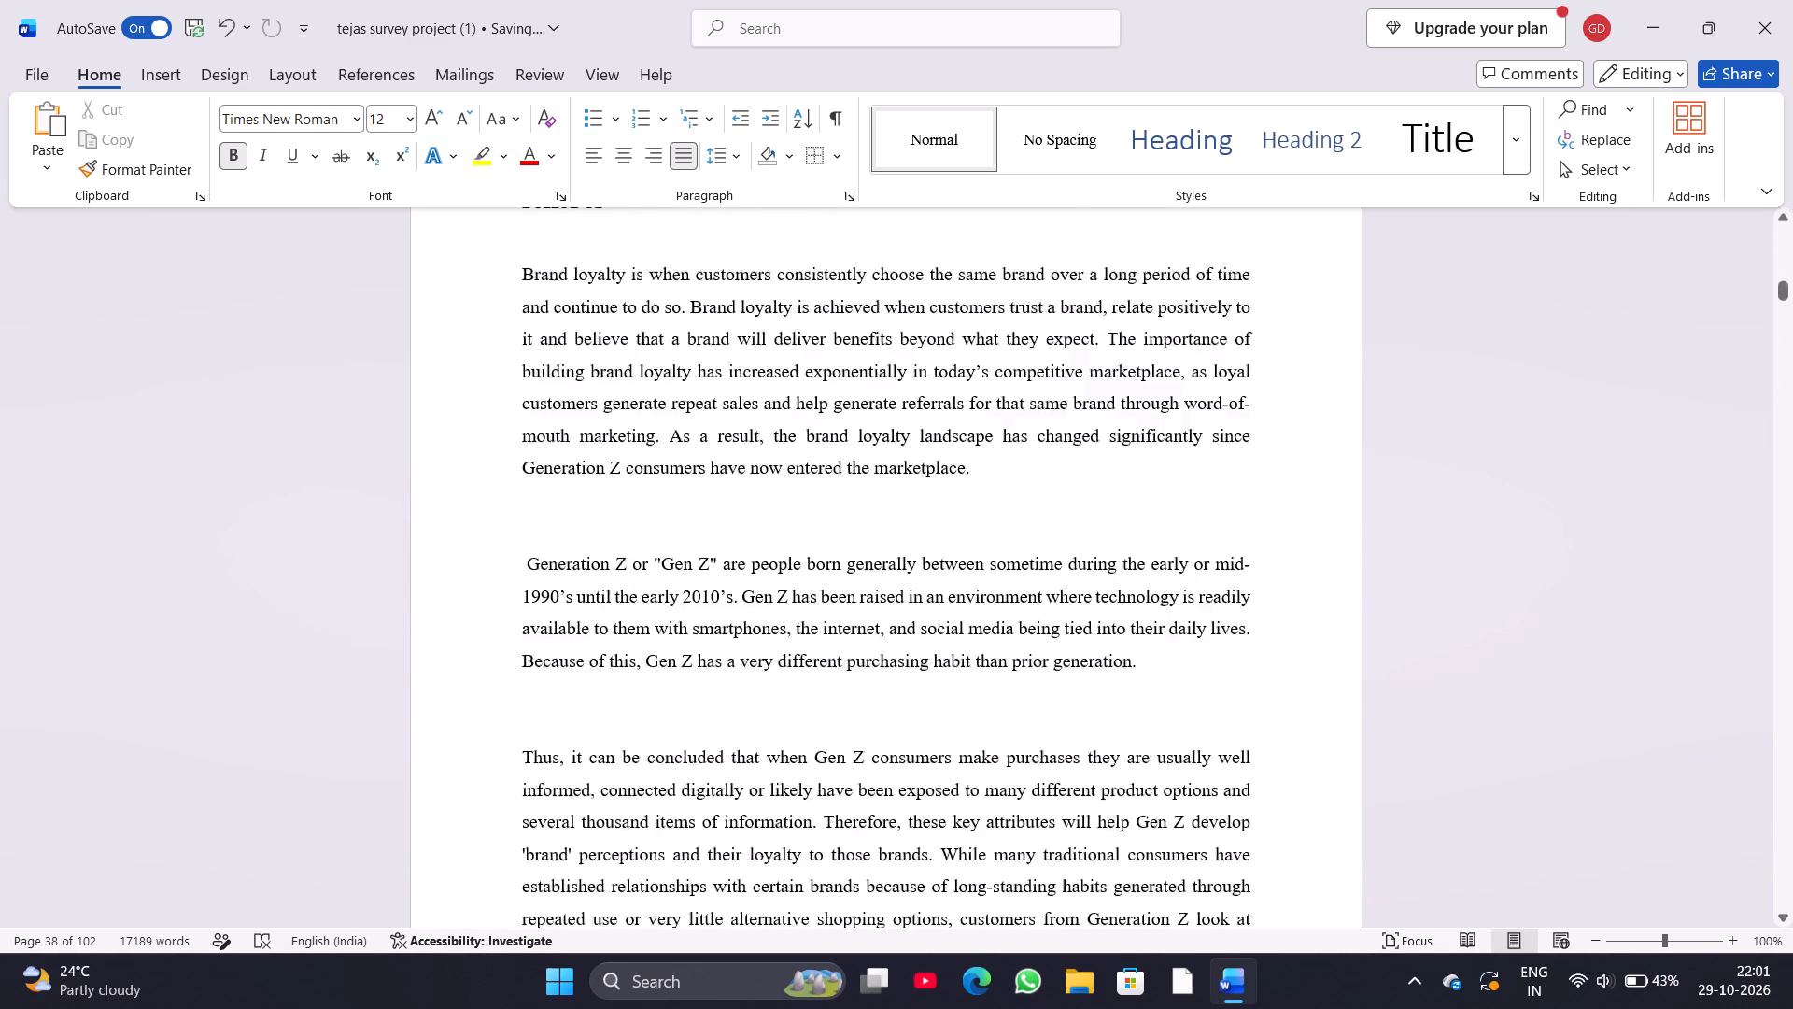
scroll(858, 579, down, 3)
scroll(858, 579, up, 5)
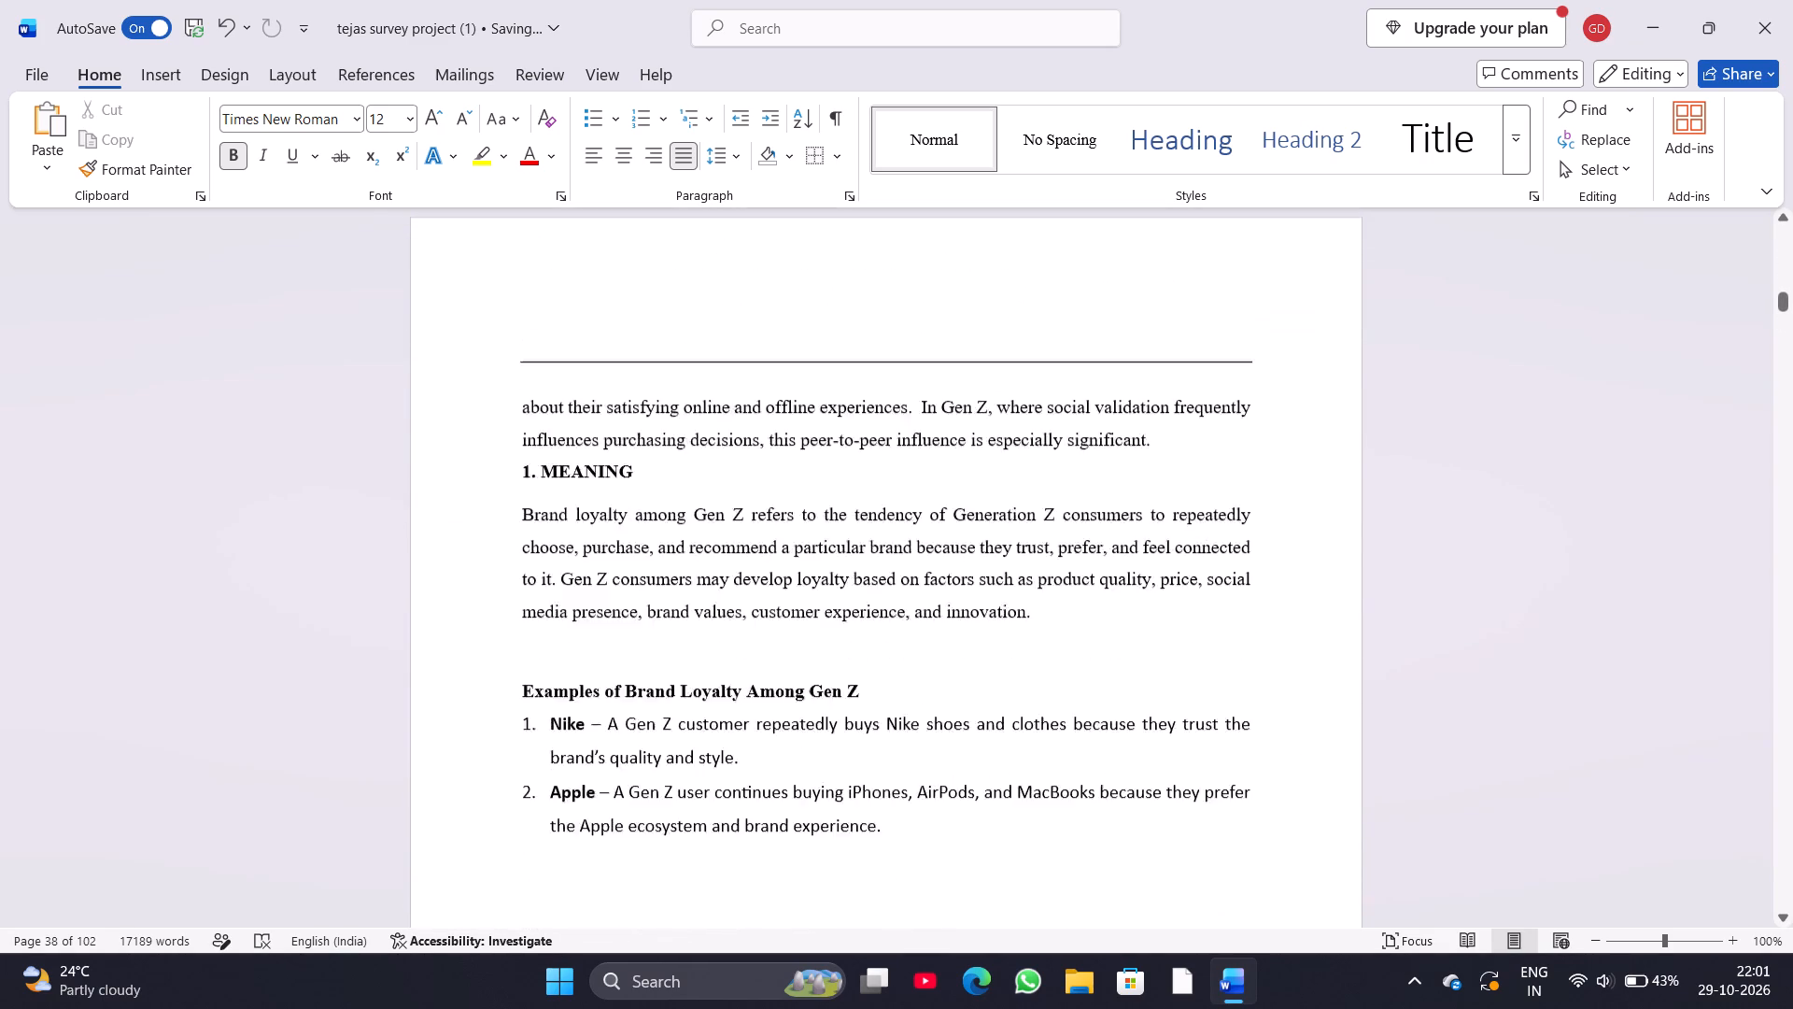
scroll(858, 579, up, 10)
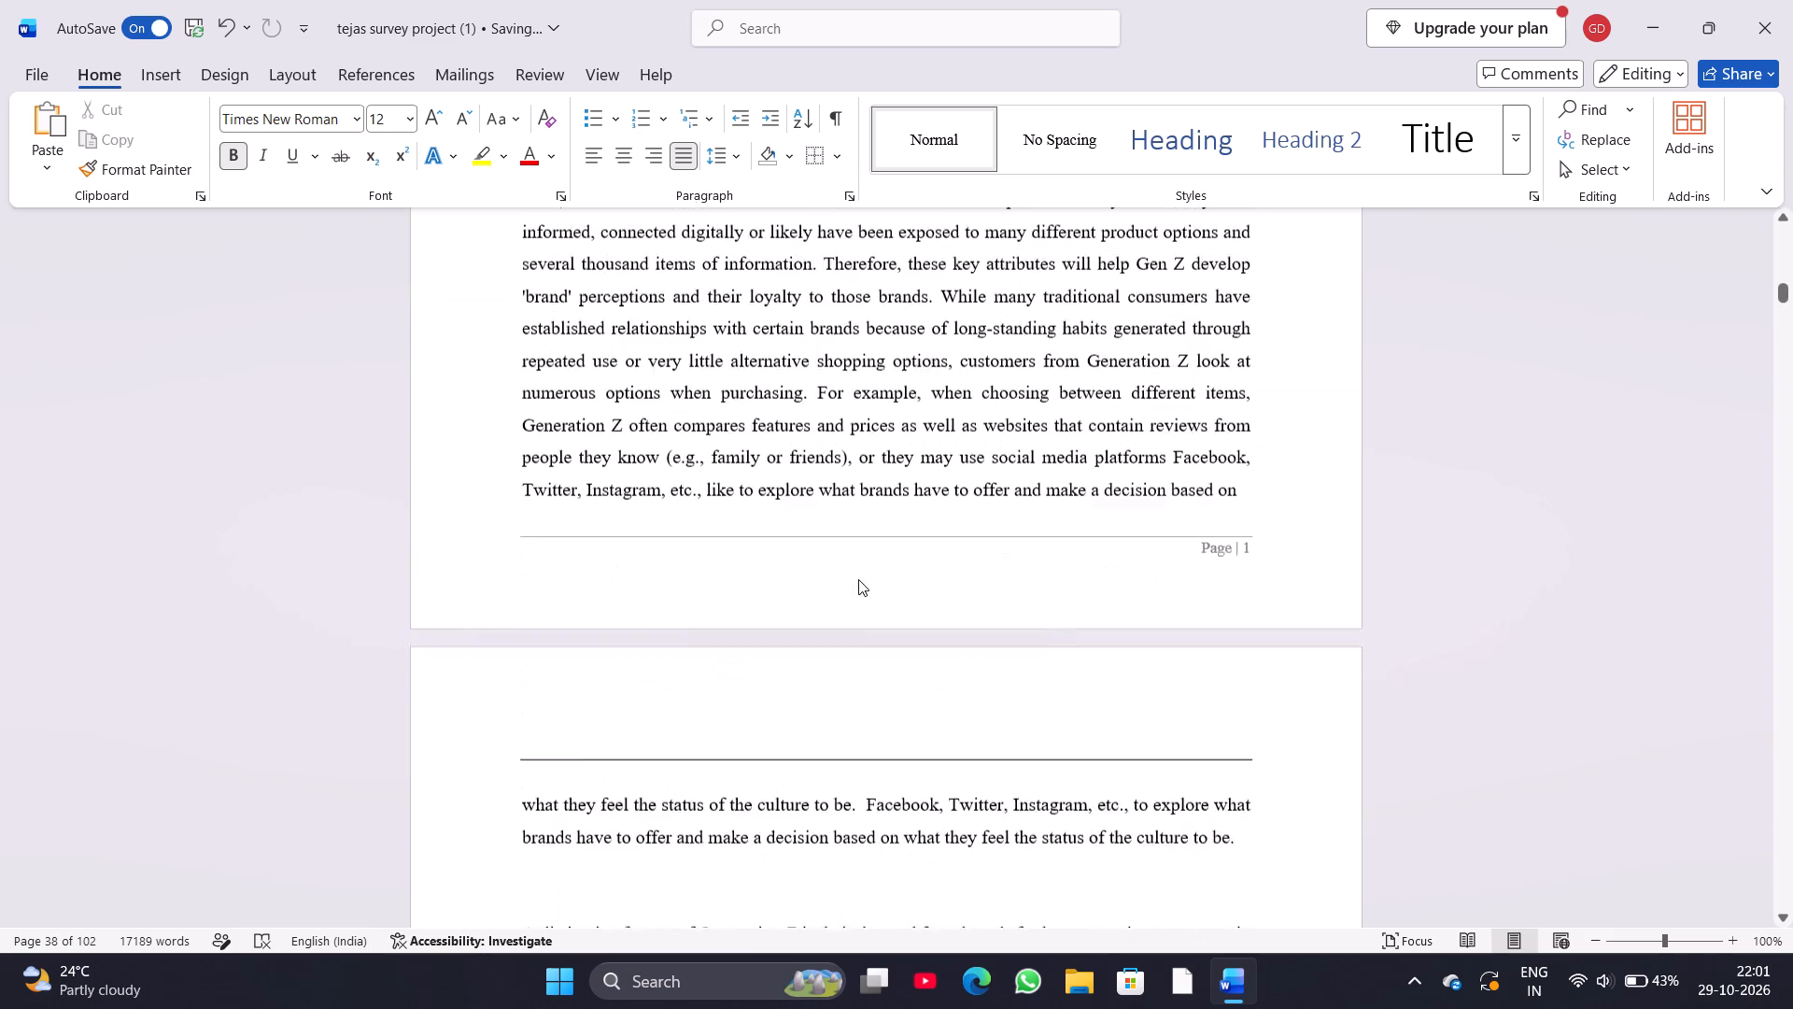
scroll(858, 579, up, 3)
scroll(858, 579, down, 1)
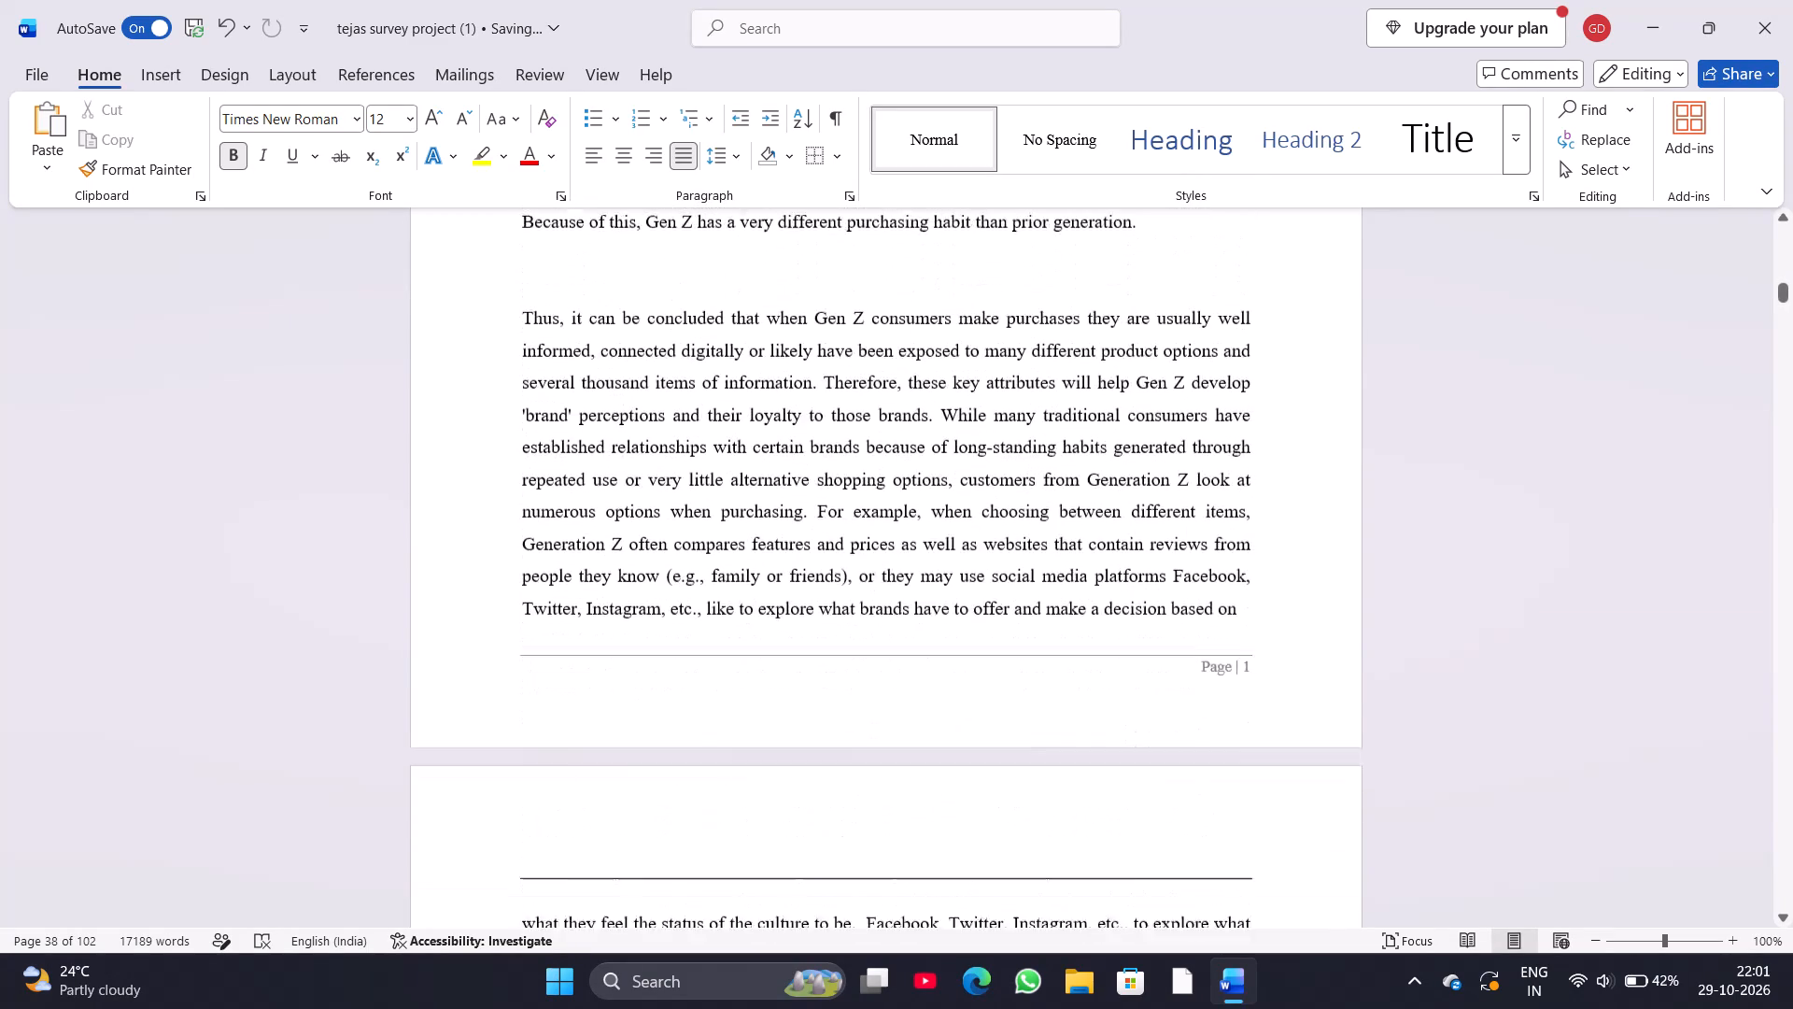
scroll(858, 579, down, 2)
click(841, 428)
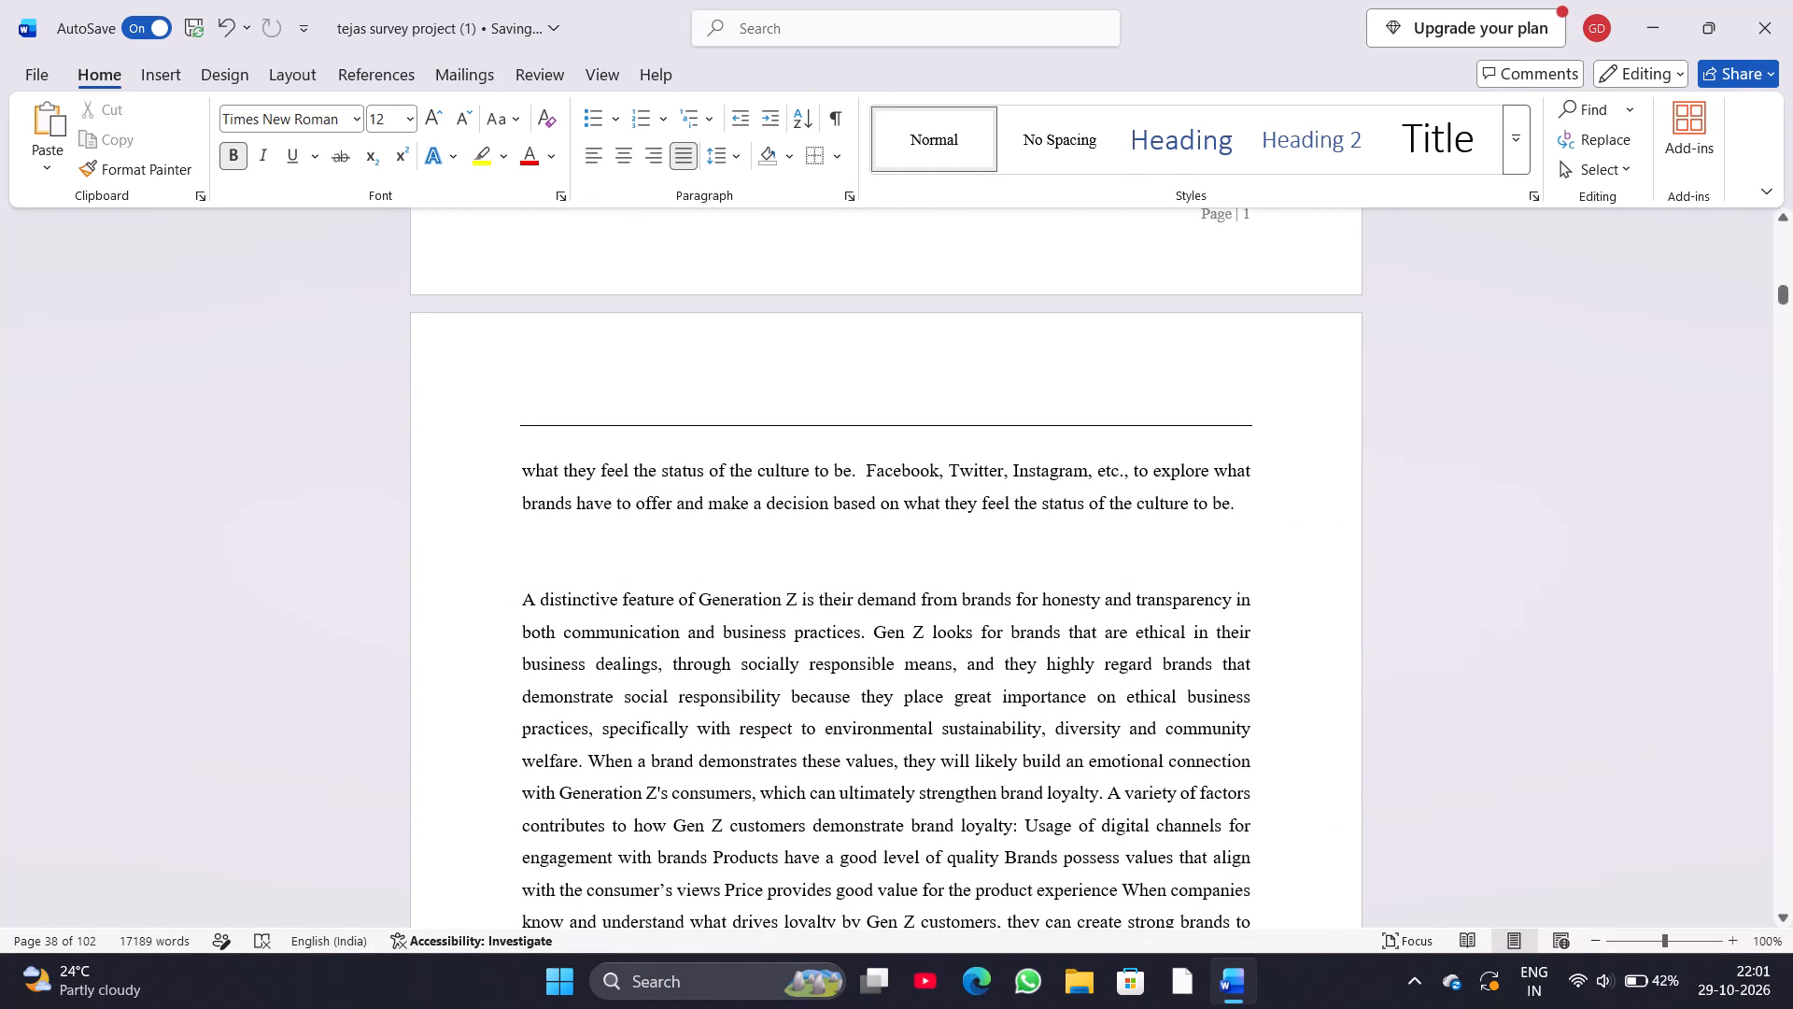
click(840, 147)
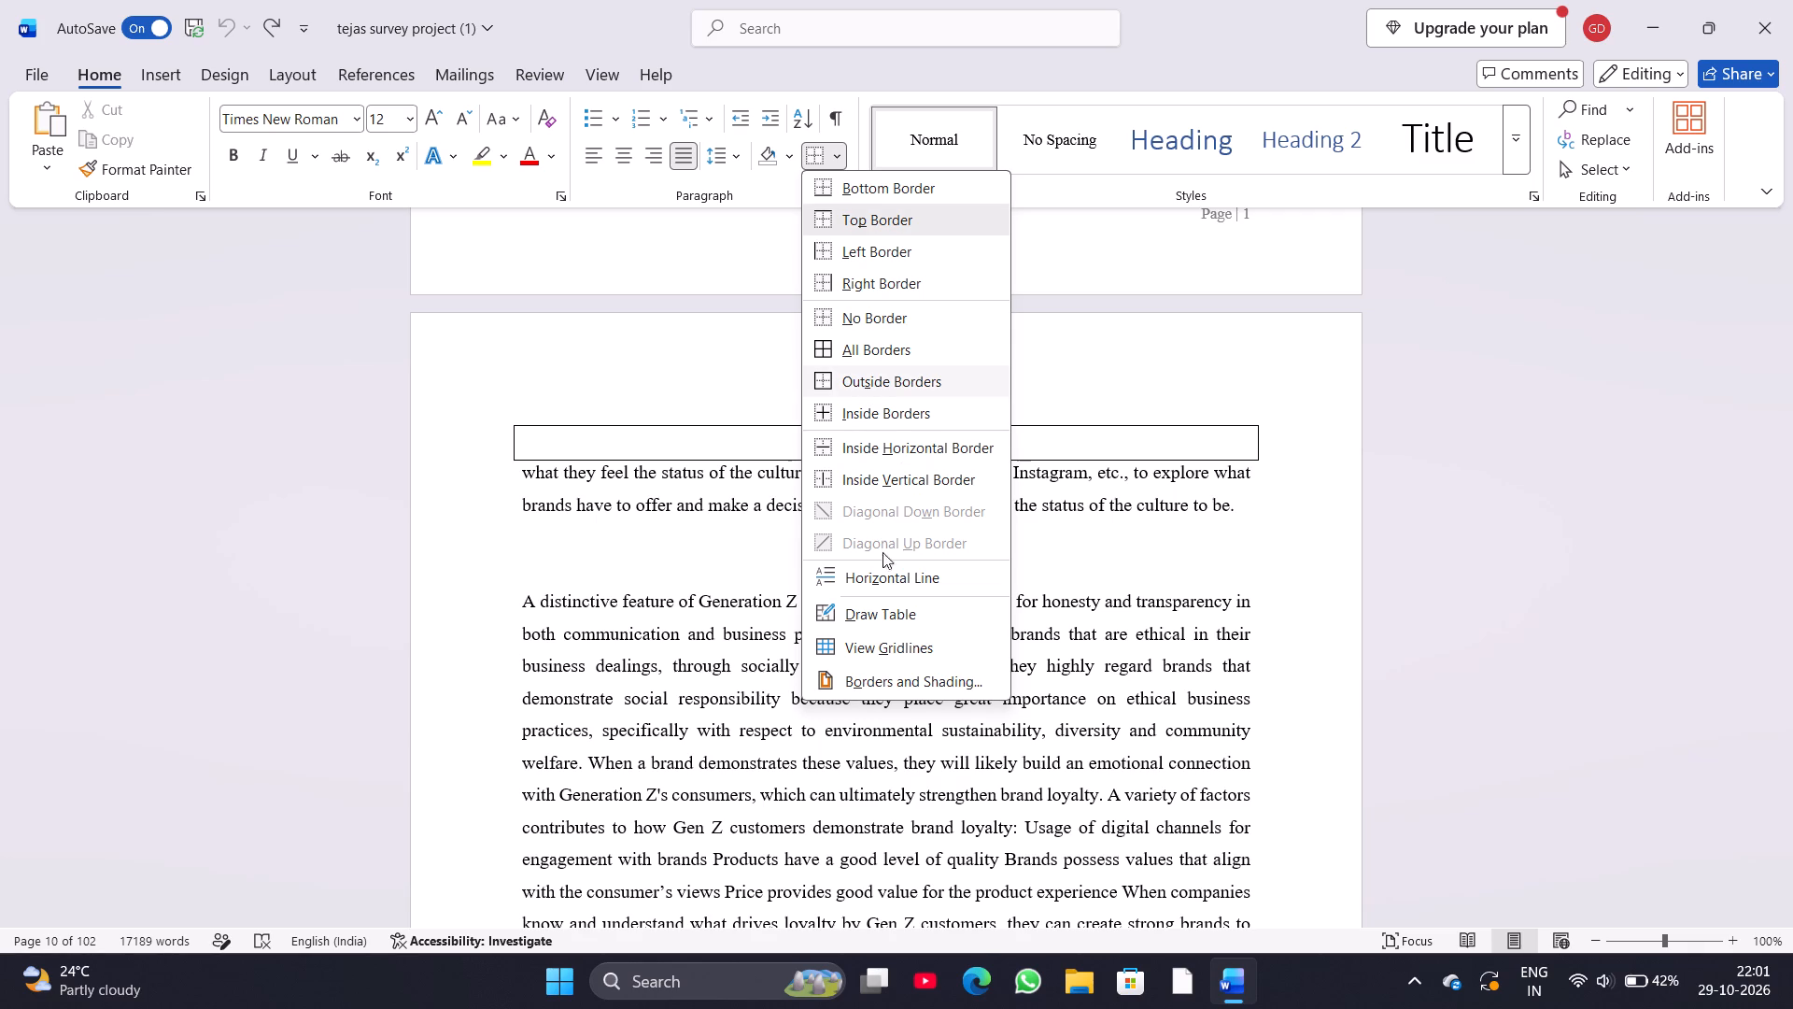
double_click(870, 316)
Remove the border line at the top of page 3, above the text preceding the "1. MEANING" heading.
scroll(804, 559, down, 2)
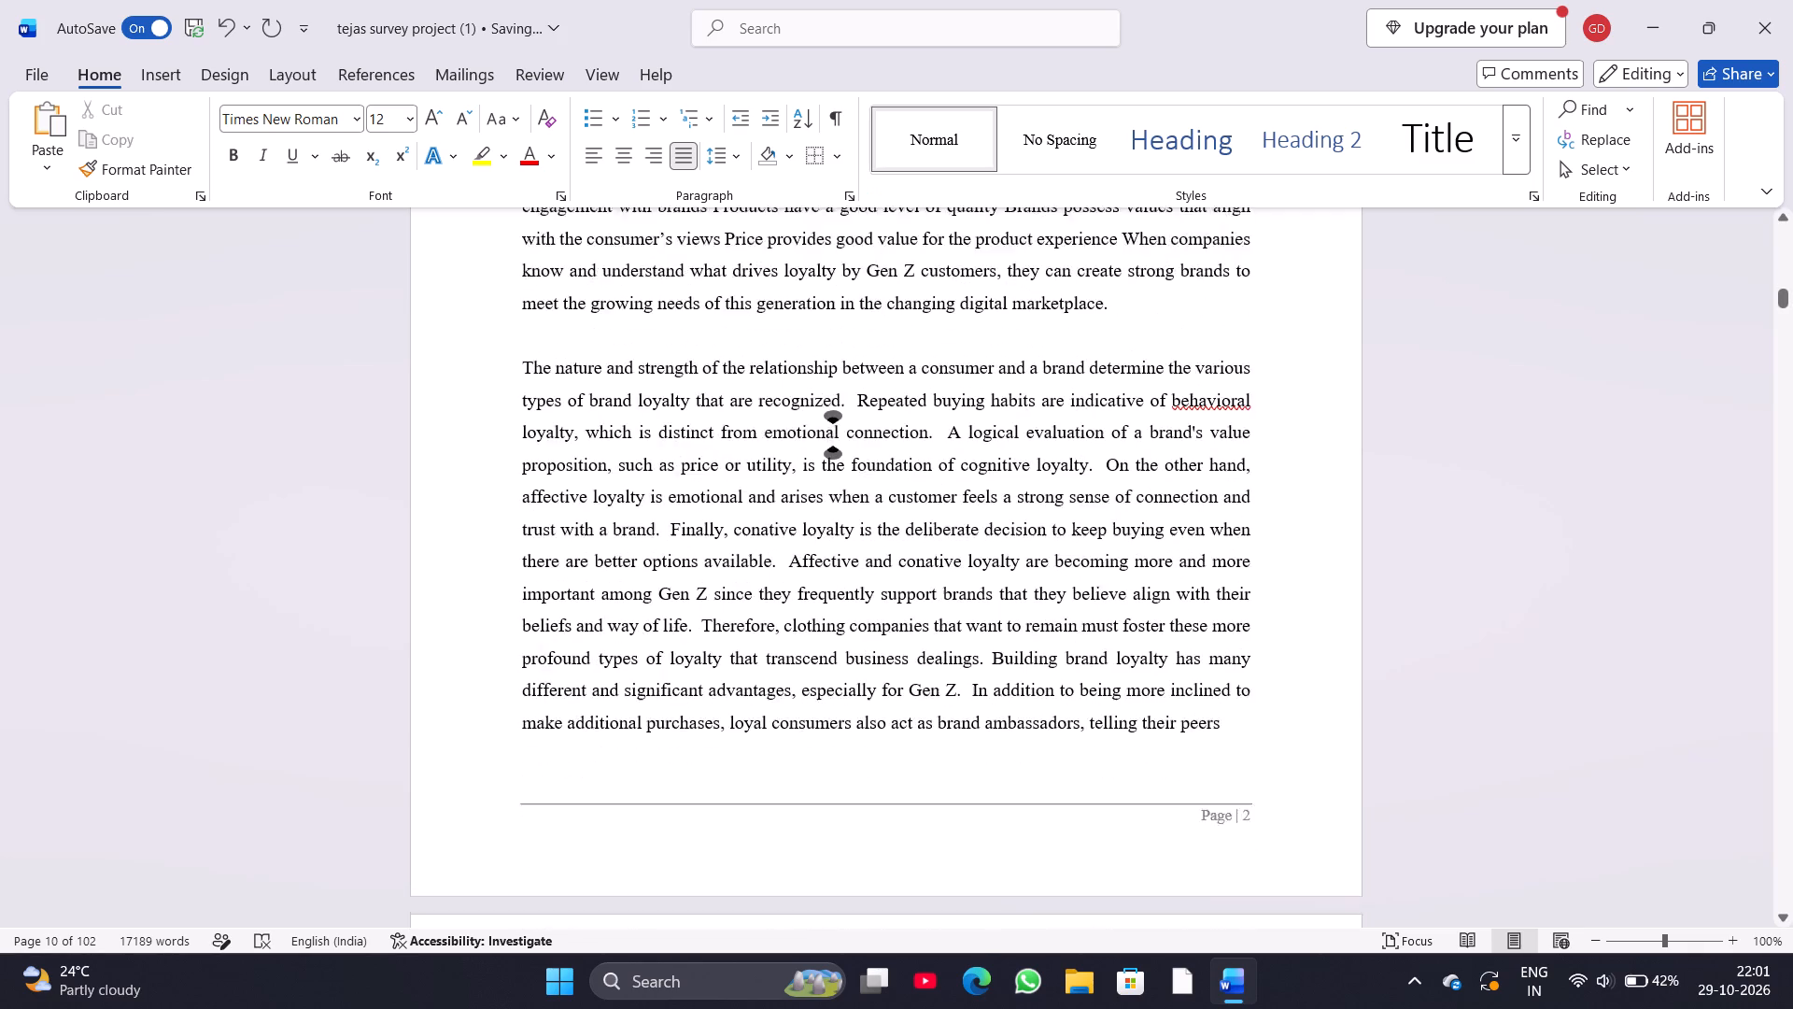
scroll(804, 559, down, 2)
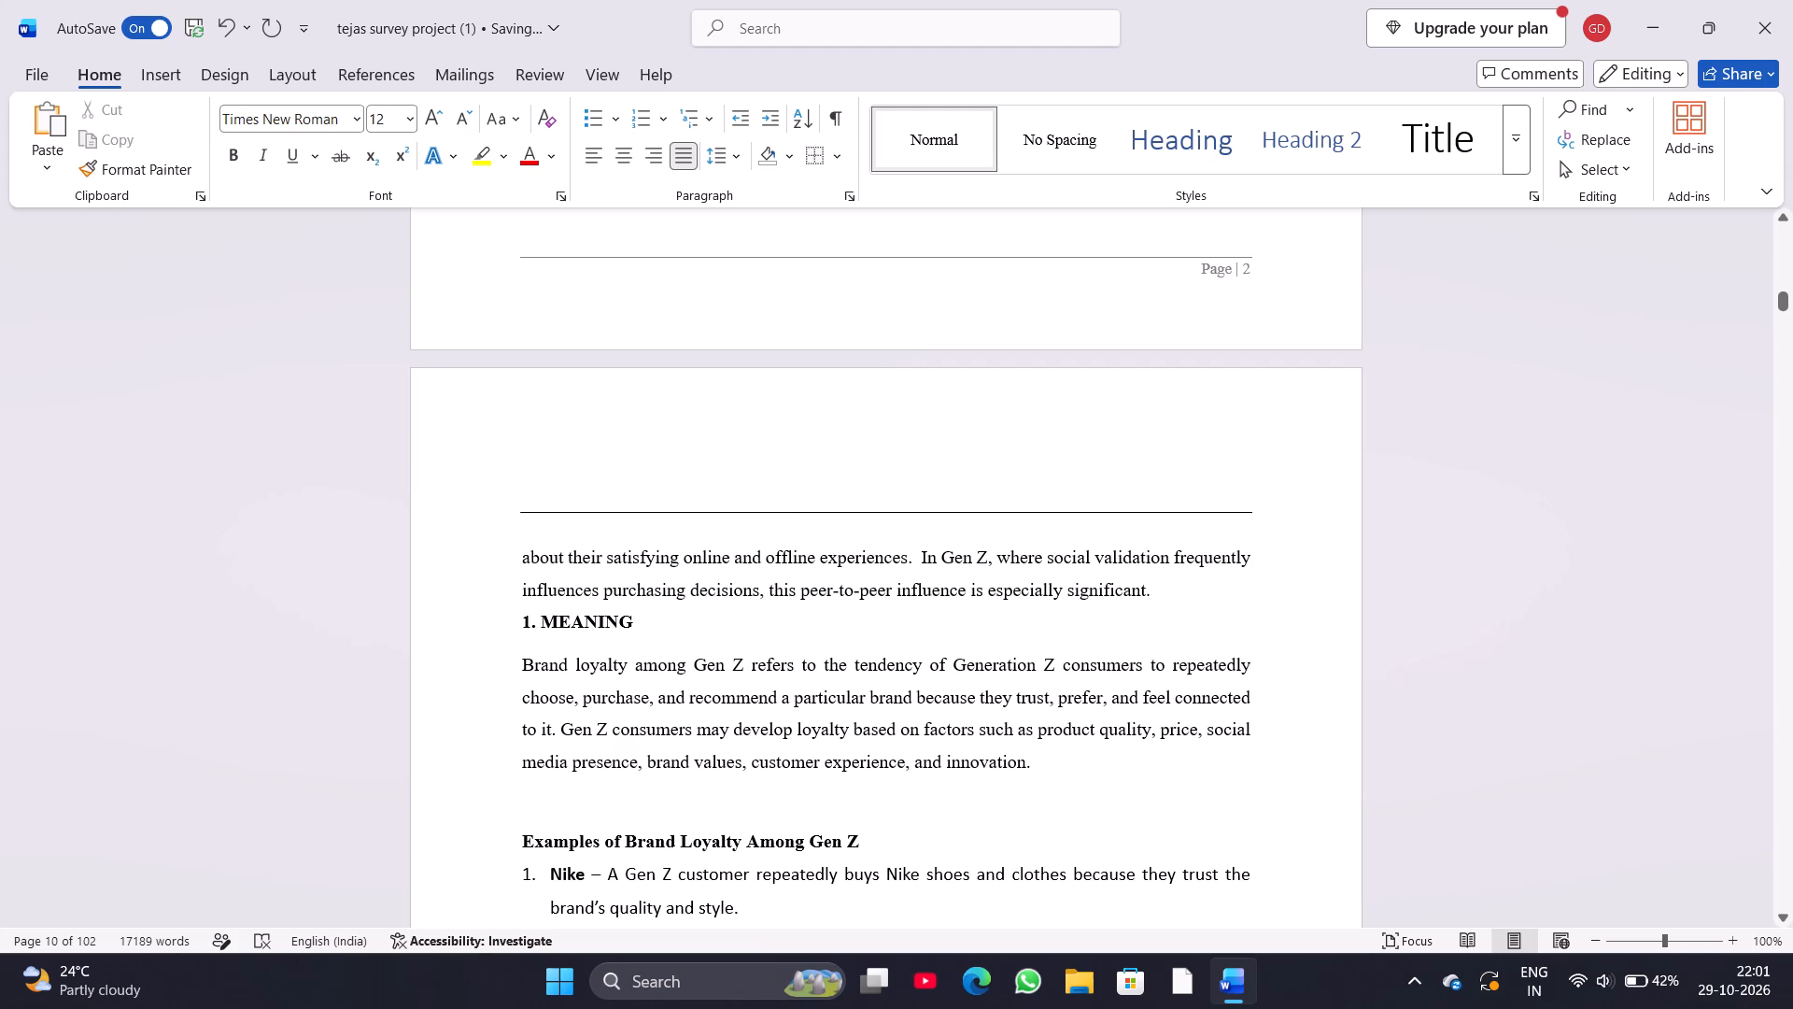
click(808, 522)
click(839, 167)
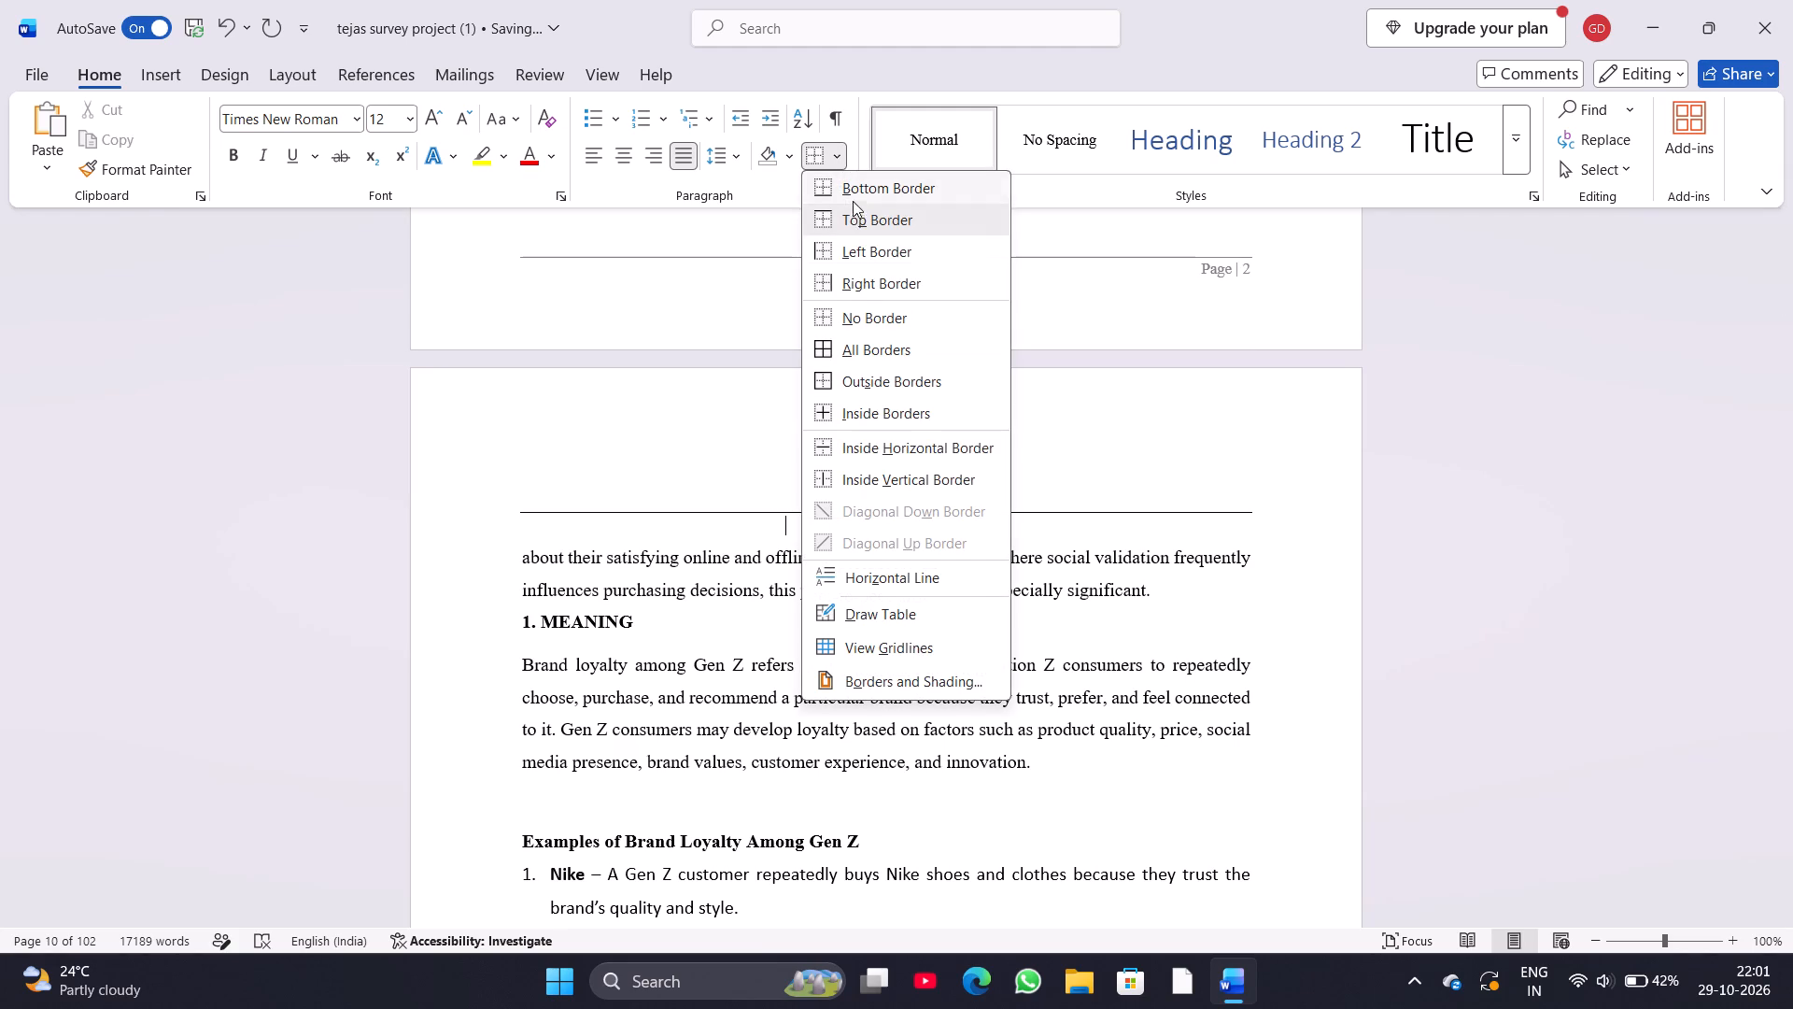
click(865, 314)
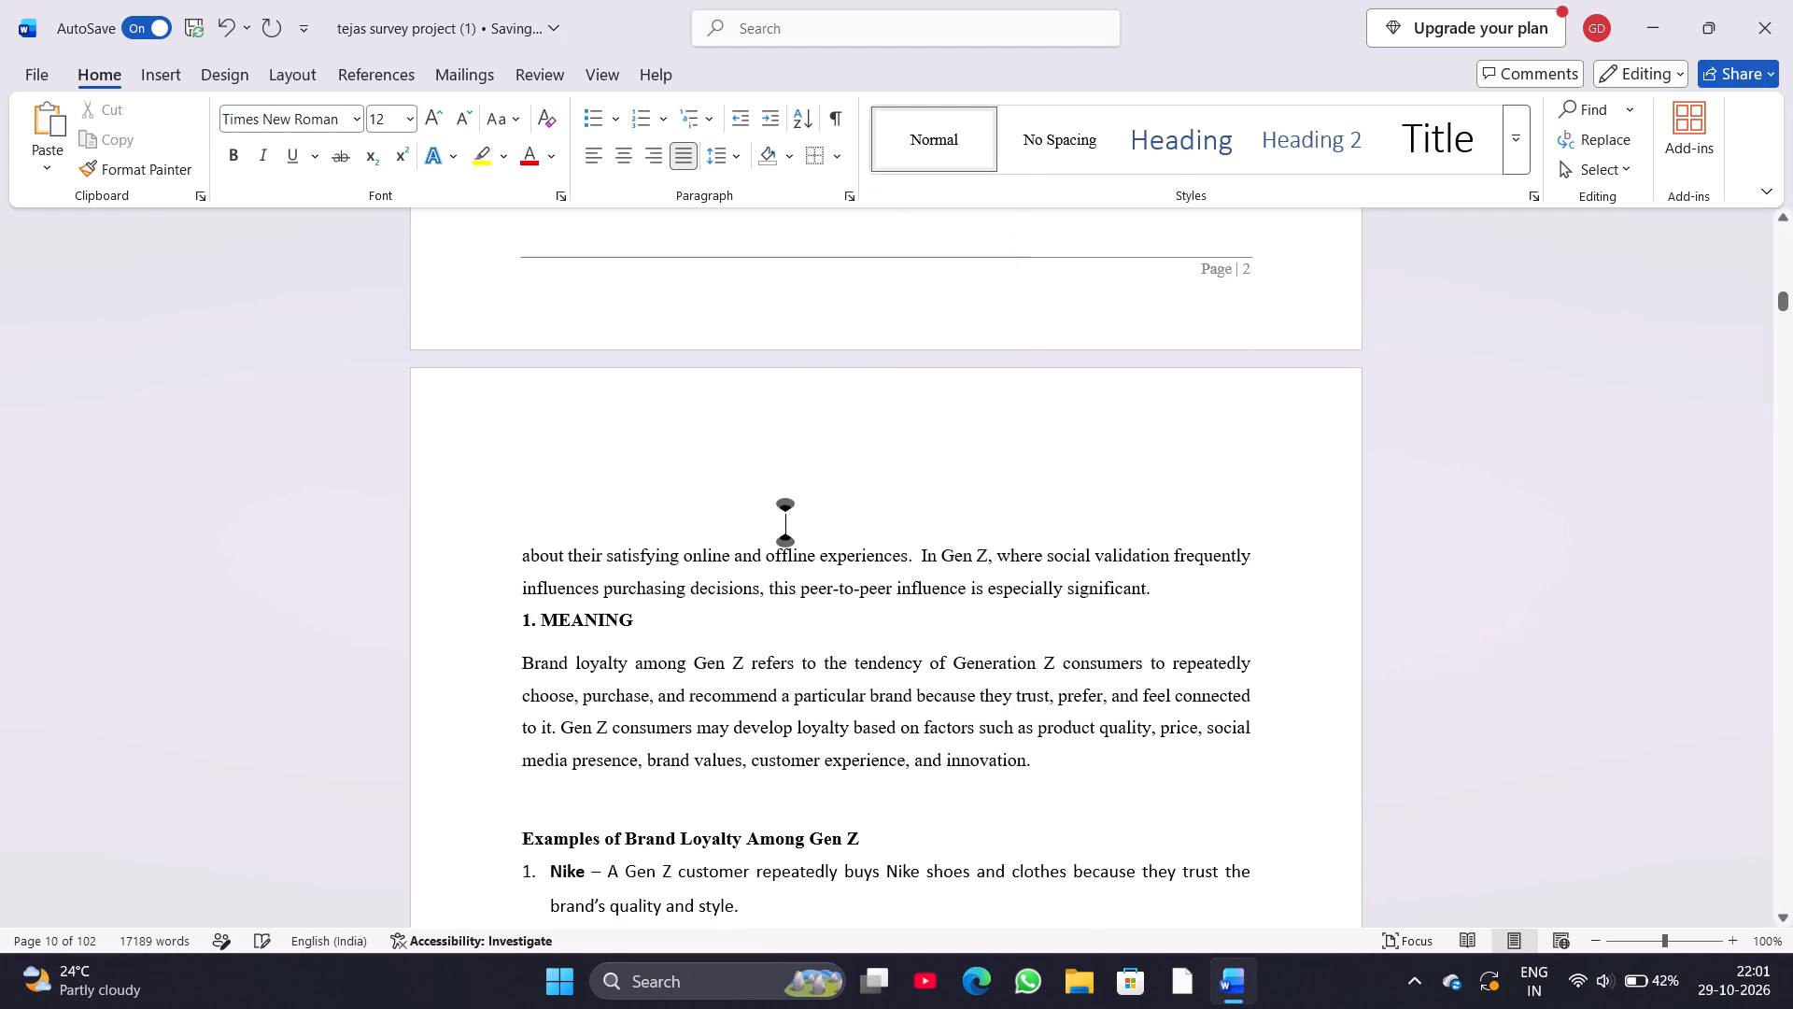
Remove the border line at the top of page 4, above the list starting with Brand Trust.
scroll(840, 581, down, 4)
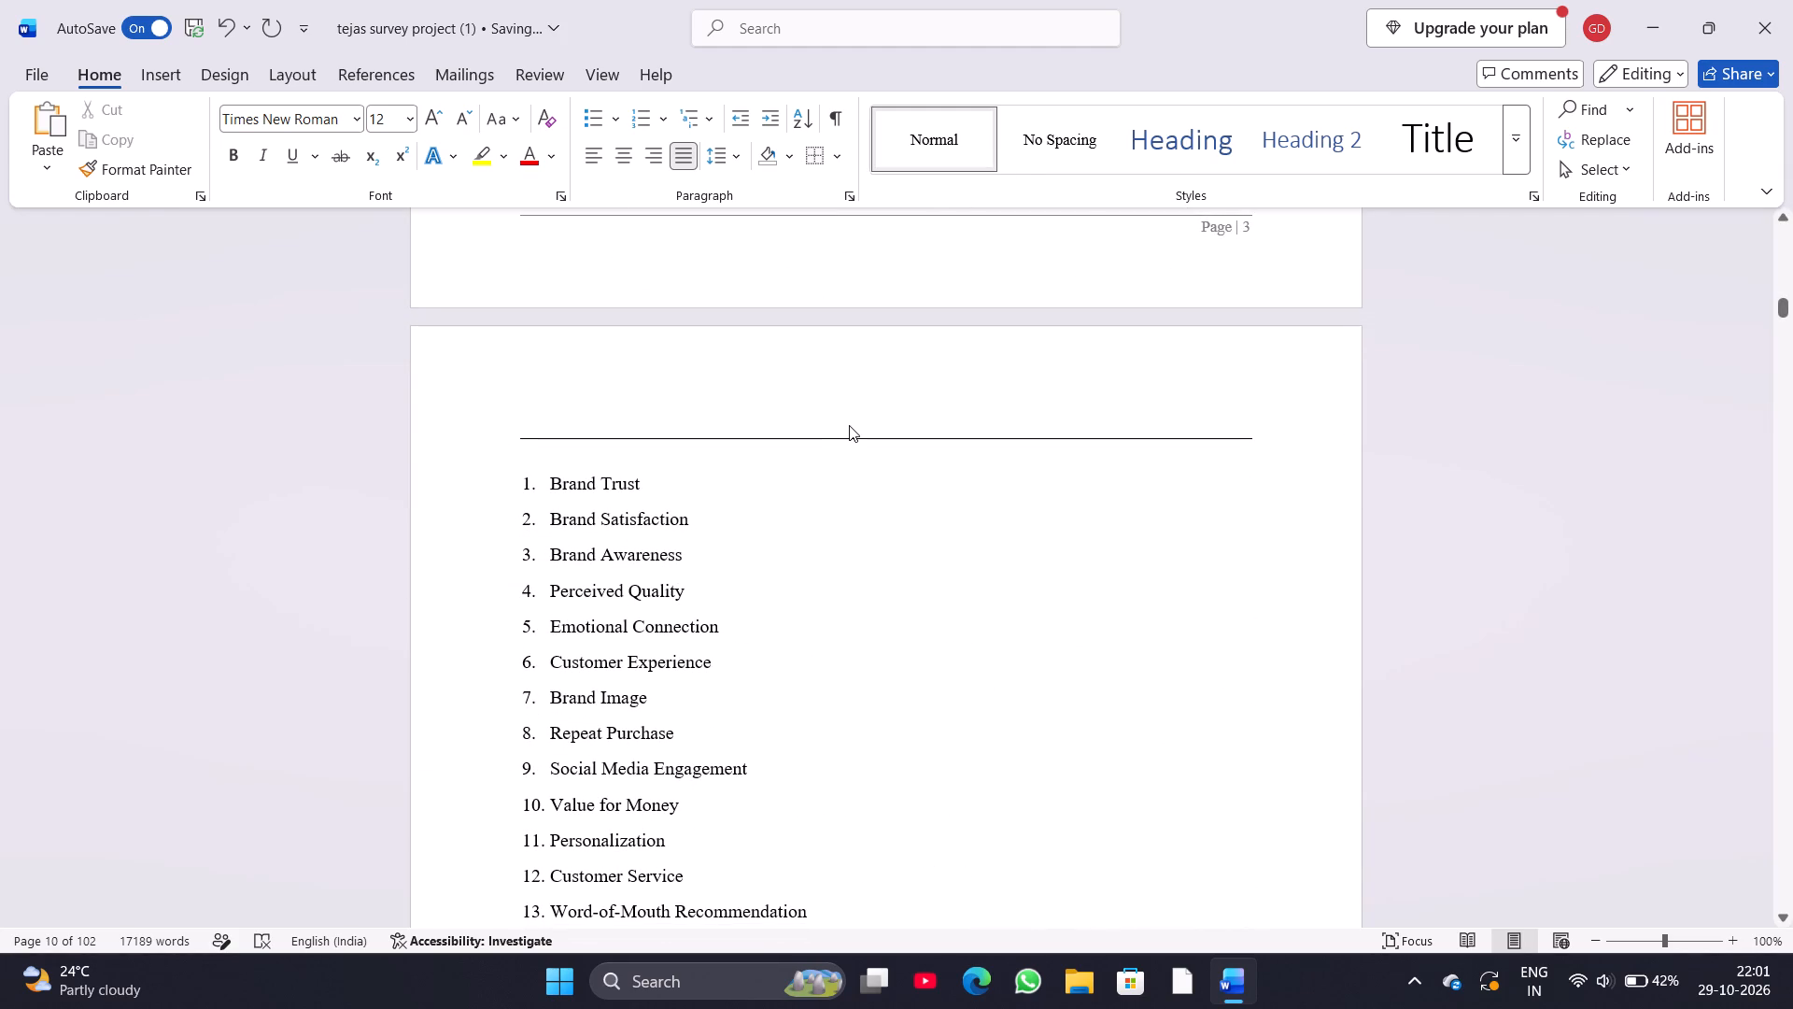
click(849, 425)
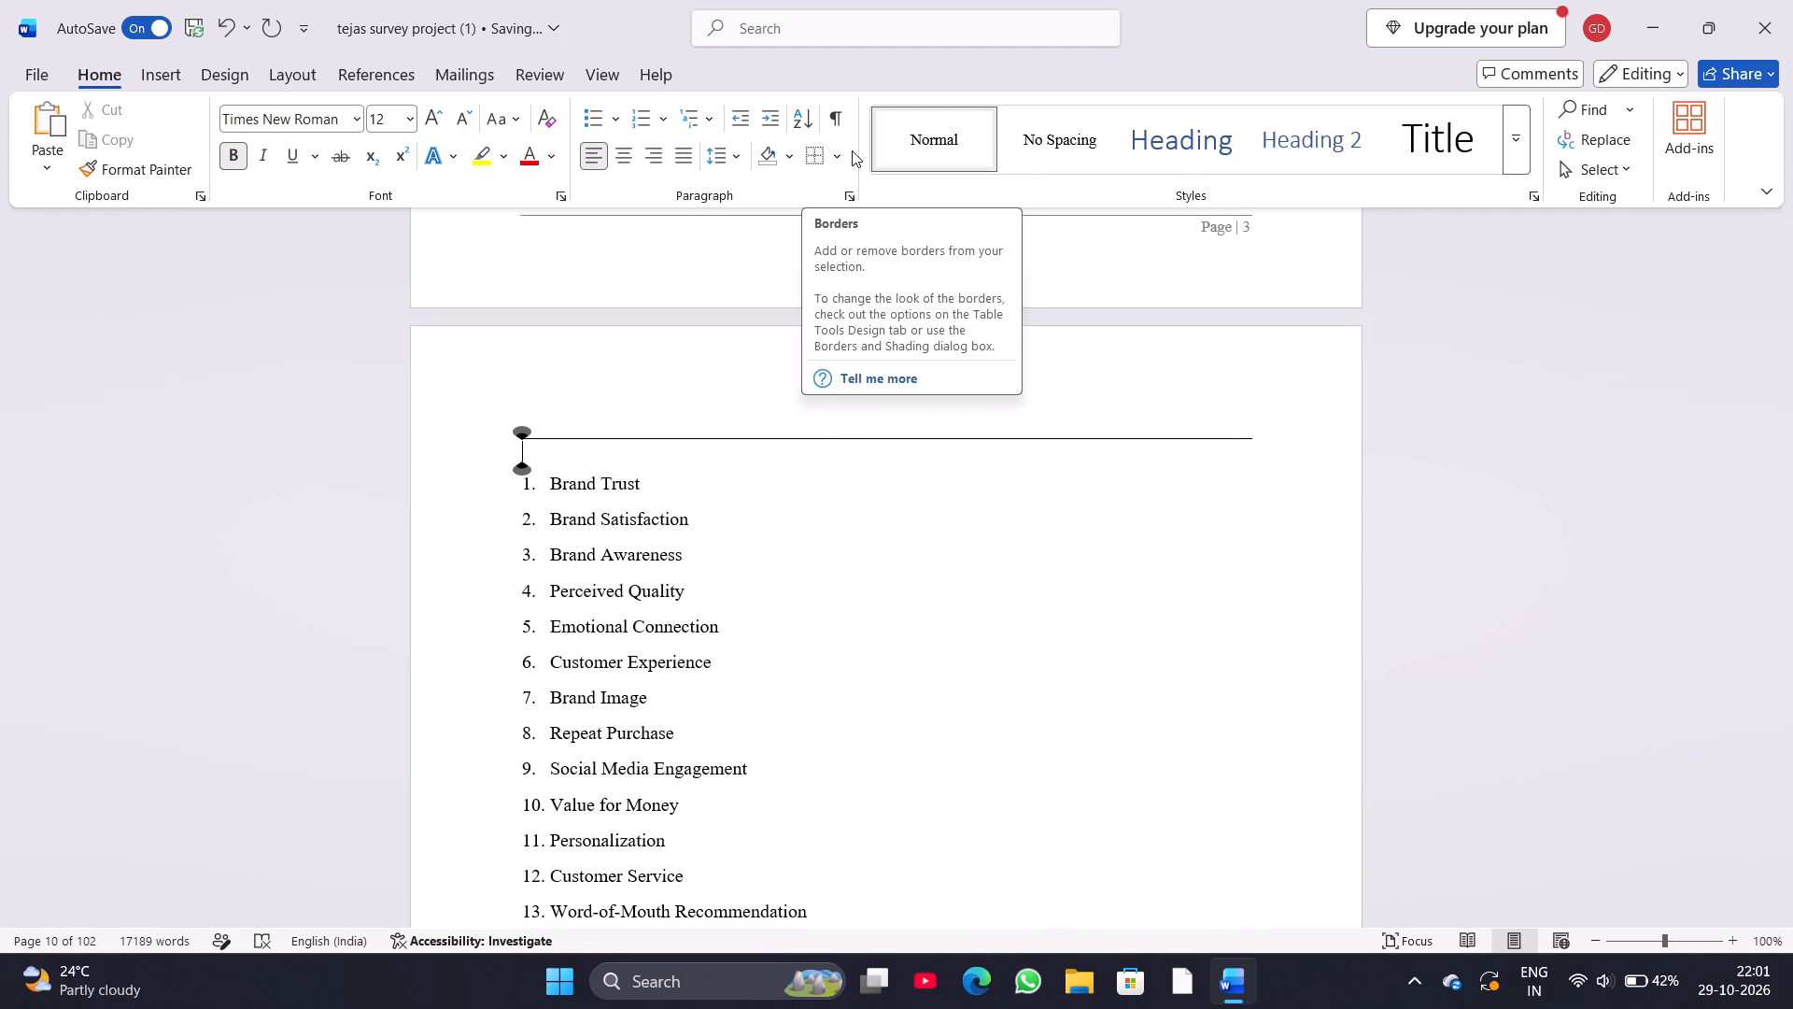
drag(852, 150, 839, 153)
click(839, 153)
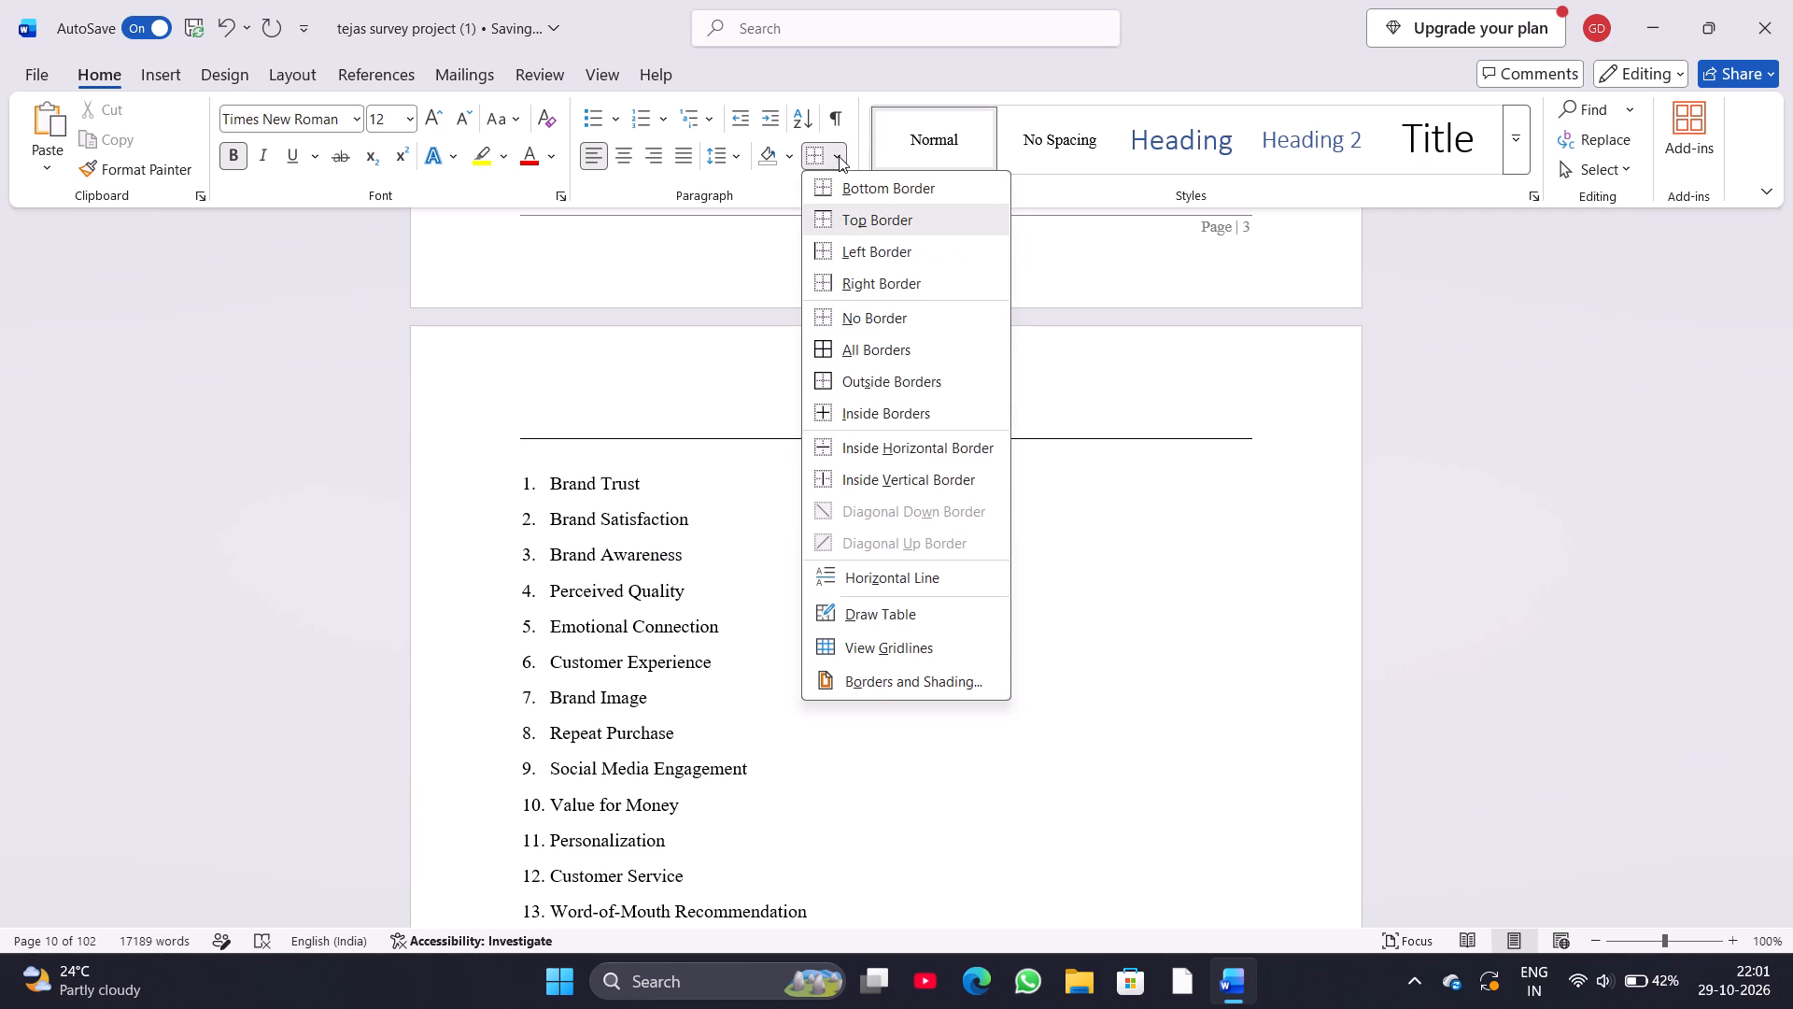
click(855, 319)
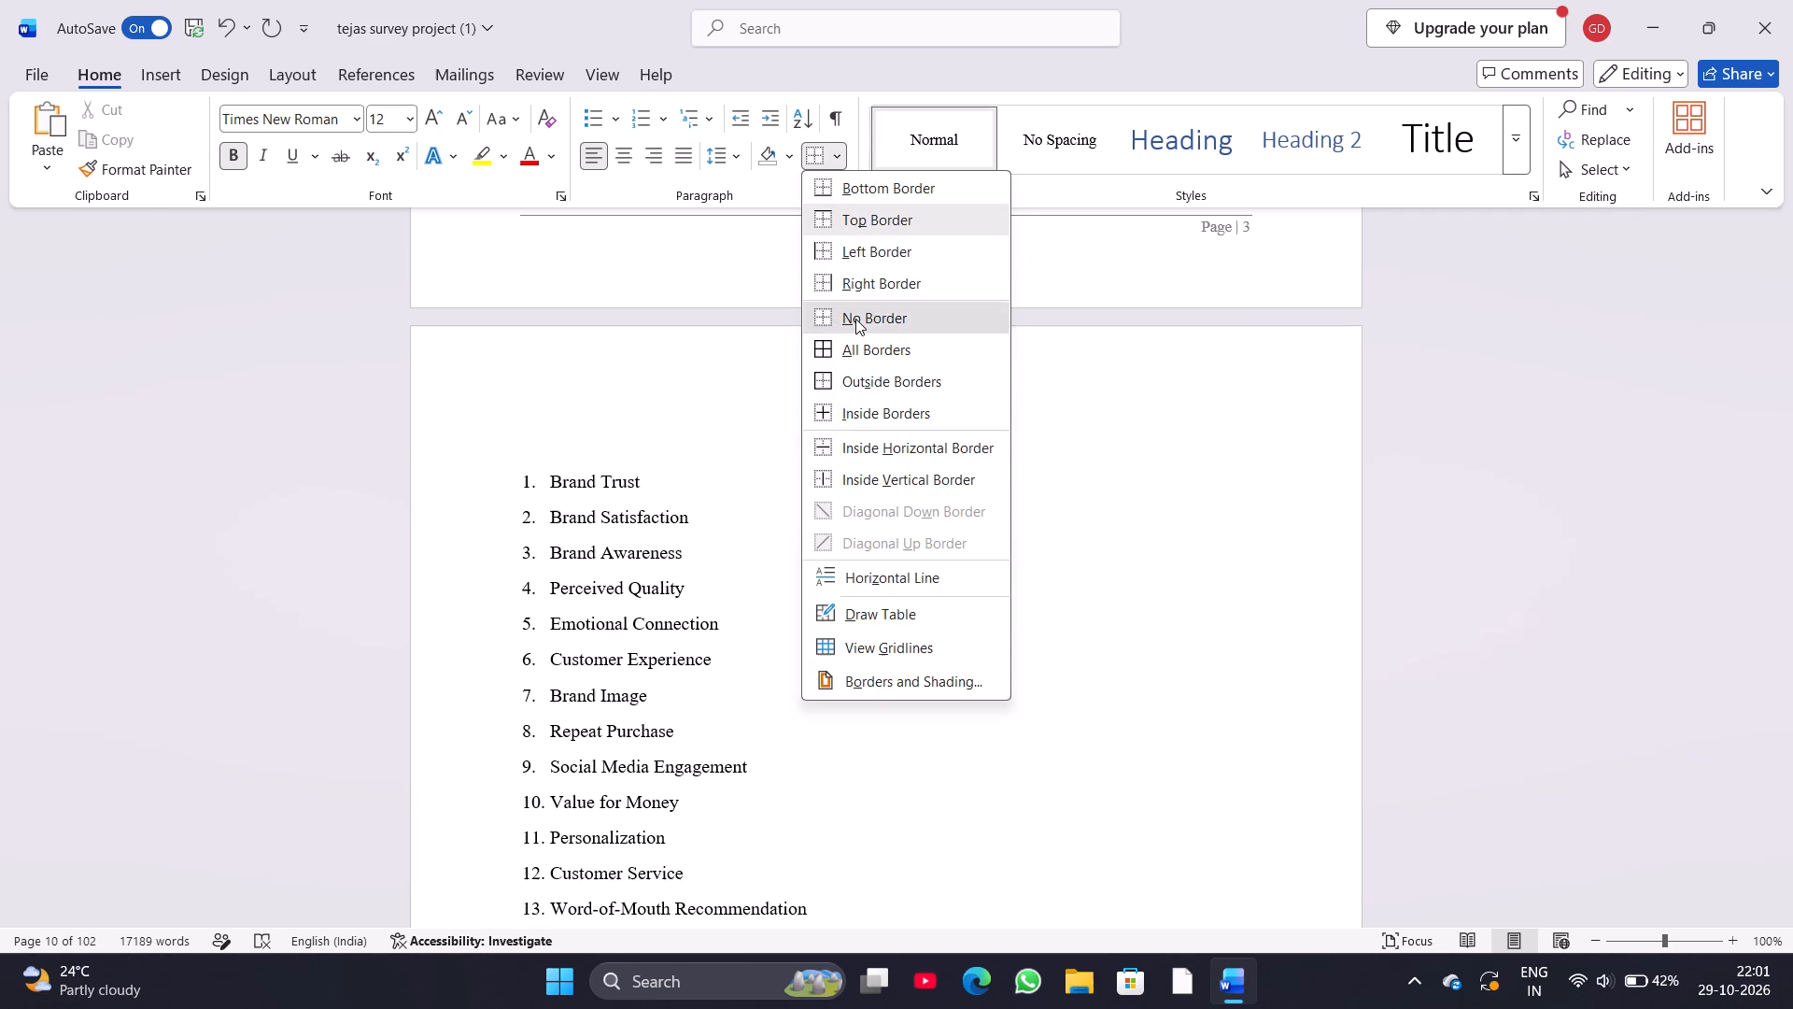
Remove the border line at the top of page 5, on the empty numbered item 5.
scroll(862, 601, down, 4)
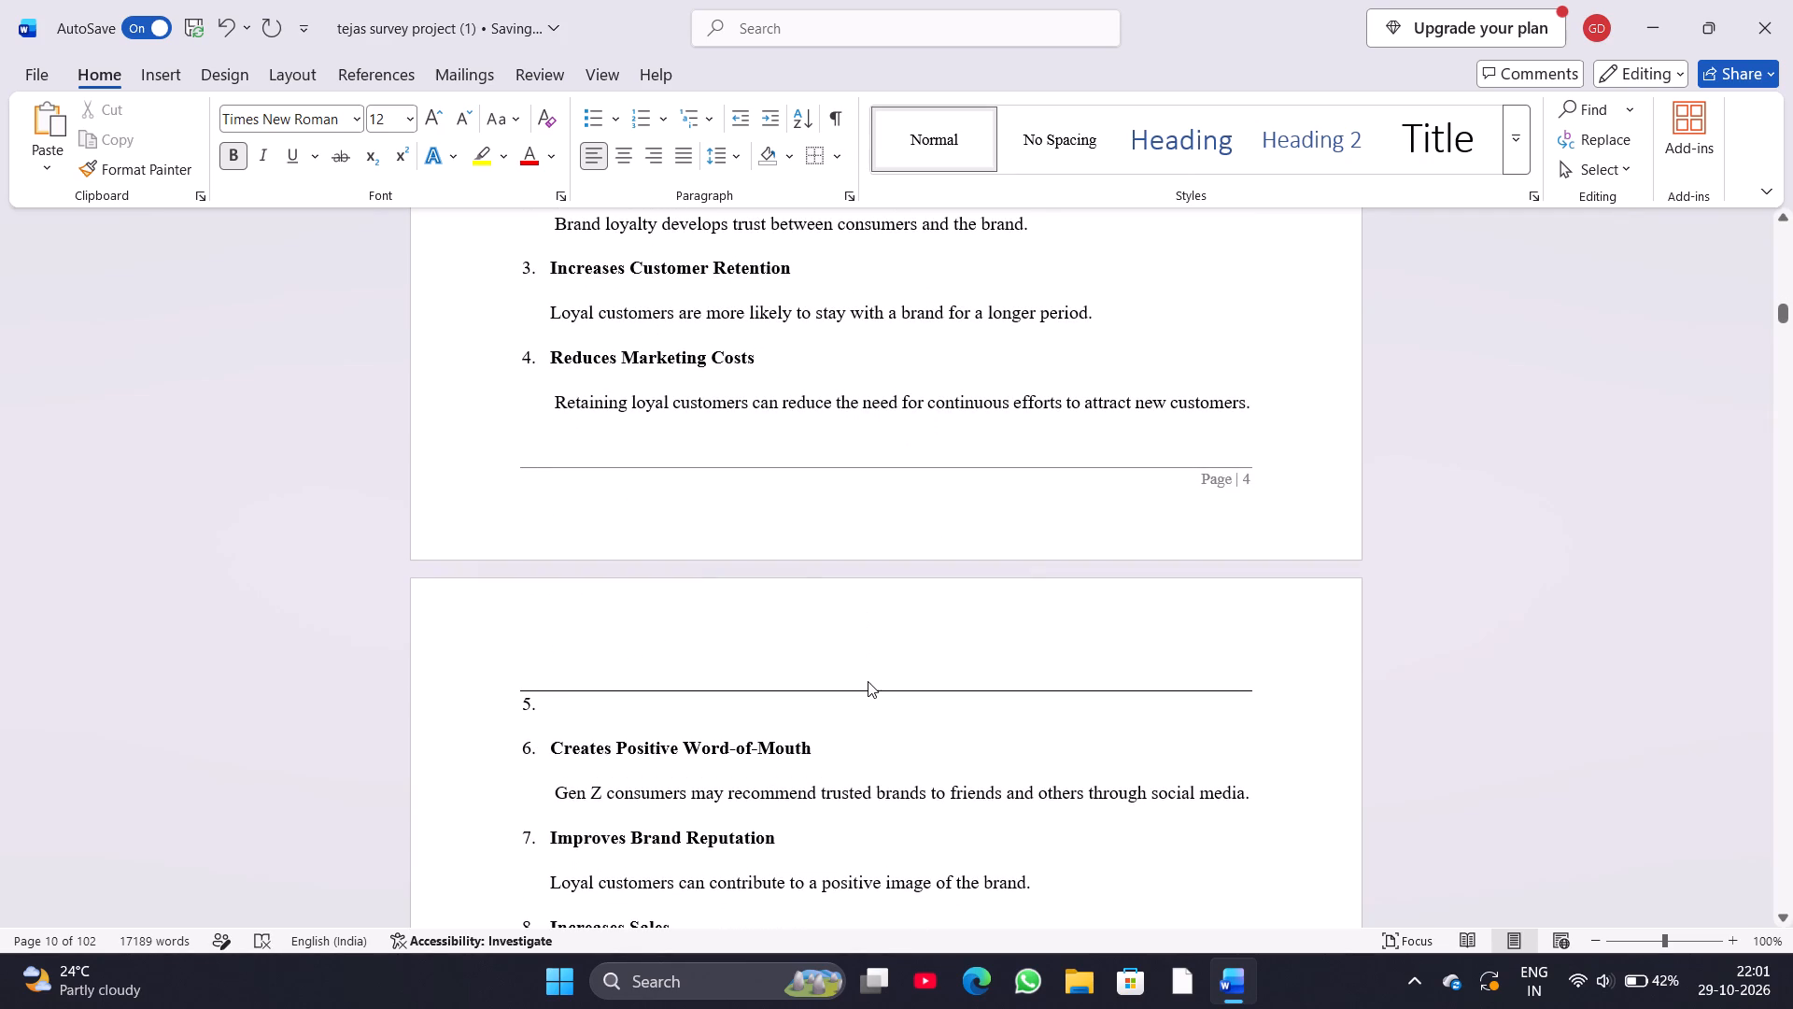
click(868, 681)
click(830, 164)
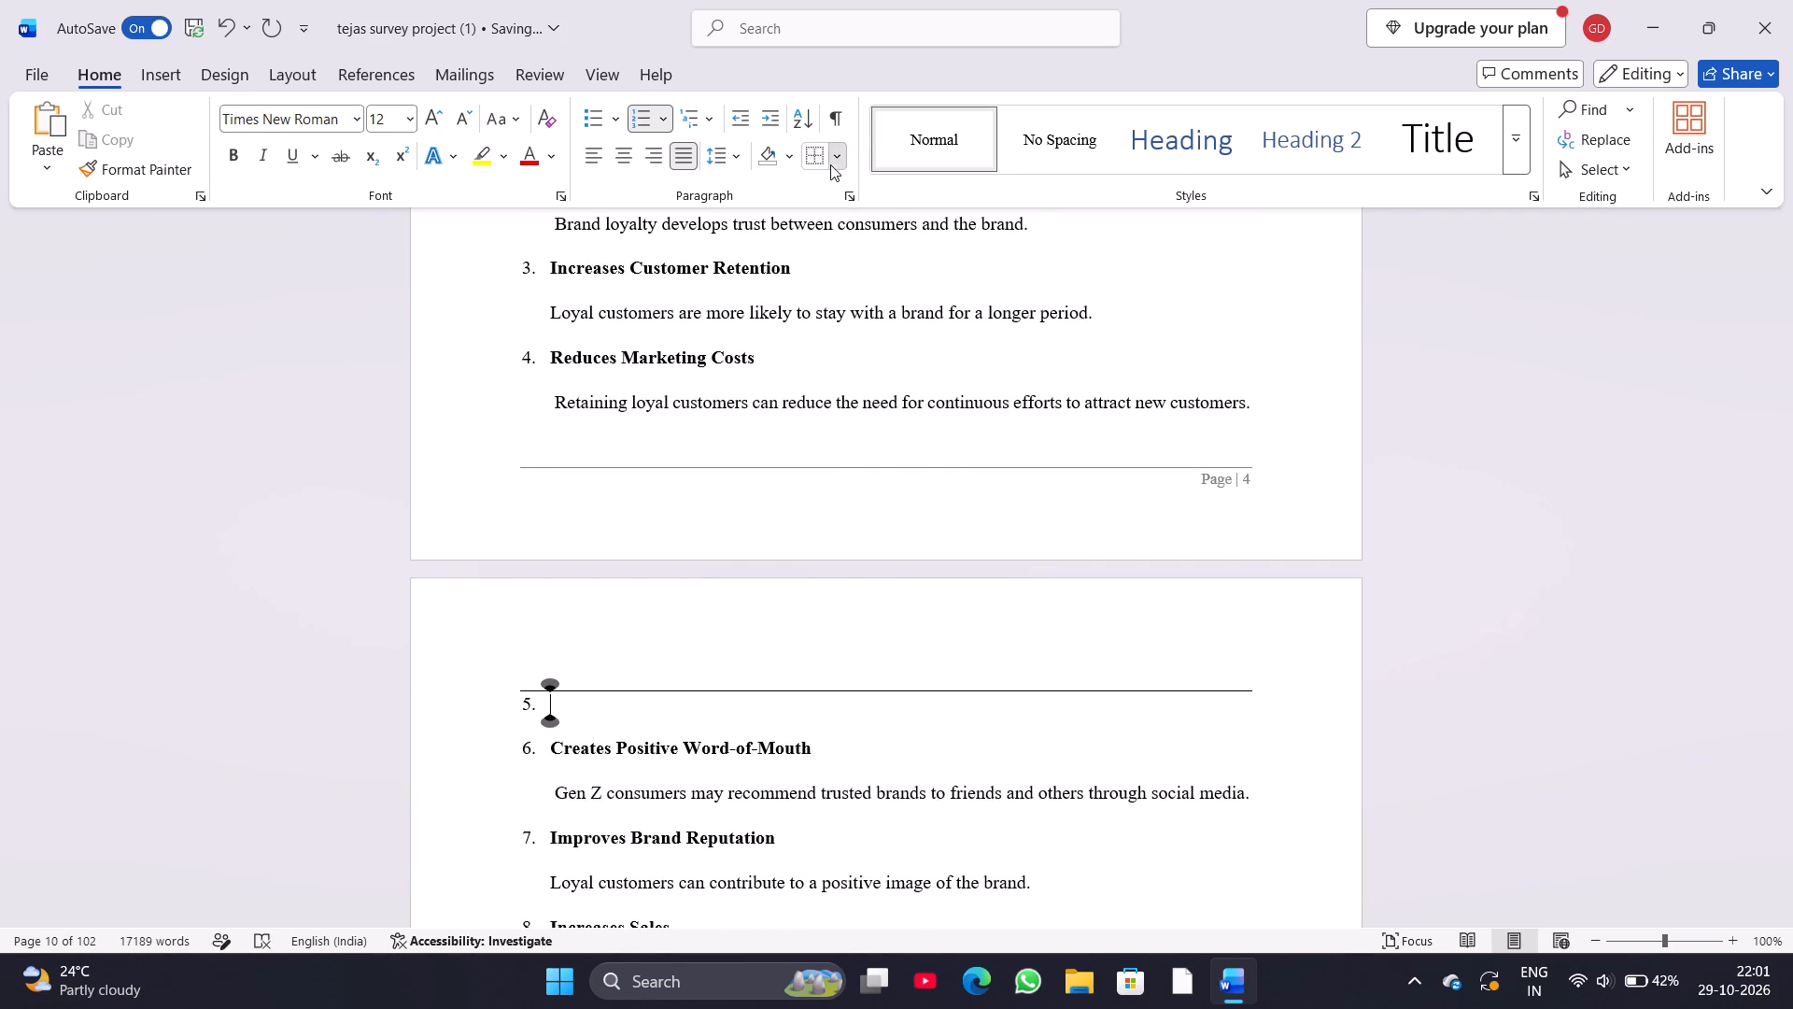
click(820, 153)
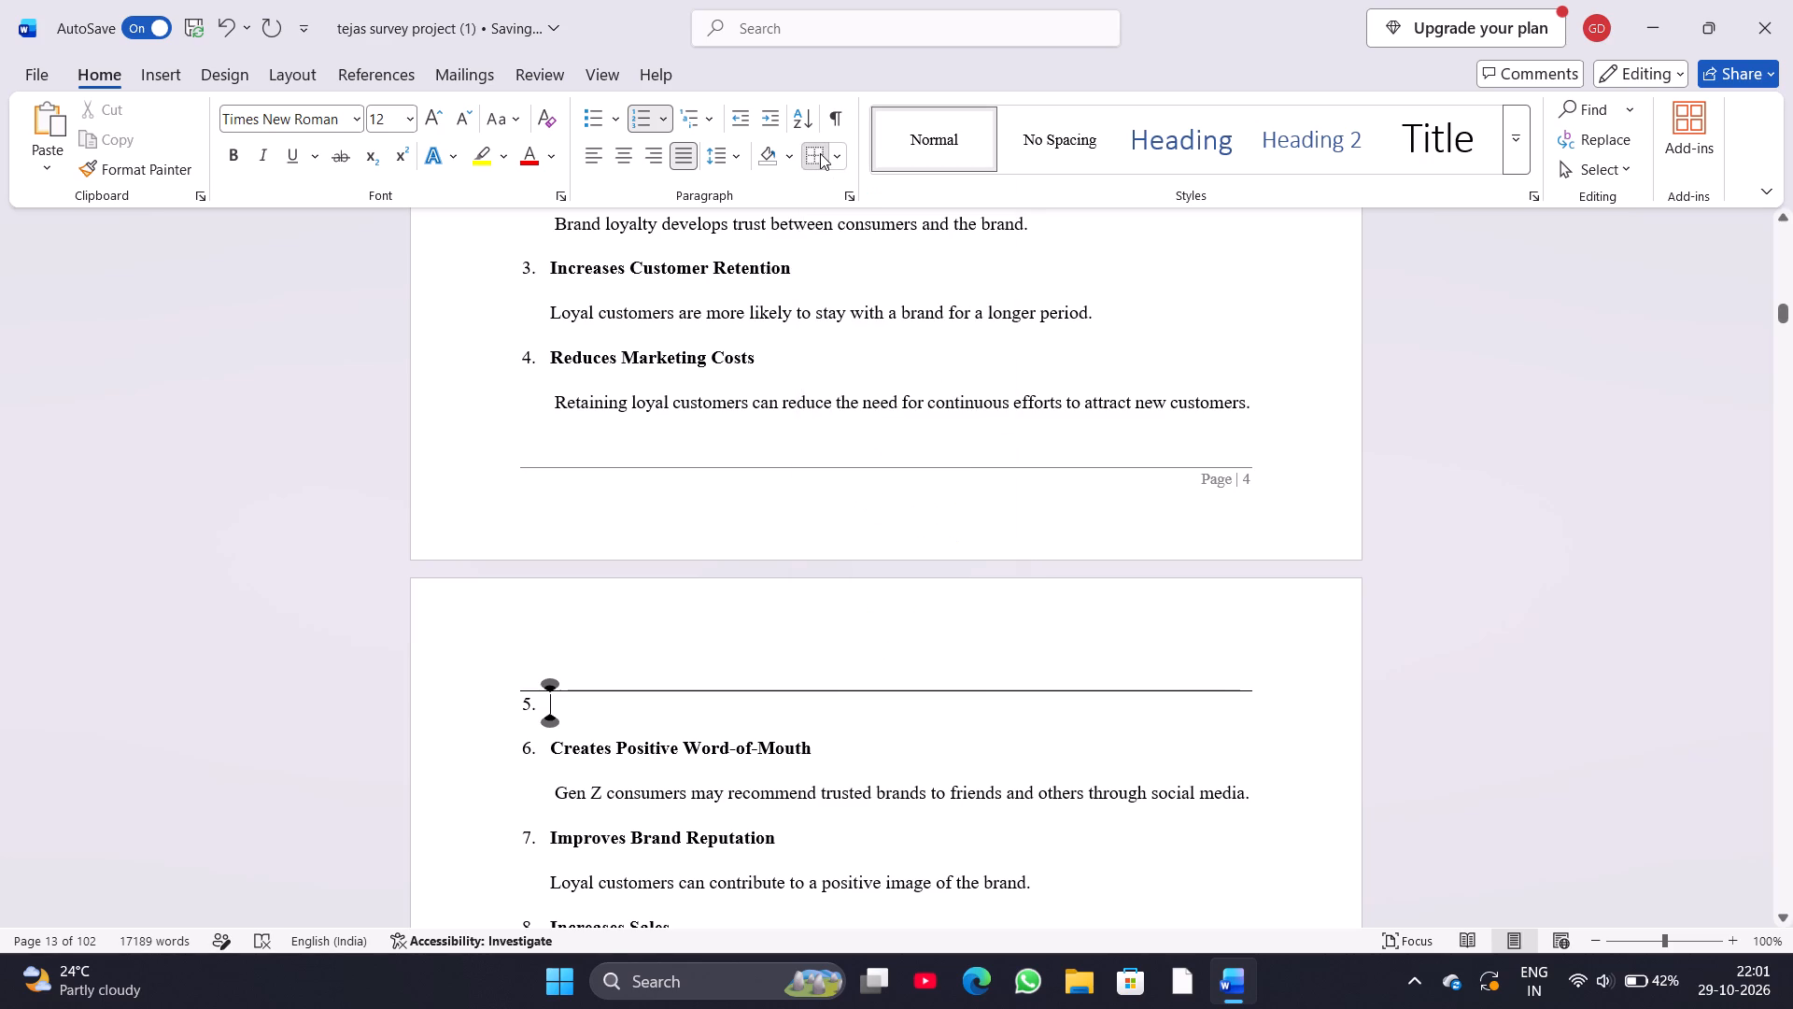
click(820, 153)
Remove the thick border line at the top of page 6, on the empty list item c.
scroll(821, 604, down, 5)
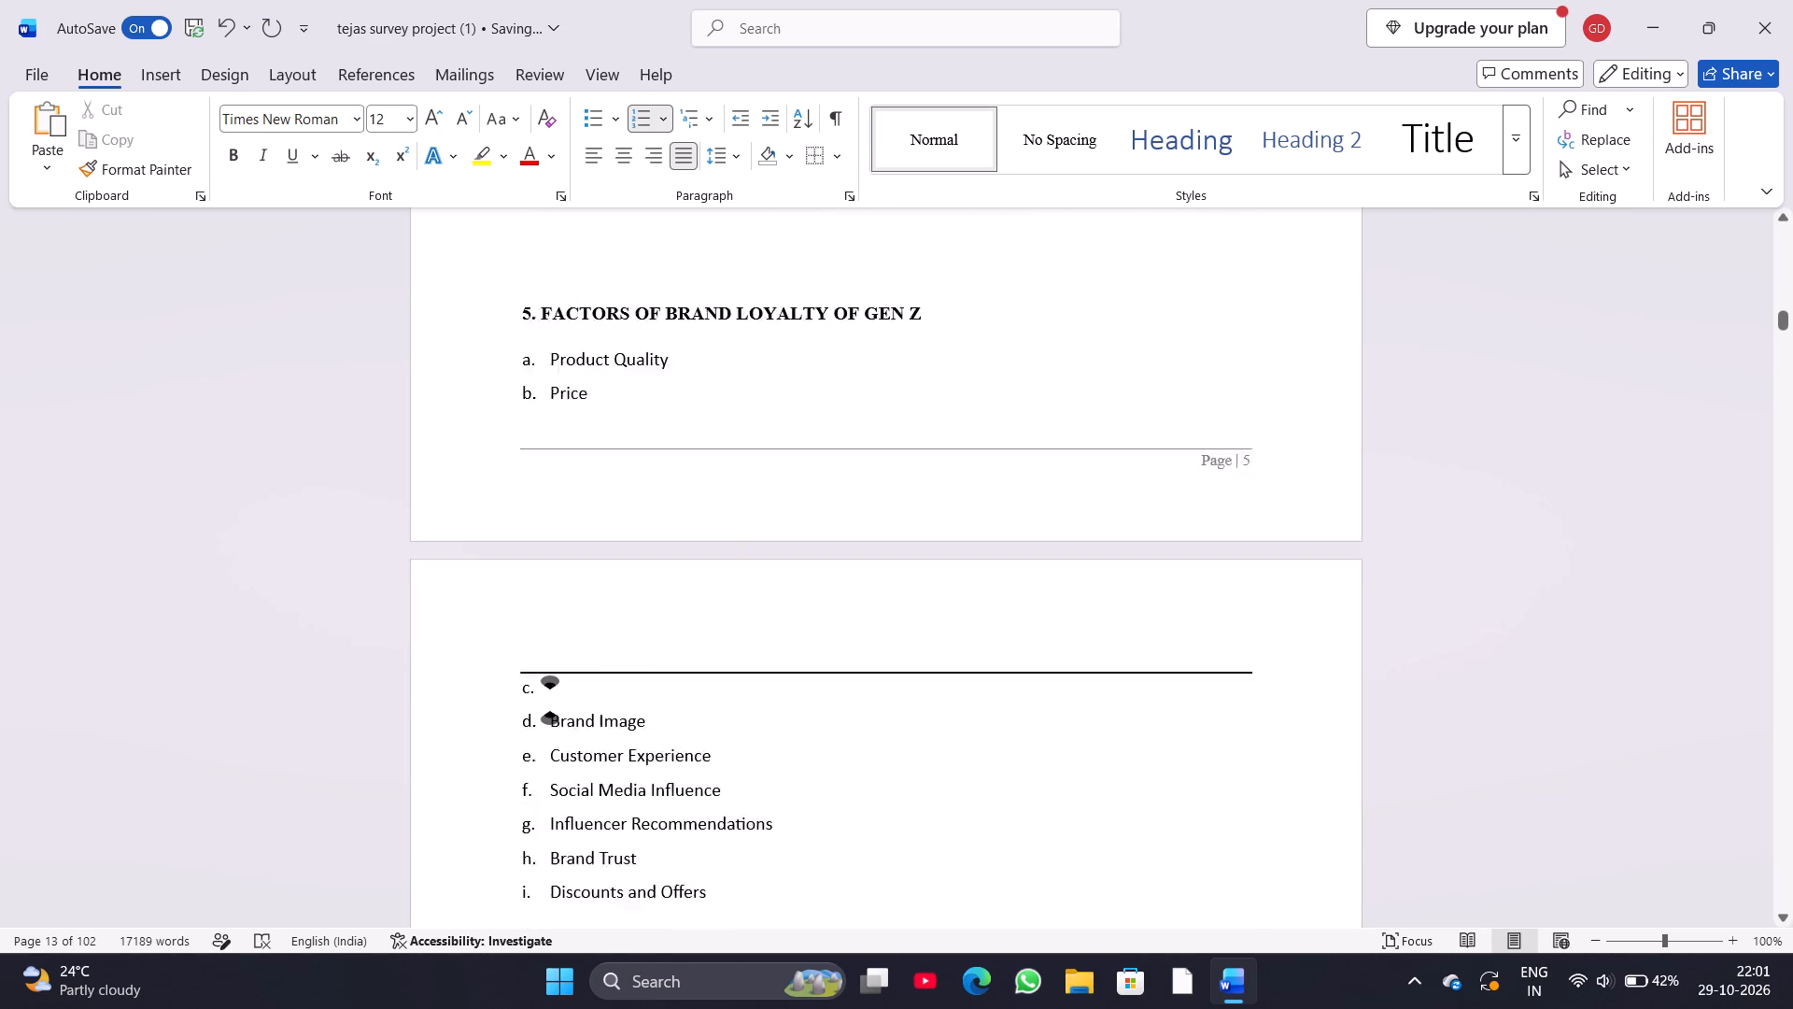
scroll(821, 604, down, 1)
click(840, 475)
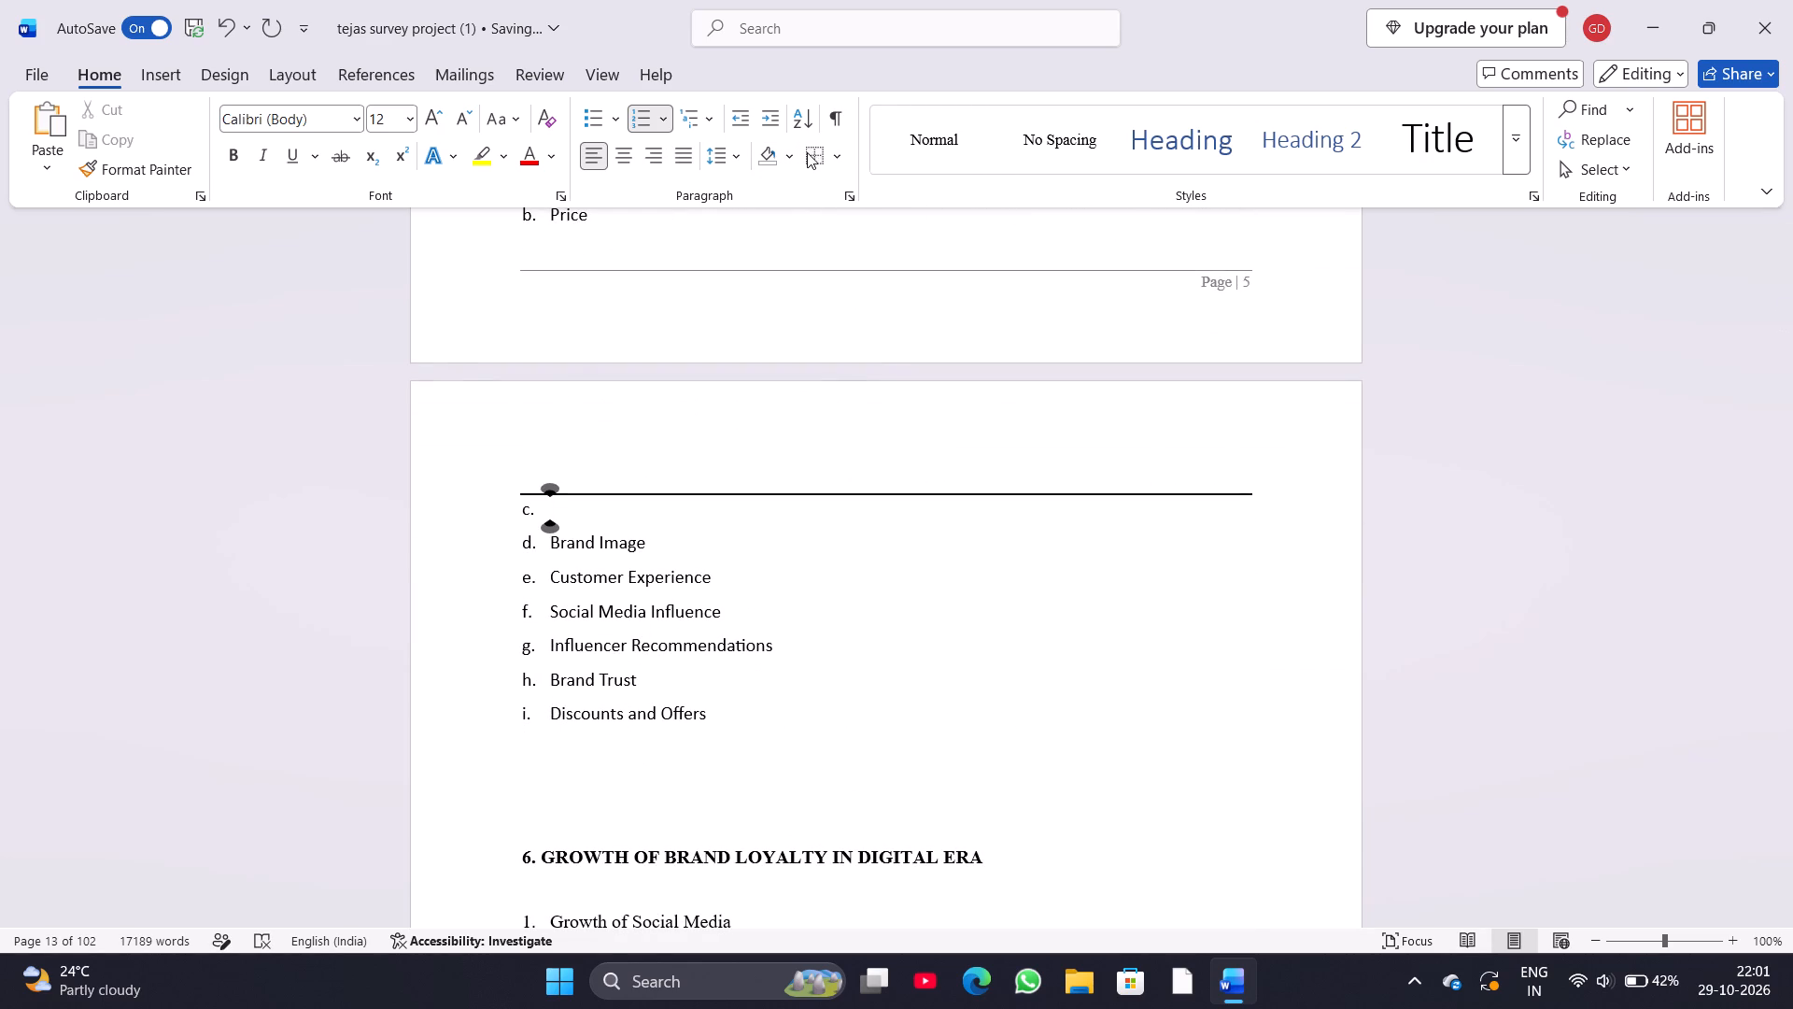
drag(810, 152, 818, 433)
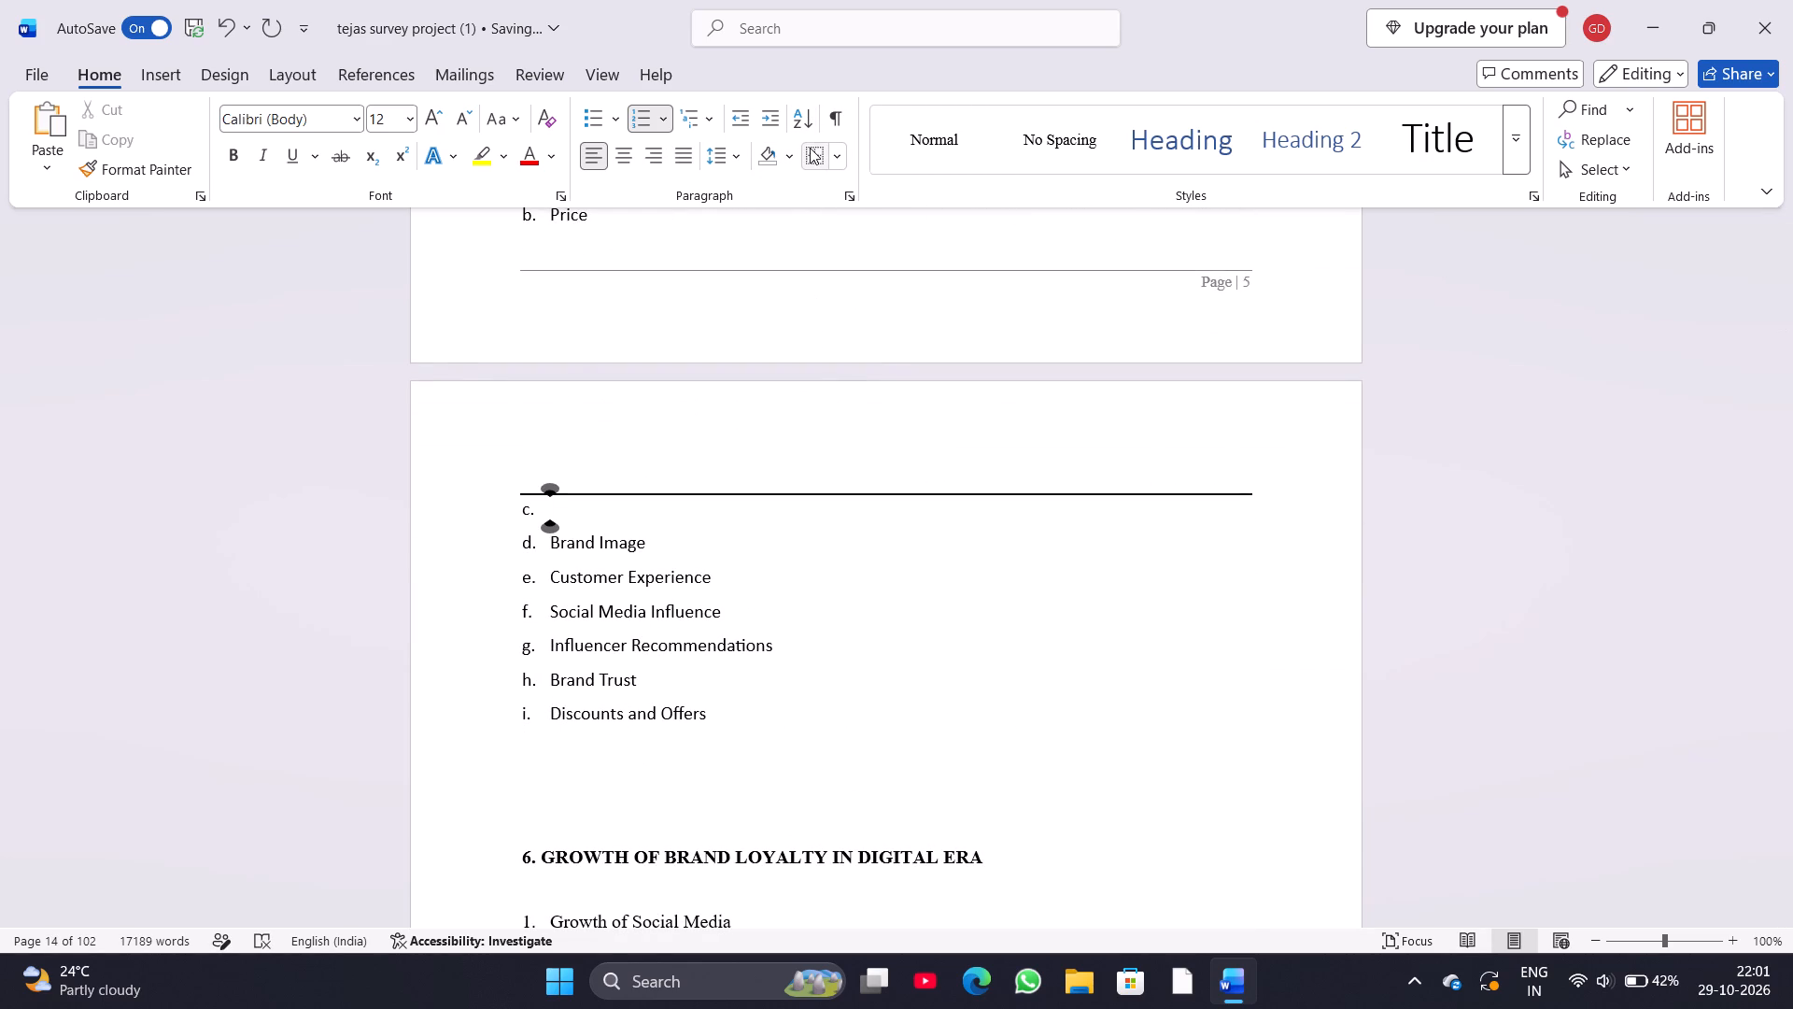
click(810, 149)
Remove the border line at the top of page 7, above the paragraph starting "Generation Z- (Gen Z) is emerging".
scroll(815, 440, down, 3)
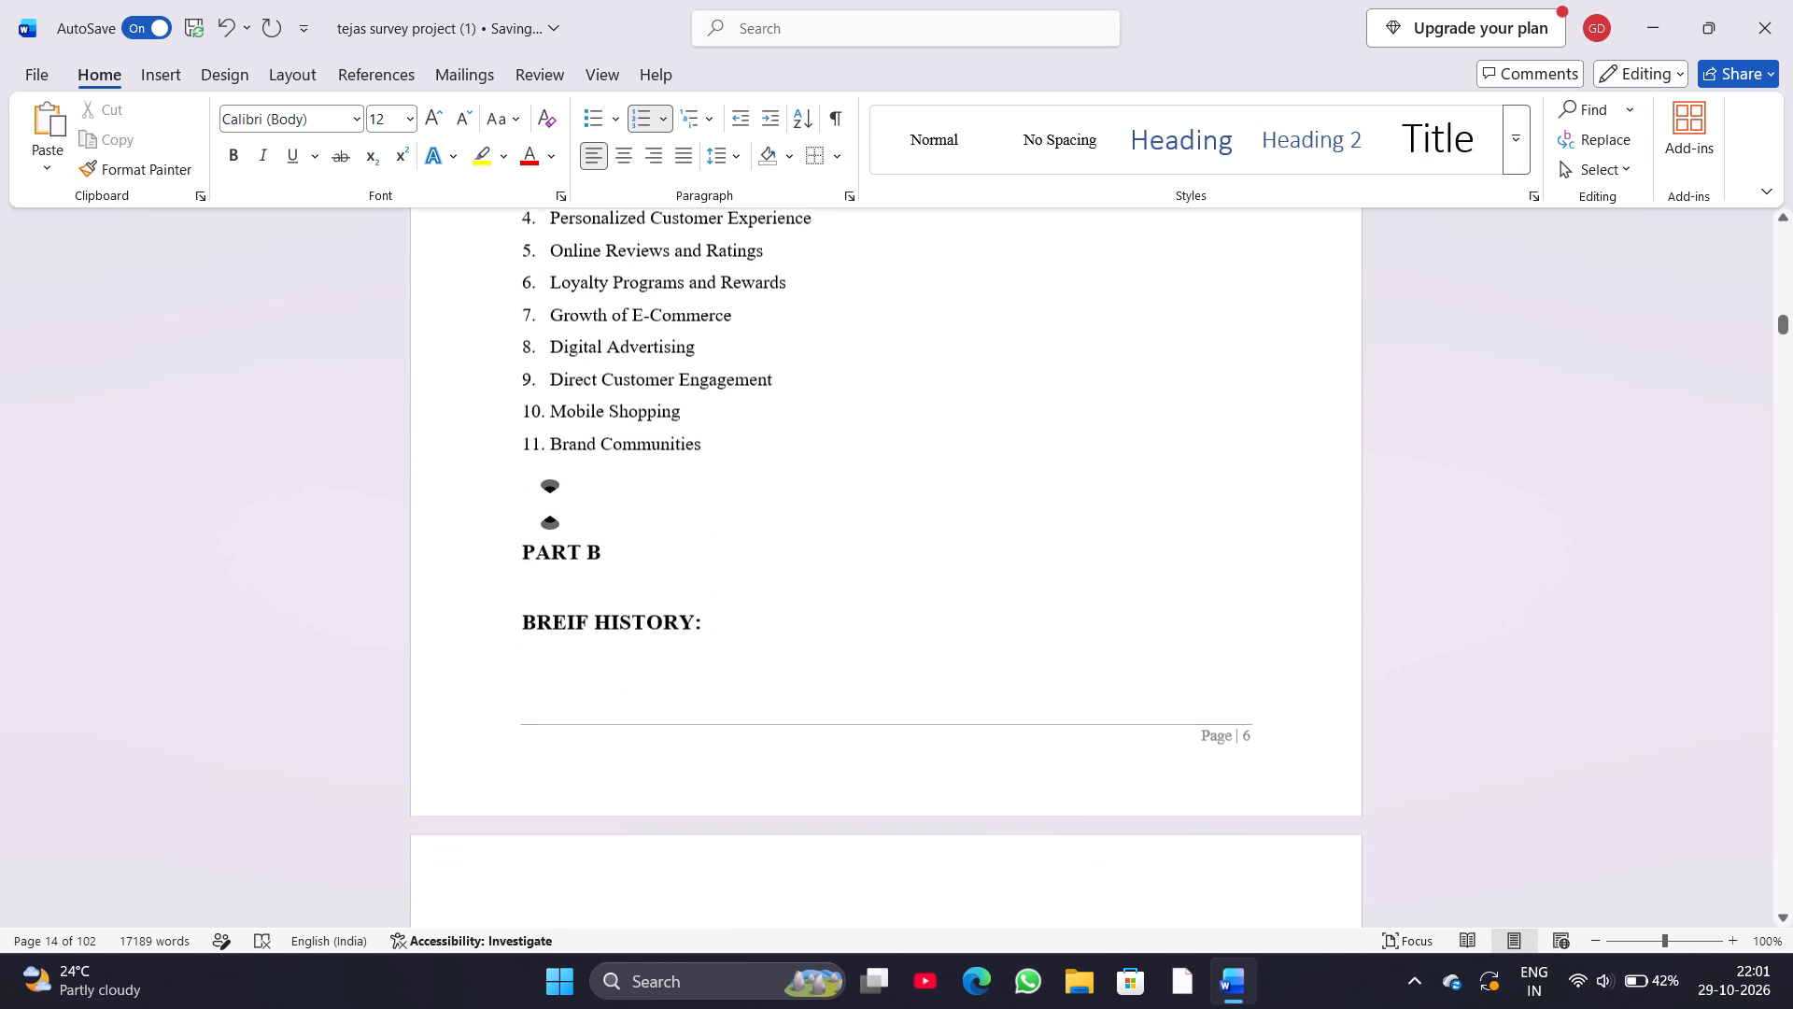
scroll(815, 440, down, 2)
click(832, 329)
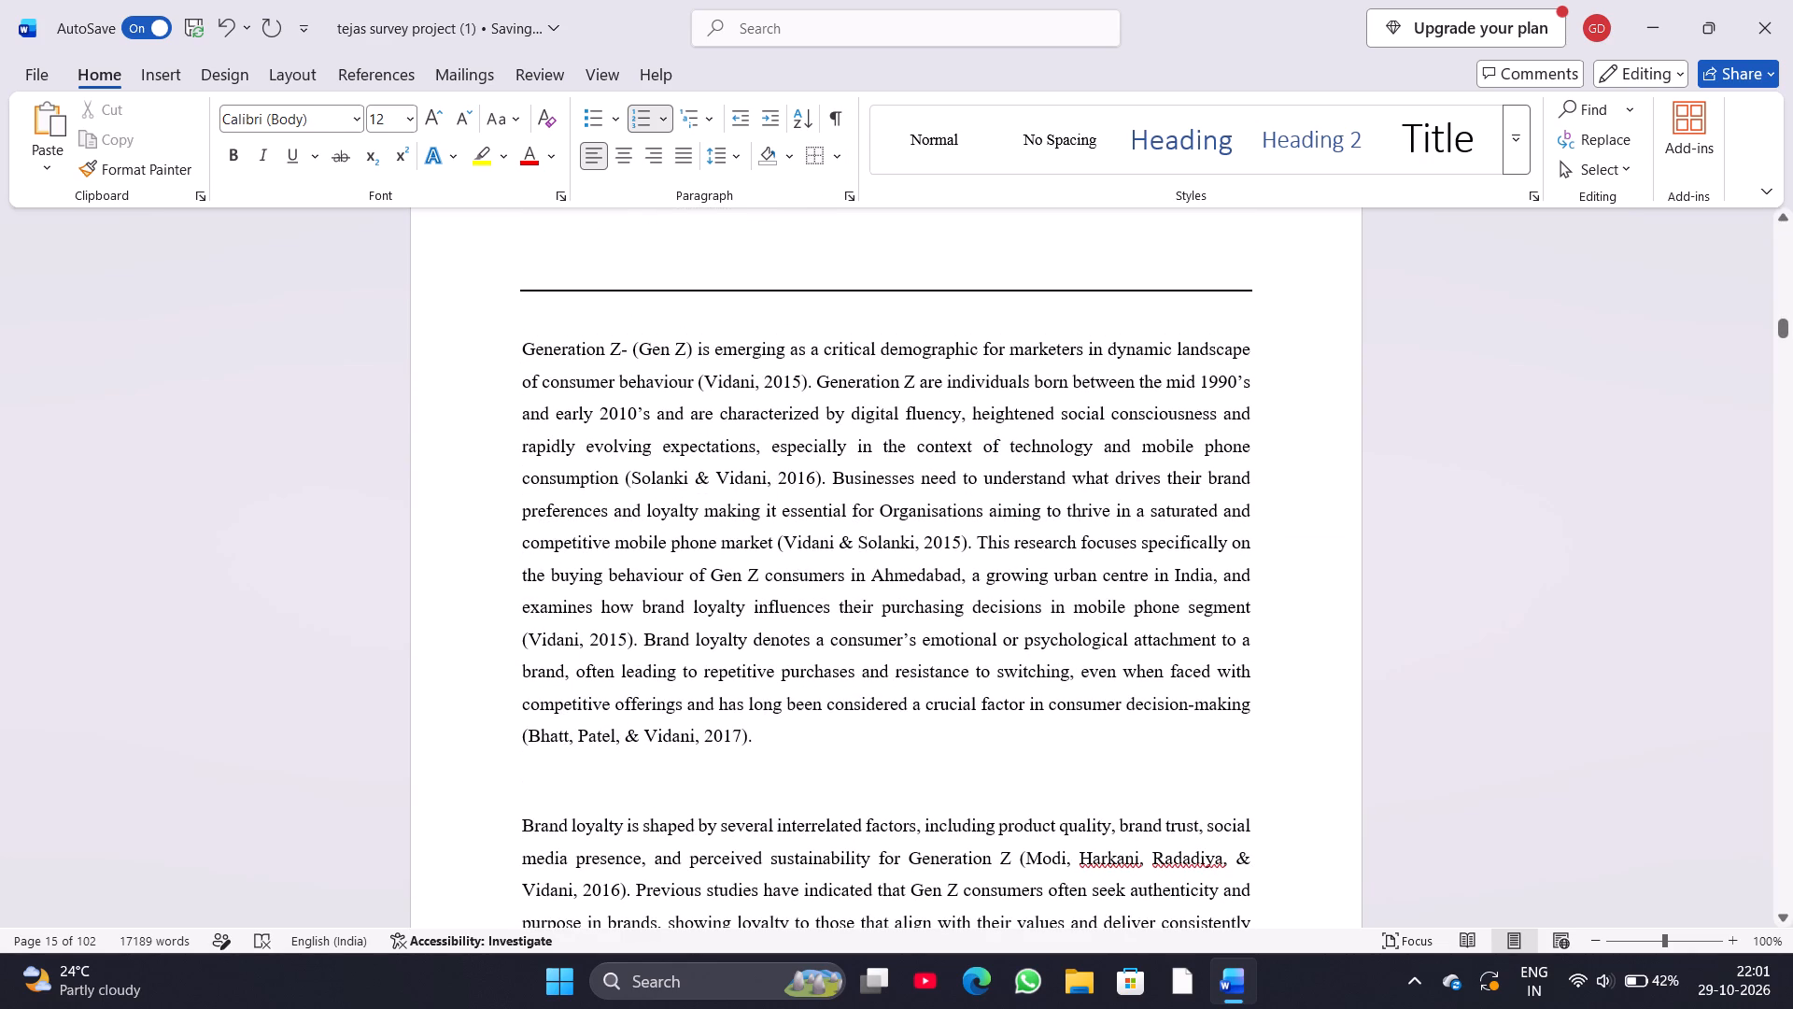
click(824, 153)
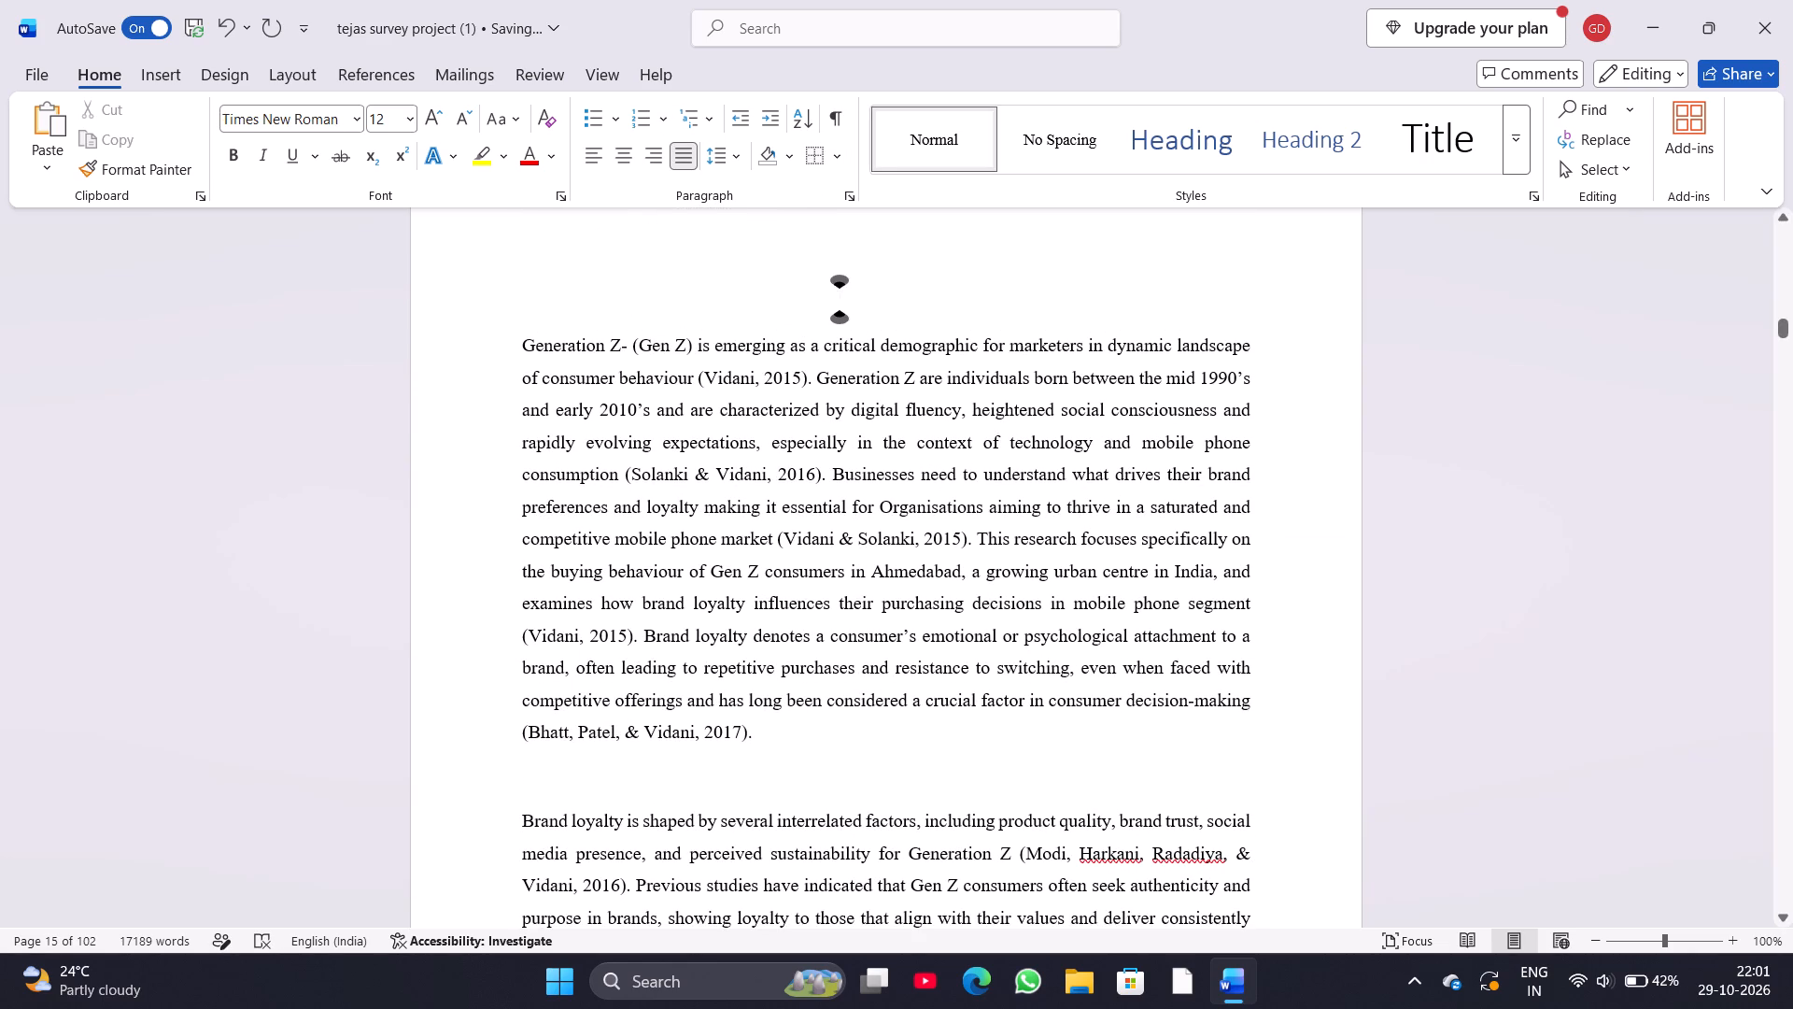
Remove the border line at the top of page 8, above the paragraph starting "experiences in shaping consumer-brand relationships".
scroll(833, 445, down, 4)
click(824, 659)
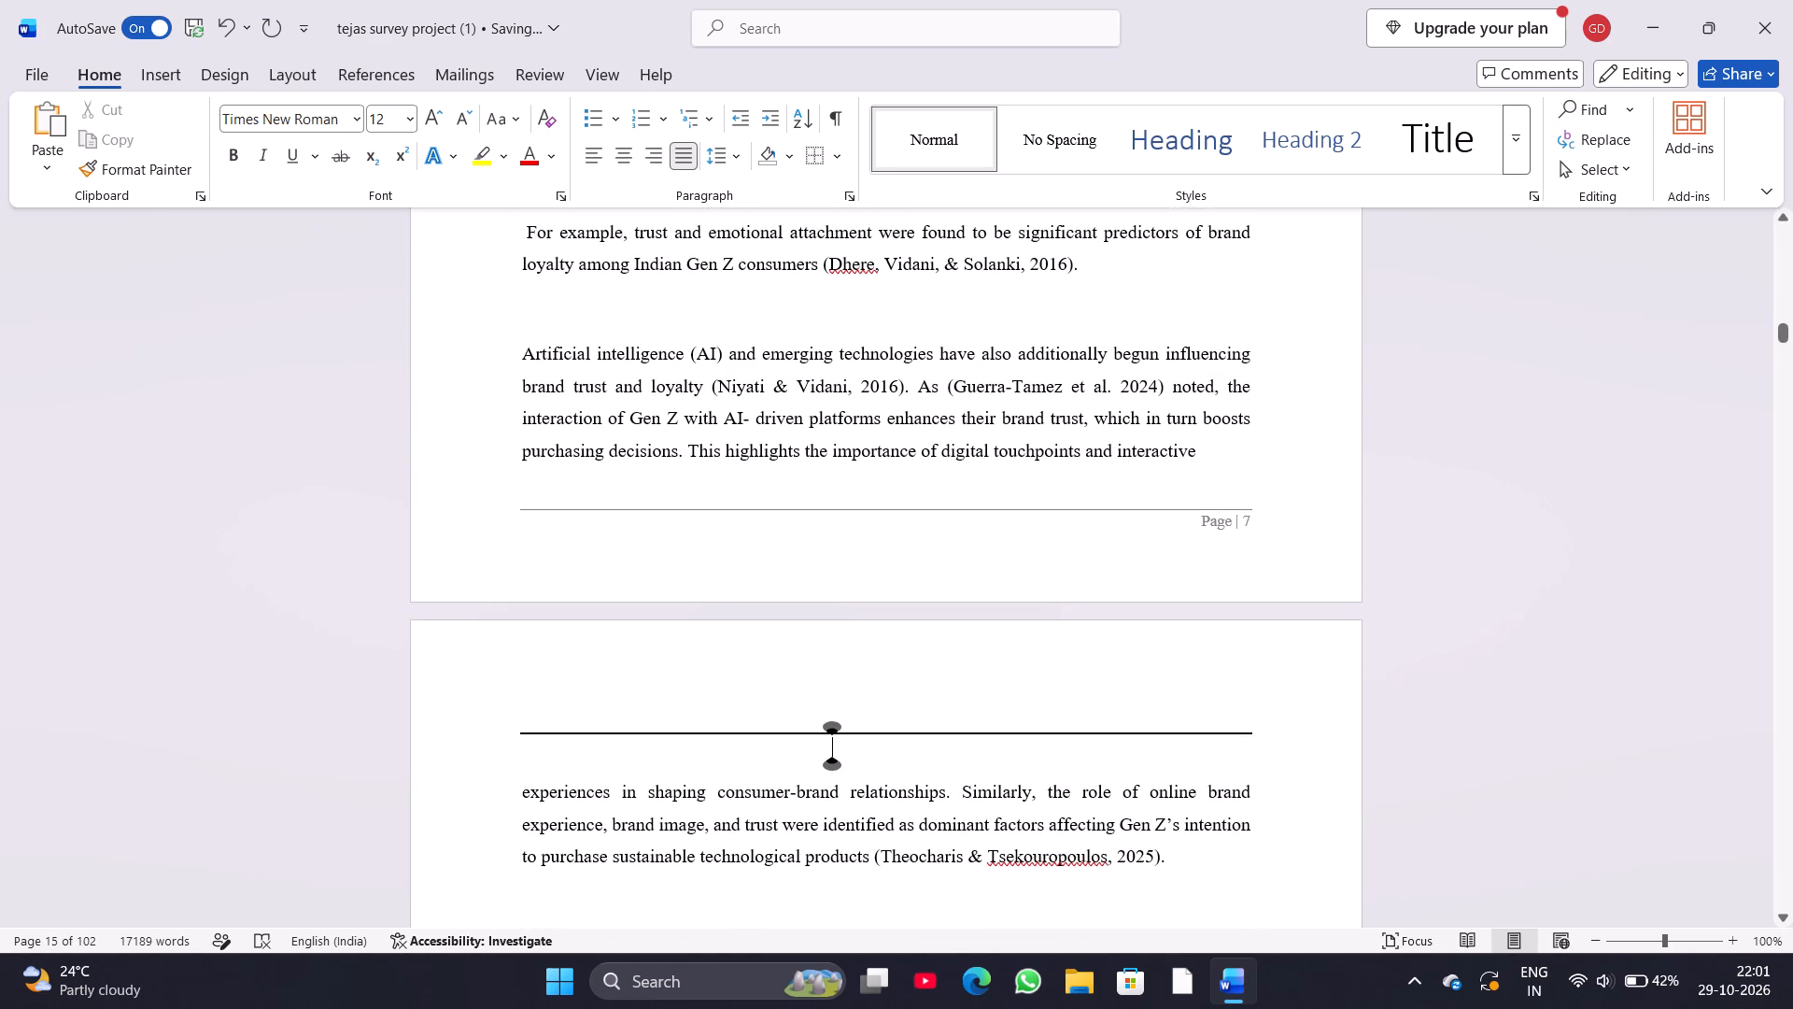
click(811, 154)
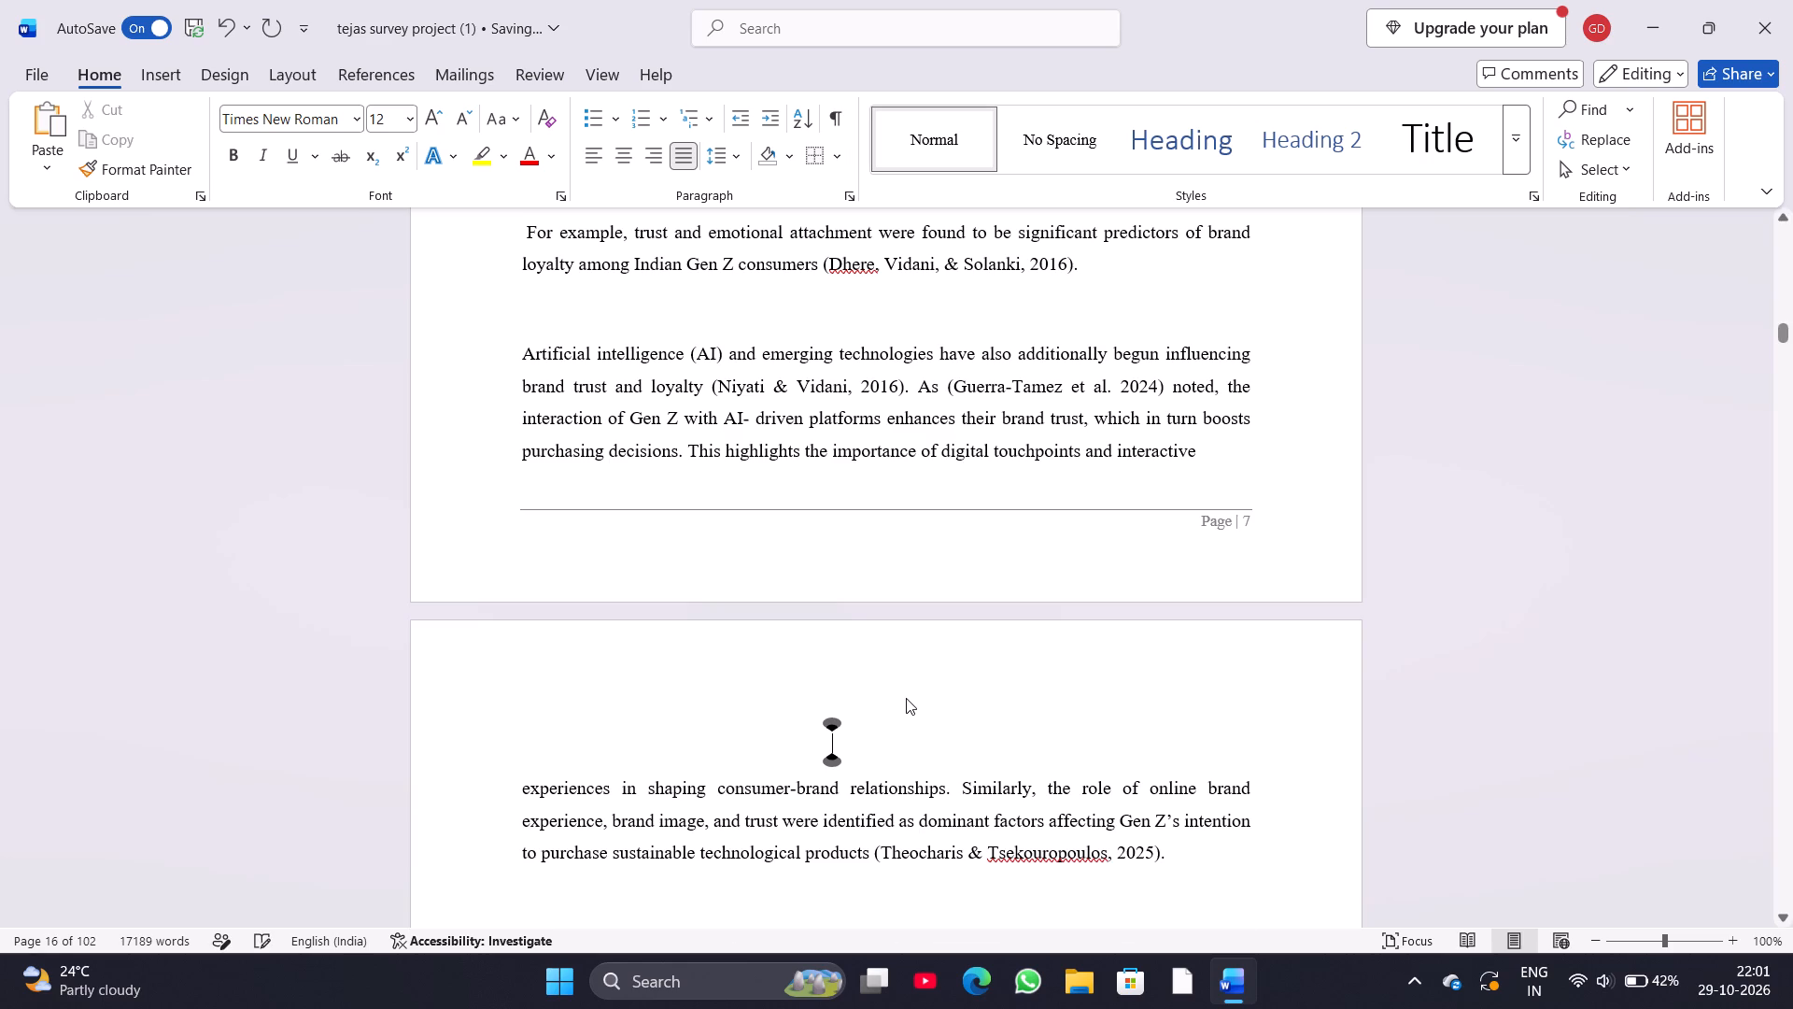
Check the pages after page 8, and the front pages from the cover to the List of Contents, for remaining top border lines.
scroll(906, 698, down, 10)
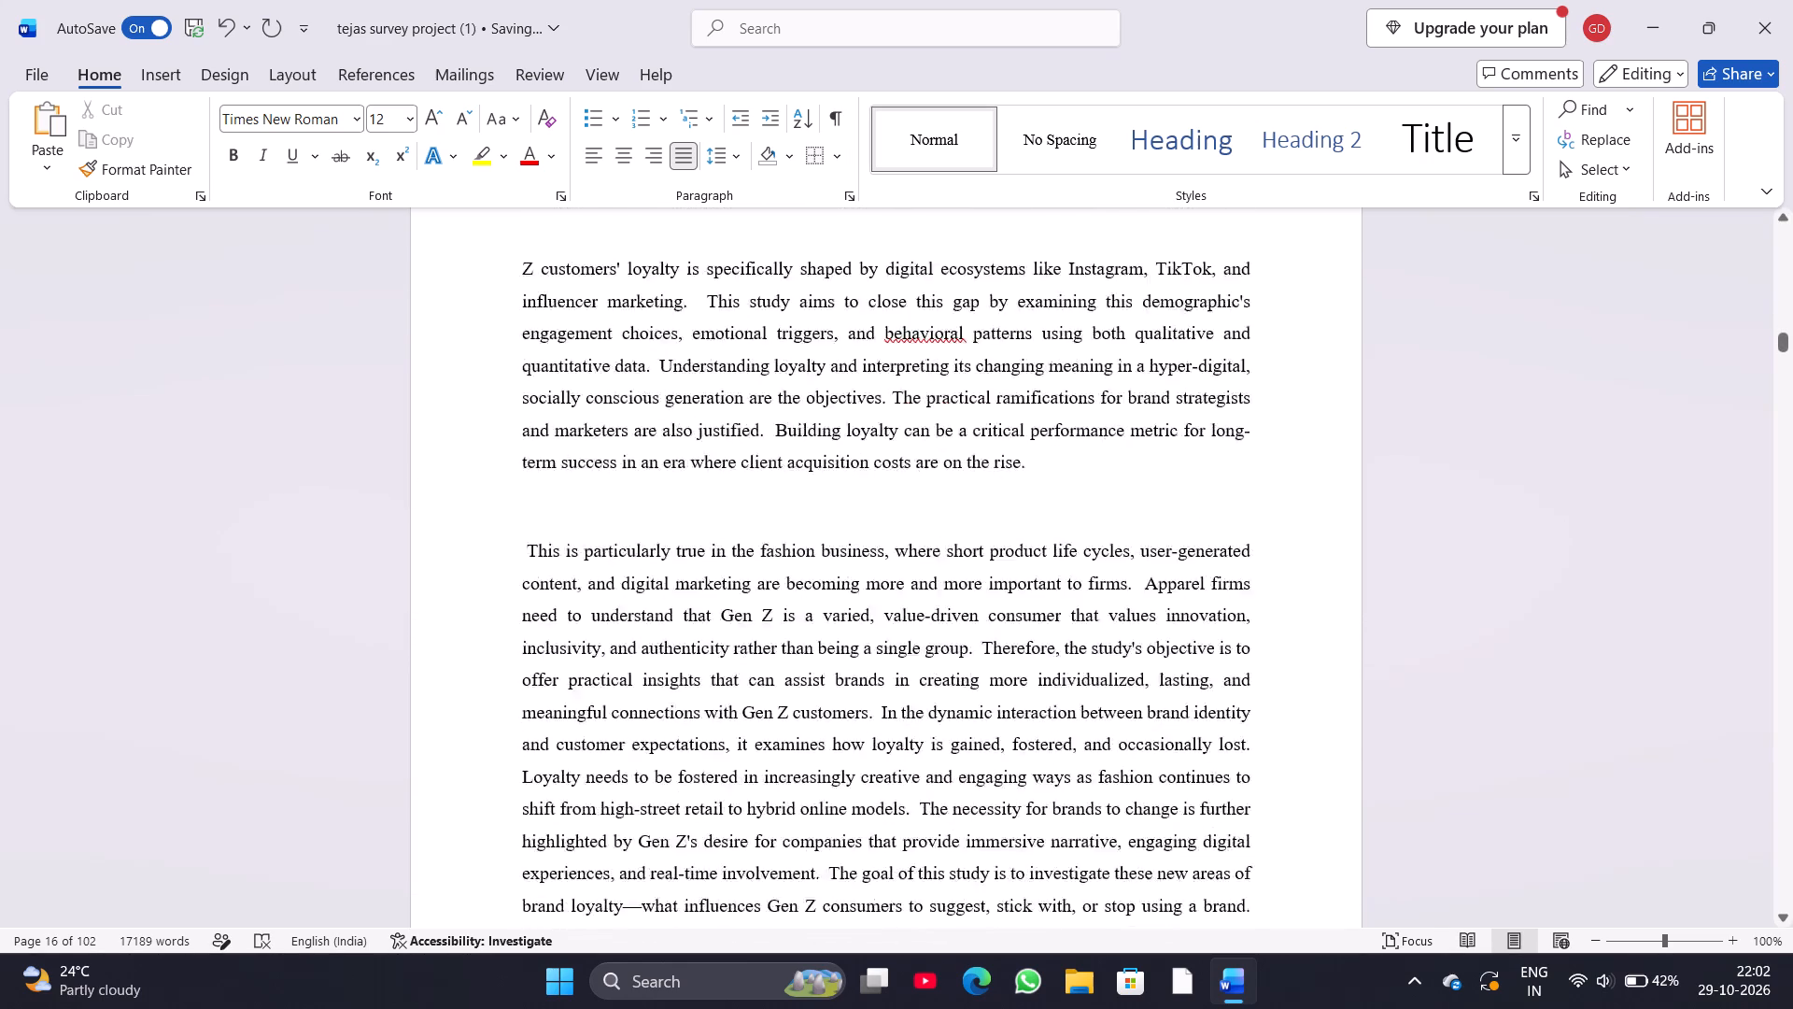
scroll(906, 698, down, 3)
scroll(906, 698, up, 4)
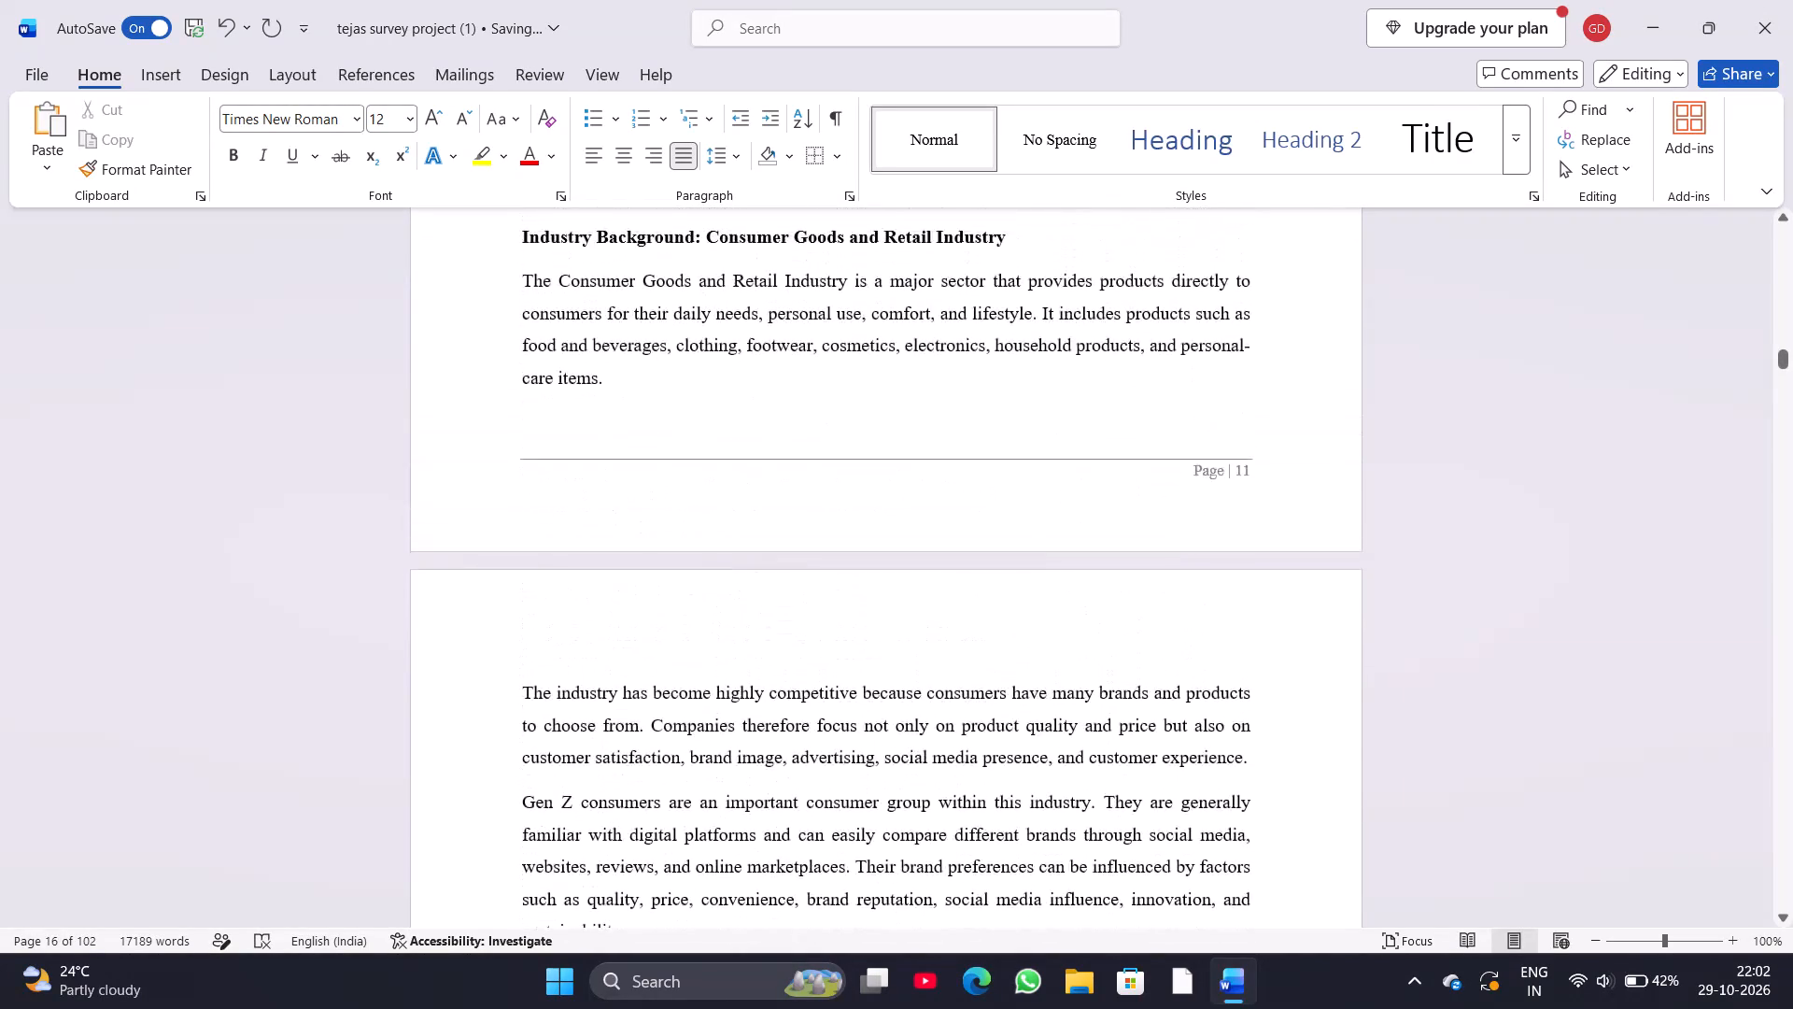
scroll(906, 698, up, 20)
scroll(906, 698, up, 11)
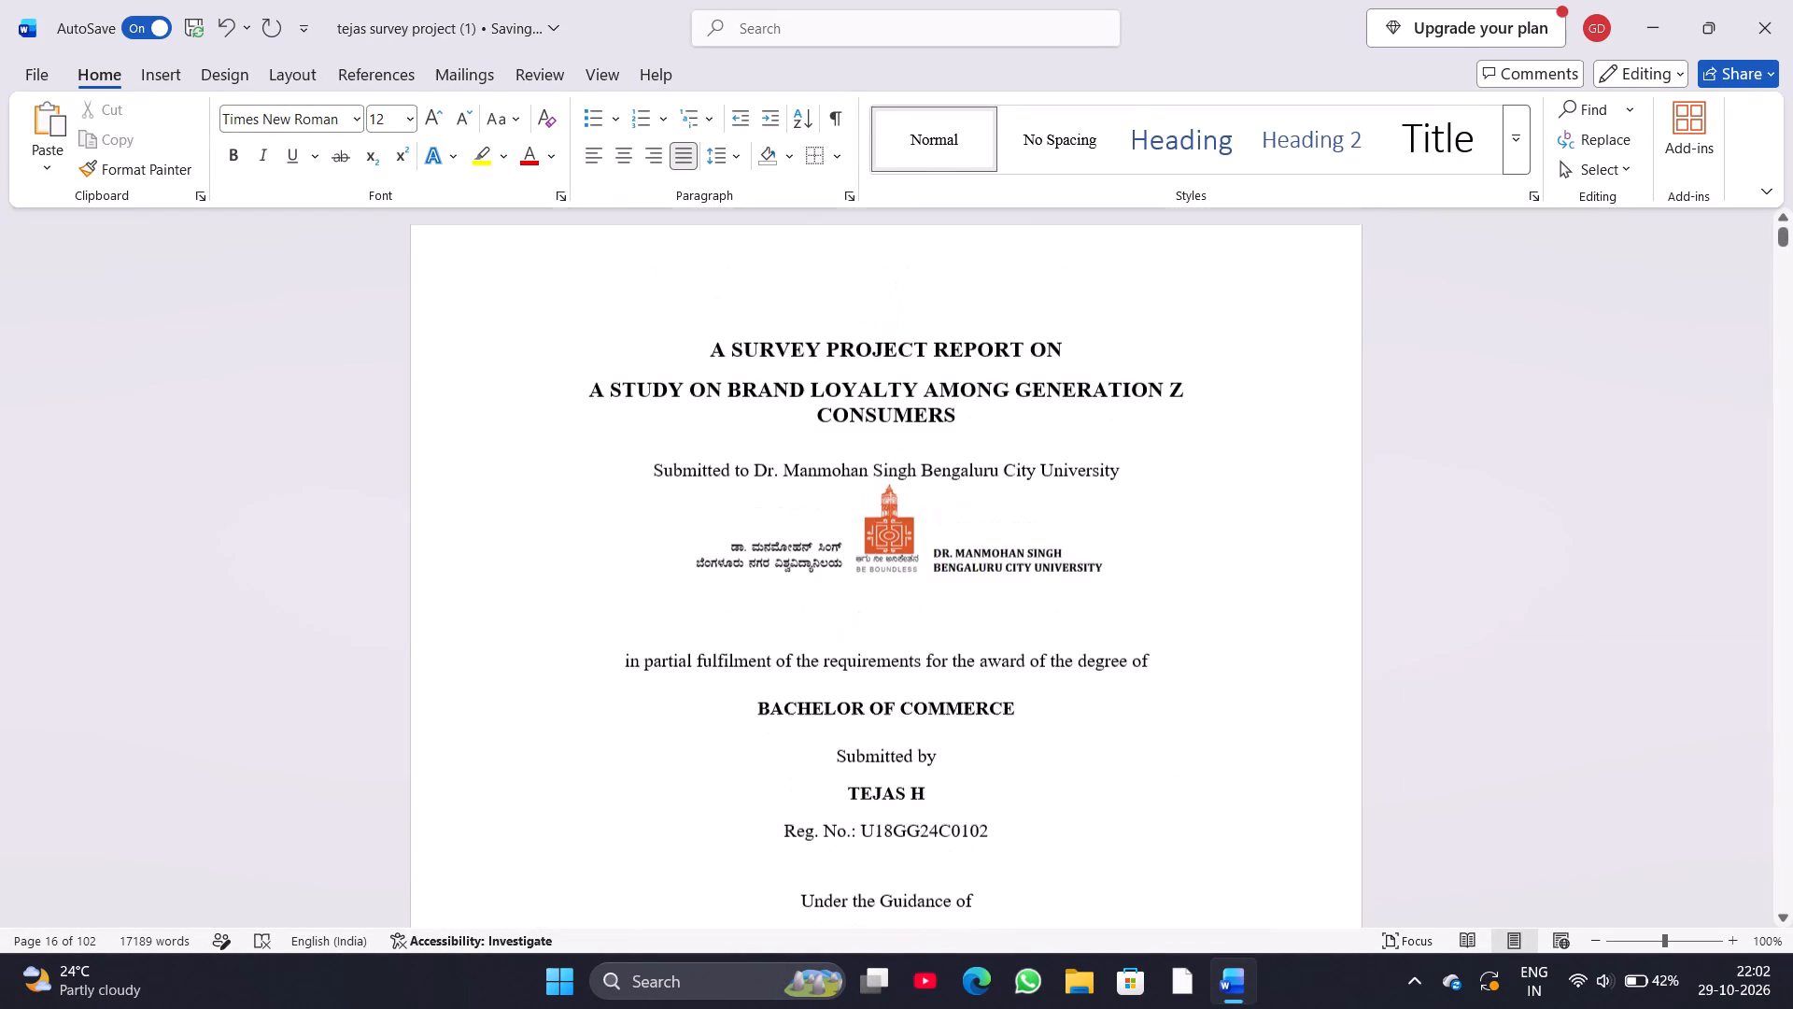
scroll(906, 698, down, 11)
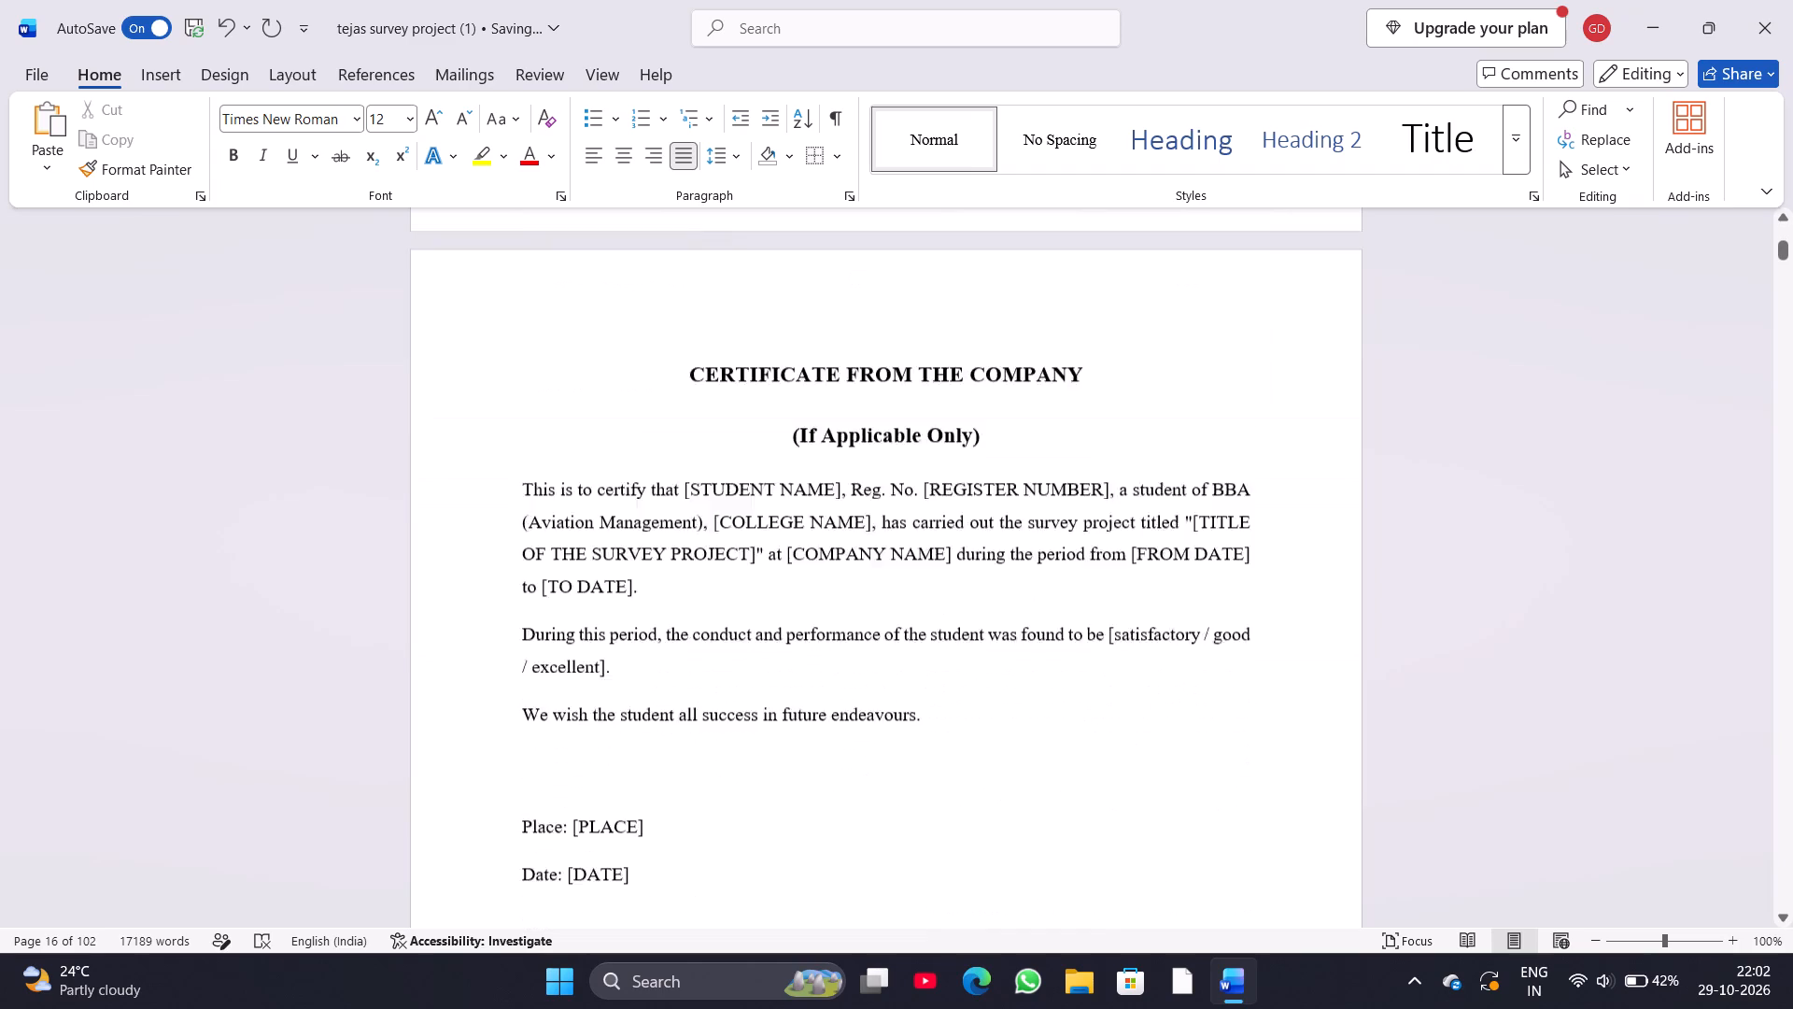
scroll(906, 698, down, 6)
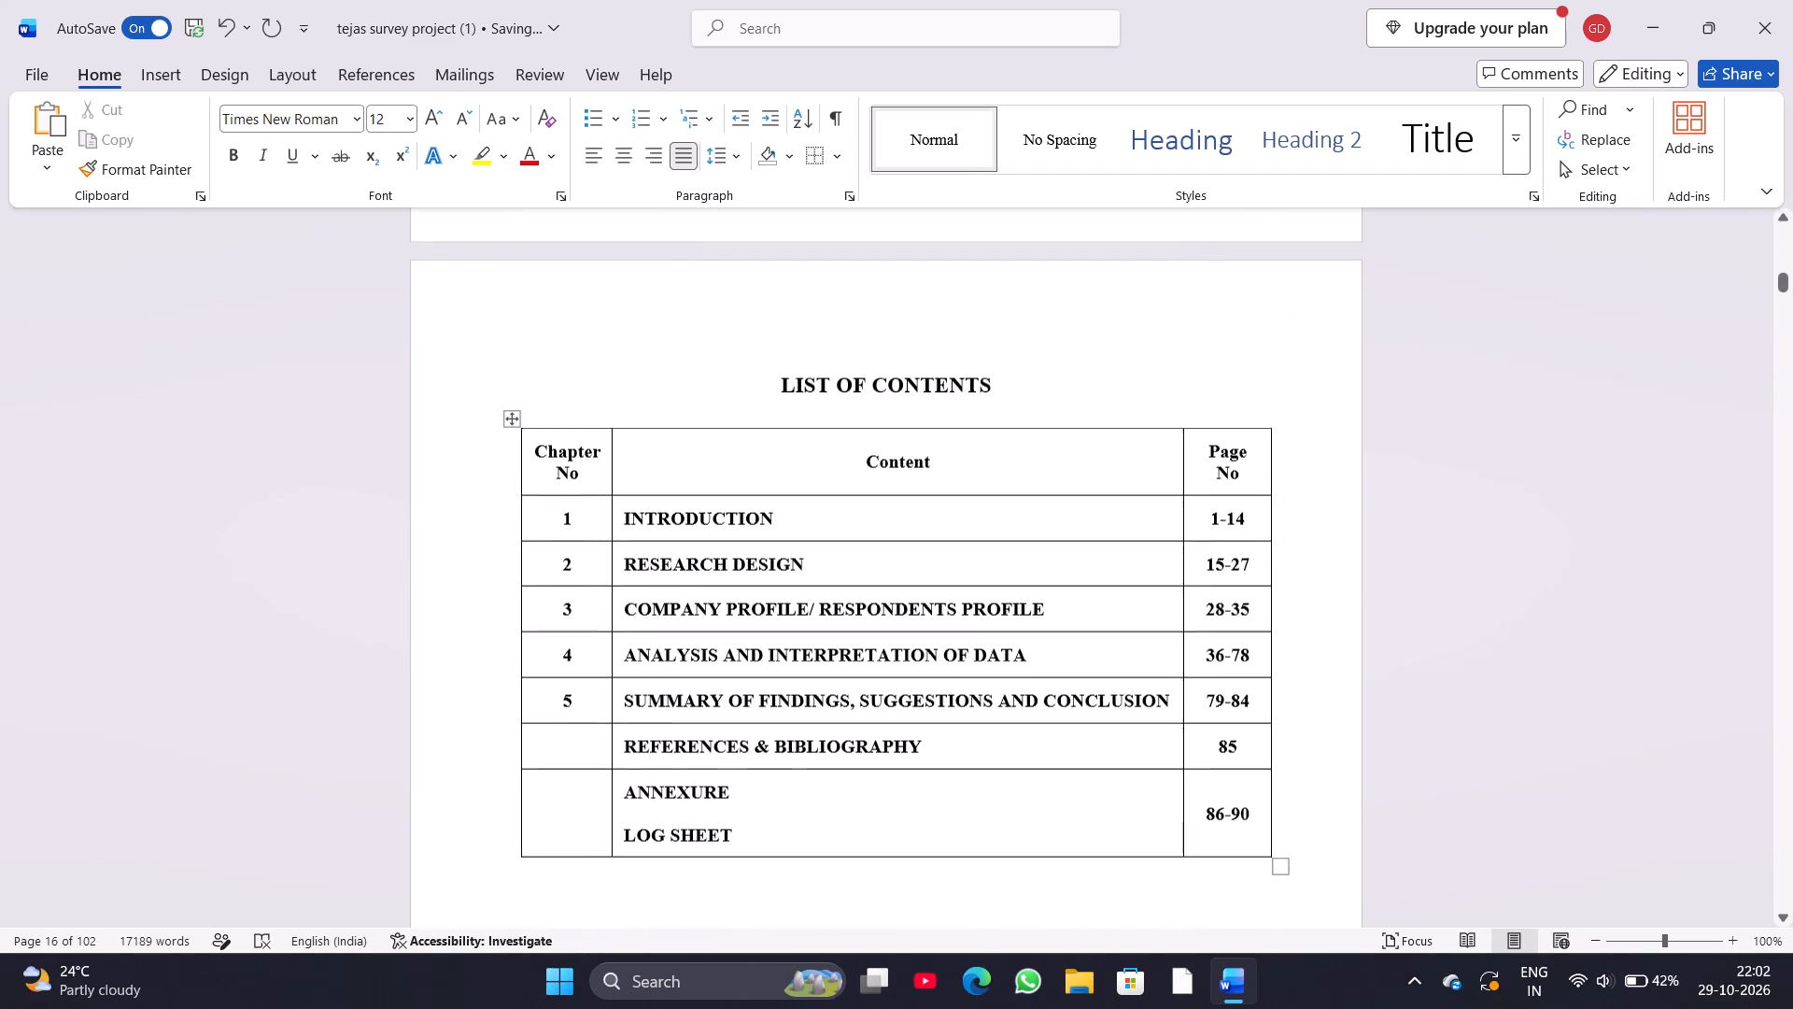
Remove the border line at the top of page 1, above the CHAPTER 01 heading.
scroll(906, 698, down, 4)
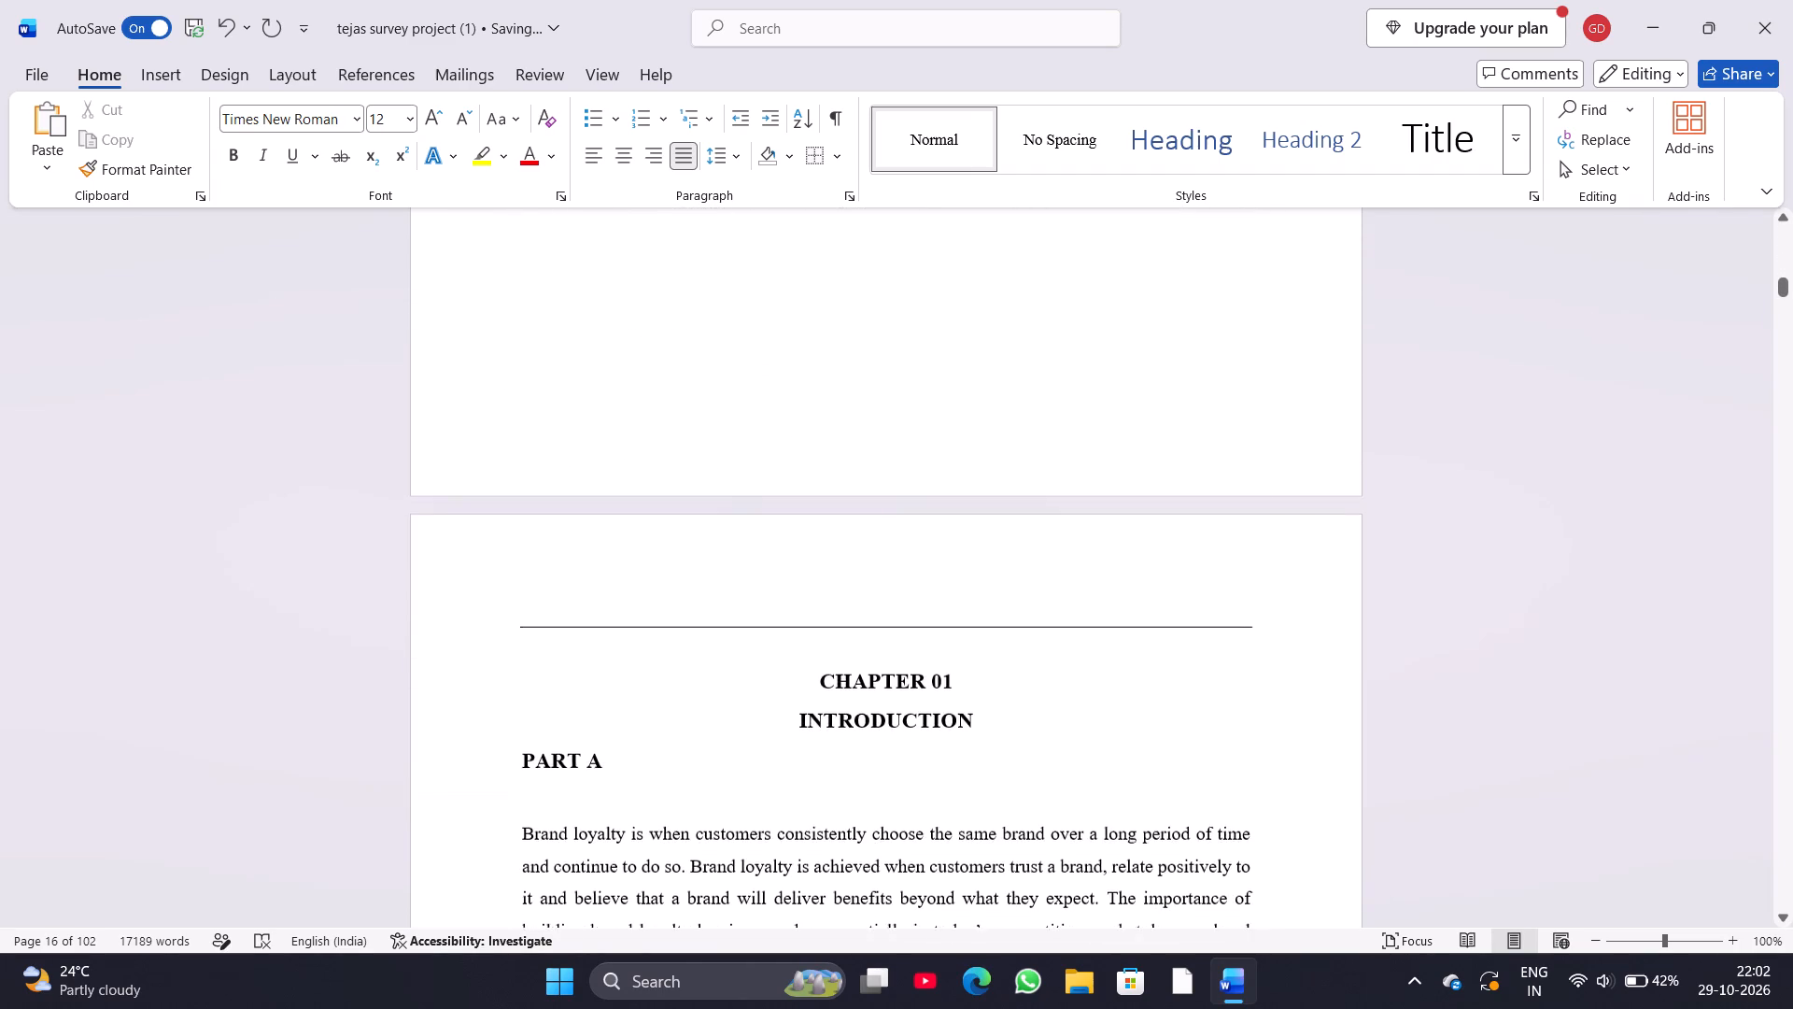
scroll(906, 698, down, 1)
click(883, 566)
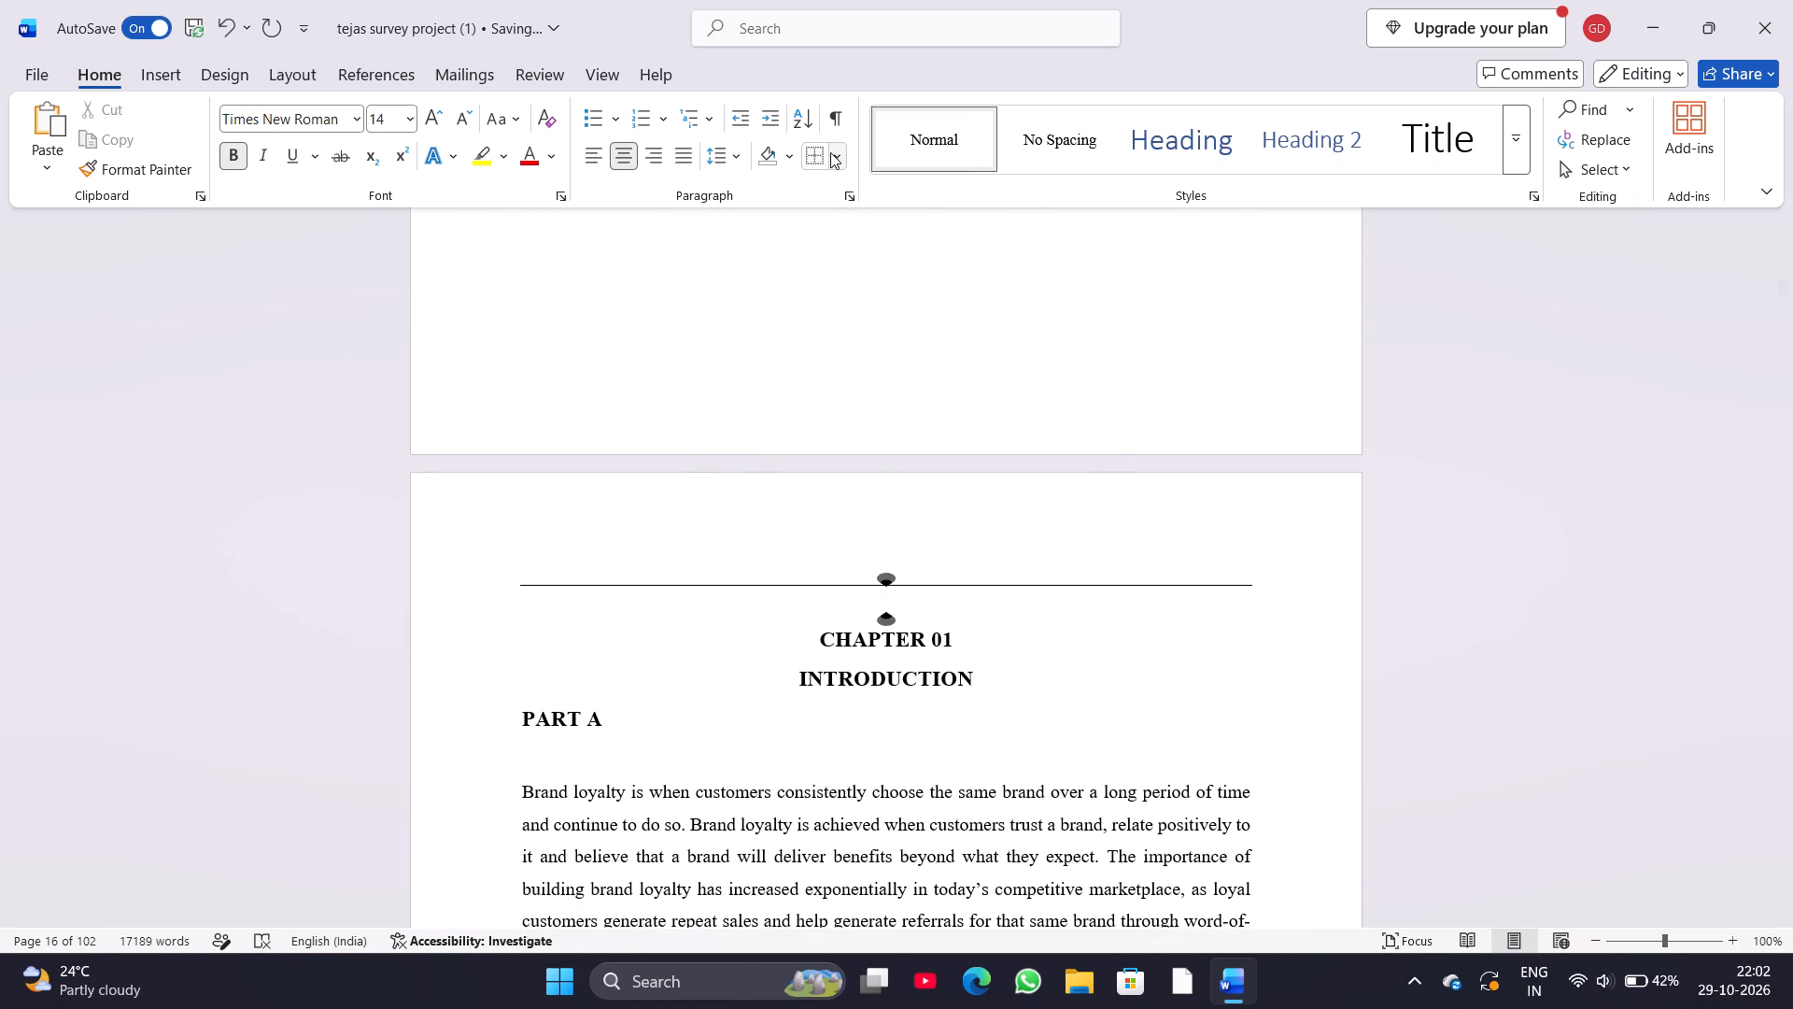
click(824, 154)
Delete the empty line above the CHAPTER 01 heading and keep the heading centred.
scroll(850, 547, up, 1)
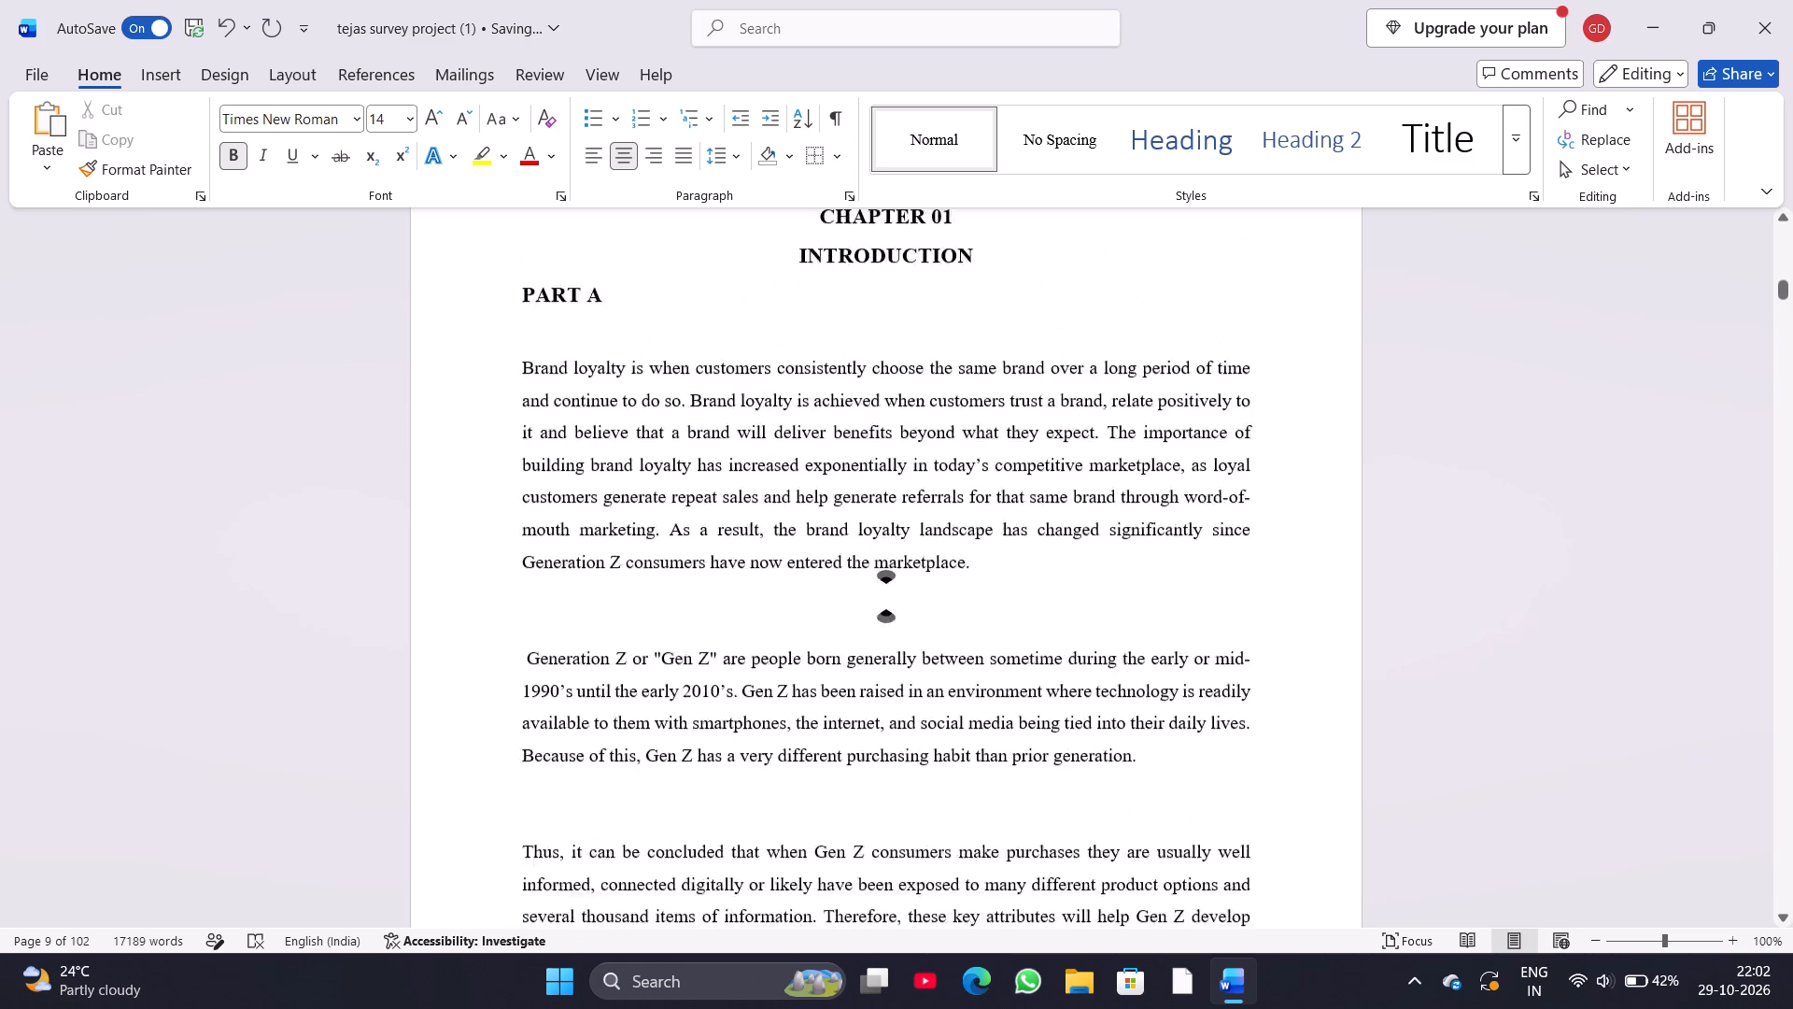
scroll(850, 547, up, 1)
click(801, 482)
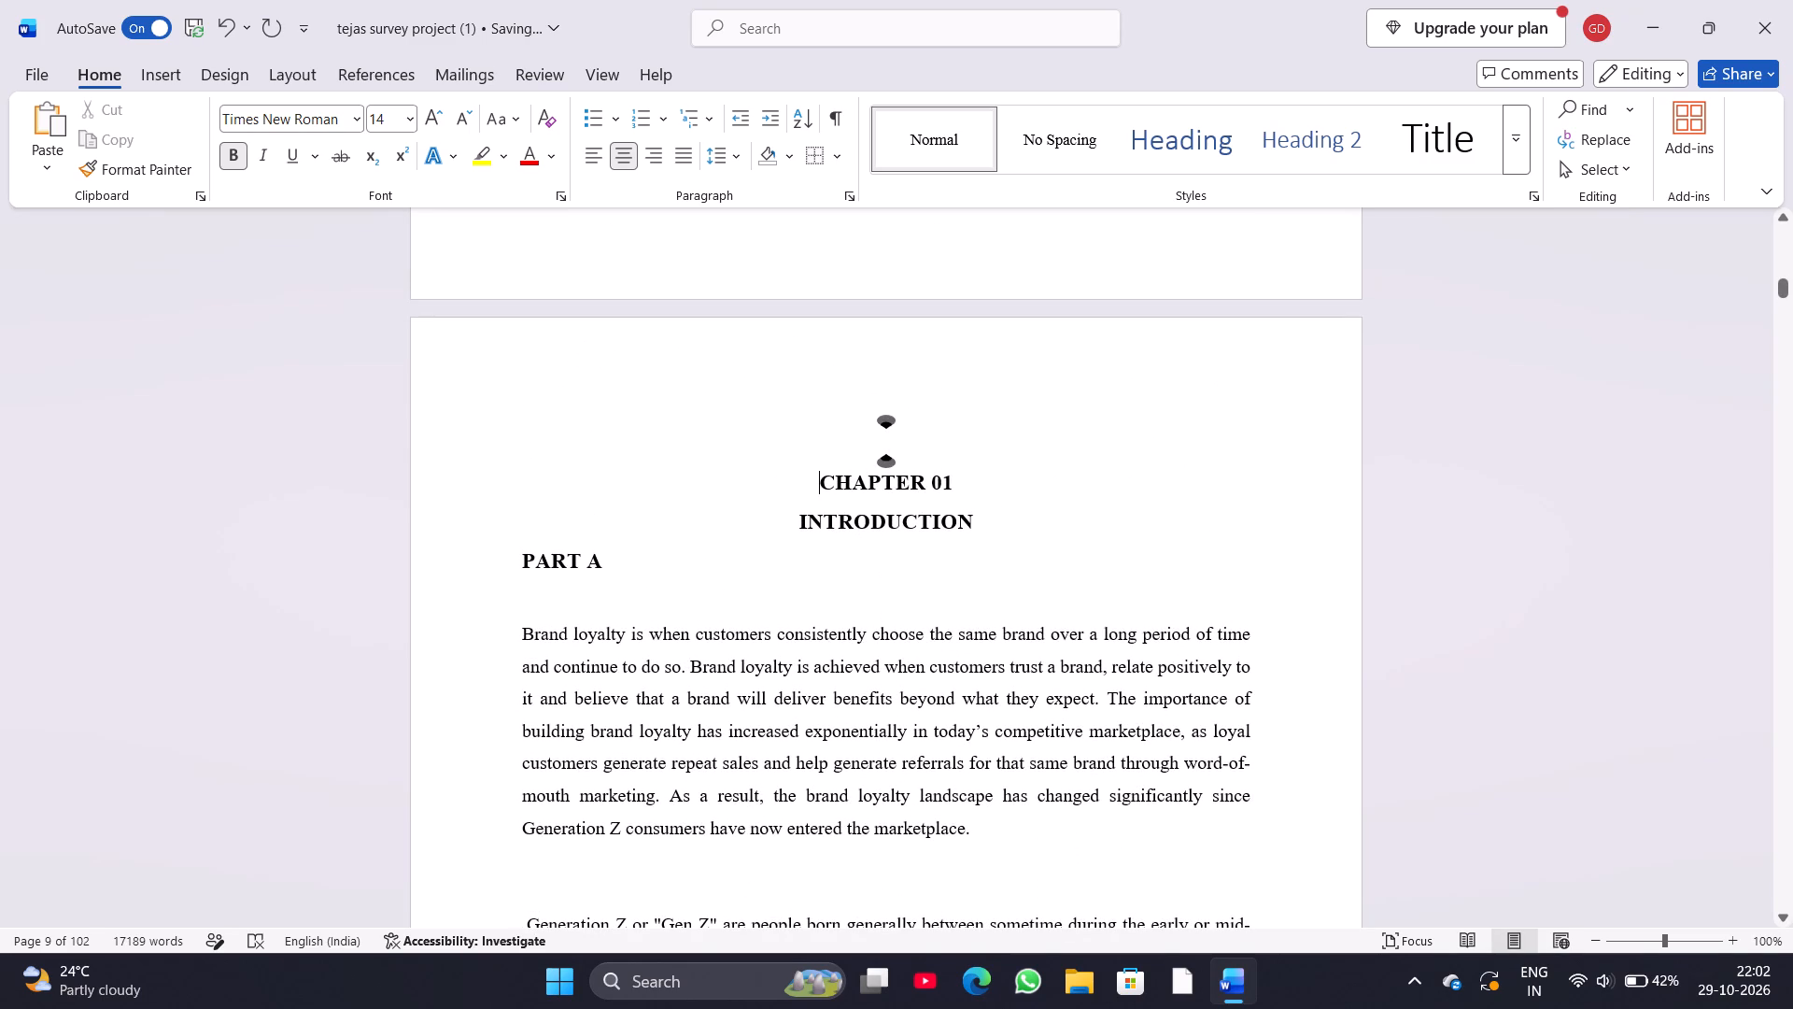
key(BackSpace)
key(BackSpace)
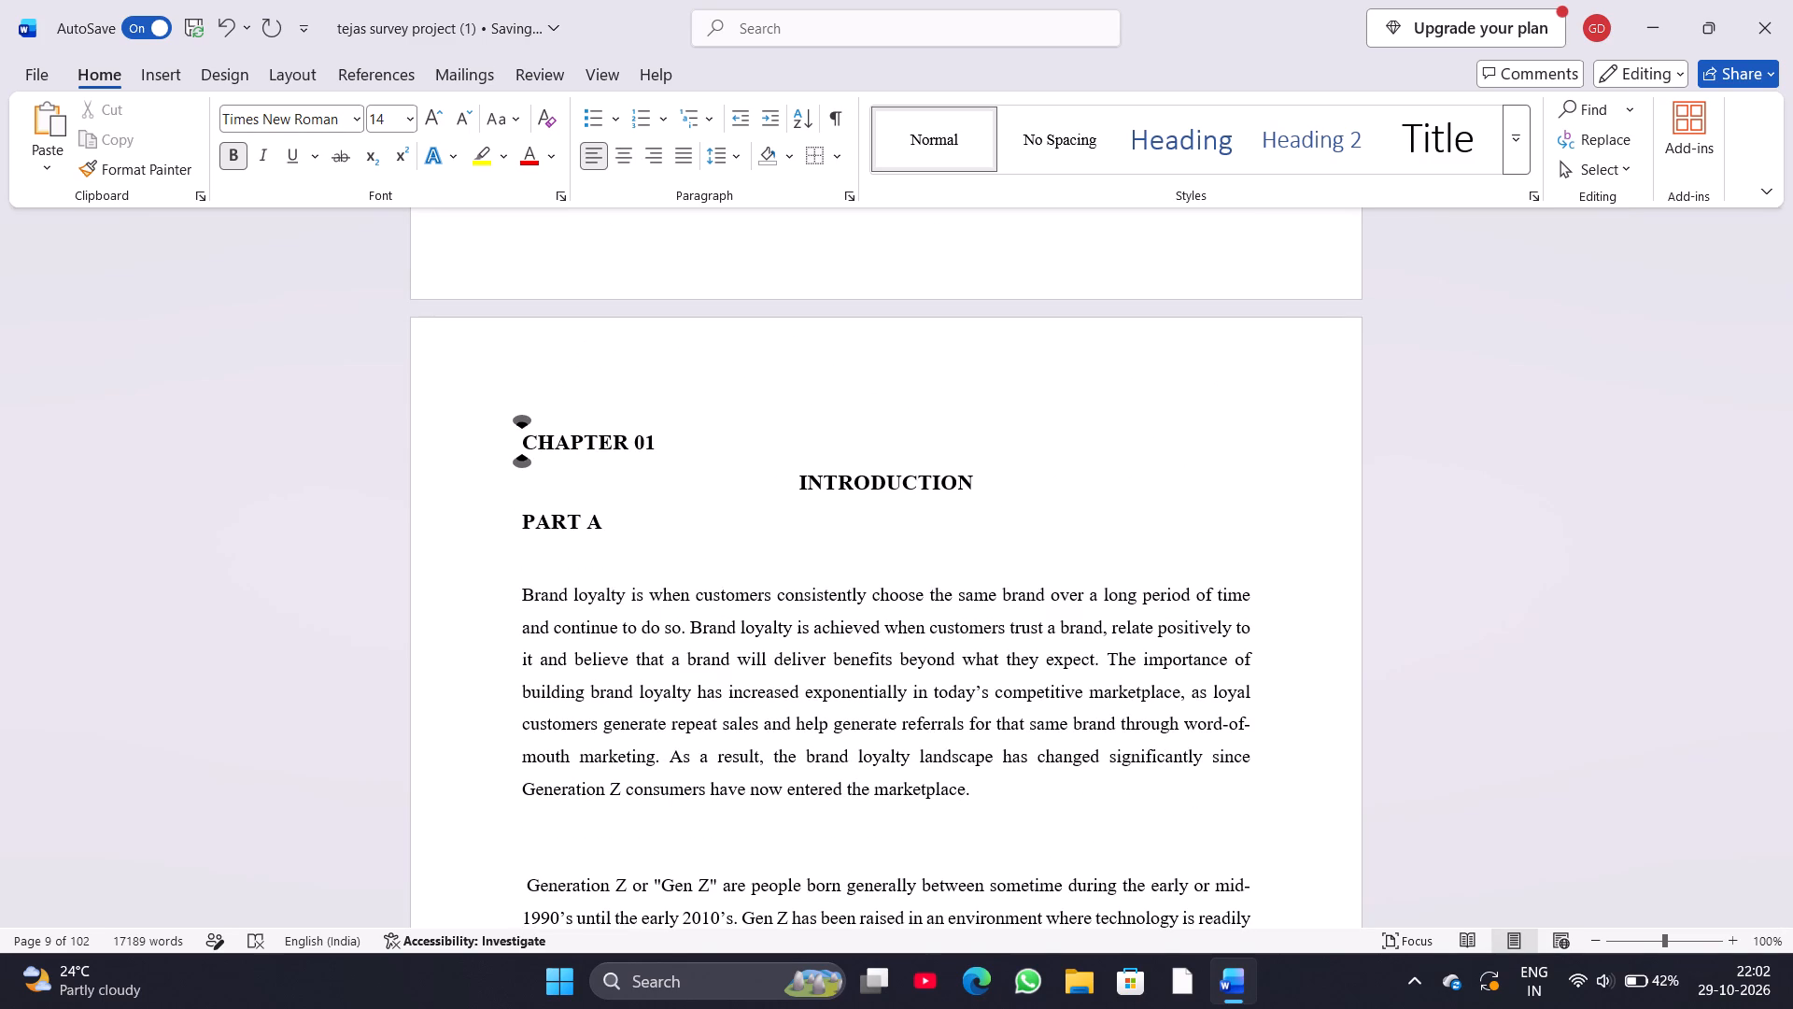
click(629, 162)
Try to close up the gap before the text starting "what they feel the status of the culture" at the top of page 2.
scroll(685, 443, down, 5)
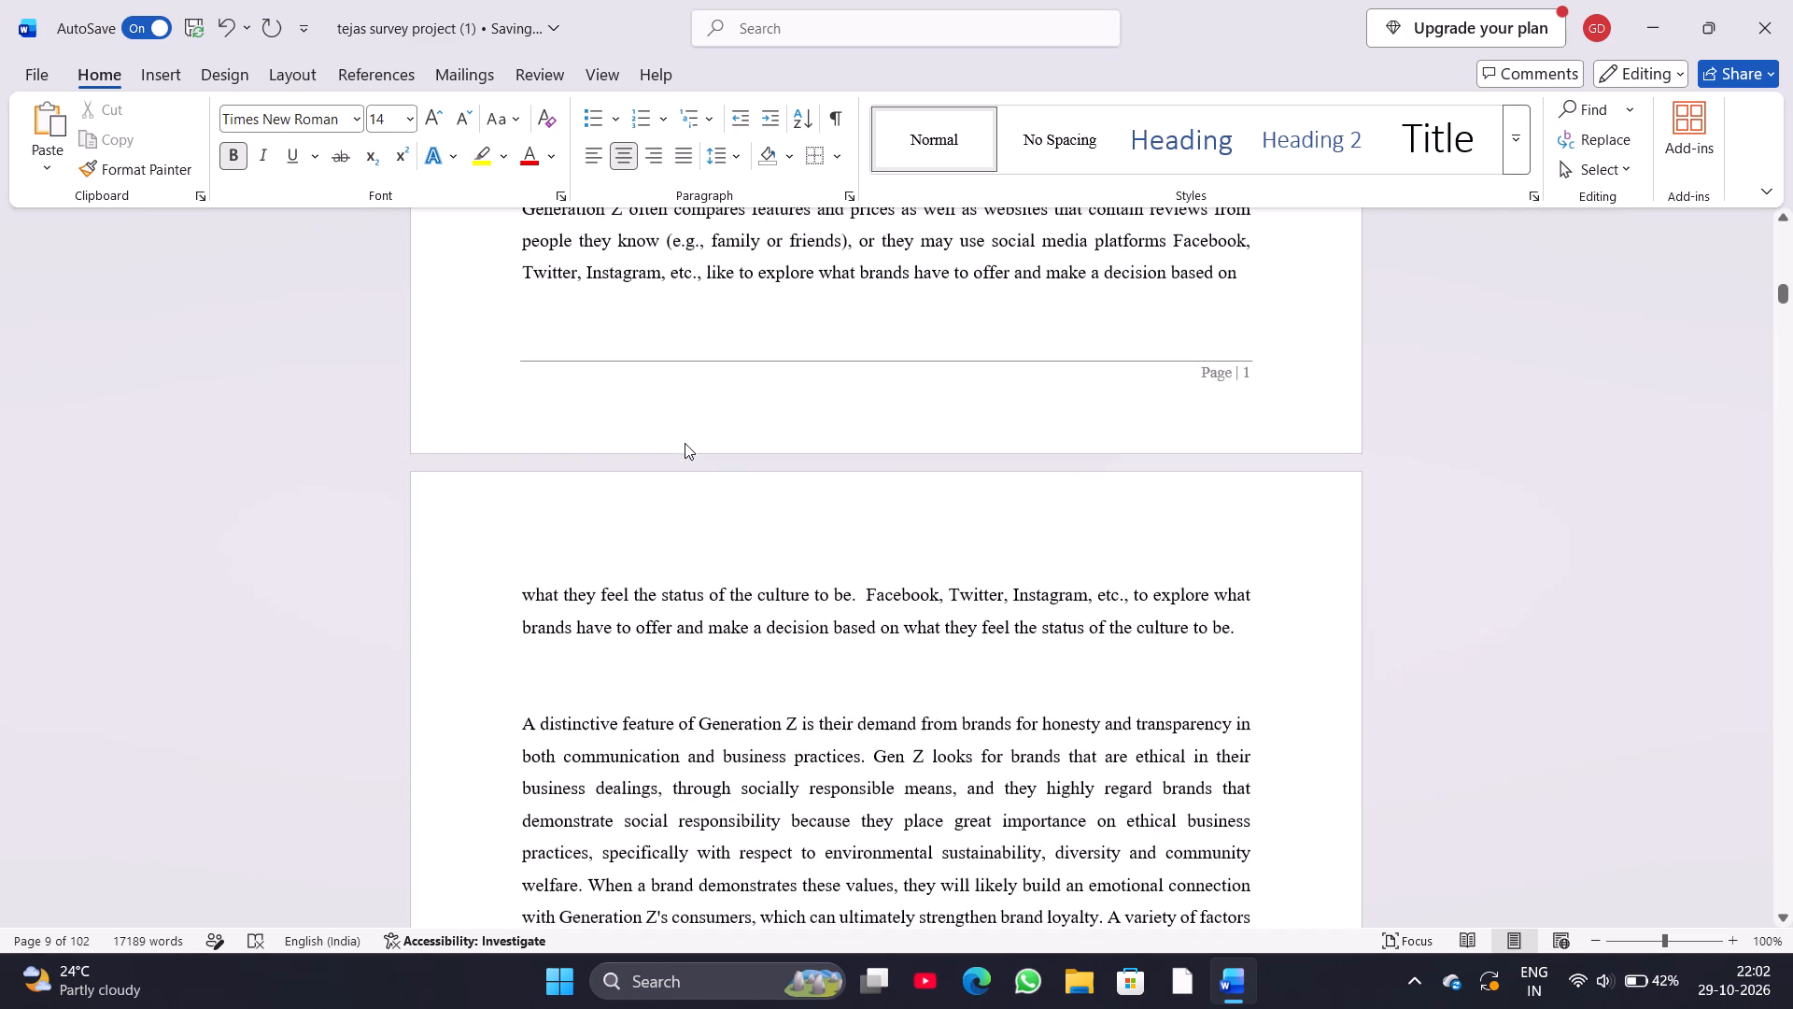
click(513, 585)
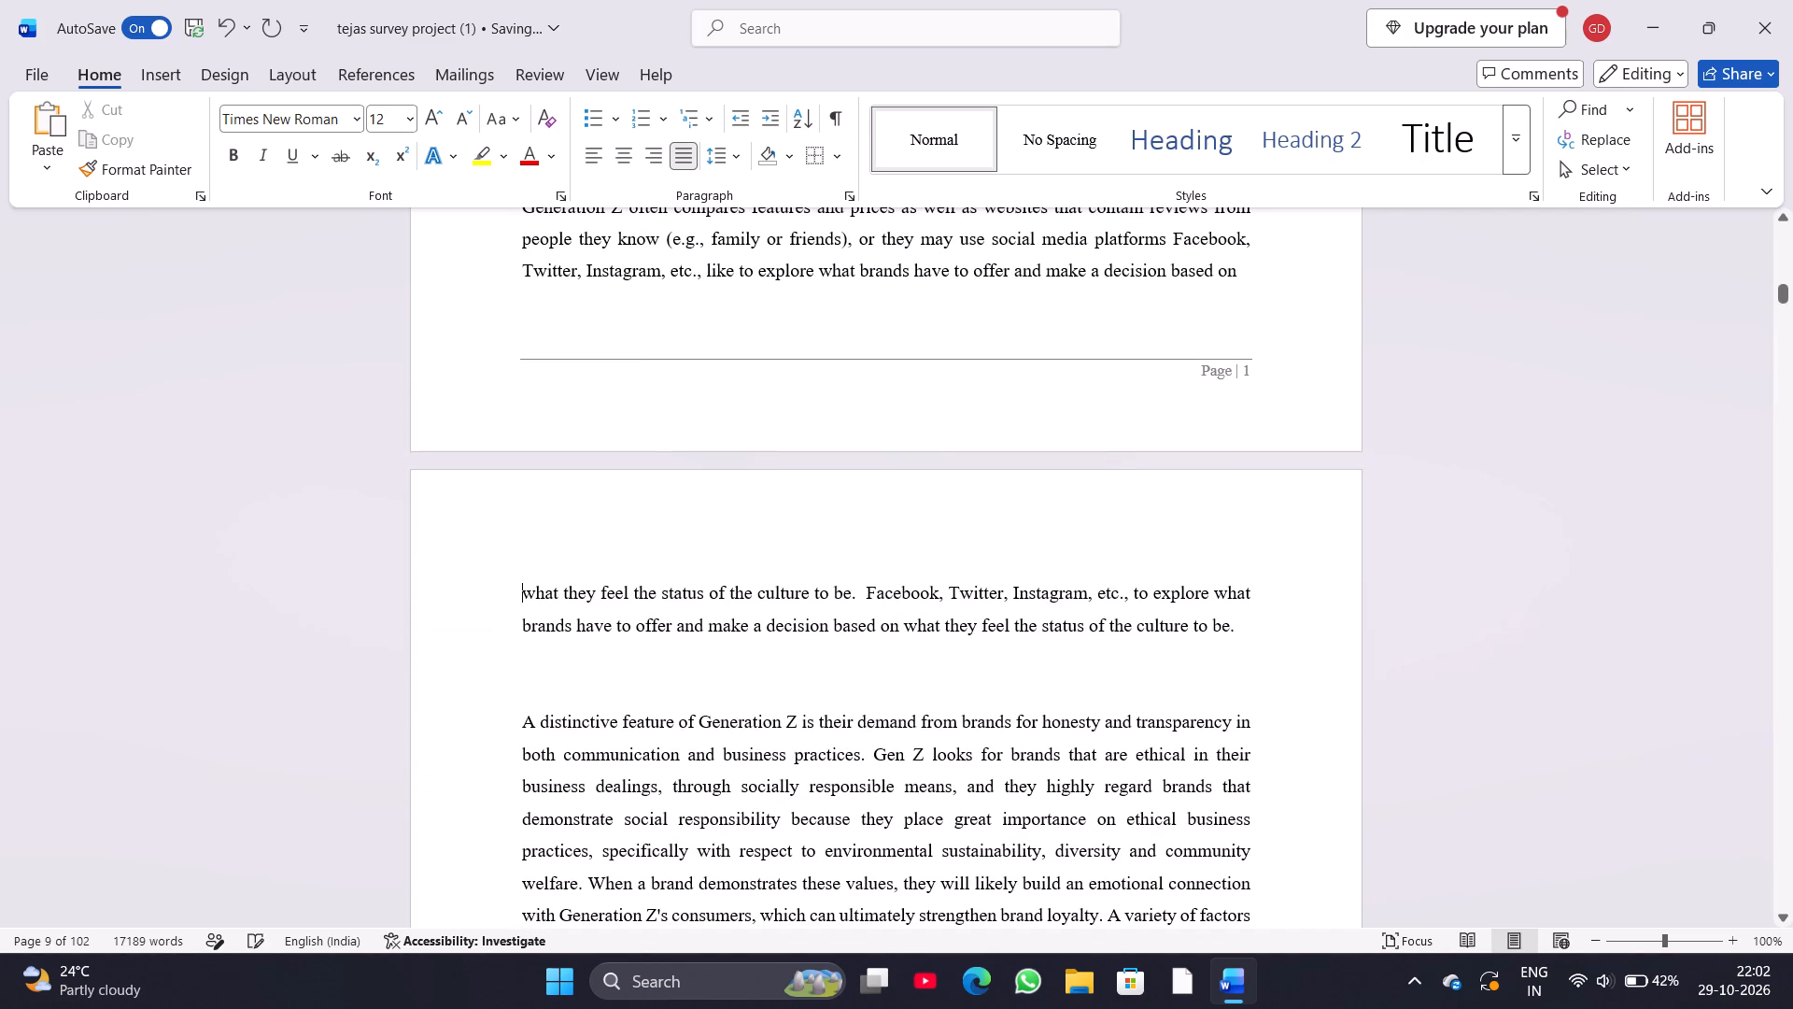
key(BackSpace)
key(BackSpace)
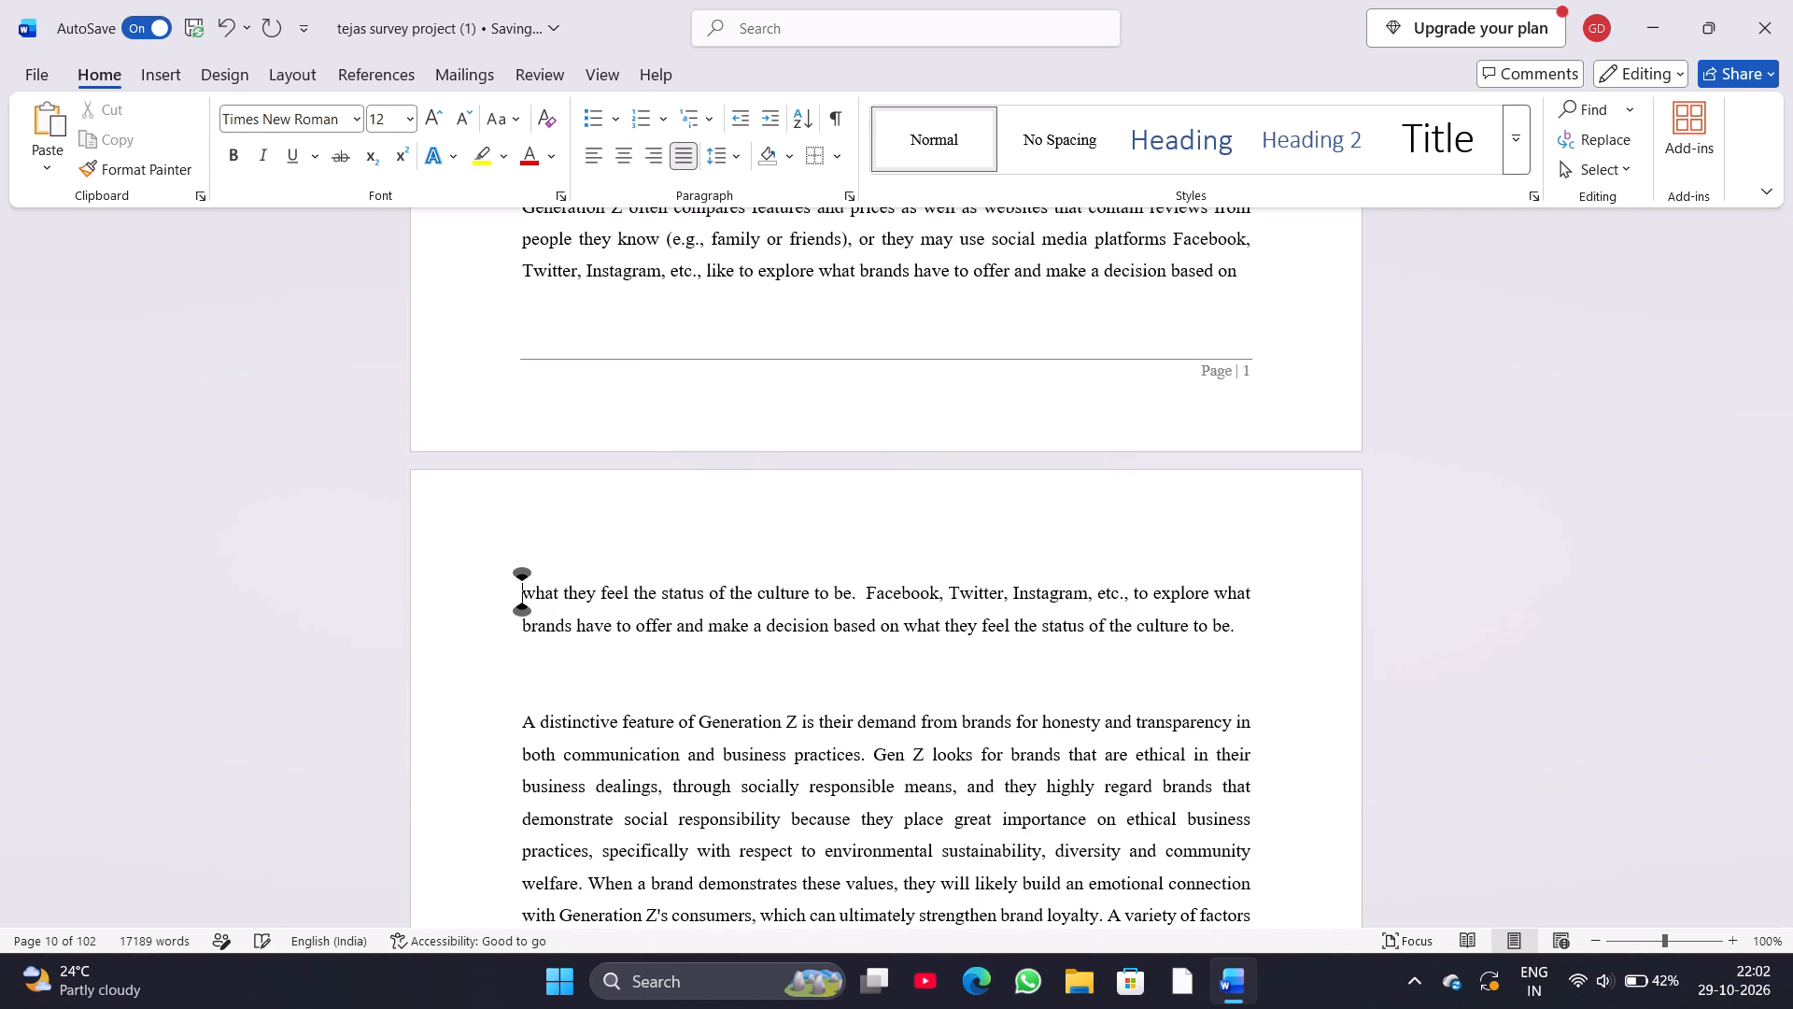
Delete the empty line above "about their satisfying online and offline experiences" on page 3, keeping the text flush with the margin.
scroll(513, 585, down, 6)
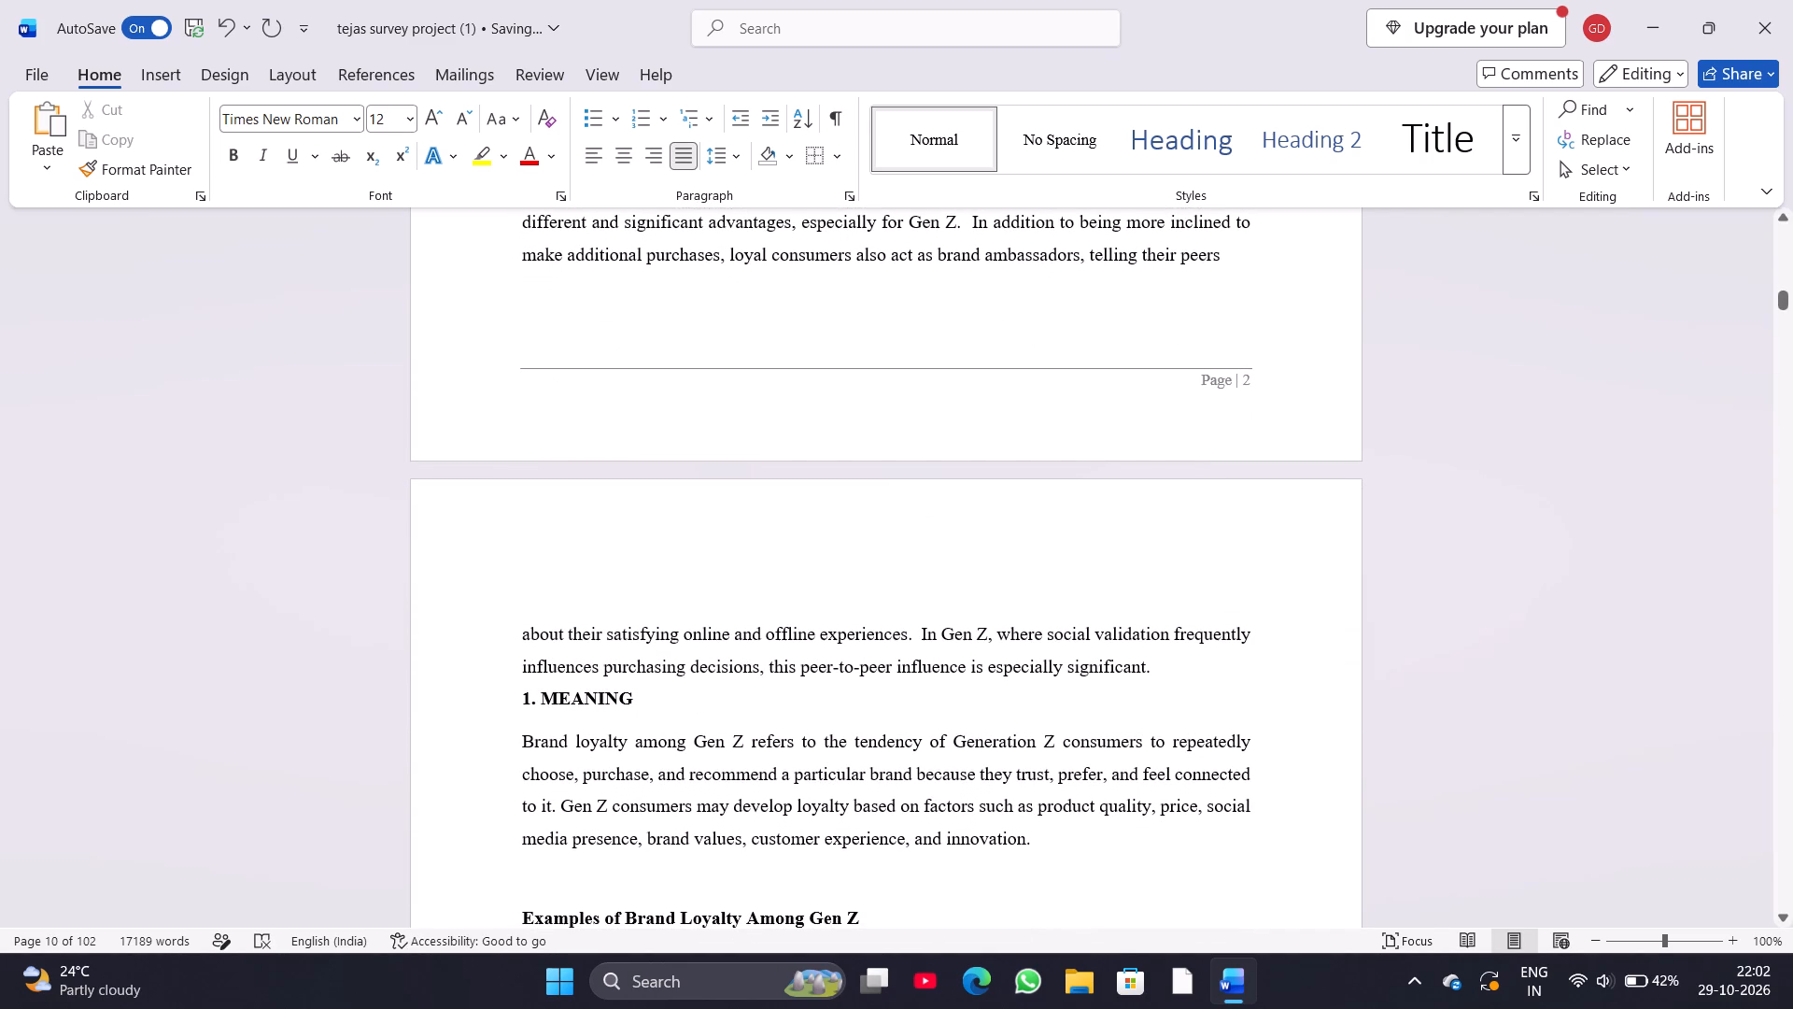
click(519, 635)
key(BackSpace)
key(BackSpace)
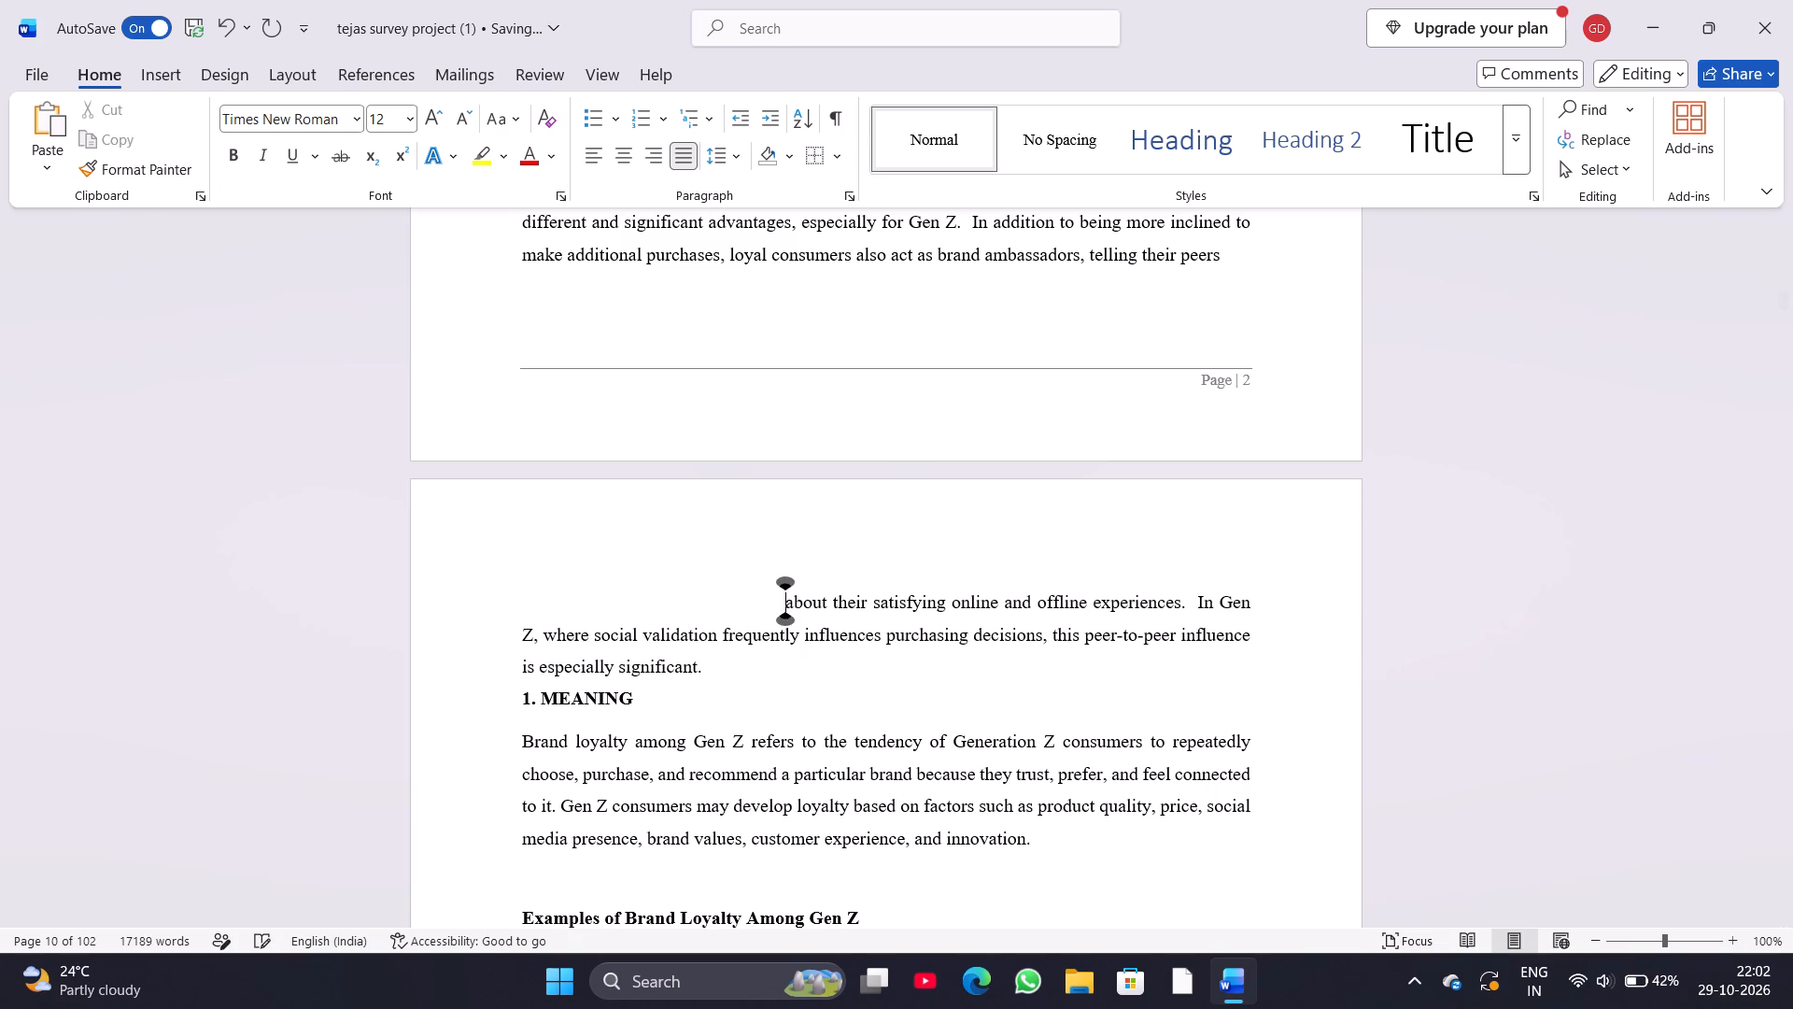
key(BackSpace)
Insert three empty lines before the heading "3. COMPONENTS OF BRAND LOYALTY OF GEN Z" to push it onto page 4.
scroll(519, 635, down, 3)
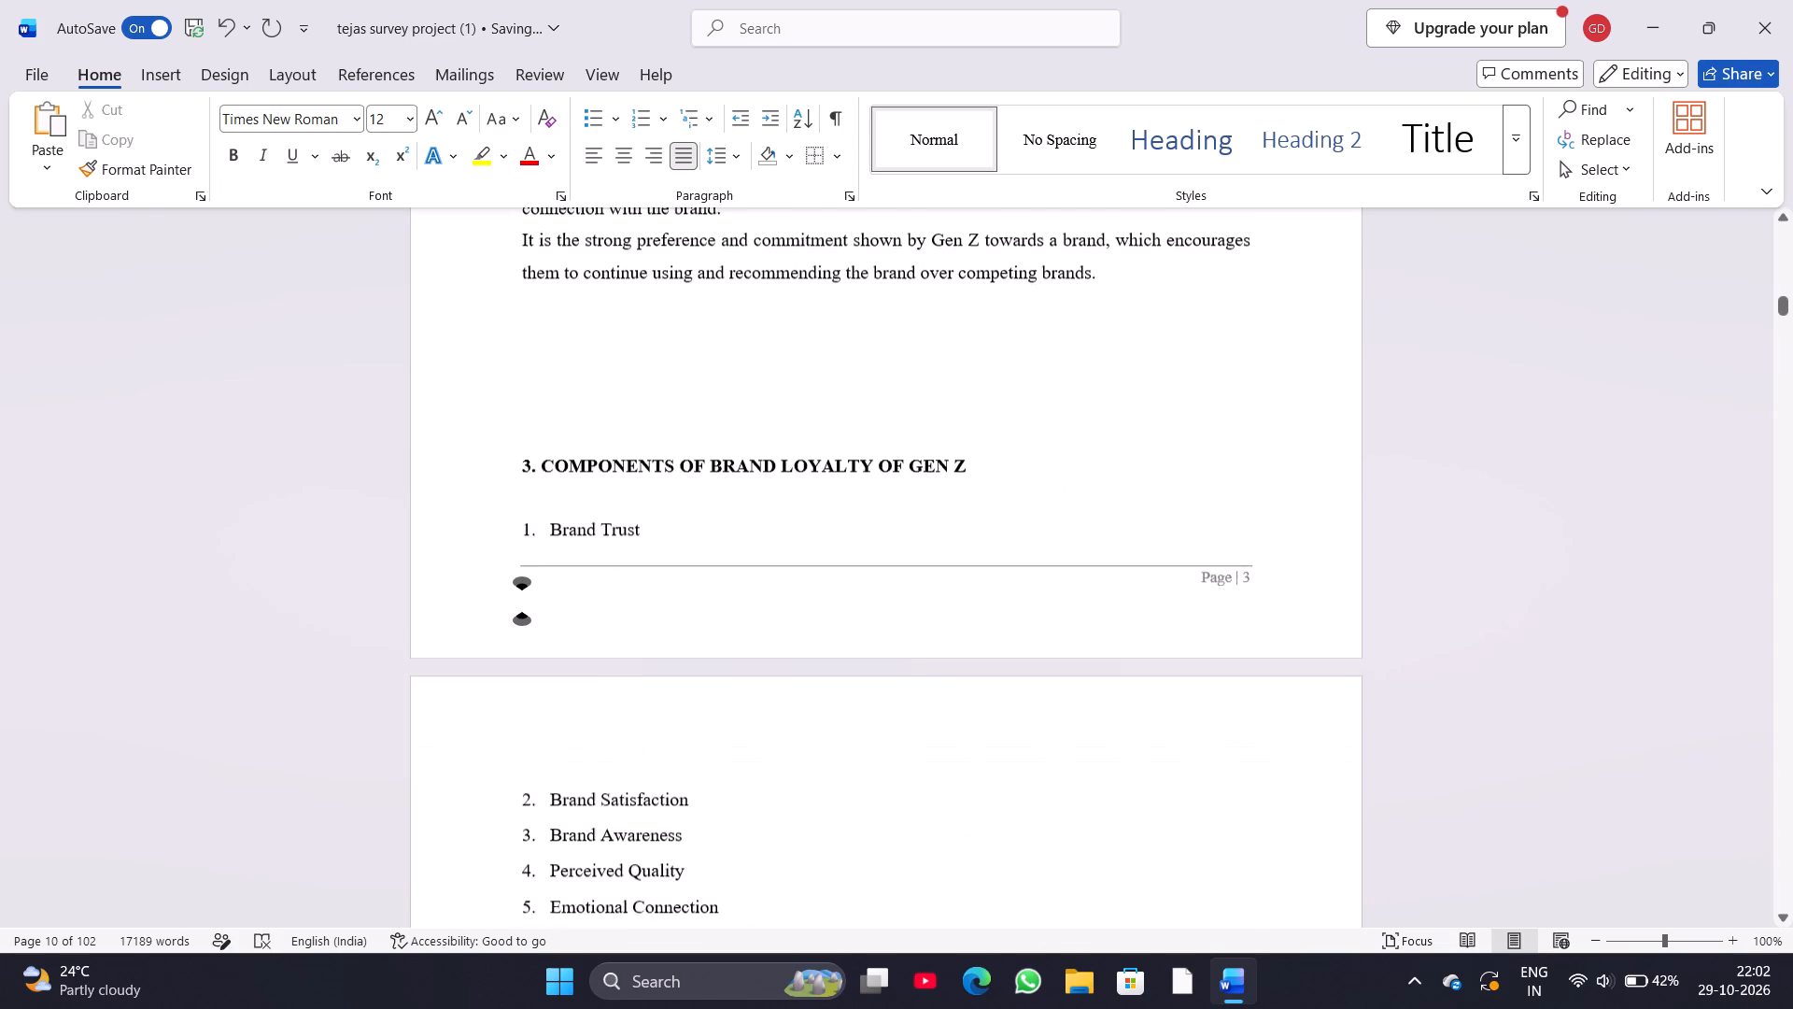
scroll(519, 635, up, 1)
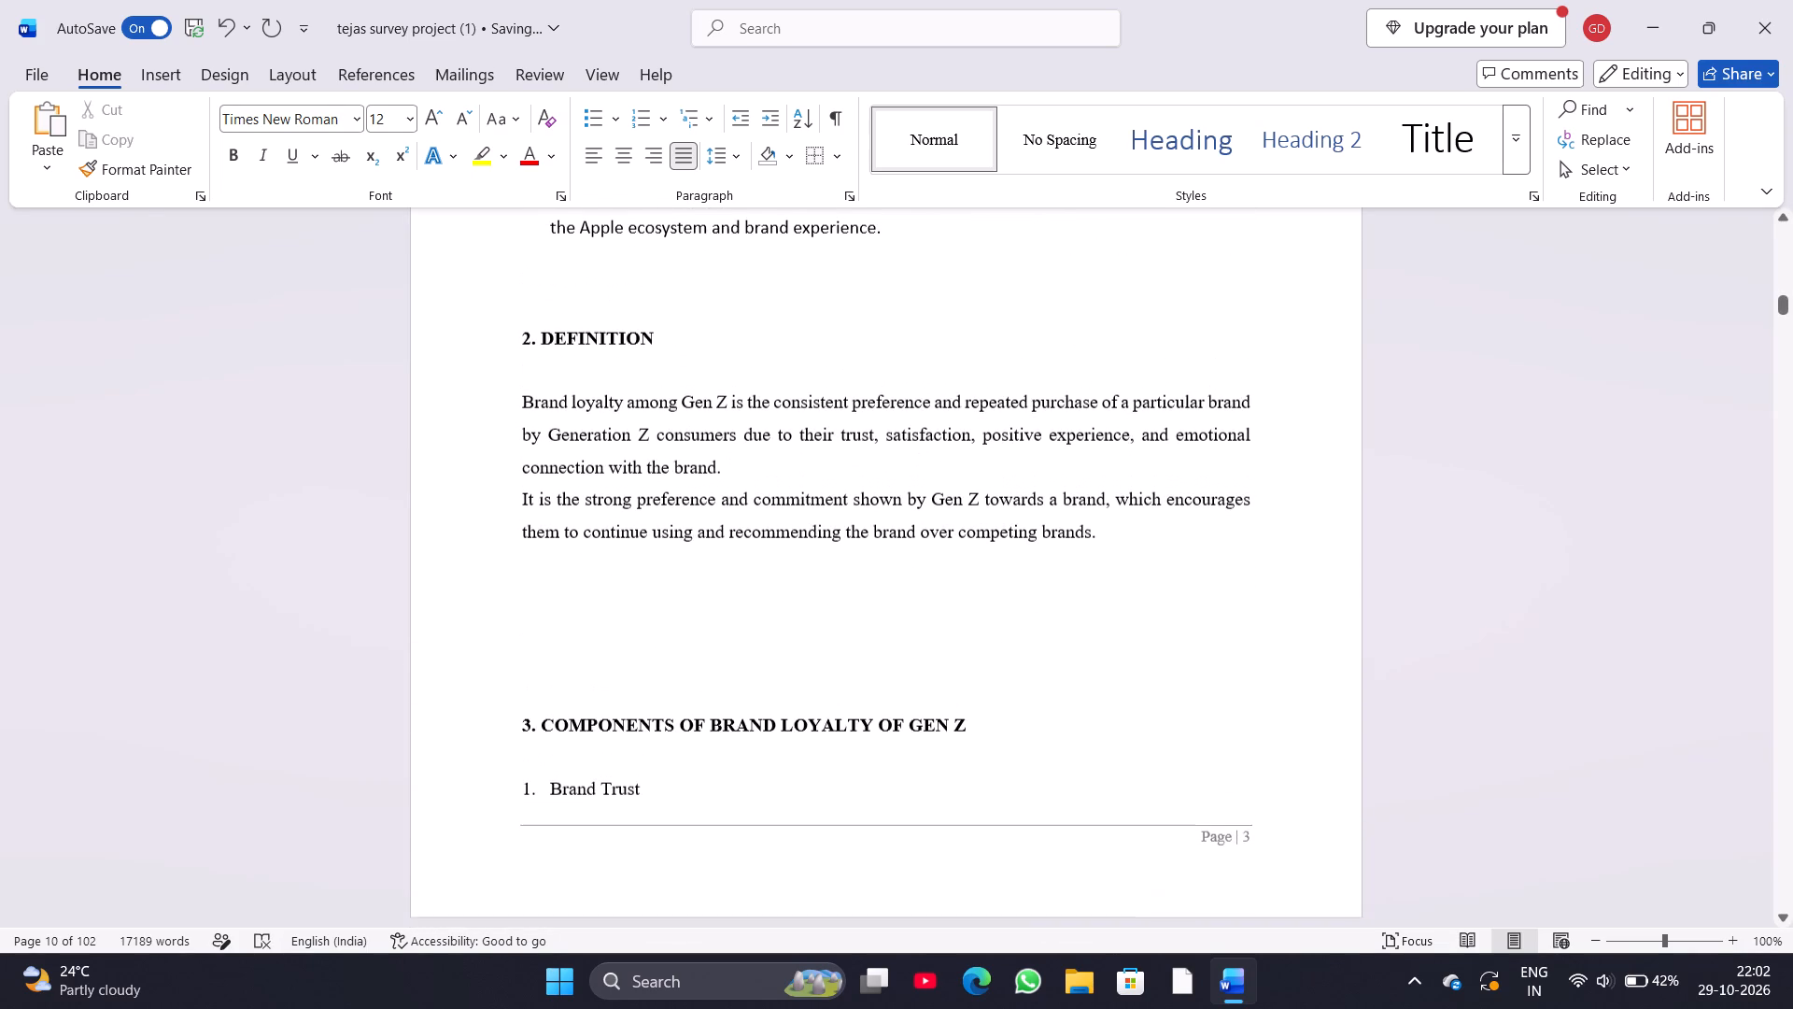
click(515, 720)
key(Return)
key(Return)
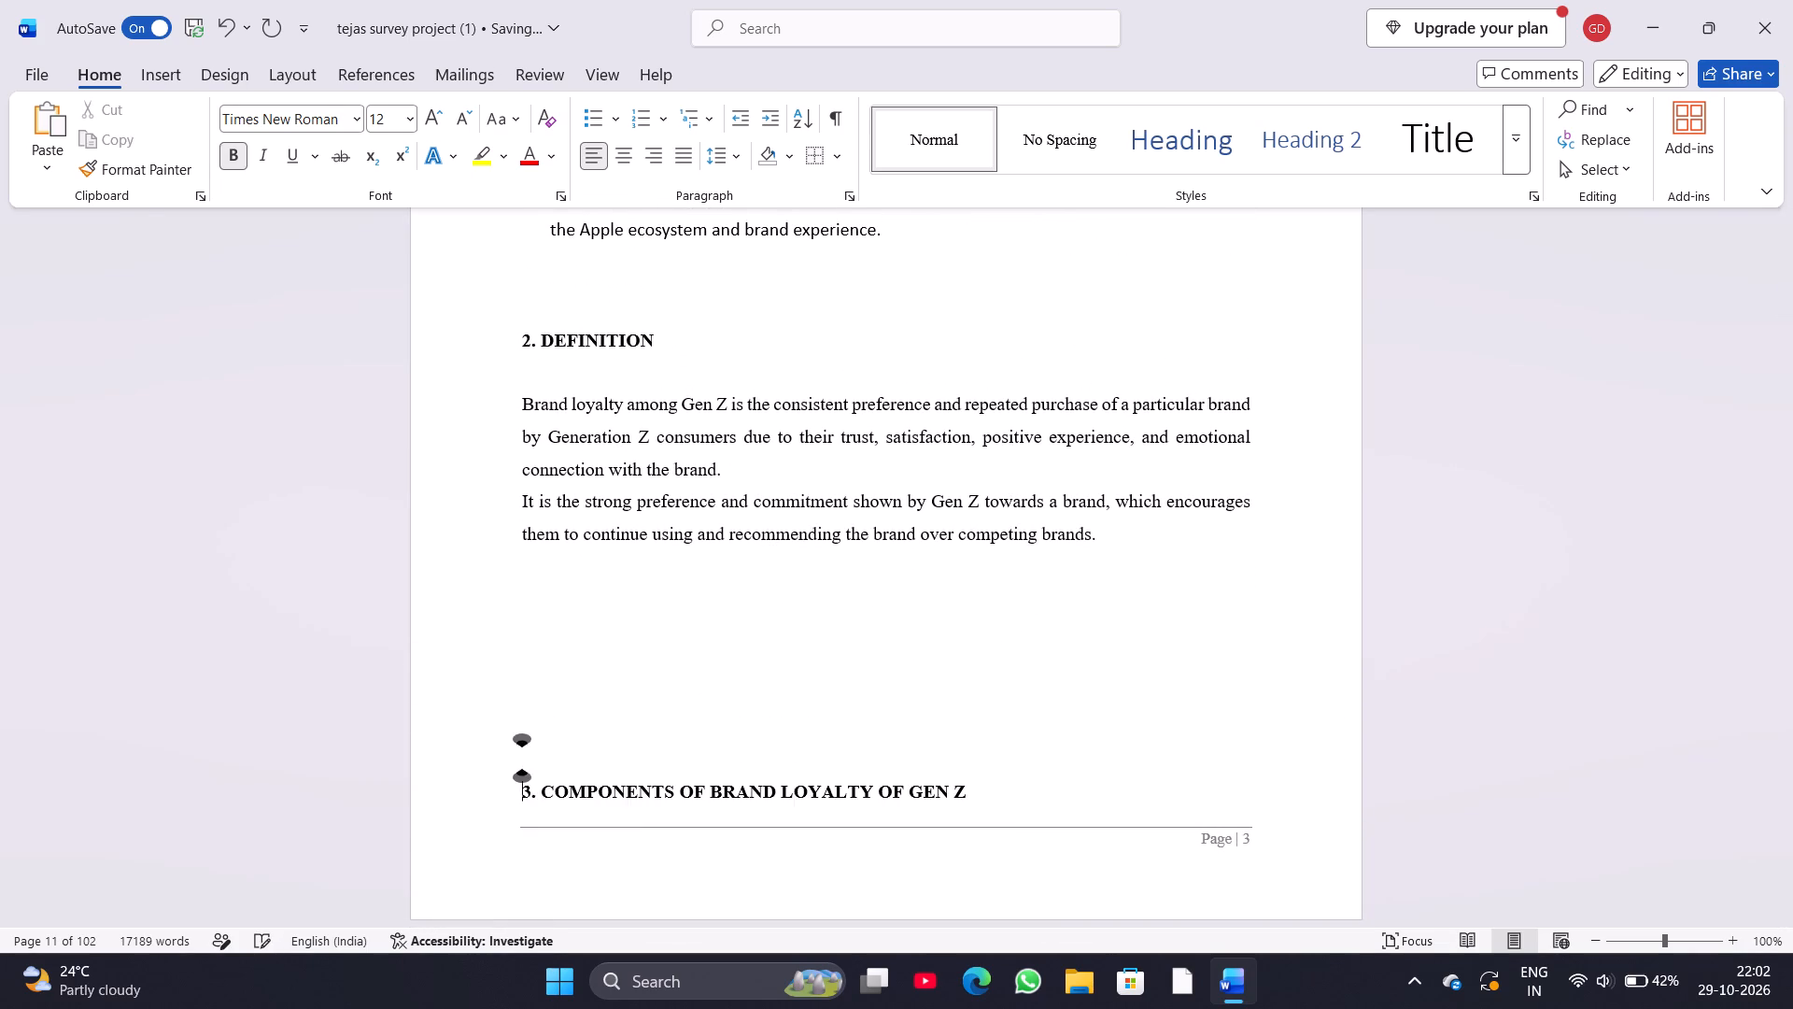
key(Return)
Insert two empty lines above the heading "1. MEANING" on page 3.
scroll(515, 720, up, 3)
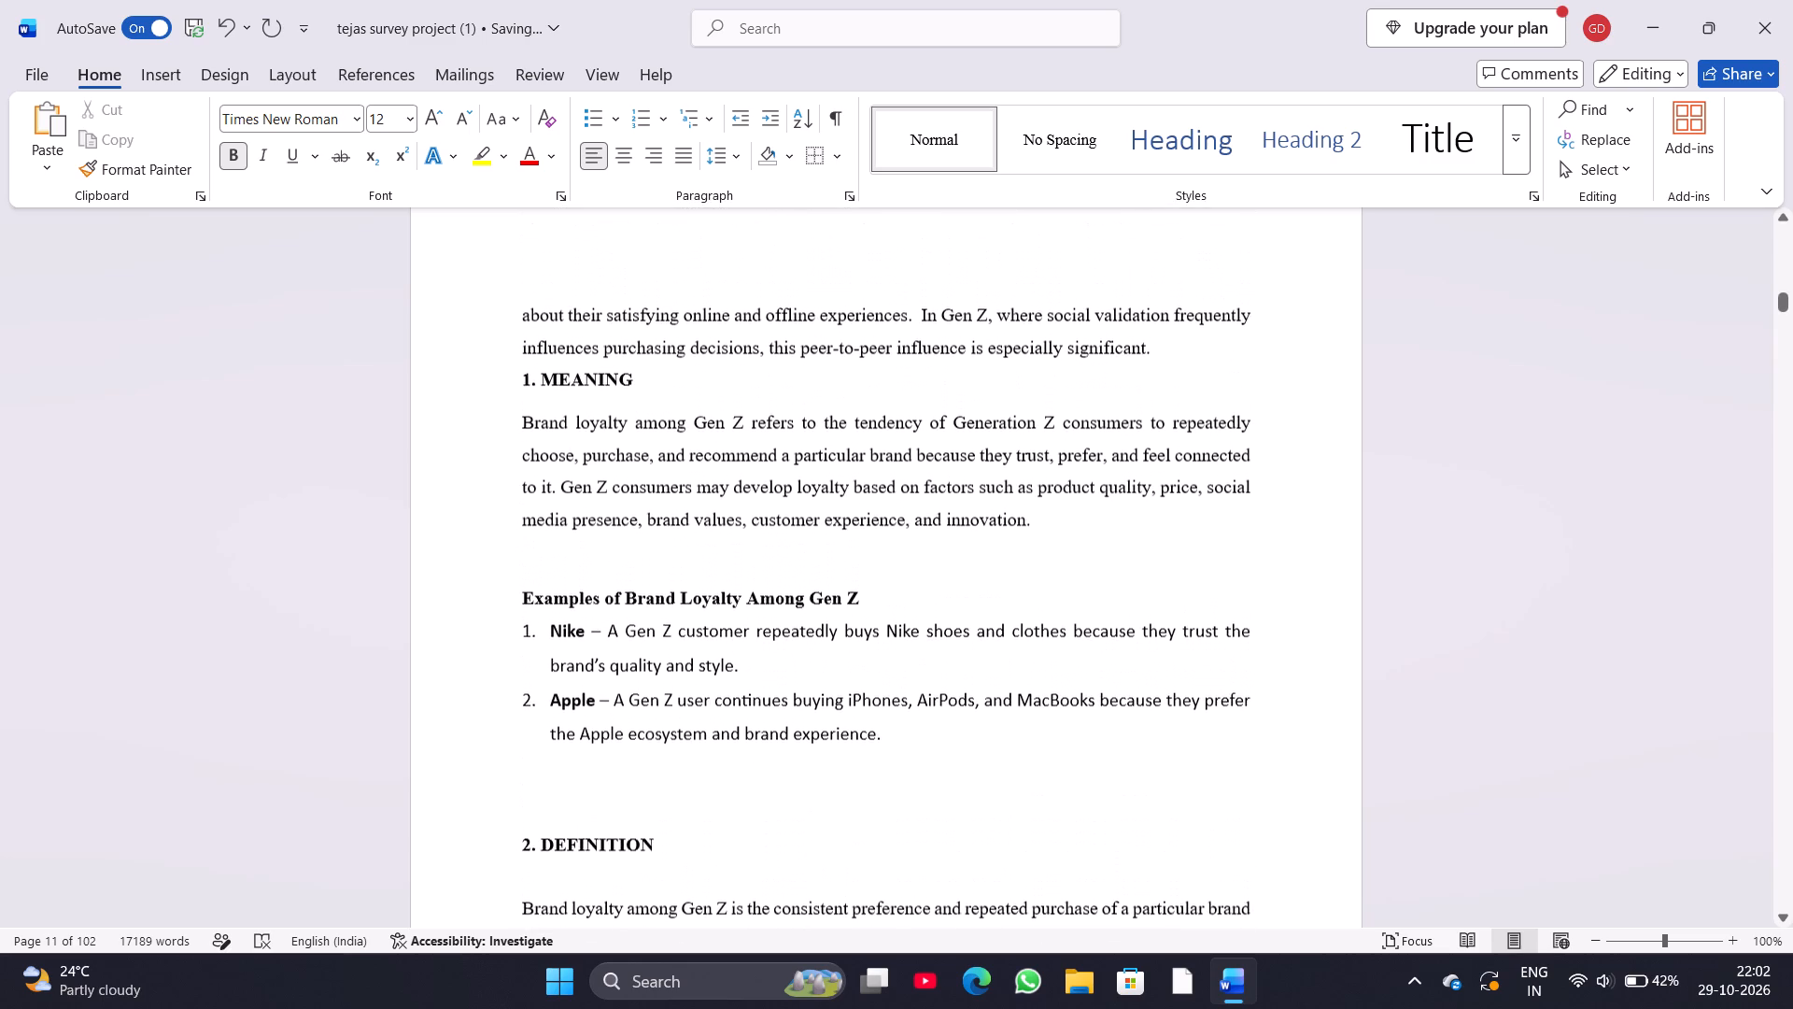
scroll(515, 720, up, 1)
click(1161, 349)
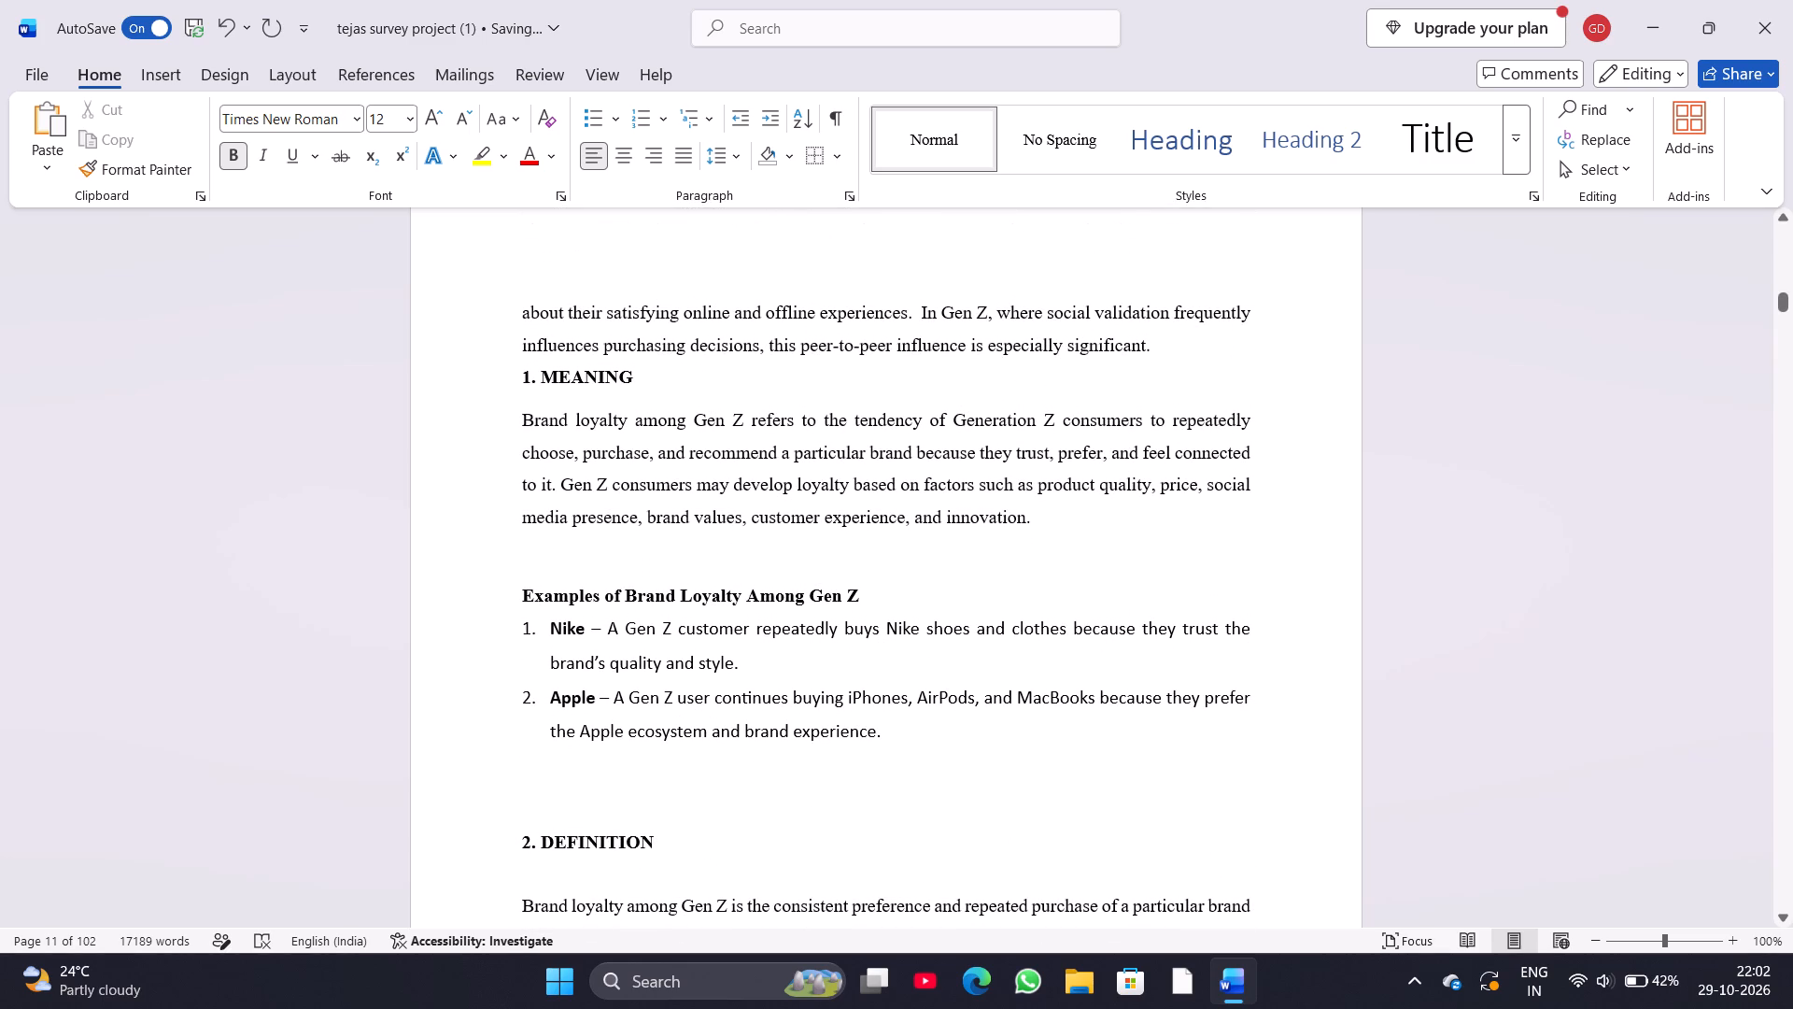
key(Return)
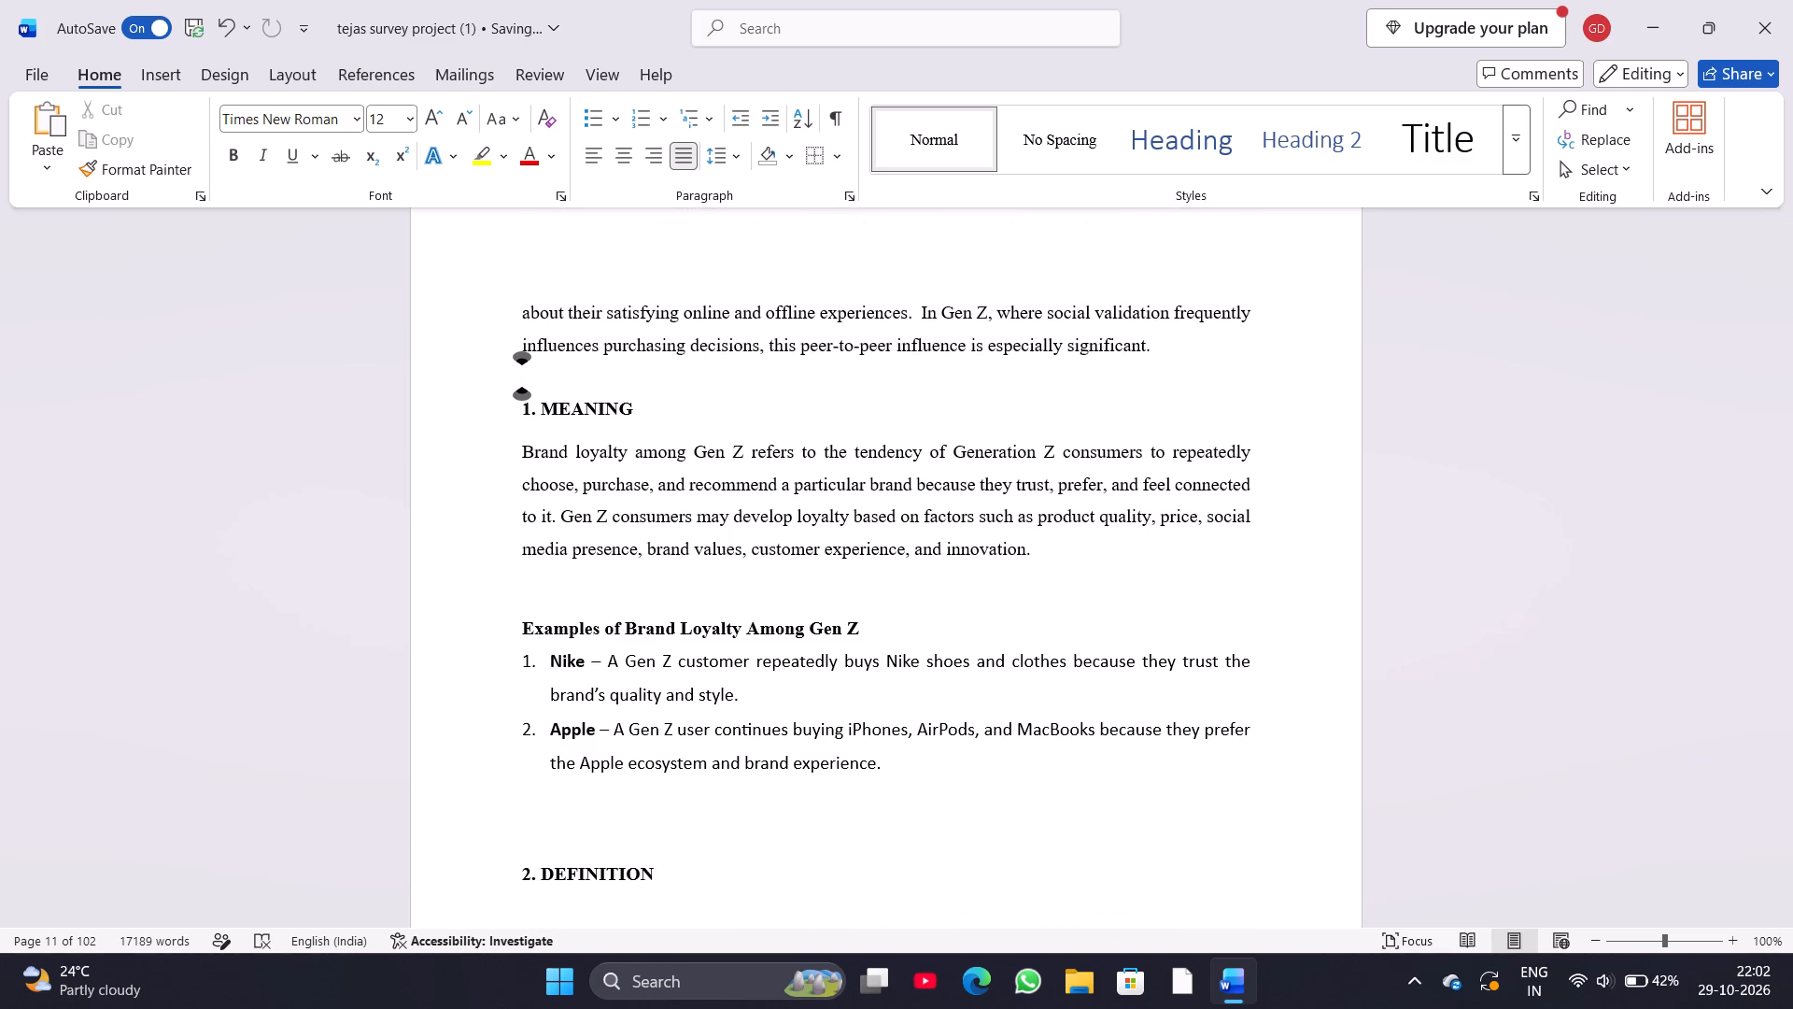
key(Return)
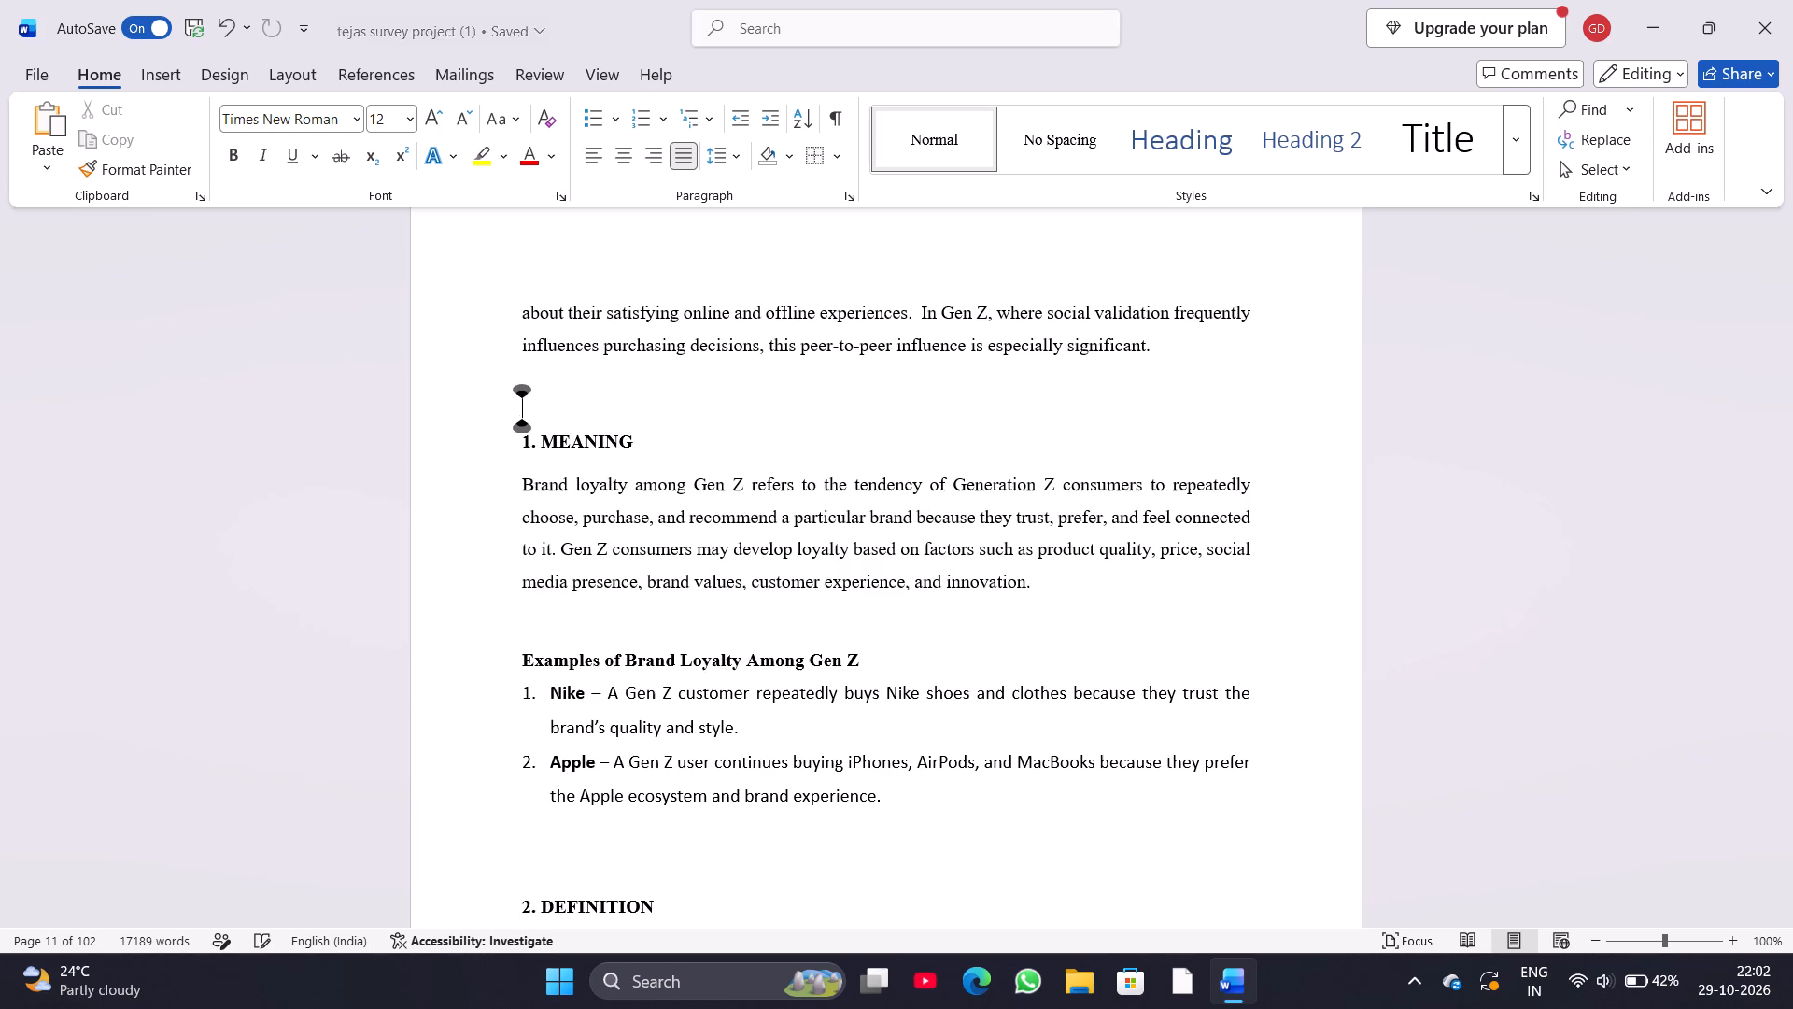
Delete the empty list item 5 between "Reduces Marketing Costs" and "Creates Positive Word-of-Mouth" on page 5, closing the gap.
scroll(1161, 349, down, 7)
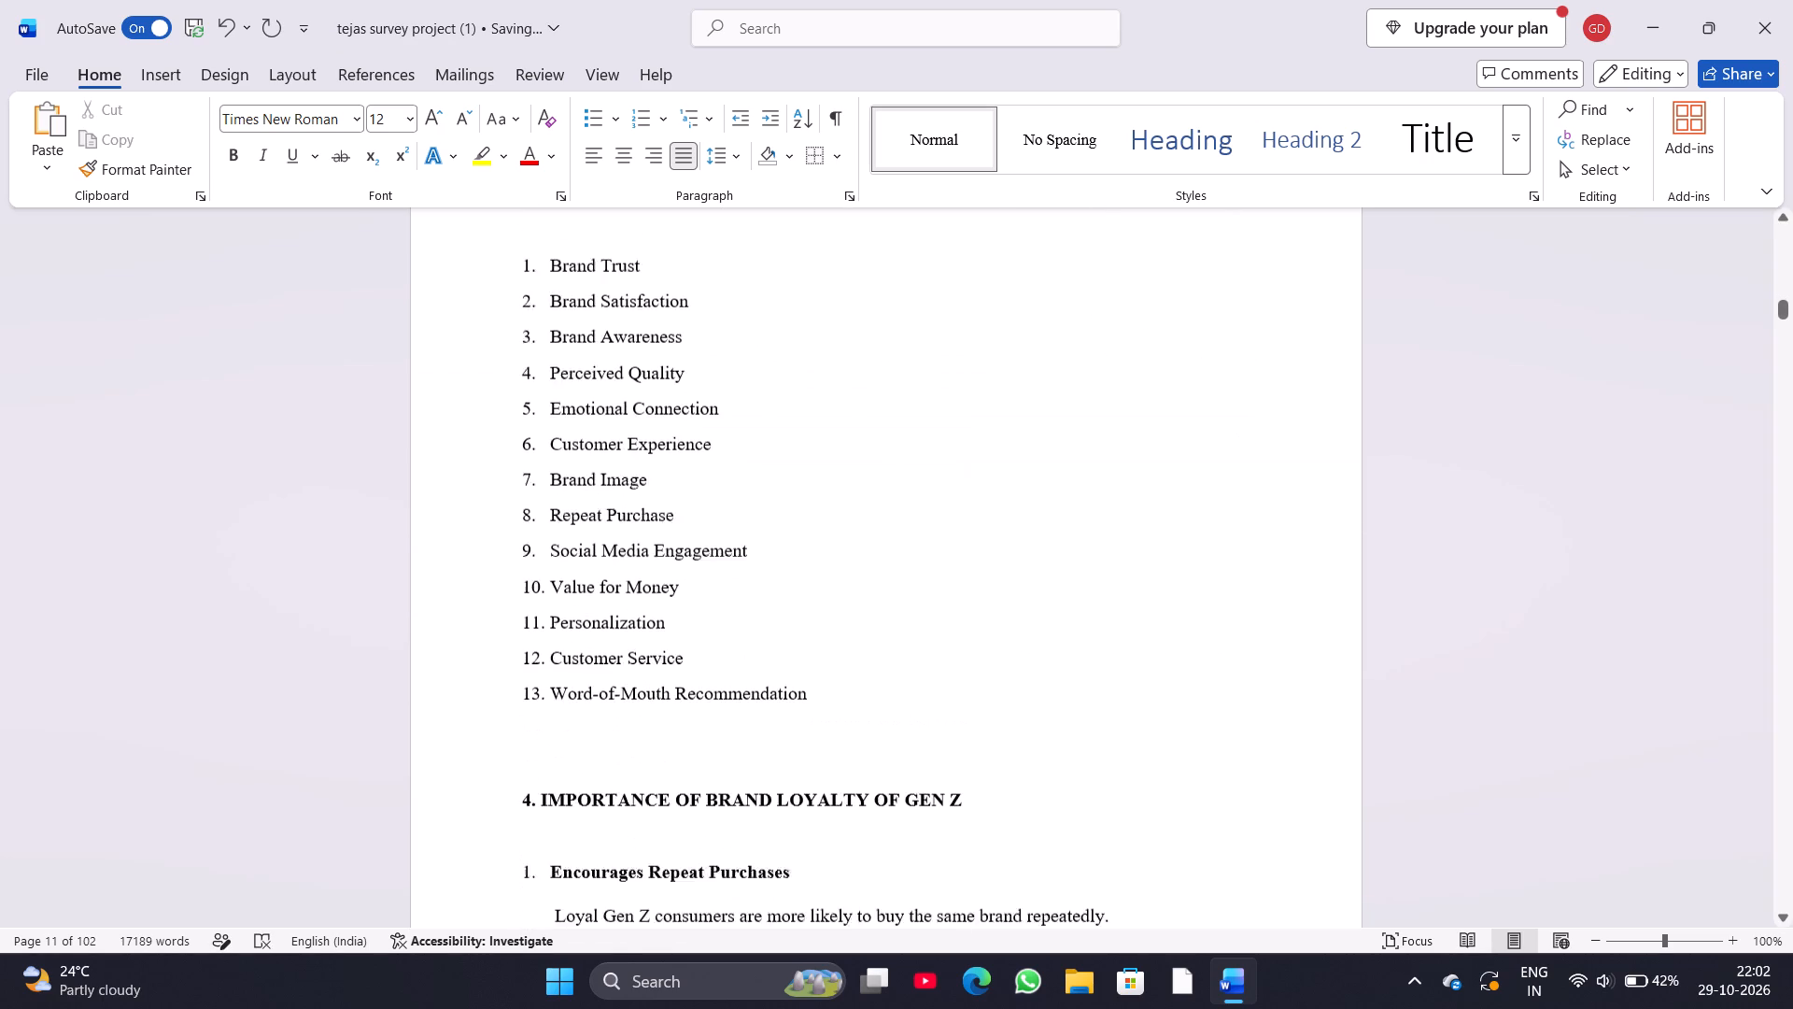
scroll(1161, 349, down, 4)
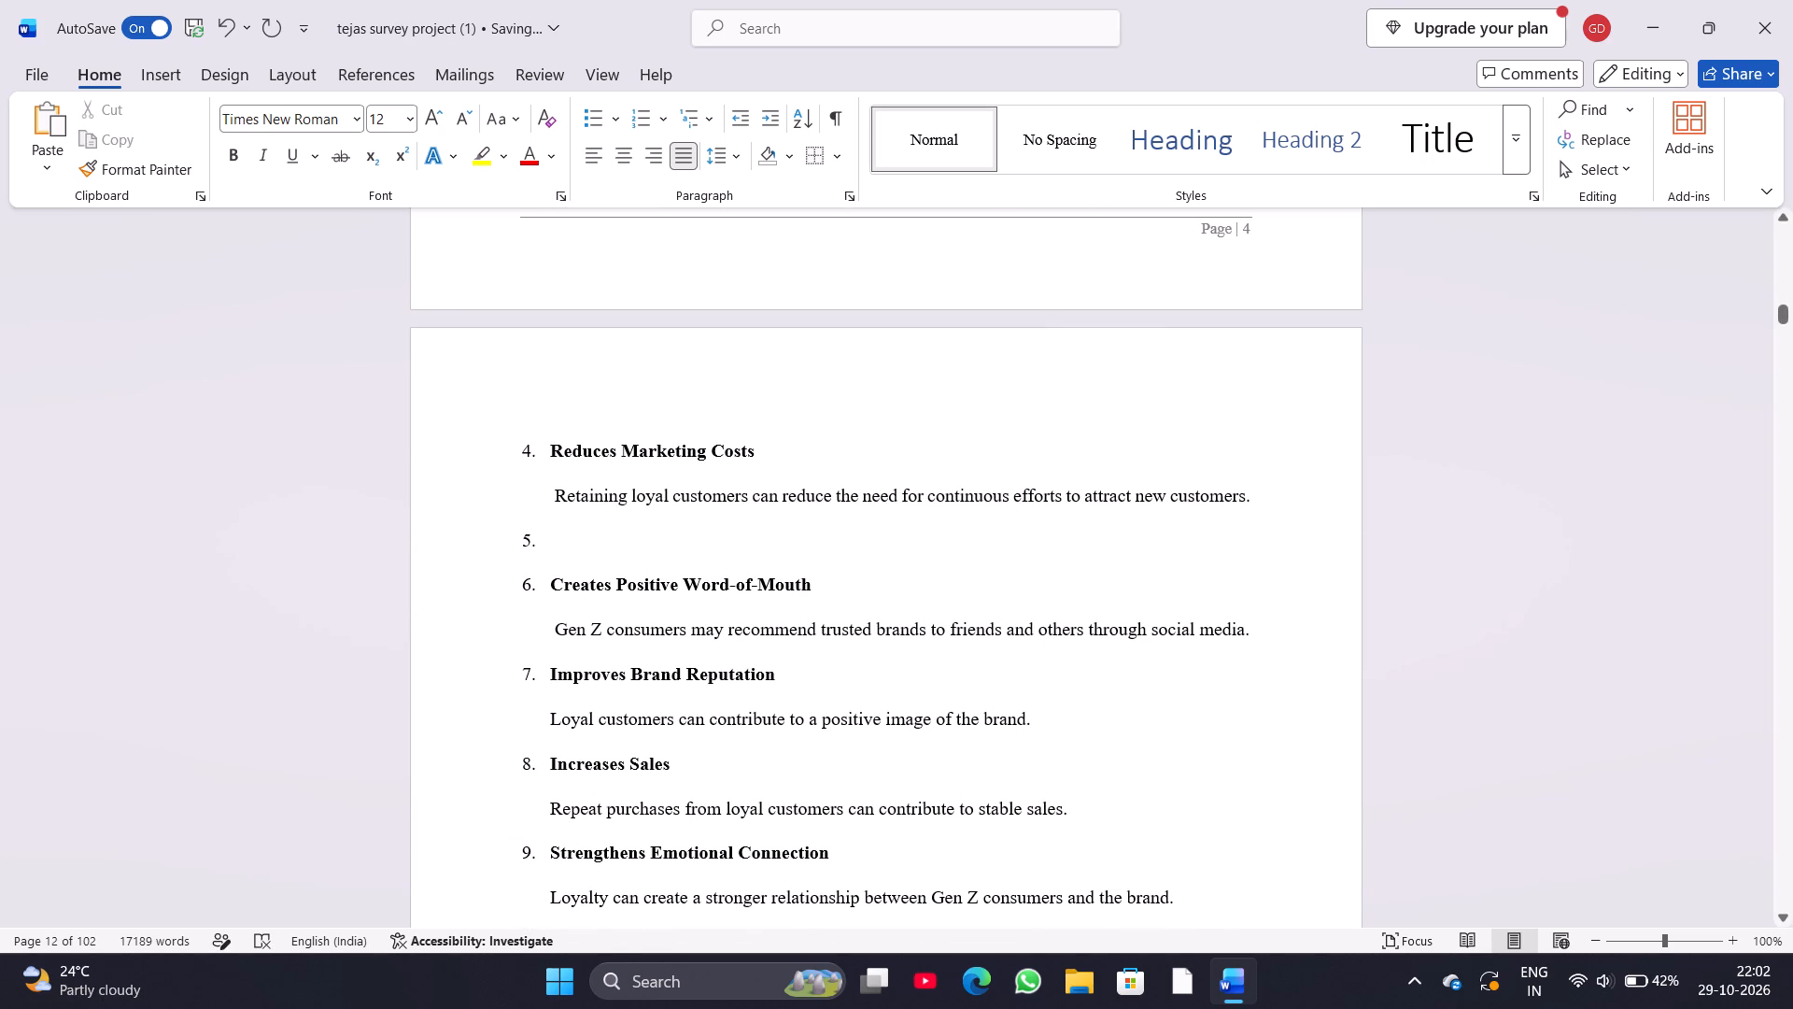
click(544, 540)
key(BackSpace)
key(BackSpace)
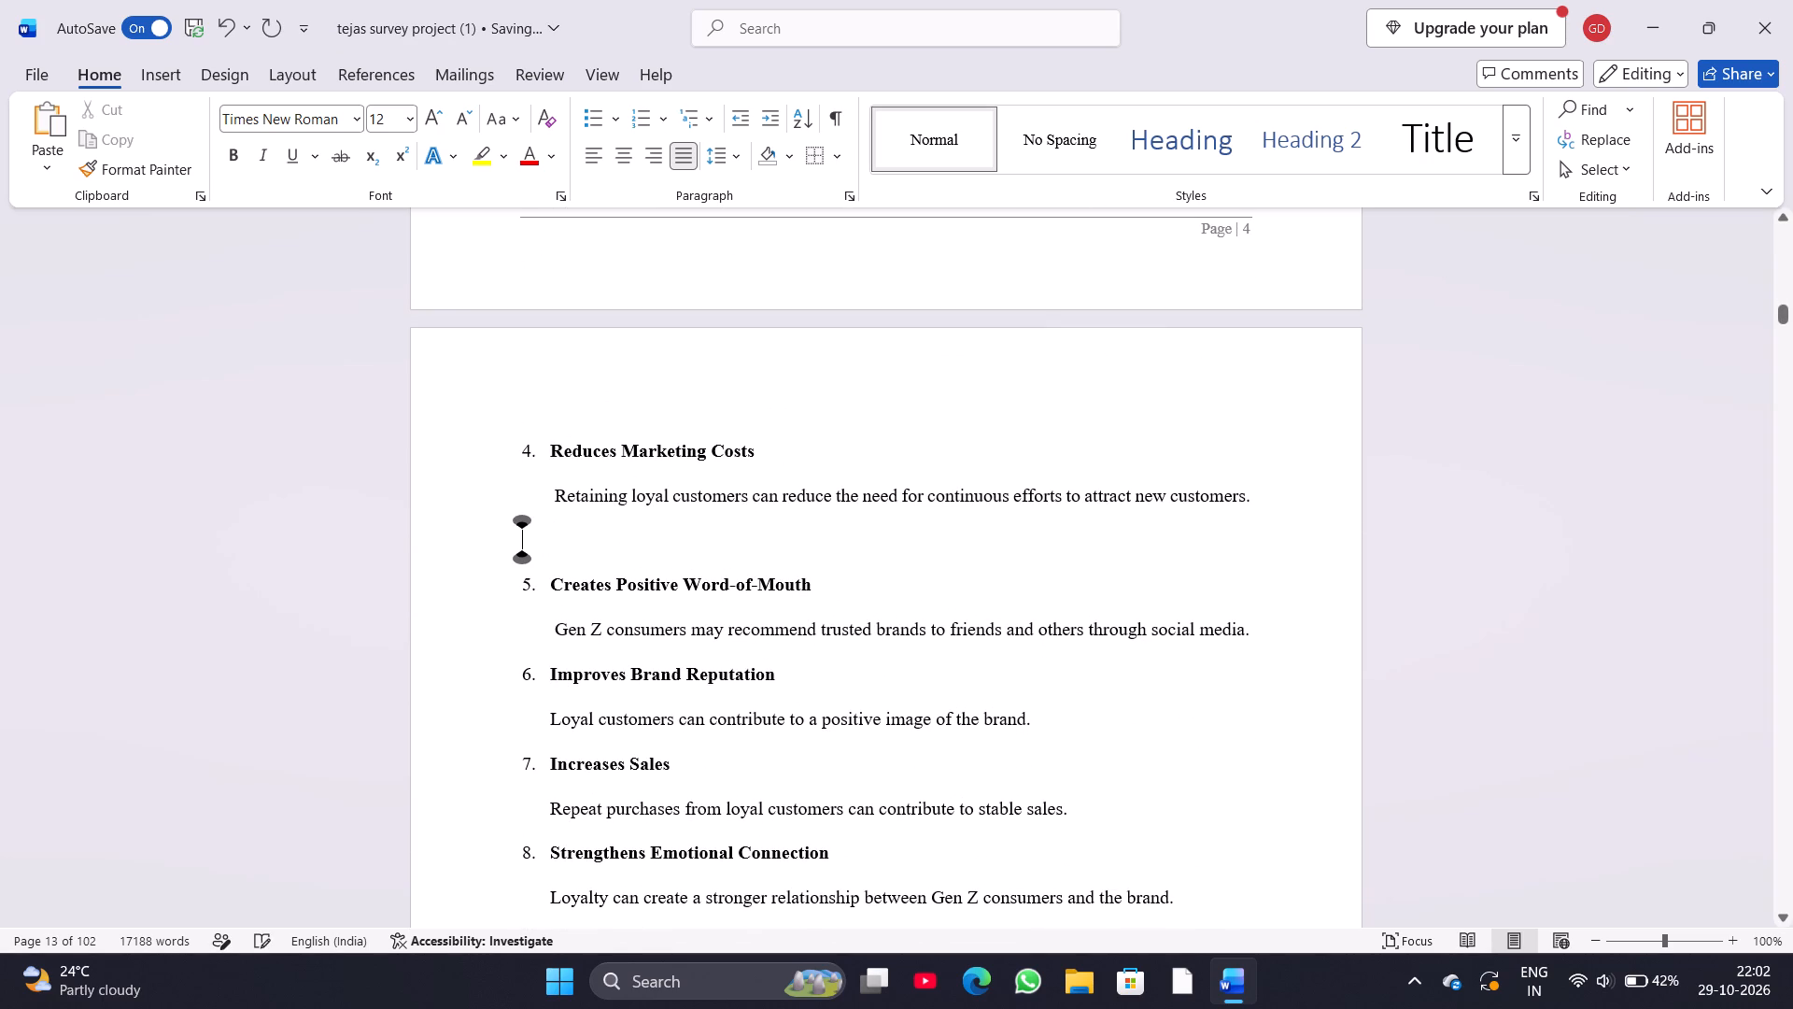
key(BackSpace)
Insert two empty lines before the heading "5. FACTORS OF BRAND LOYALTY OF GEN Z" to push it onto page 6.
scroll(544, 540, down, 1)
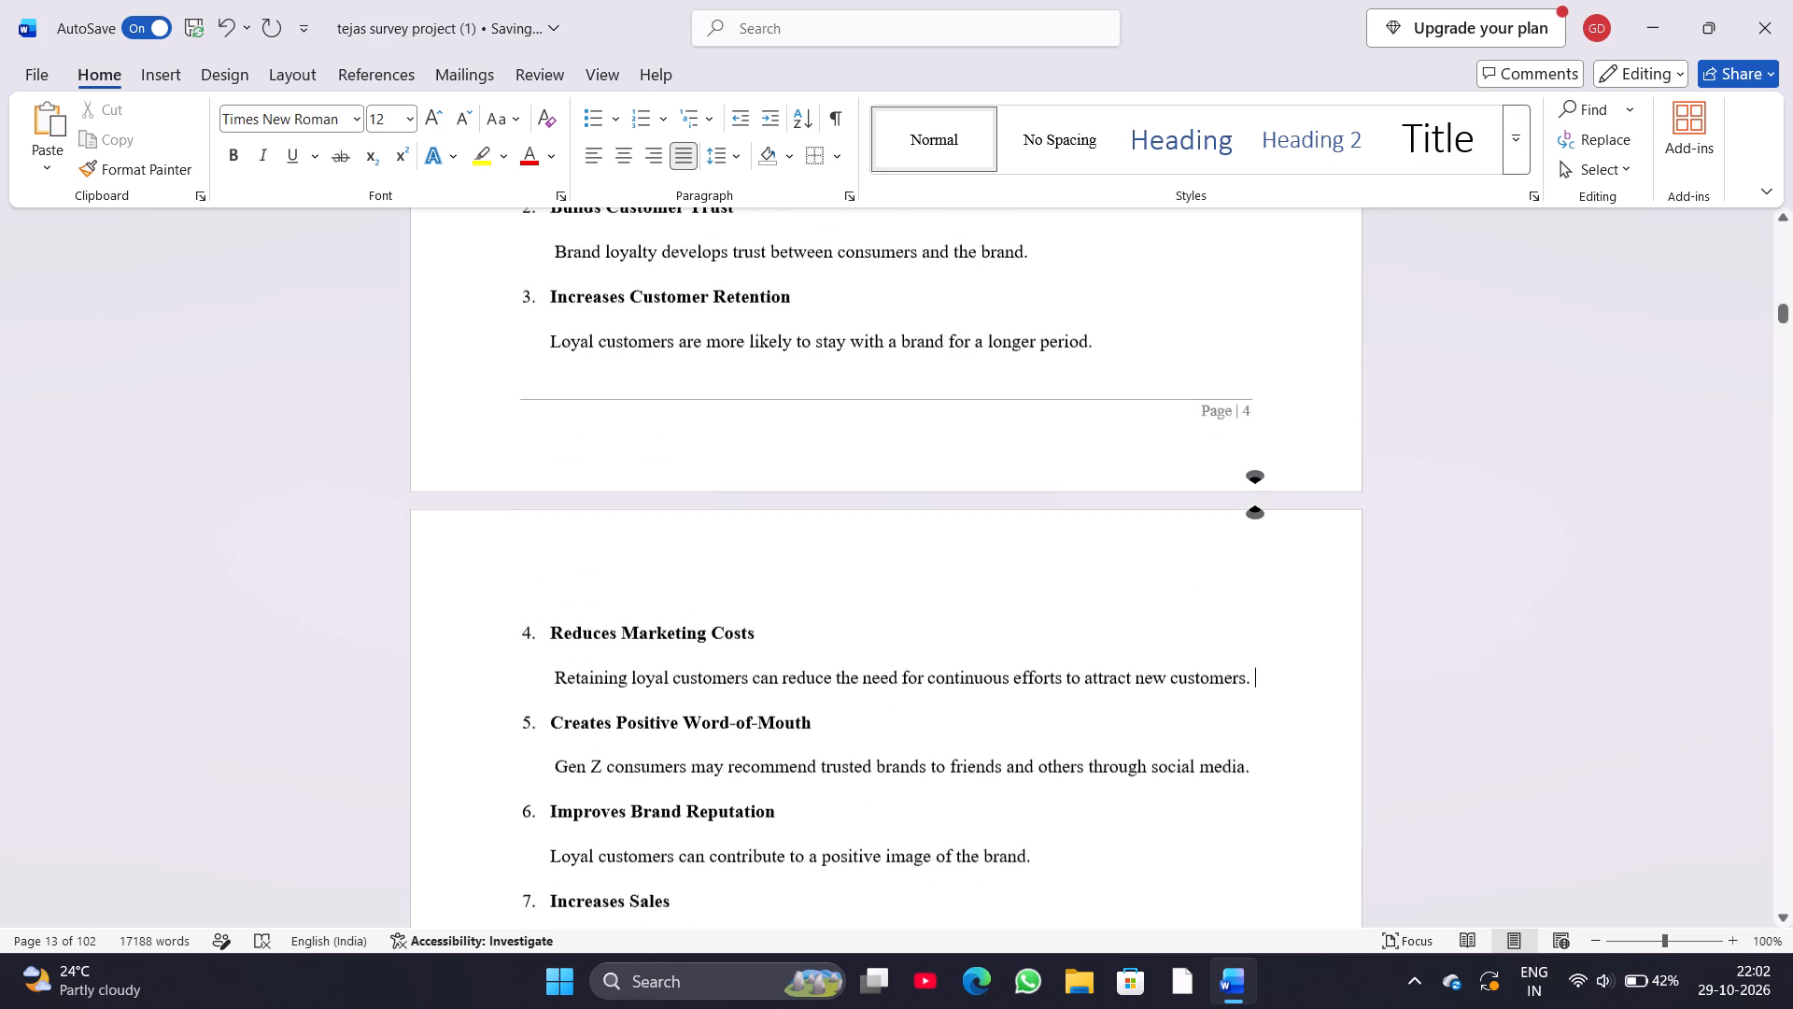
scroll(544, 540, down, 2)
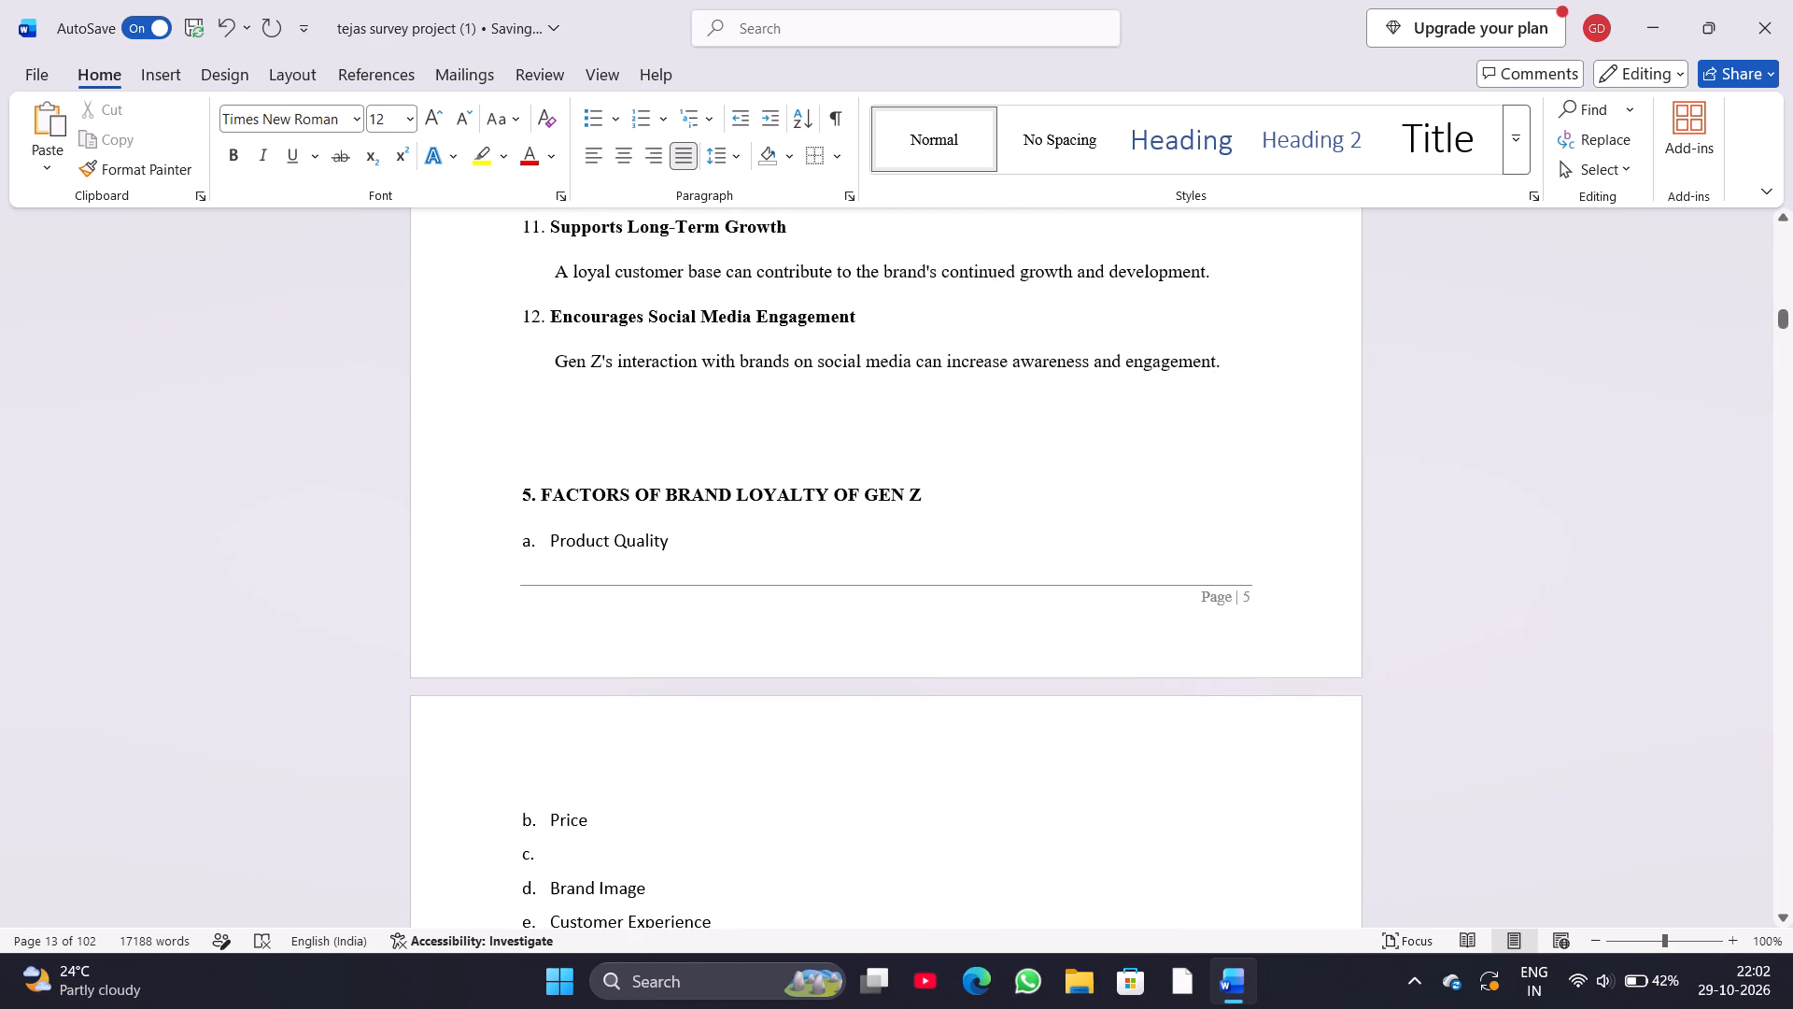
click(512, 493)
key(Return)
key(Return)
Delete the empty list item c between "Price" and "Brand Image", closing the gap.
scroll(512, 493, down, 4)
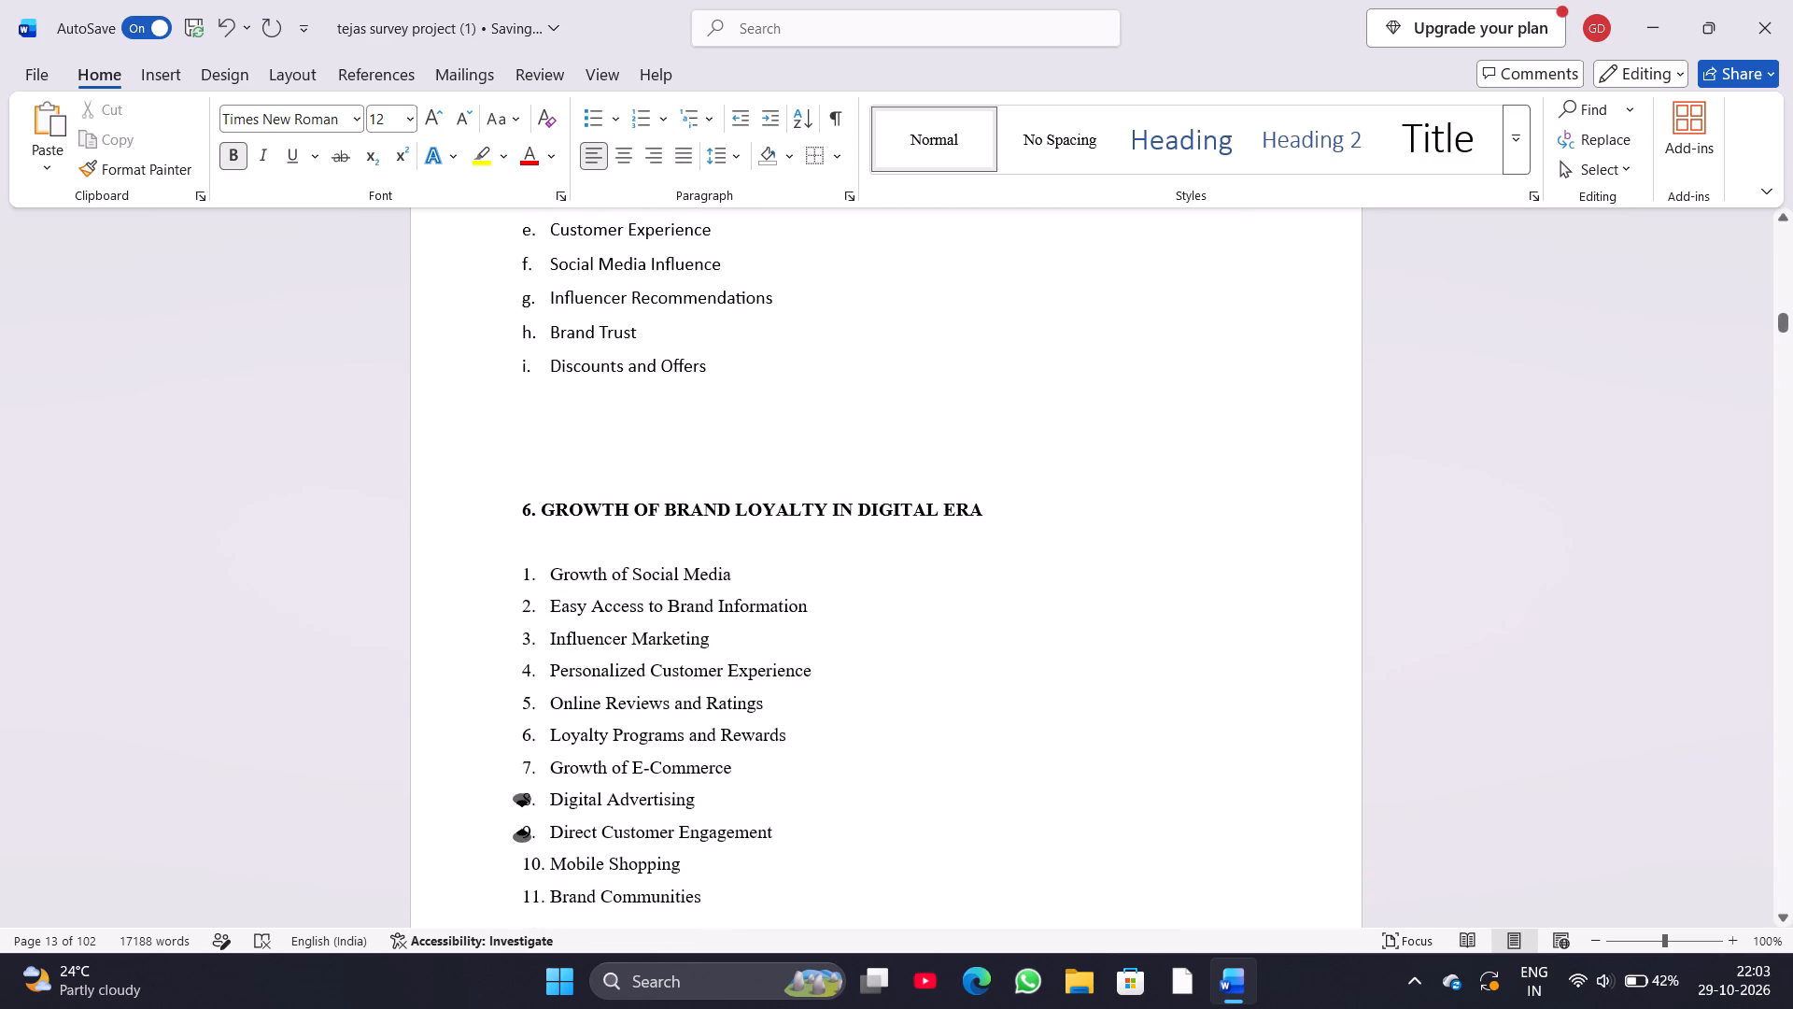
scroll(512, 493, up, 1)
click(557, 371)
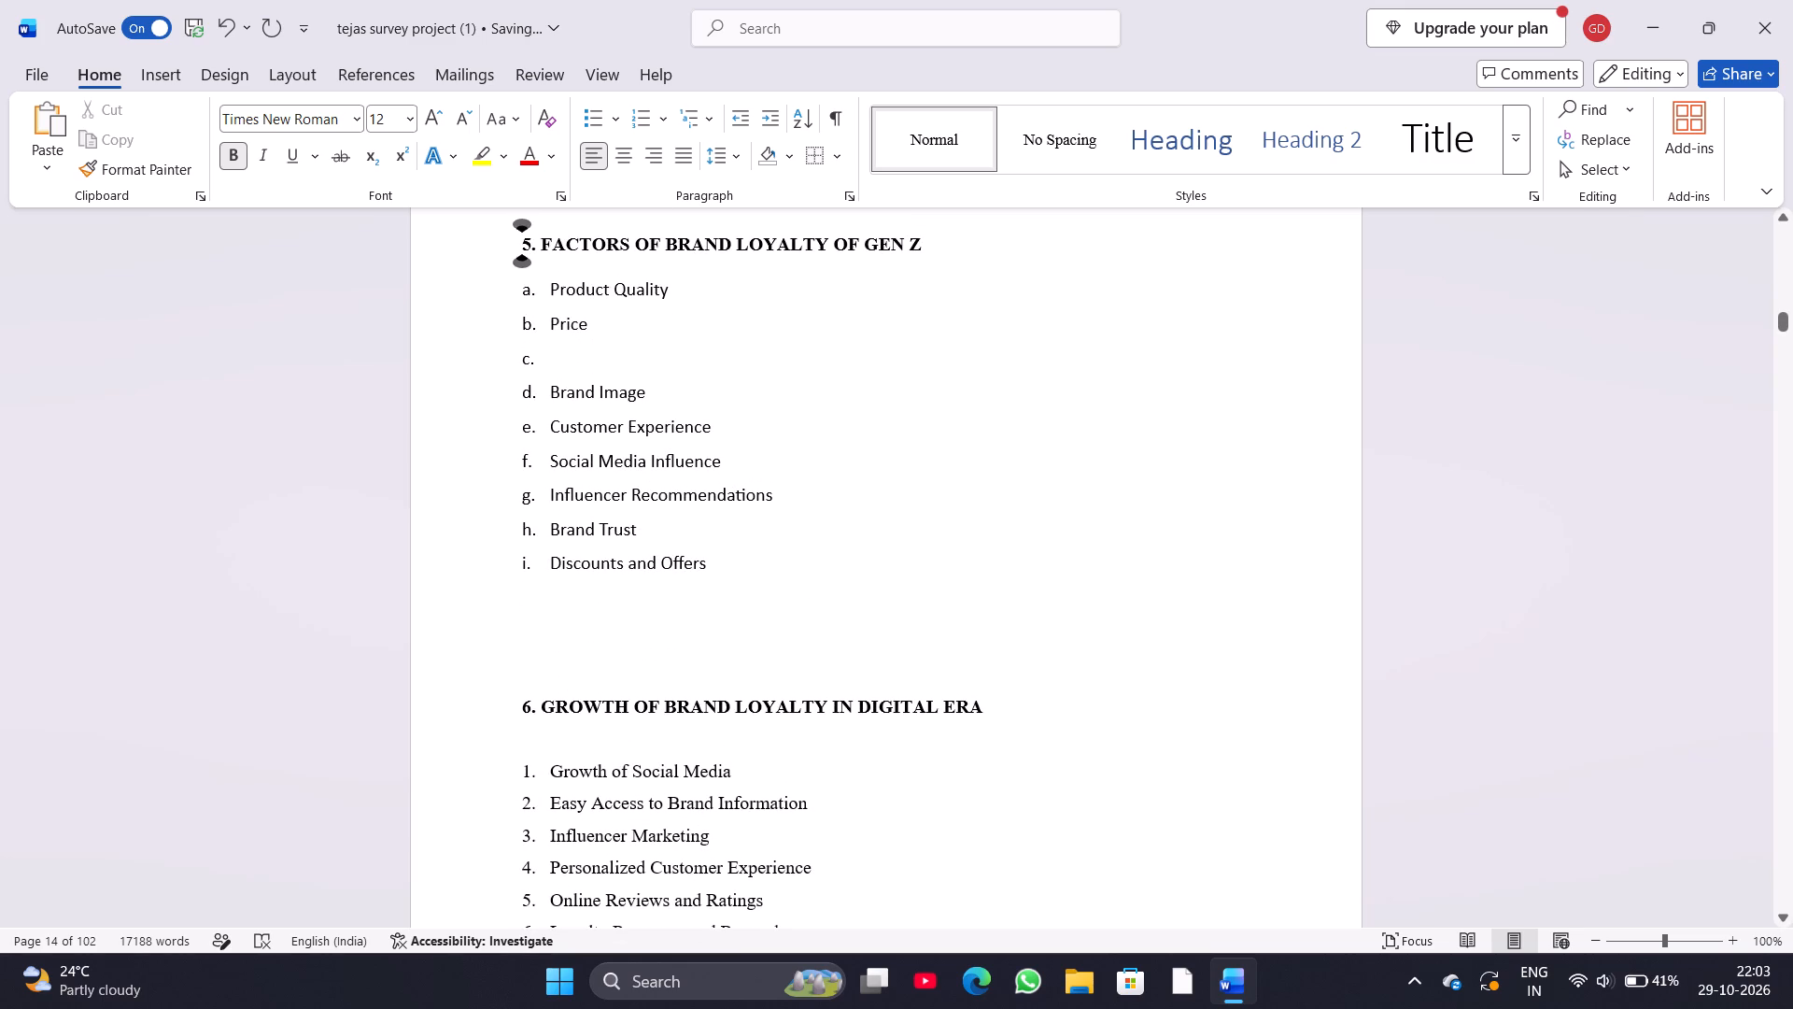
key(BackSpace)
key(BackSpace)
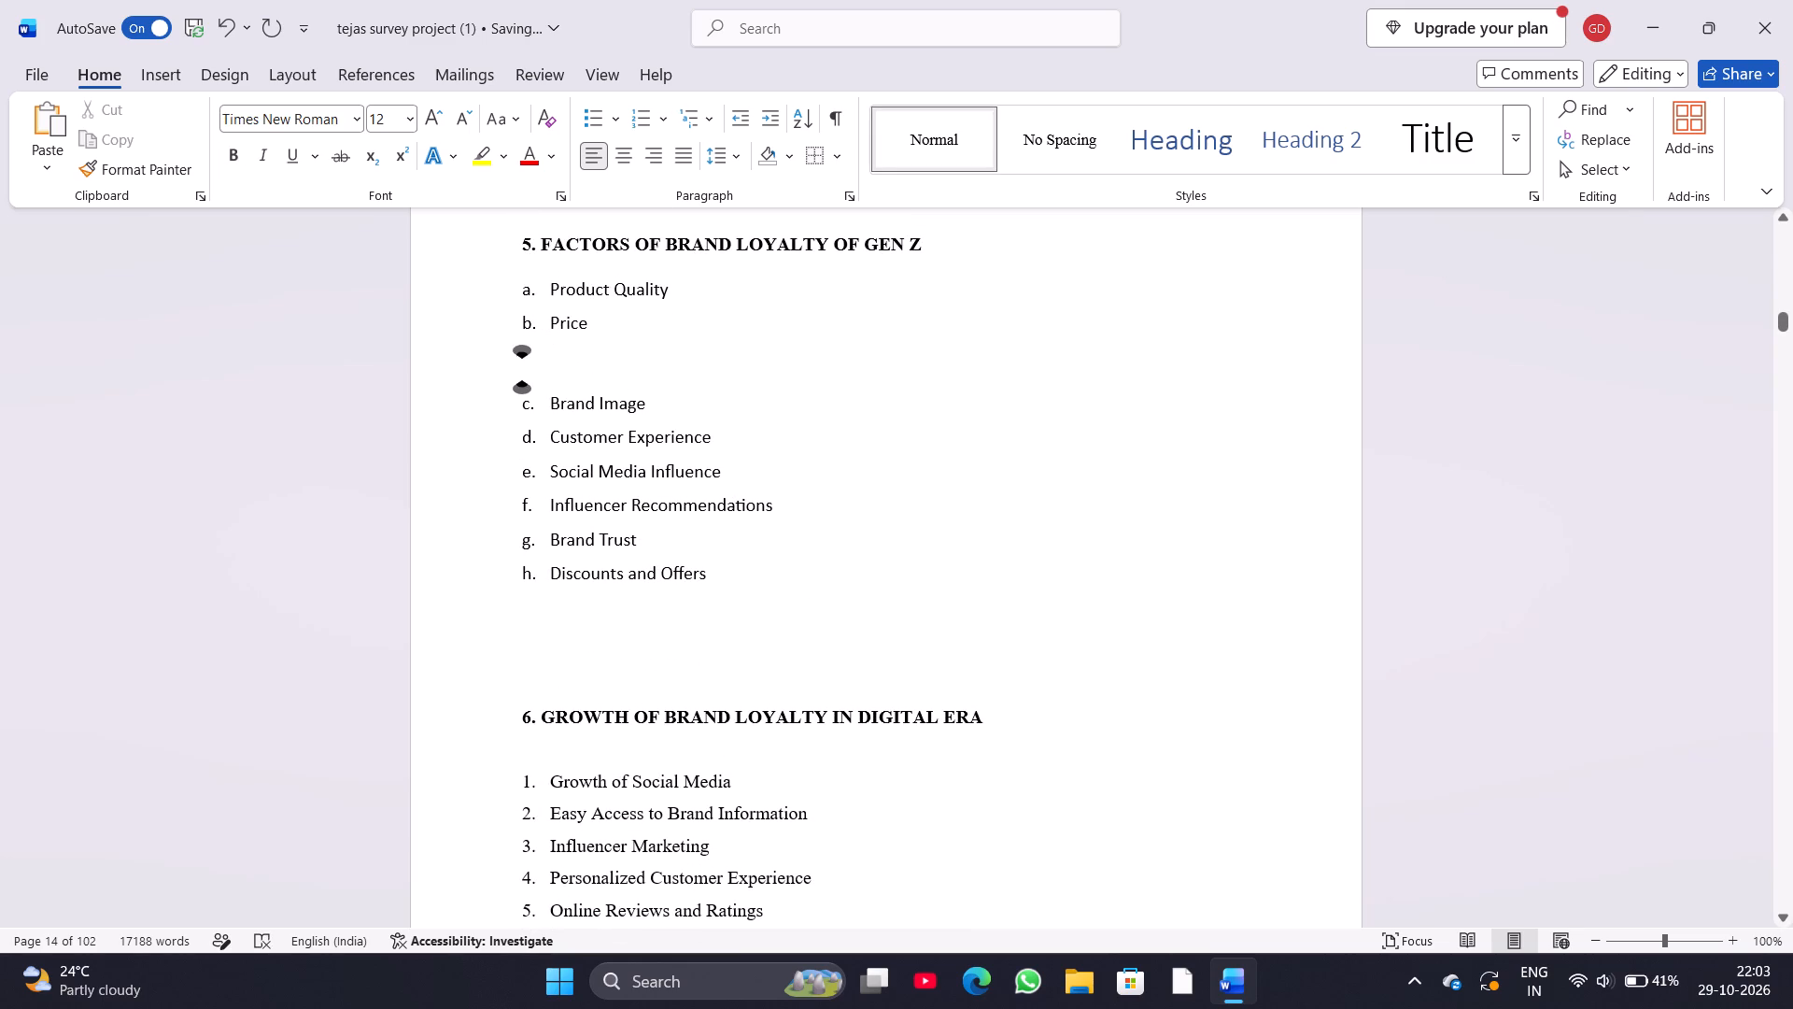
key(BackSpace)
Insert two empty lines before the "PART B" heading to push it onto page 7.
scroll(557, 371, down, 4)
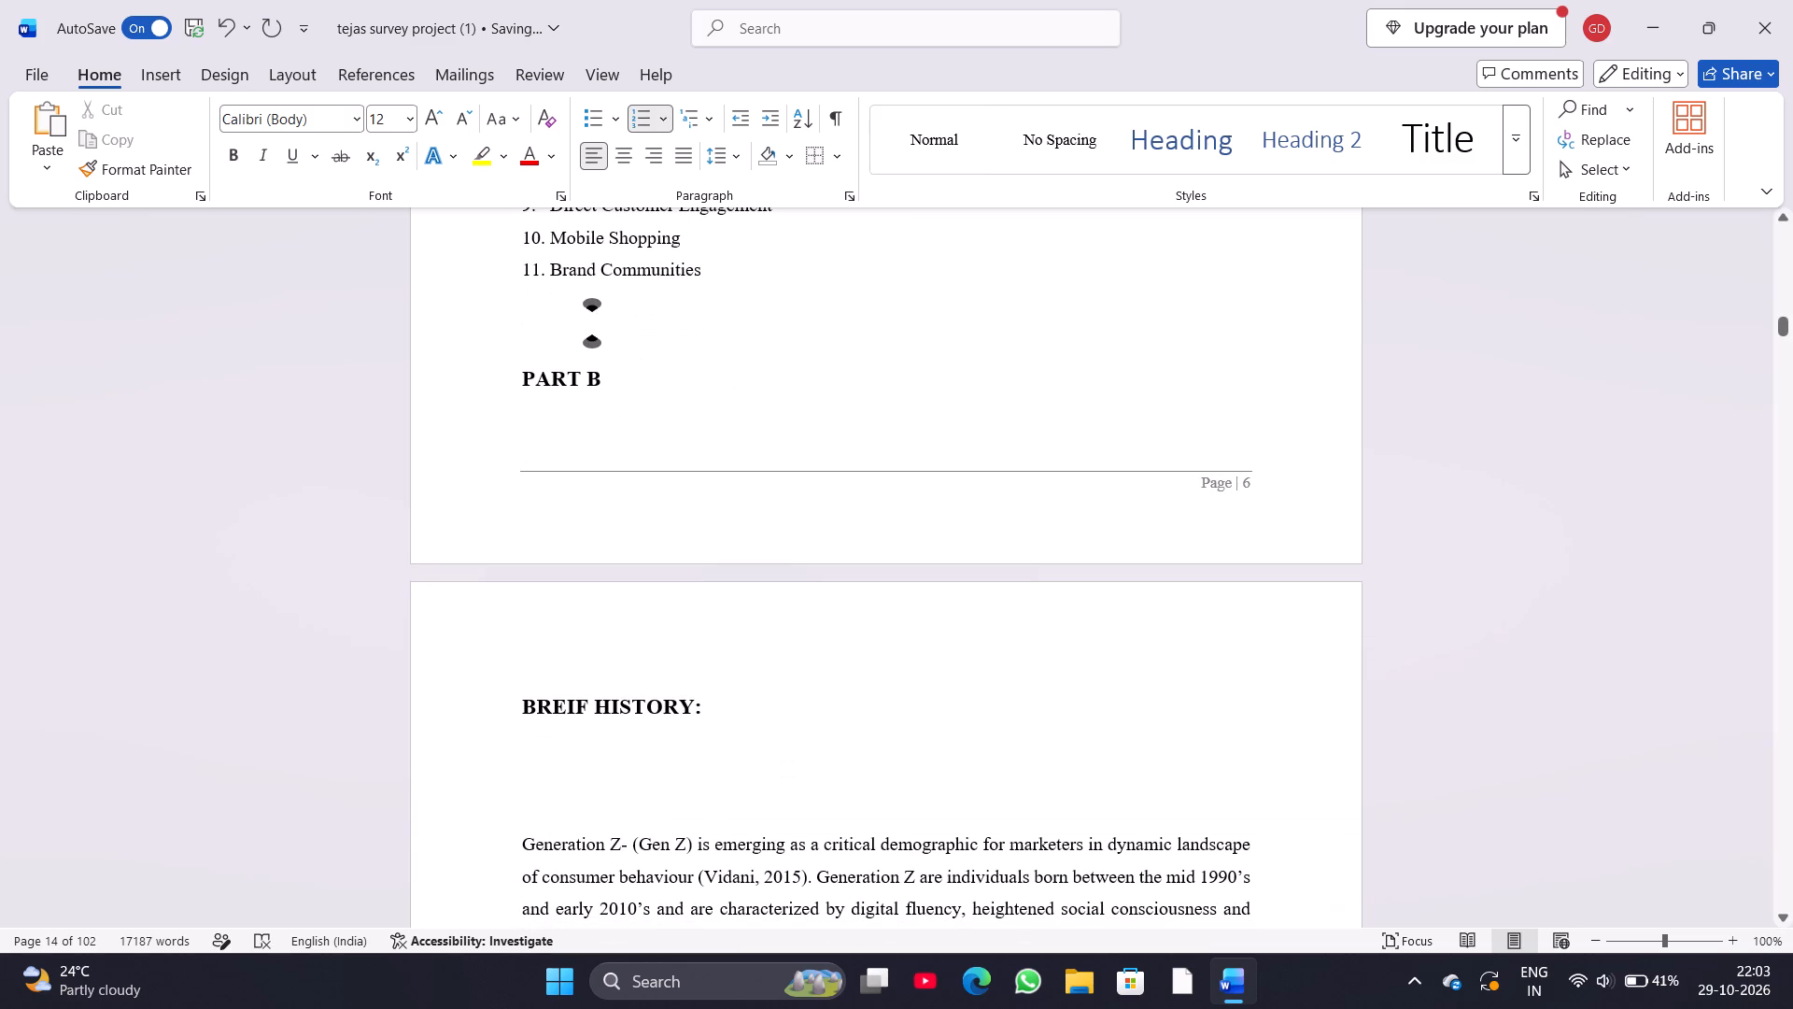
click(511, 378)
key(Return)
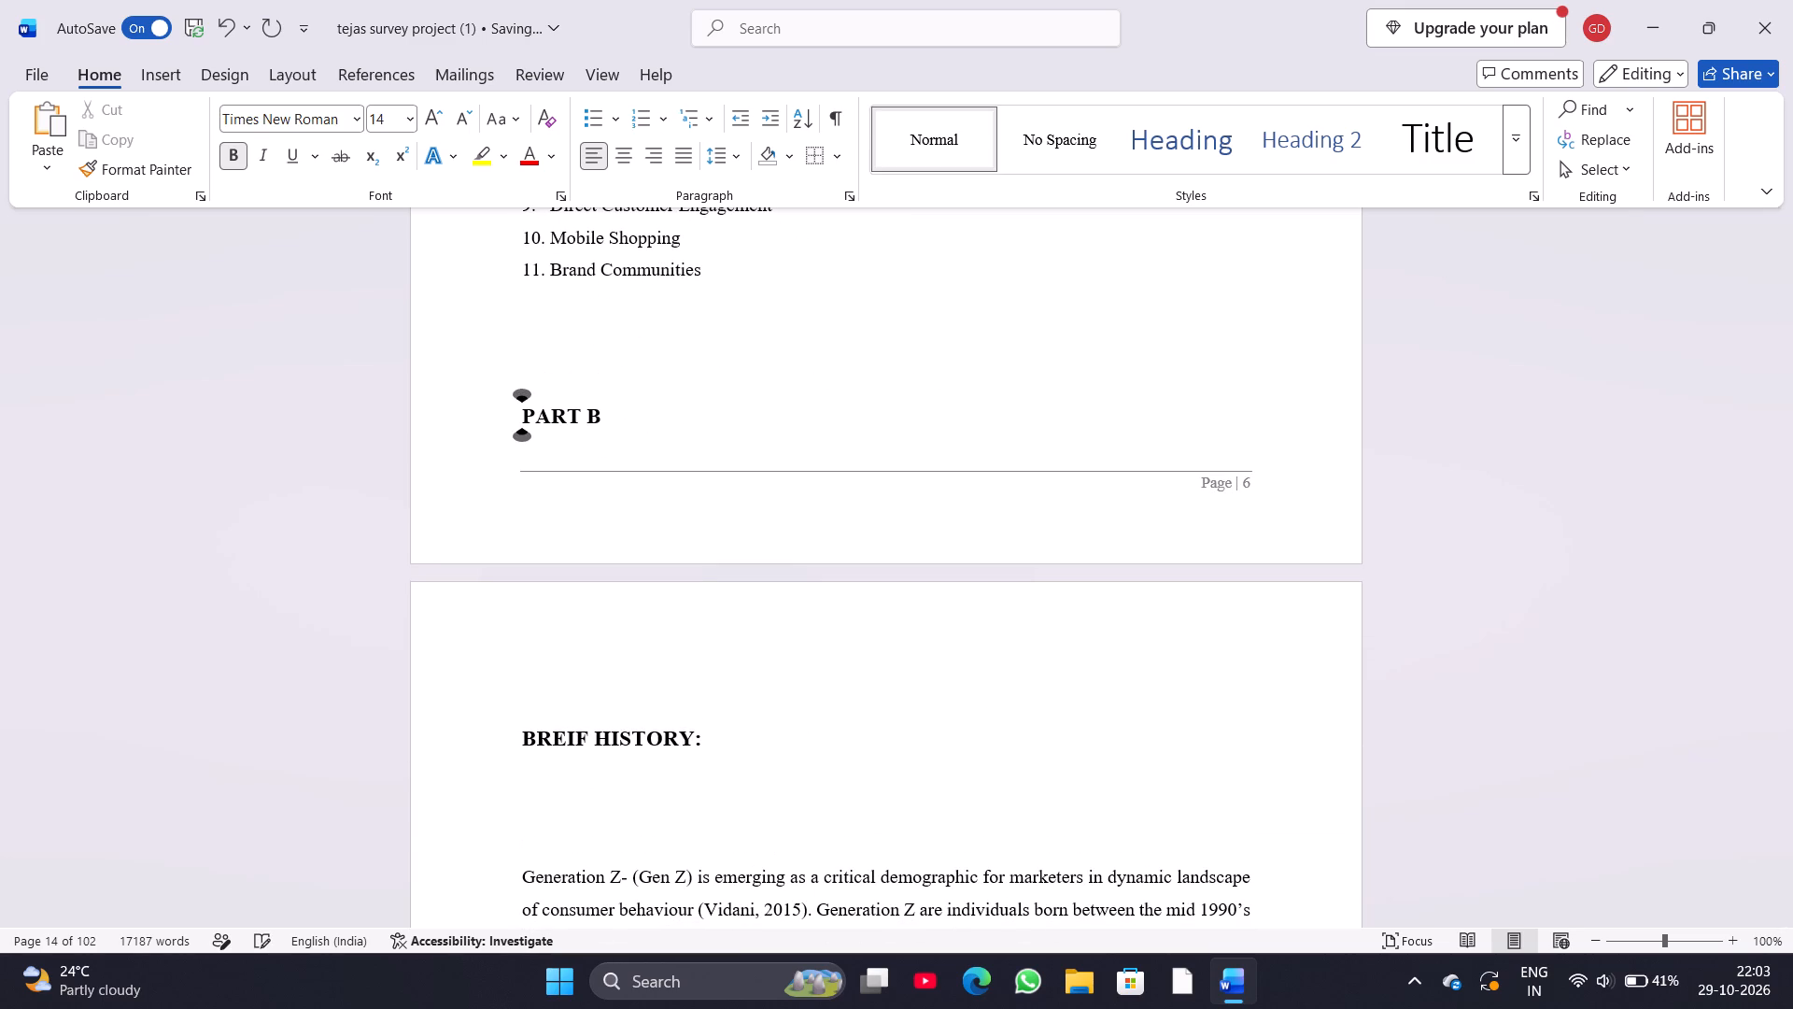
key(Return)
Delete the extra empty line between "BREIF HISTORY:" and the paragraph starting "Generation Z- (Gen Z) is emerging".
scroll(511, 378, down, 5)
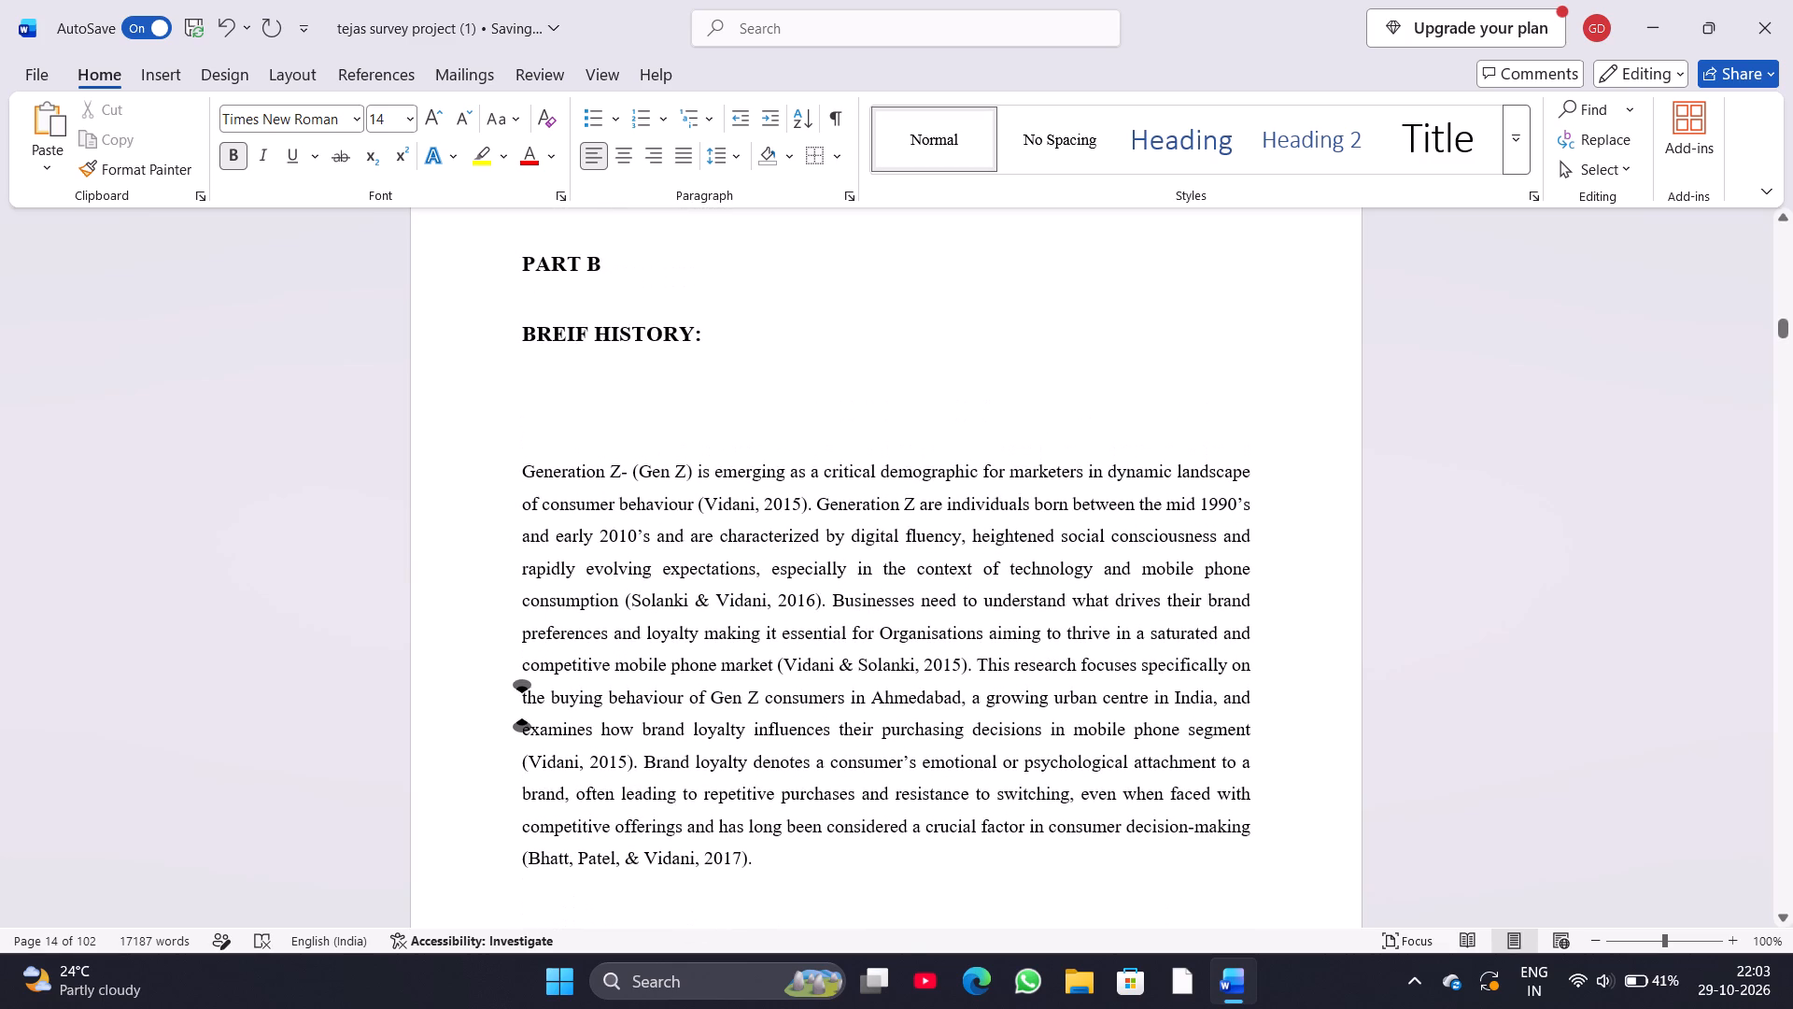
click(517, 473)
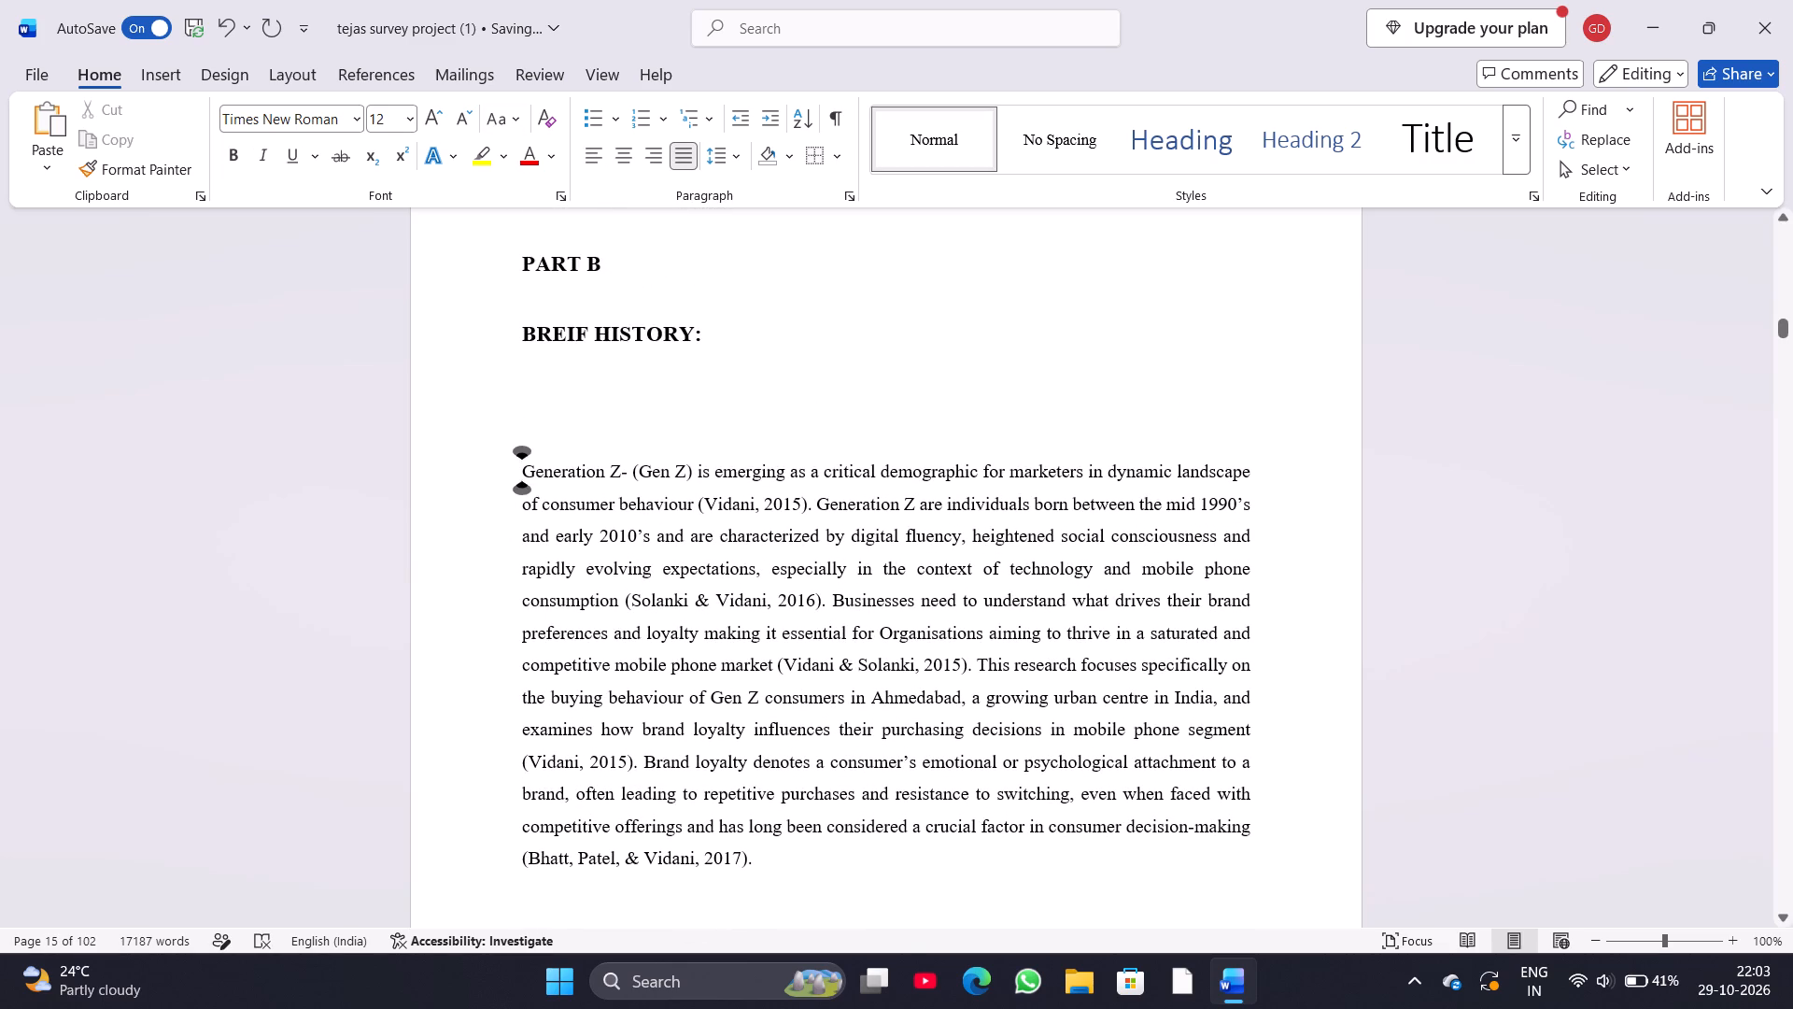
key(BackSpace)
key(BackSpace)
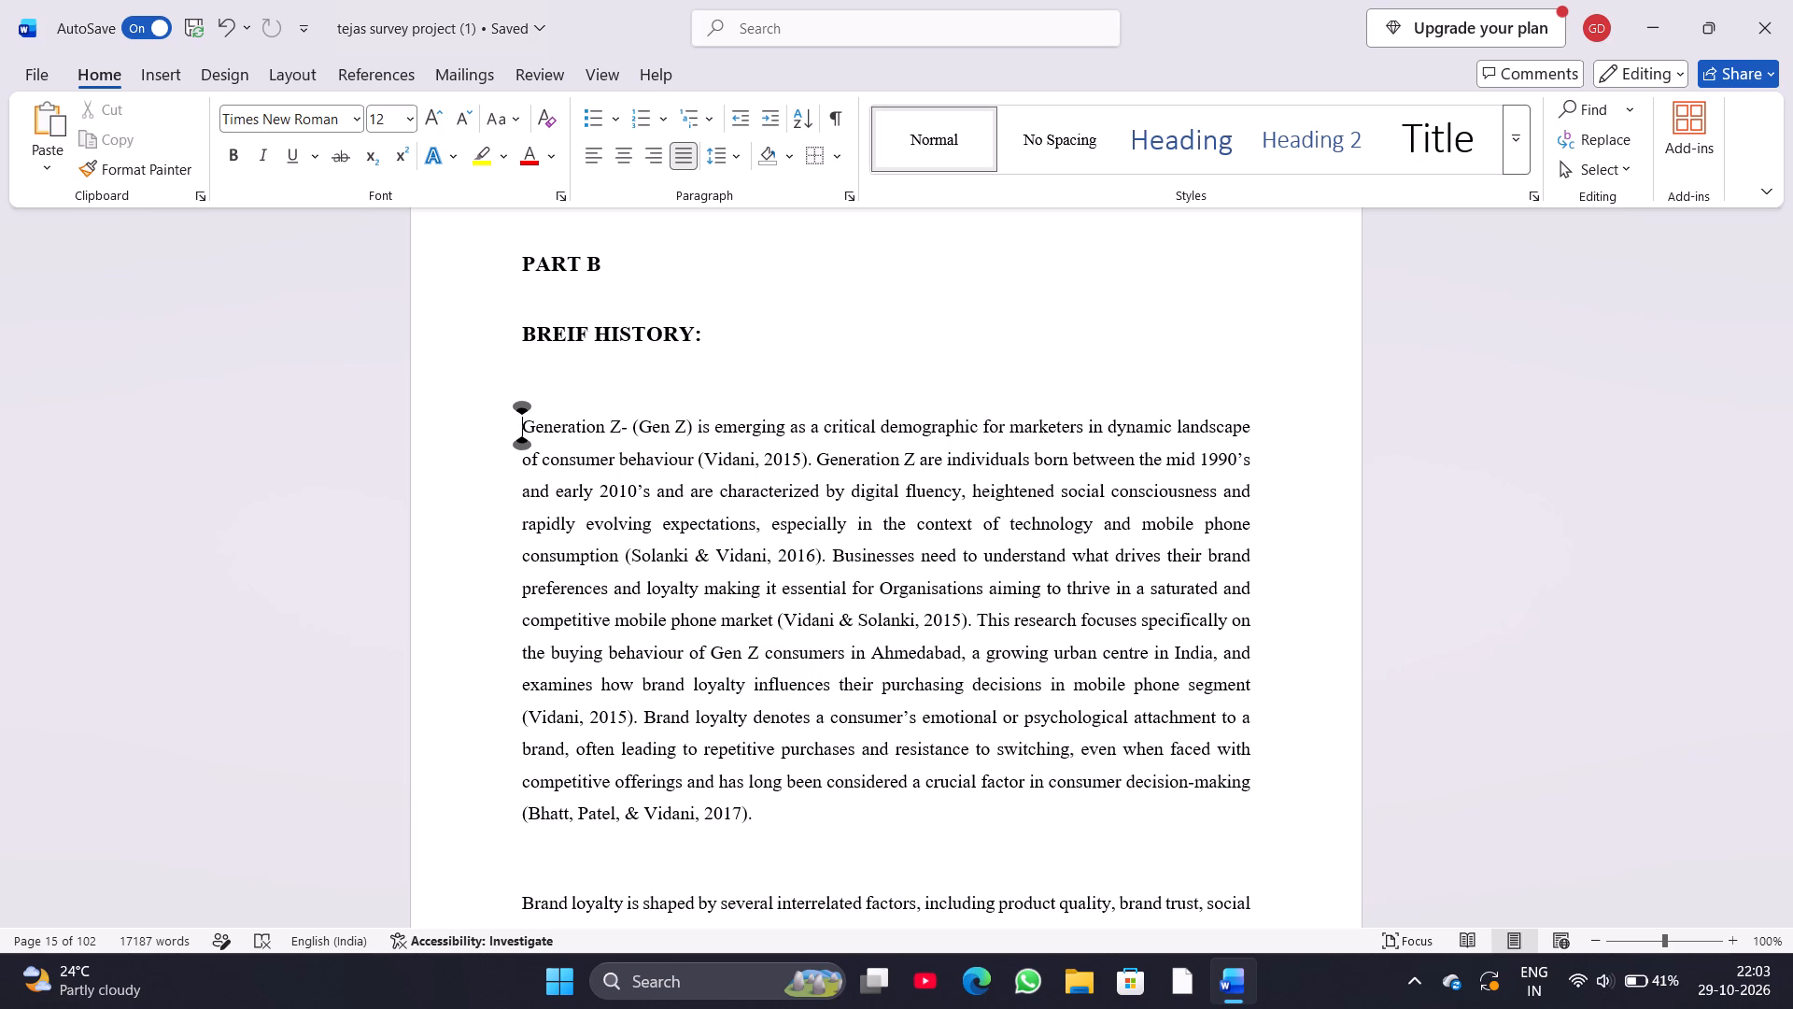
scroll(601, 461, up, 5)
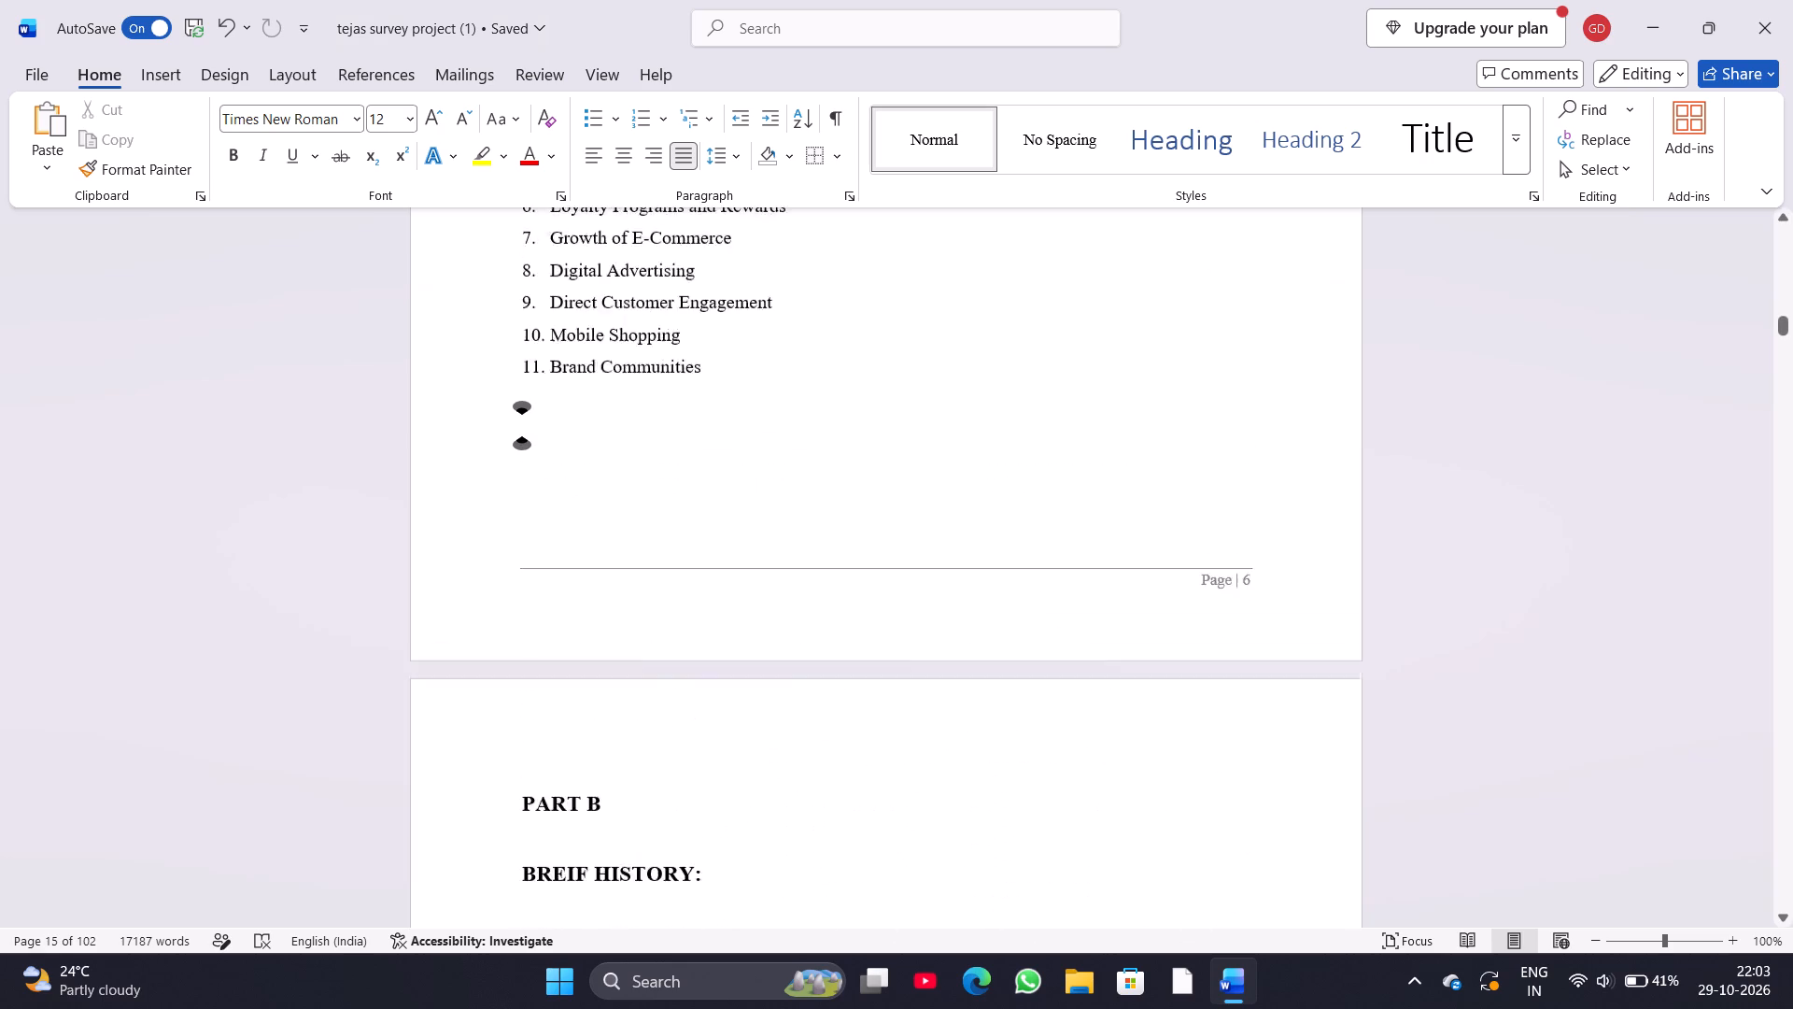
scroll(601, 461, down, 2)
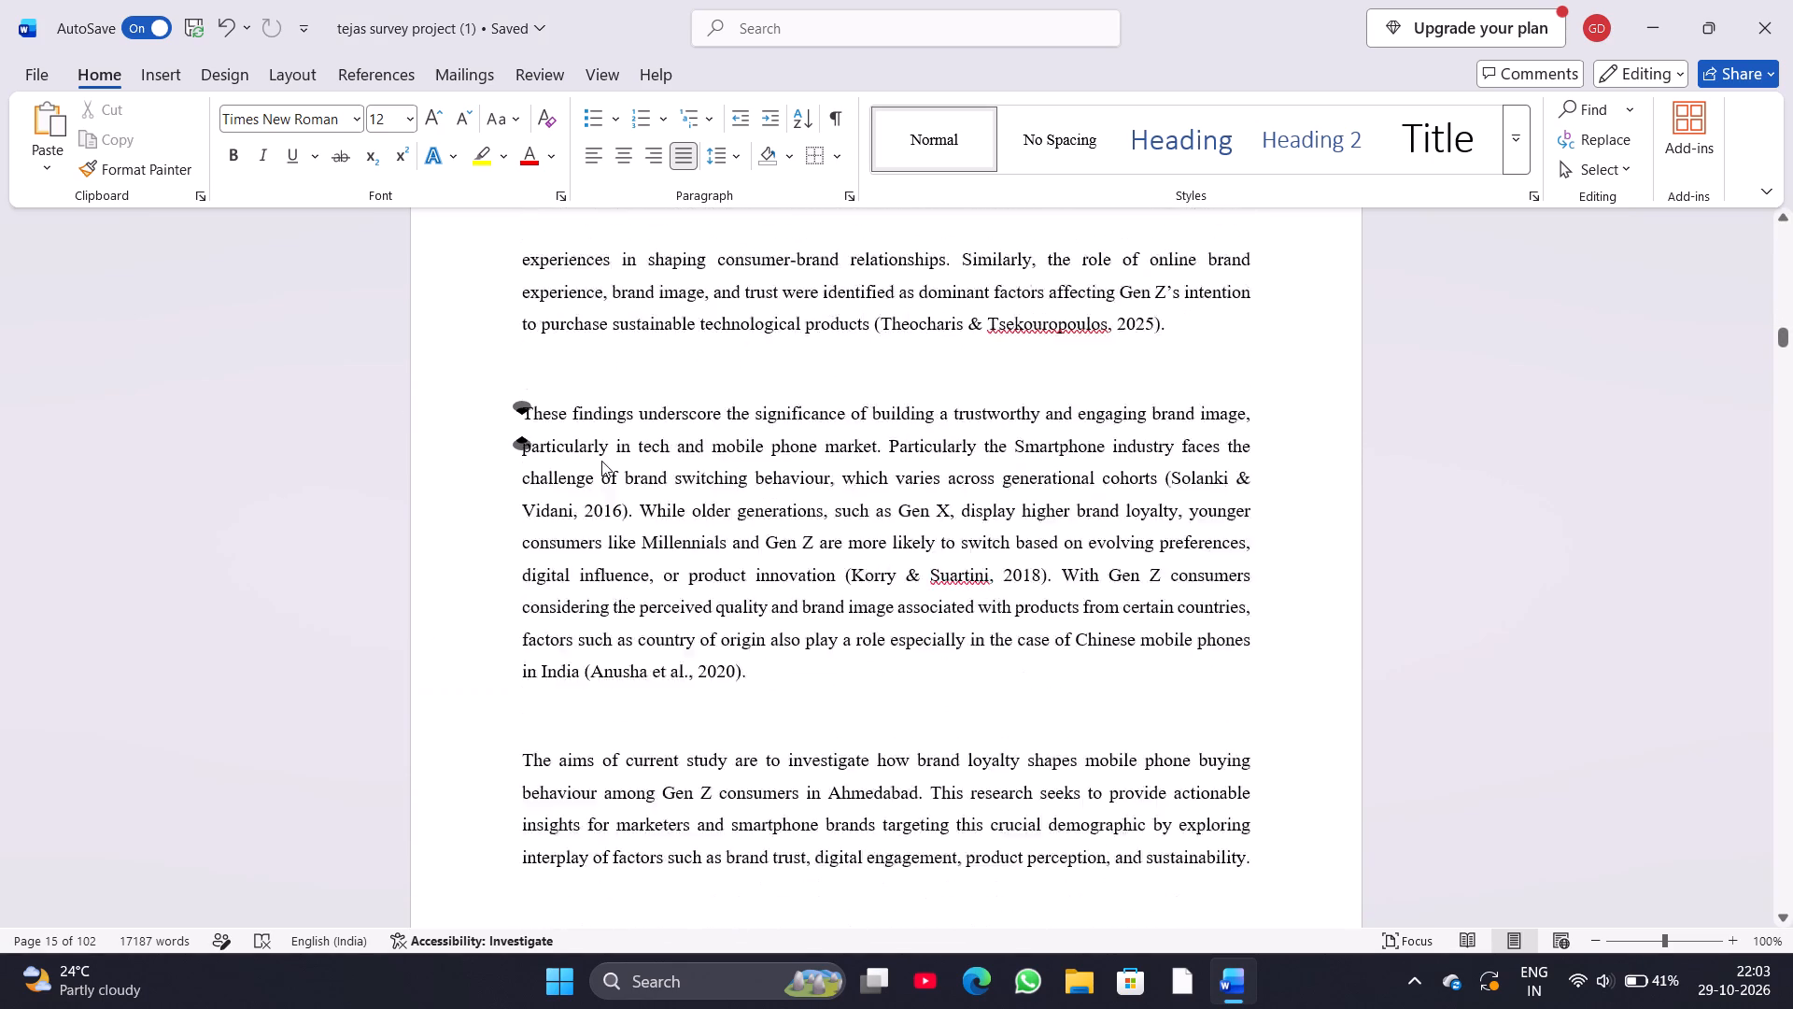
Insert an empty line before the "Research Gap" heading at the bottom of page 9 to push it onto page 10.
scroll(601, 461, down, 4)
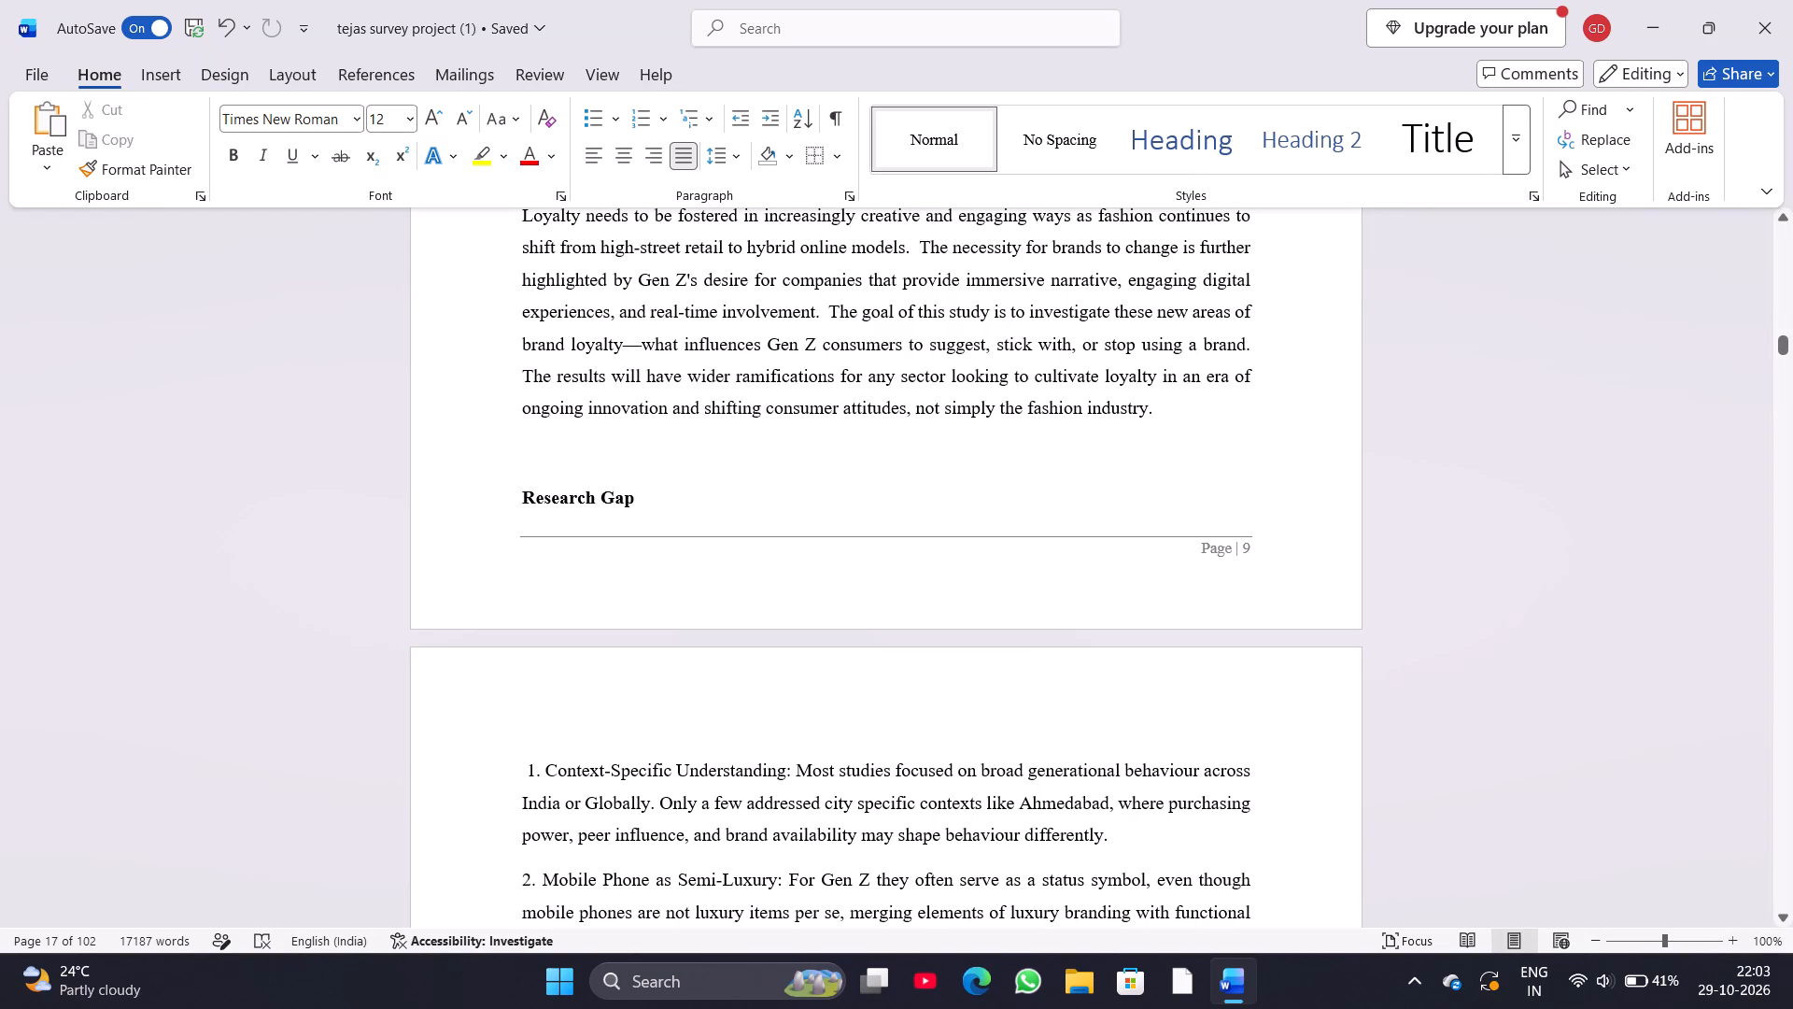
click(521, 495)
key(Return)
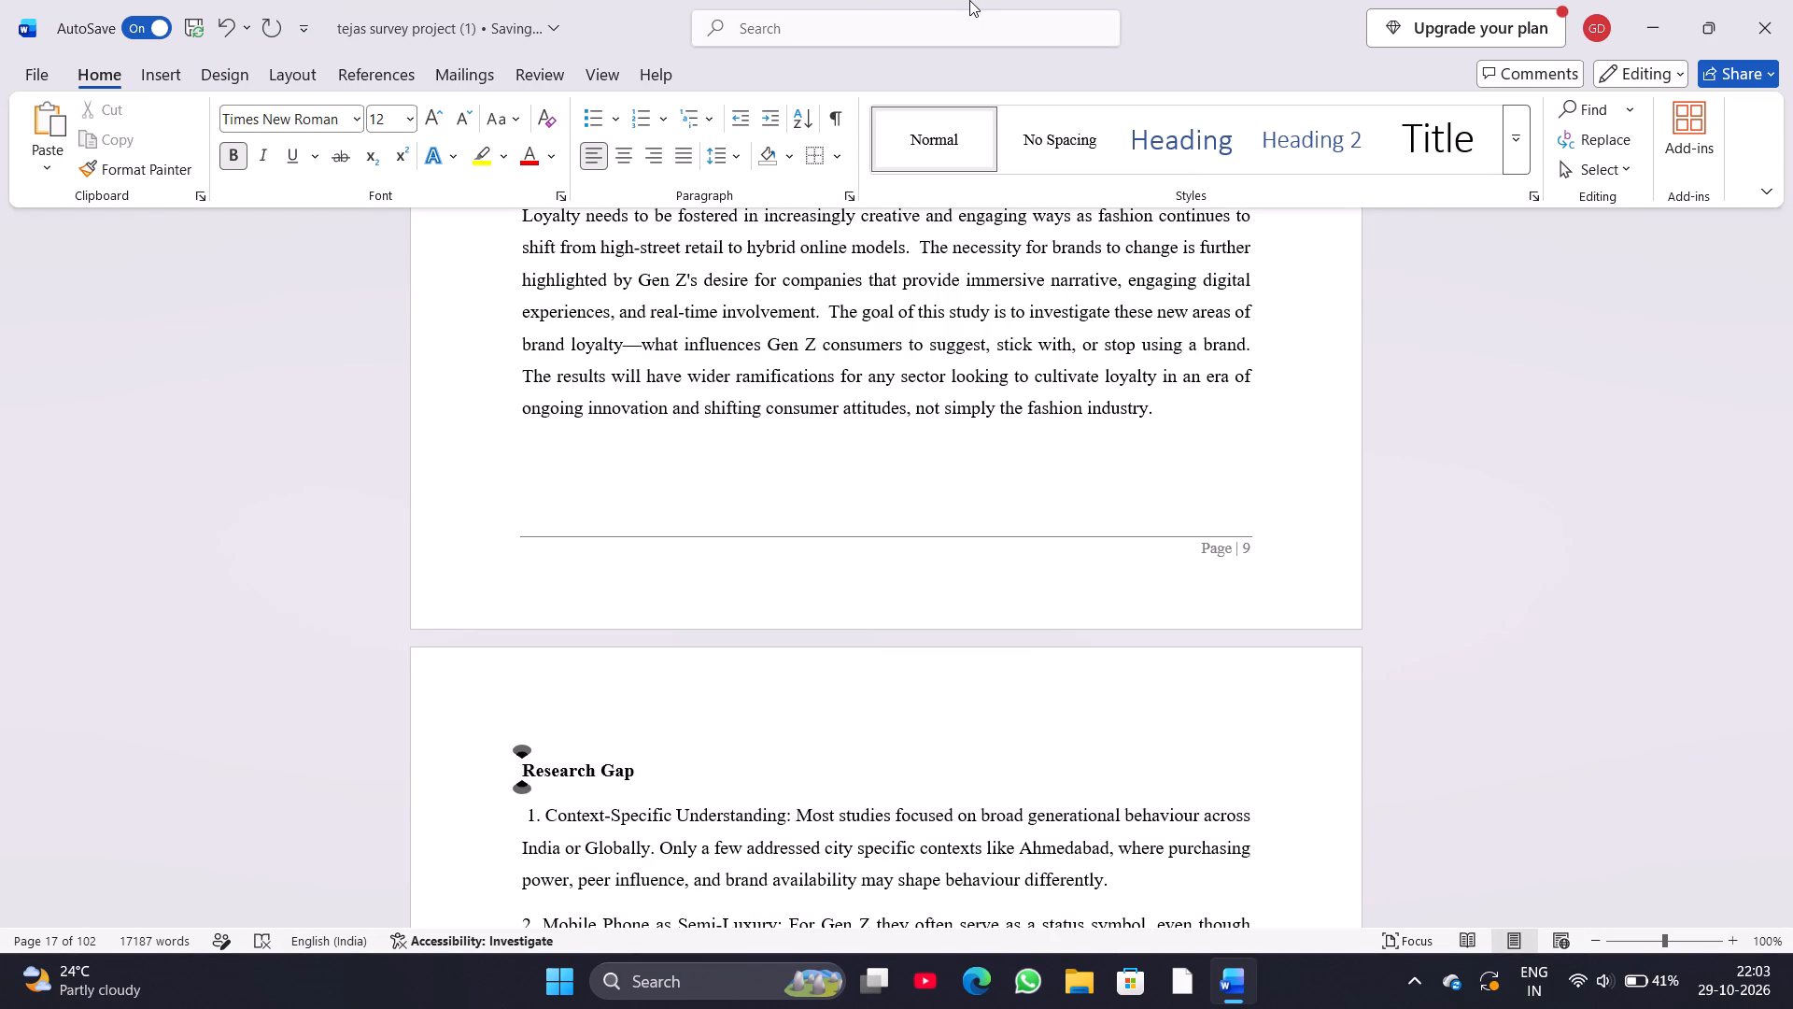
Insert an empty line before the heading "Major Segments of Brand Loyalty Among Gen Z:" to push it onto page 11.
scroll(969, 0, down, 14)
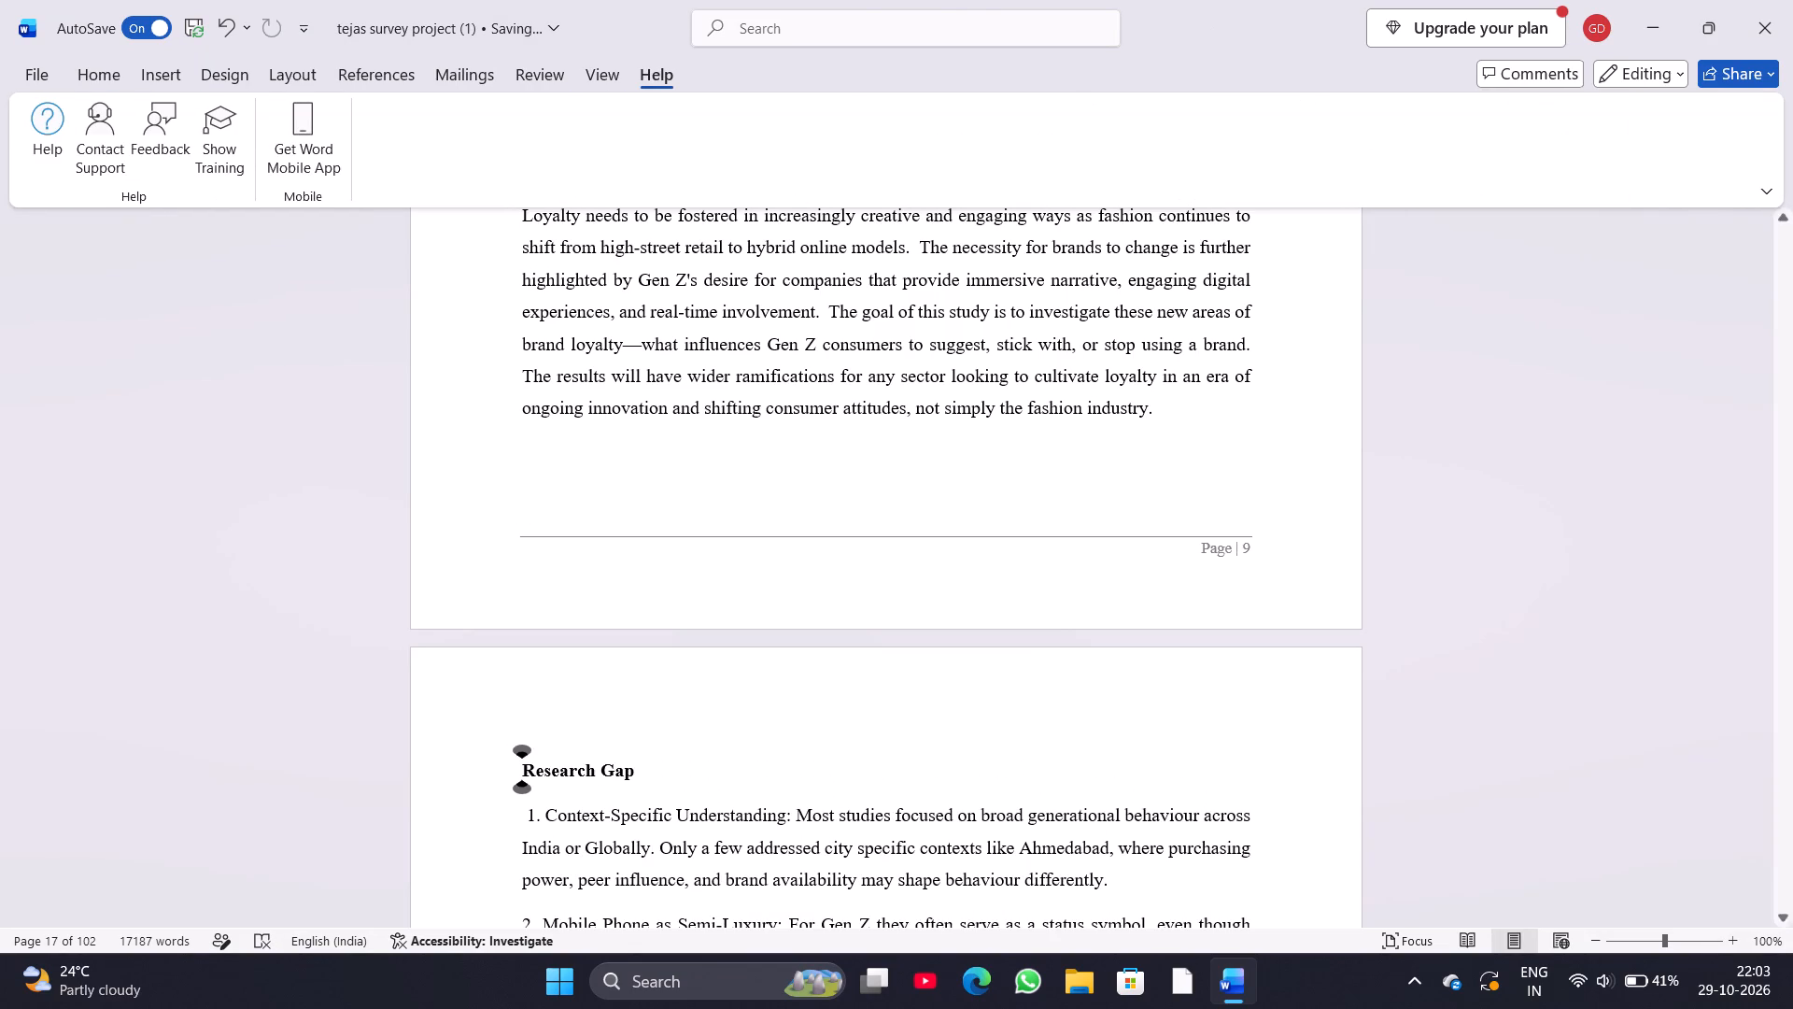
scroll(723, 175, right, 1)
scroll(679, 482, down, 5)
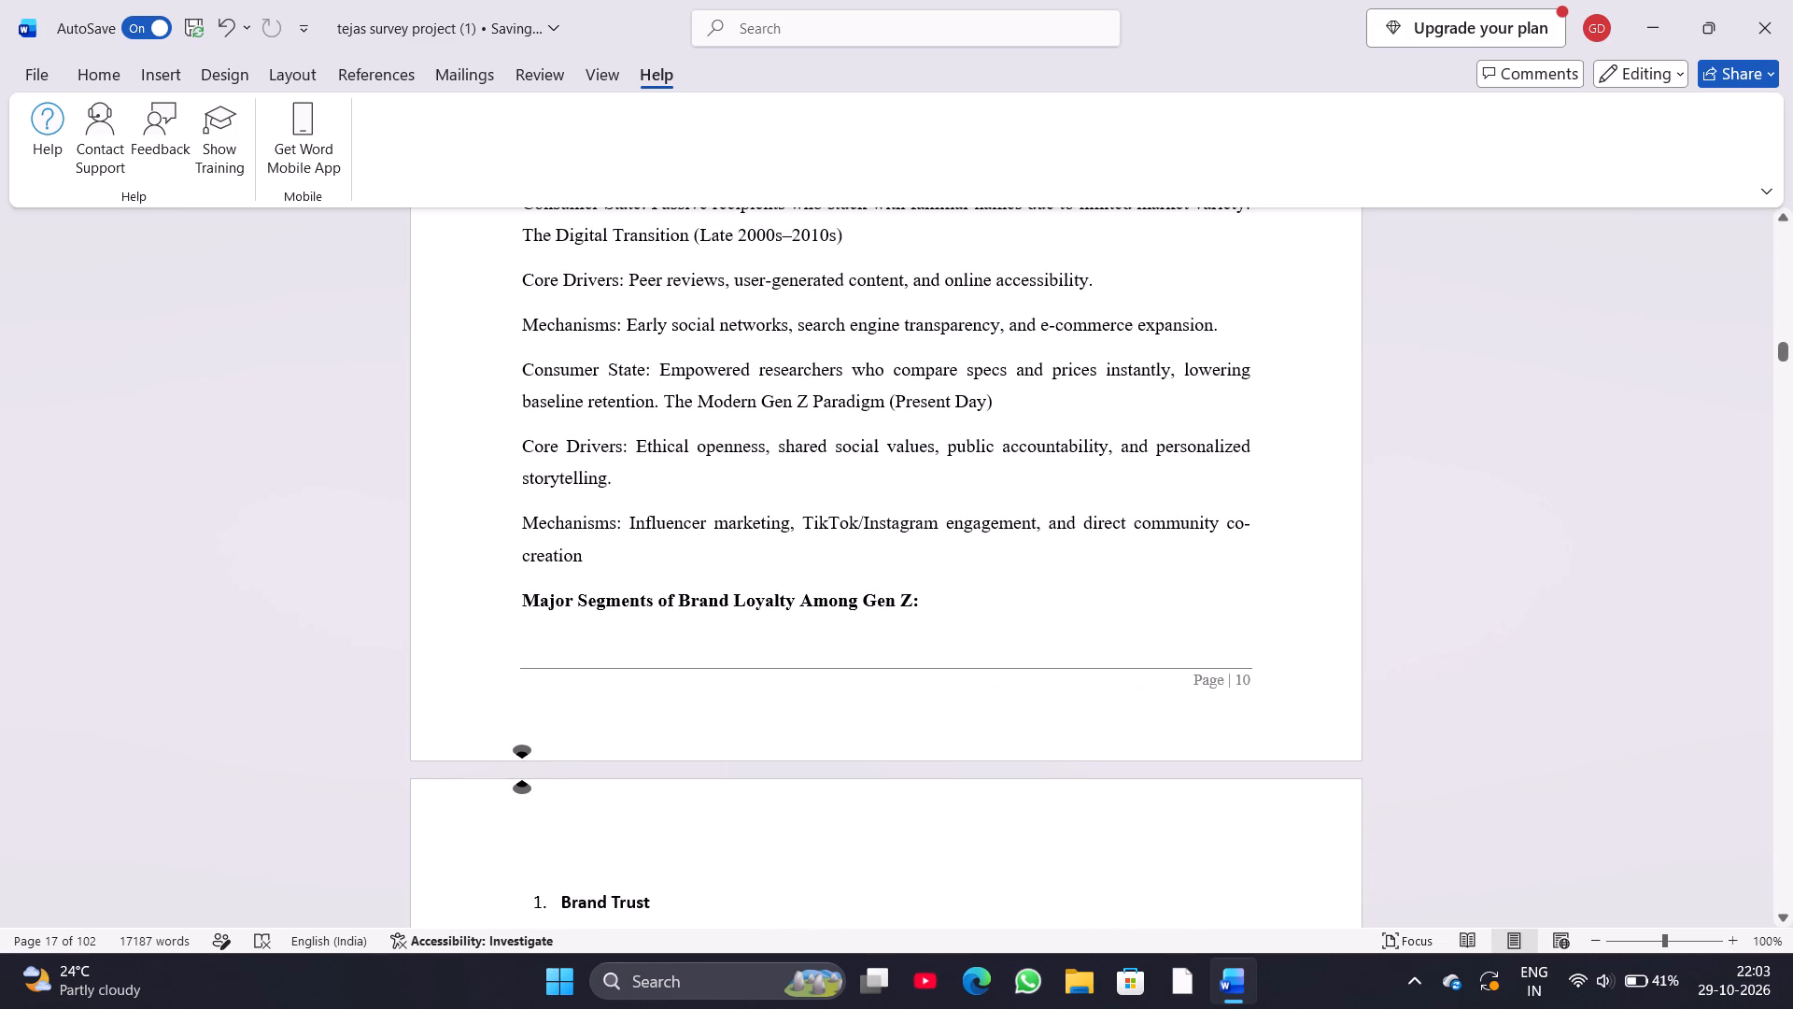
click(515, 599)
key(Return)
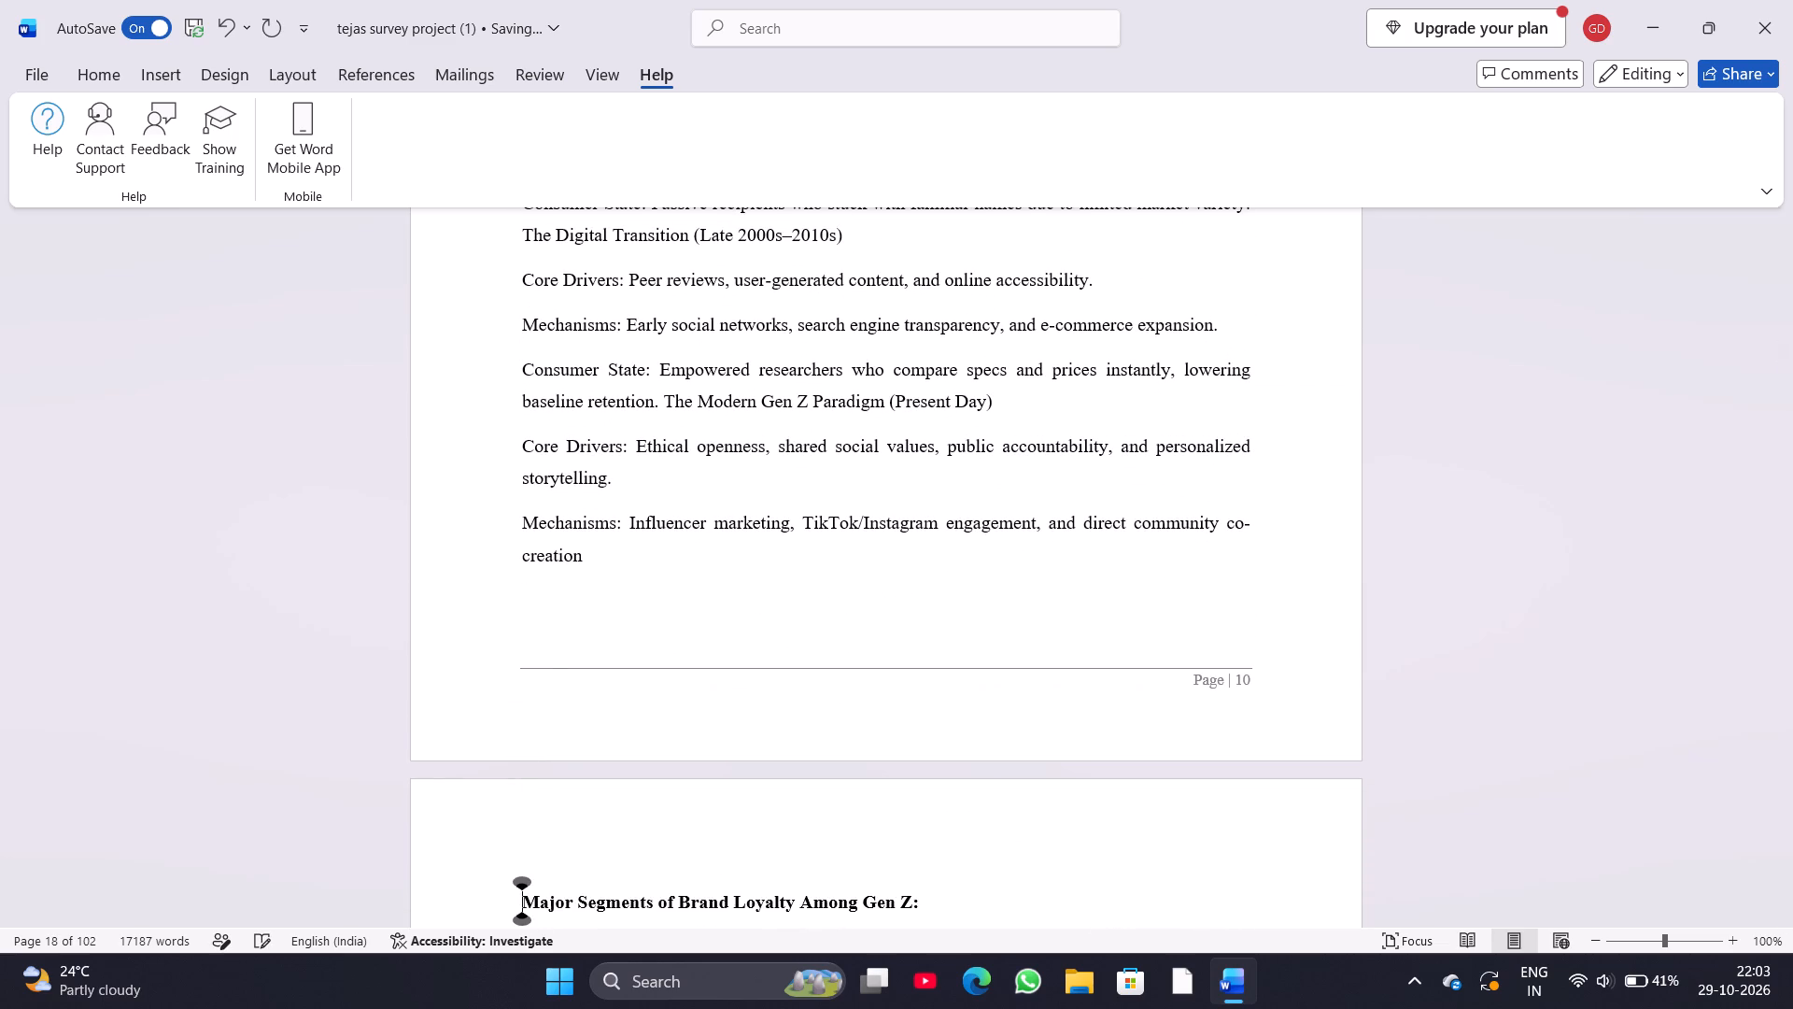
Insert three empty lines before the "INDUSTRY PROFILE :" heading at the end of page 11 to push it onto page 12.
scroll(515, 599, down, 6)
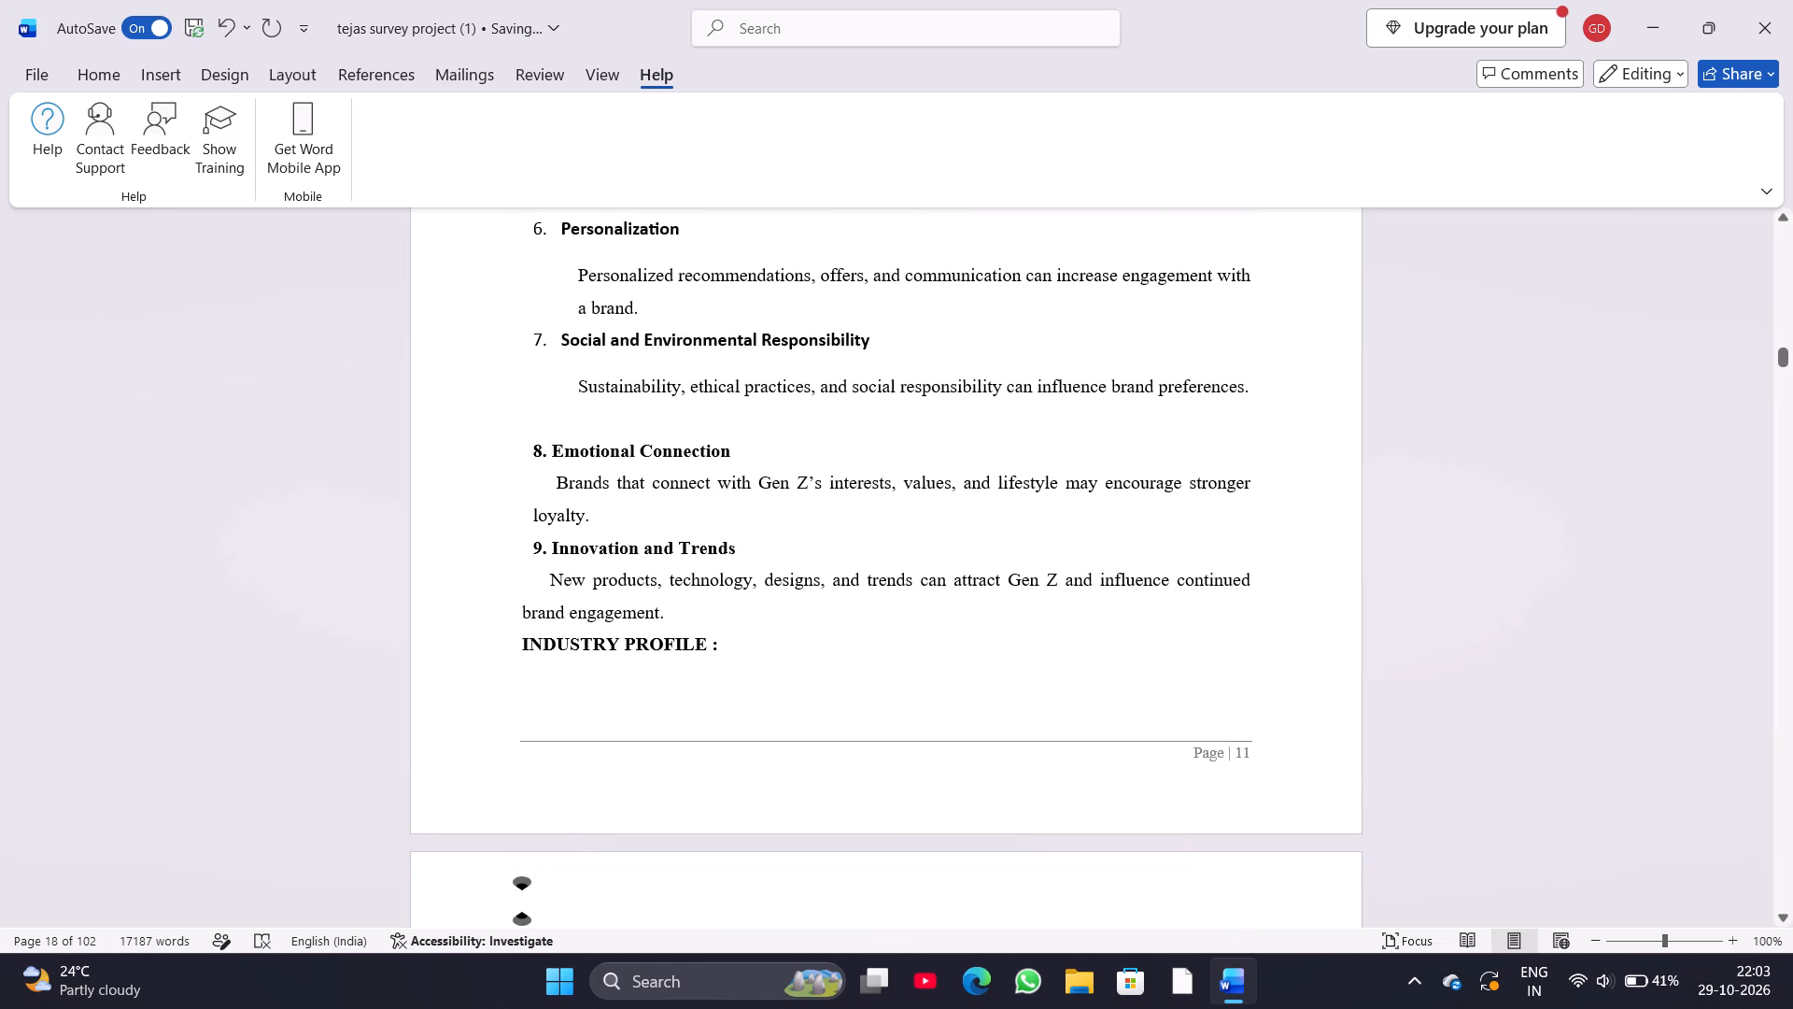
click(505, 642)
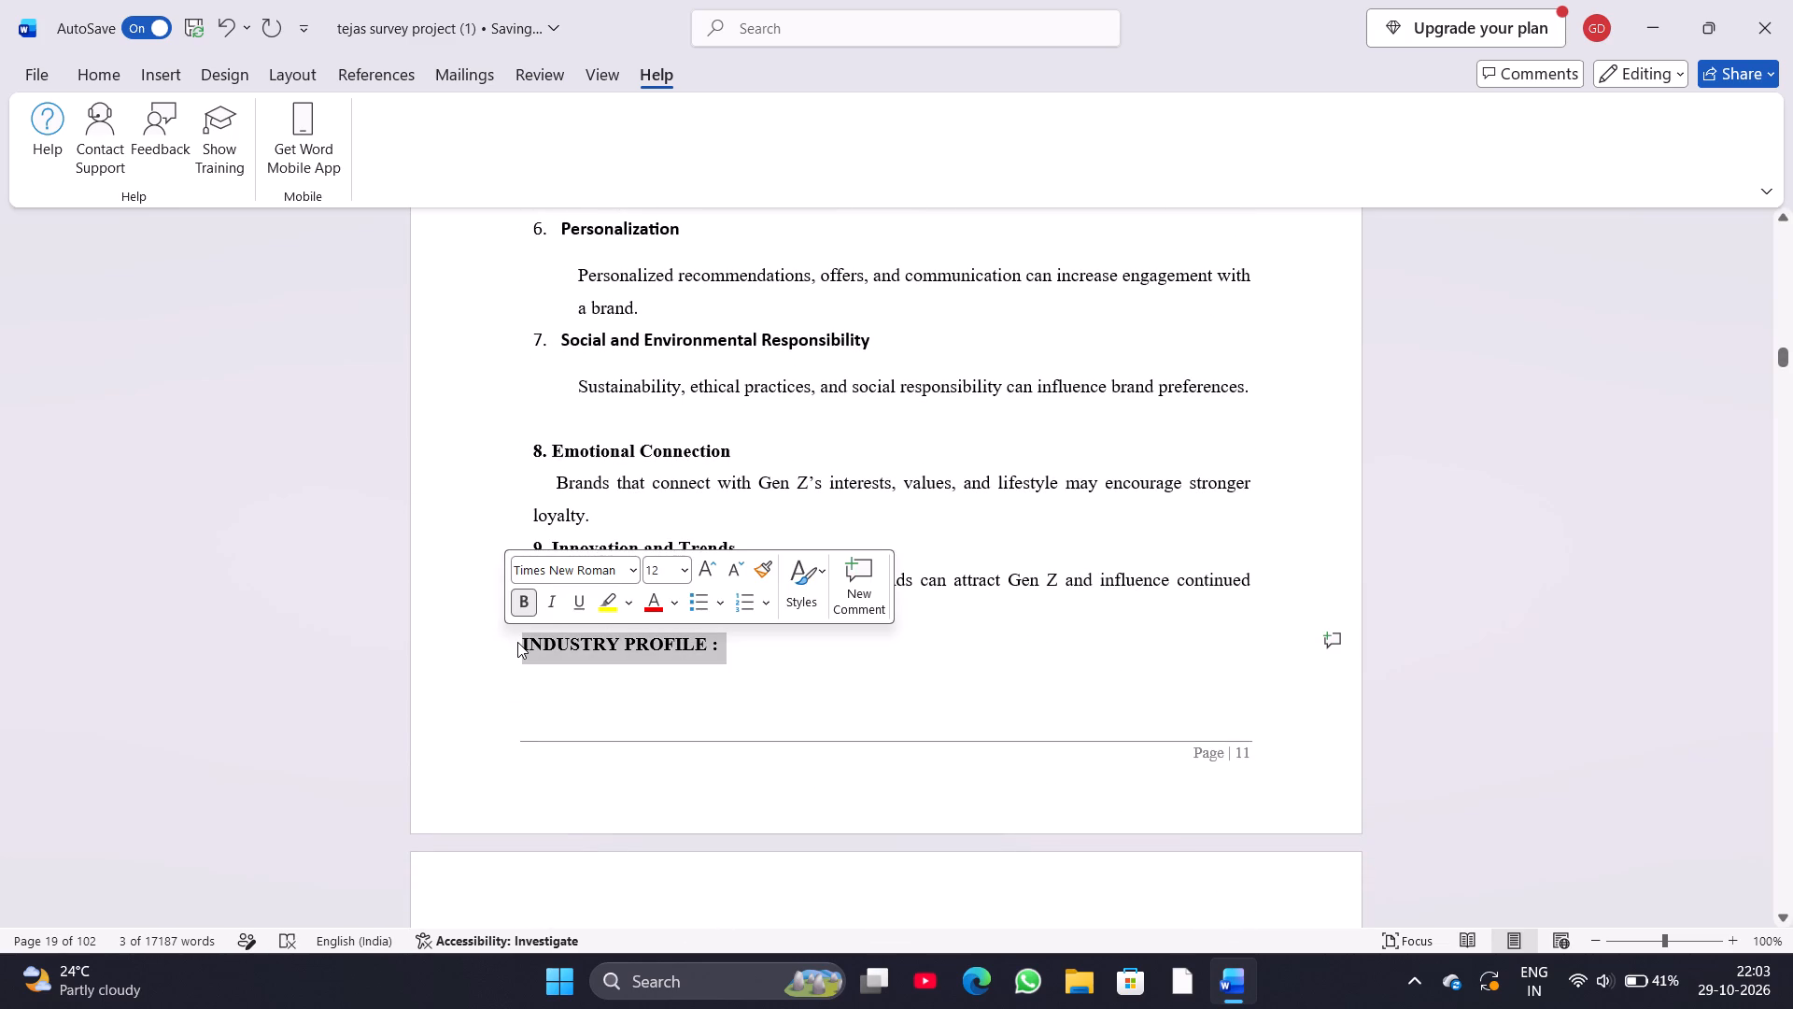
click(518, 642)
key(Return)
key(Return)
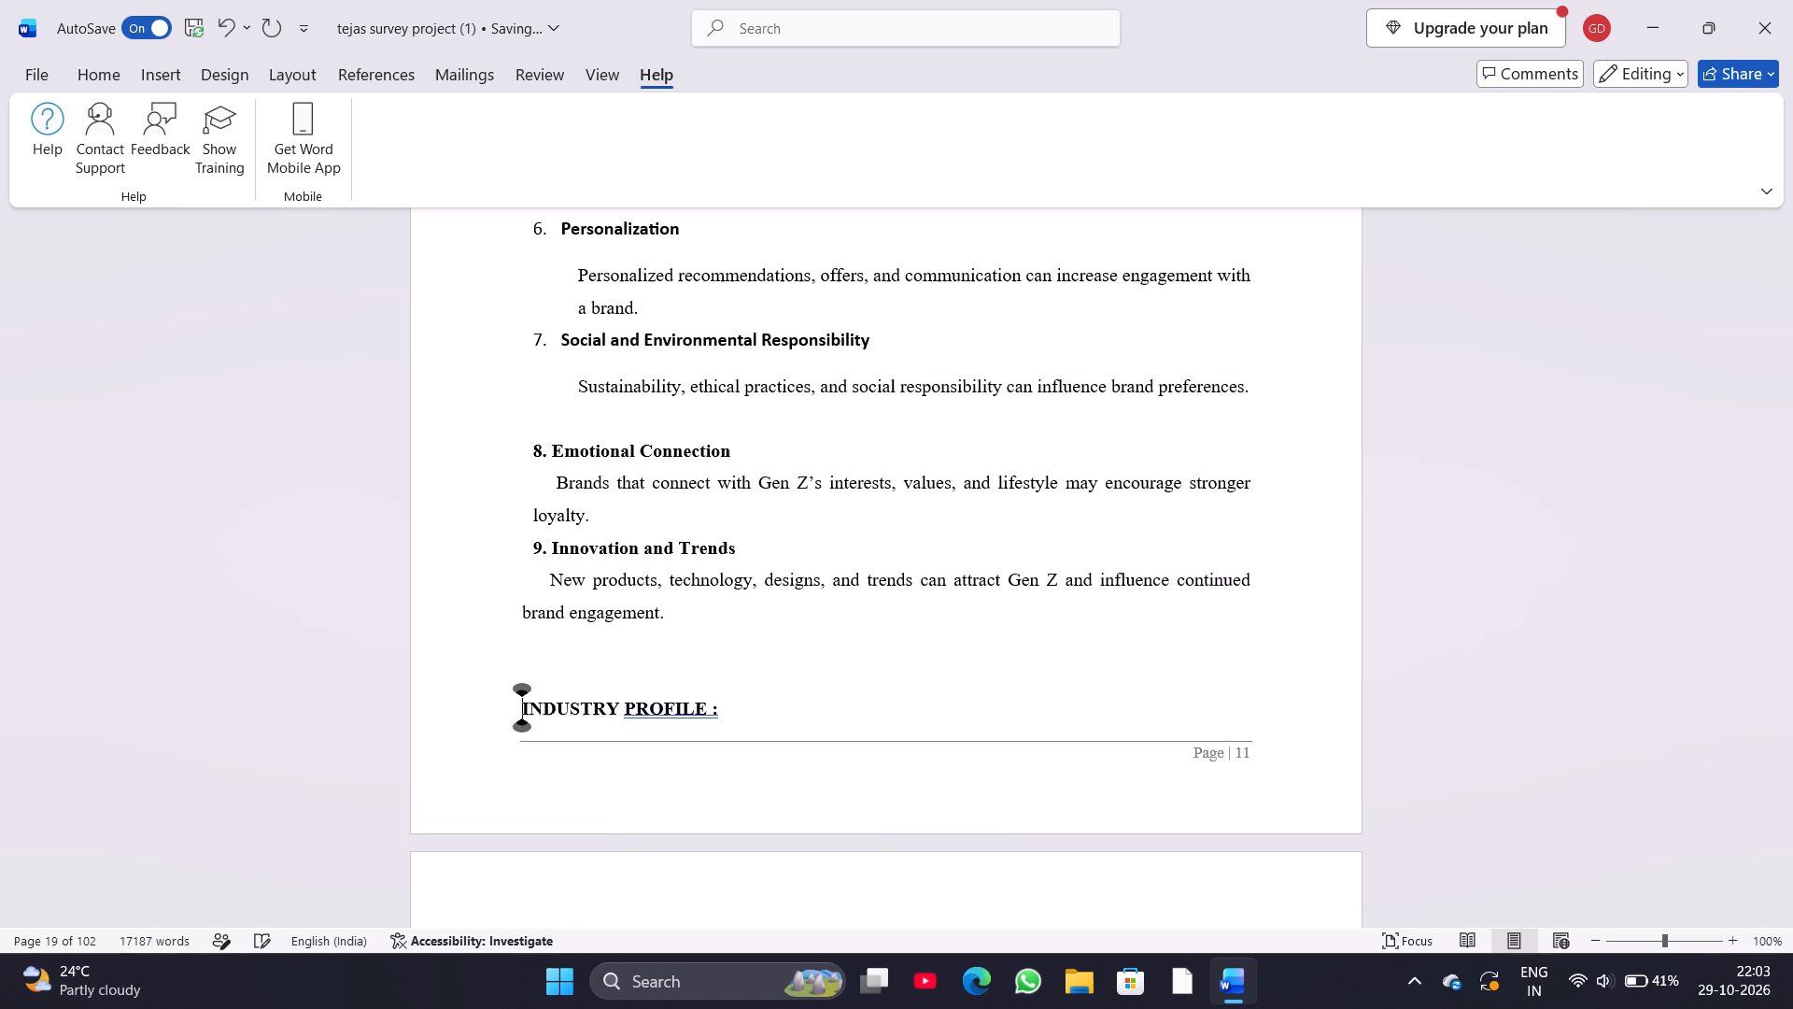
key(Return)
Insert two empty lines before the "3. E-Commerce Industry" heading at the end of page 13 to push it onto page 14.
scroll(518, 642, down, 6)
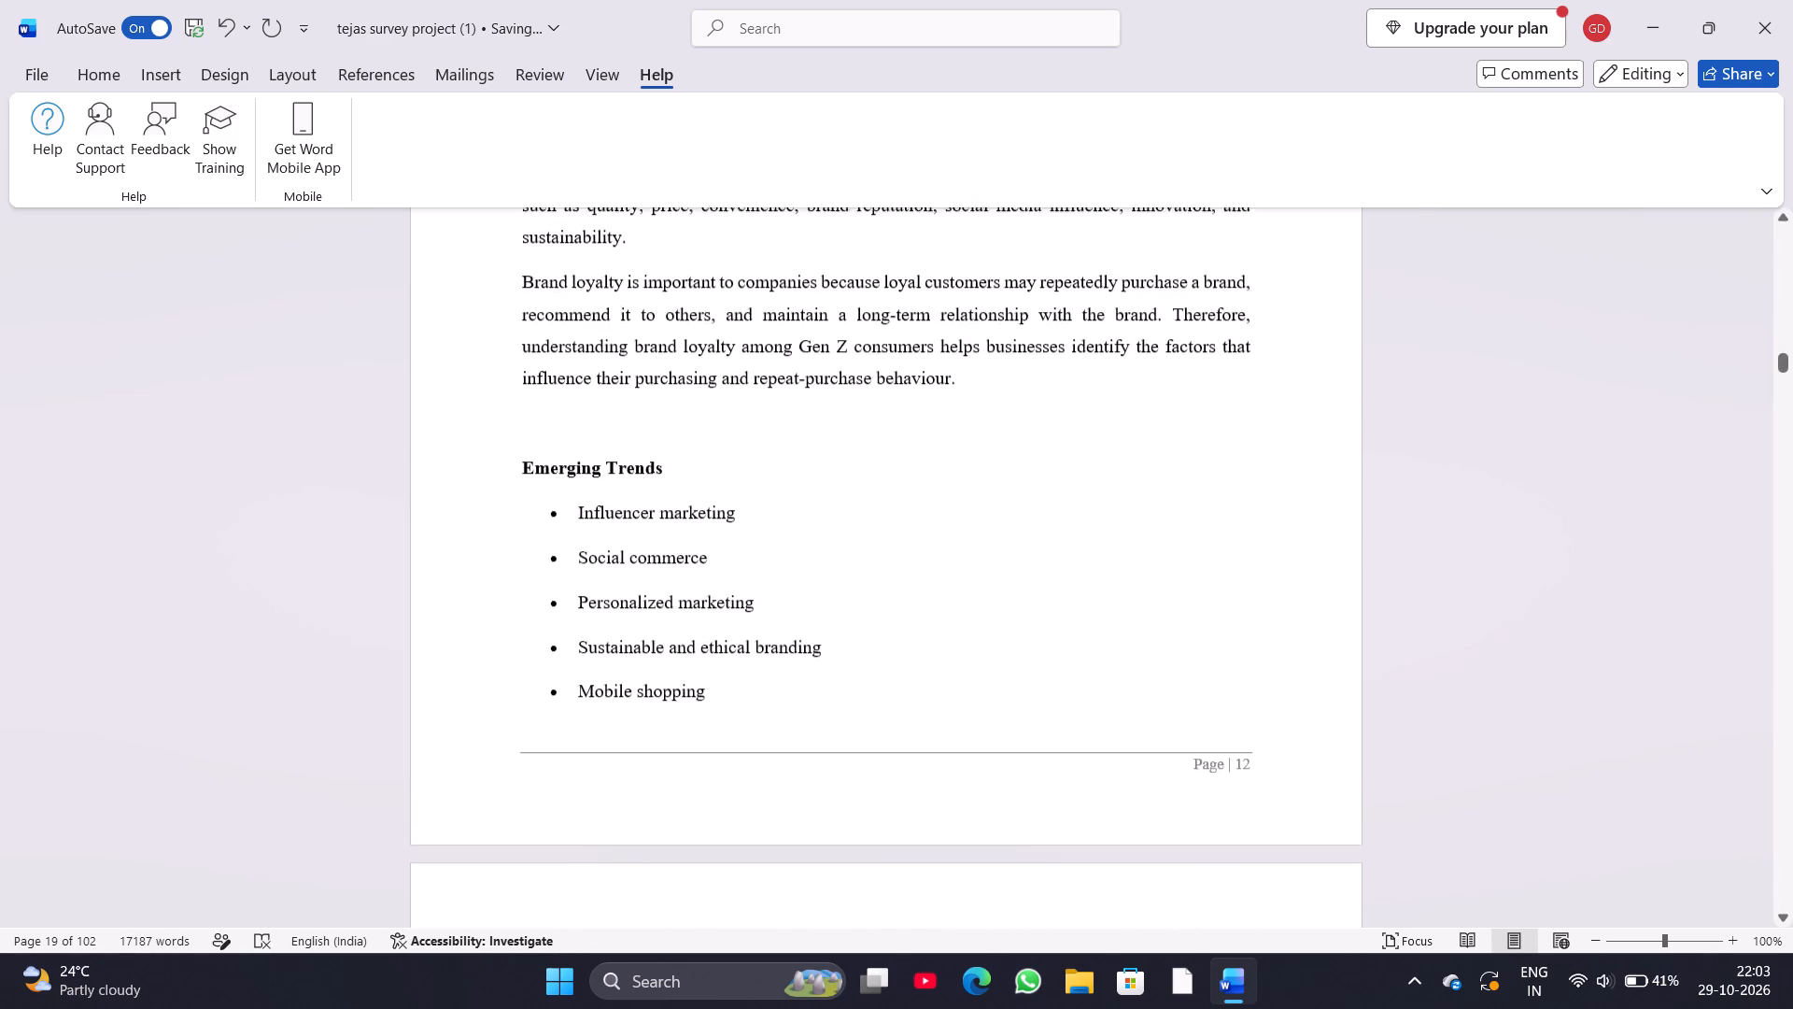
scroll(518, 642, down, 5)
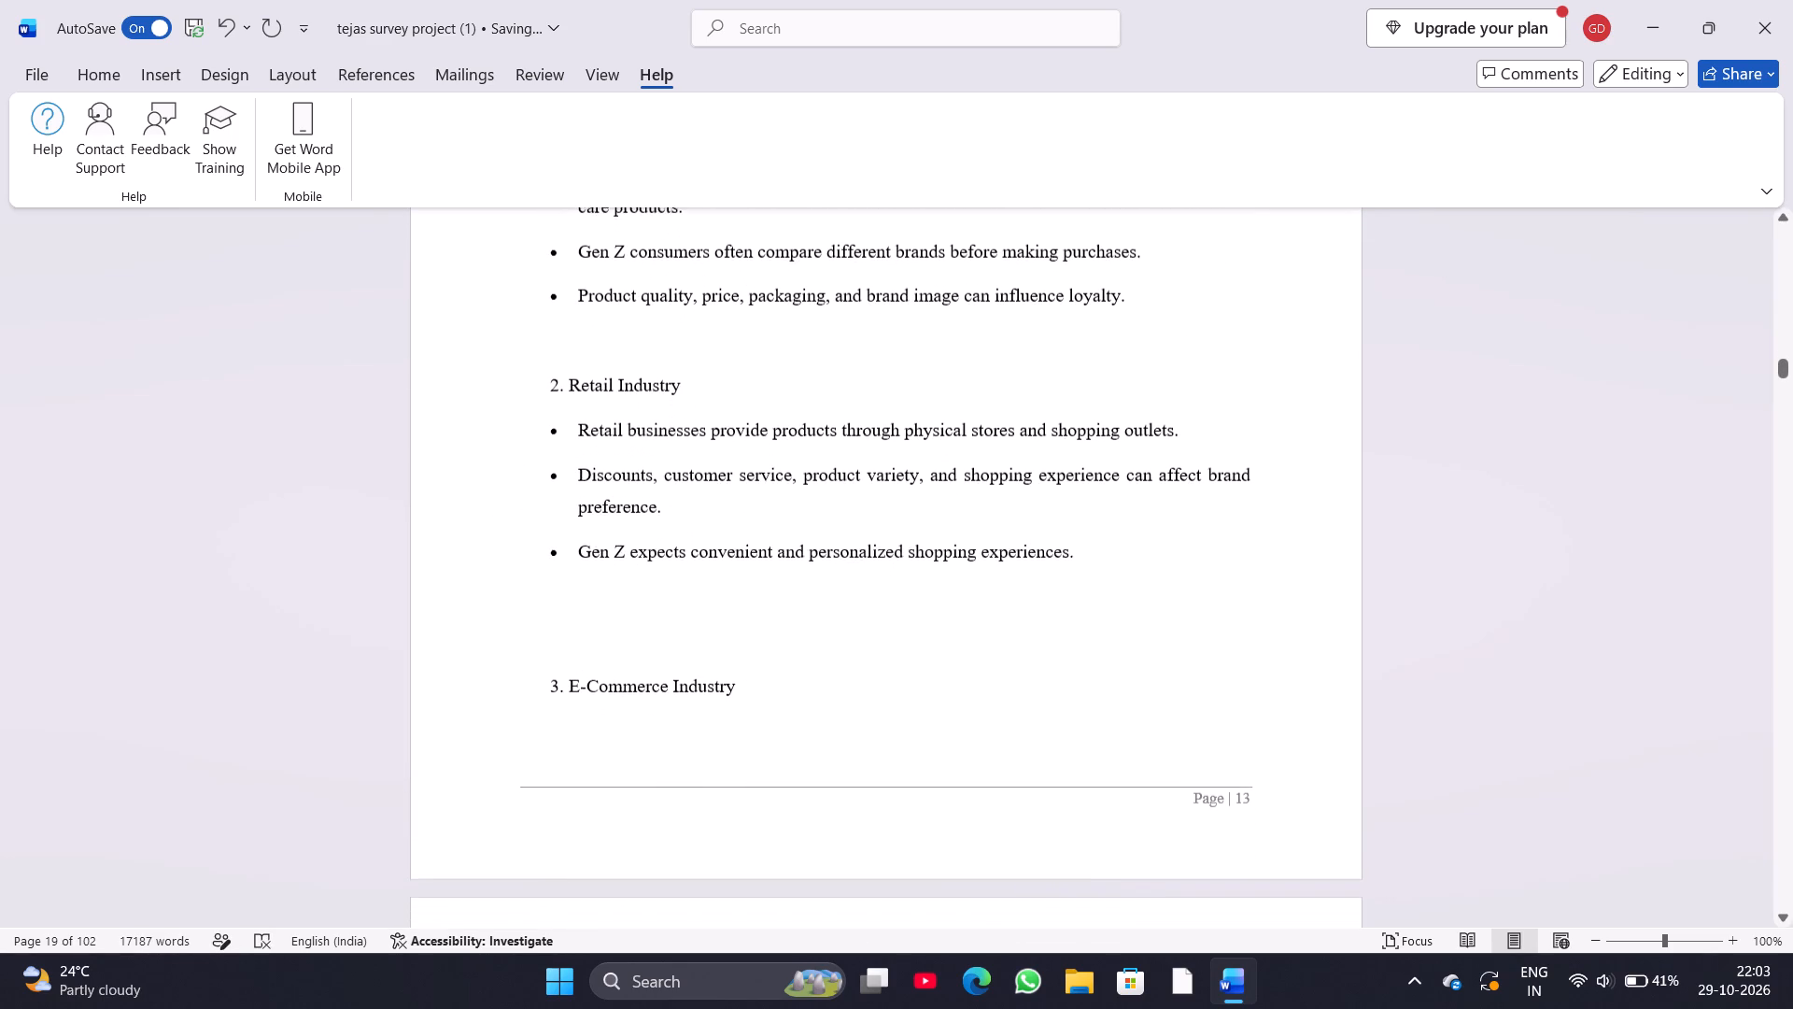
click(534, 694)
key(Return)
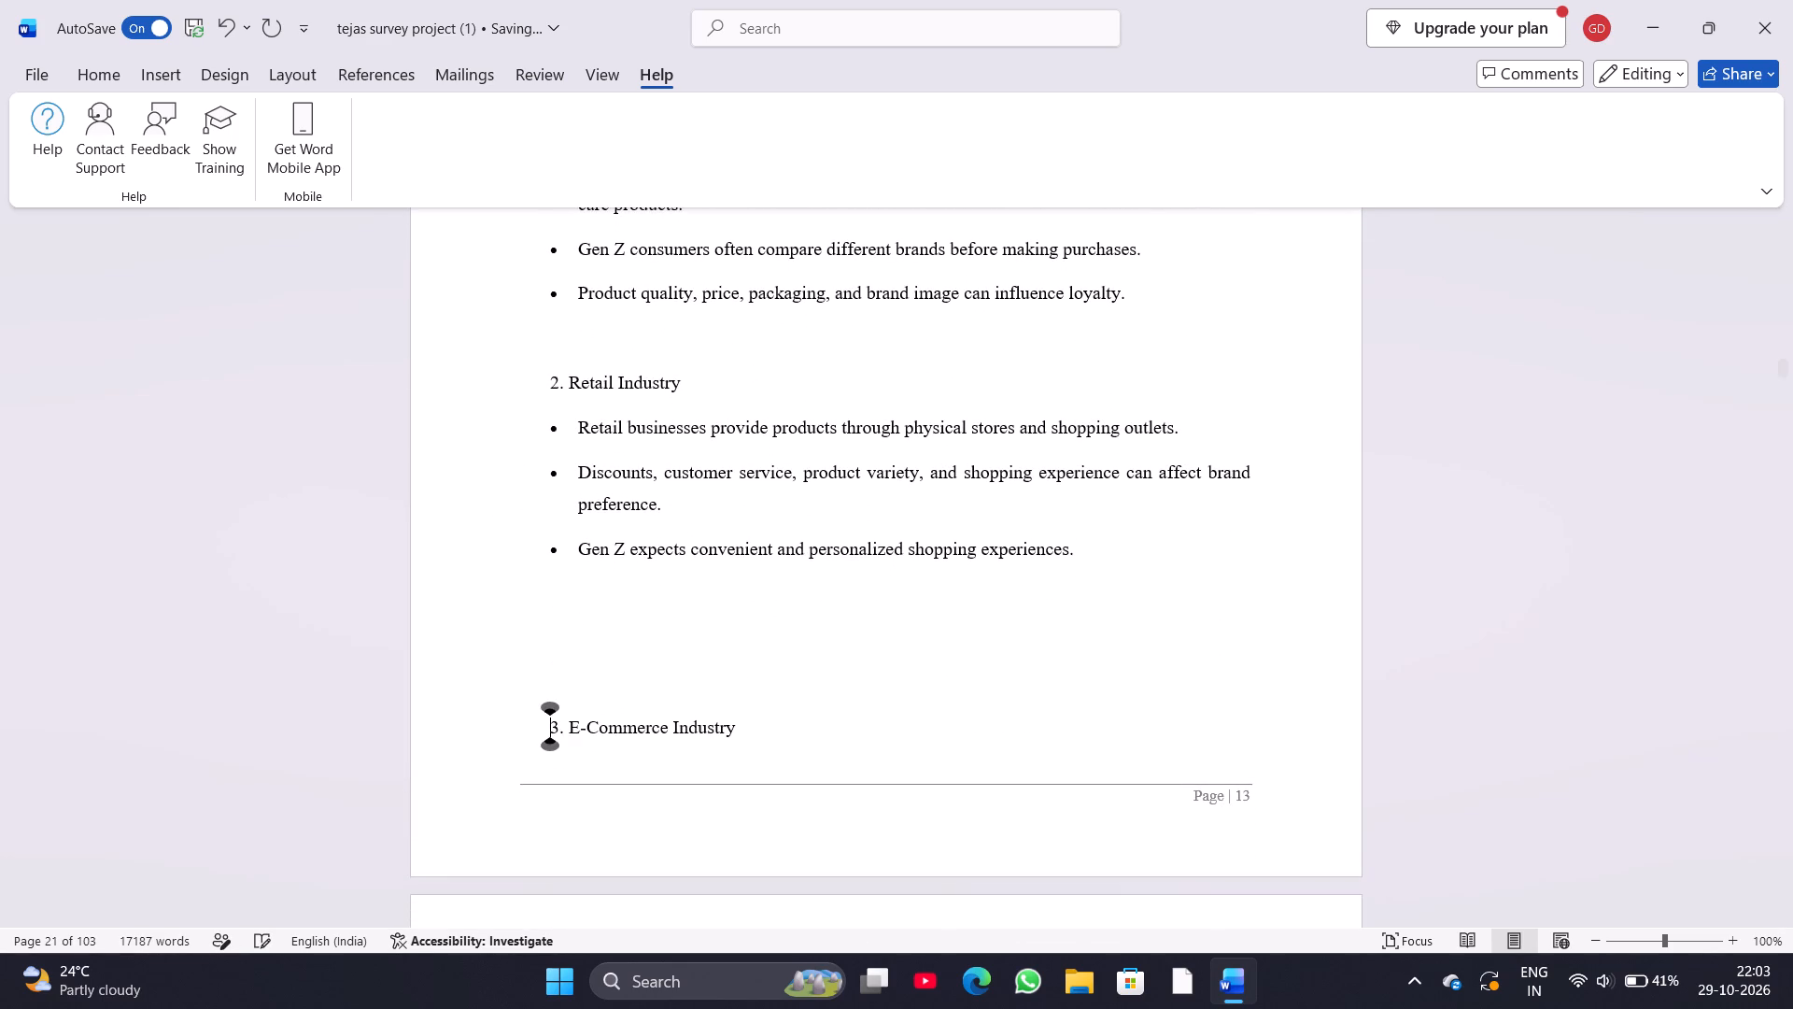
key(Return)
Remove the indent of the heading "7. Major Factors Influencing Brand Loyalty" and delete the empty line above it.
scroll(534, 694, down, 3)
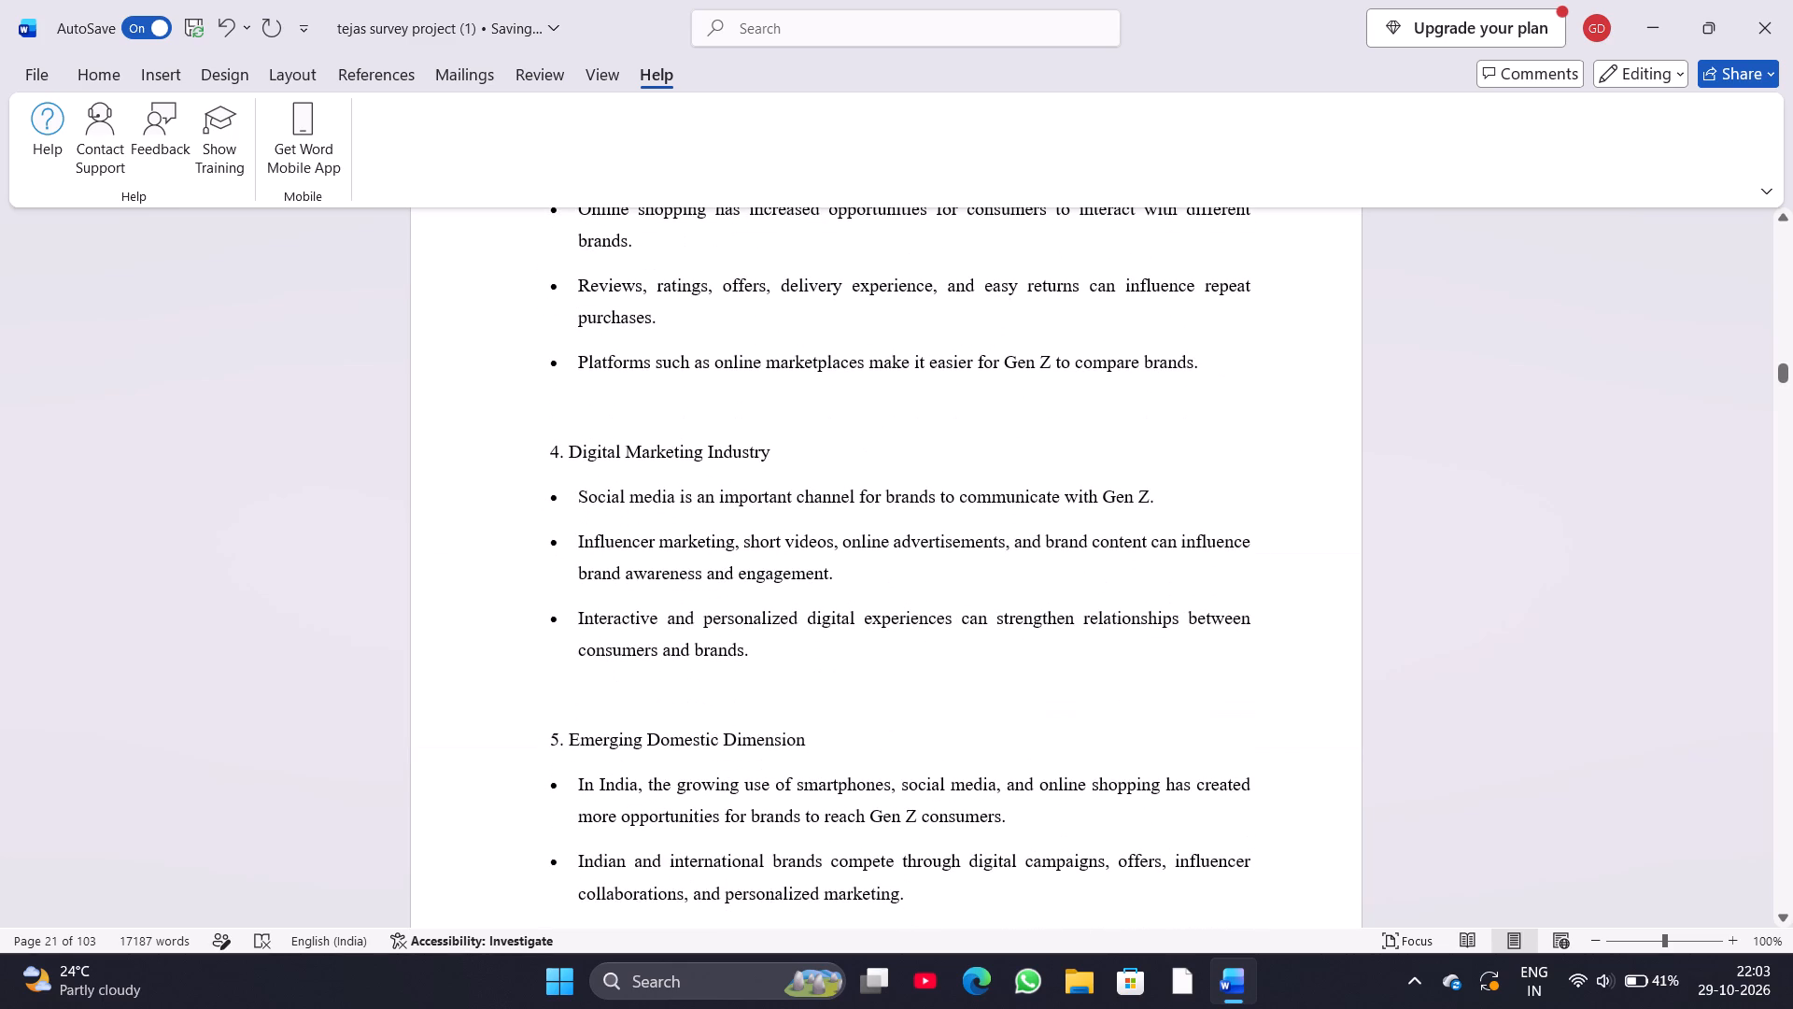
scroll(534, 694, down, 4)
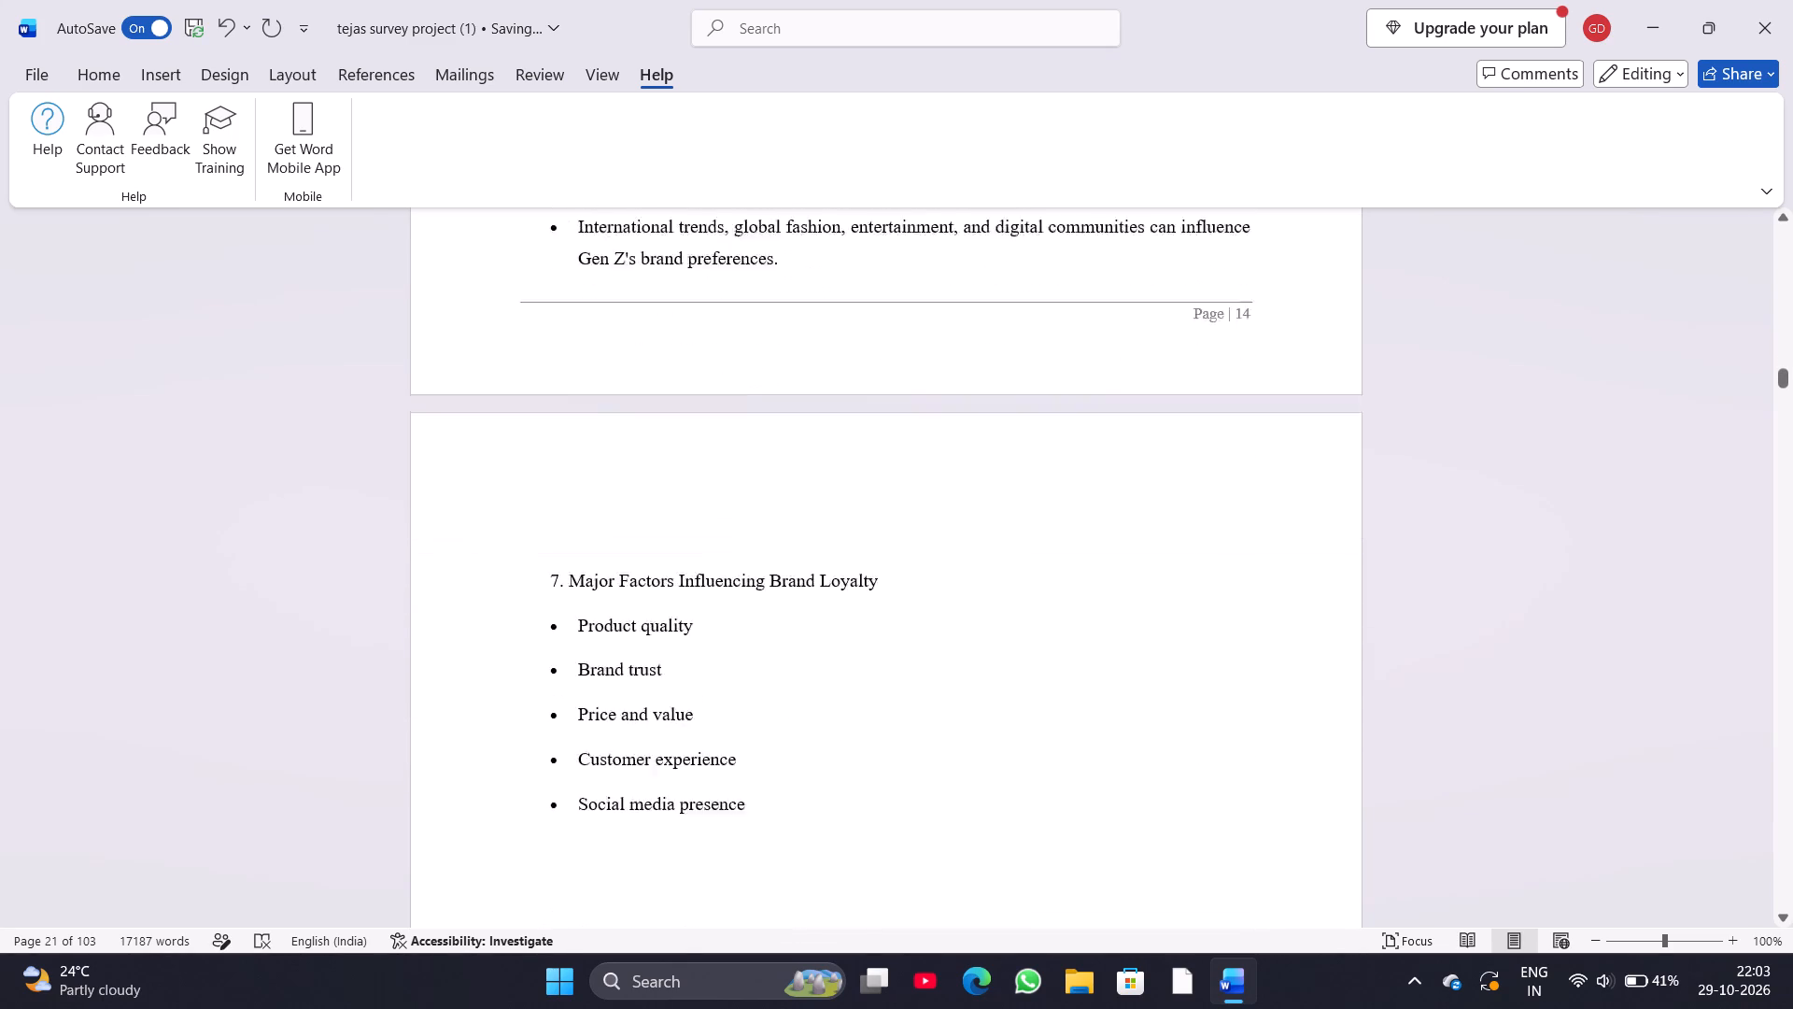
scroll(534, 694, down, 2)
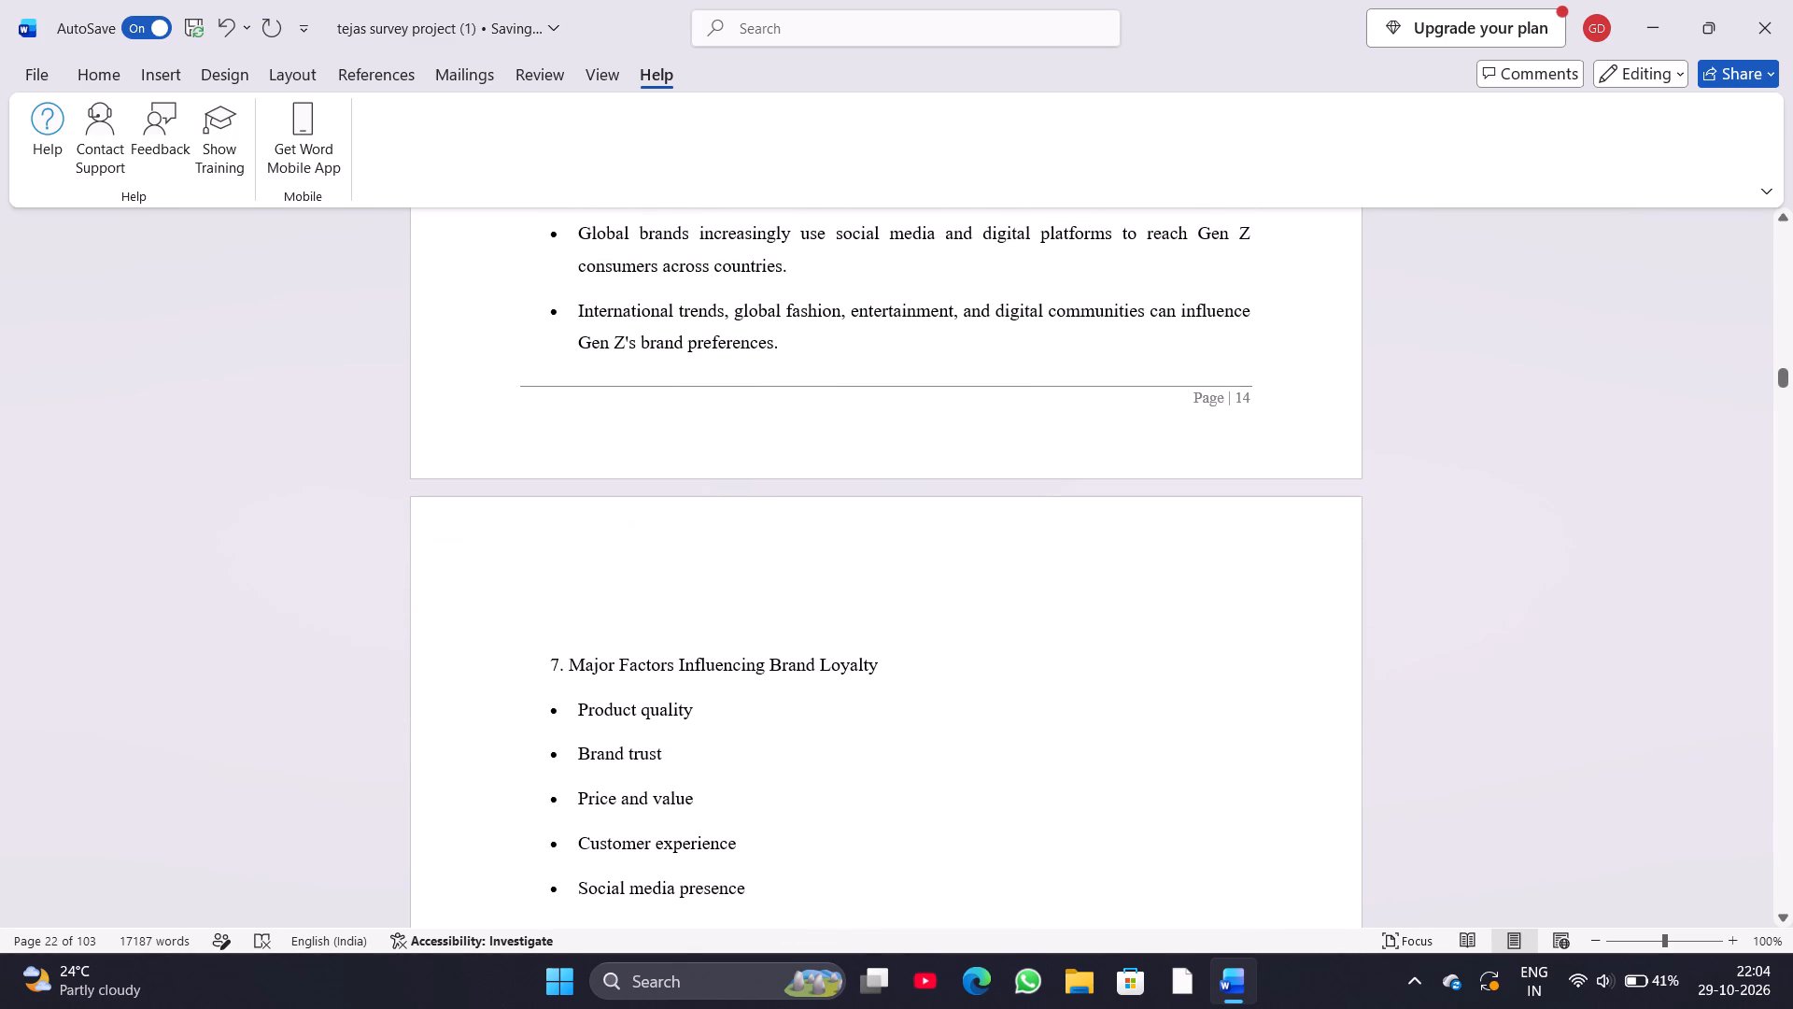
click(545, 667)
key(BackSpace)
key(BackSpace)
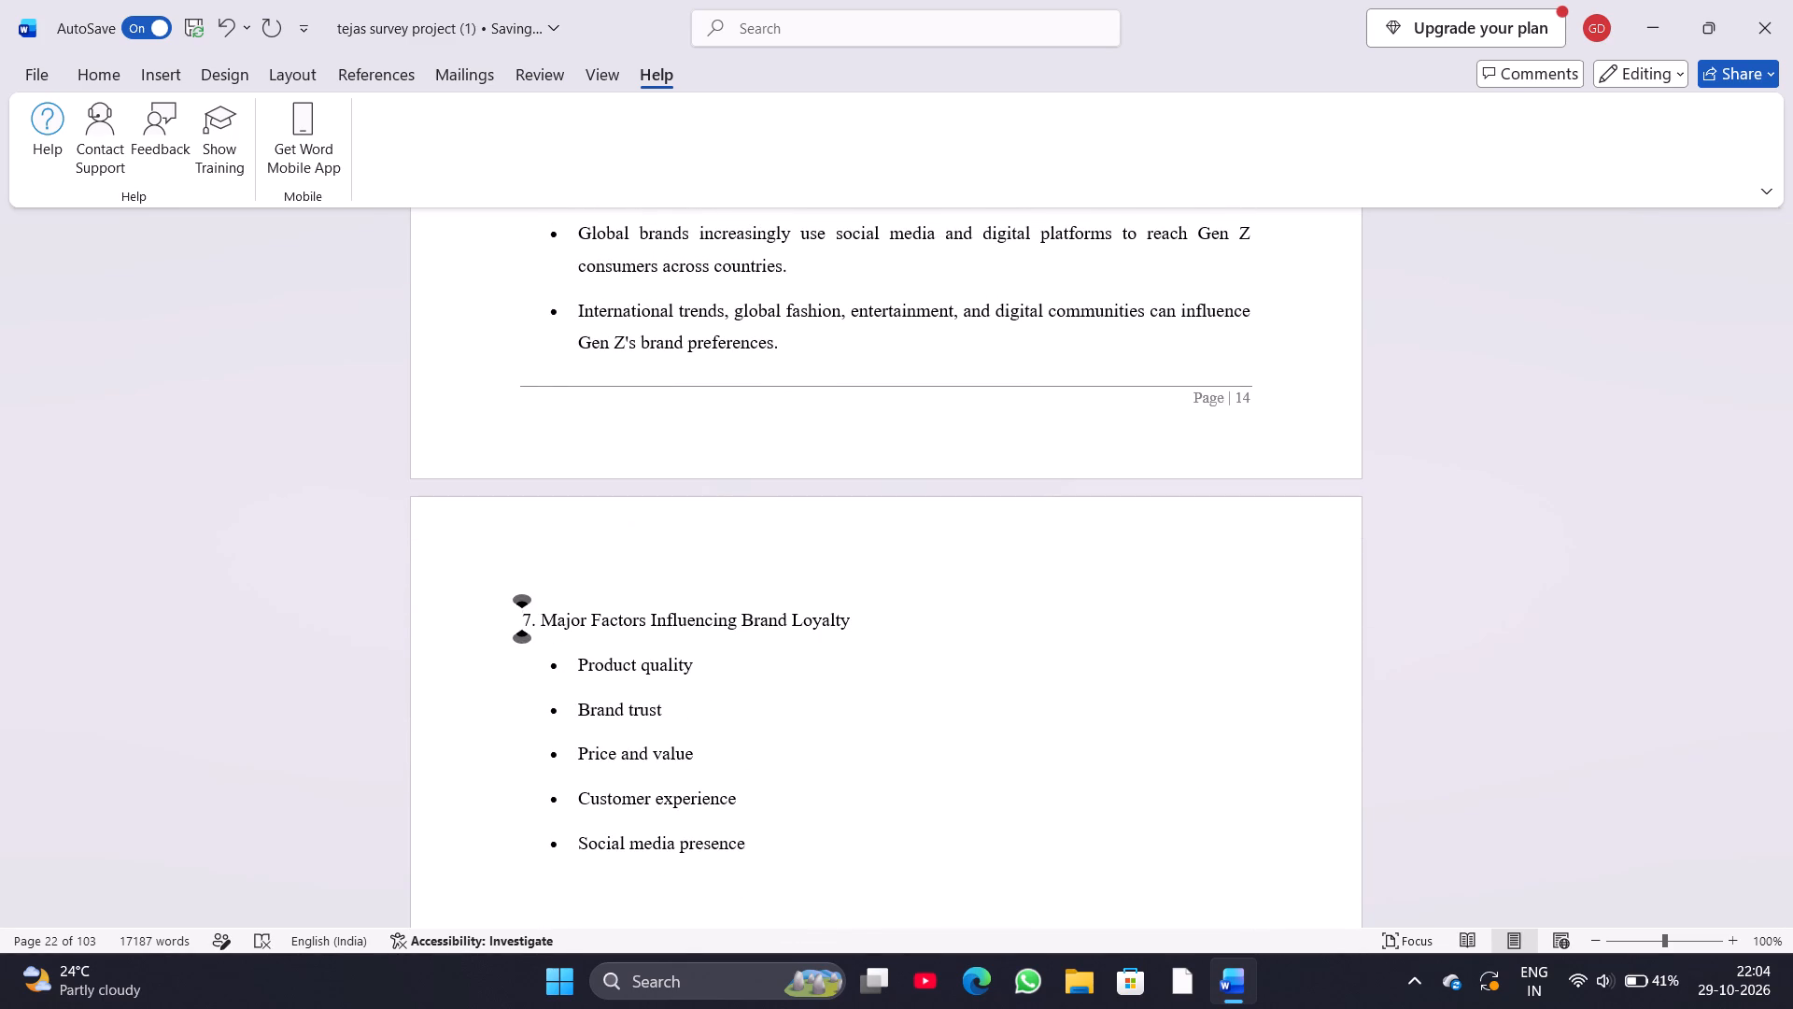
Review the layout around the start of Chapter 02, the certificate pages, the list of contents and the opening pages of Chapter 01.
scroll(545, 667, down, 4)
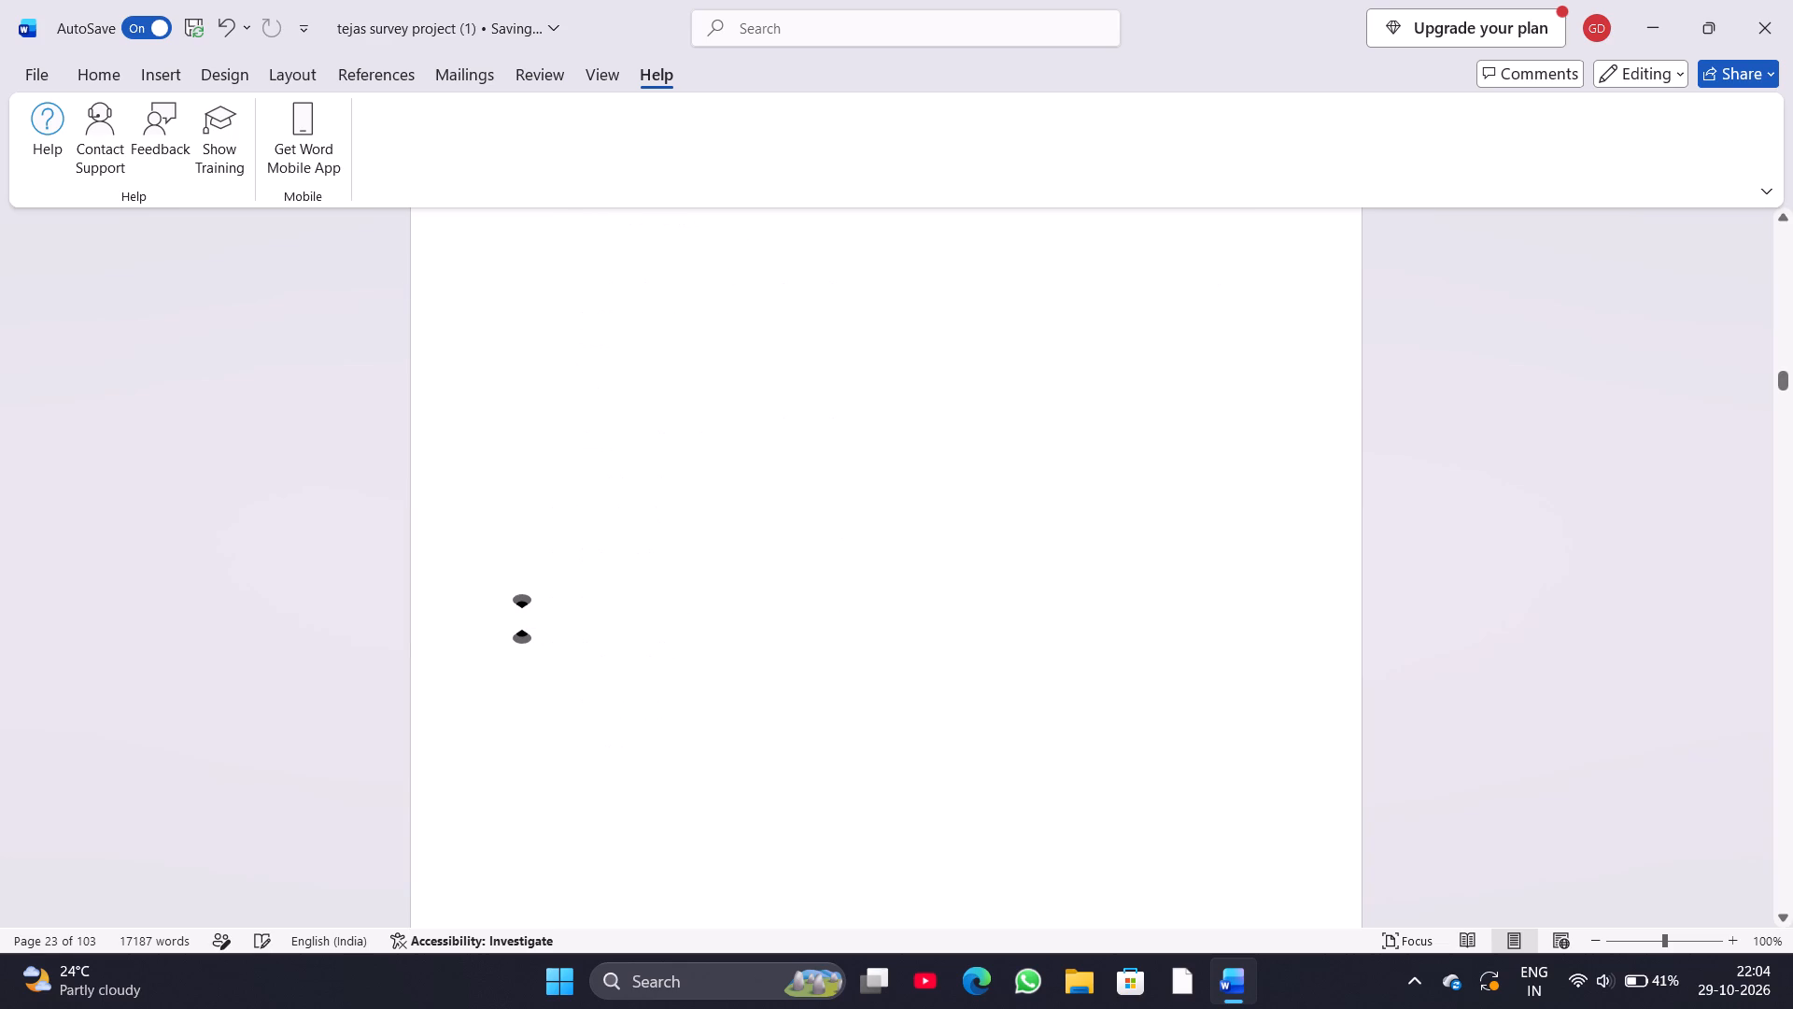
scroll(545, 667, down, 3)
scroll(545, 667, up, 3)
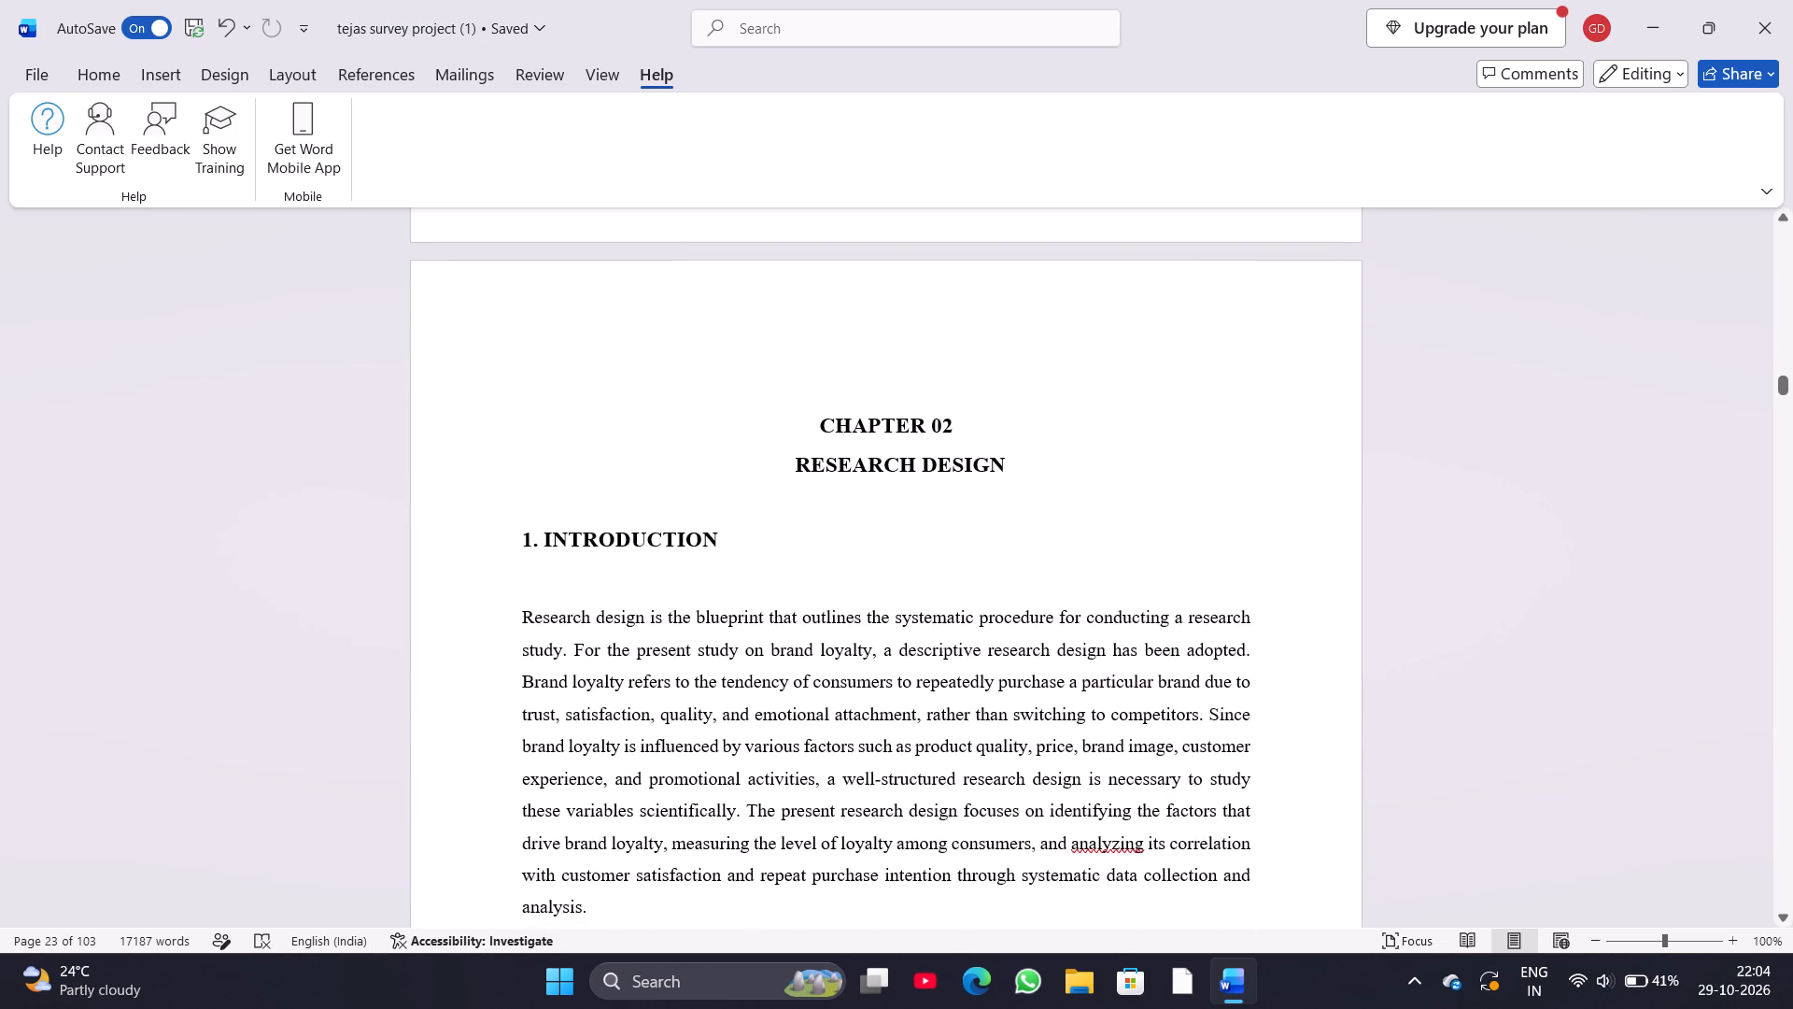
scroll(545, 667, up, 14)
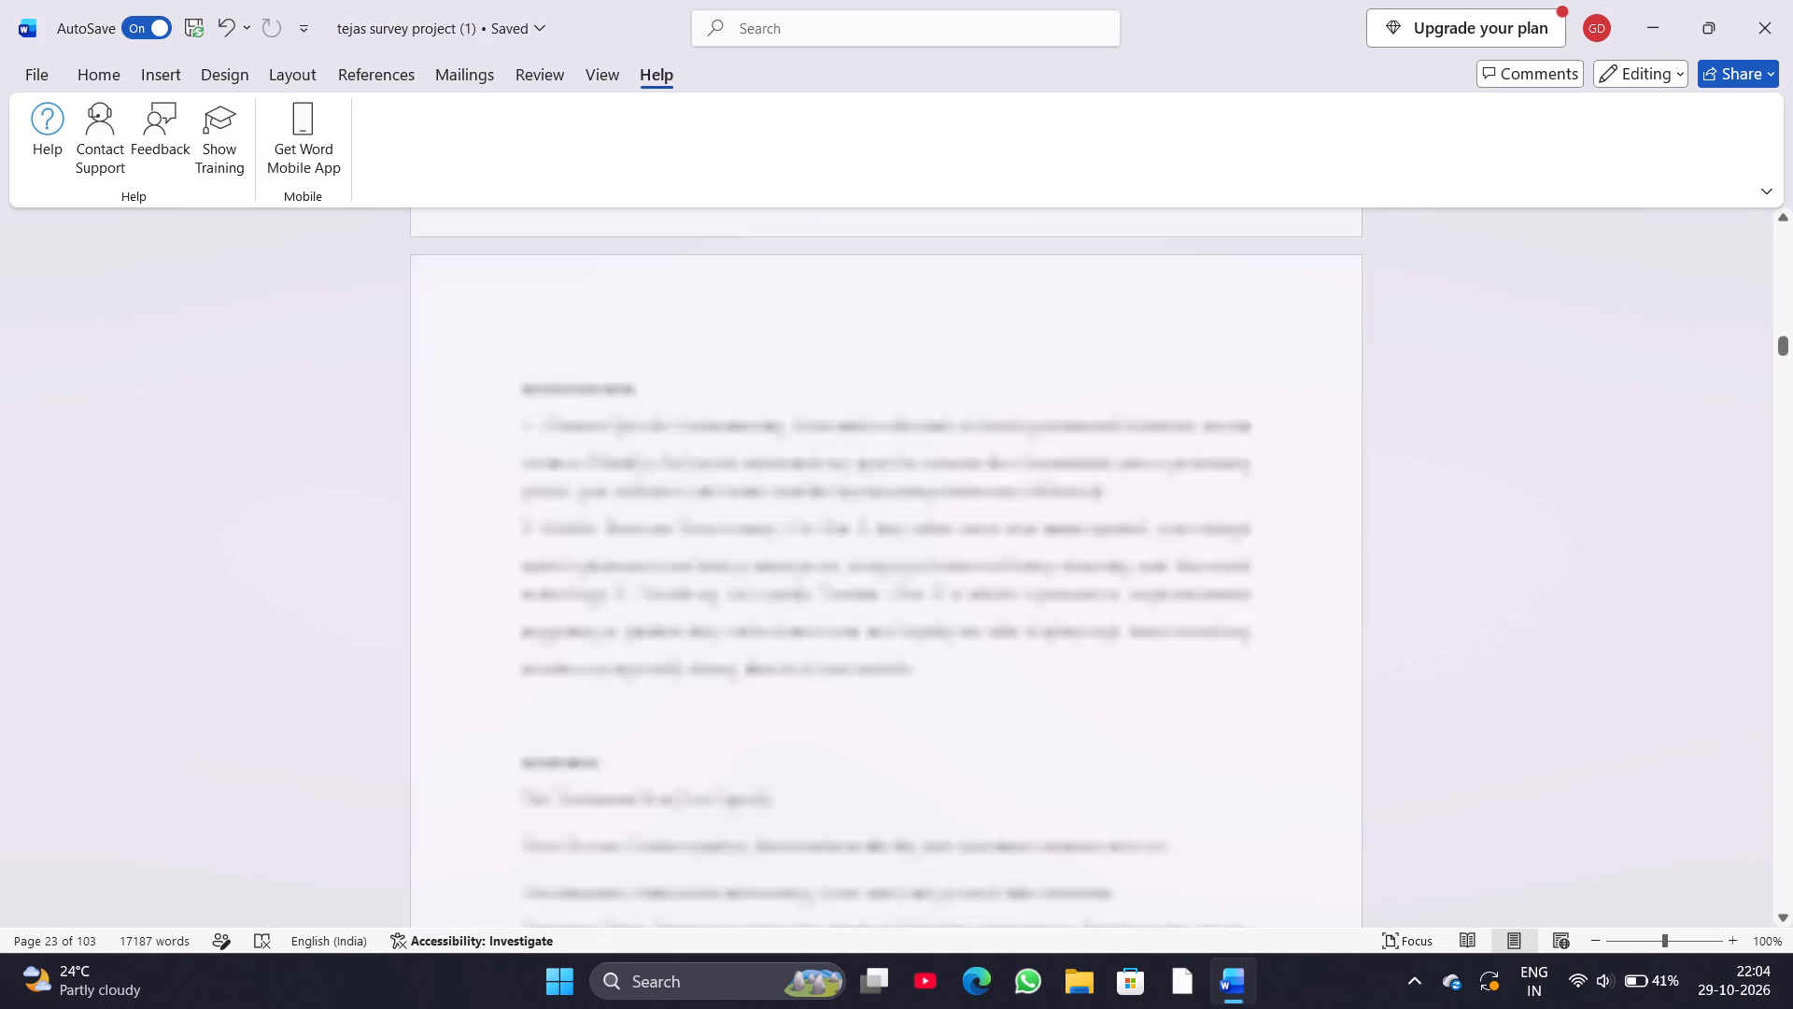
scroll(545, 667, down, 9)
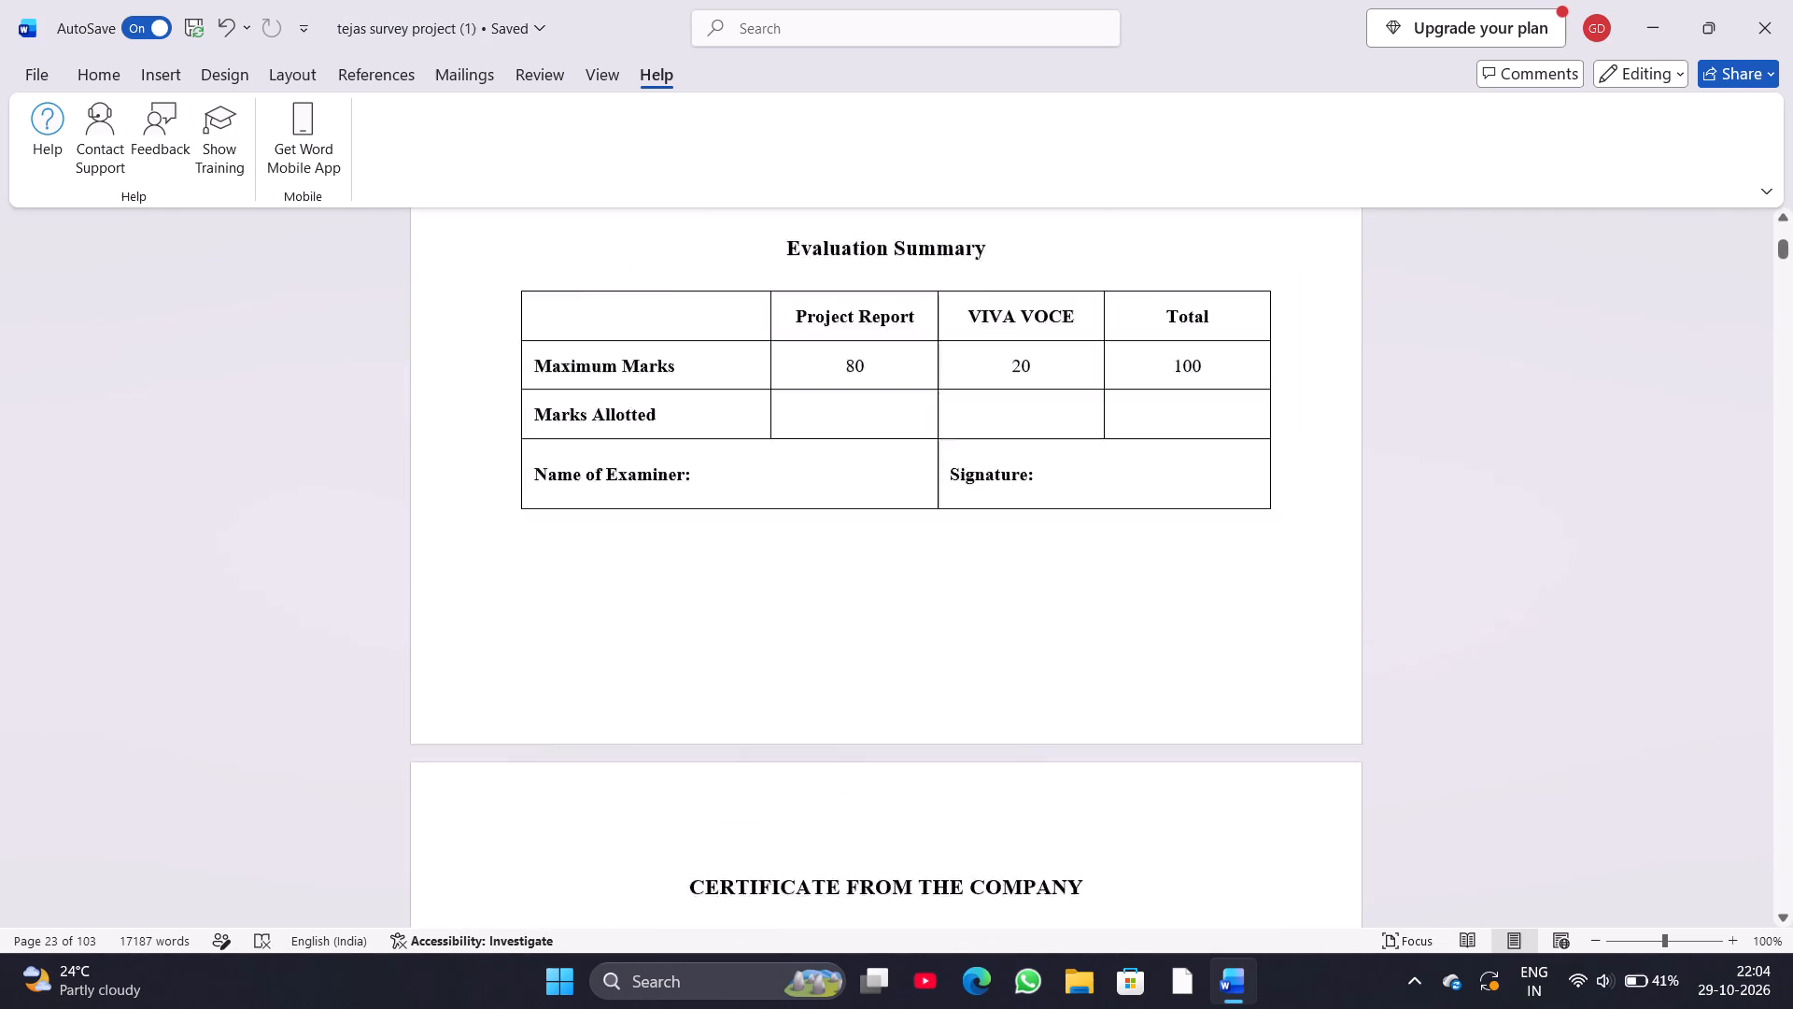
scroll(545, 667, down, 6)
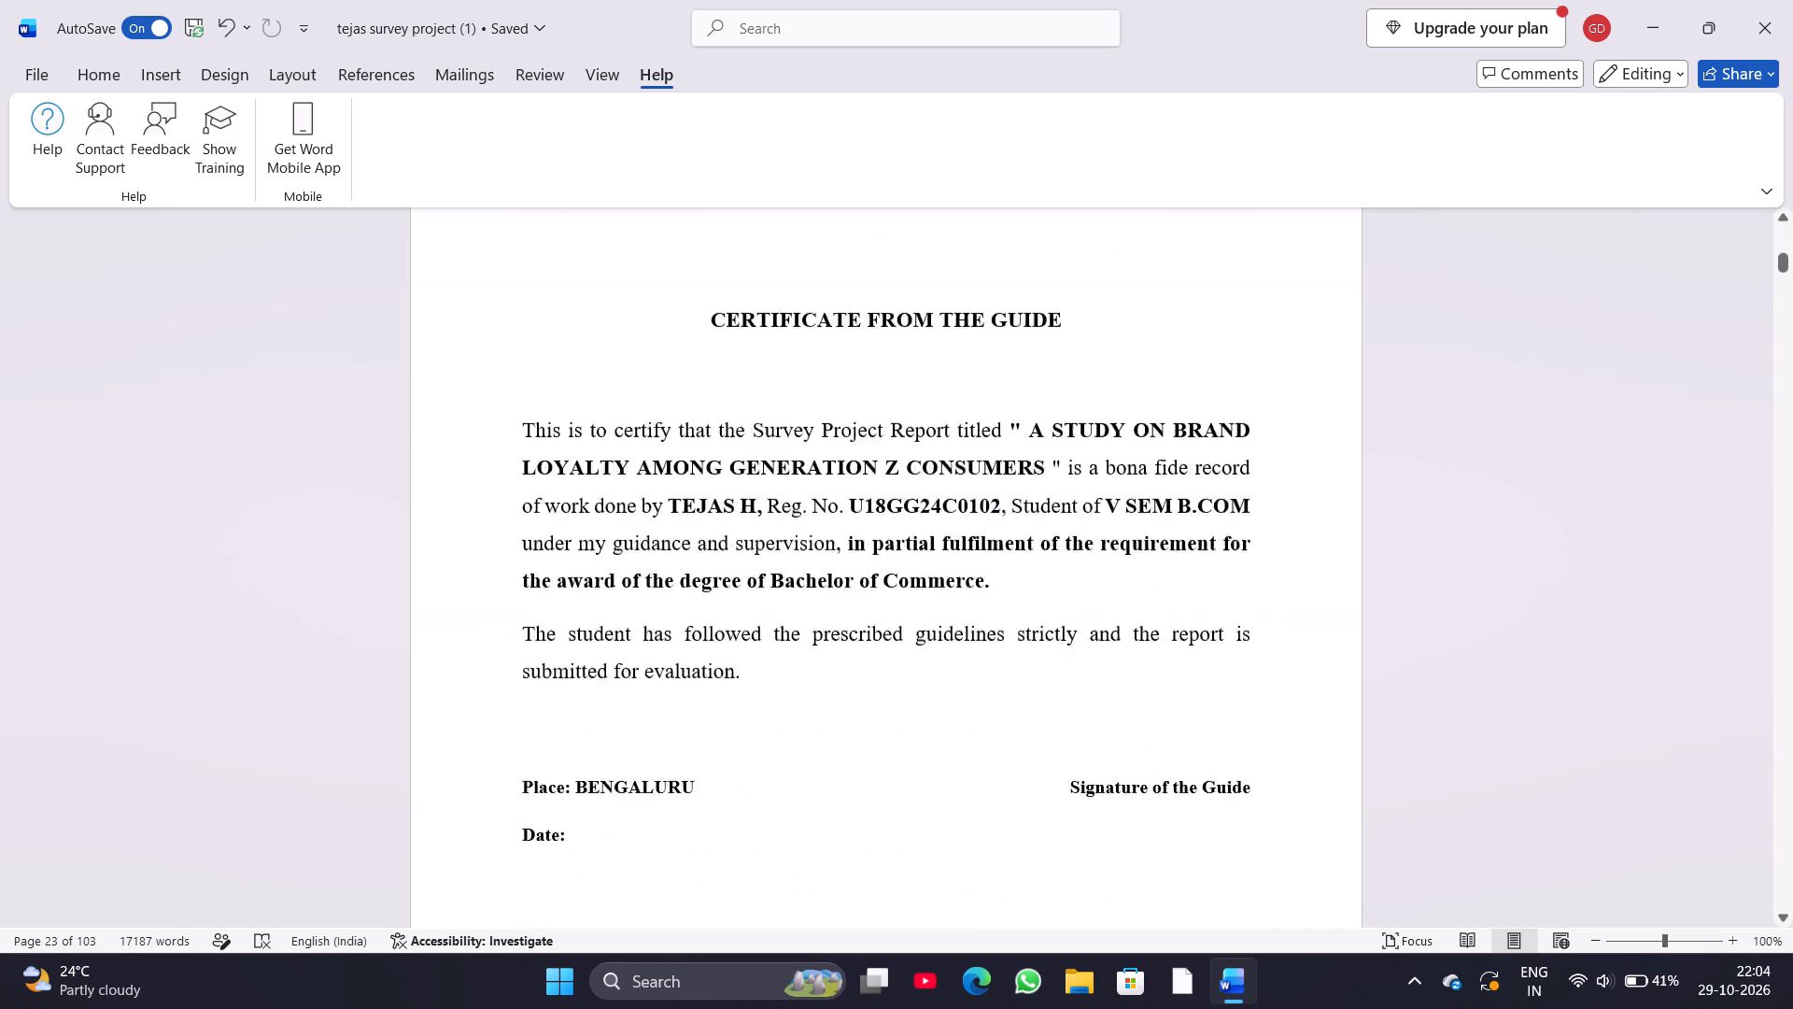
scroll(545, 667, down, 4)
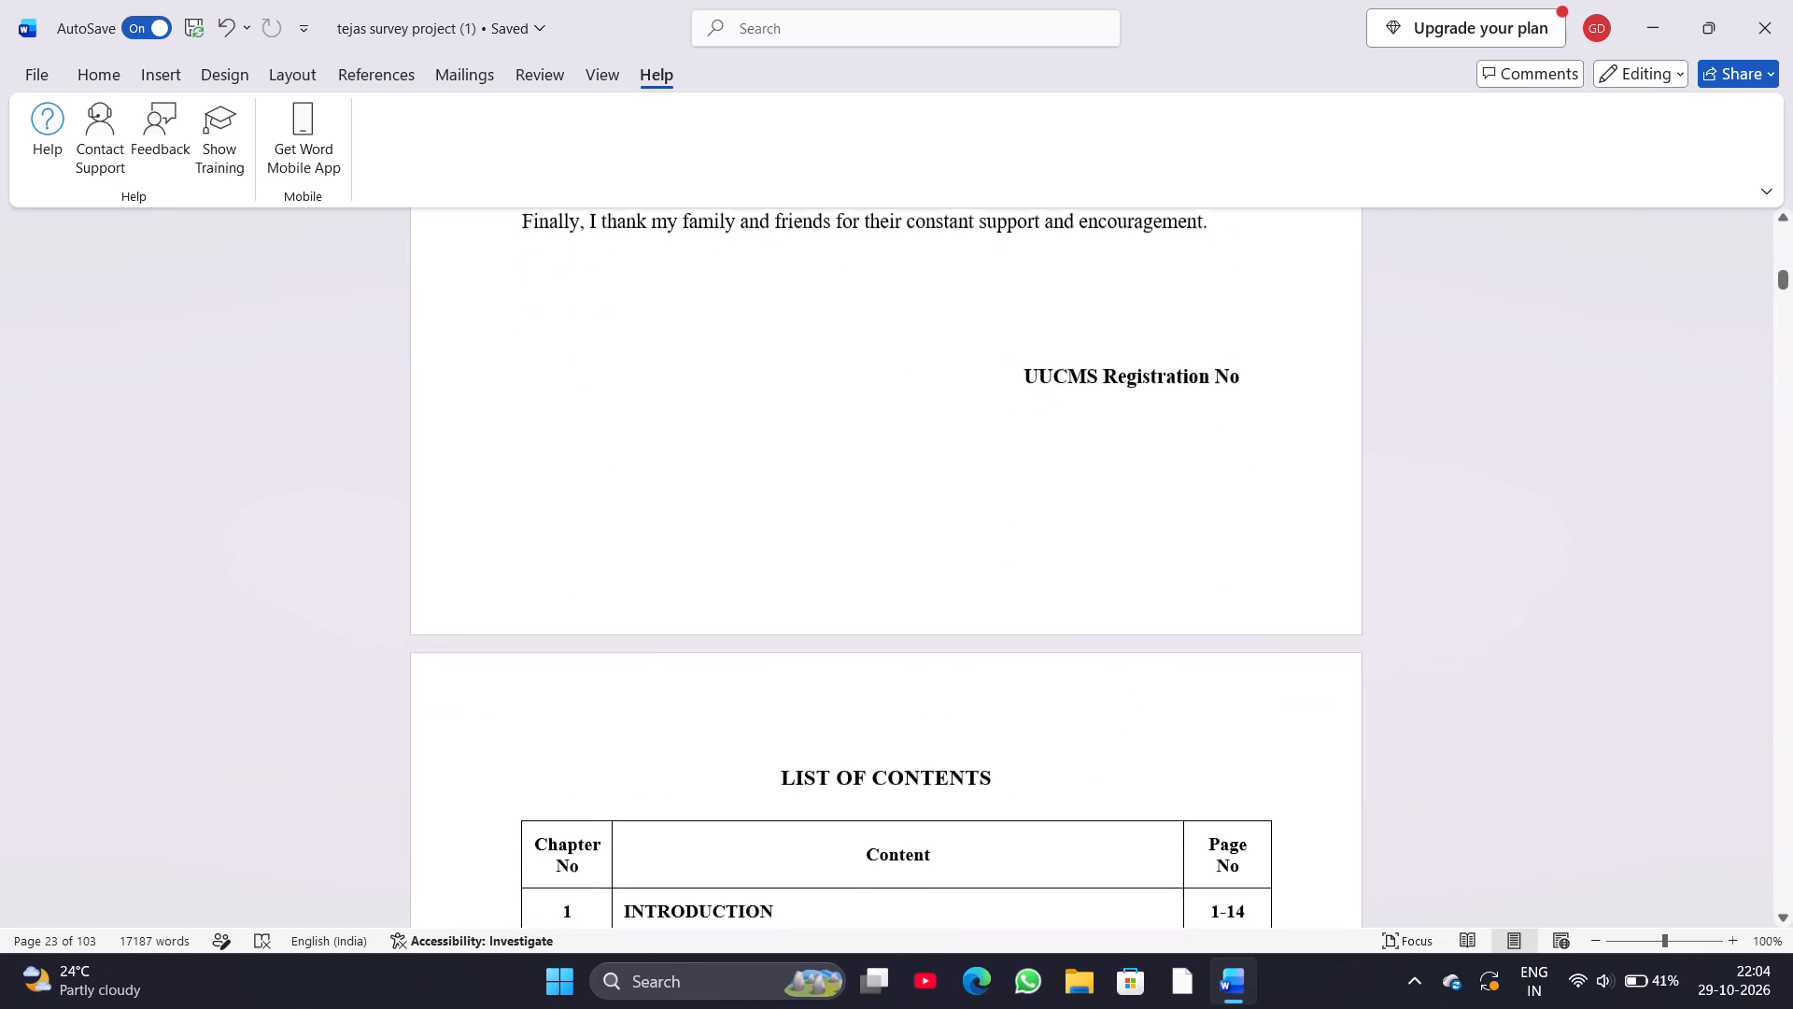
scroll(545, 667, down, 1)
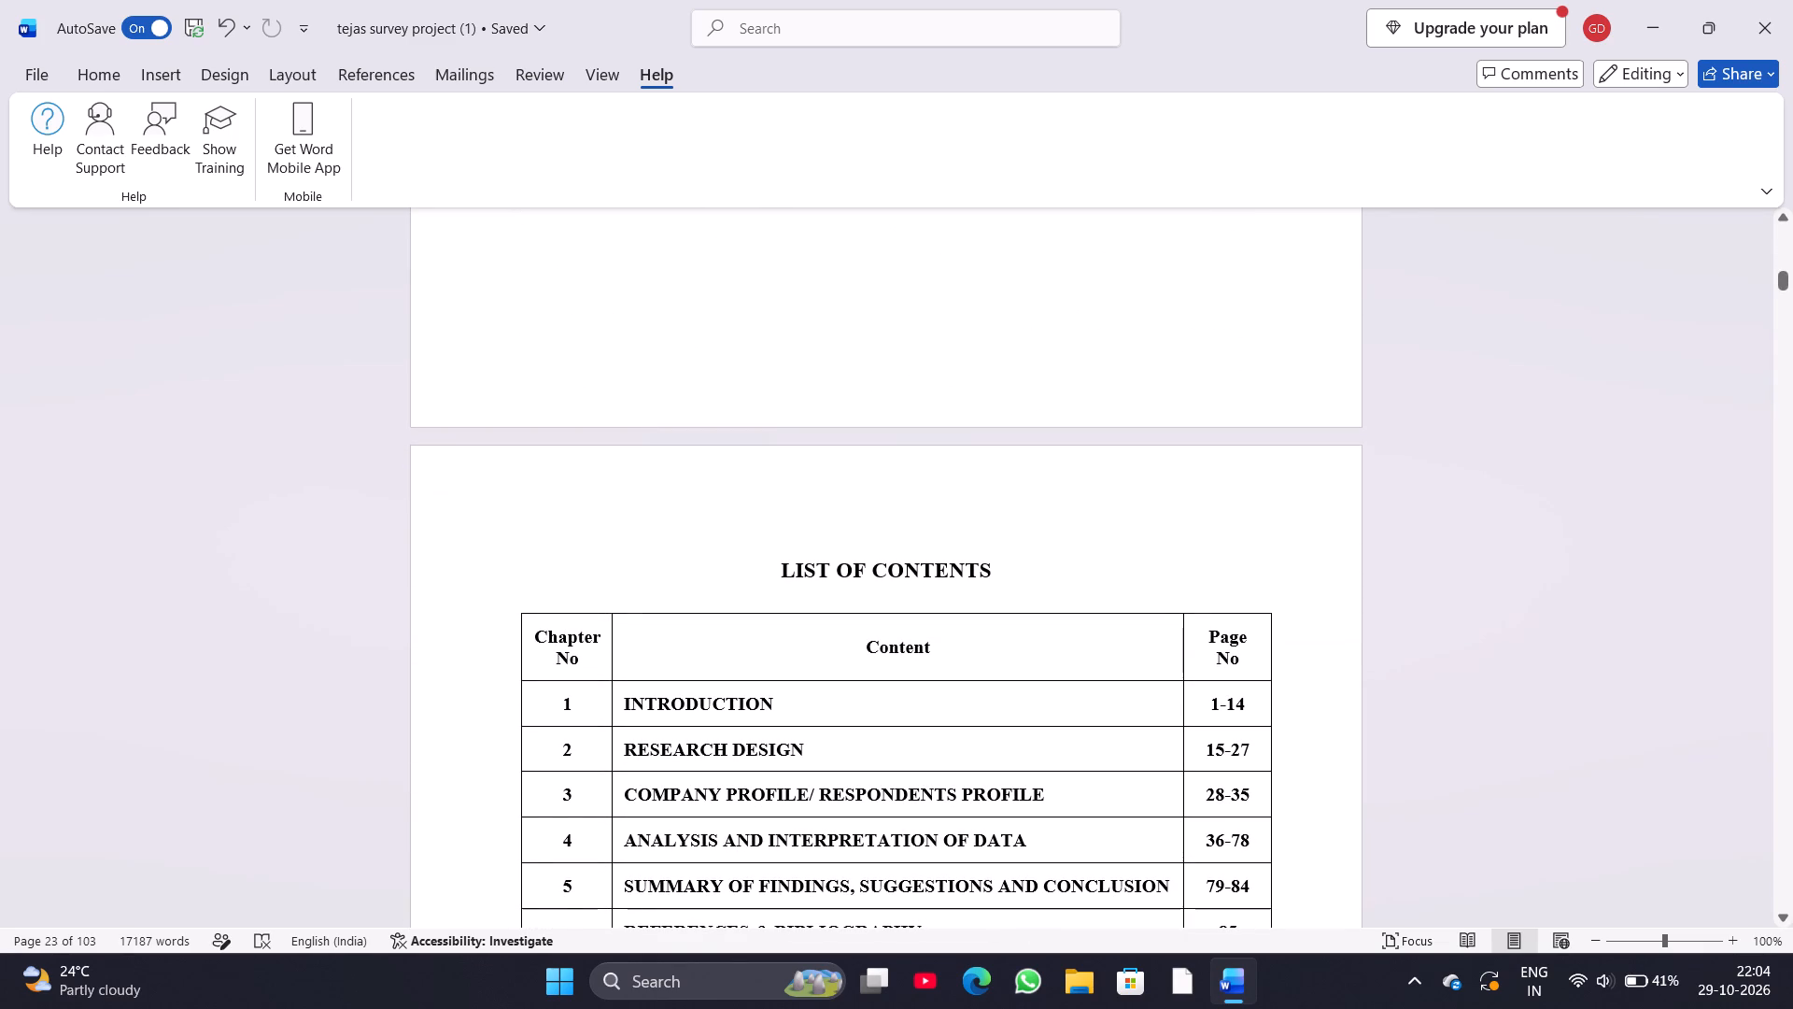
scroll(545, 667, down, 9)
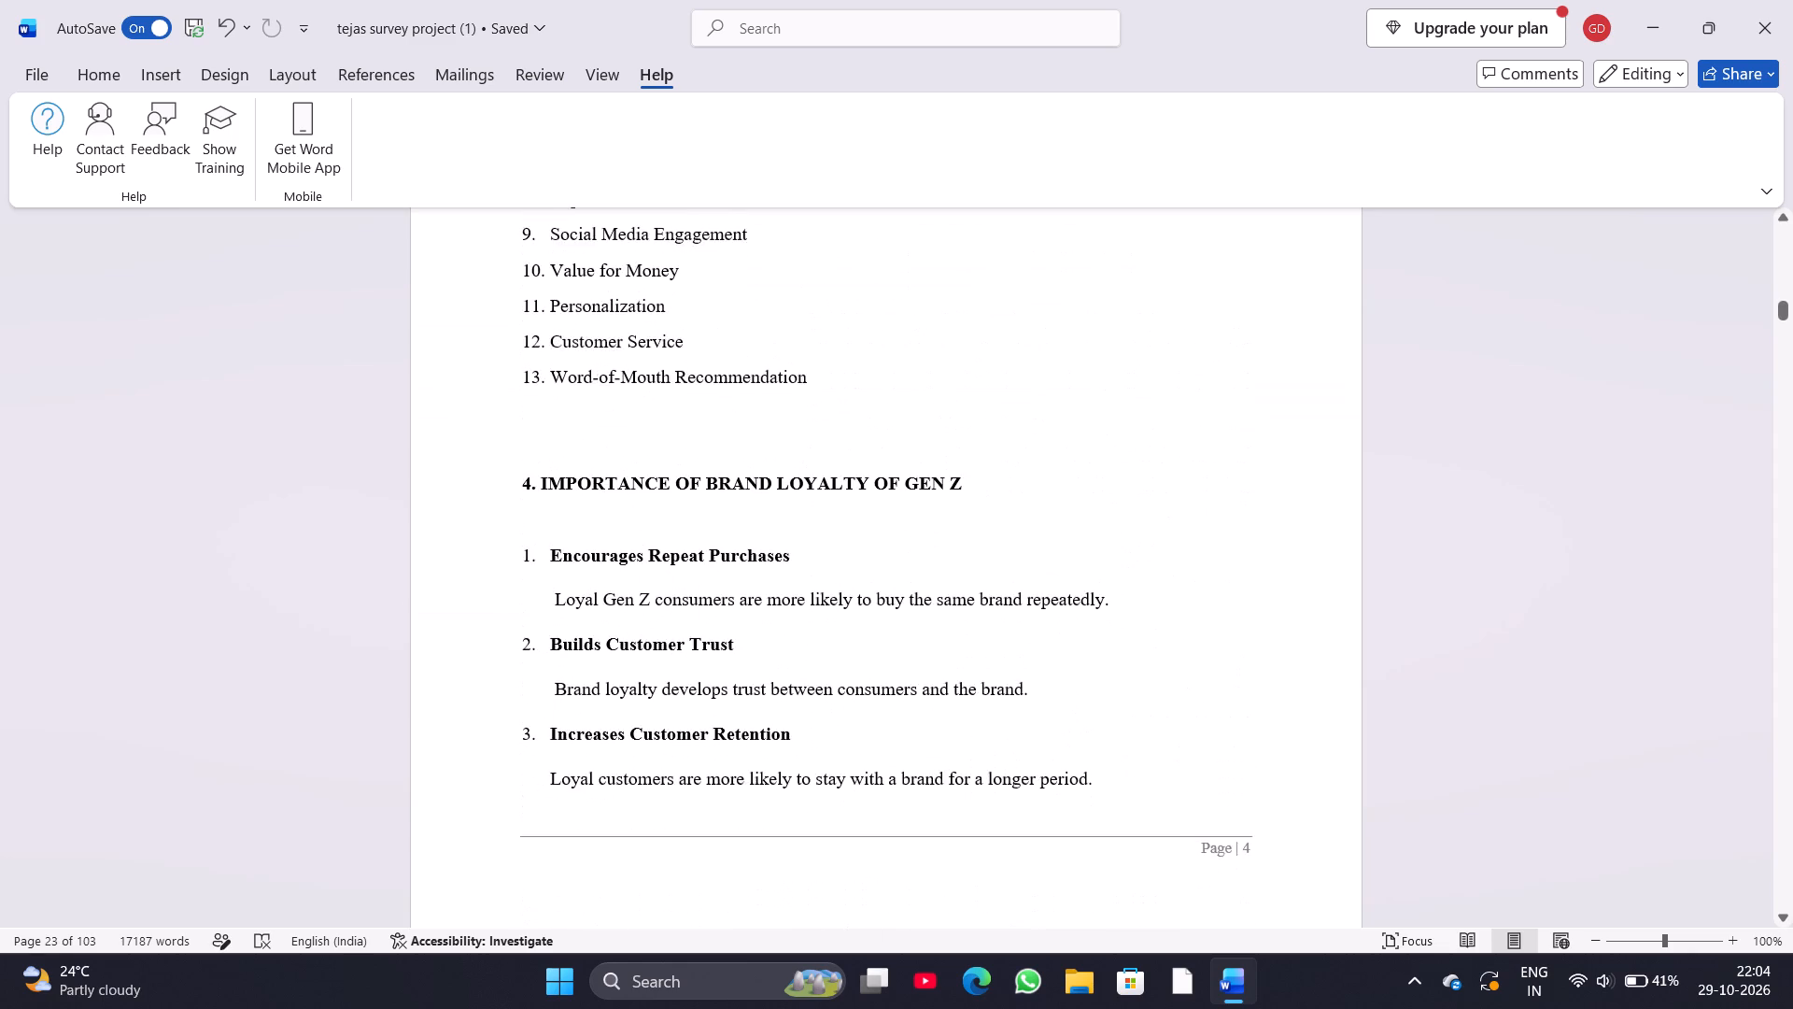
Delete one empty line above the heading "6. GROWTH OF BRAND LOYALTY IN DIGITAL ERA" on page 6.
scroll(545, 667, down, 9)
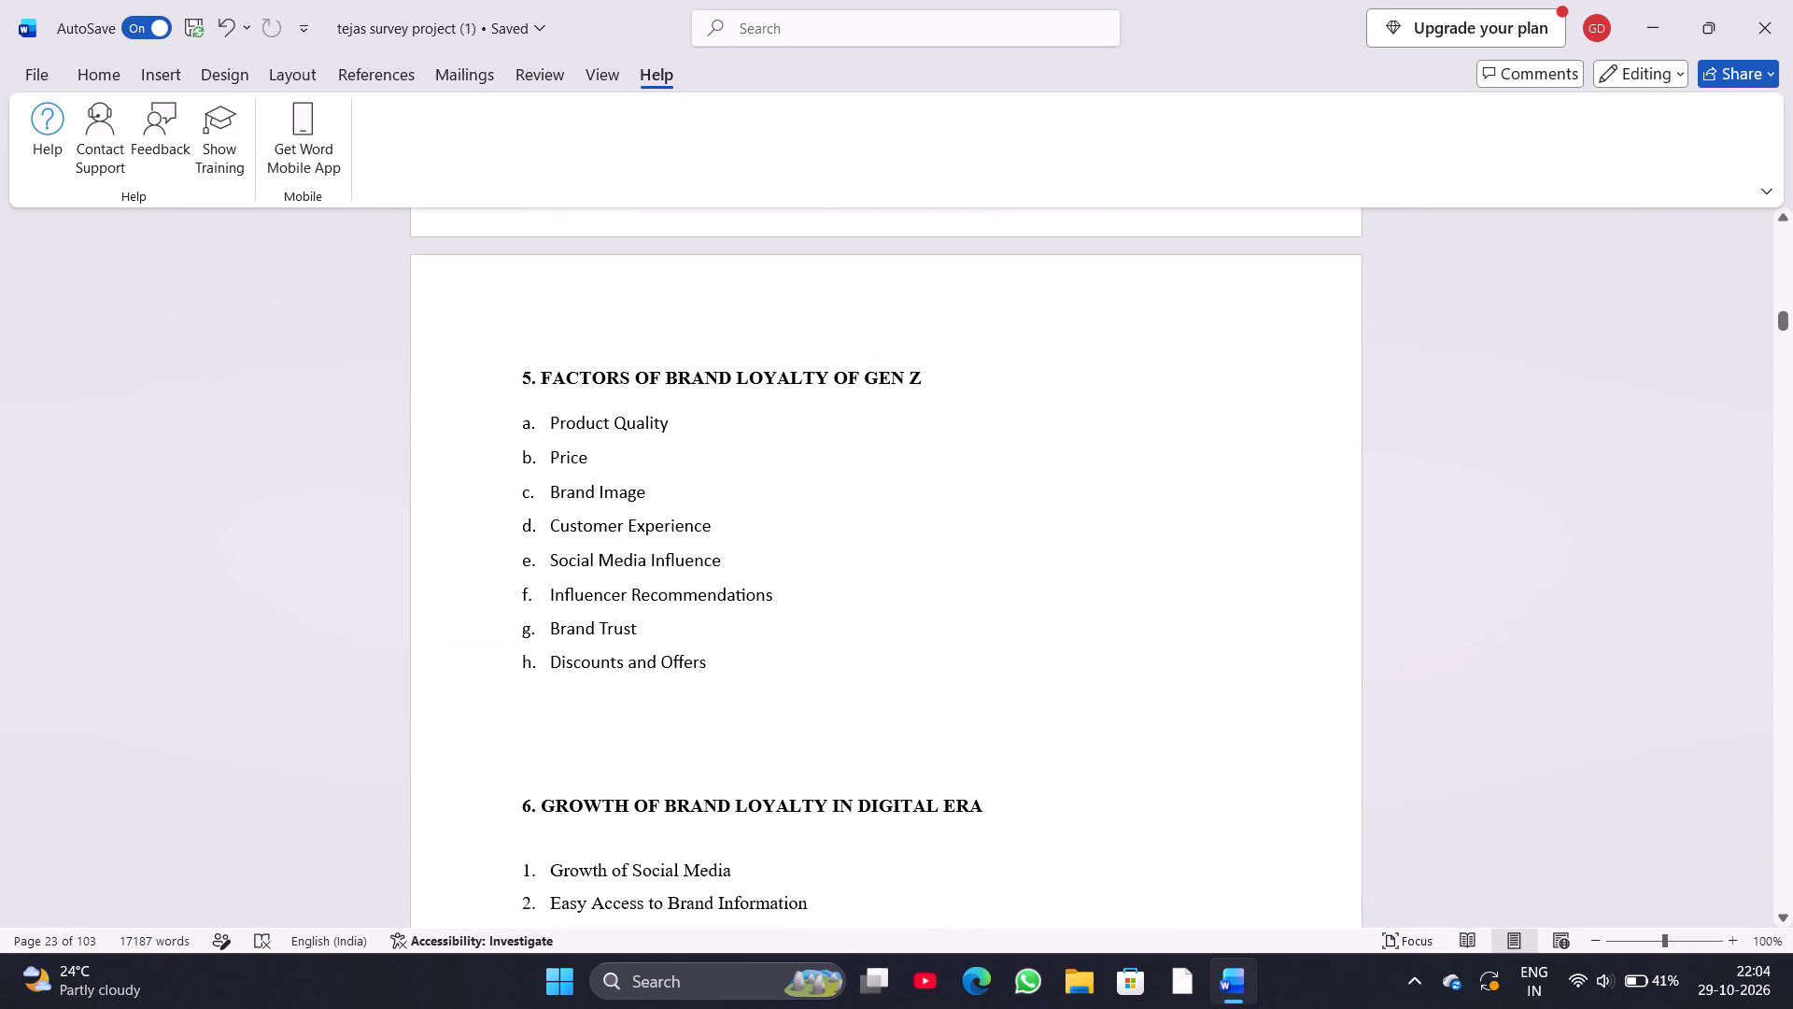
click(512, 803)
key(BackSpace)
Insert an empty line before the "PART B" heading at the bottom of page 6 to push it onto page 7.
scroll(512, 803, down, 7)
scroll(512, 803, up, 1)
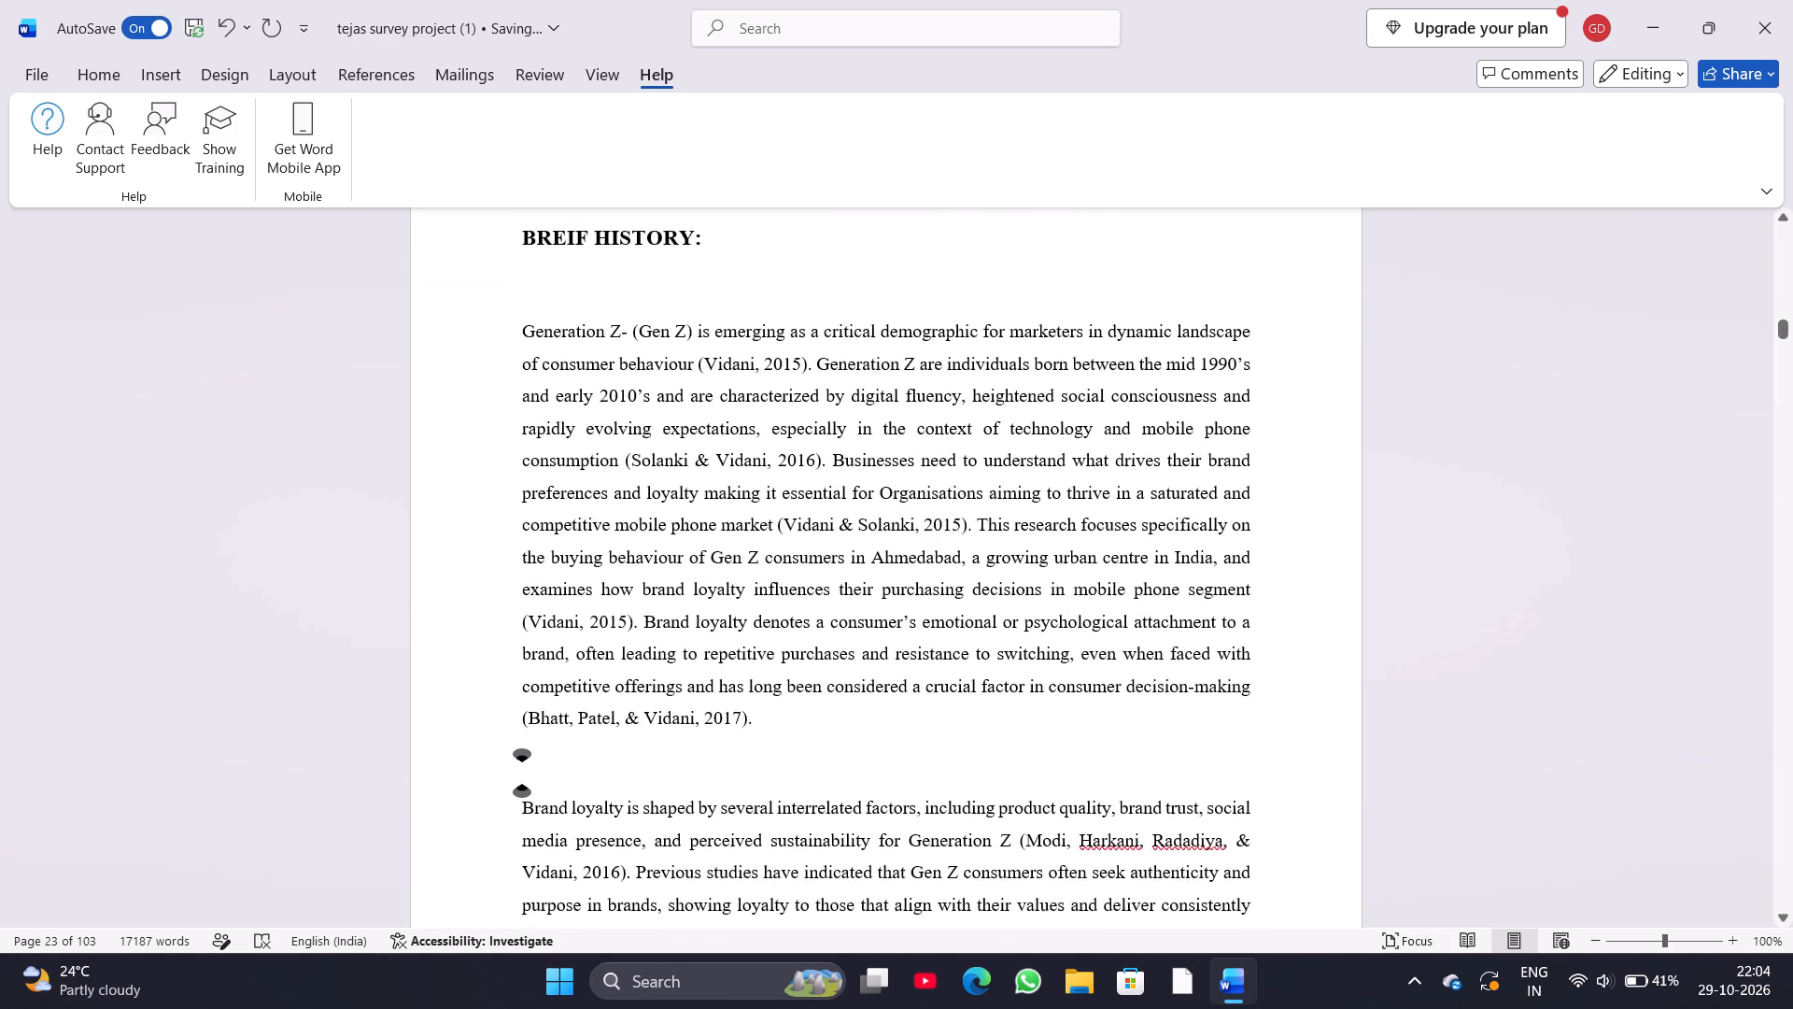
scroll(512, 803, up, 3)
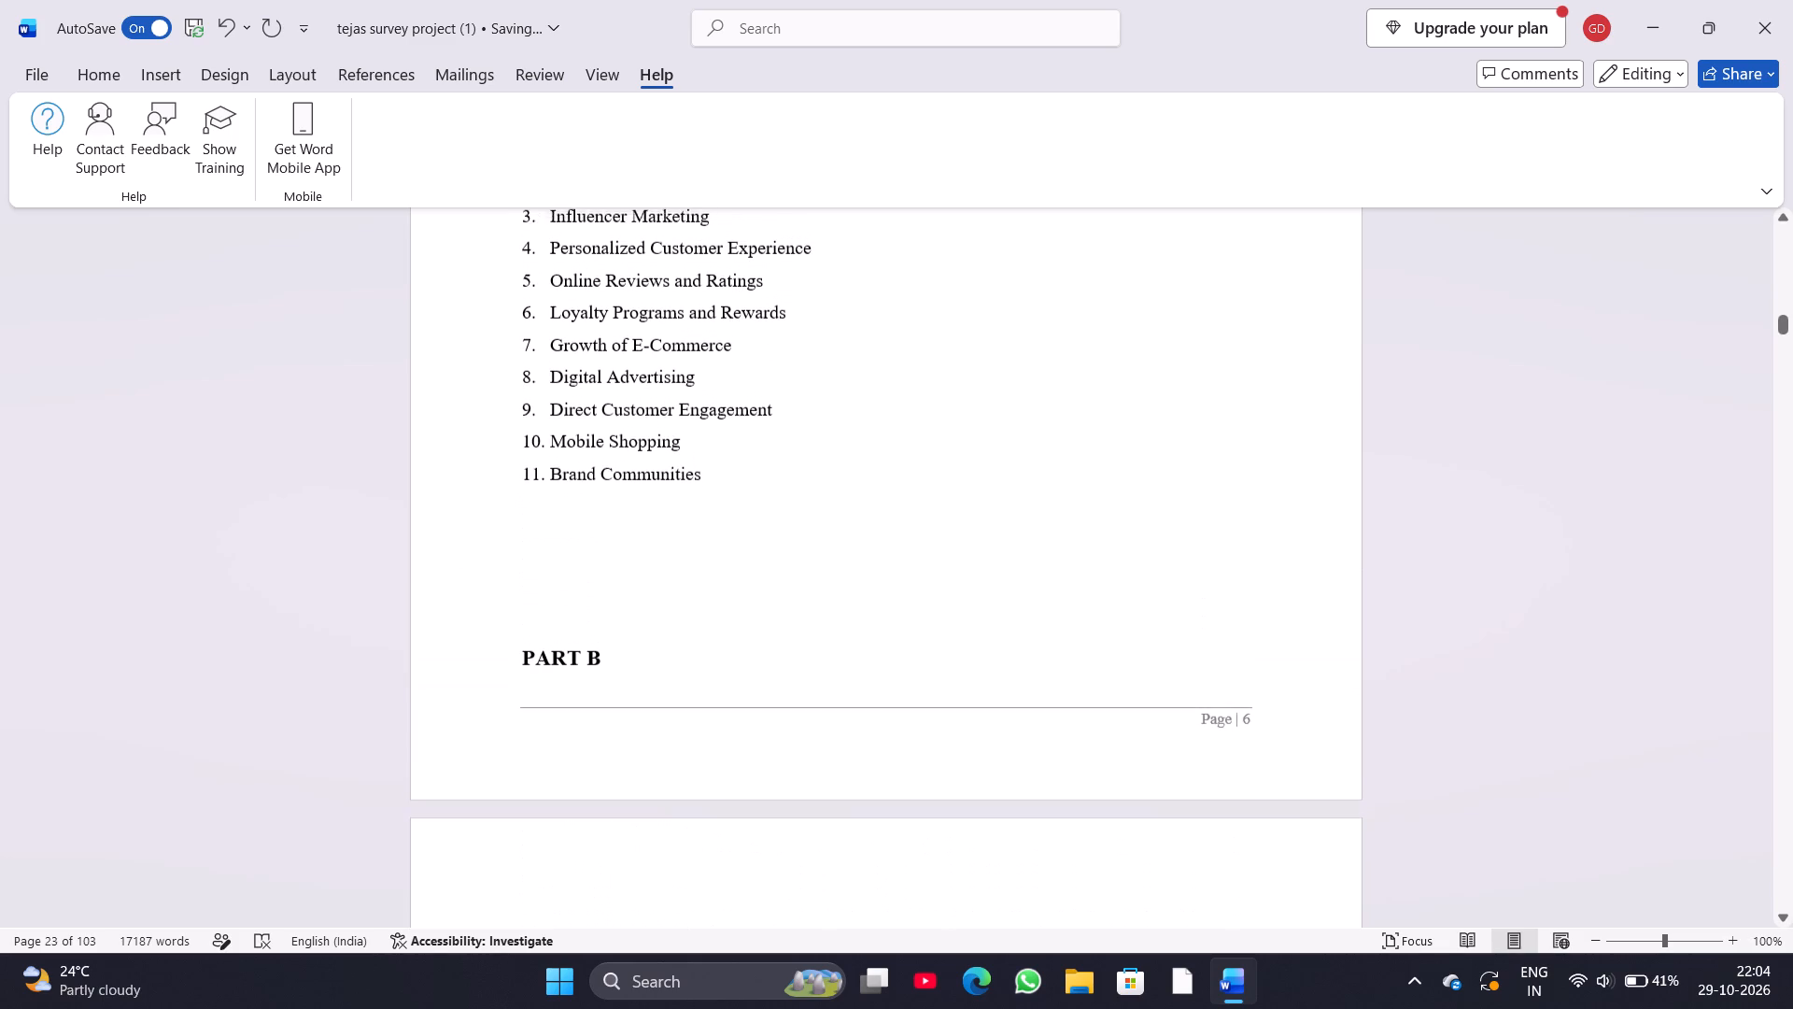
scroll(512, 803, up, 1)
scroll(512, 803, down, 1)
click(515, 641)
key(Return)
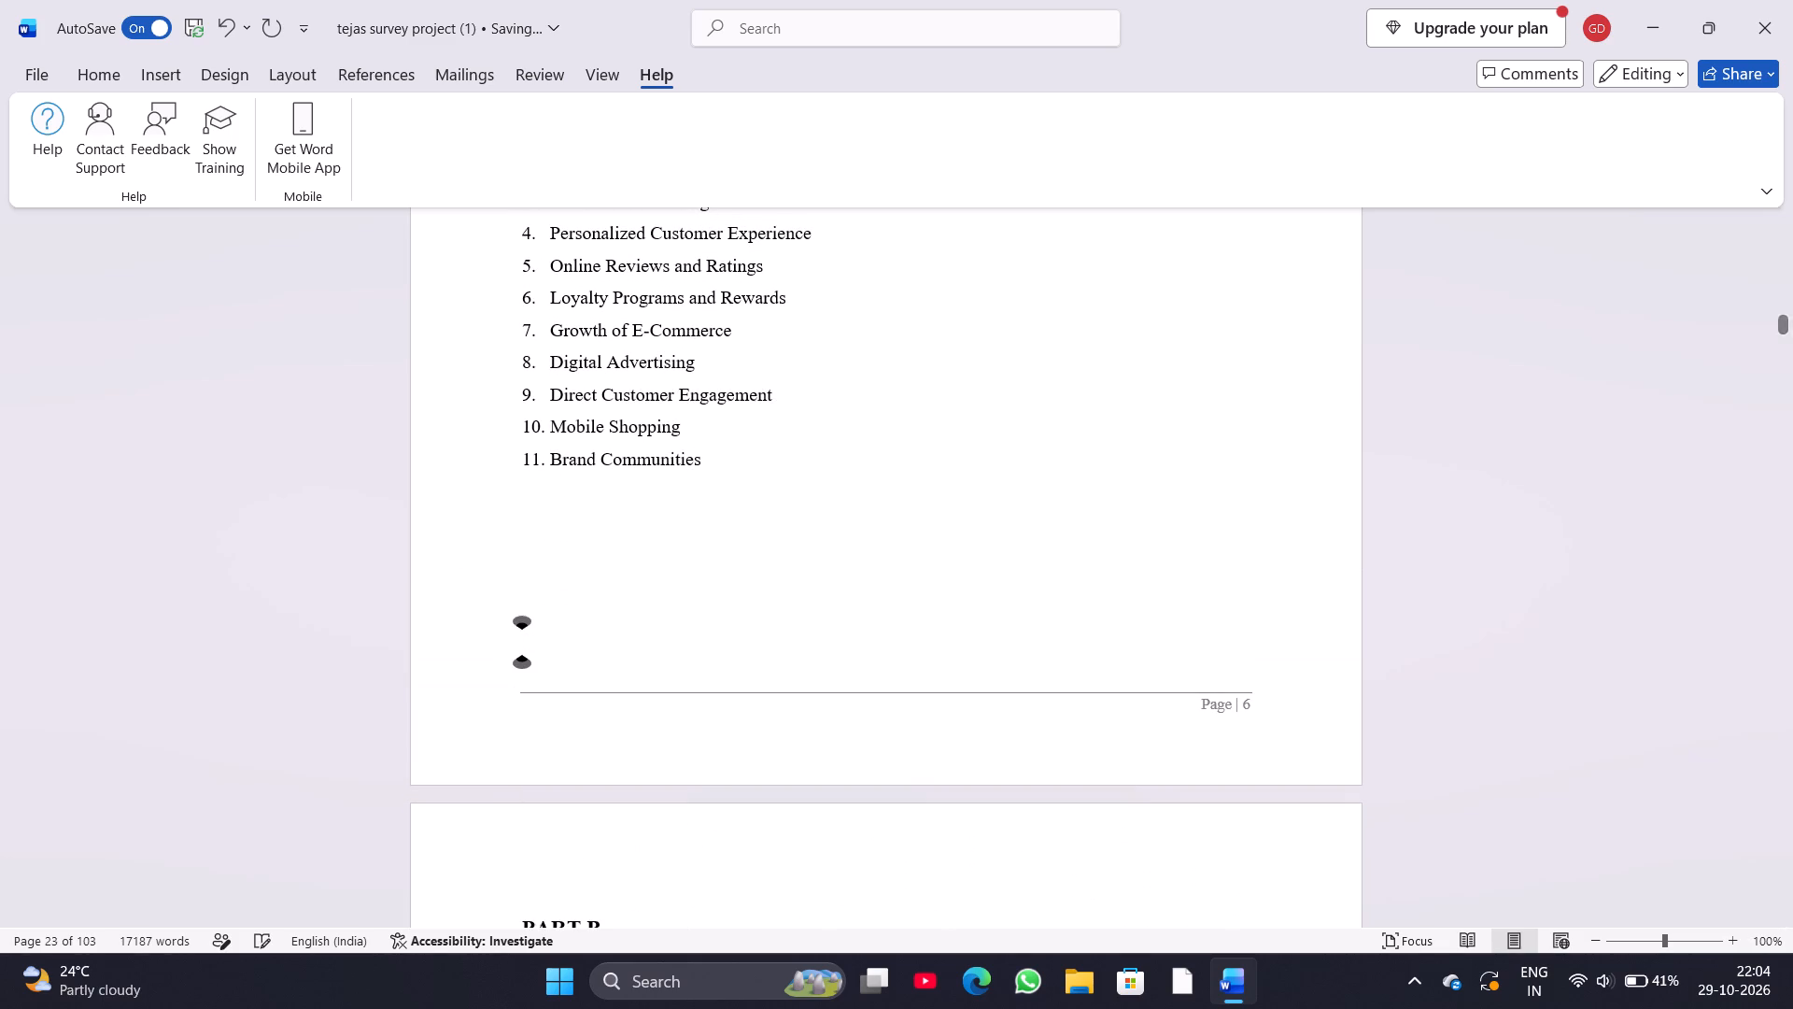
Insert an empty line between the "8. Emotional Connection" text and the heading "9. Innovation and Trends" on page 11.
scroll(515, 641, down, 11)
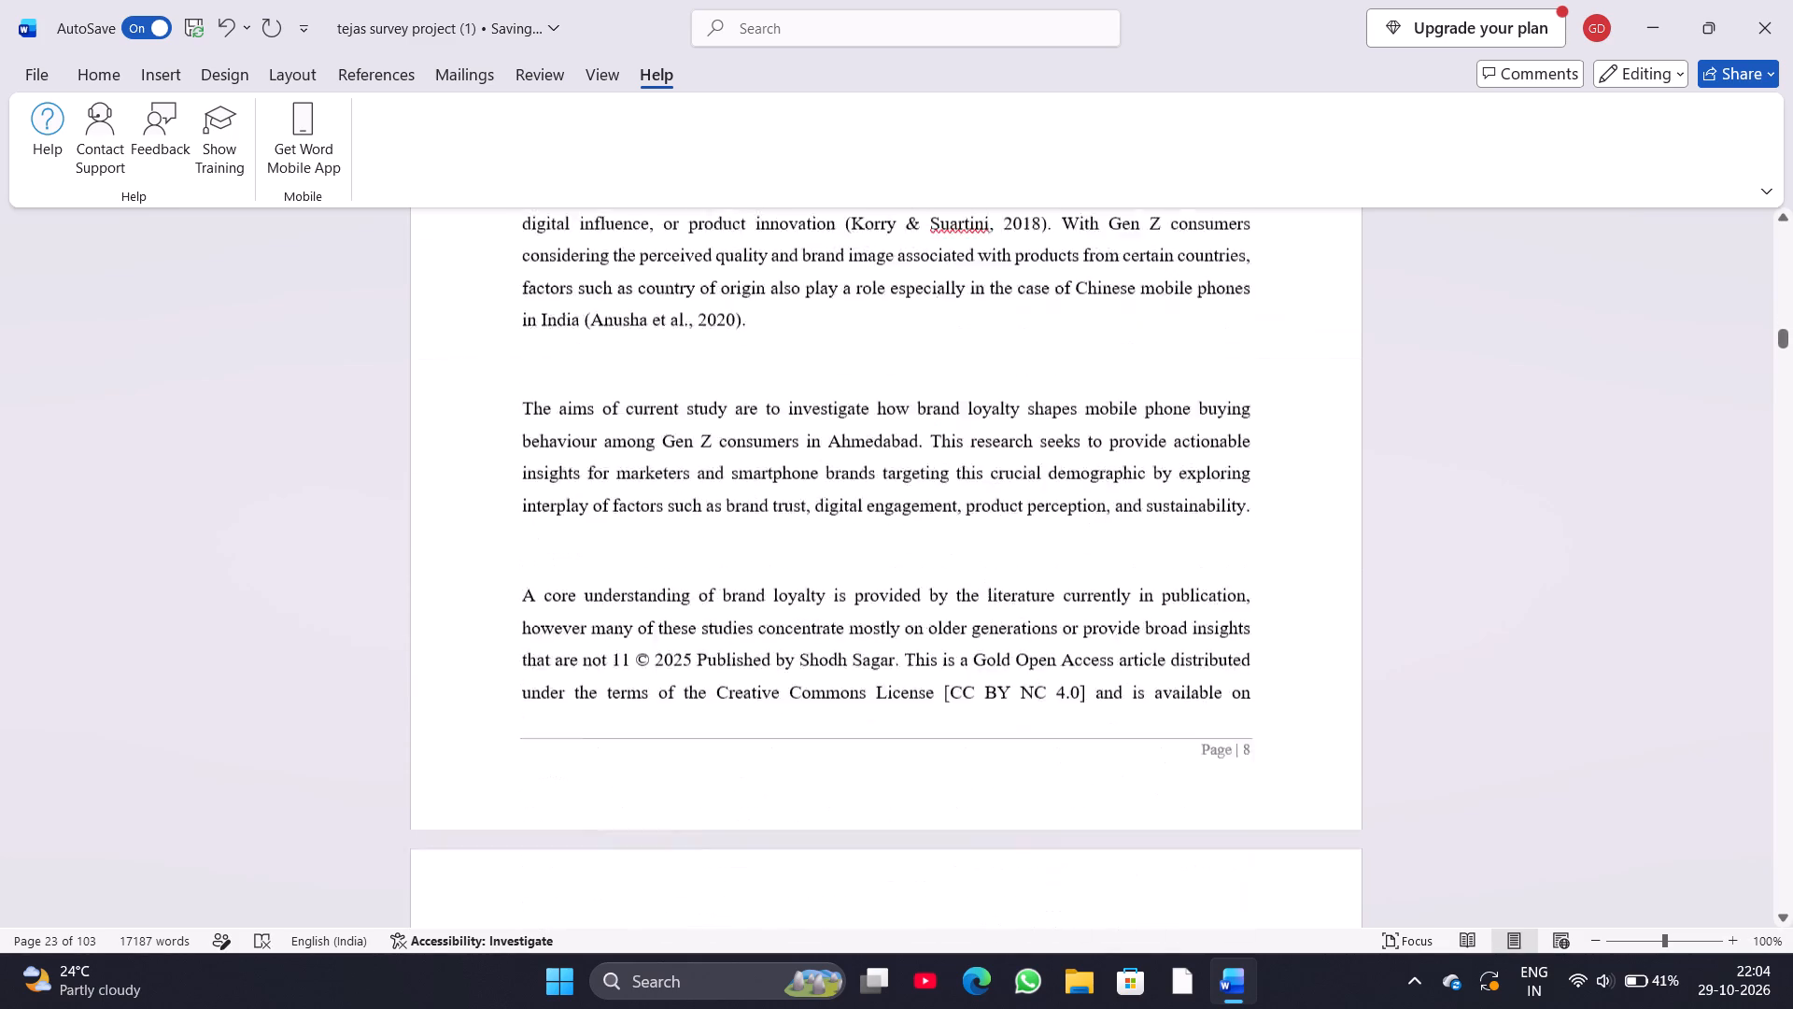
scroll(515, 641, down, 11)
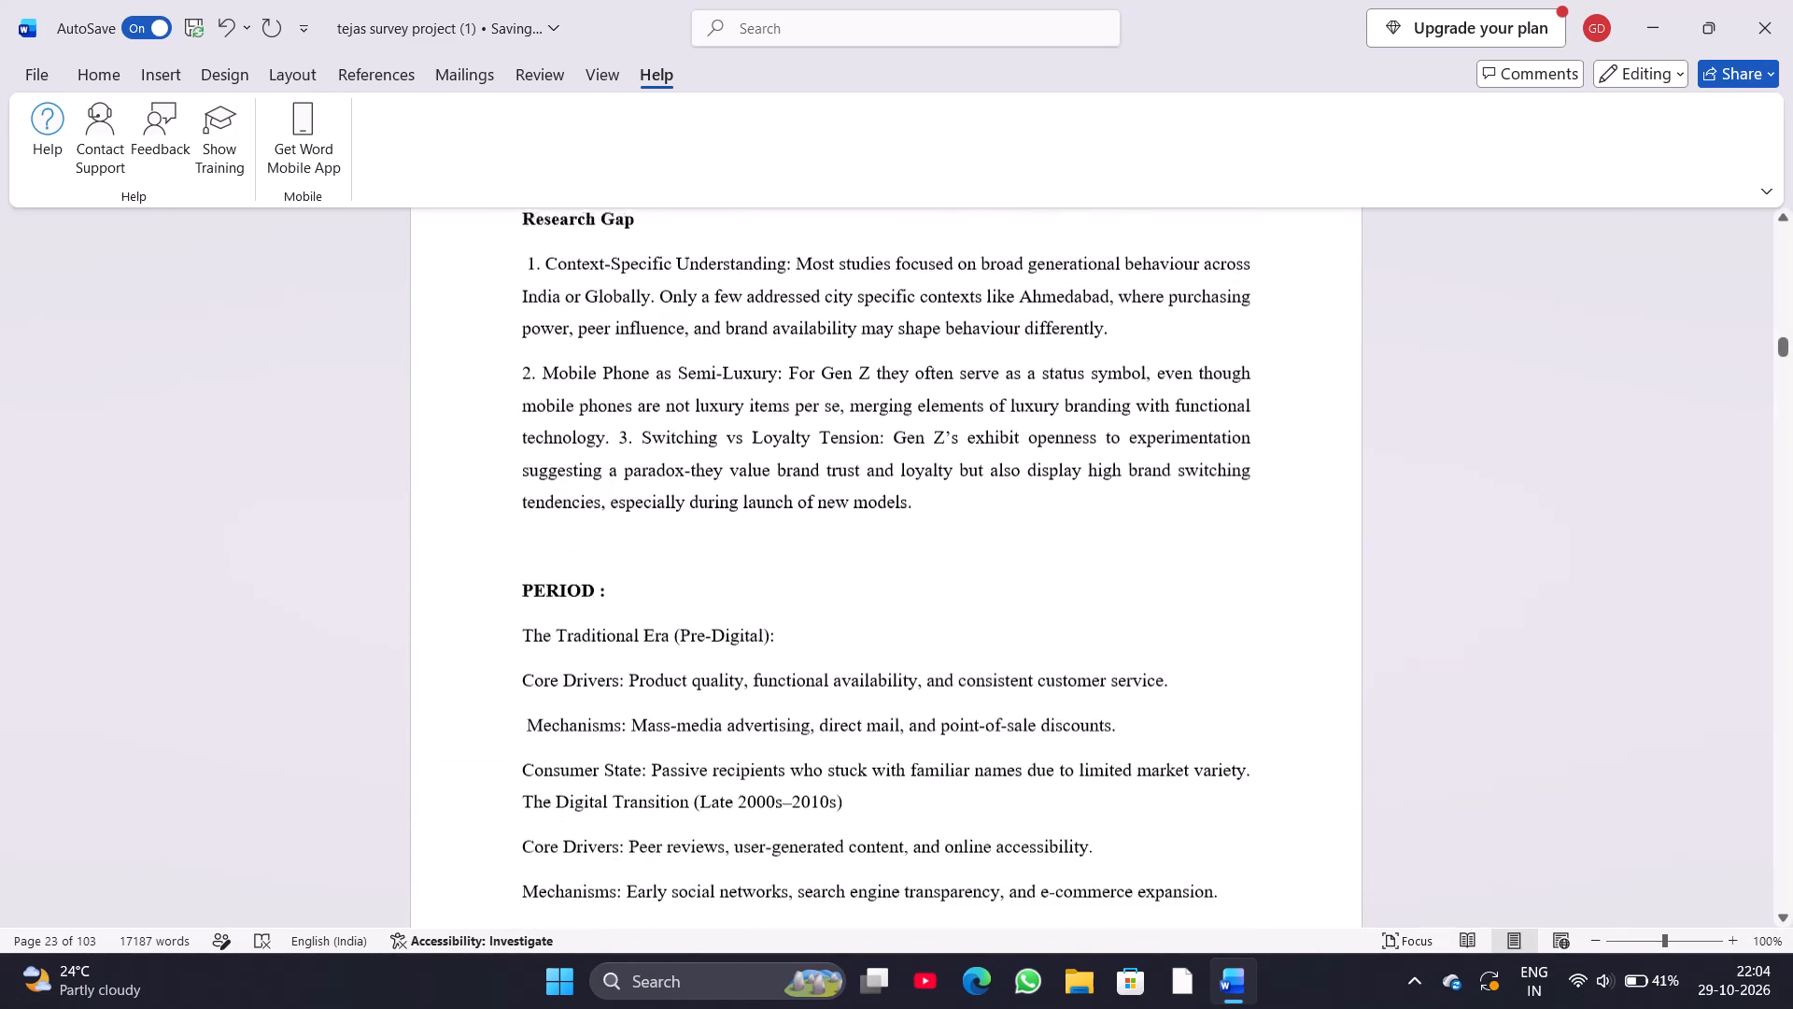
scroll(515, 641, down, 9)
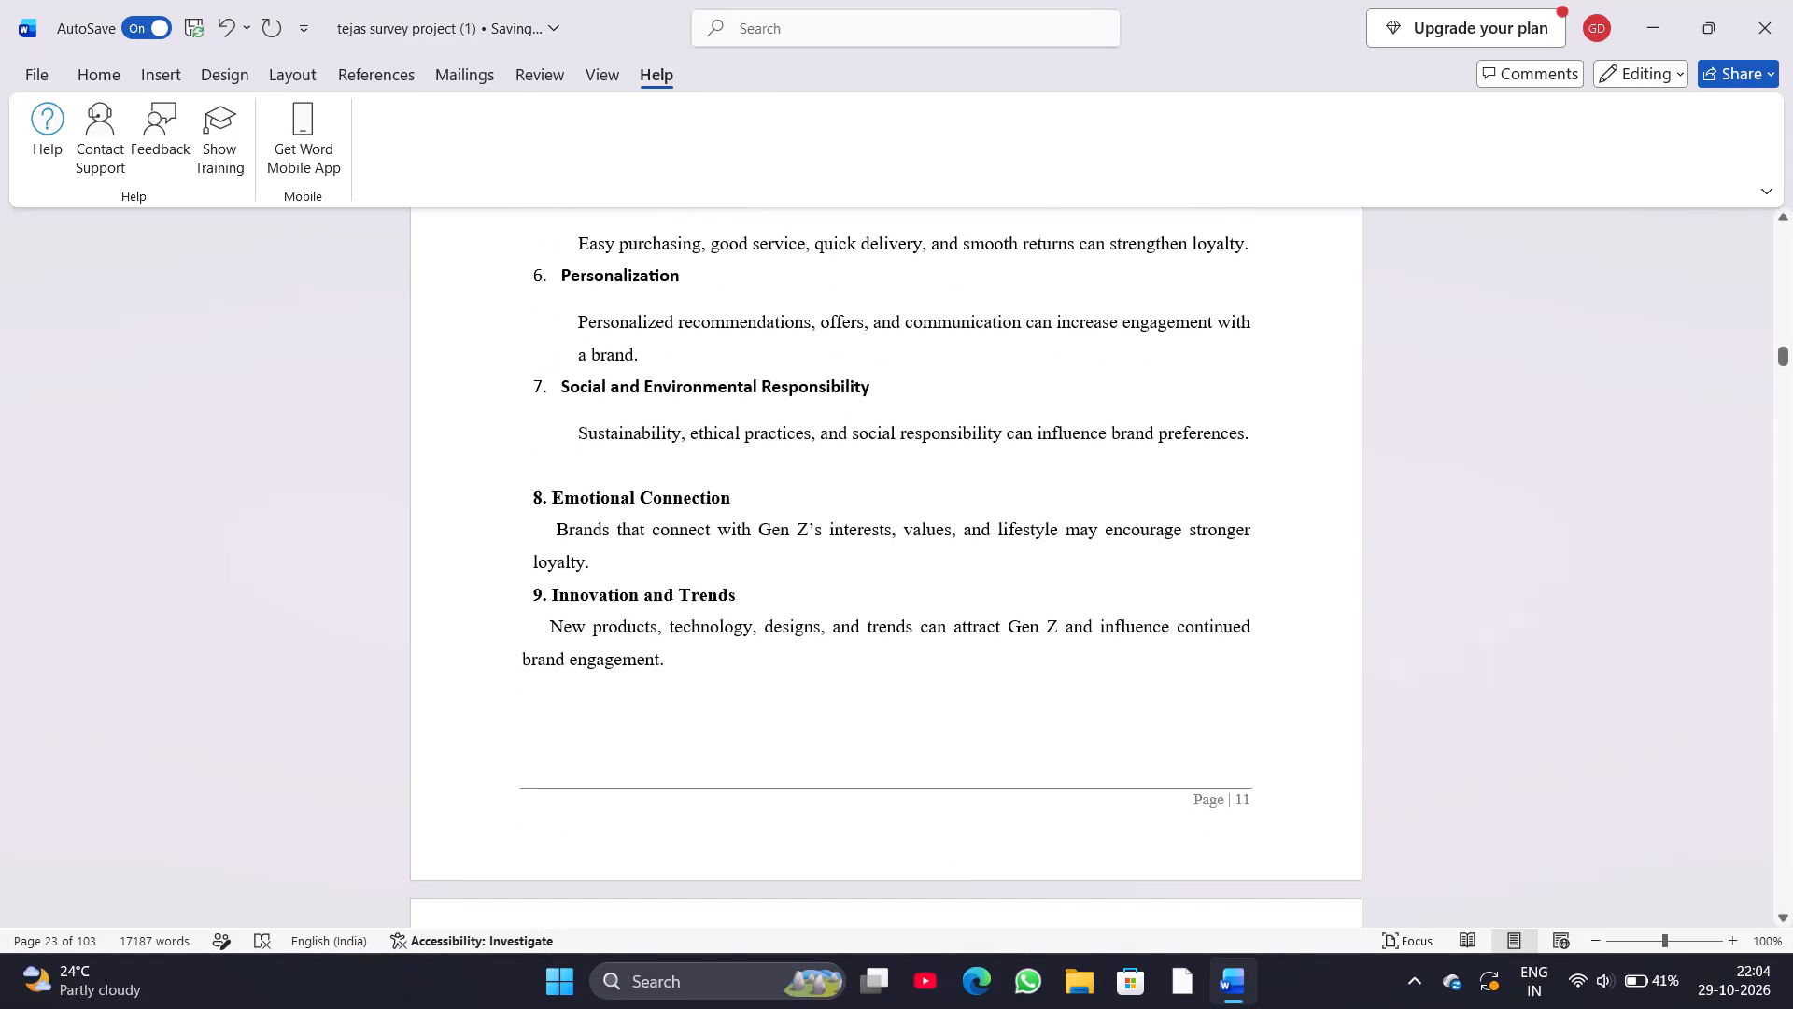
scroll(515, 641, down, 1)
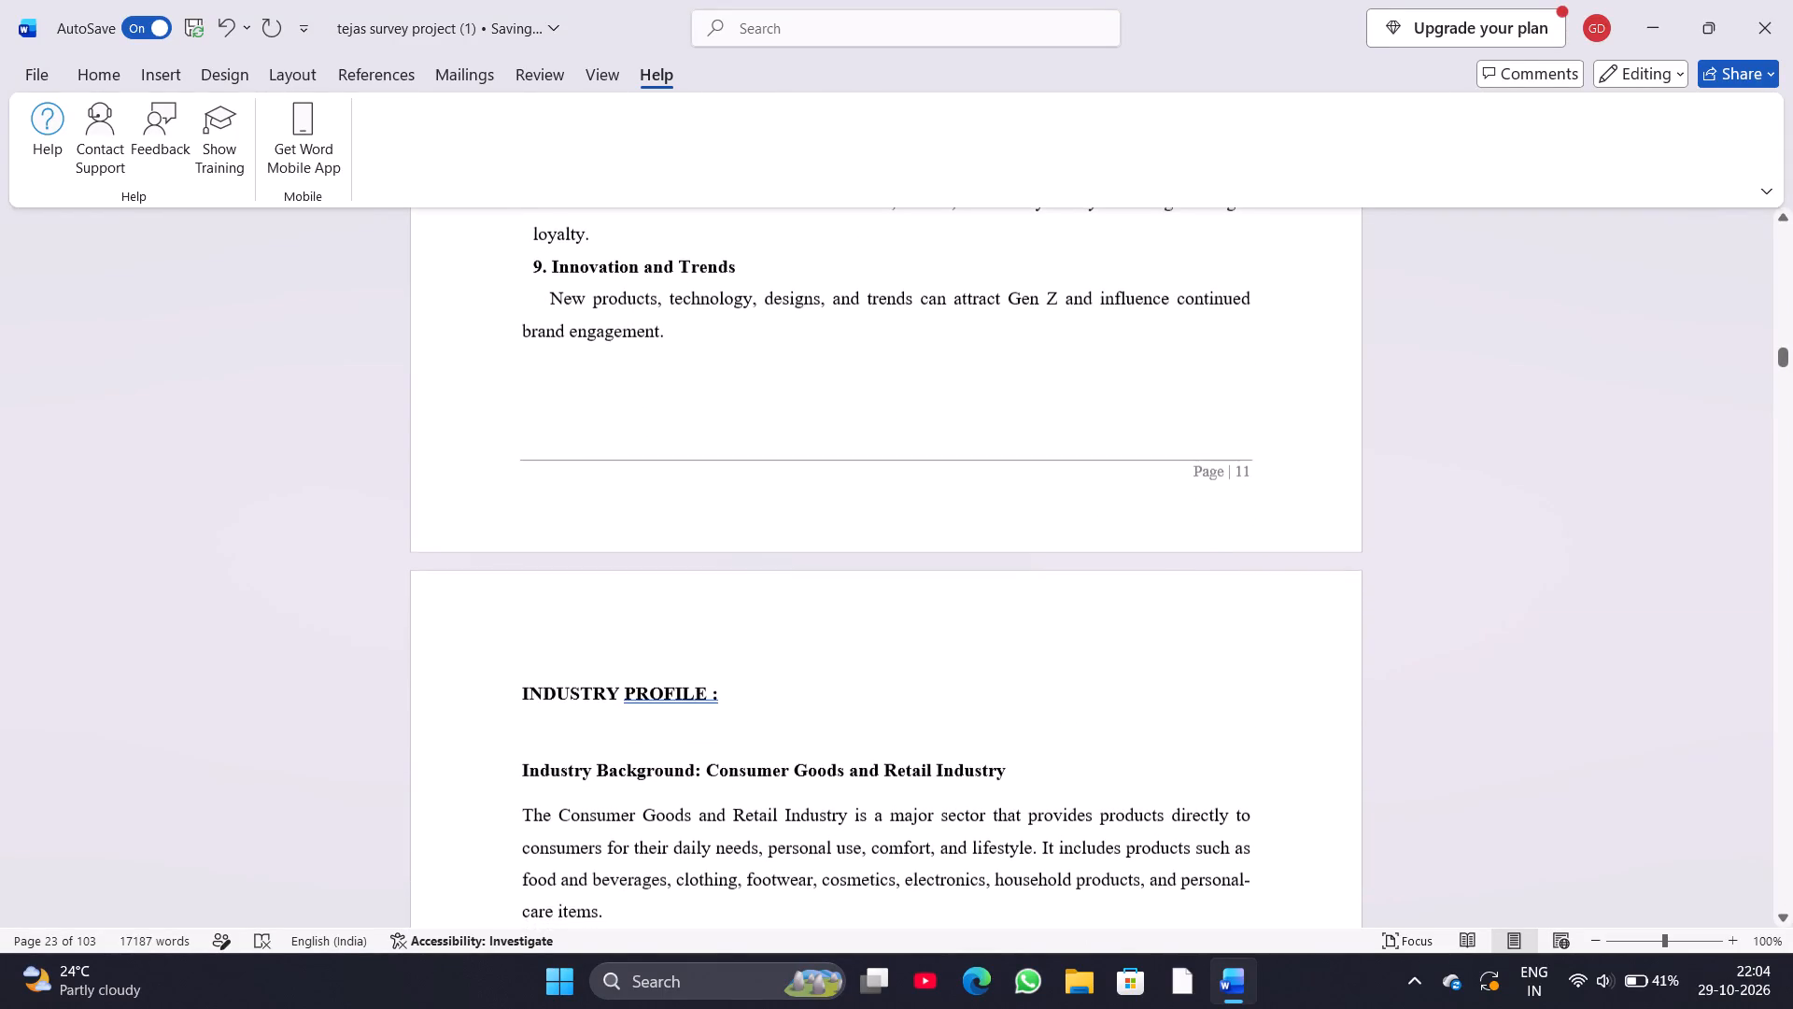
scroll(515, 641, down, 1)
click(616, 287)
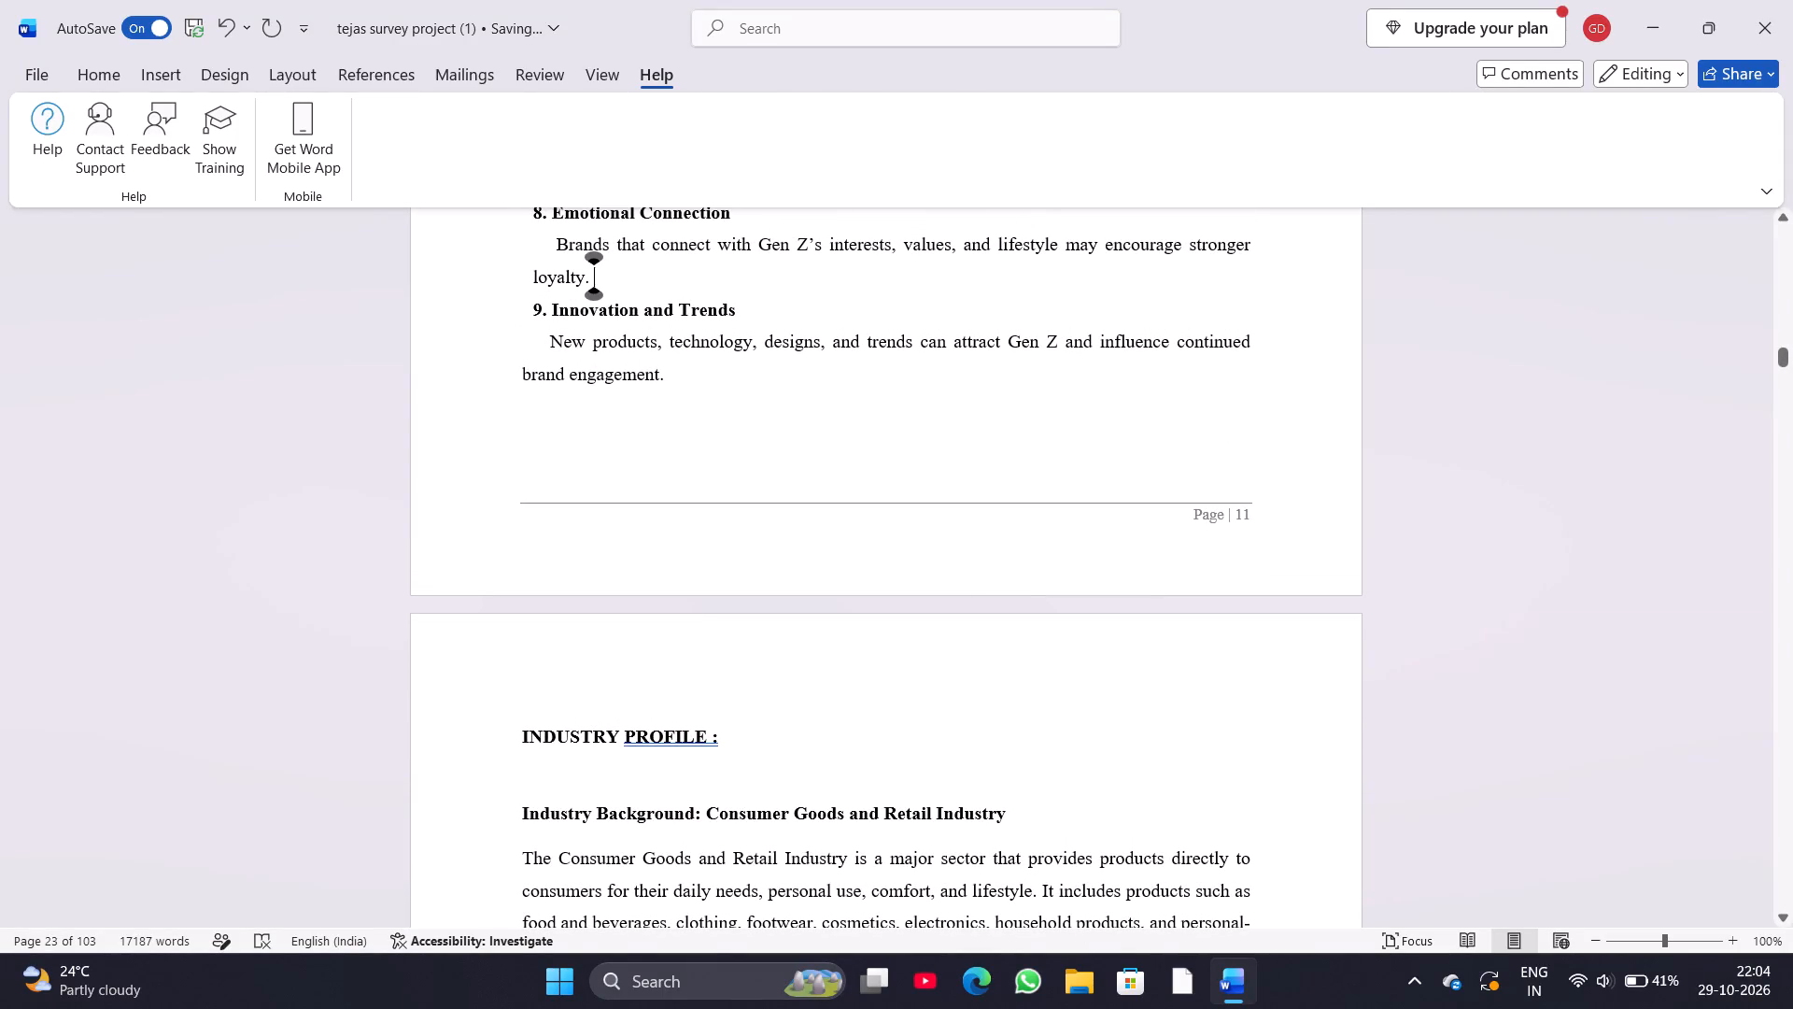
key(Return)
scroll(616, 287, down, 4)
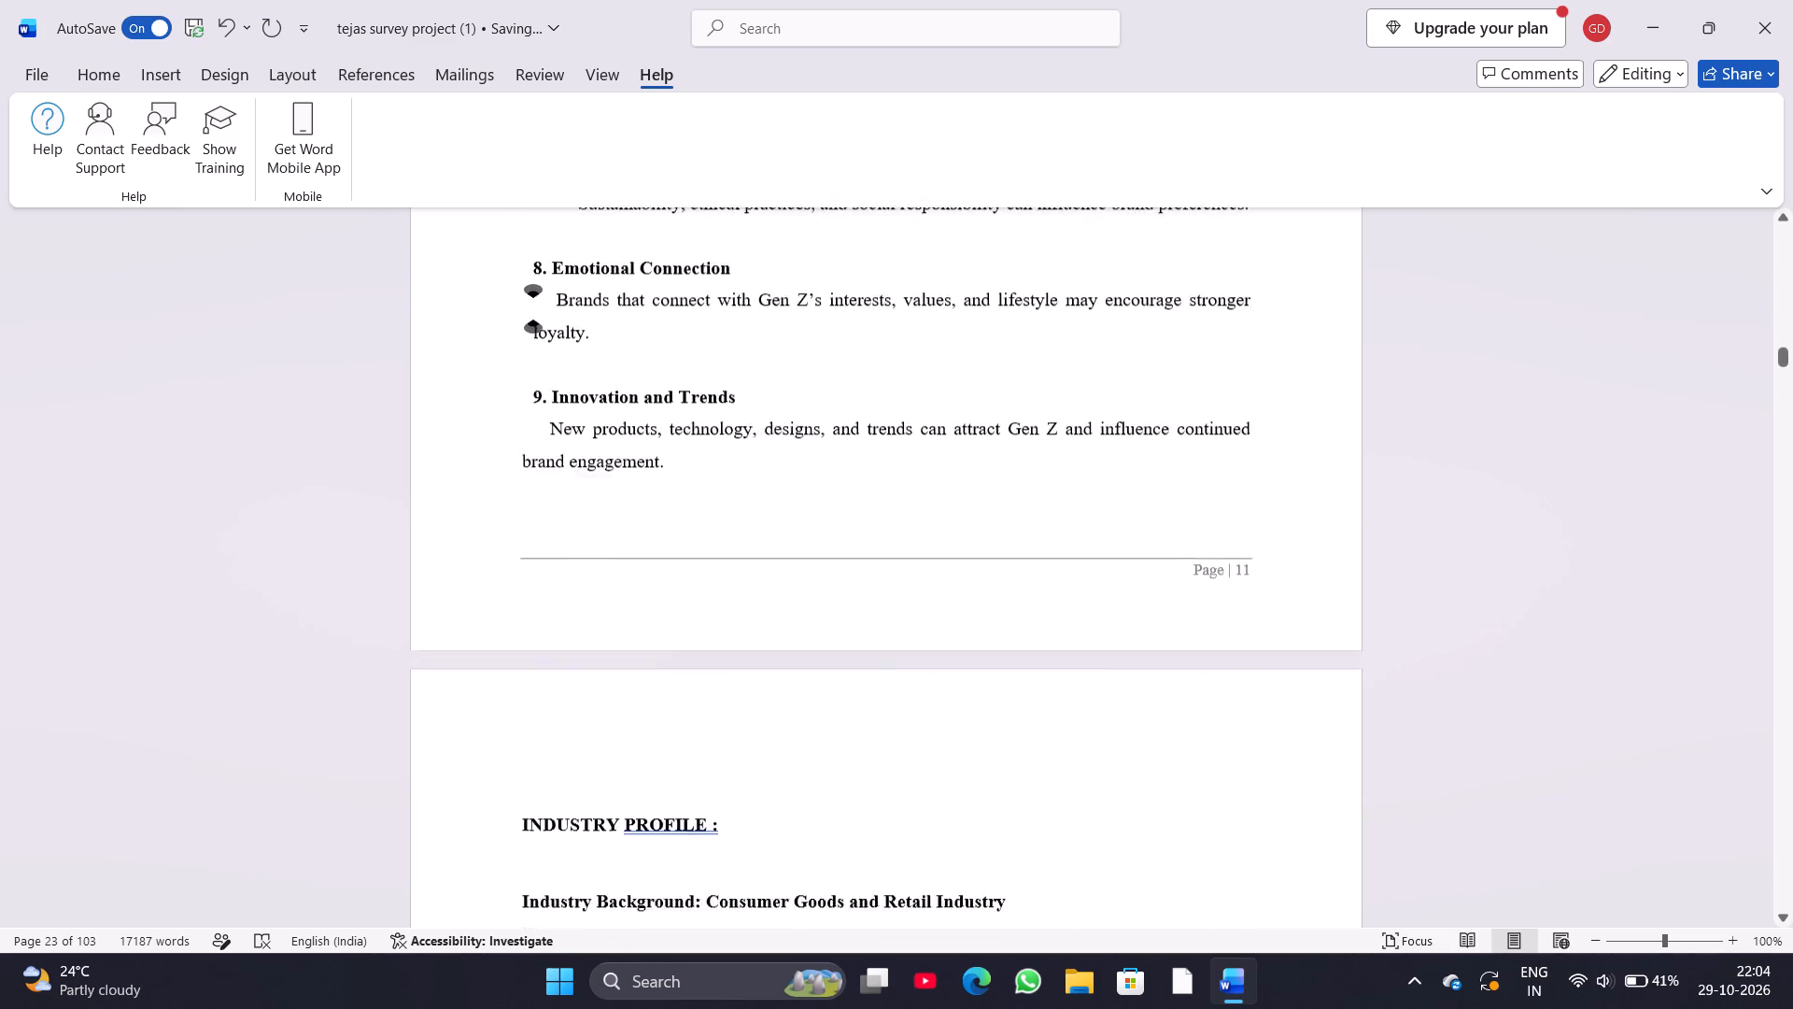
Delete the empty lines above the "3. E-Commerce Industry" heading so it moves up from page 14 onto page 13.
scroll(616, 287, down, 7)
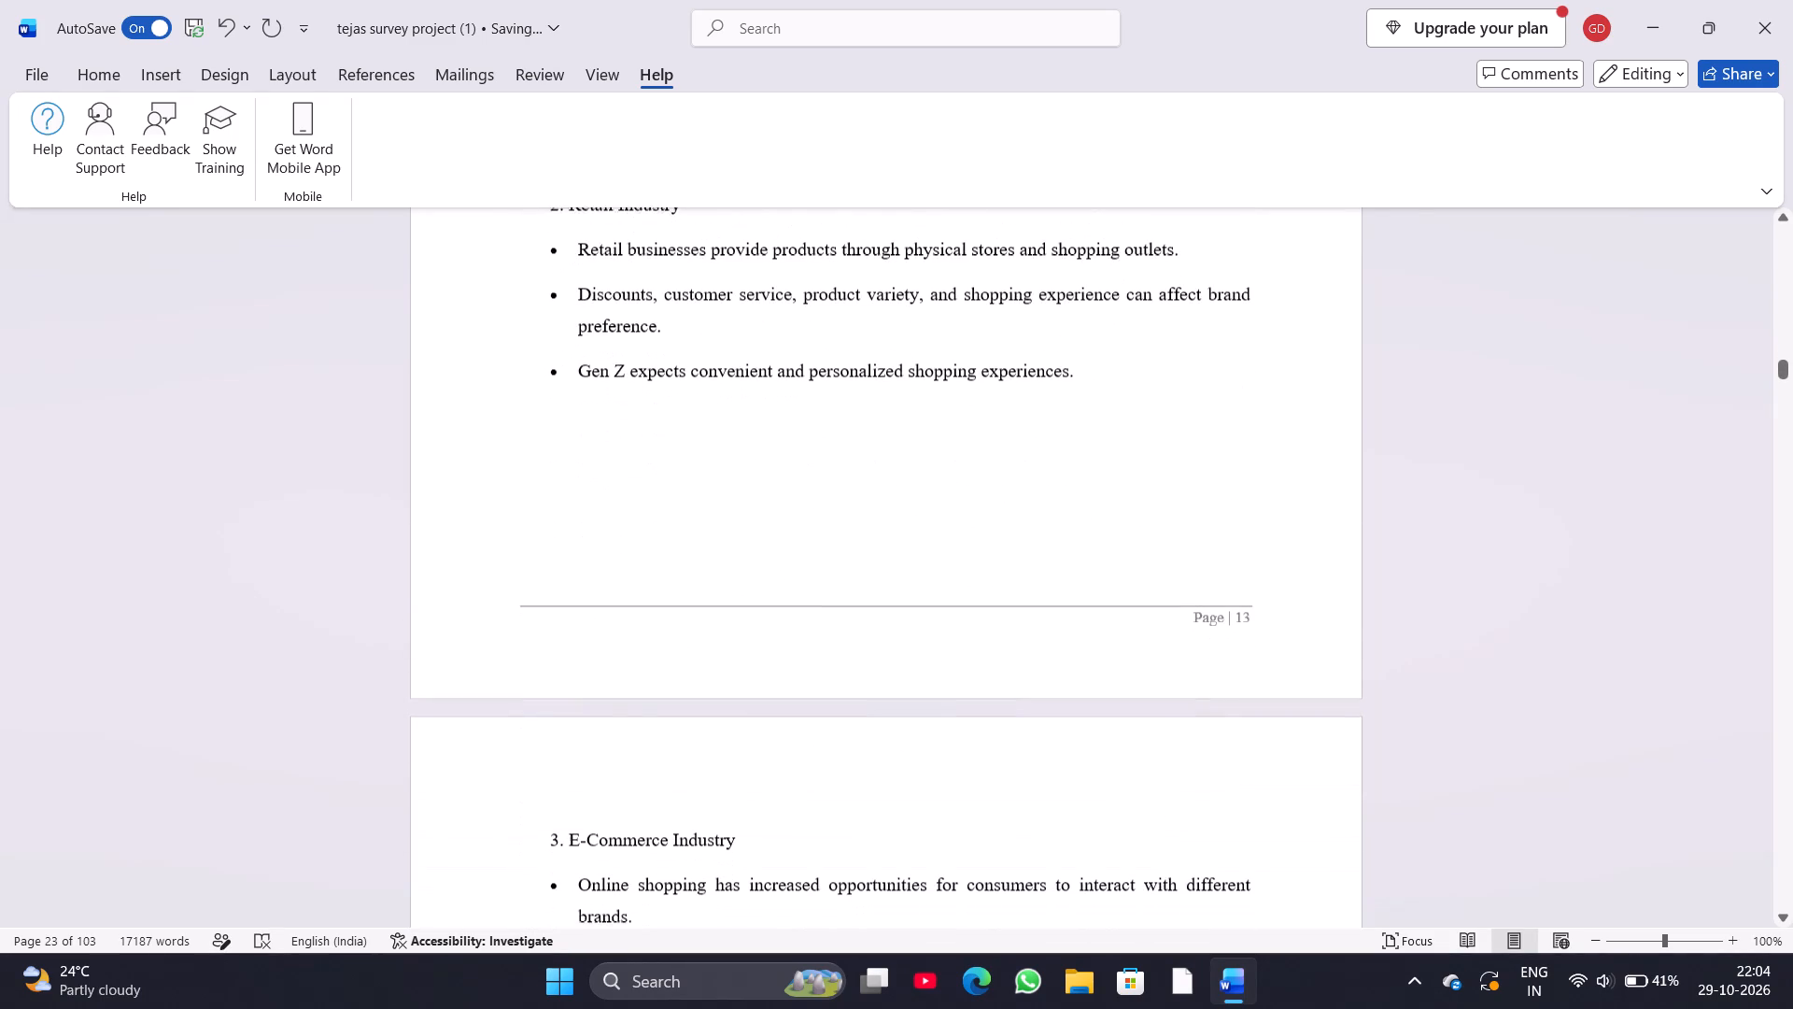
scroll(545, 526, down, 2)
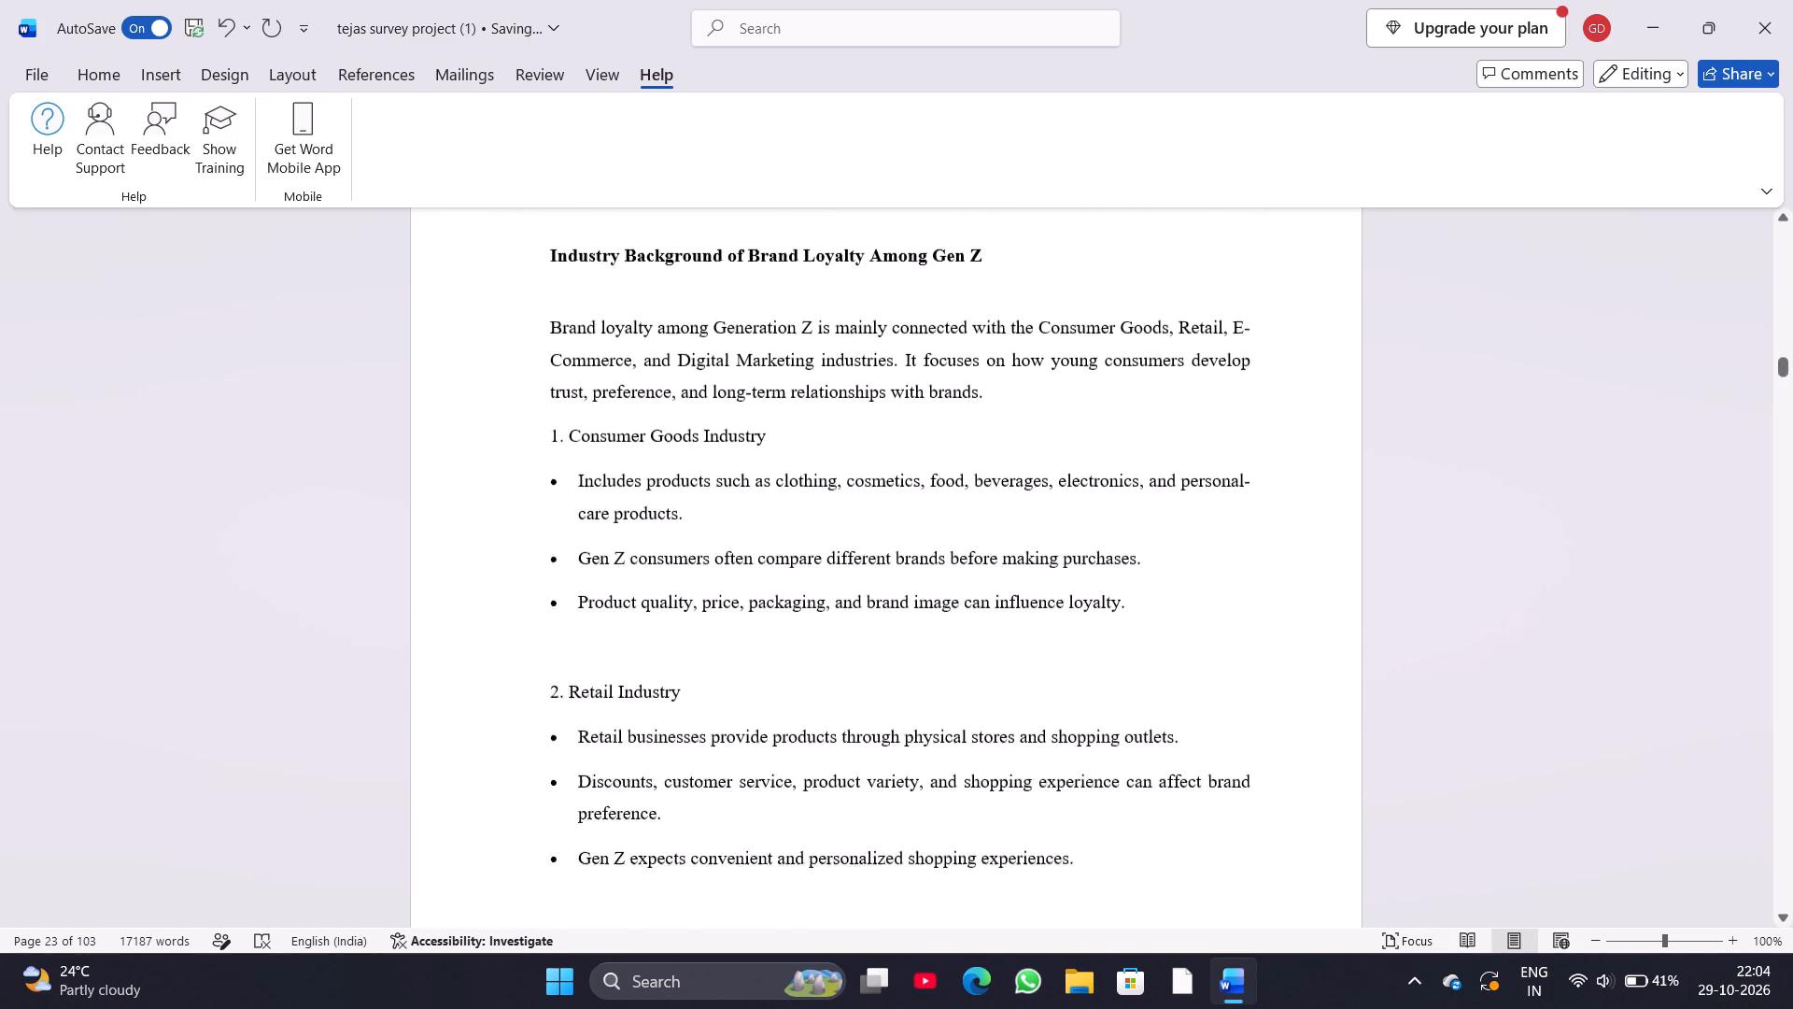
scroll(545, 526, down, 3)
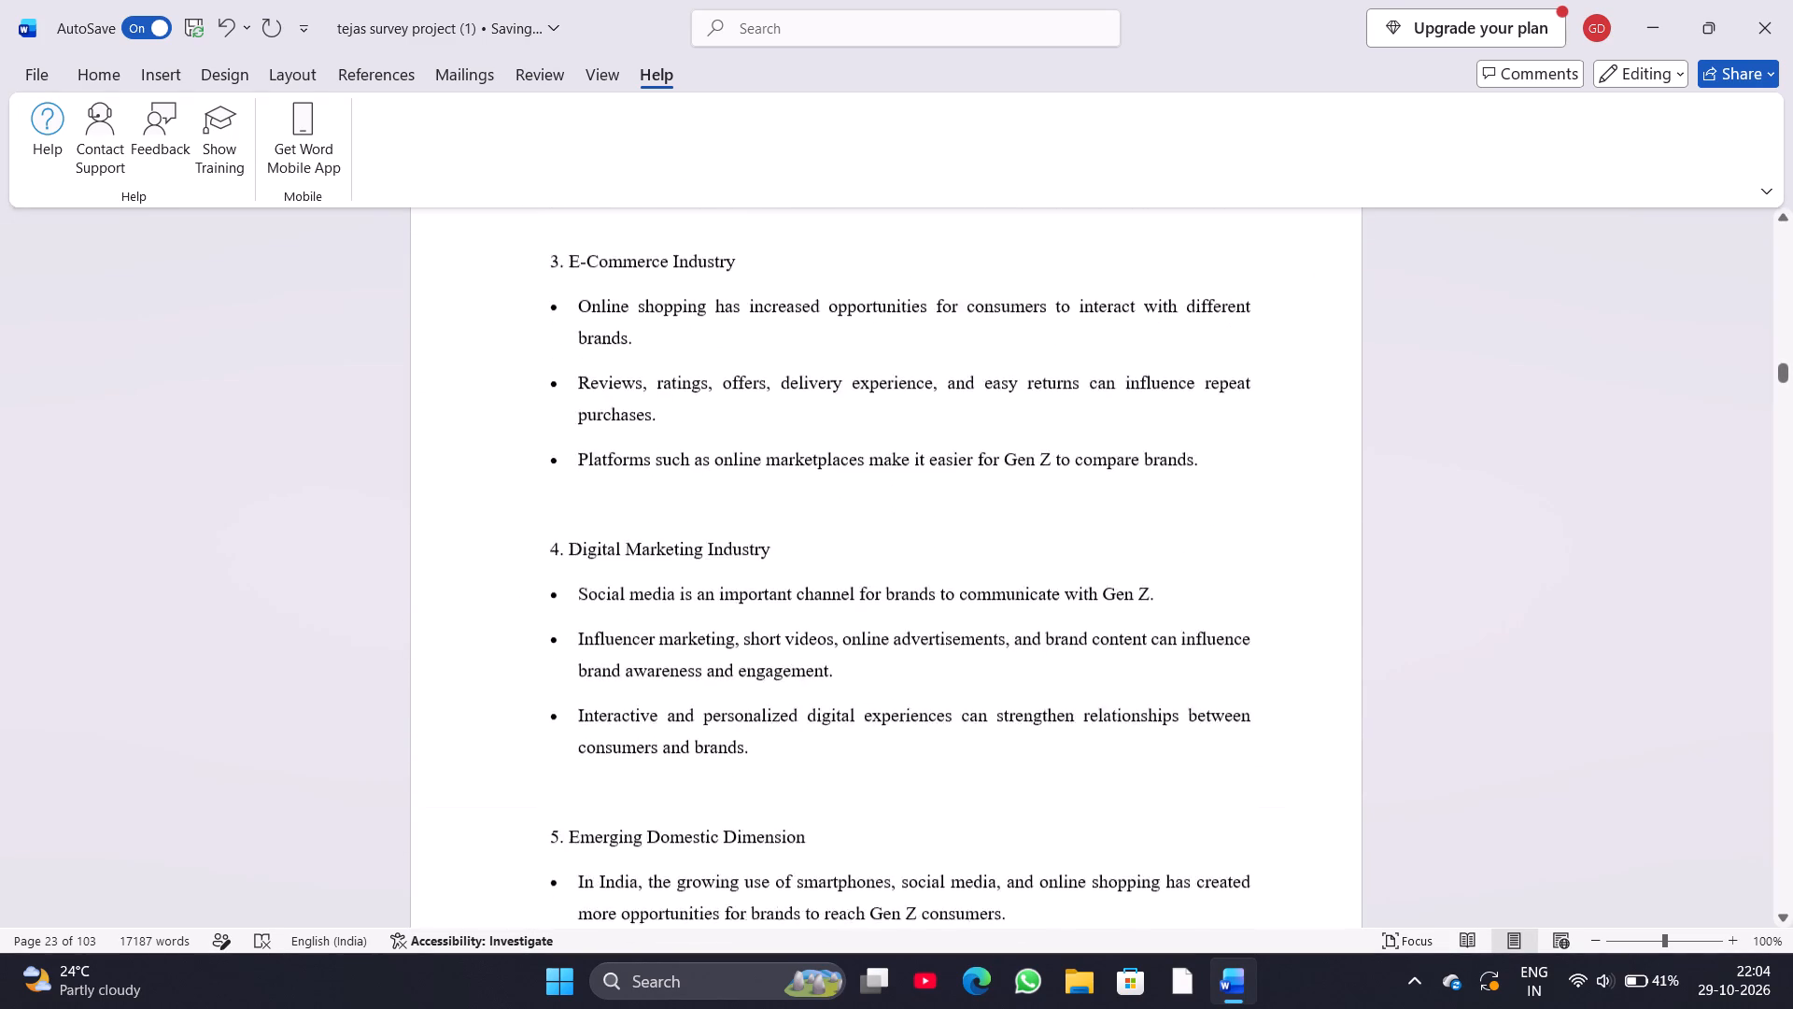
scroll(545, 526, down, 2)
scroll(545, 526, up, 2)
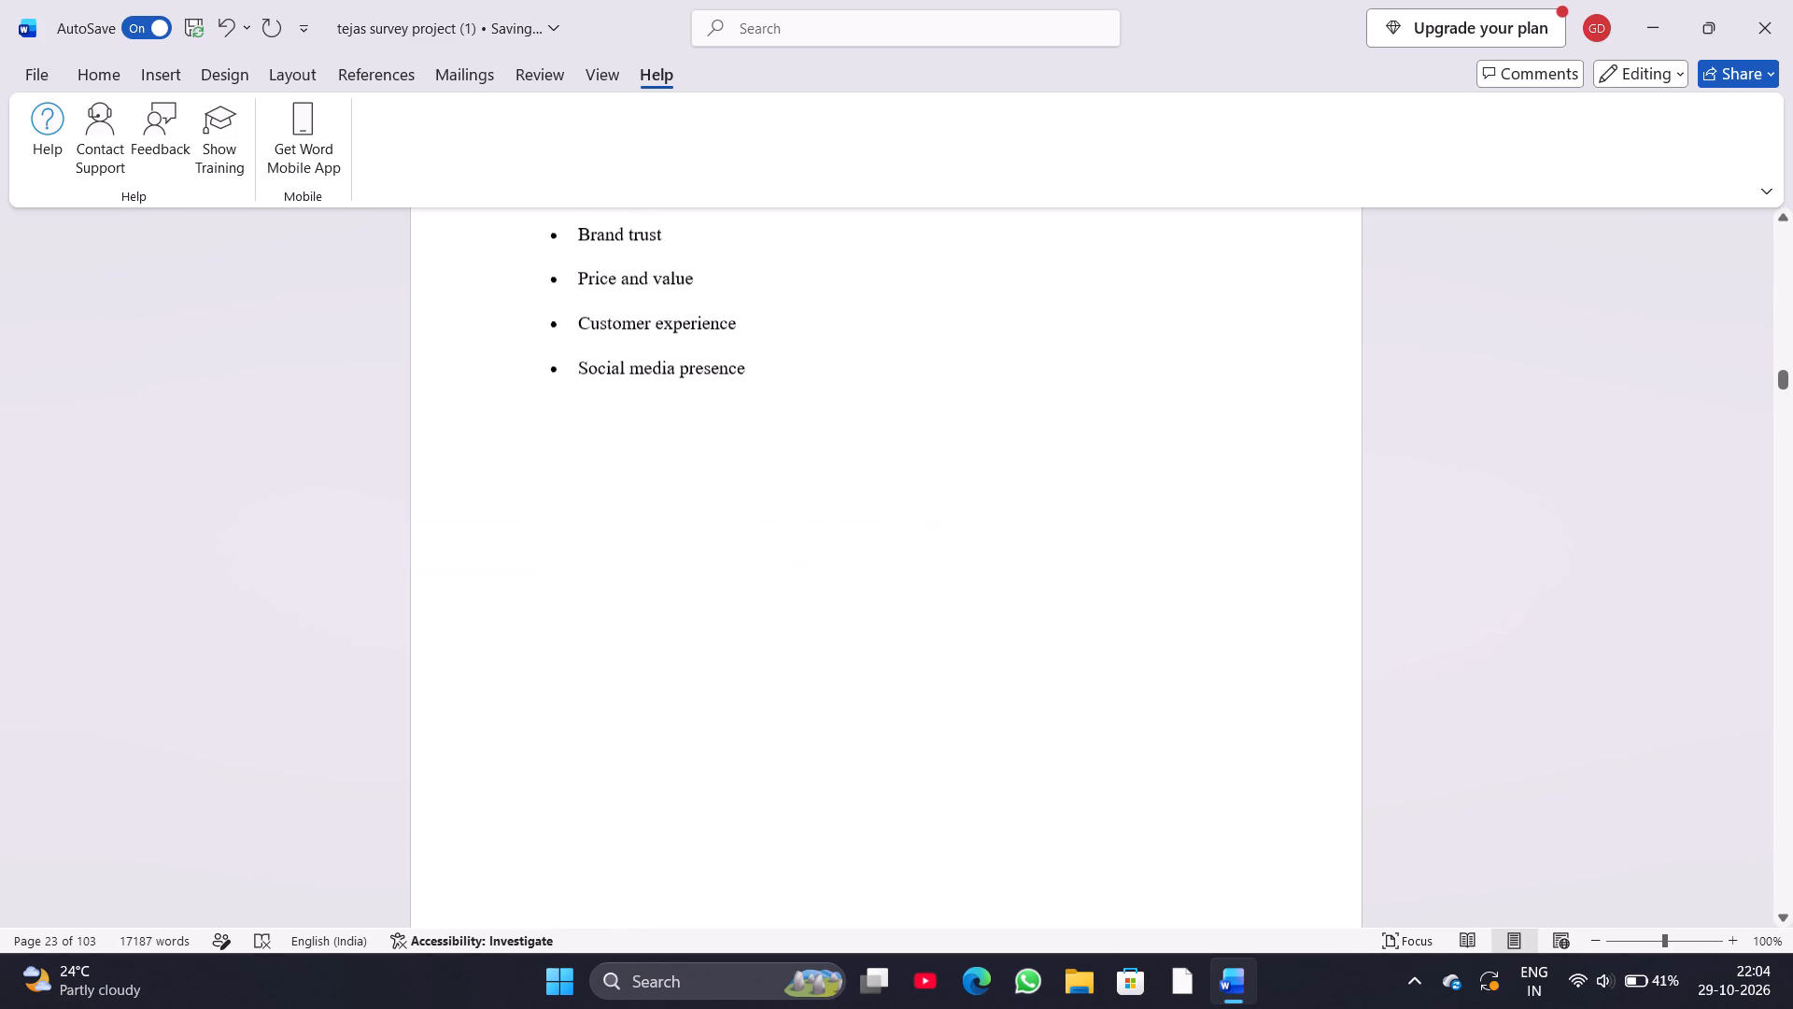
scroll(545, 526, up, 5)
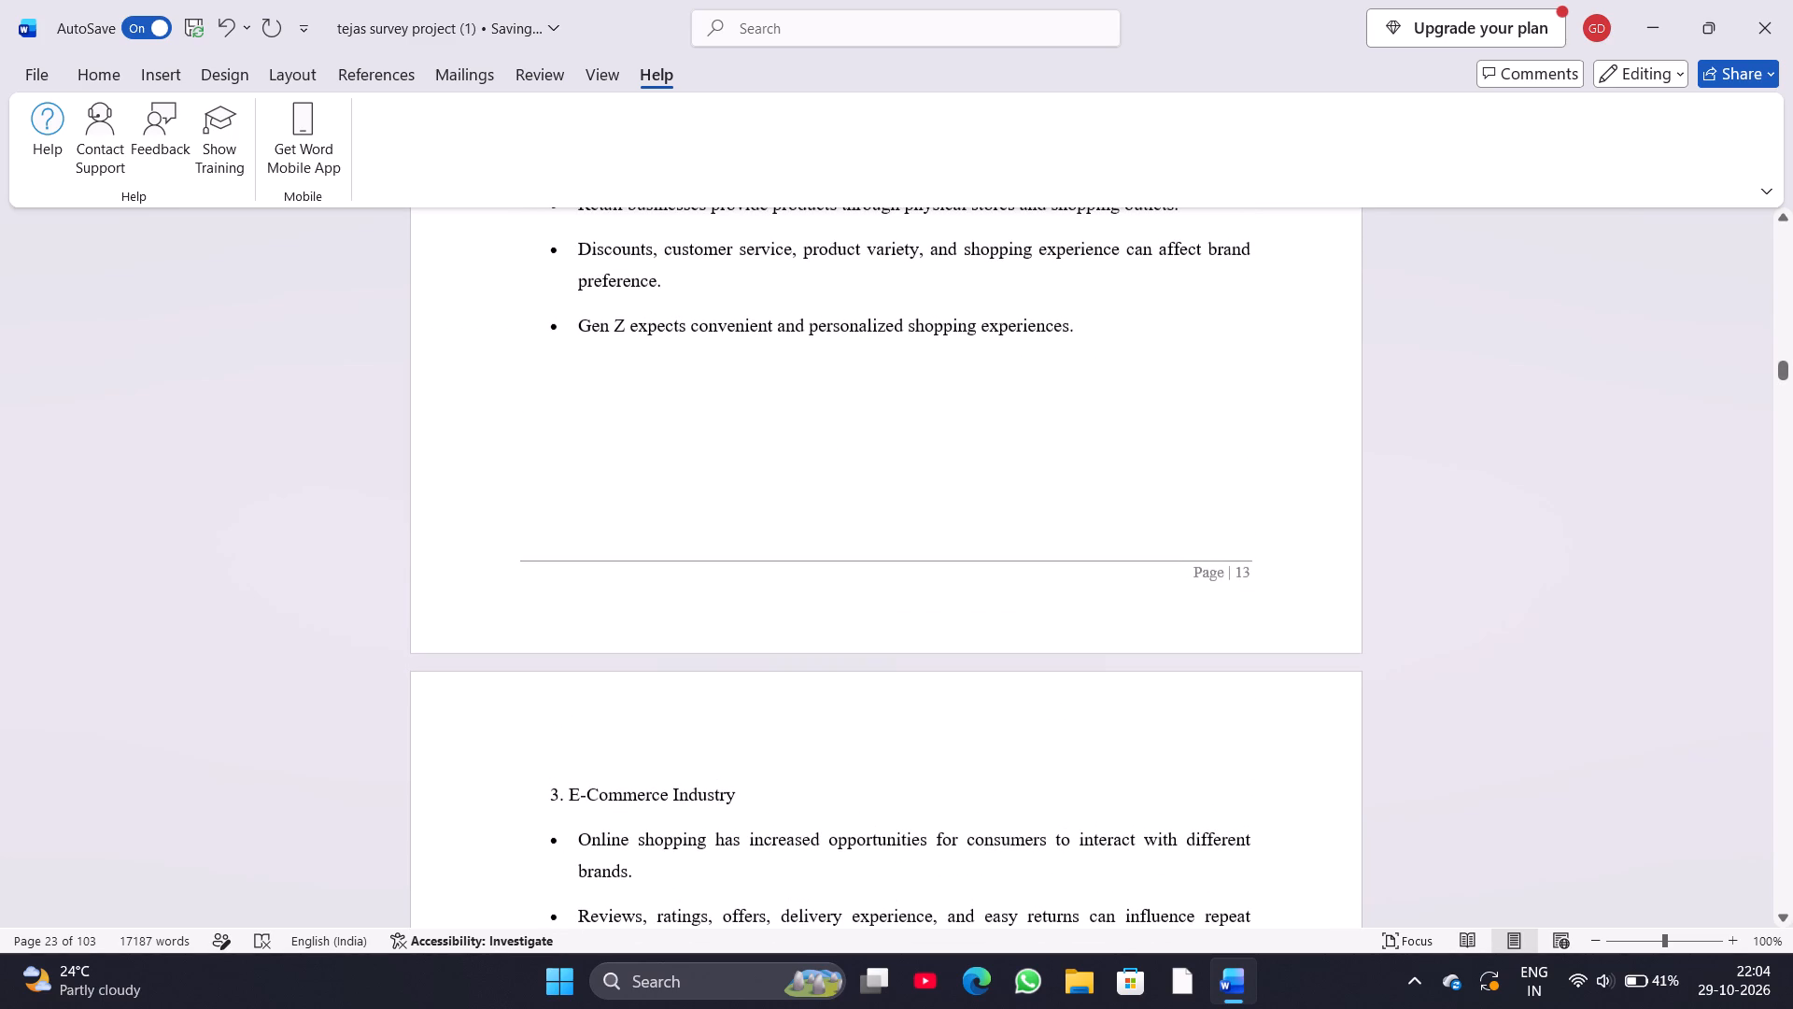
click(542, 790)
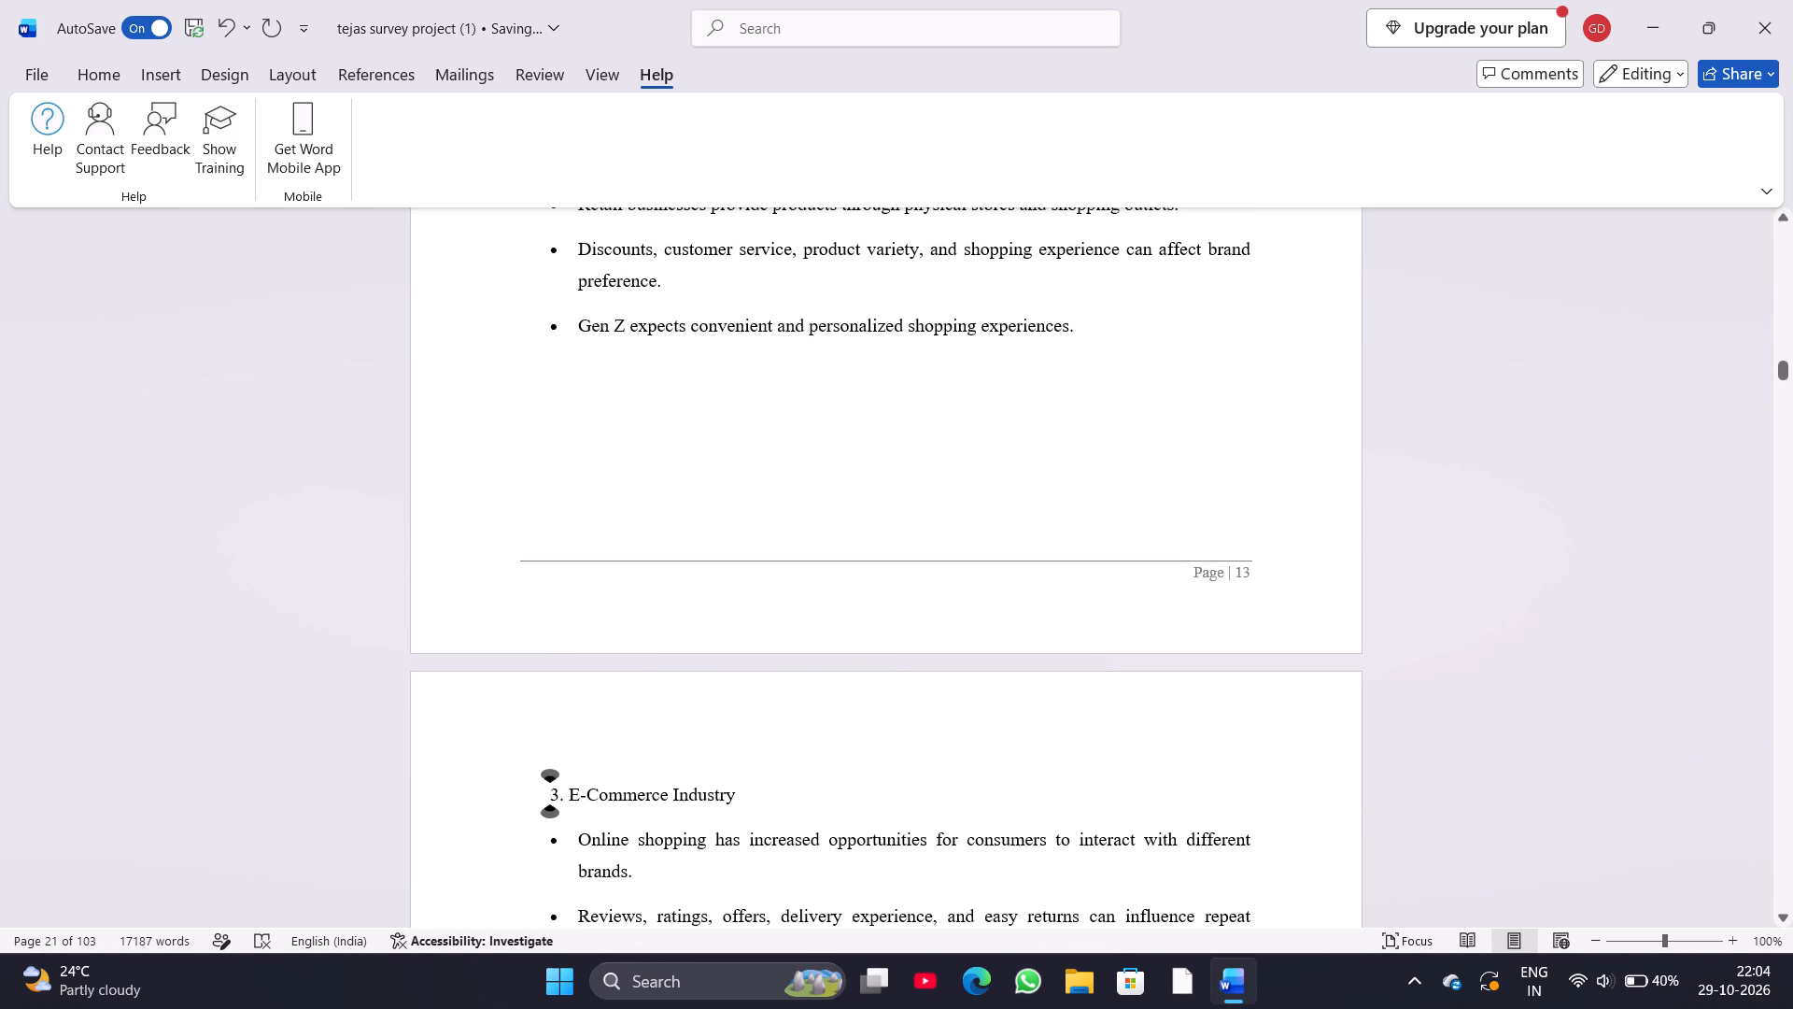
key(BackSpace)
key(BackSpace)
key(BackSpace)
key(BackSpace)
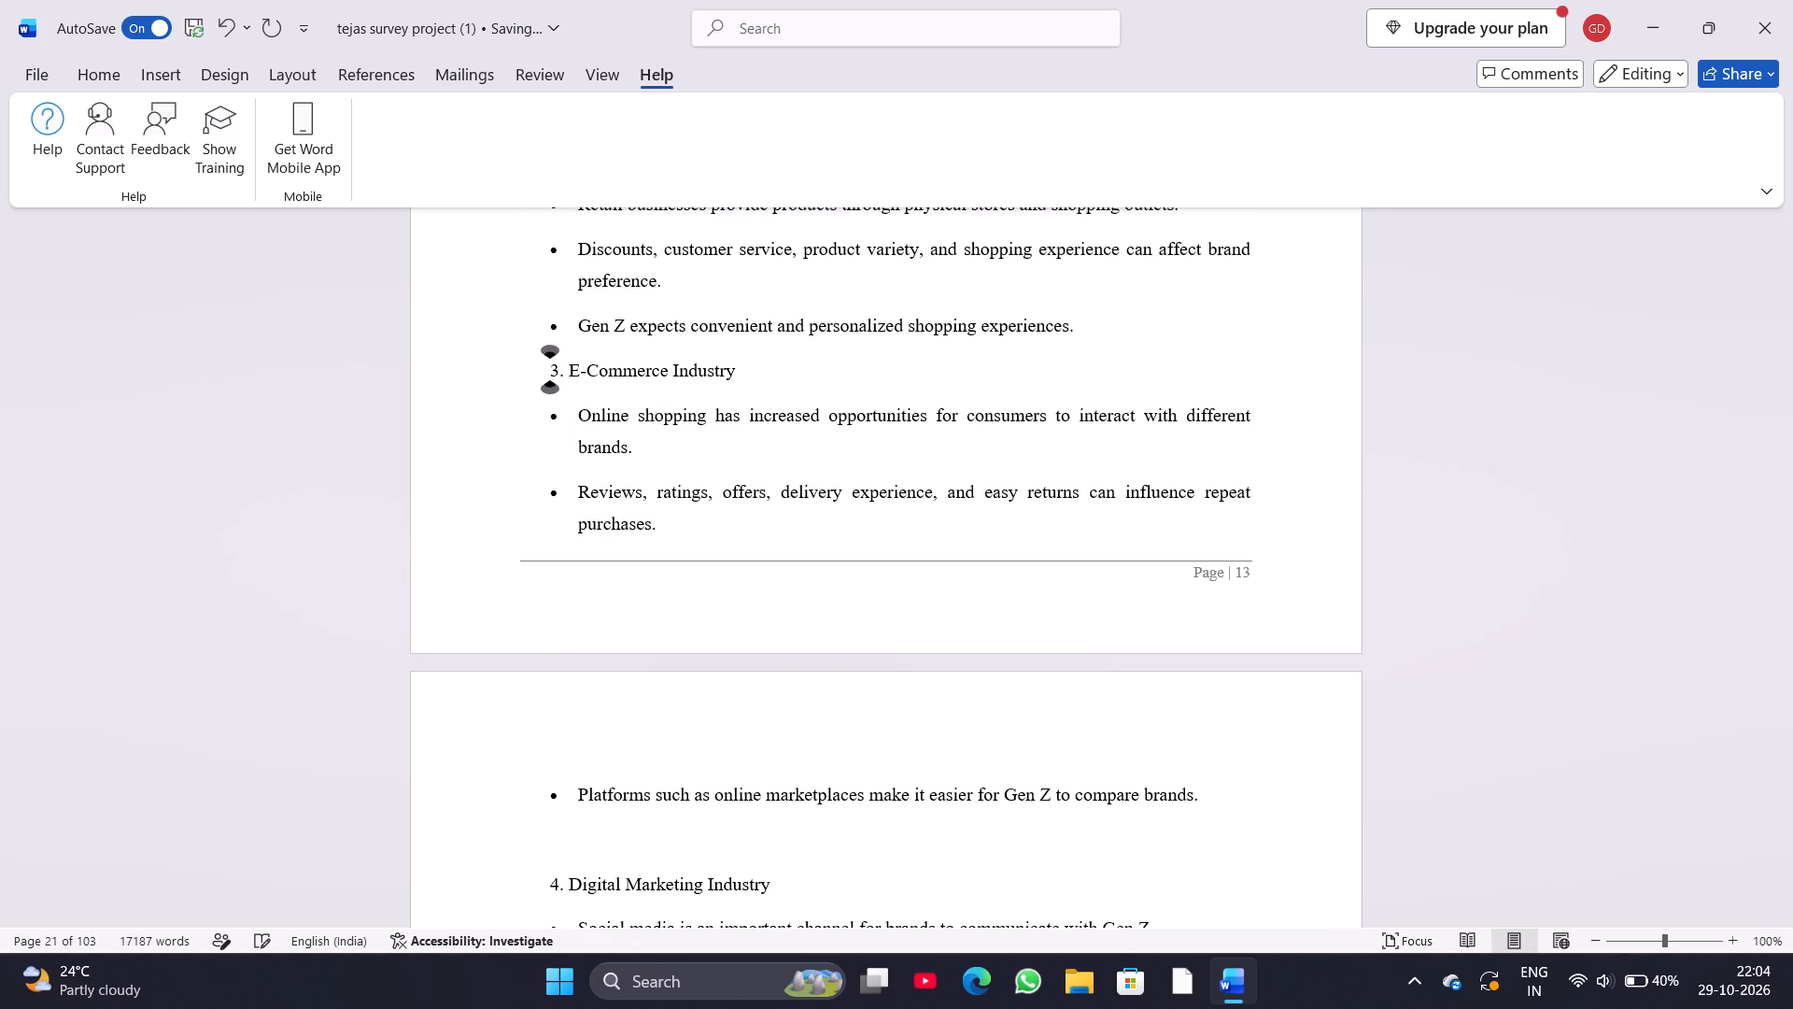
Delete one empty line above the "INDUSTRY PROFILE :" heading while keeping the heading at the top of page 12.
scroll(542, 790, up, 2)
scroll(518, 1005, up, 3)
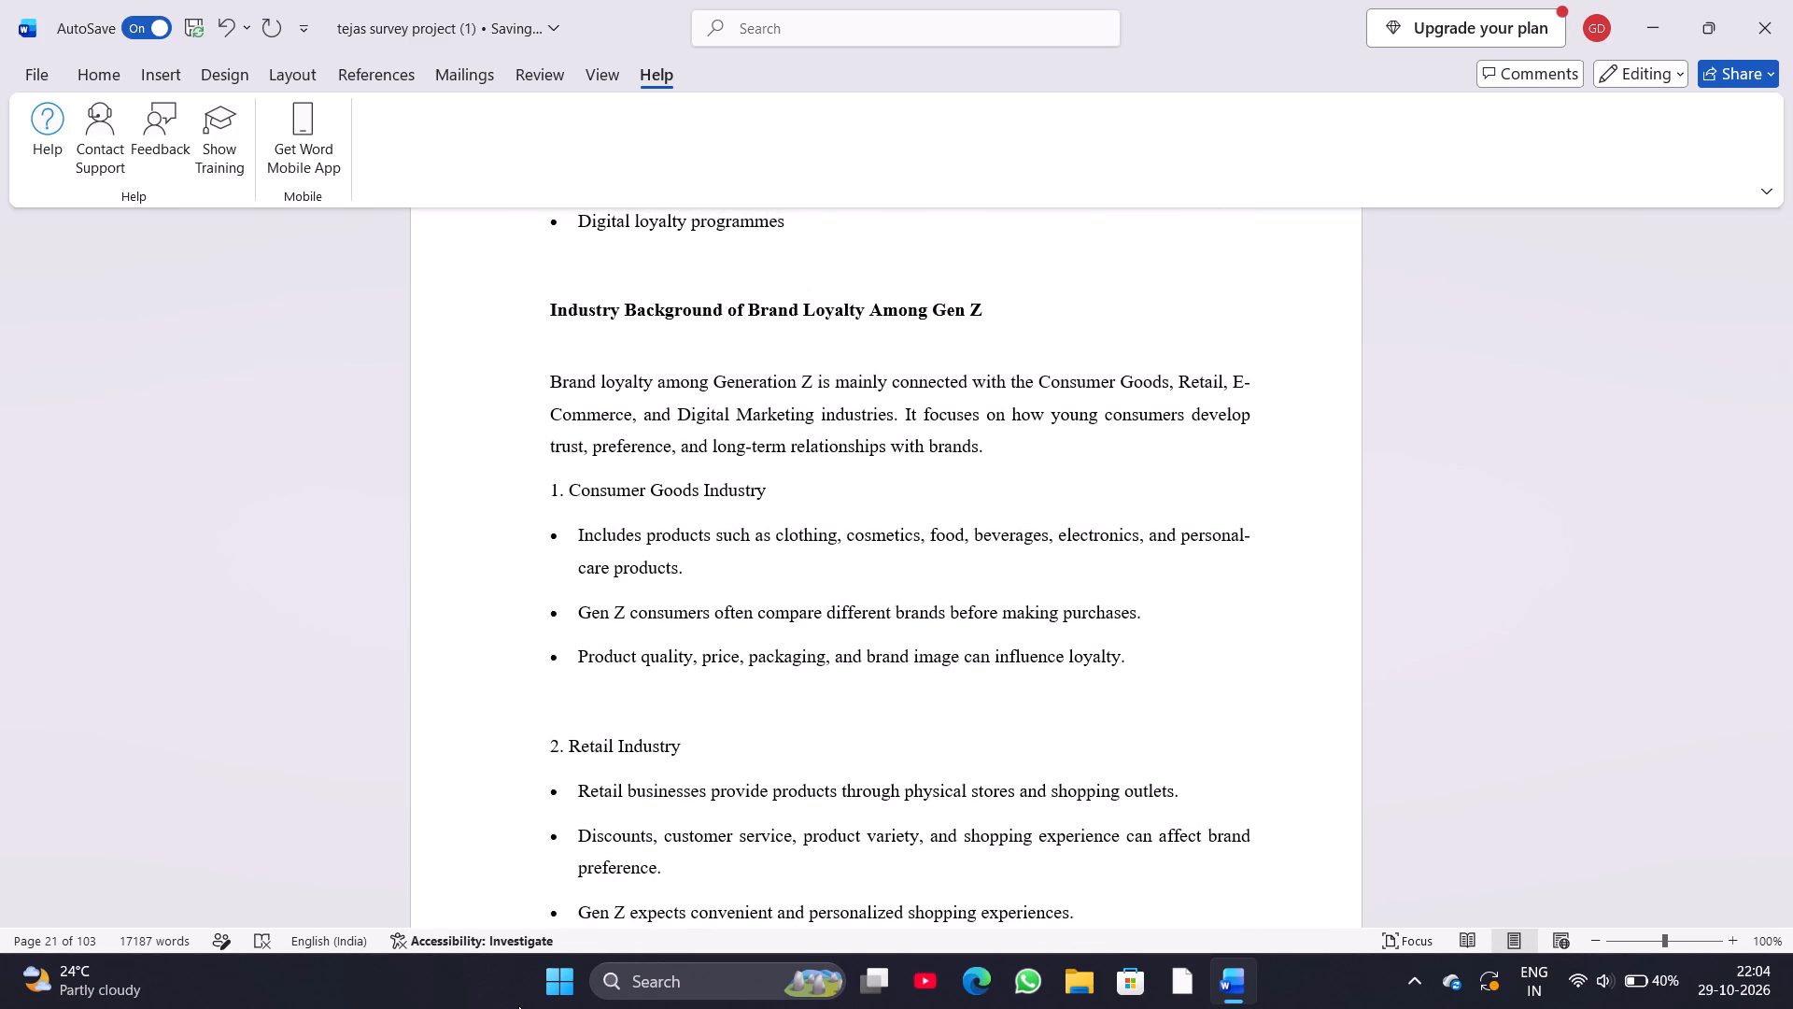
scroll(772, 605, up, 3)
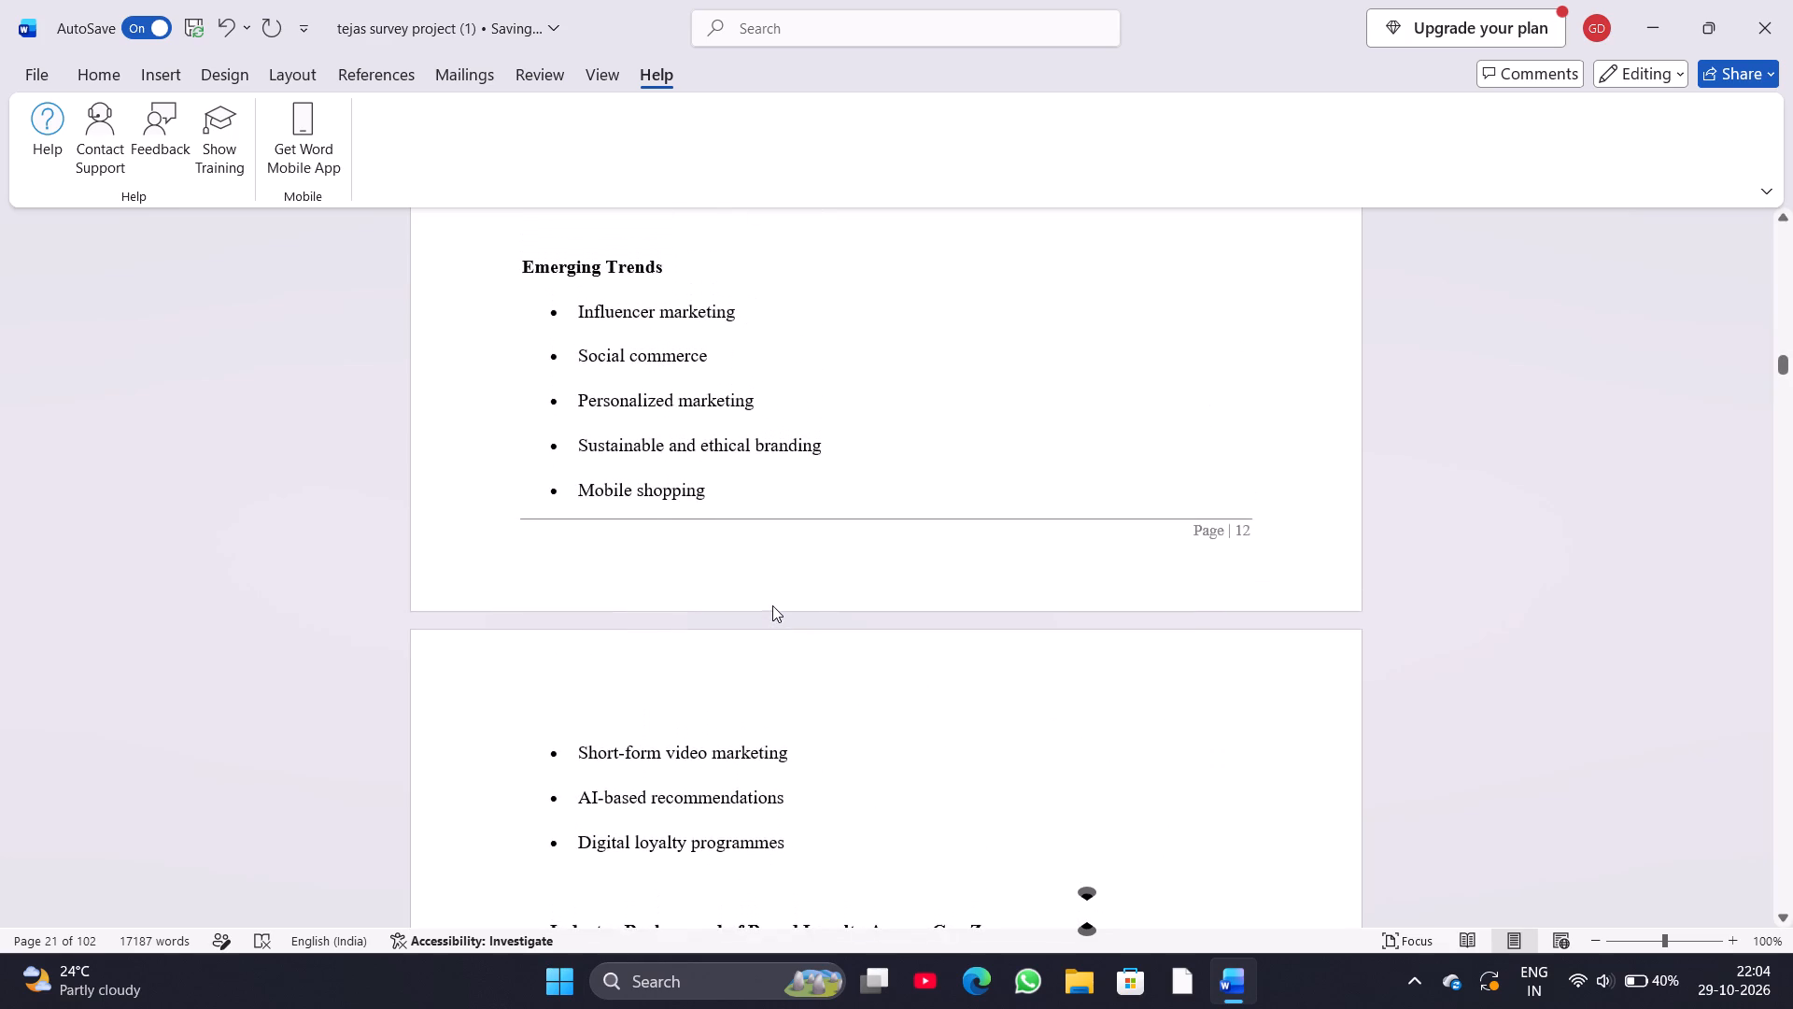
scroll(772, 605, up, 6)
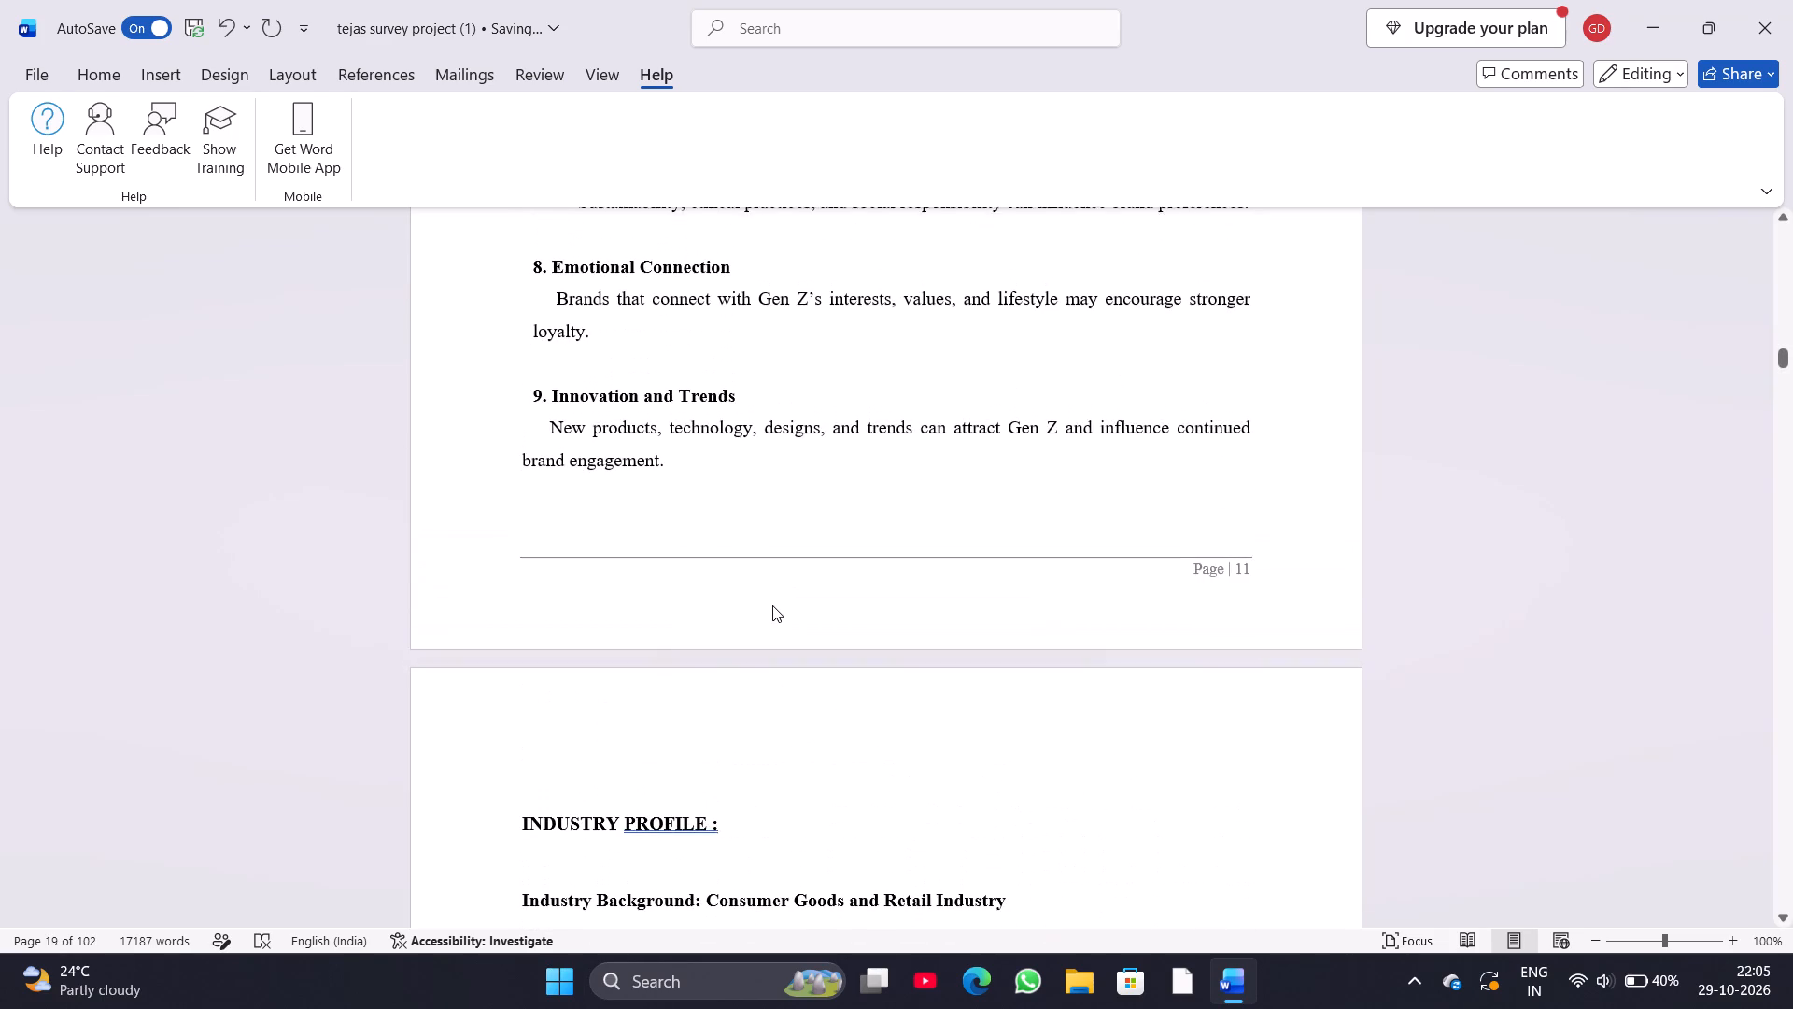
scroll(772, 605, up, 1)
click(512, 827)
key(BackSpace)
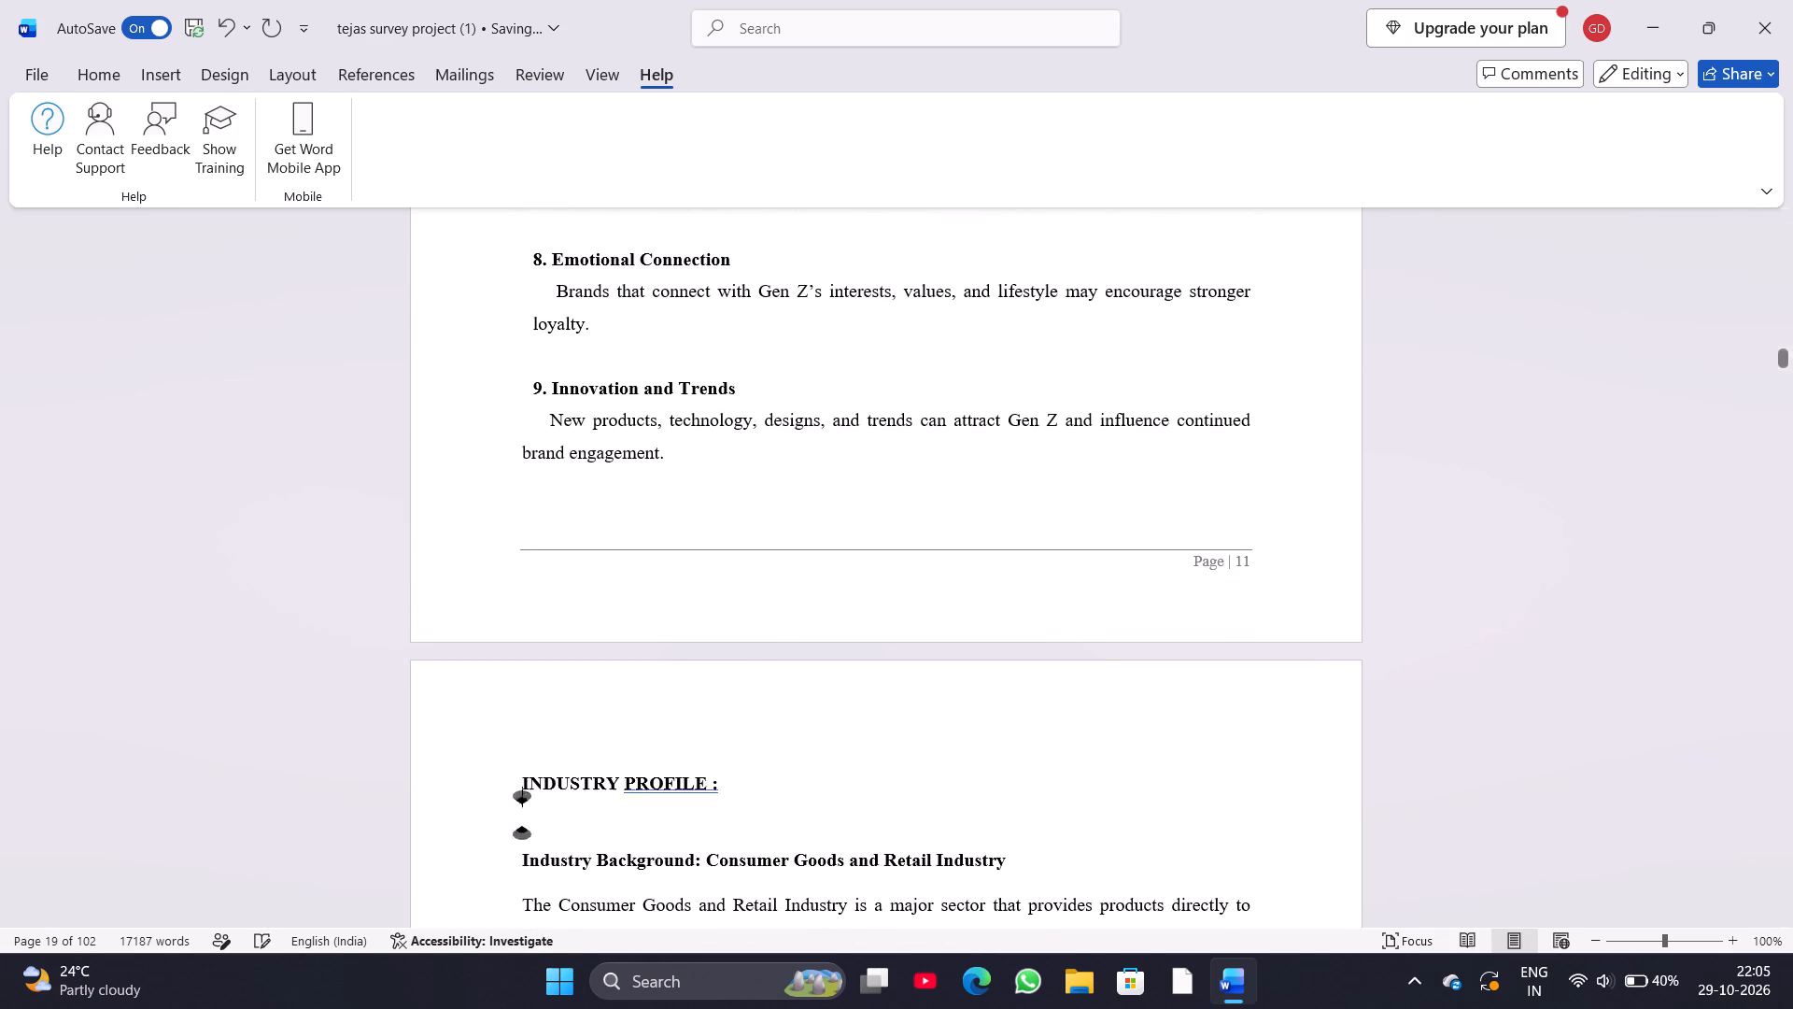
key(BackSpace)
key(backslash)
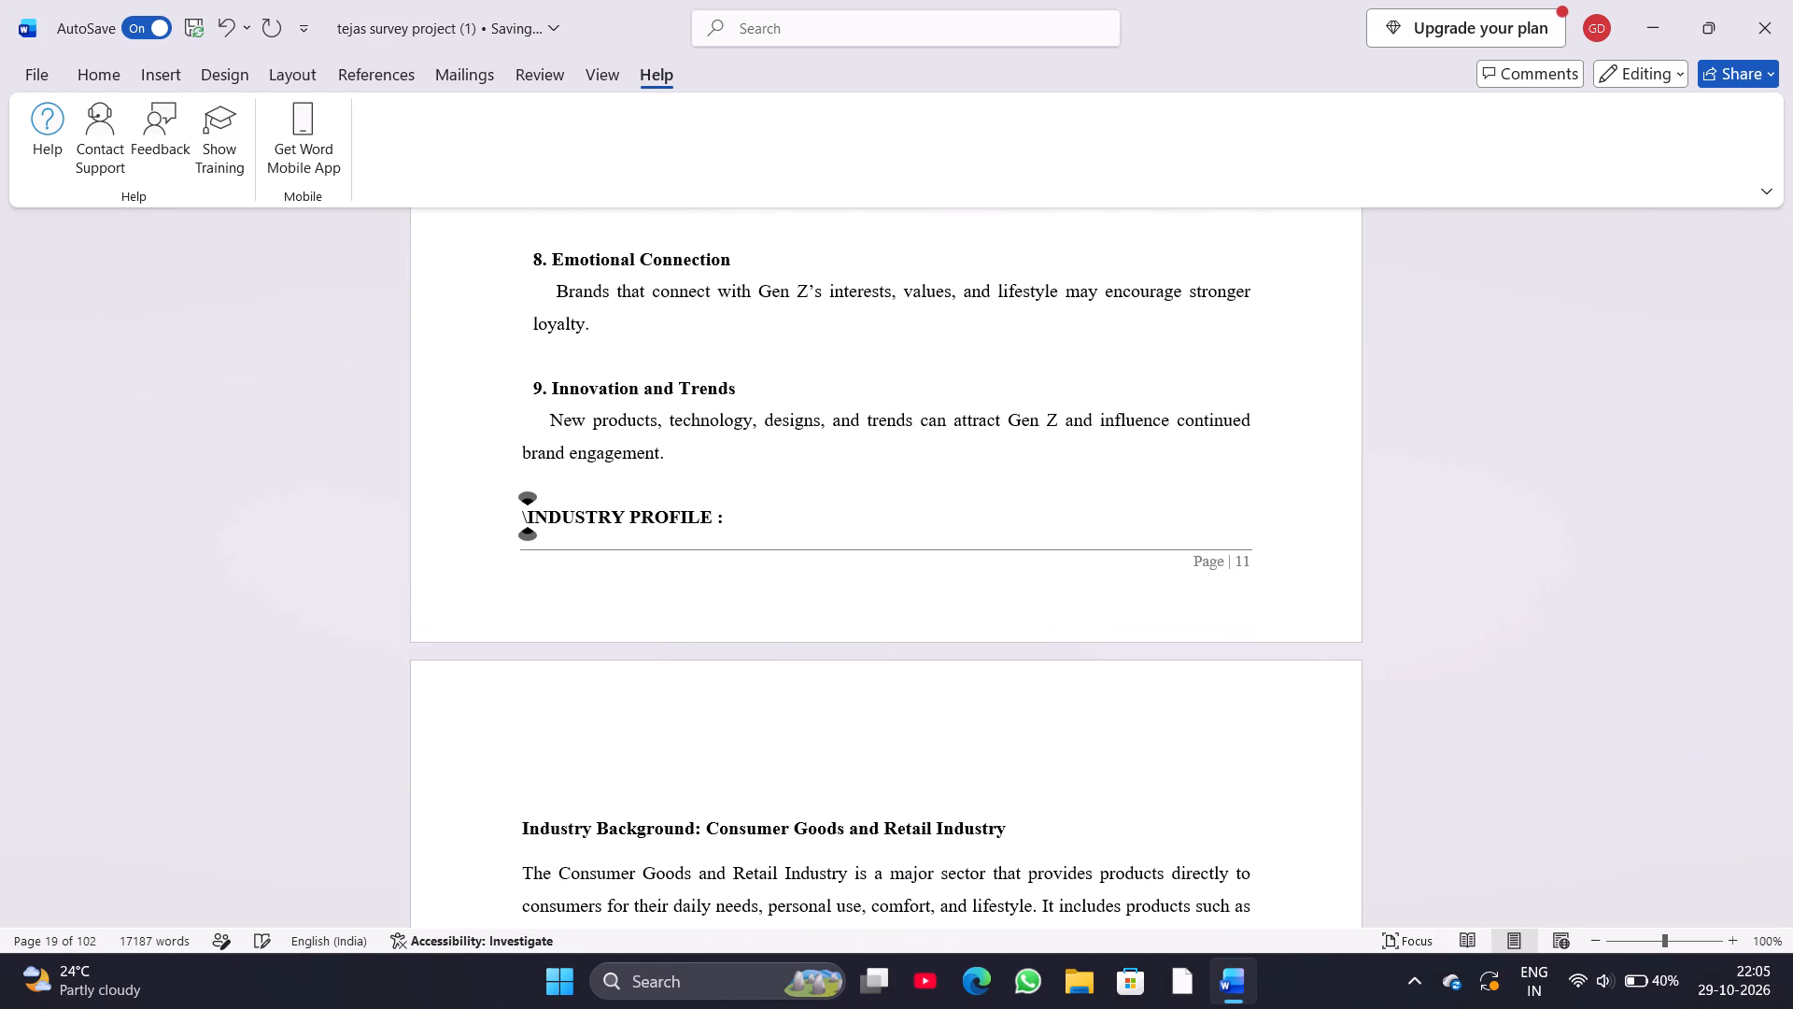
key(ctrl+z)
key(Return)
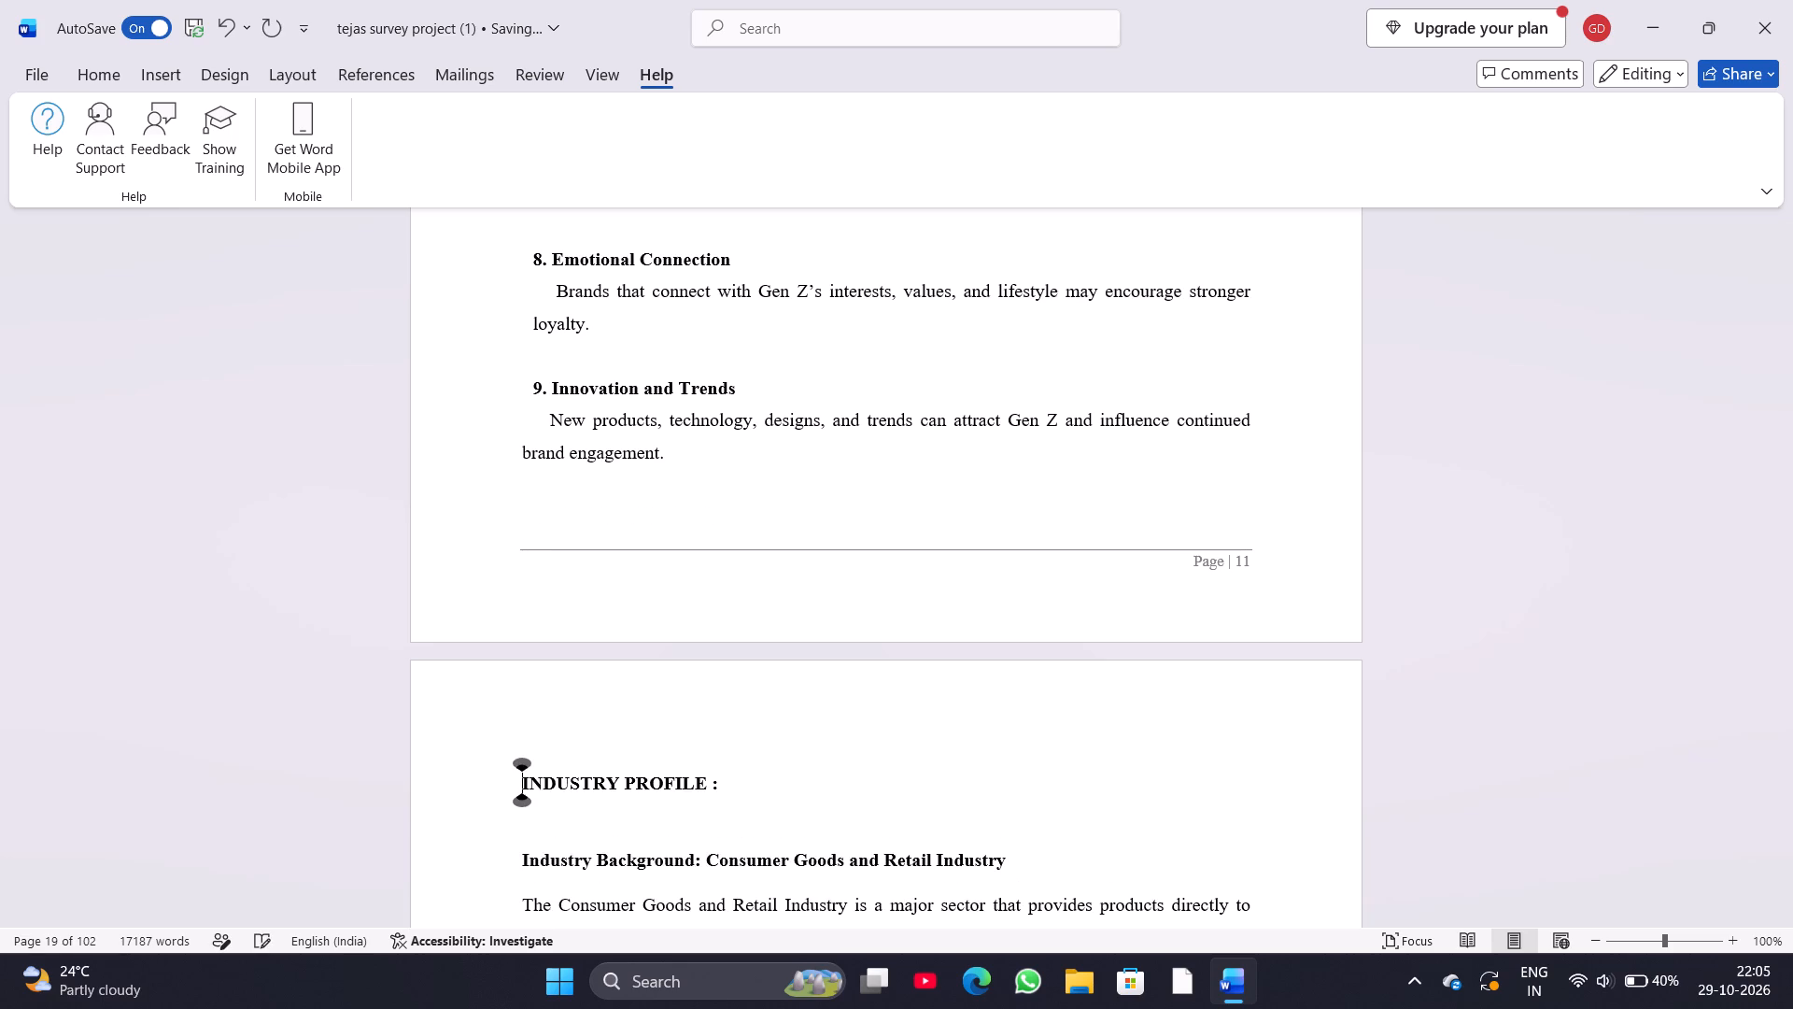
Delete the empty line above the "6. Emerging International Dimension" heading on page 14.
scroll(512, 827, down, 4)
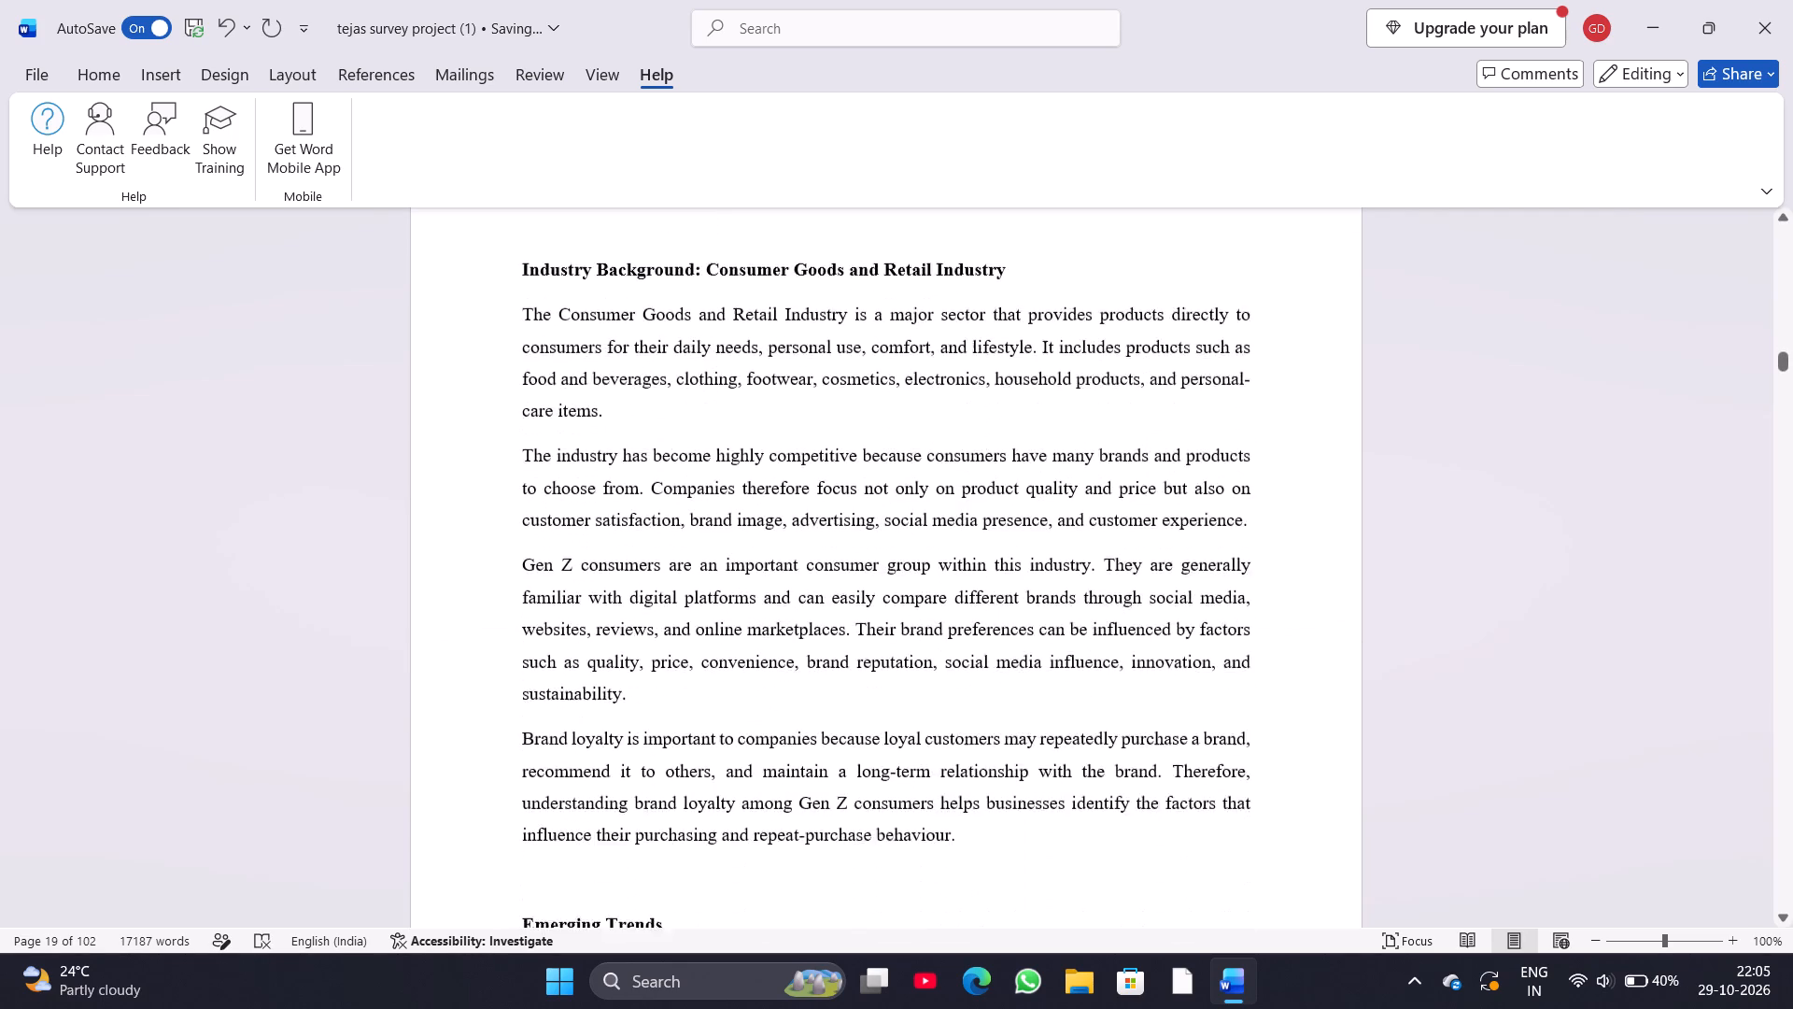
scroll(512, 827, down, 7)
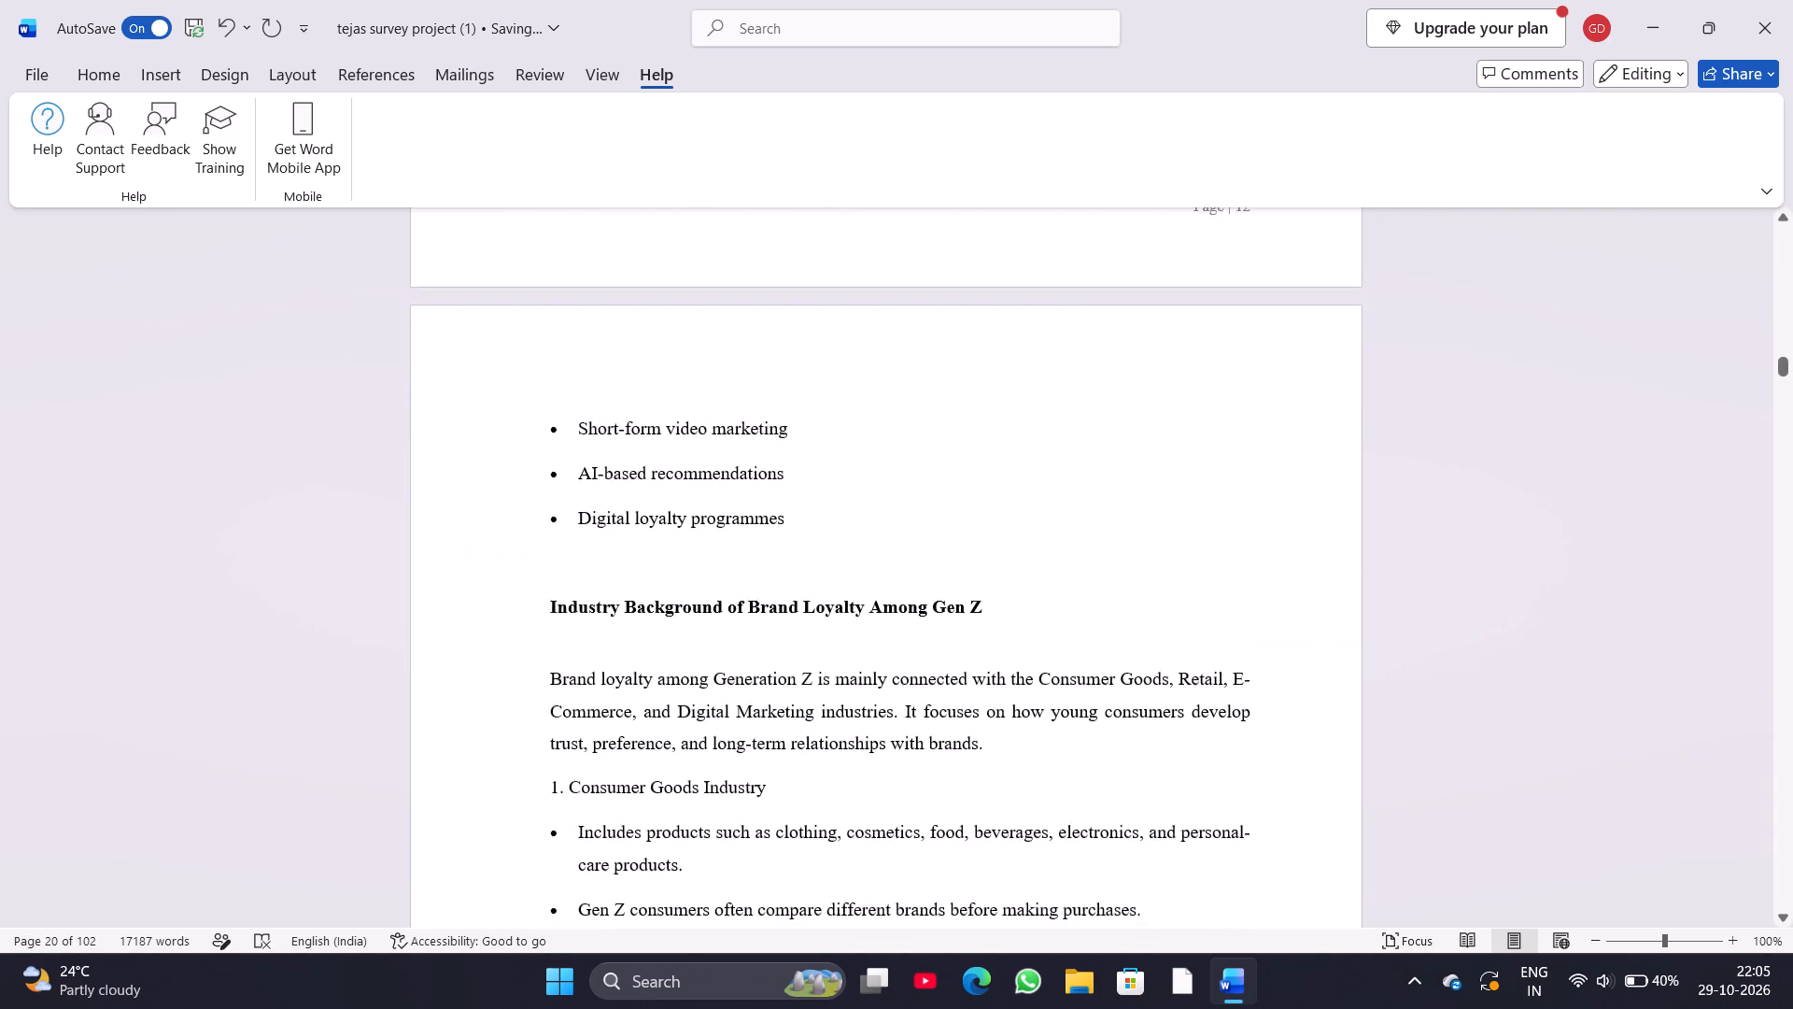
scroll(512, 827, down, 6)
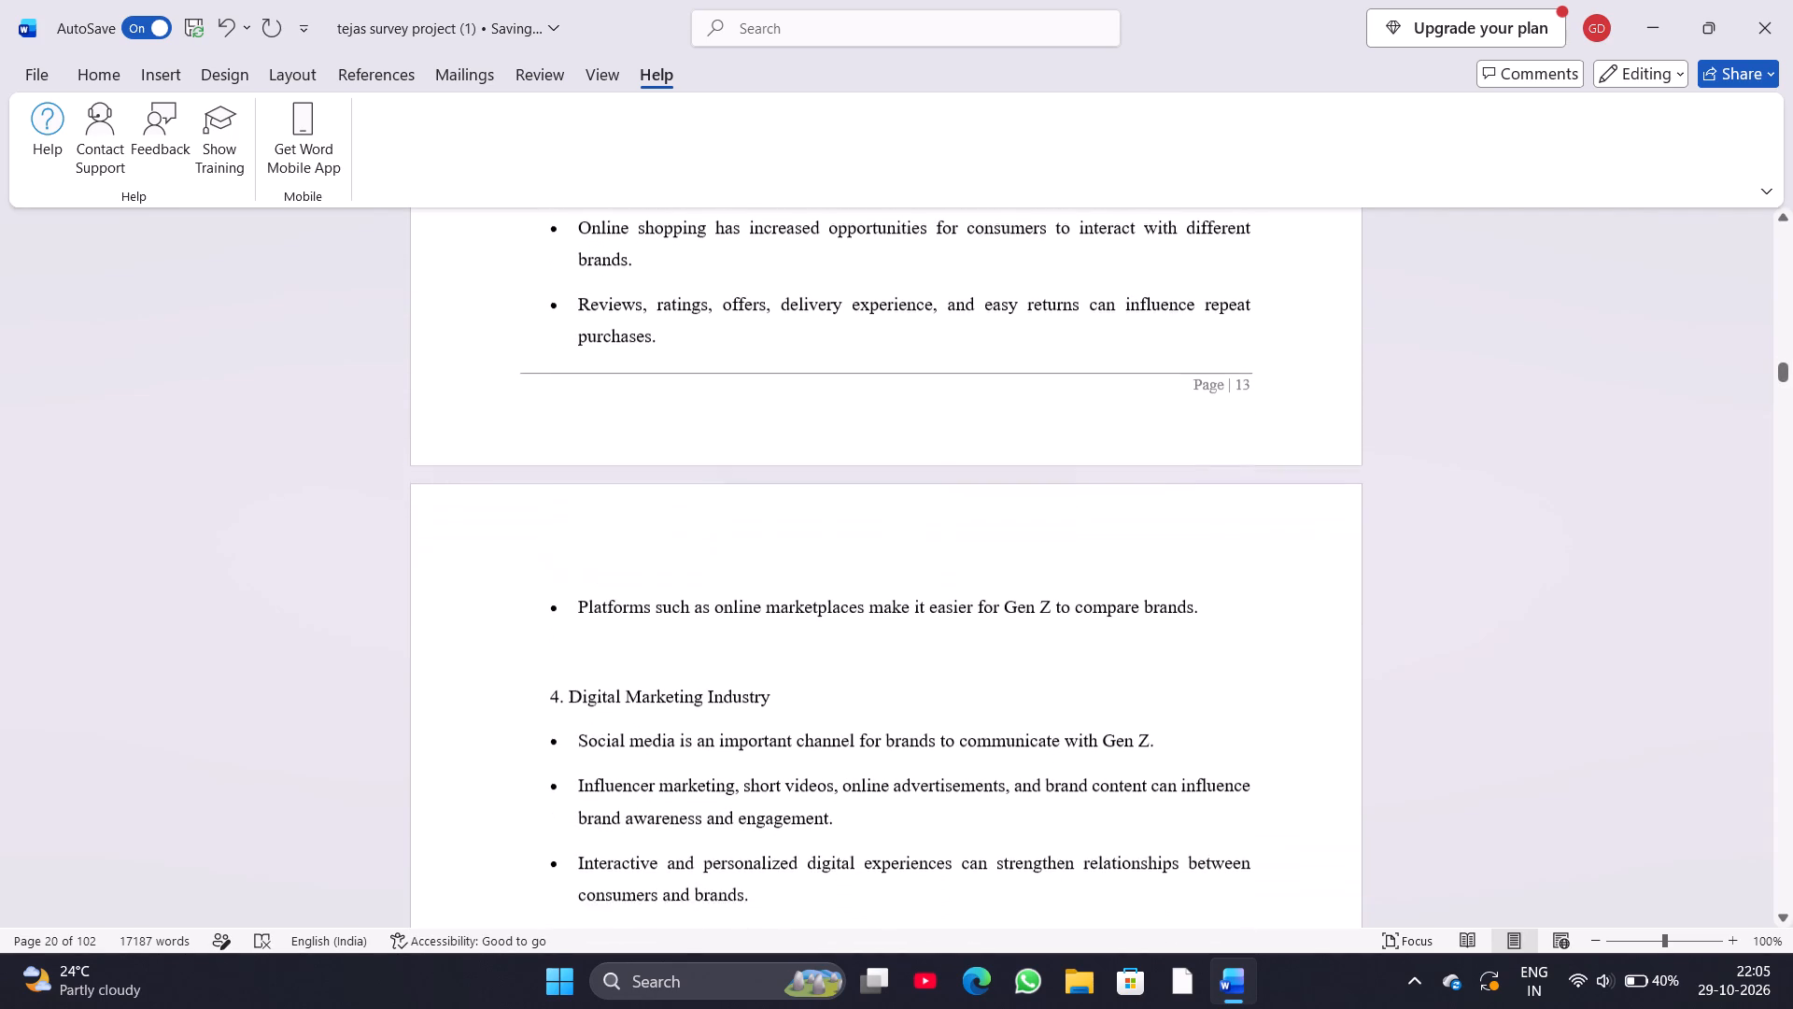
scroll(512, 827, down, 2)
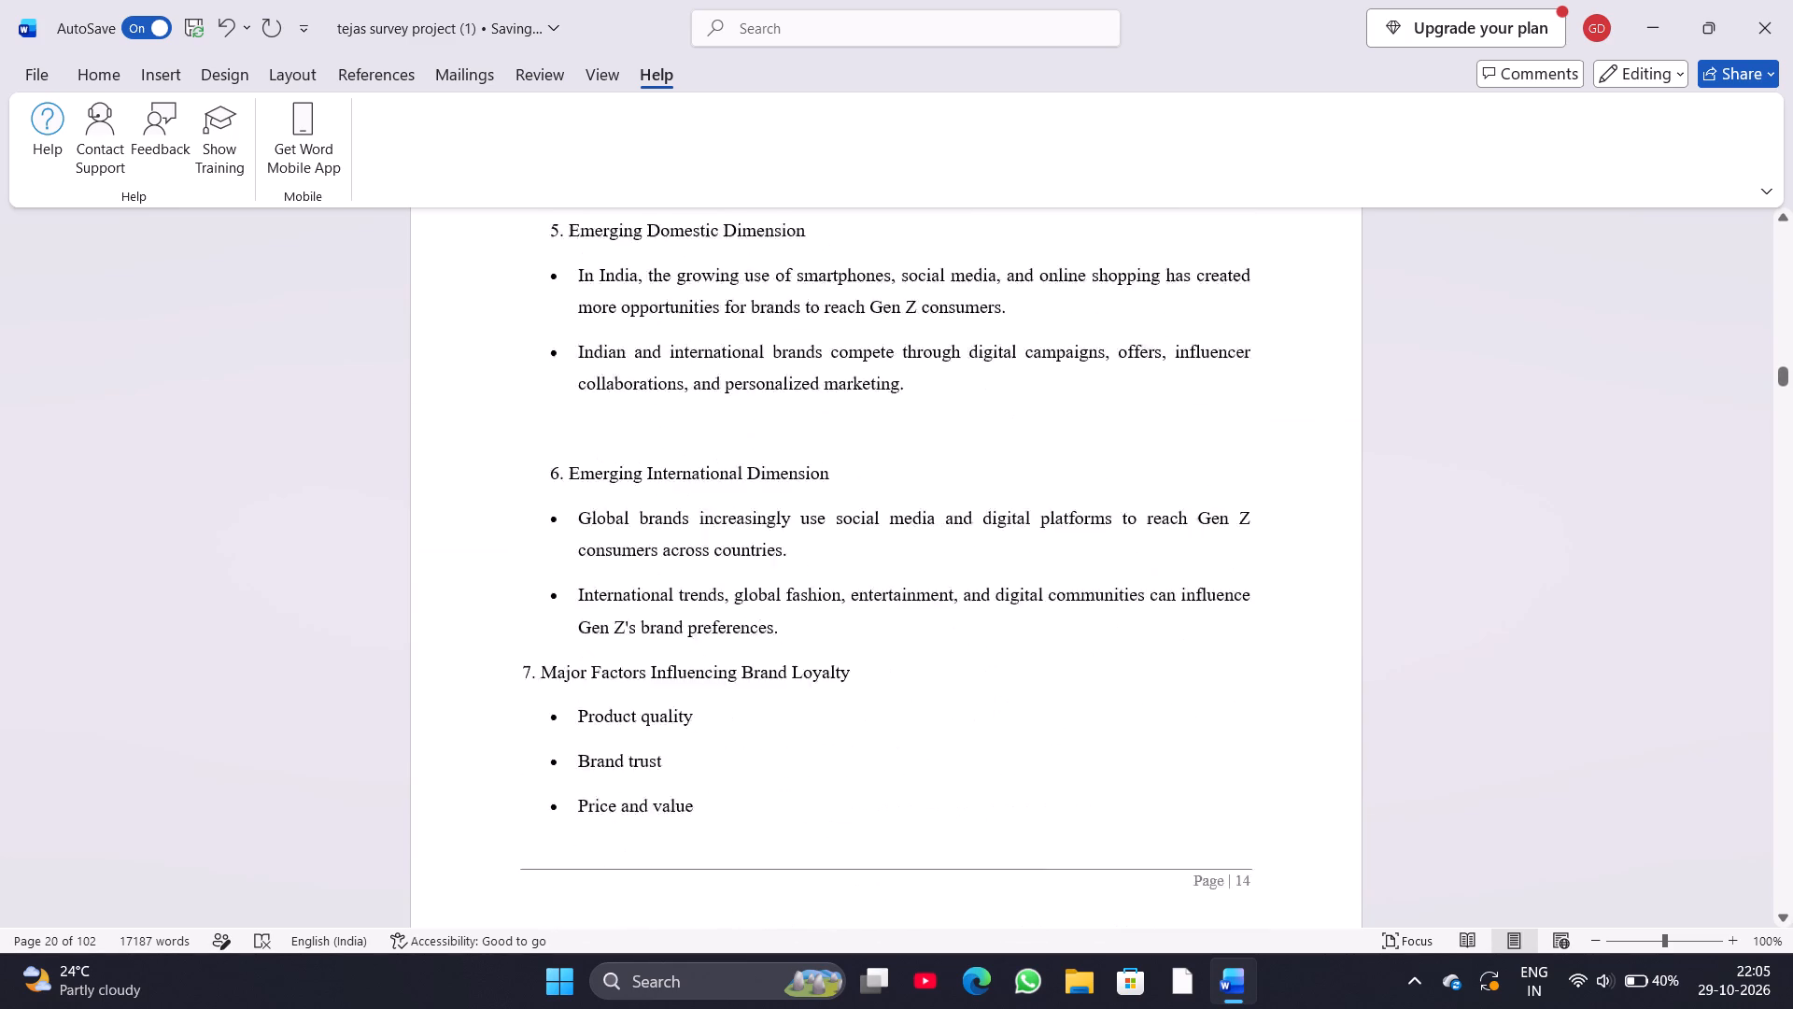
scroll(512, 827, down, 1)
scroll(512, 827, up, 1)
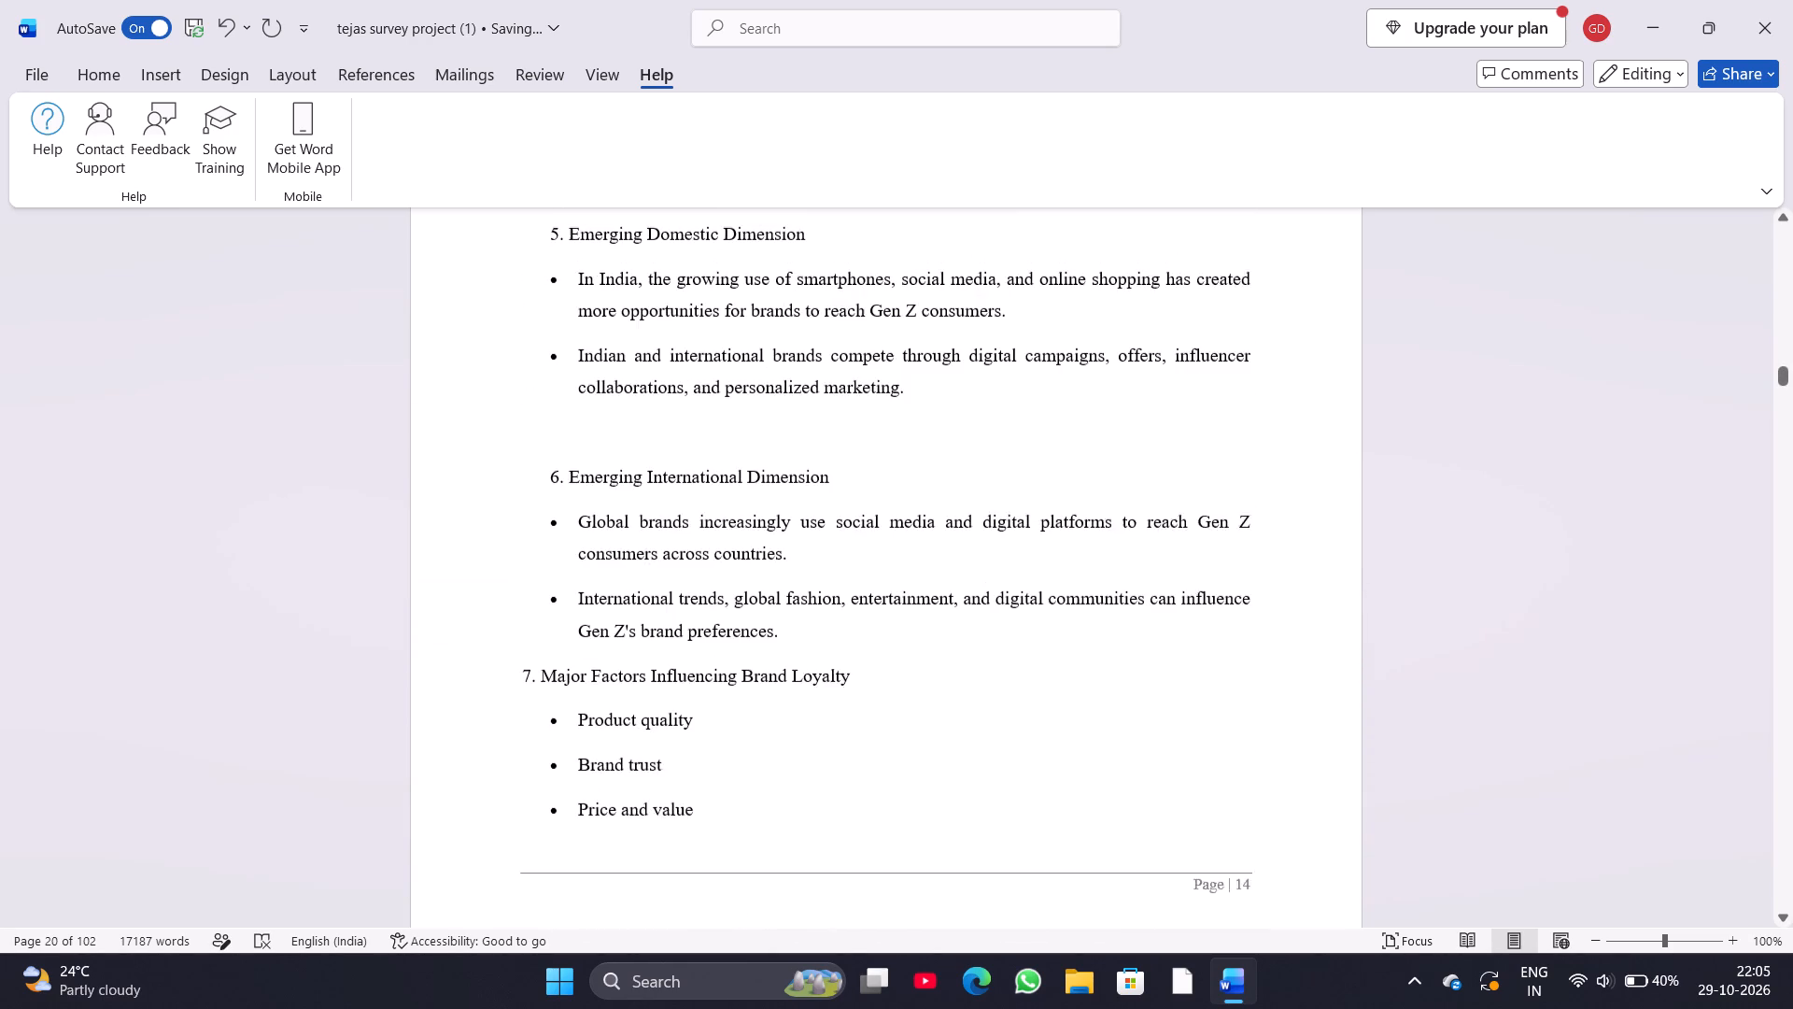
scroll(512, 827, up, 1)
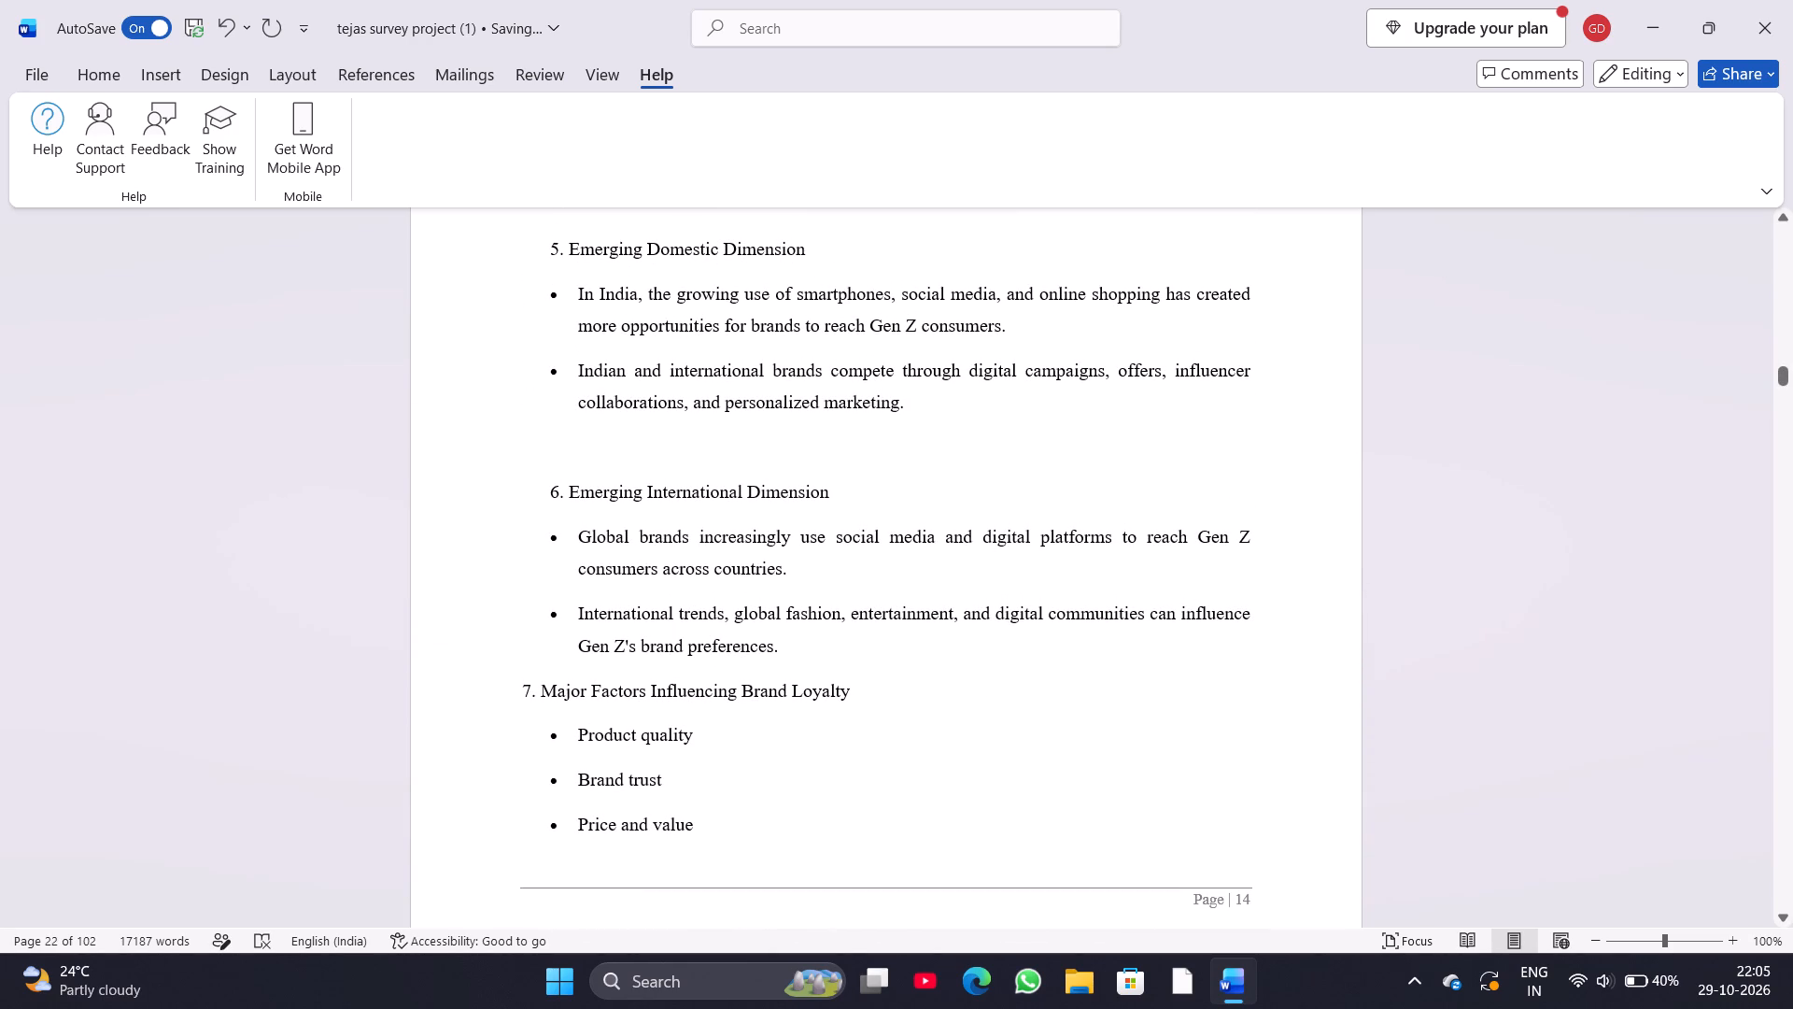
click(533, 491)
key(BackSpace)
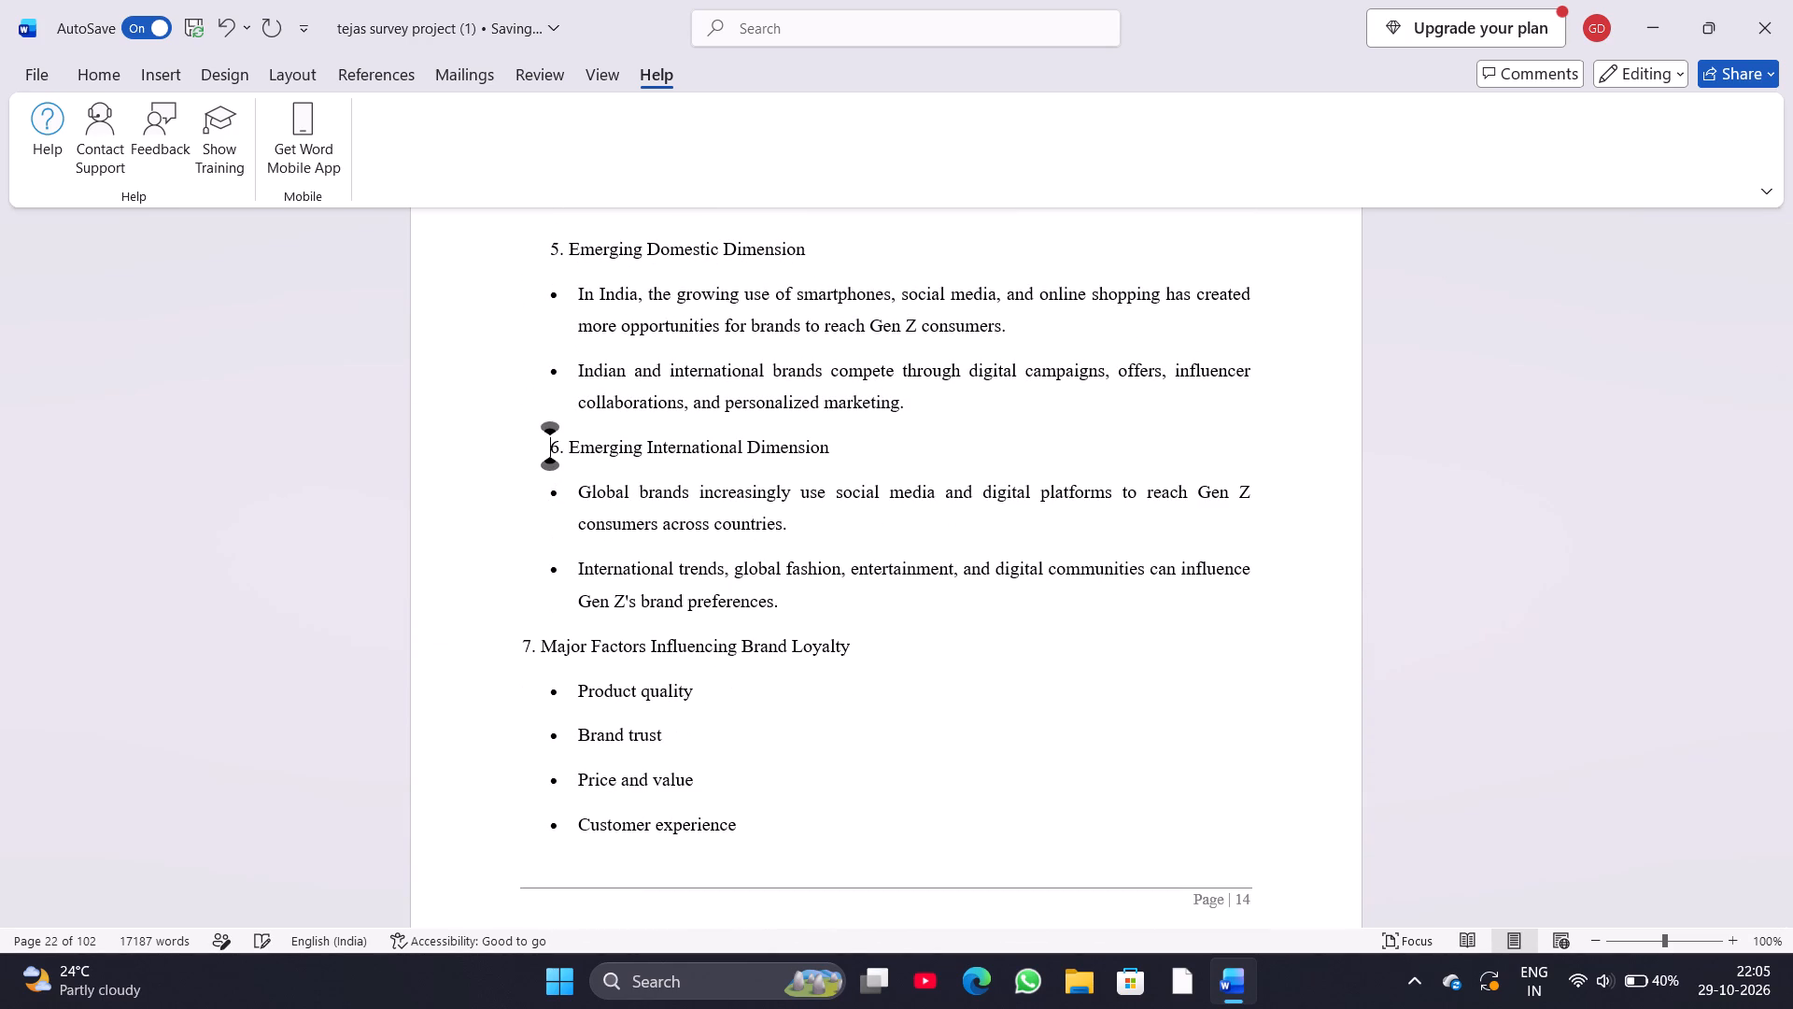
Delete the empty line above the "5. Emerging Domestic Dimension" heading on page 14.
scroll(533, 491, down, 5)
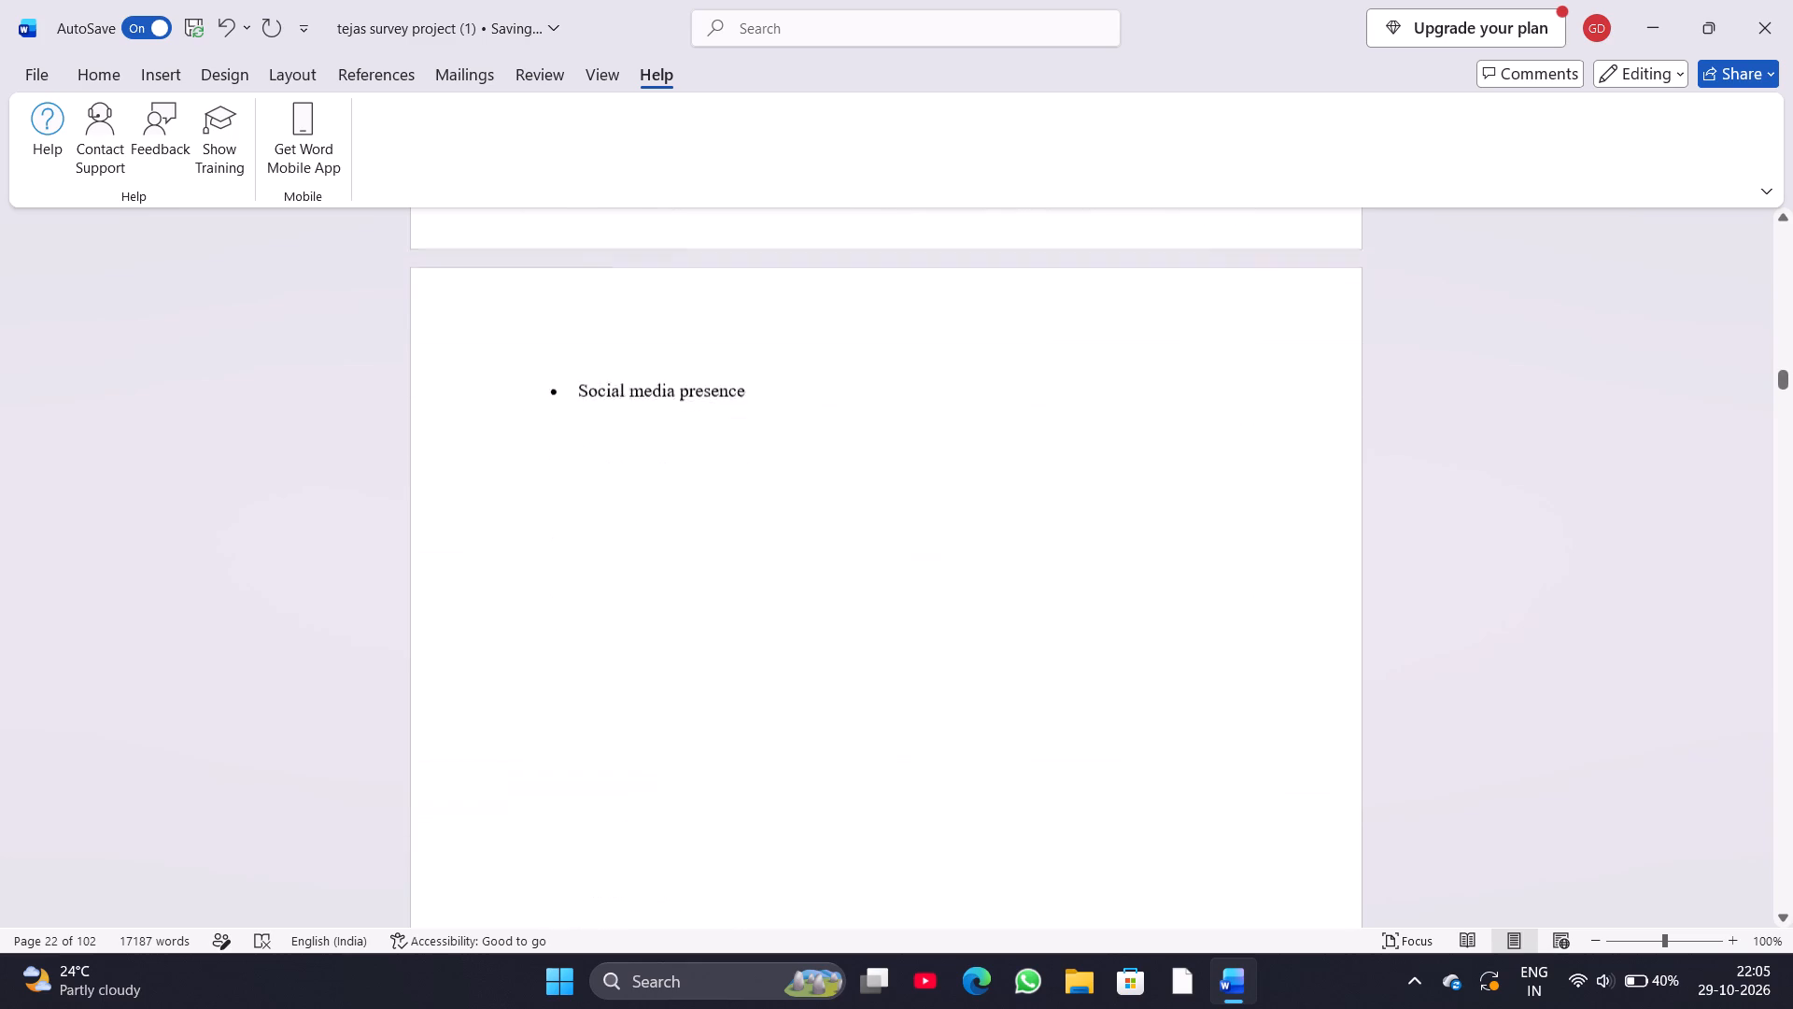
scroll(533, 491, down, 3)
scroll(533, 491, up, 2)
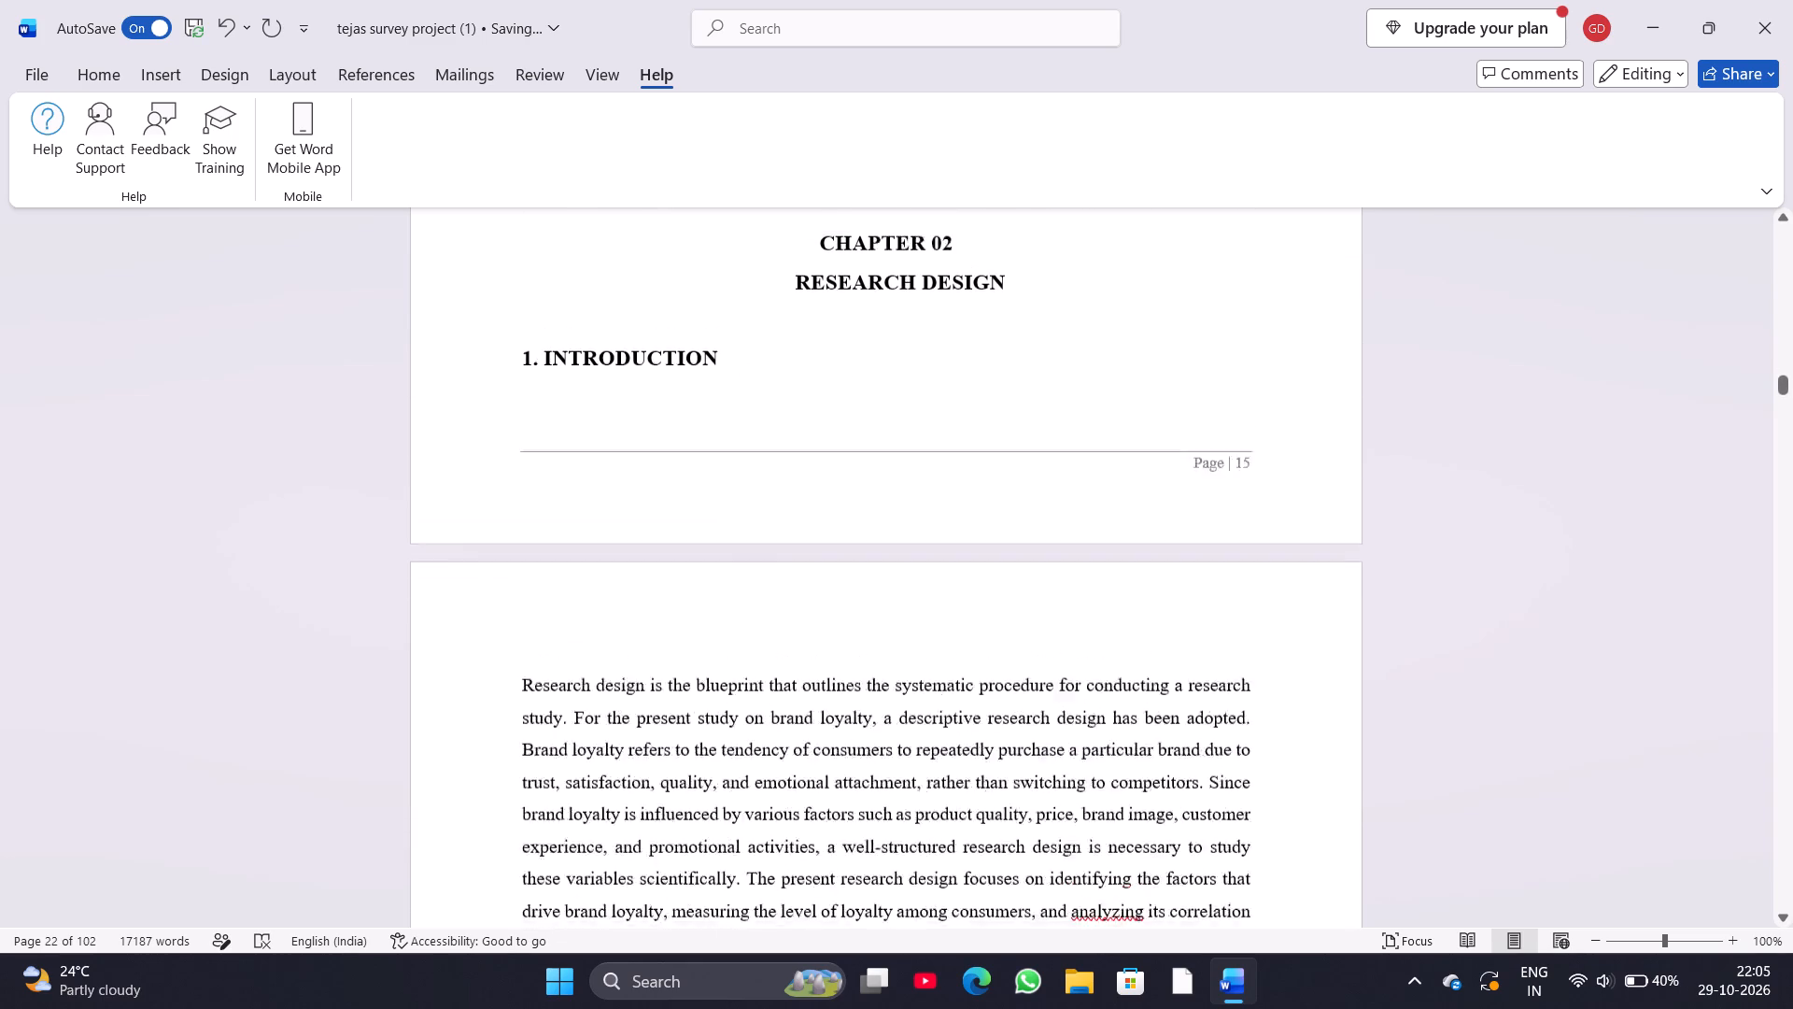
scroll(533, 491, up, 8)
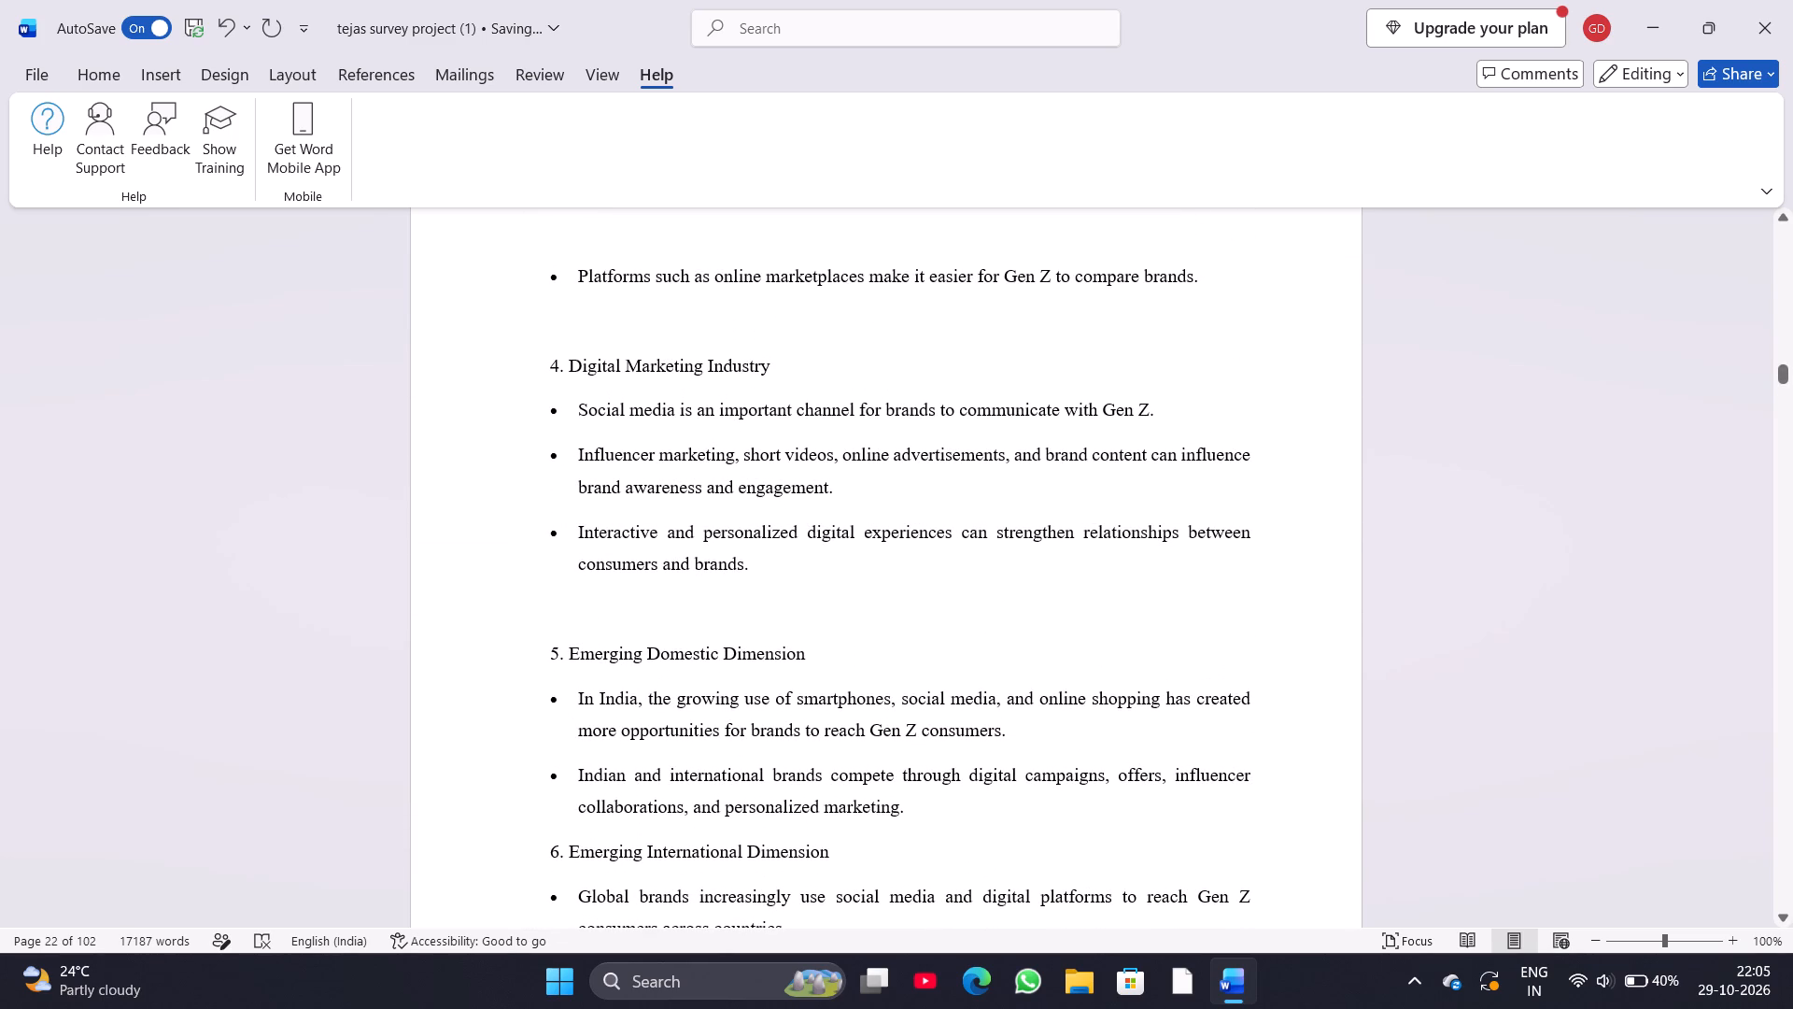
click(545, 661)
key(BackSpace)
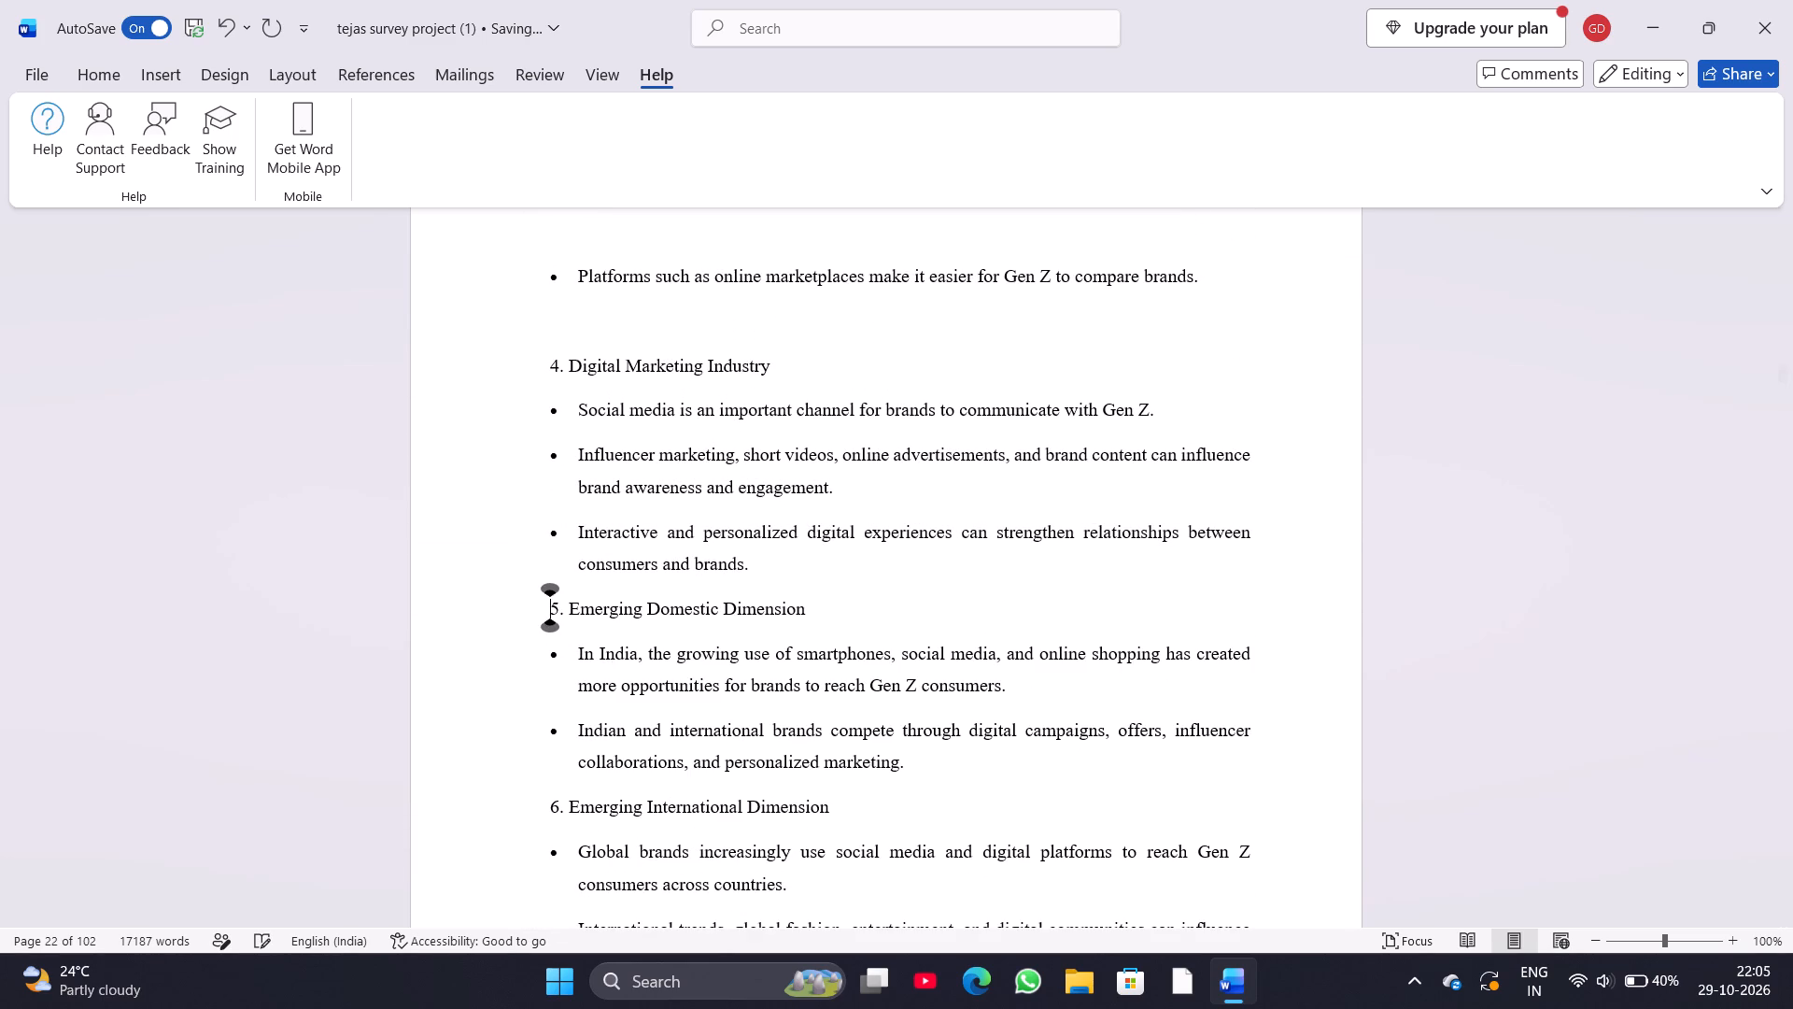
Delete the empty line above the "2. Retail Industry" heading on page 13.
scroll(545, 661, up, 6)
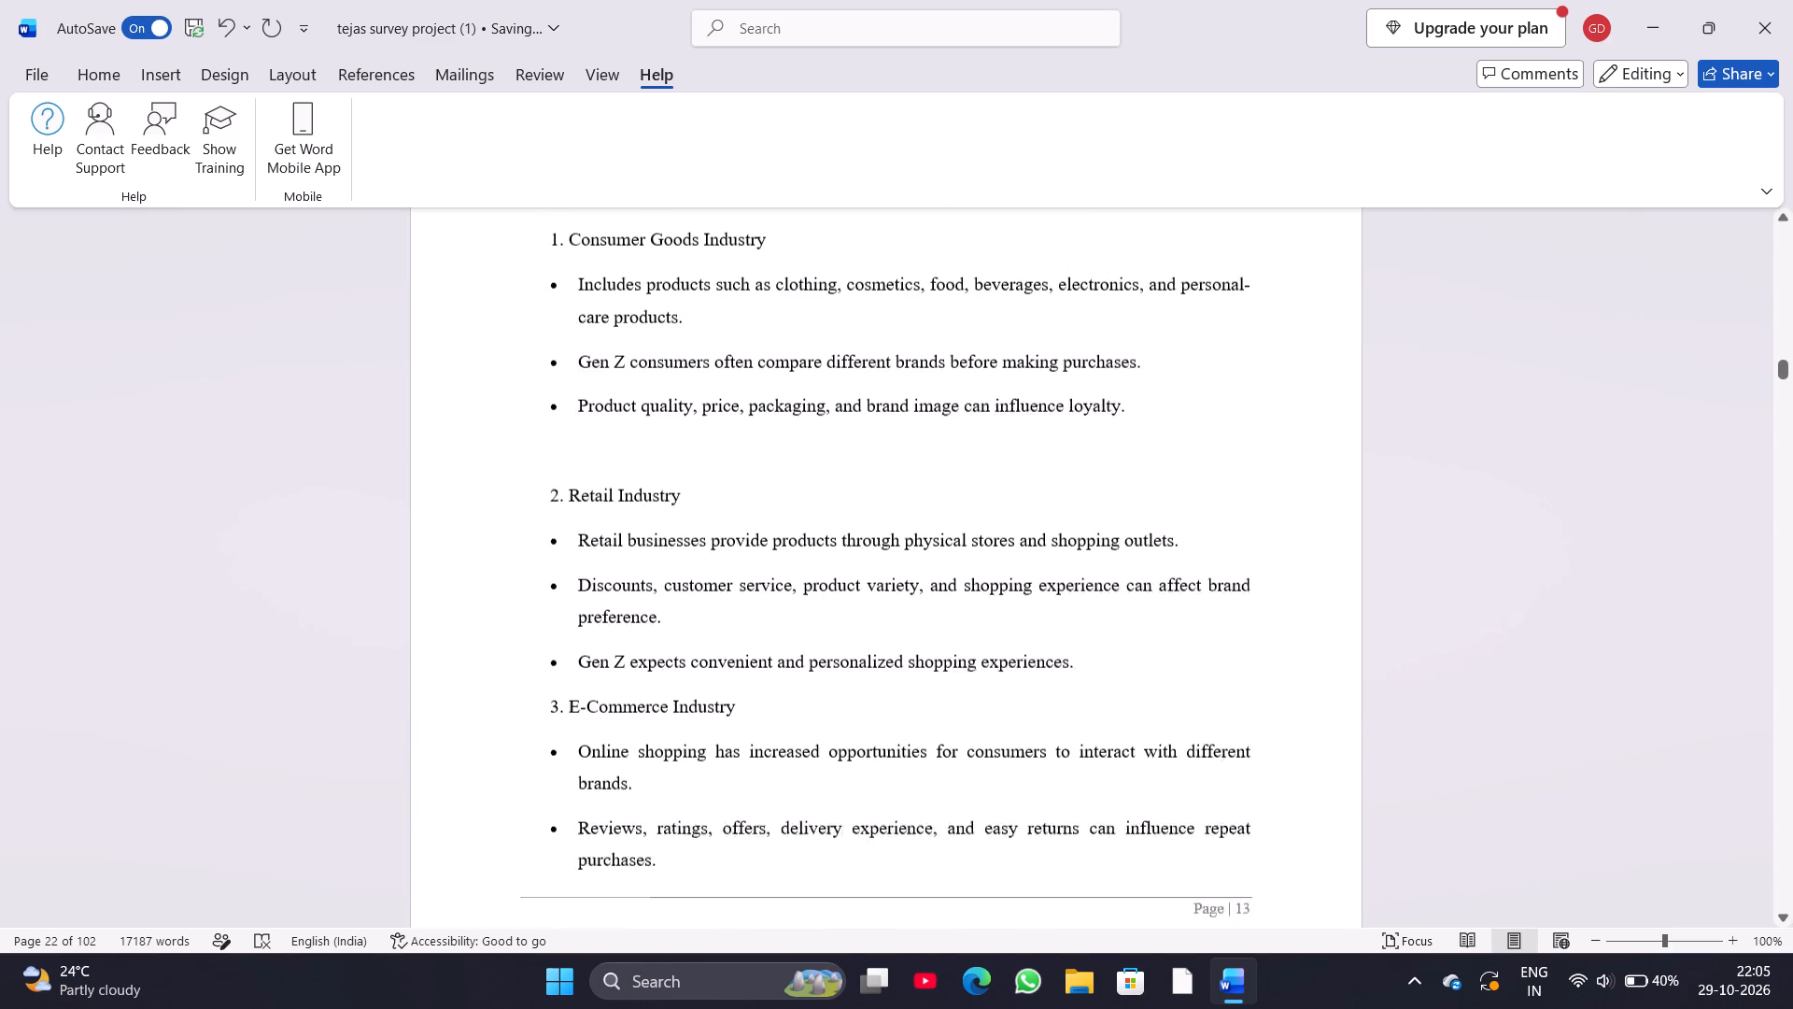
scroll(545, 661, up, 1)
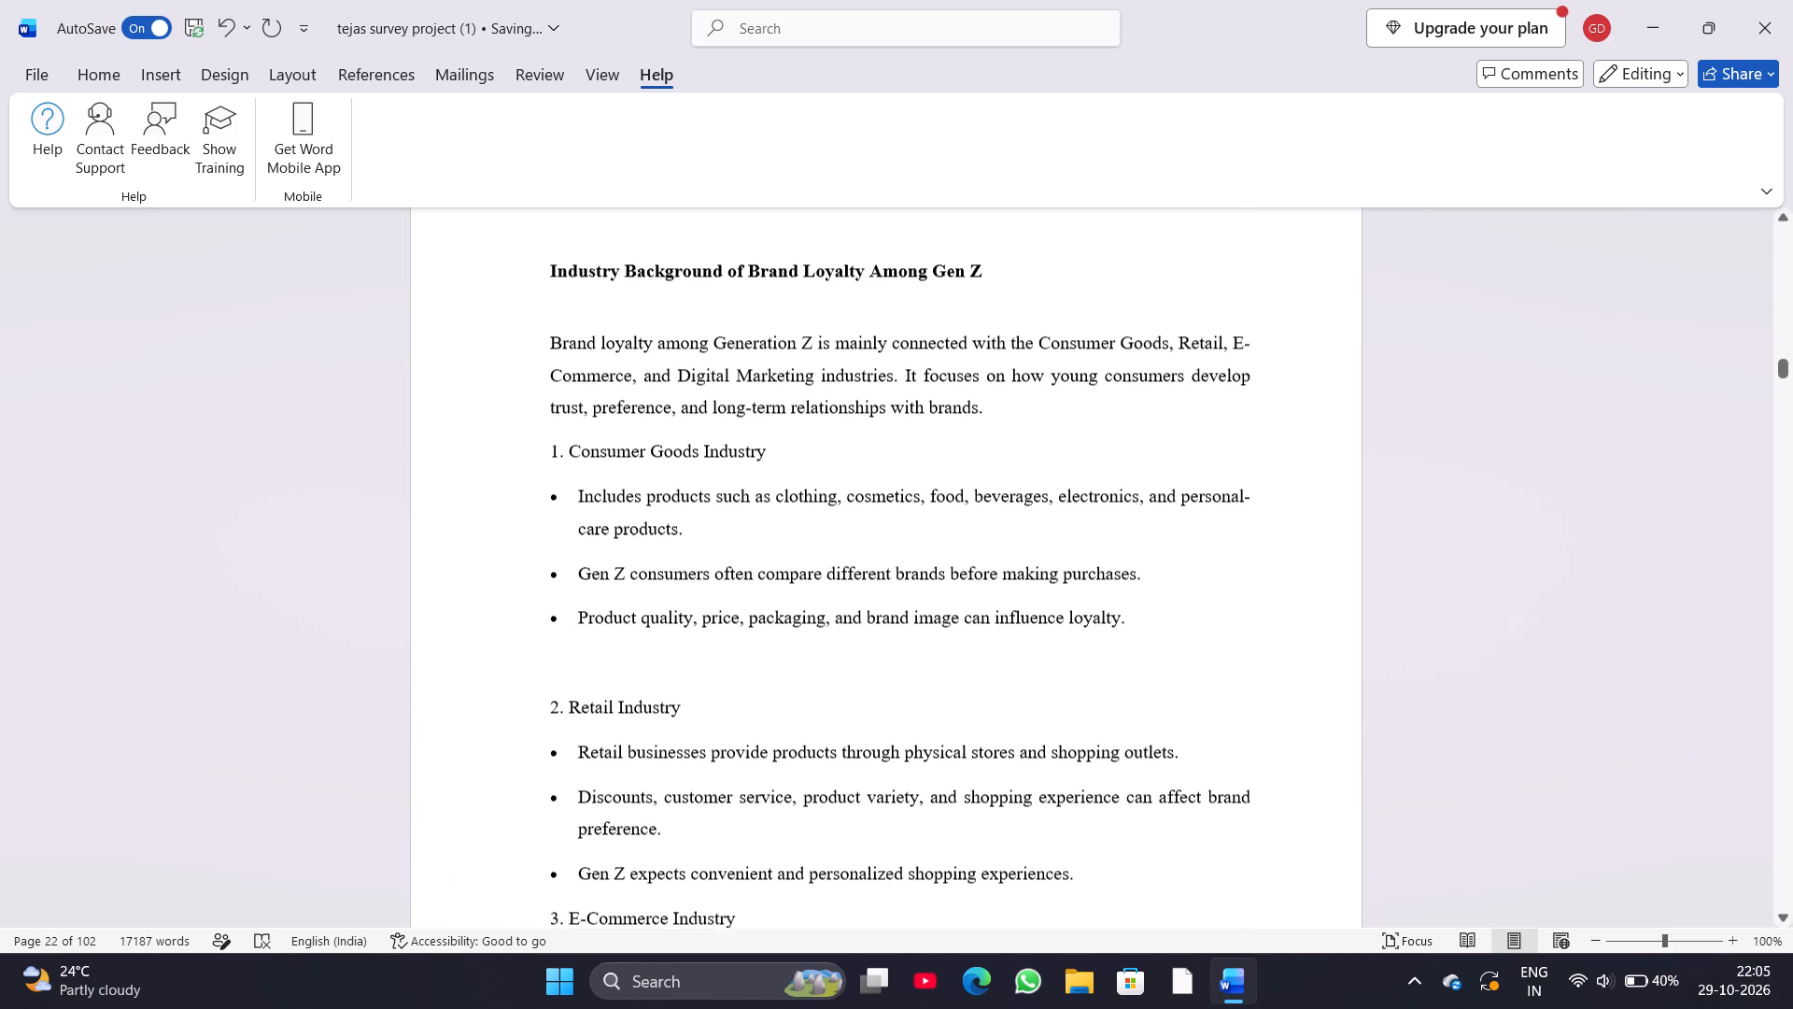
click(530, 724)
key(BackSpace)
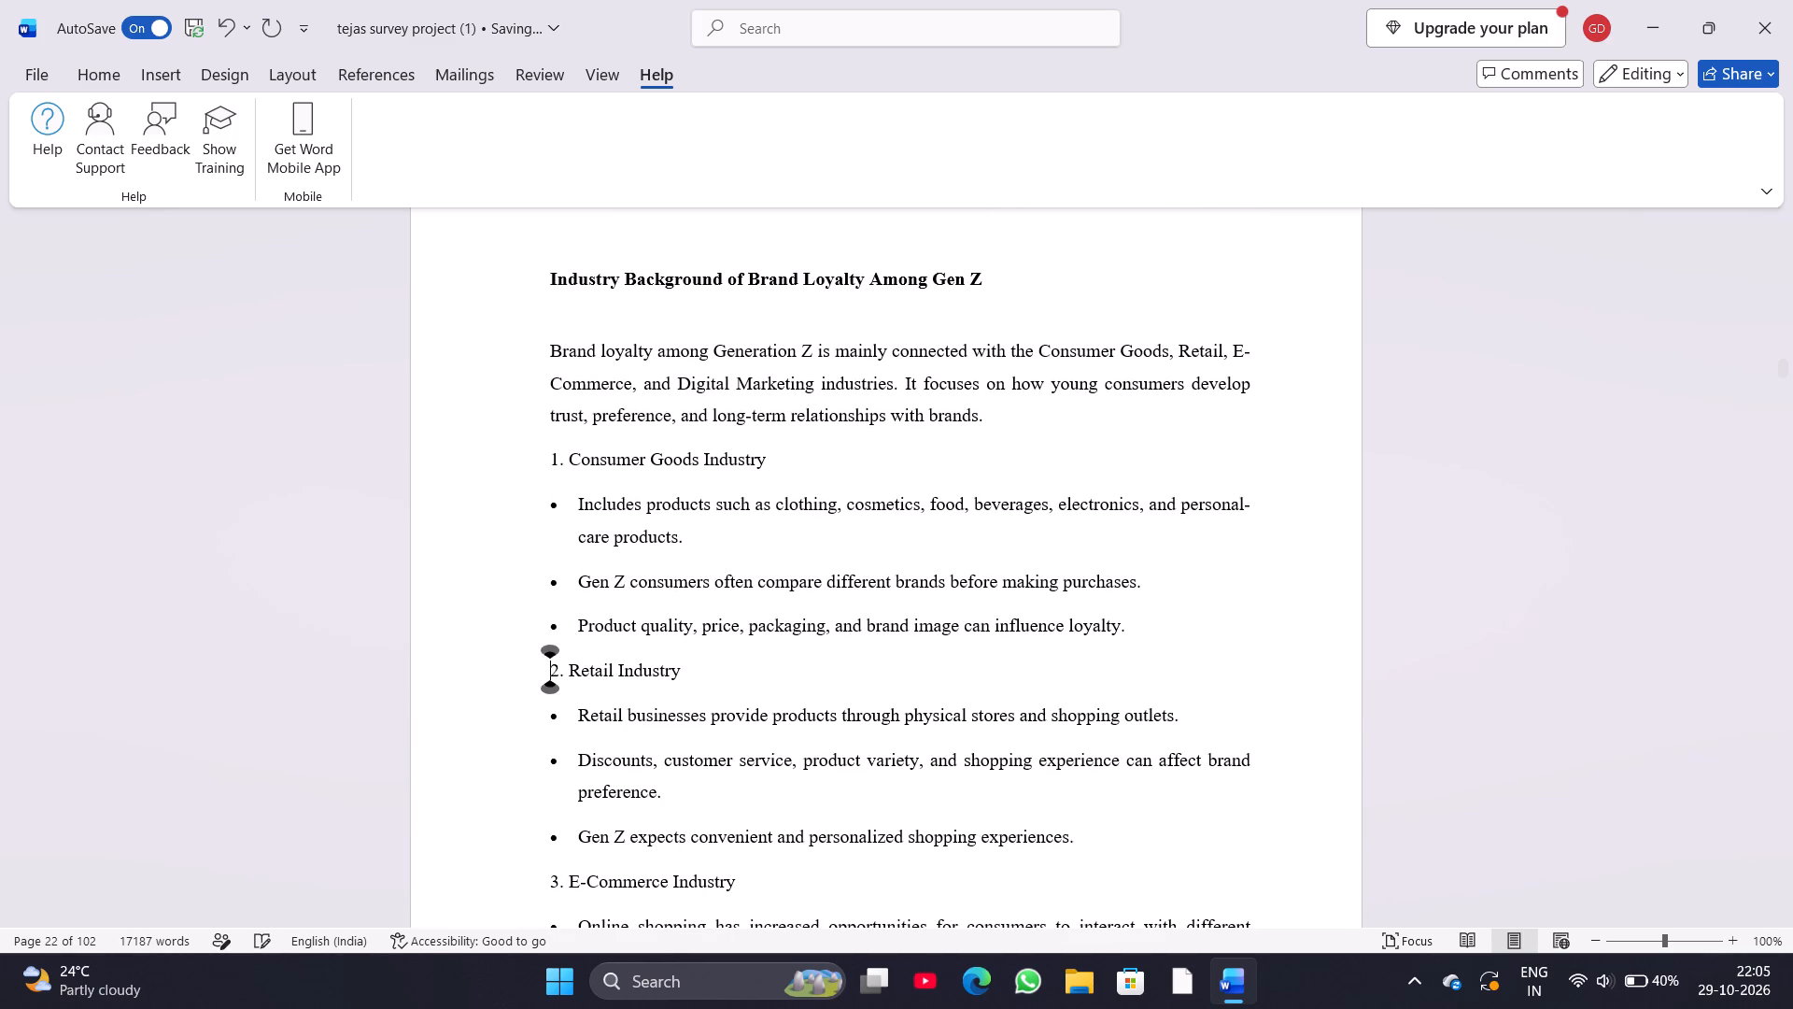
Delete the empty line above the "4. Digital Marketing Industry" heading at the top of page 14.
scroll(530, 724, down, 4)
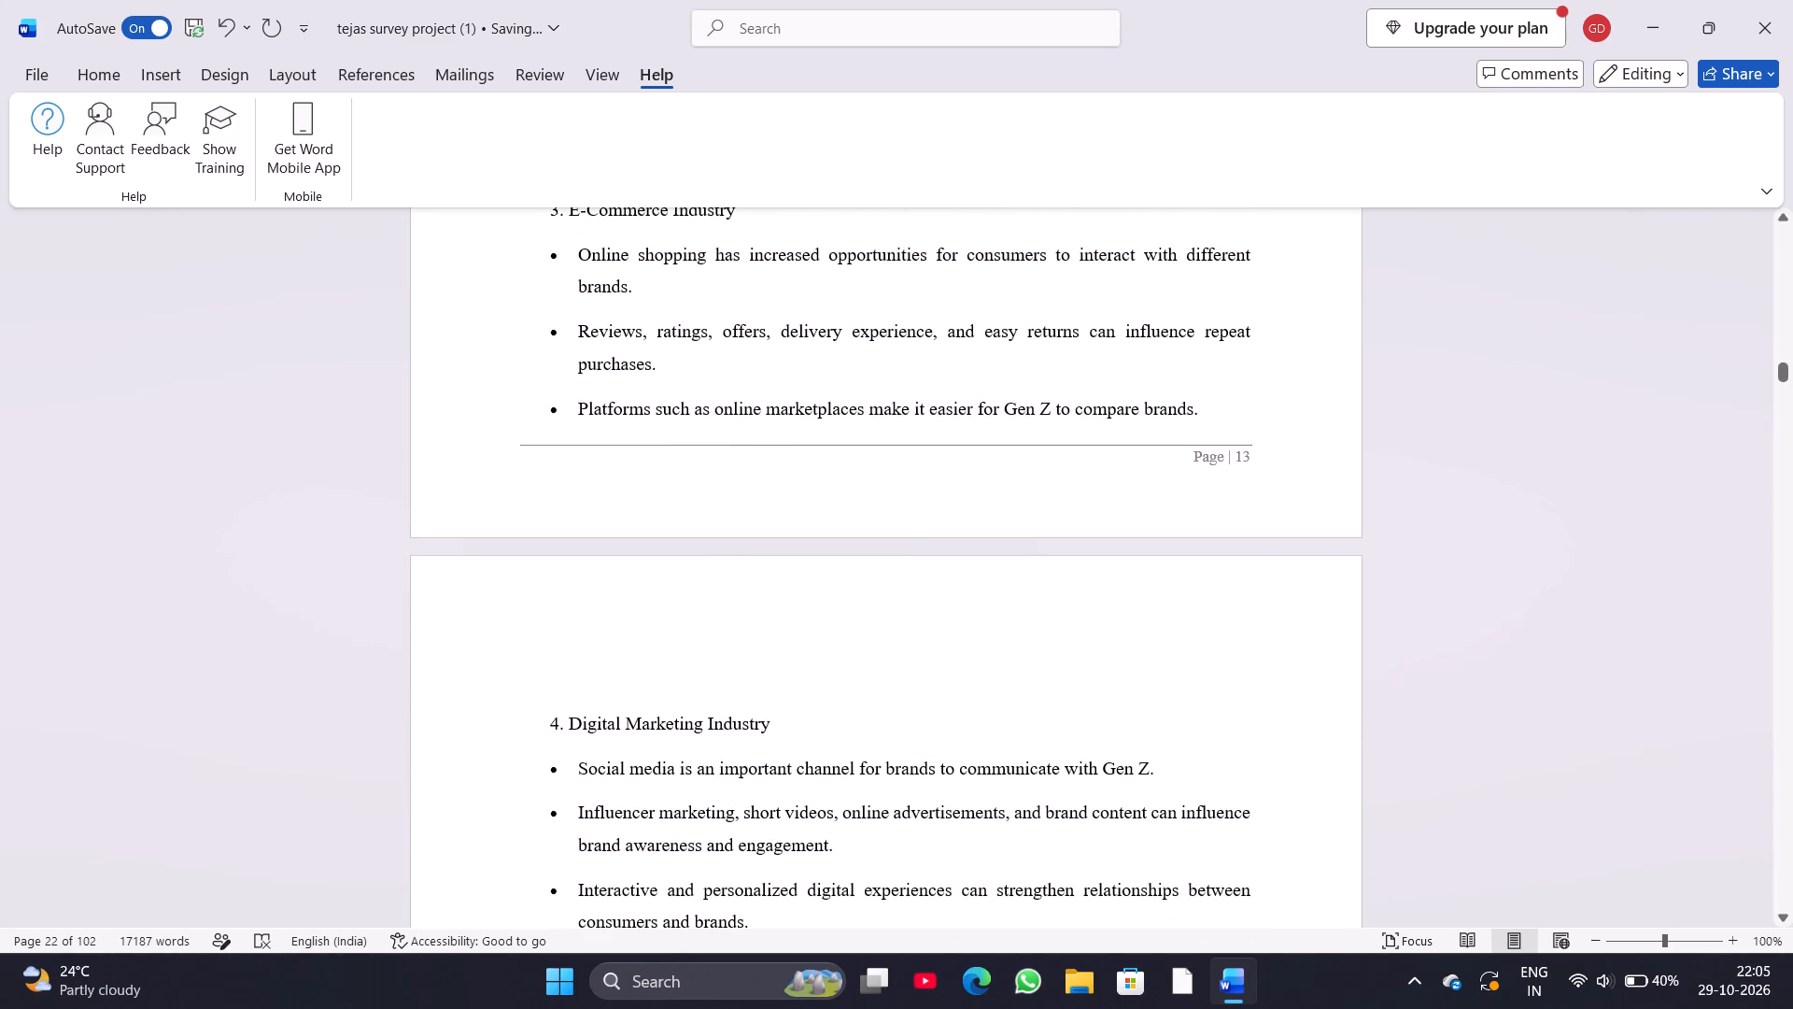
click(540, 731)
key(BackSpace)
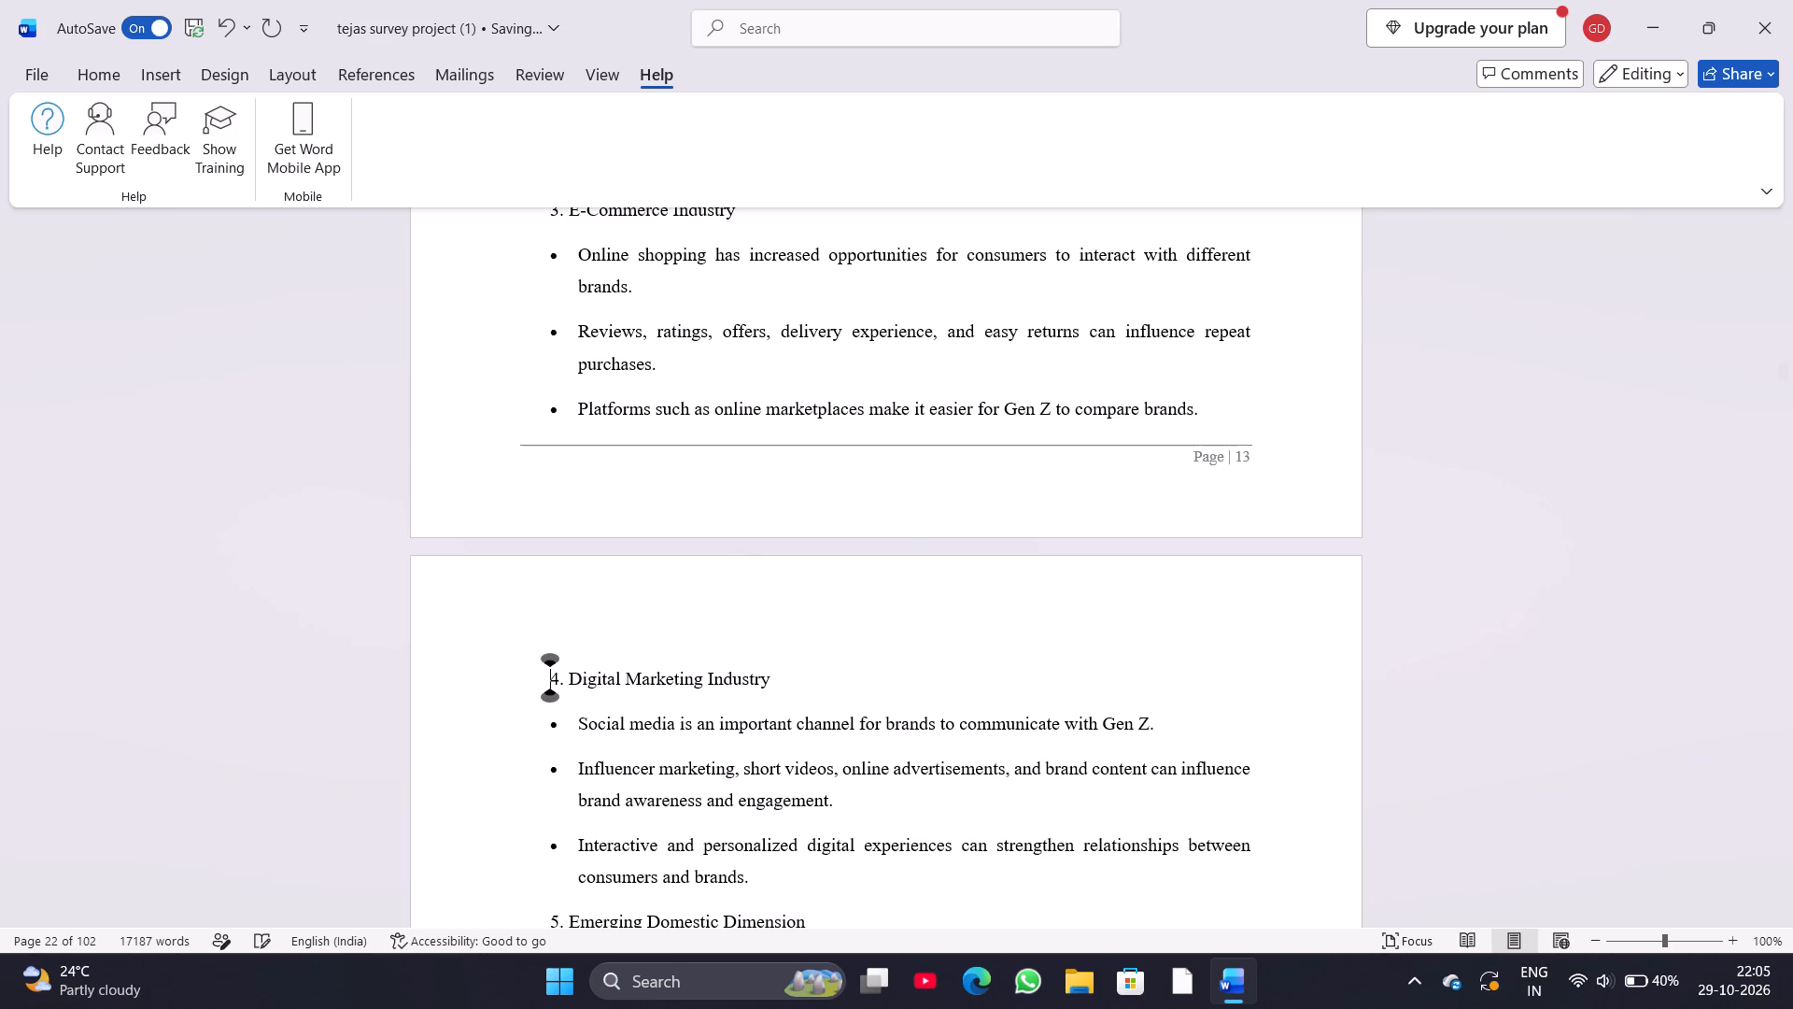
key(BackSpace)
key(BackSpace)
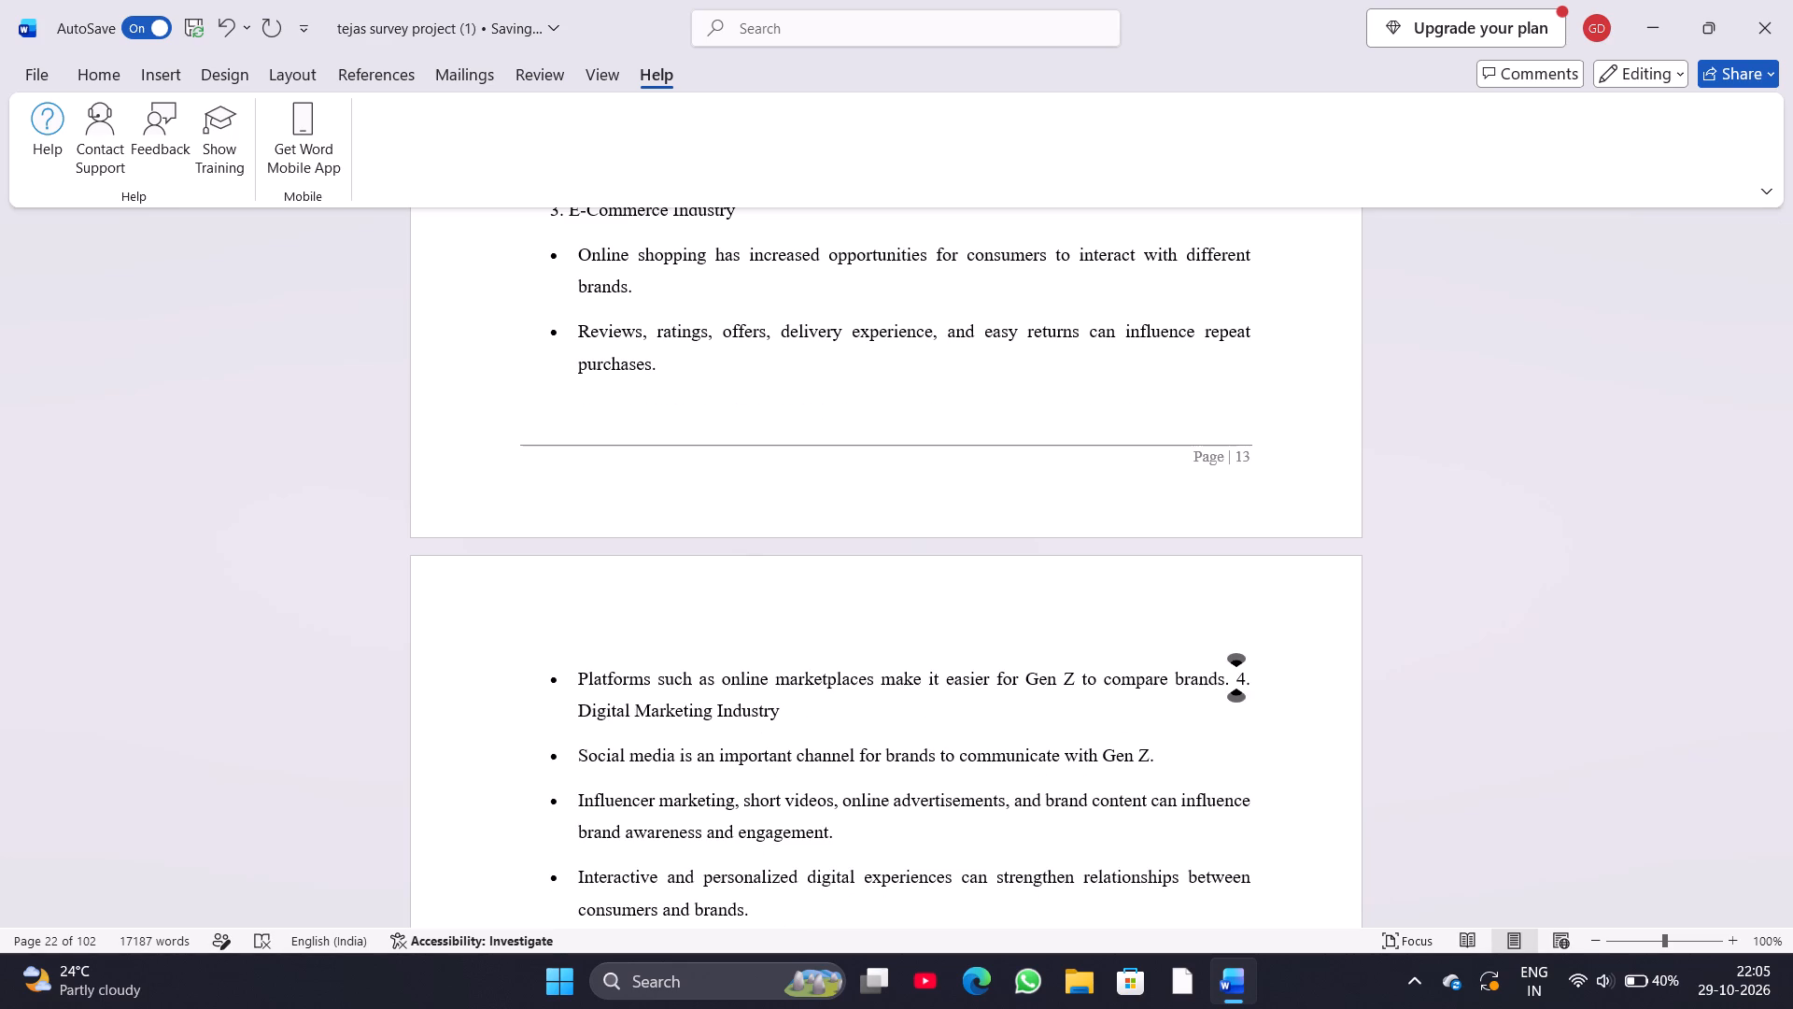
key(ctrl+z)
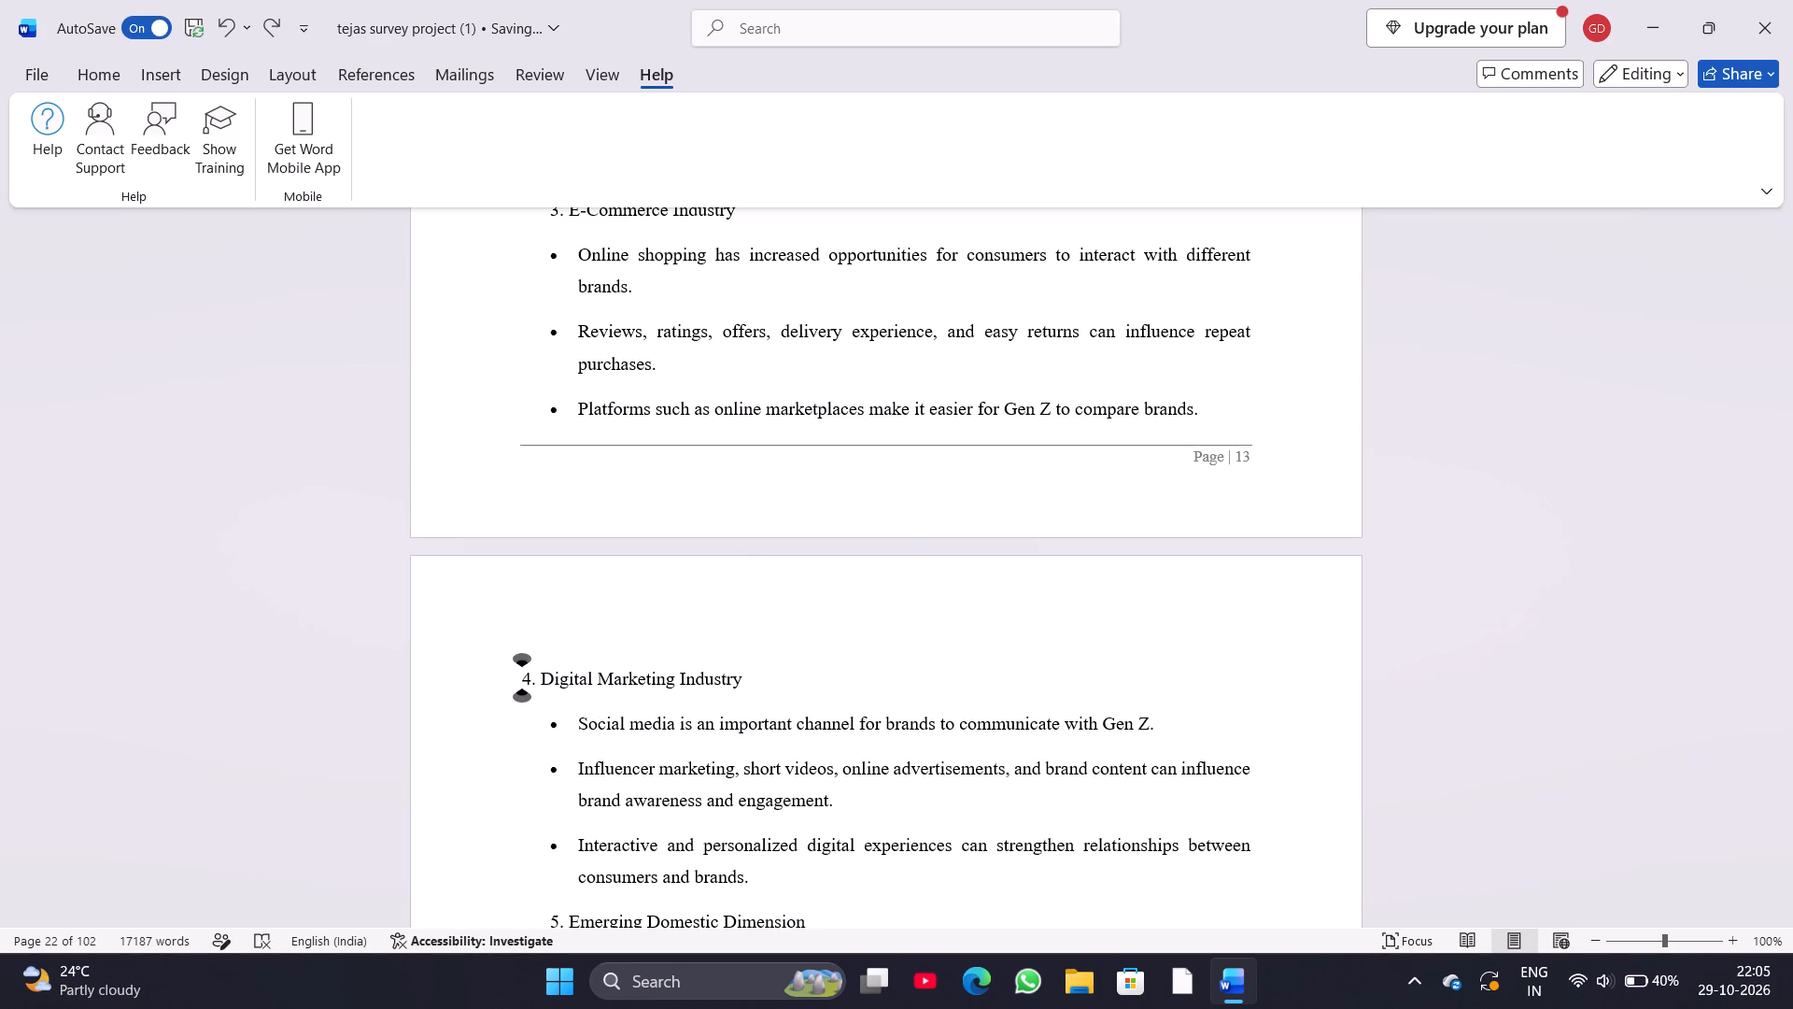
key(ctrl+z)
Review the page layout from the Industry Profile section through to the start of Chapter 02.
scroll(540, 731, up, 1)
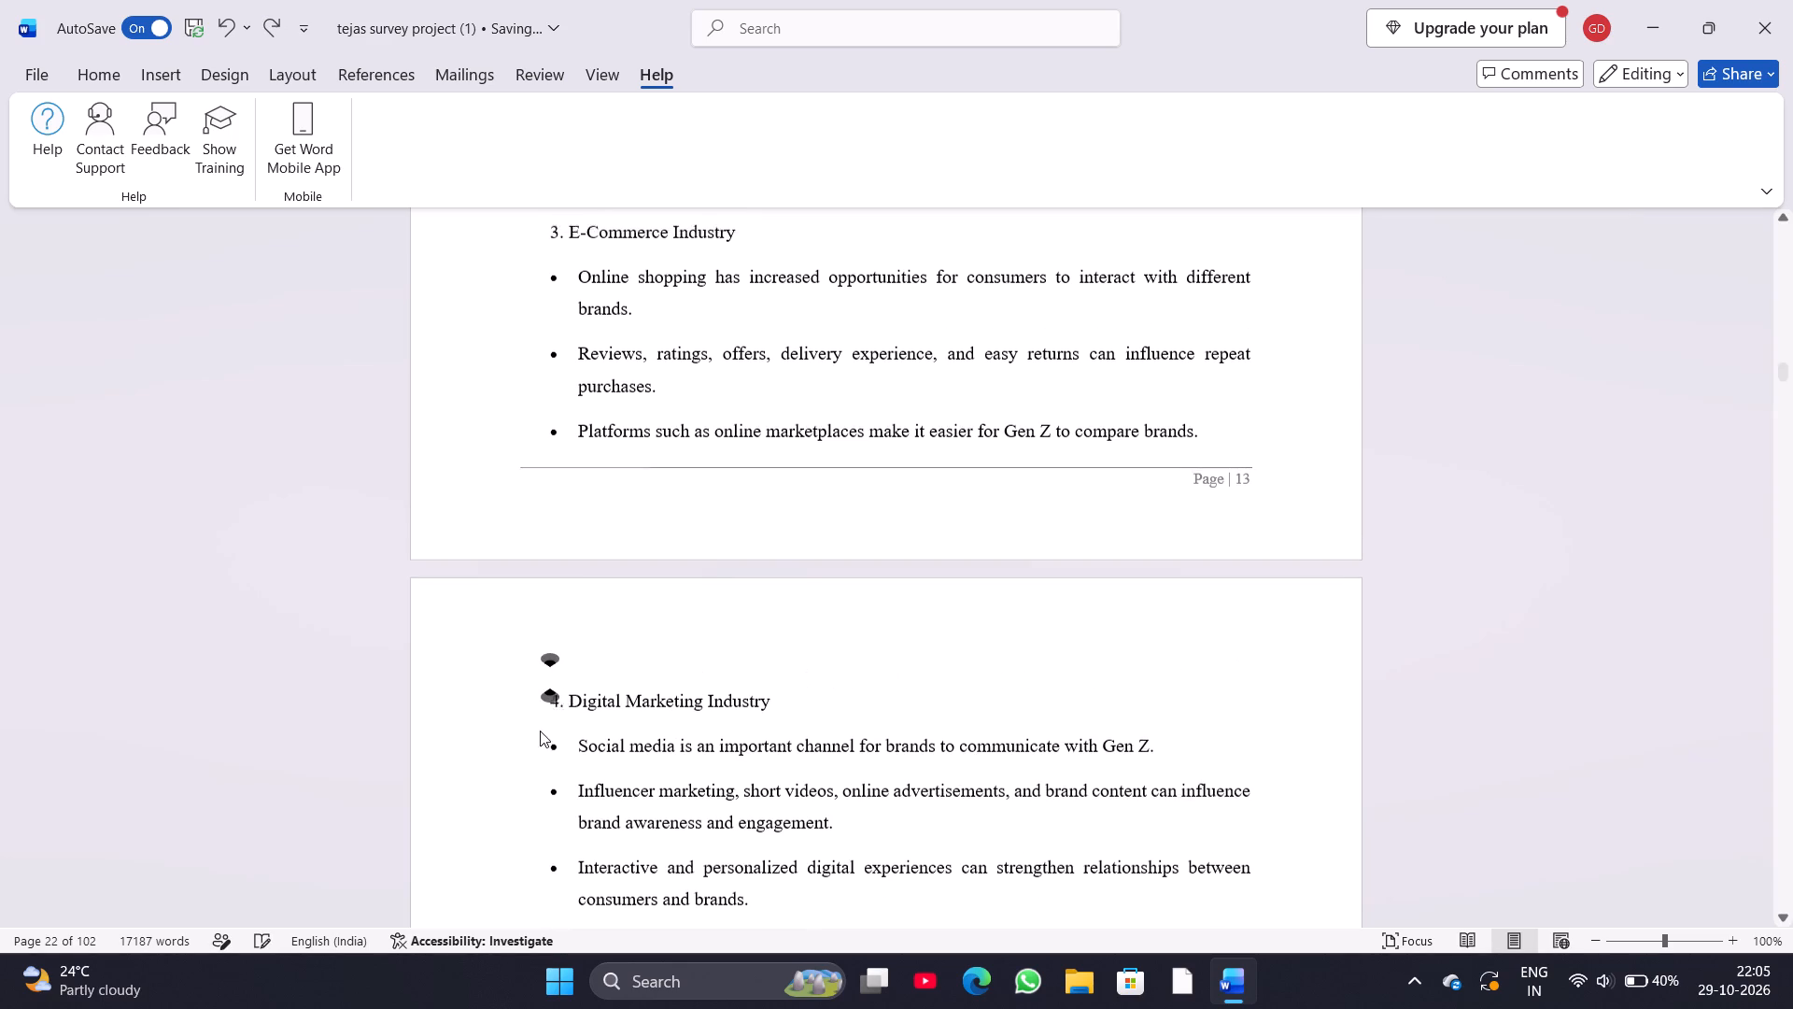
scroll(540, 731, up, 11)
scroll(540, 731, down, 1)
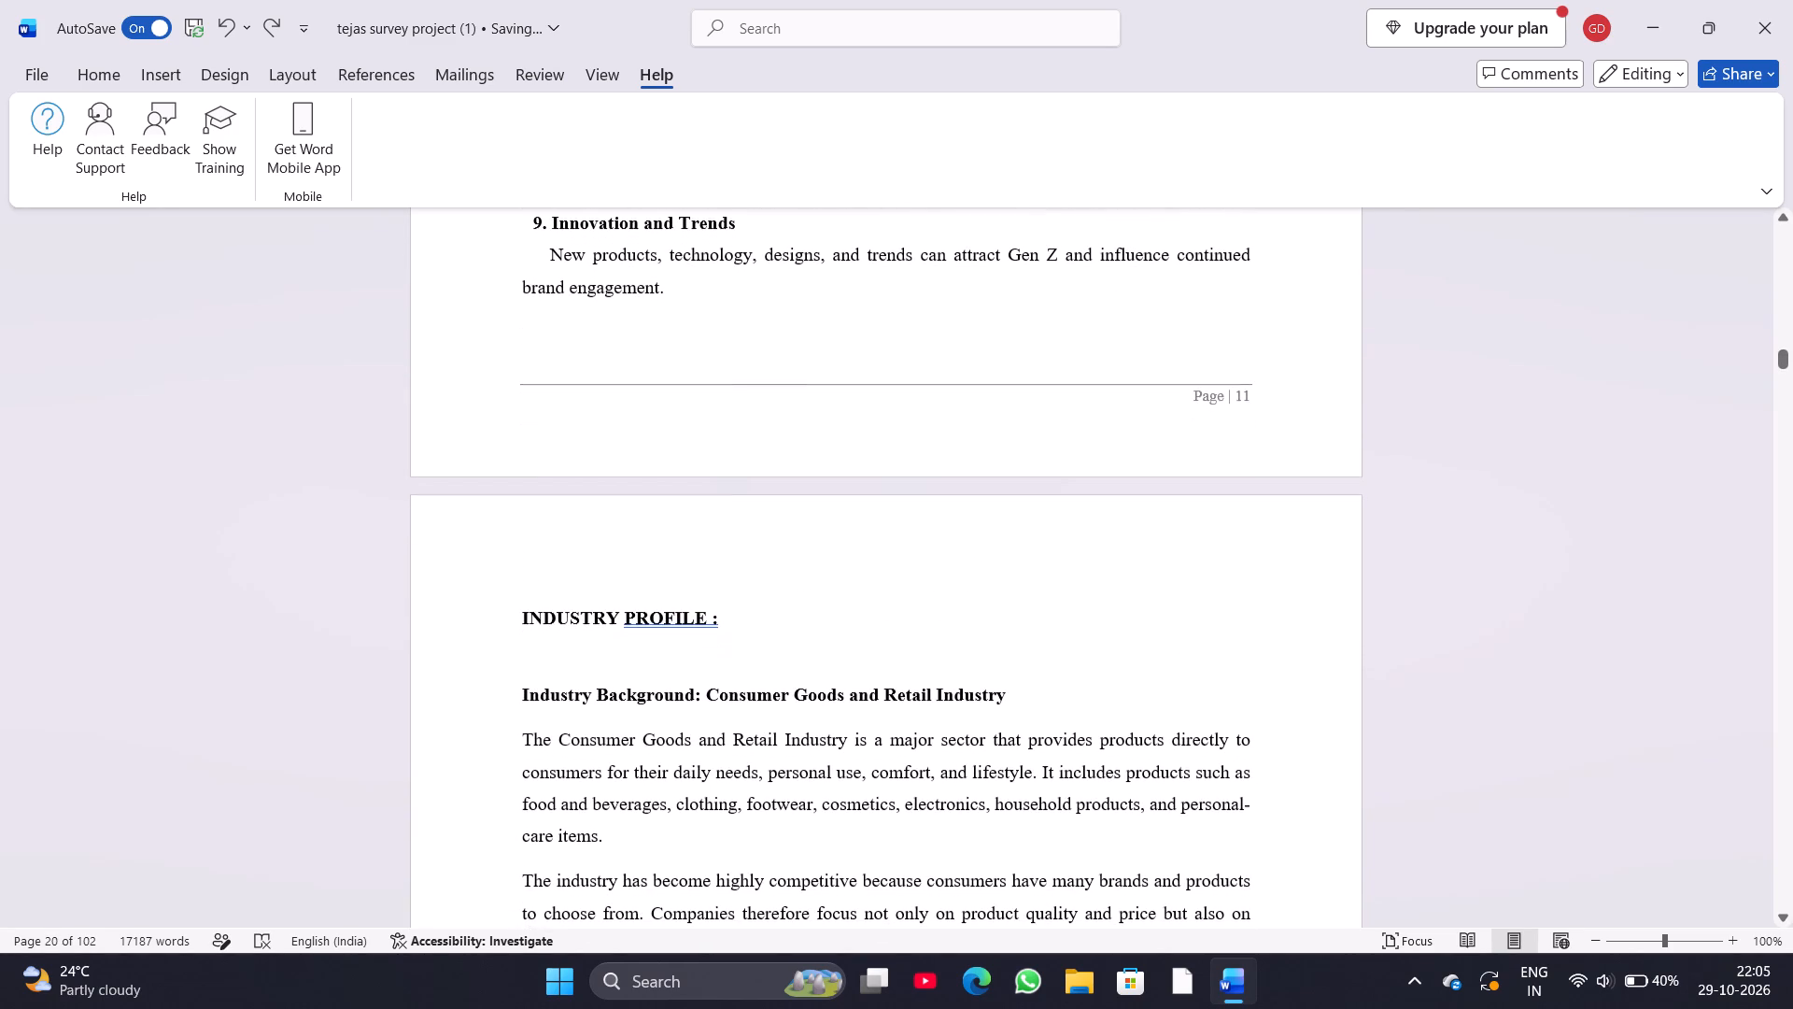
scroll(542, 922, down, 10)
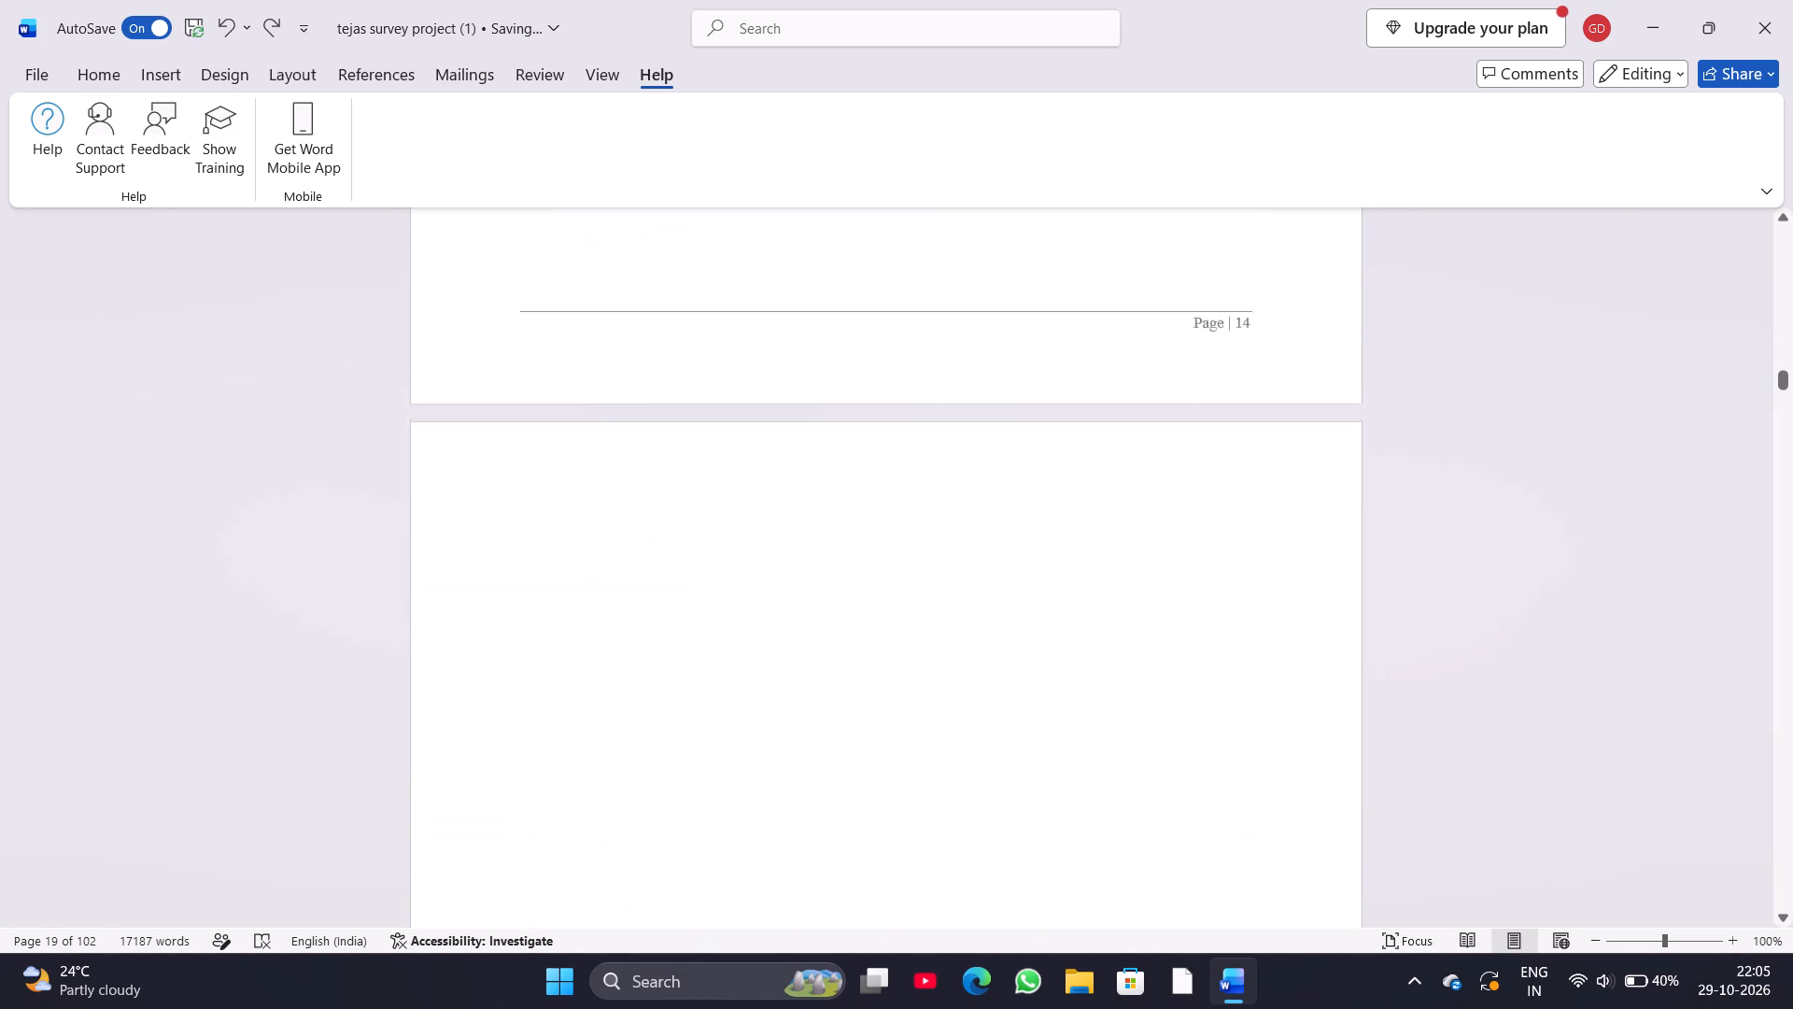
scroll(542, 922, down, 4)
scroll(542, 922, up, 2)
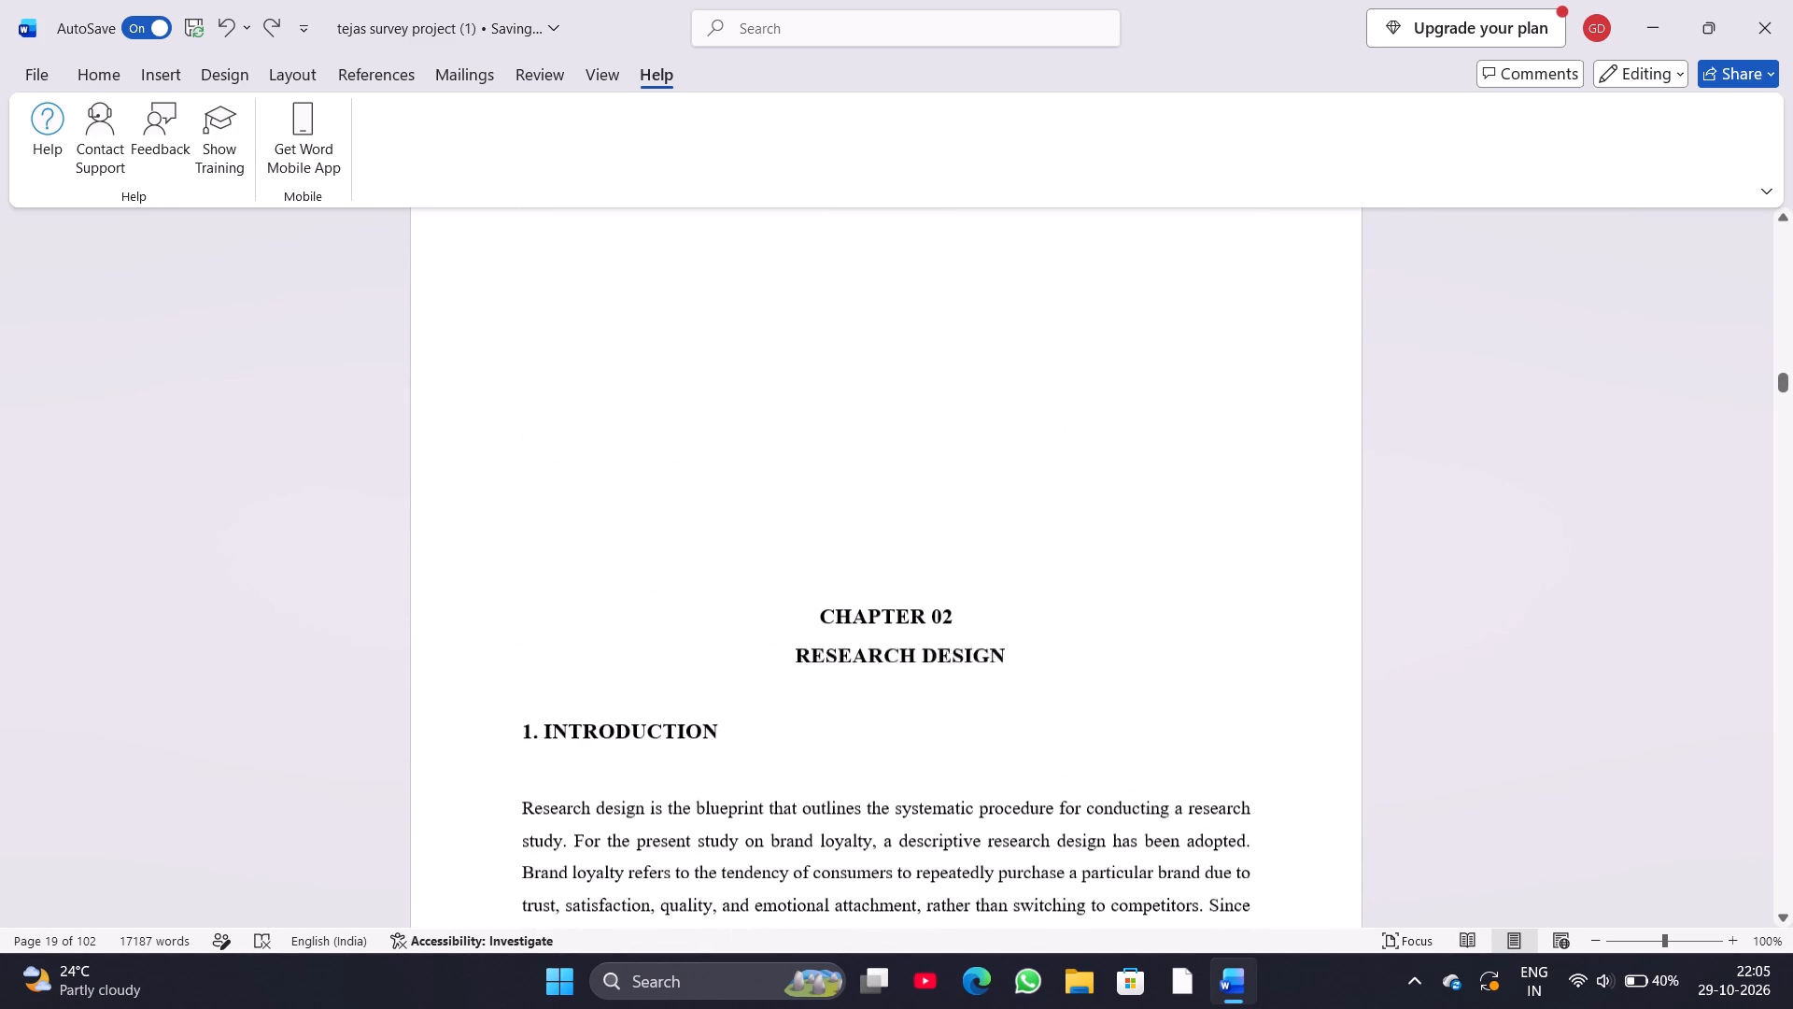
Delete all the empty lines above the "CHAPTER 02" heading so it starts at the top of its page.
scroll(542, 922, up, 1)
click(805, 650)
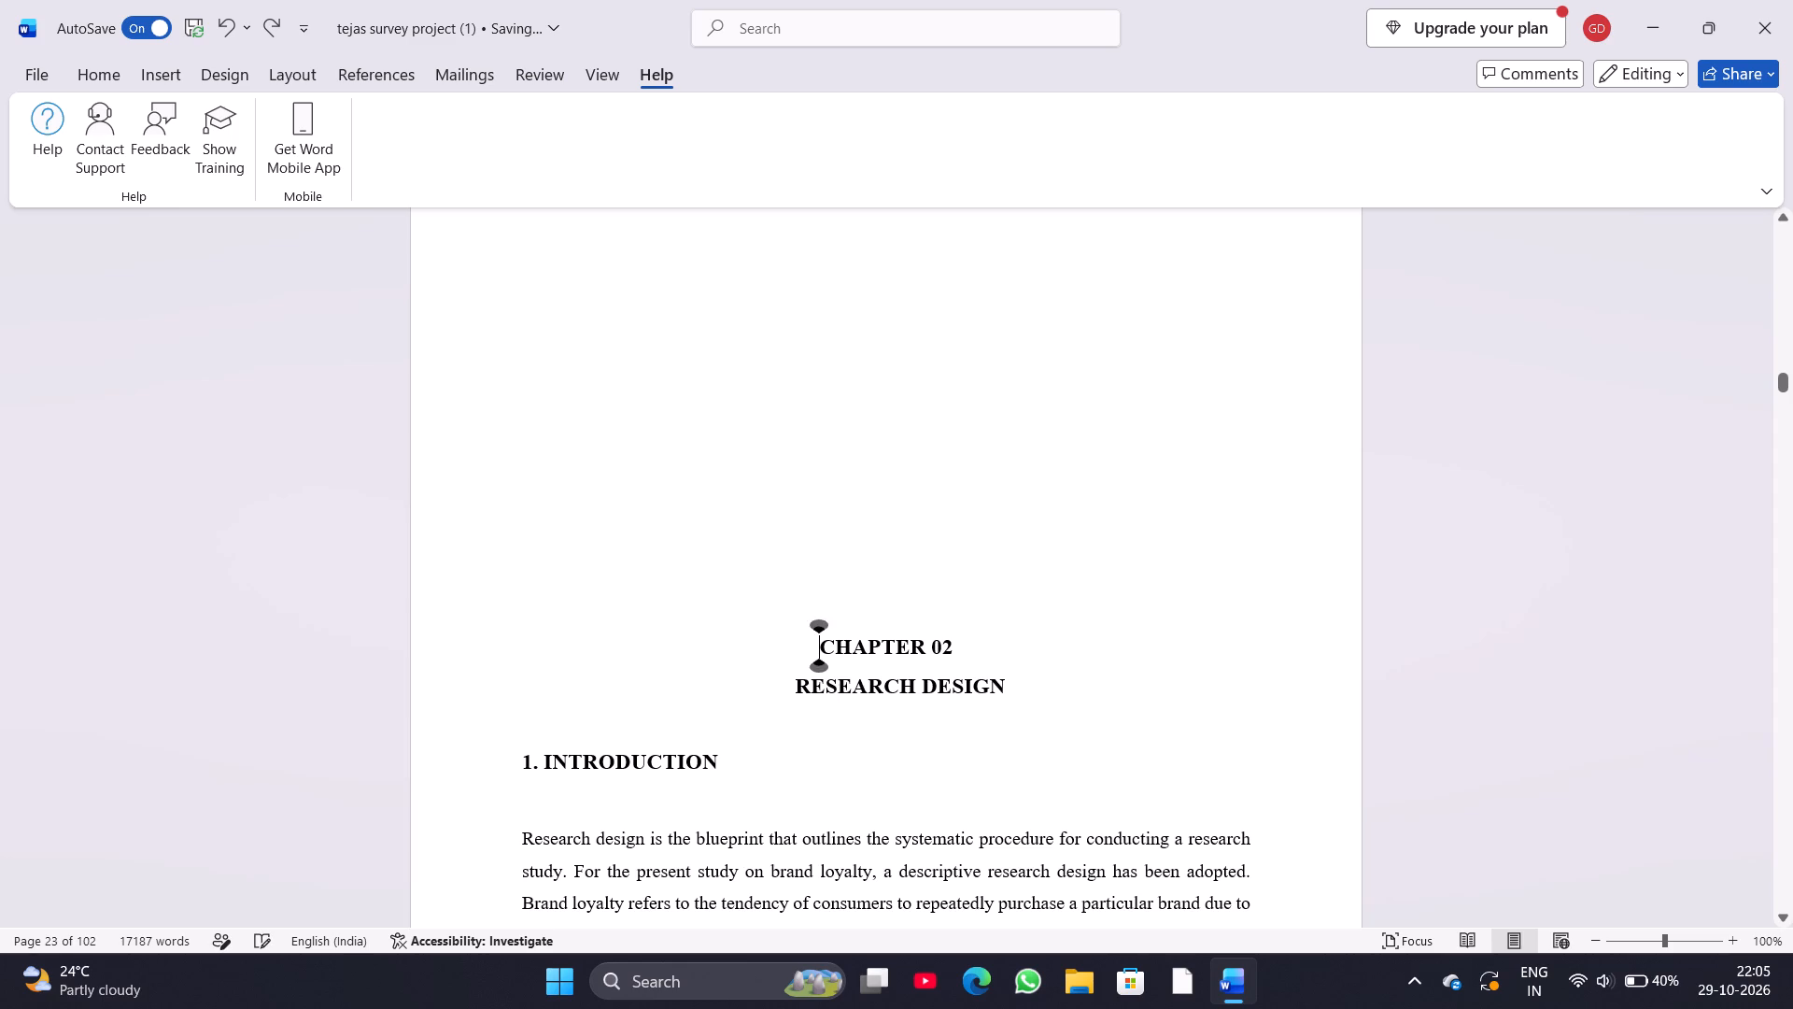
key(BackSpace)
key(BackSpace)
key(BackSpace)
key(BackSpace)
key(BackSpace)
key(BackSpace)
key(BackSpace)
key(BackSpace)
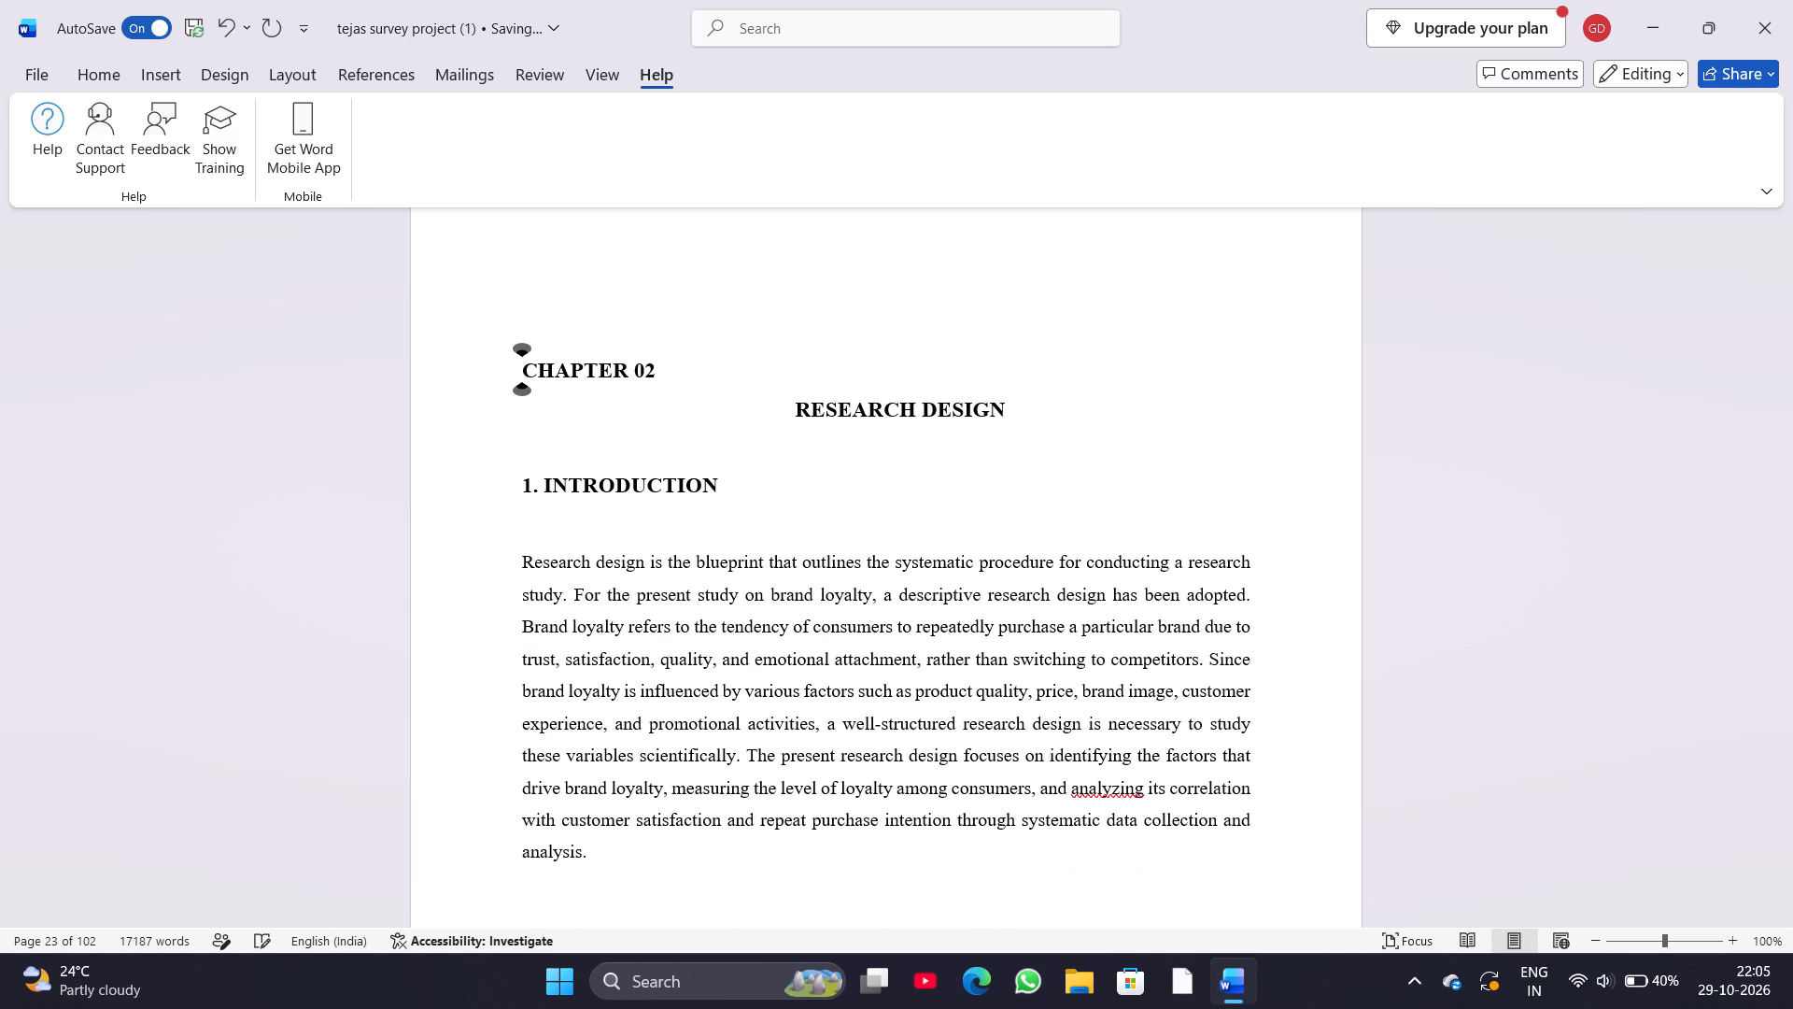
scroll(780, 733, up, 3)
key(BackSpace)
key(BackSpace)
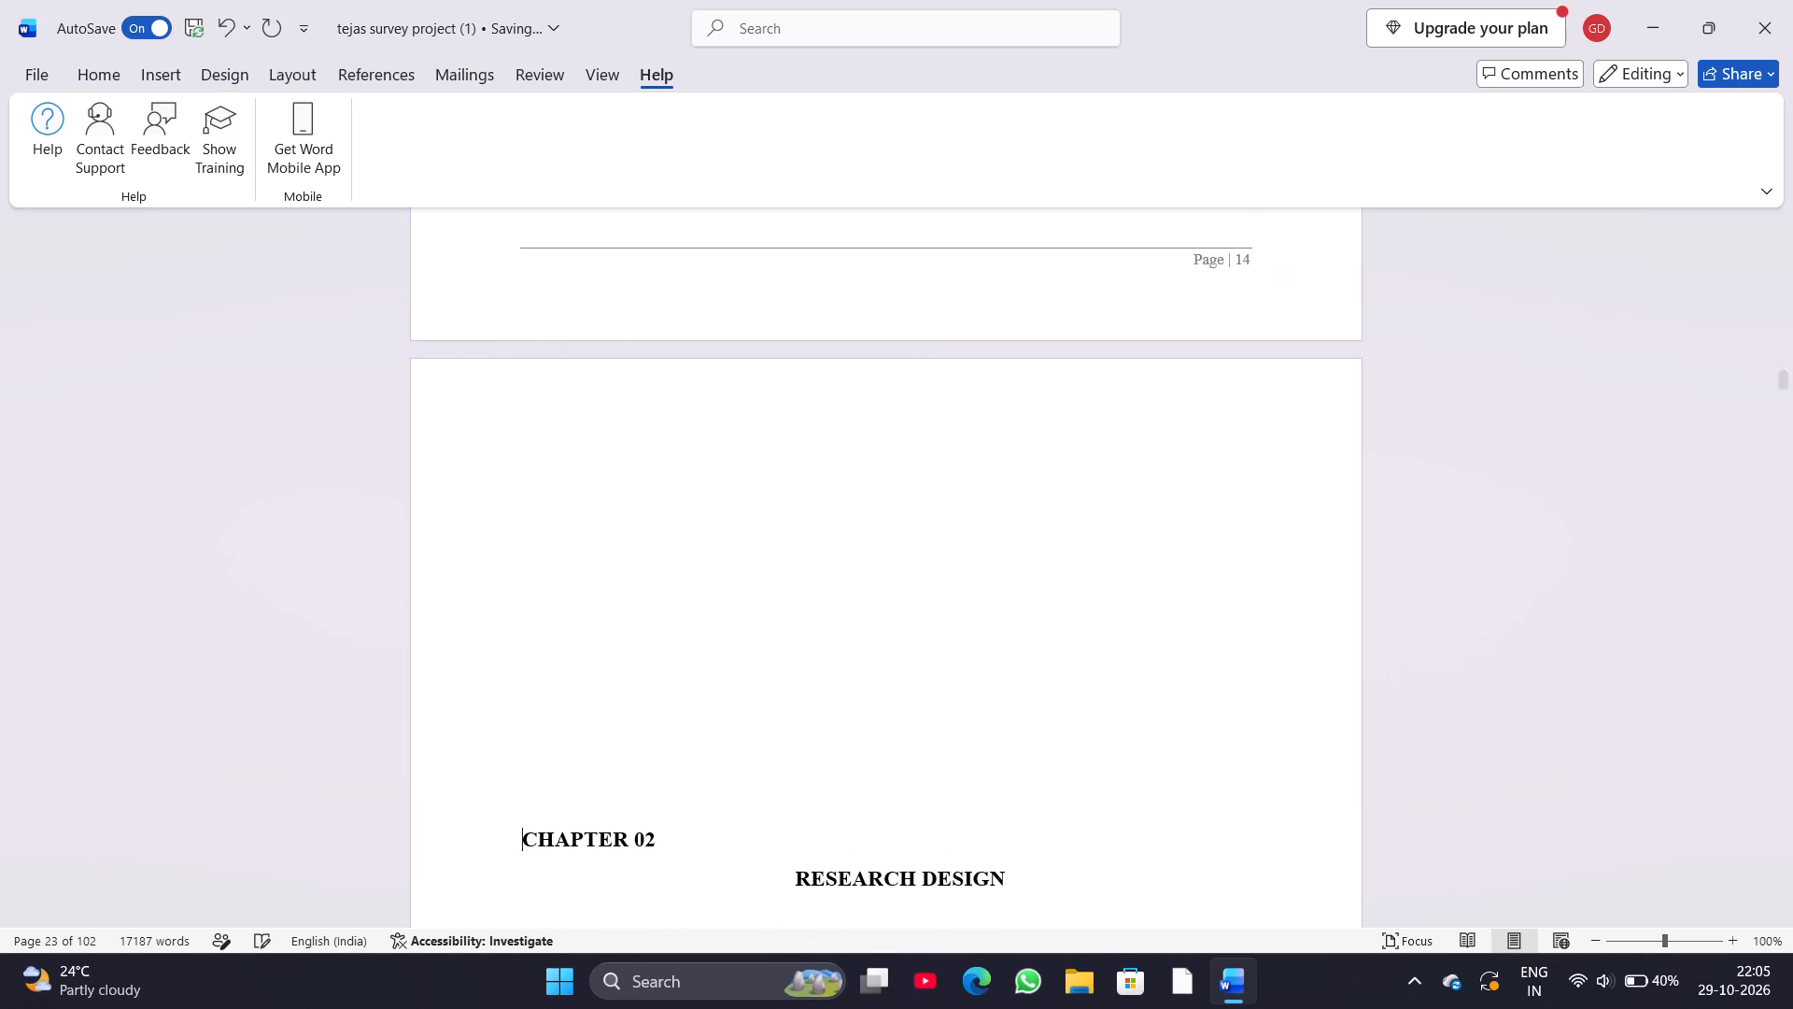
key(BackSpace)
key(BackSpace)
key(BackSpace)
key(BackSpace)
key(BackSpace)
key(BackSpace)
key(BackSpace)
key(BackSpace)
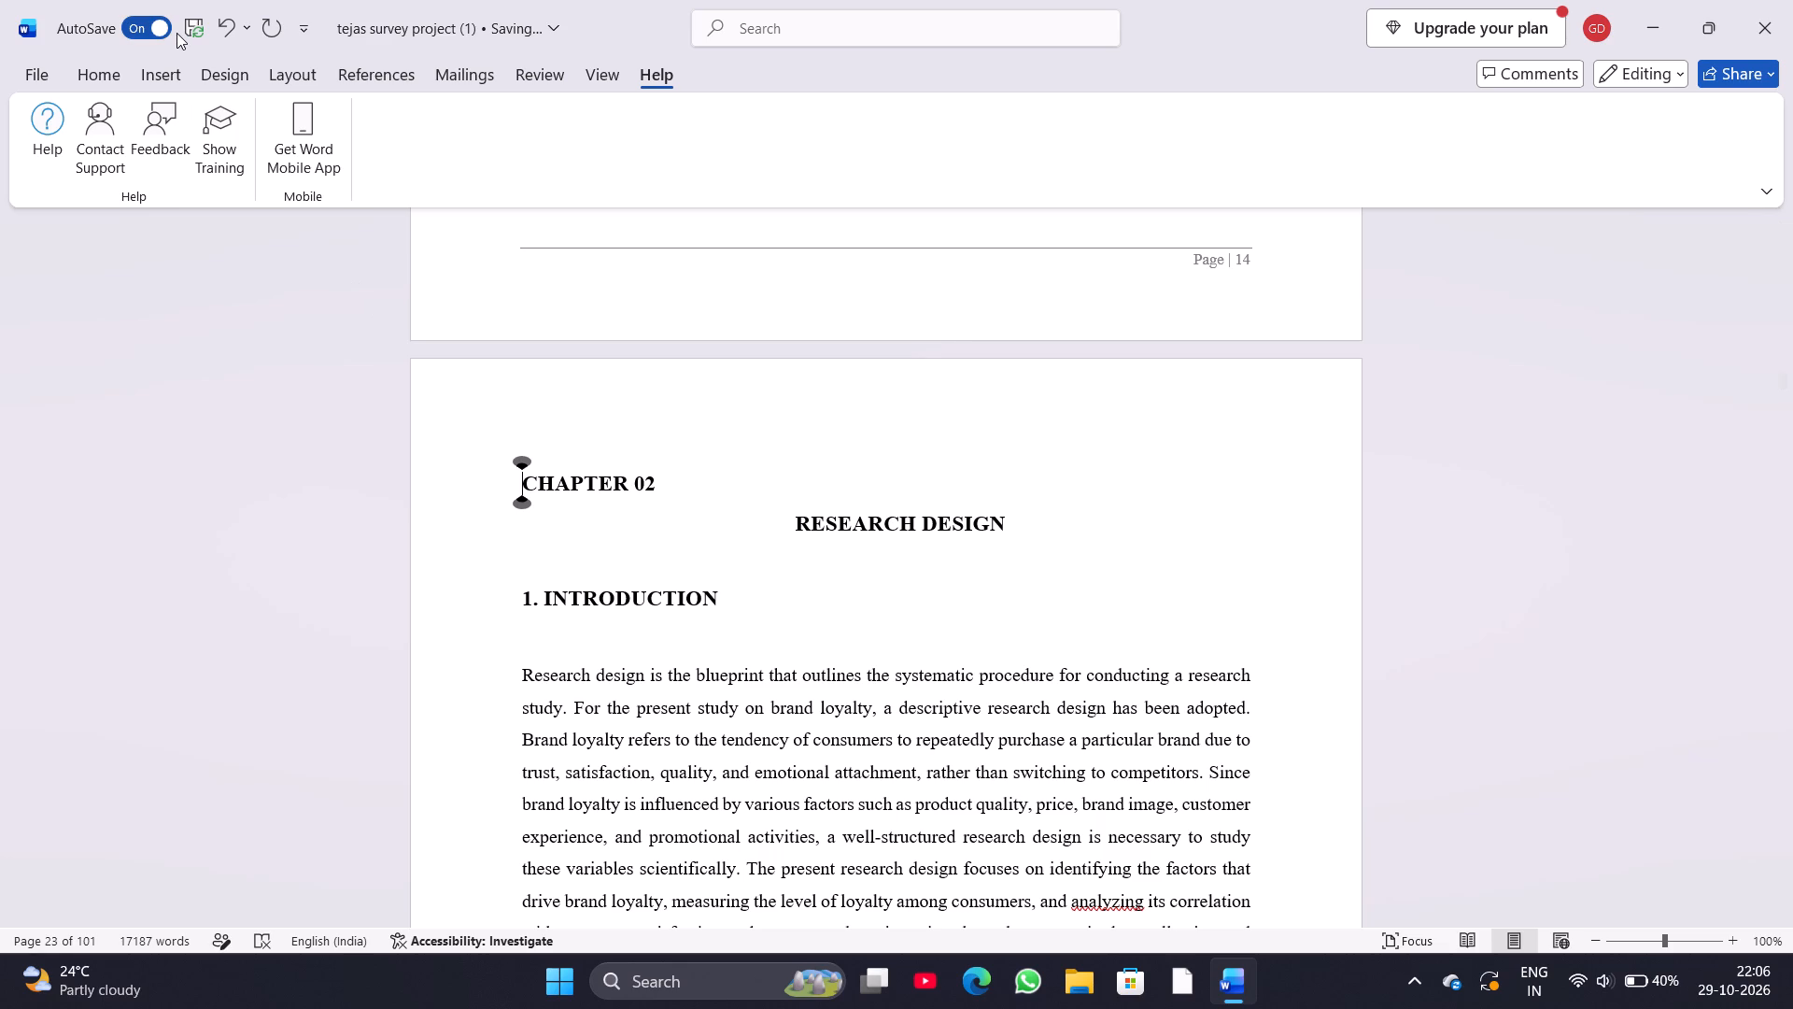
Centre the "CHAPTER 02" heading above "RESEARCH DESIGN".
click(102, 78)
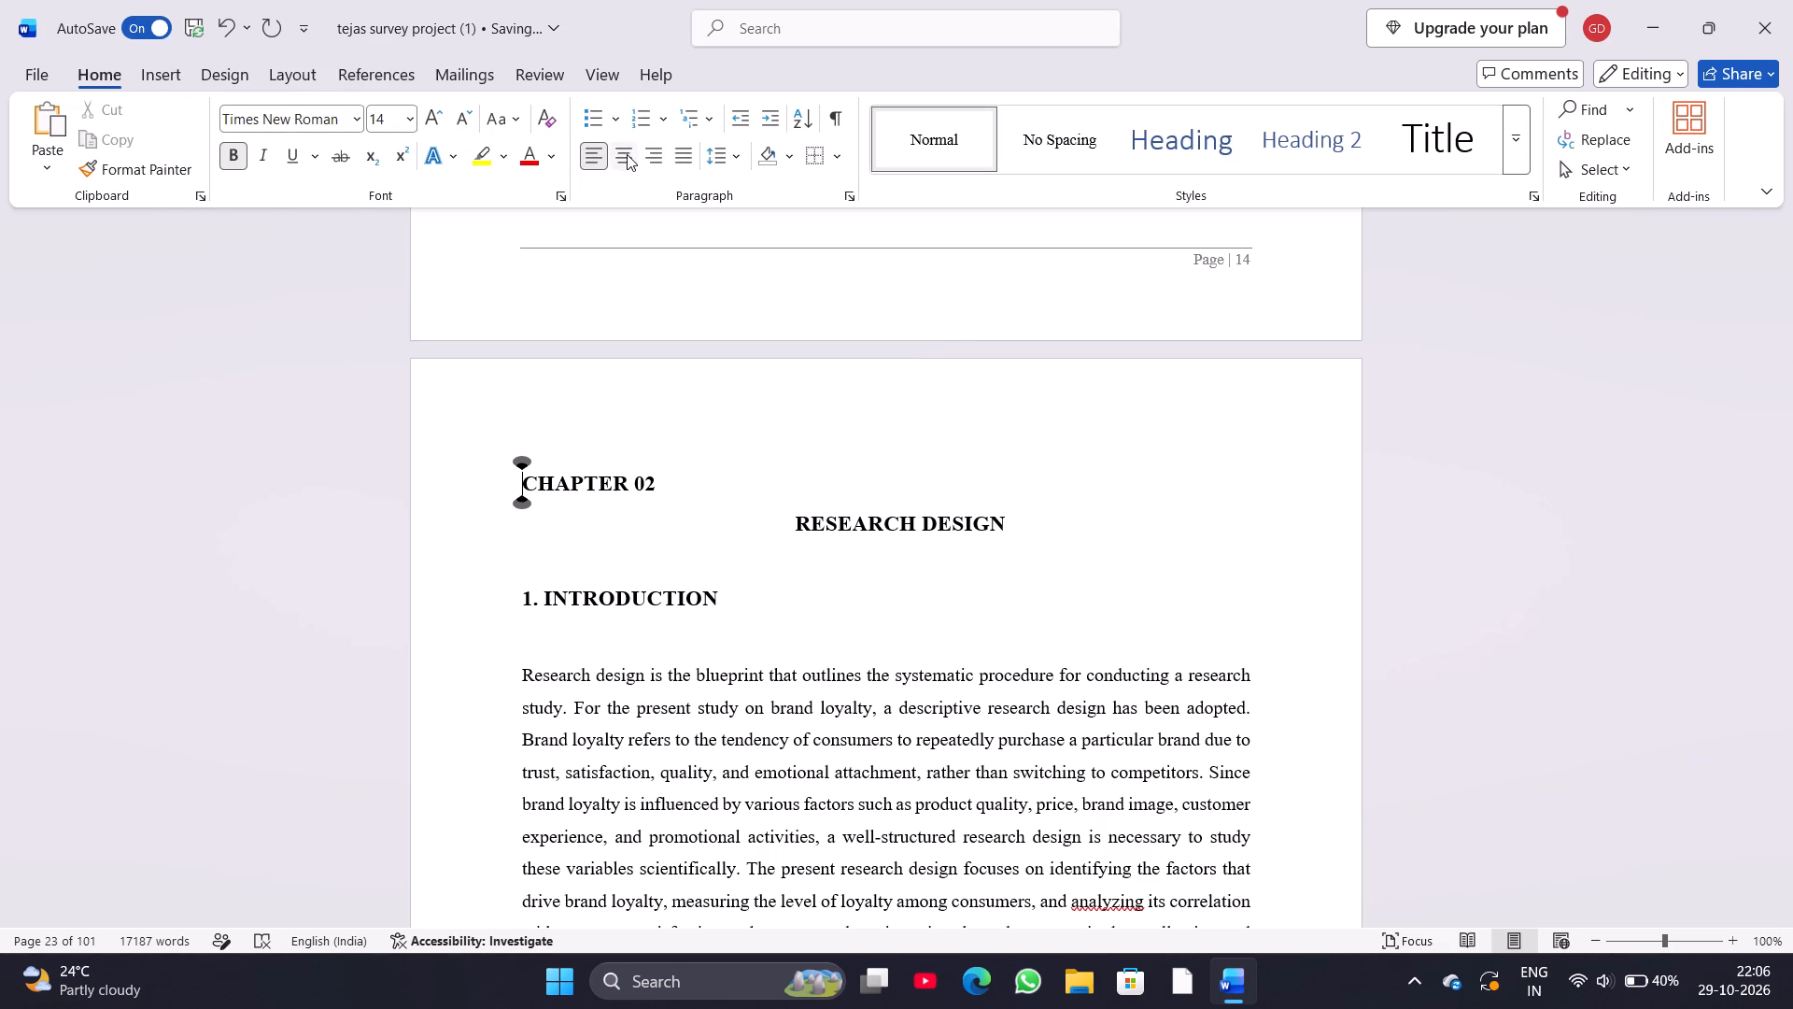
click(627, 154)
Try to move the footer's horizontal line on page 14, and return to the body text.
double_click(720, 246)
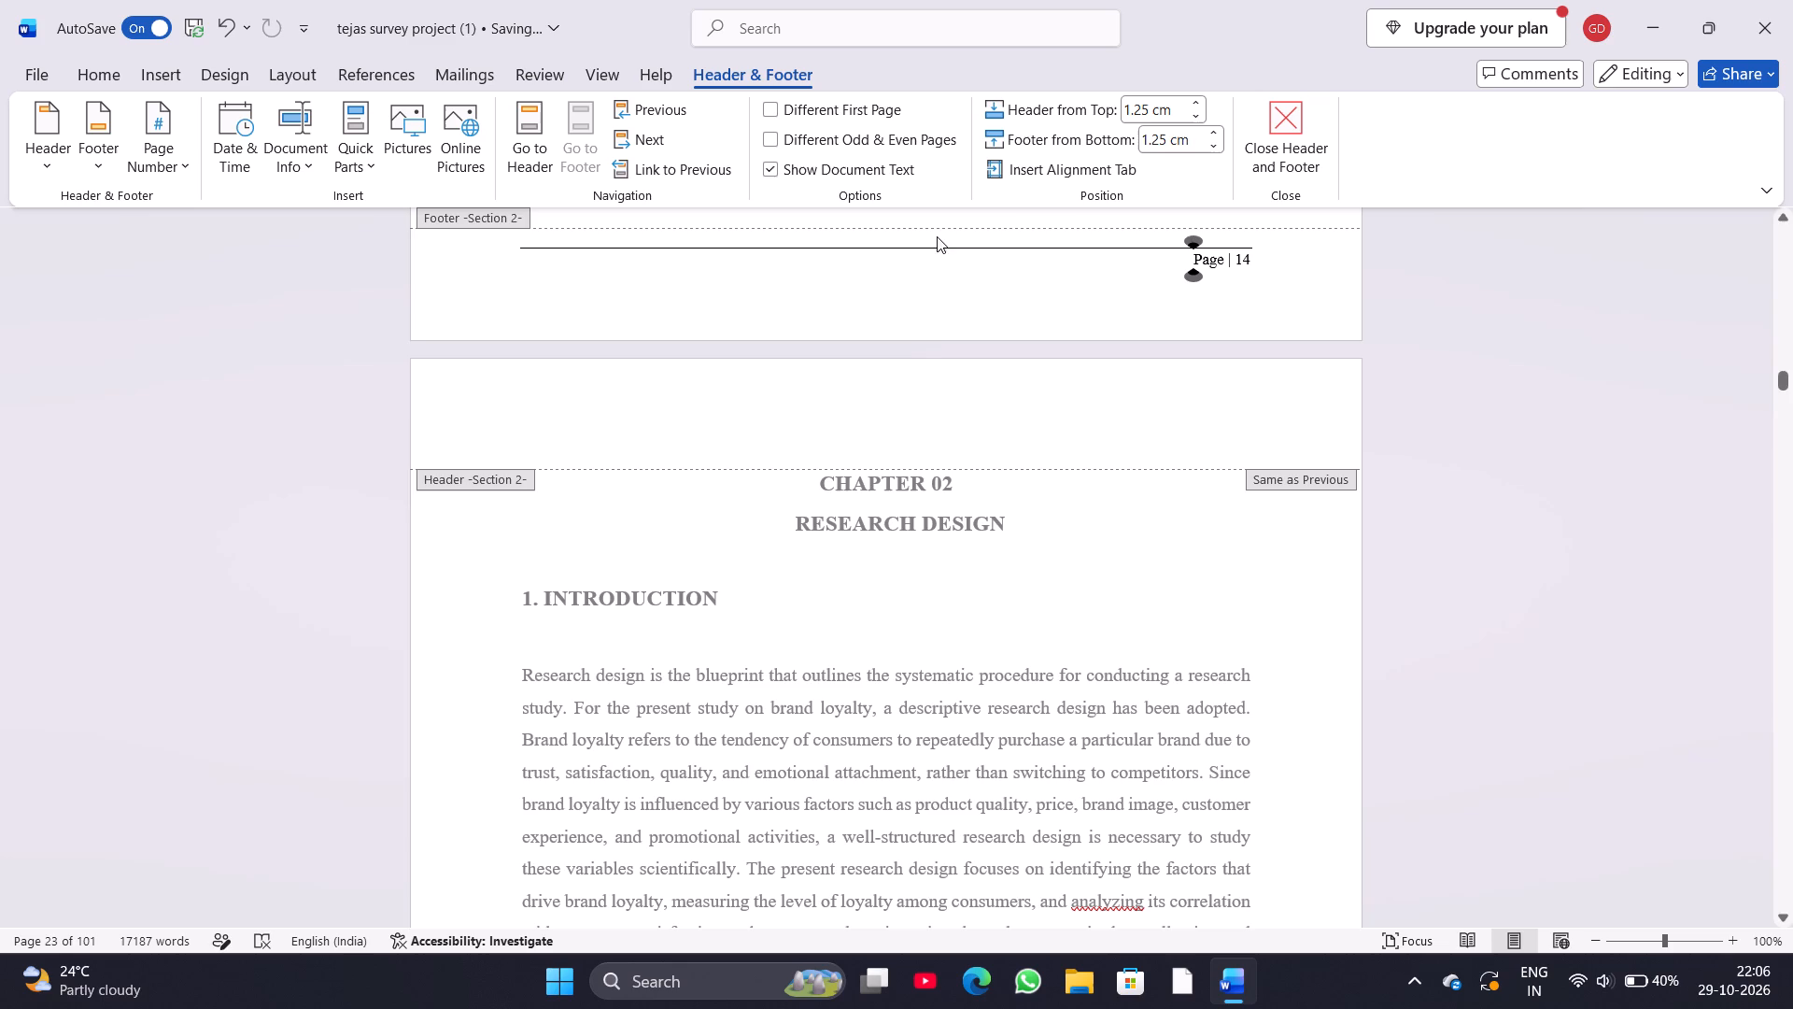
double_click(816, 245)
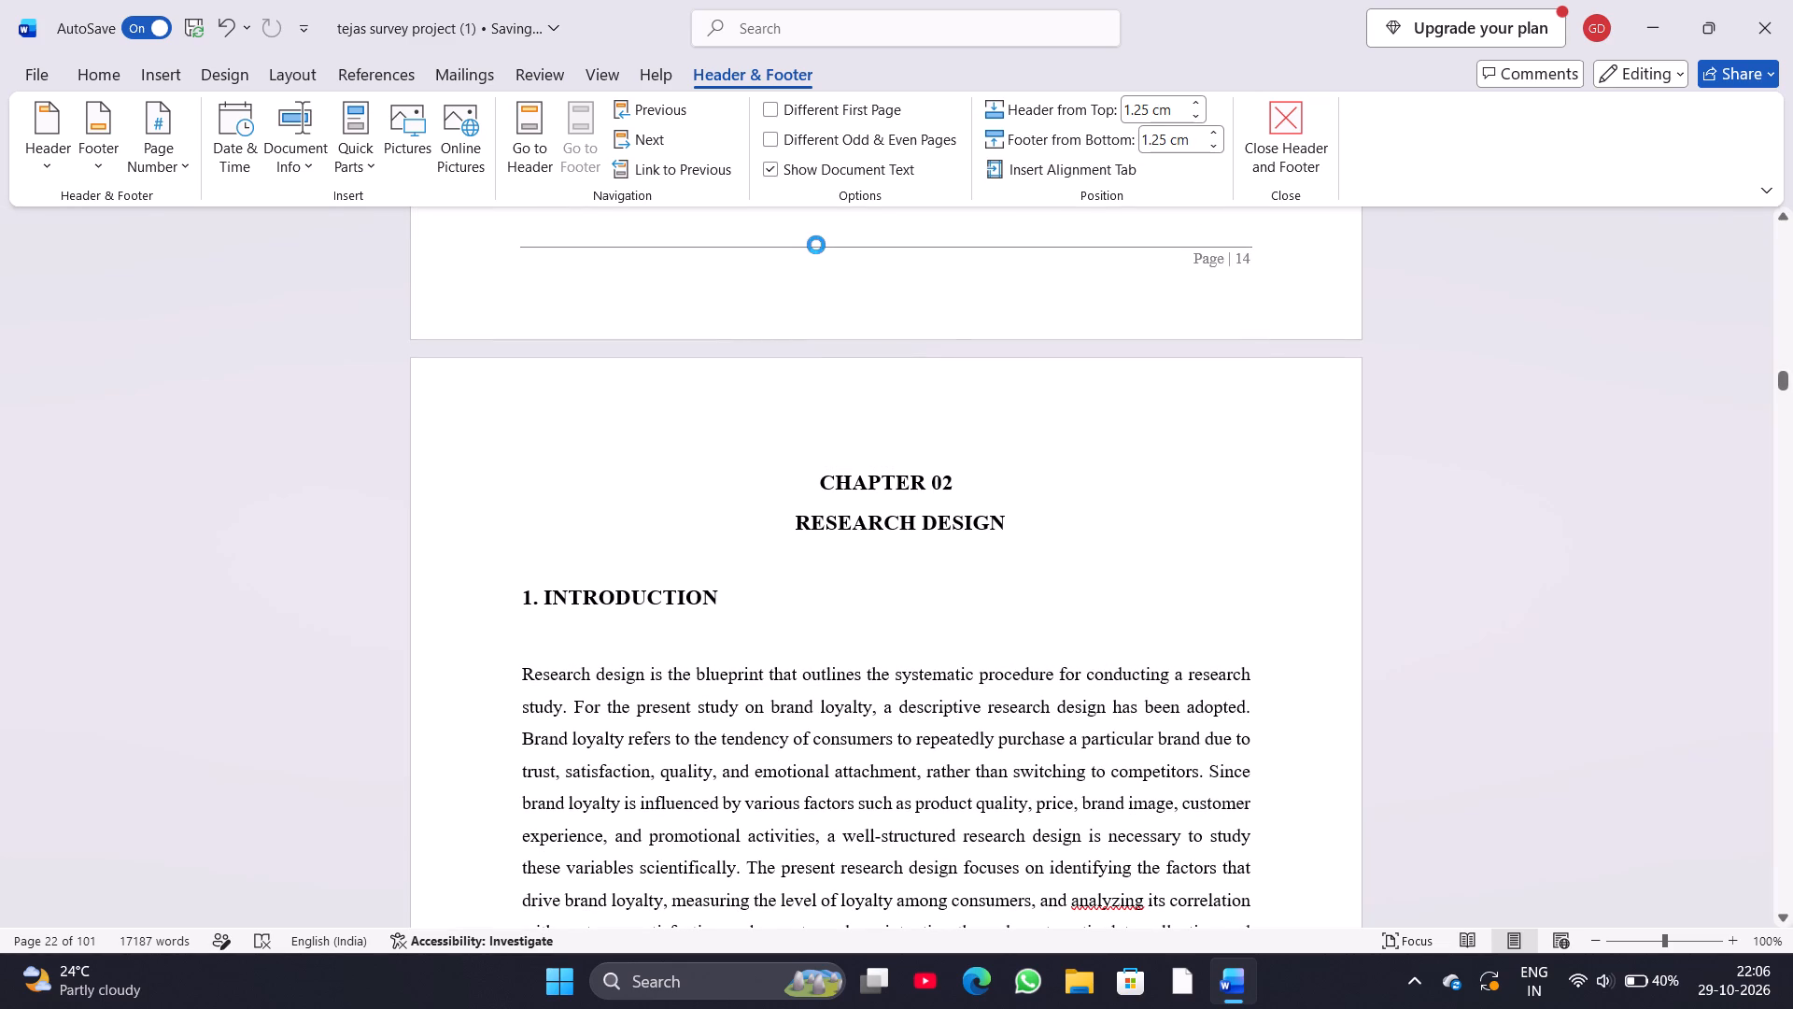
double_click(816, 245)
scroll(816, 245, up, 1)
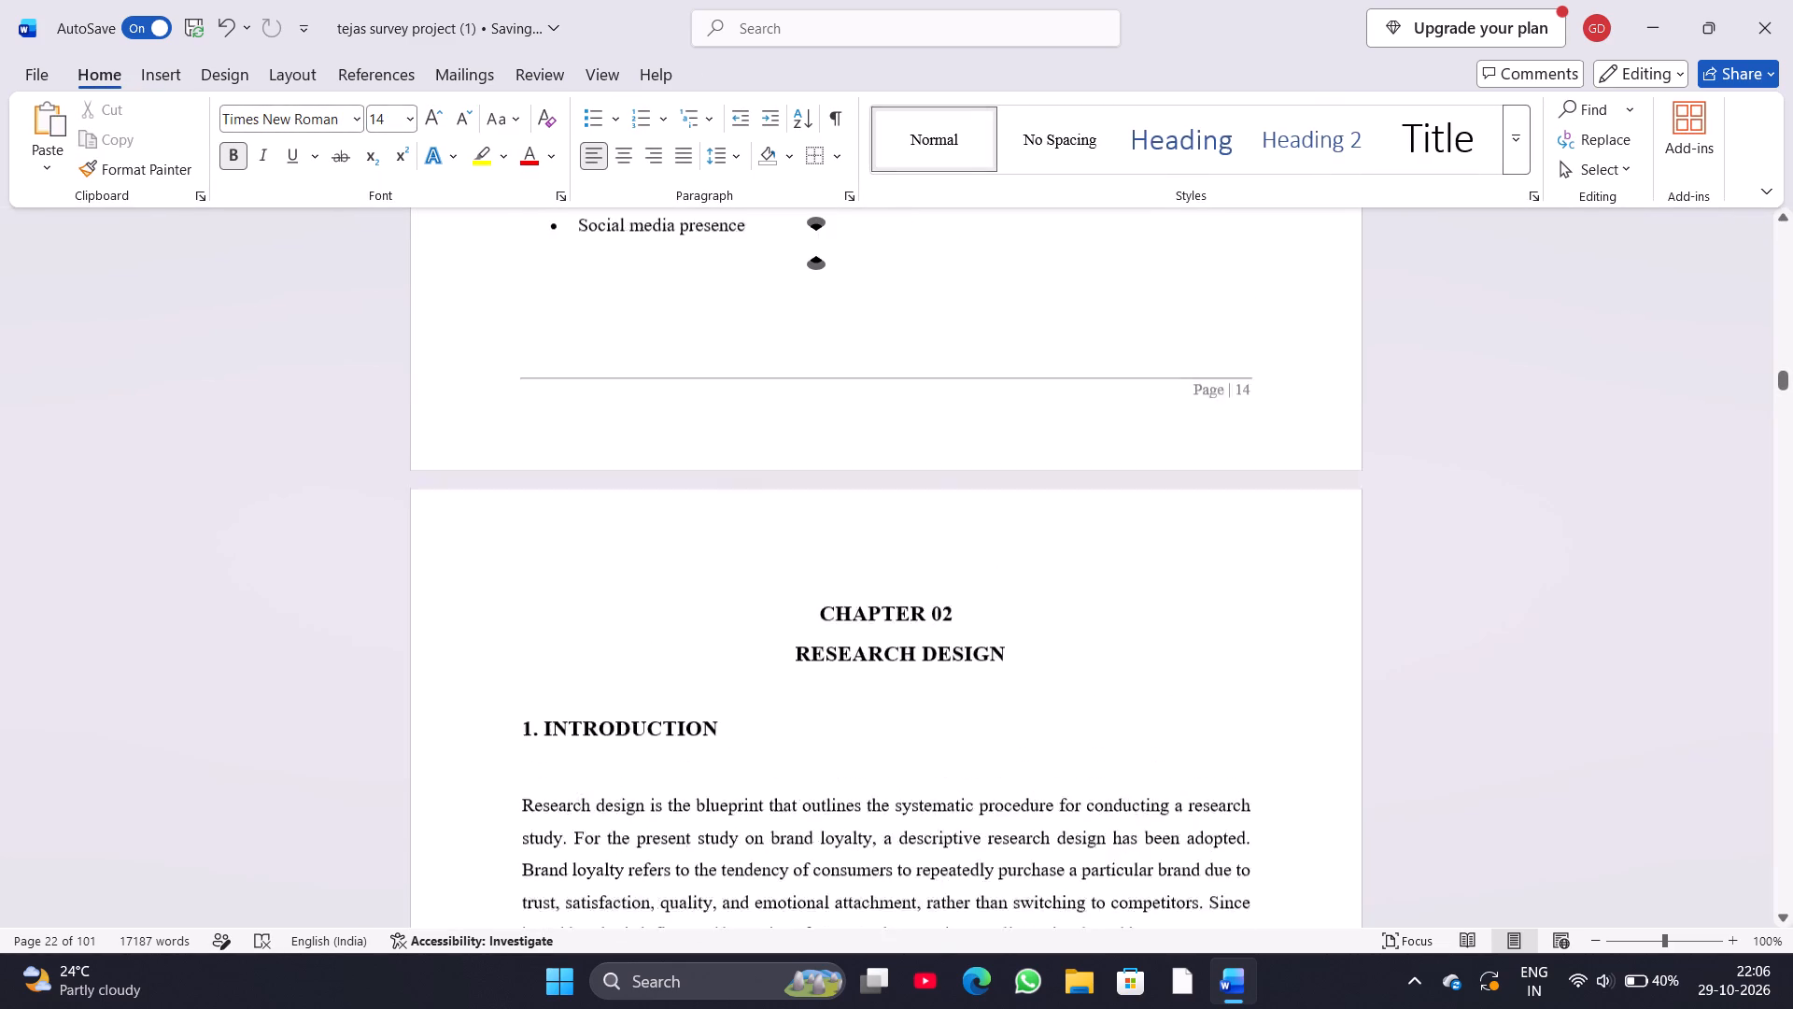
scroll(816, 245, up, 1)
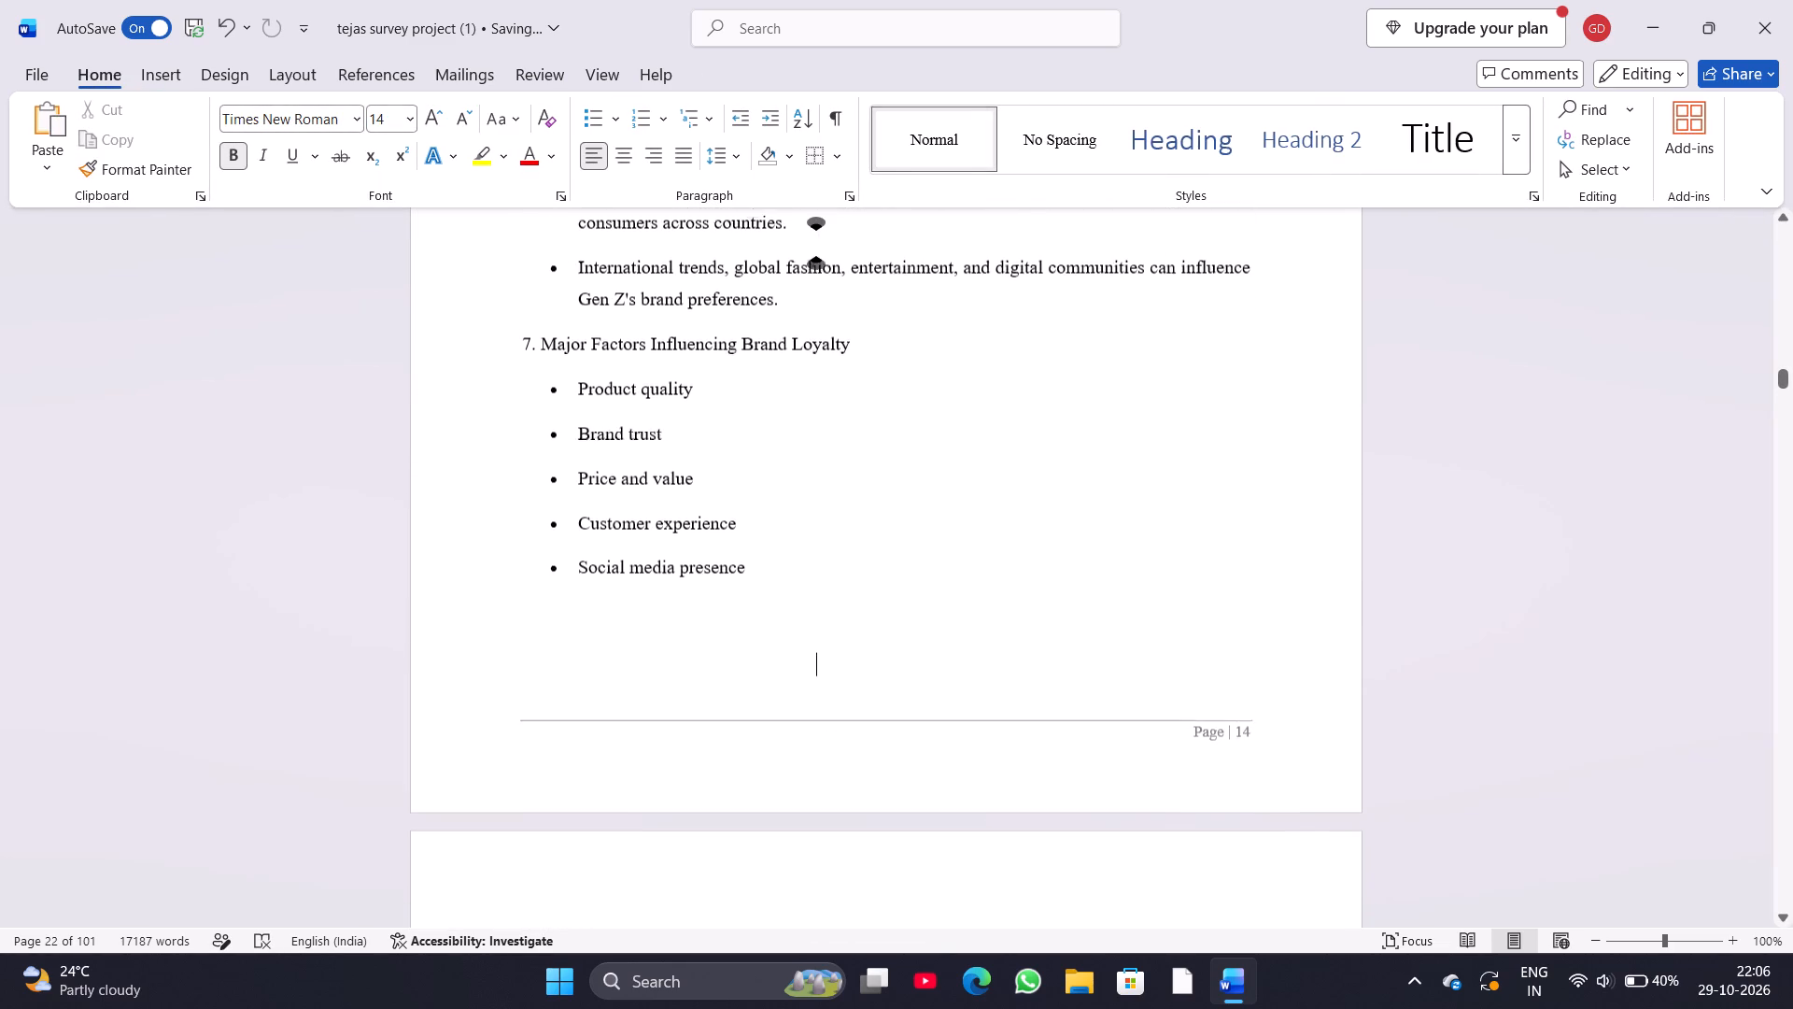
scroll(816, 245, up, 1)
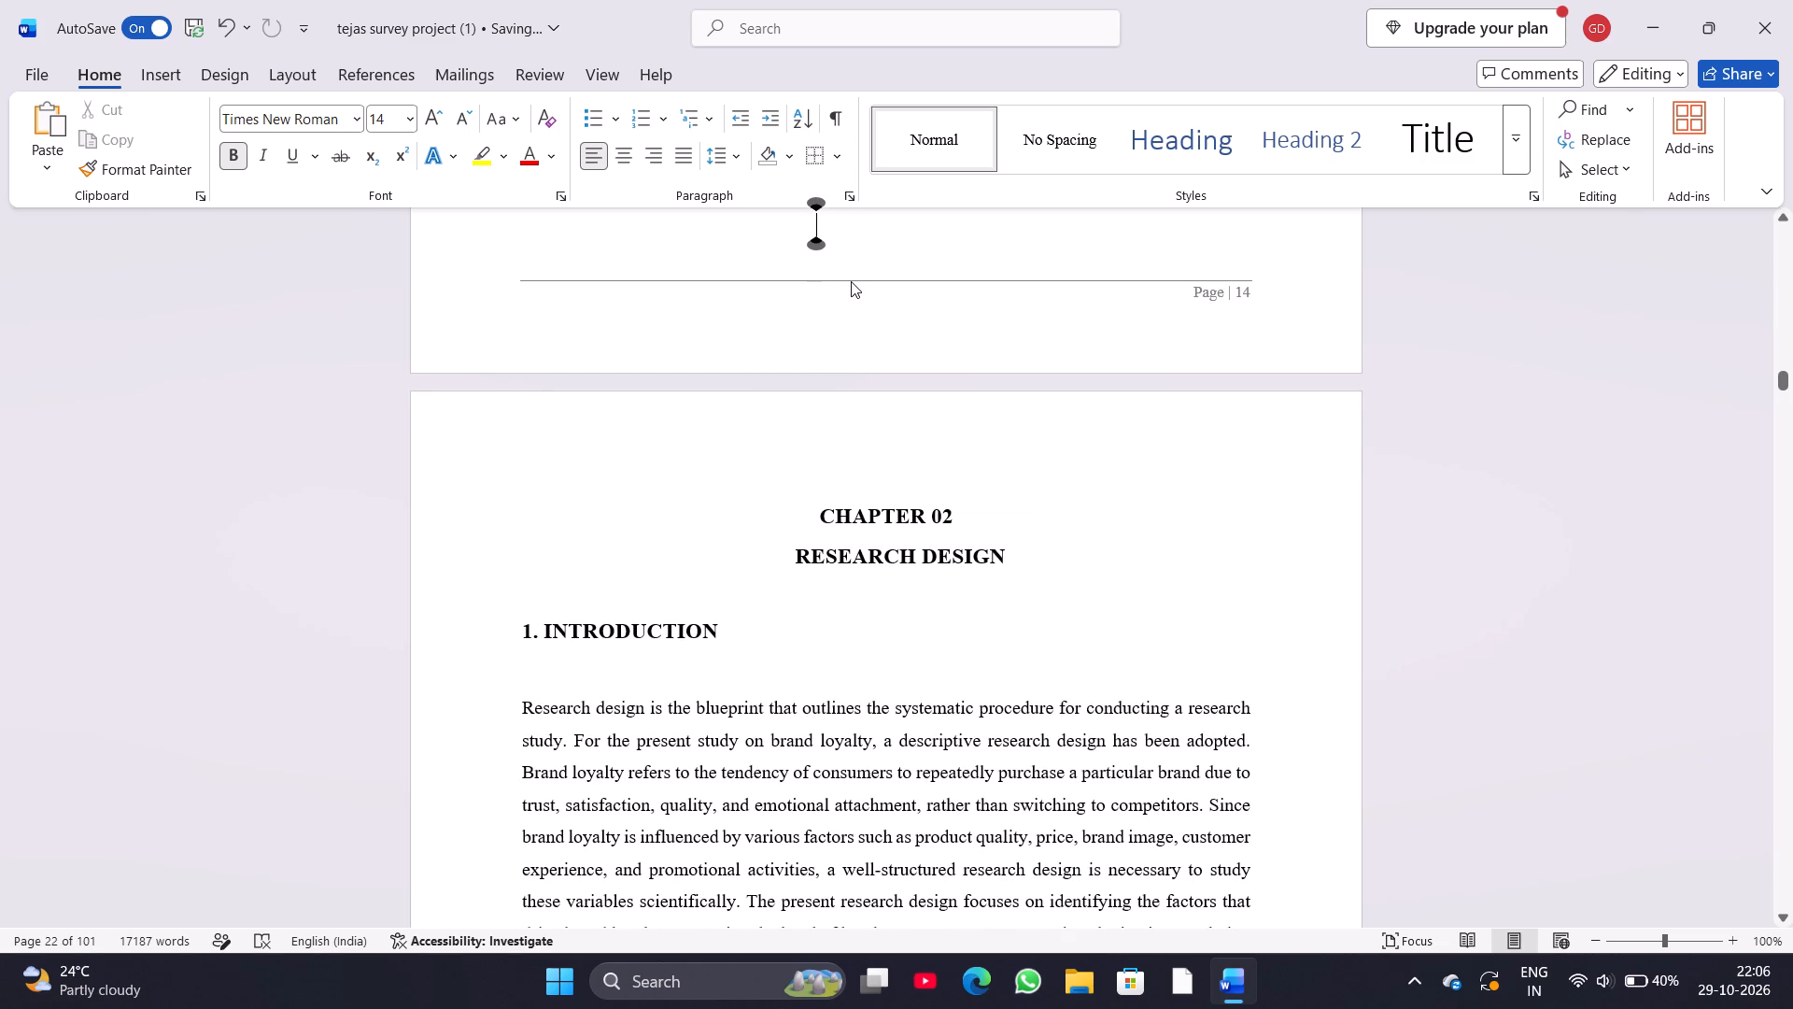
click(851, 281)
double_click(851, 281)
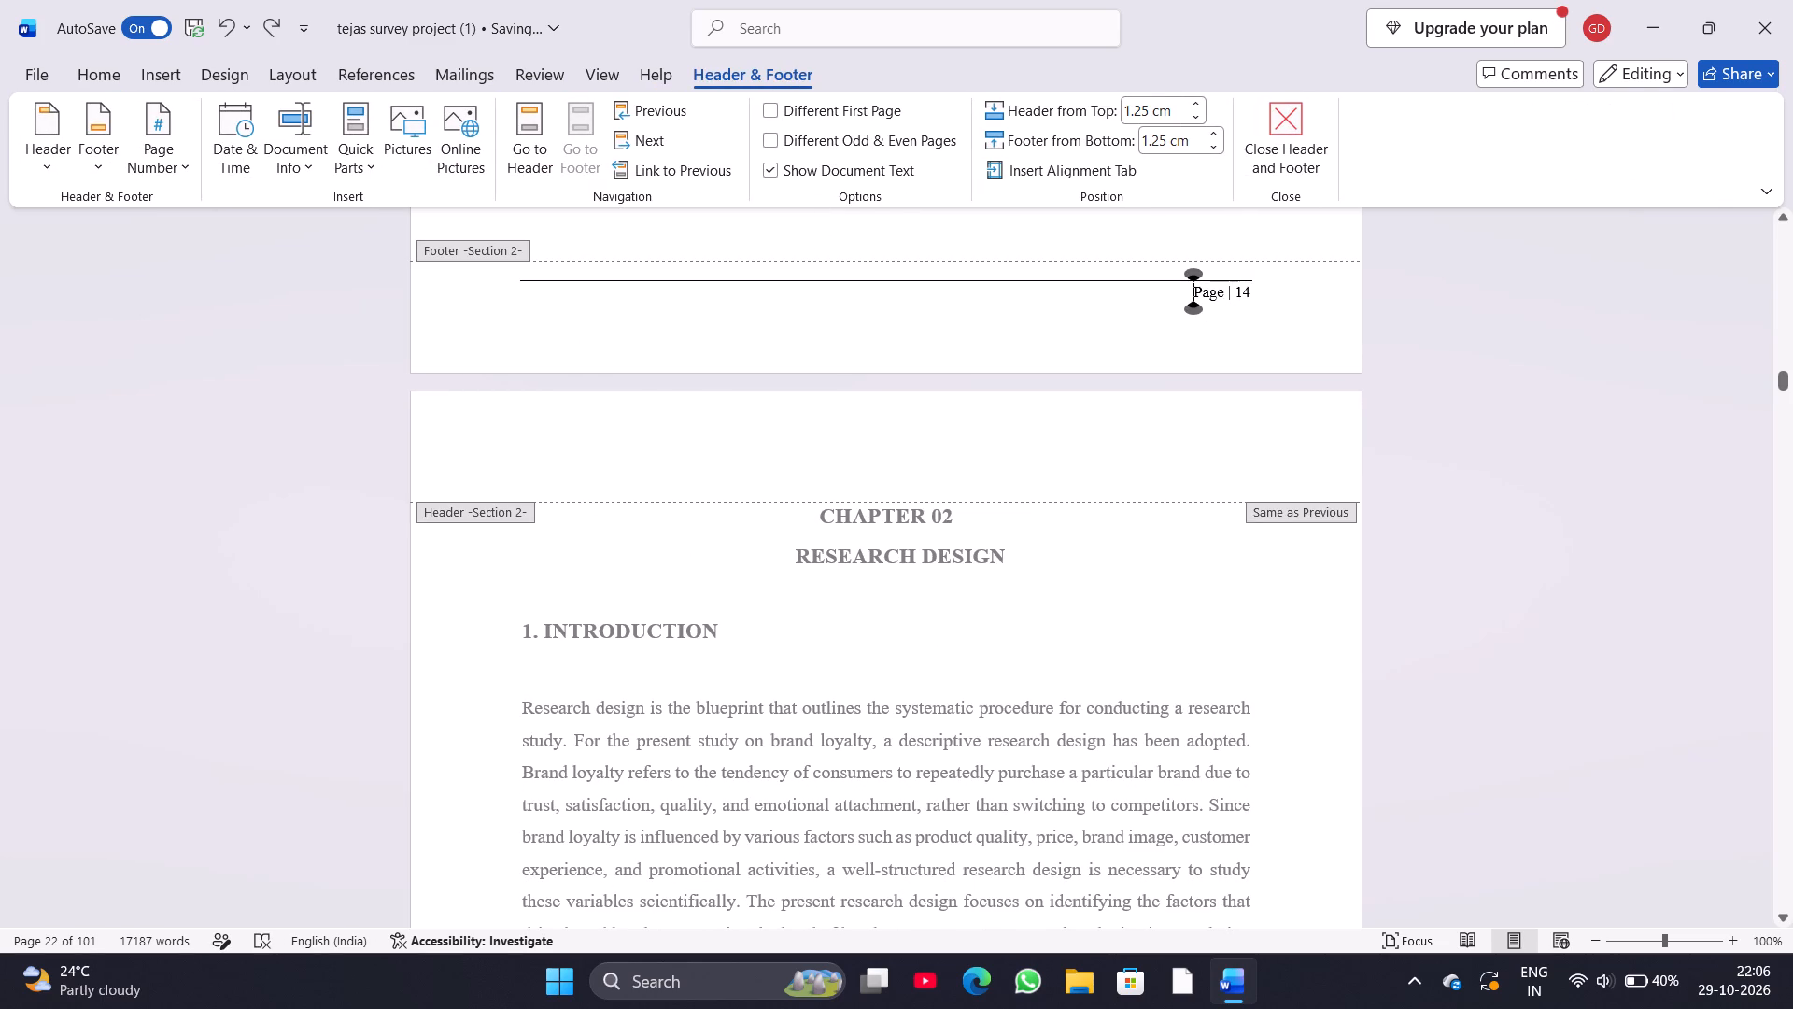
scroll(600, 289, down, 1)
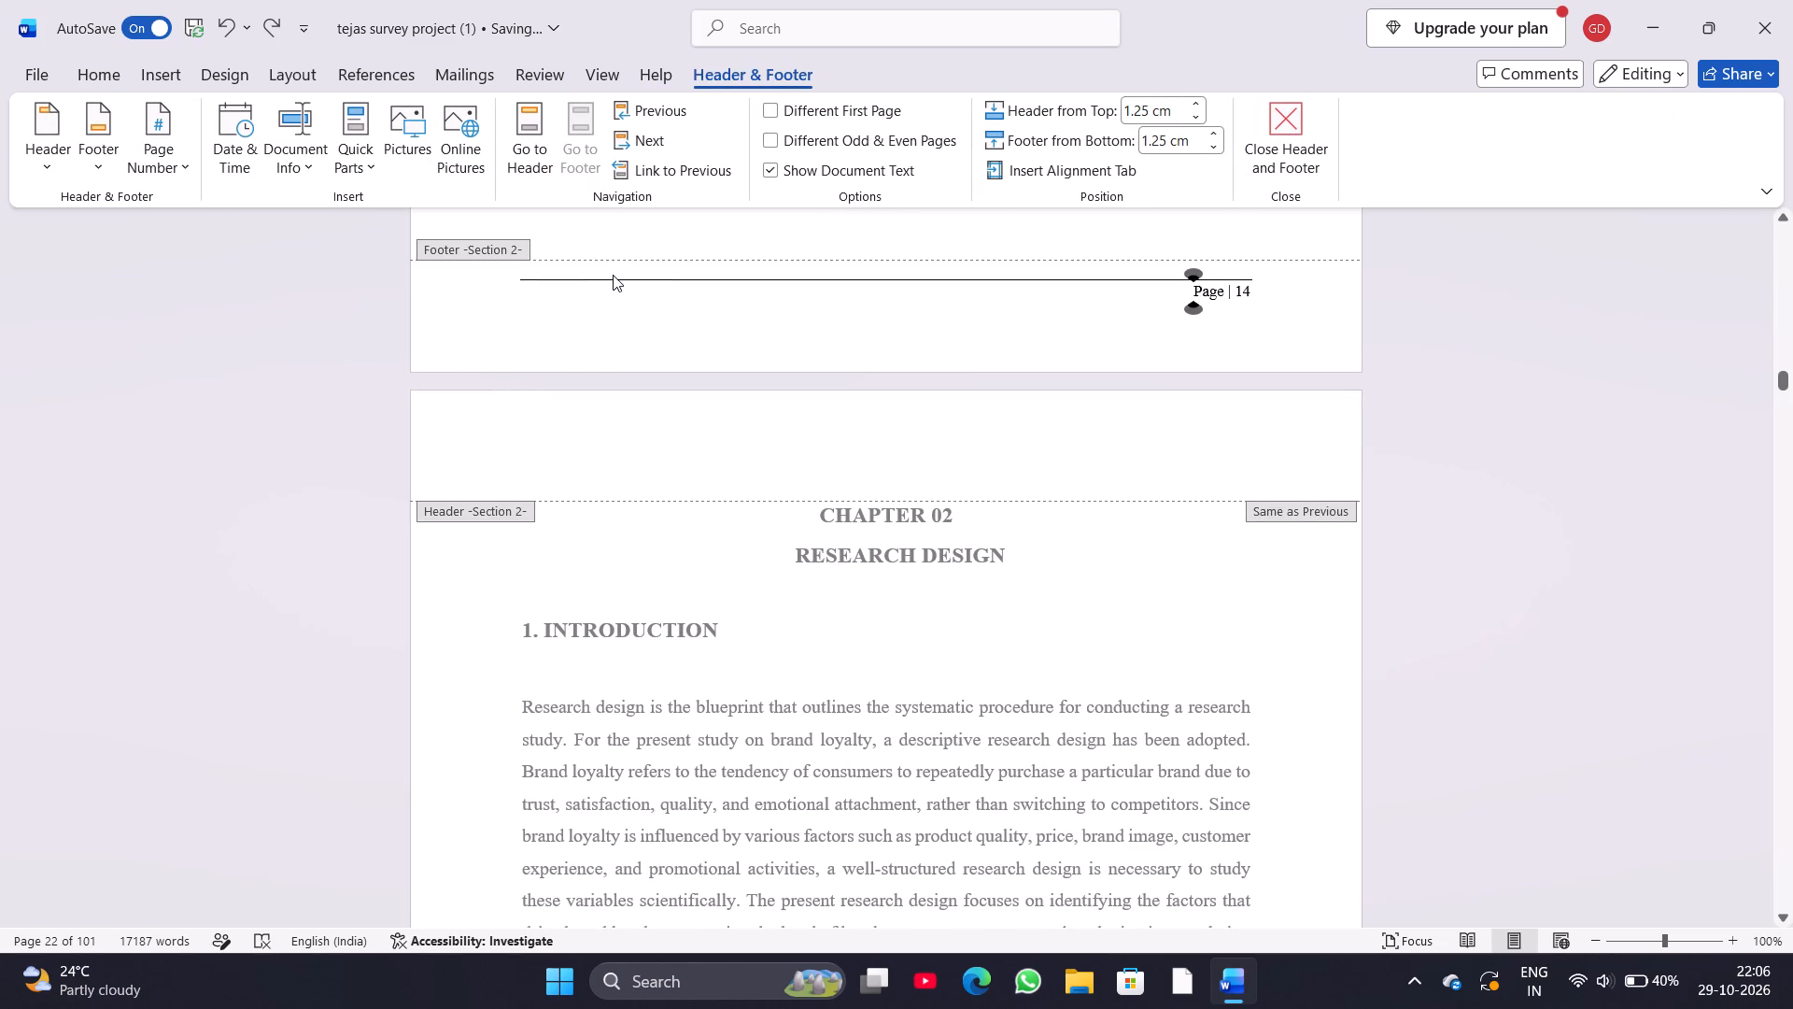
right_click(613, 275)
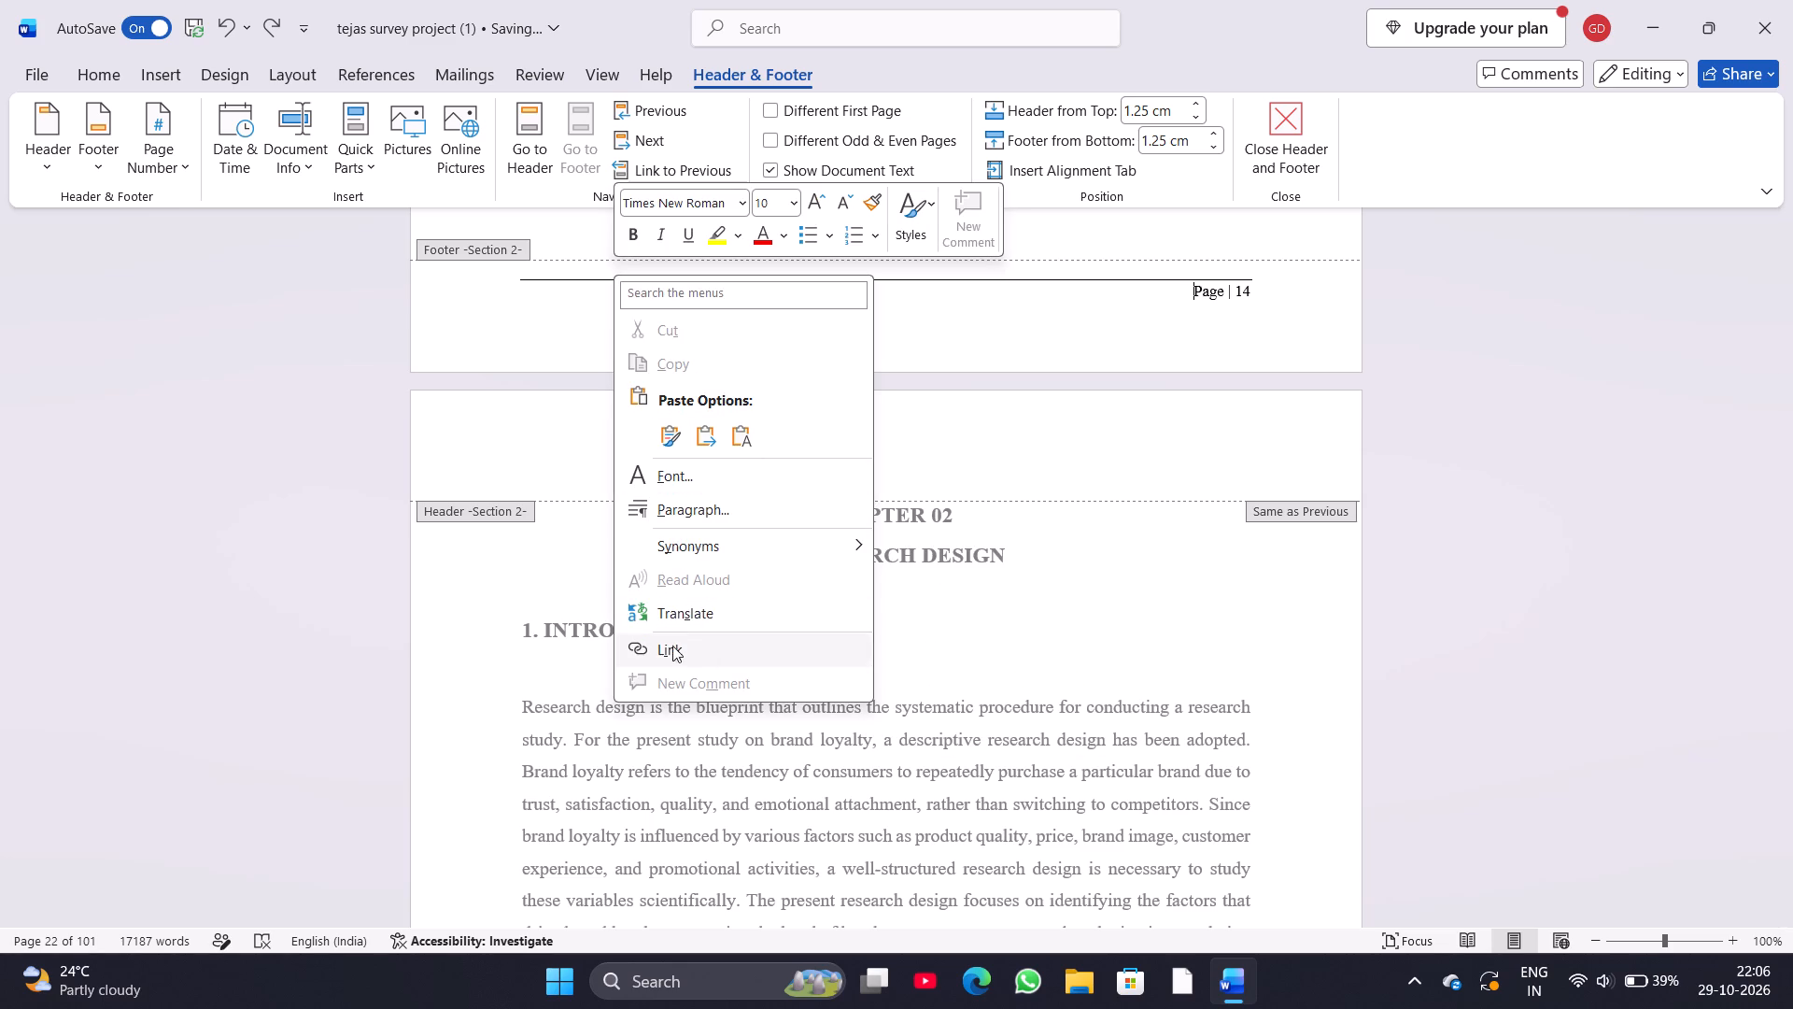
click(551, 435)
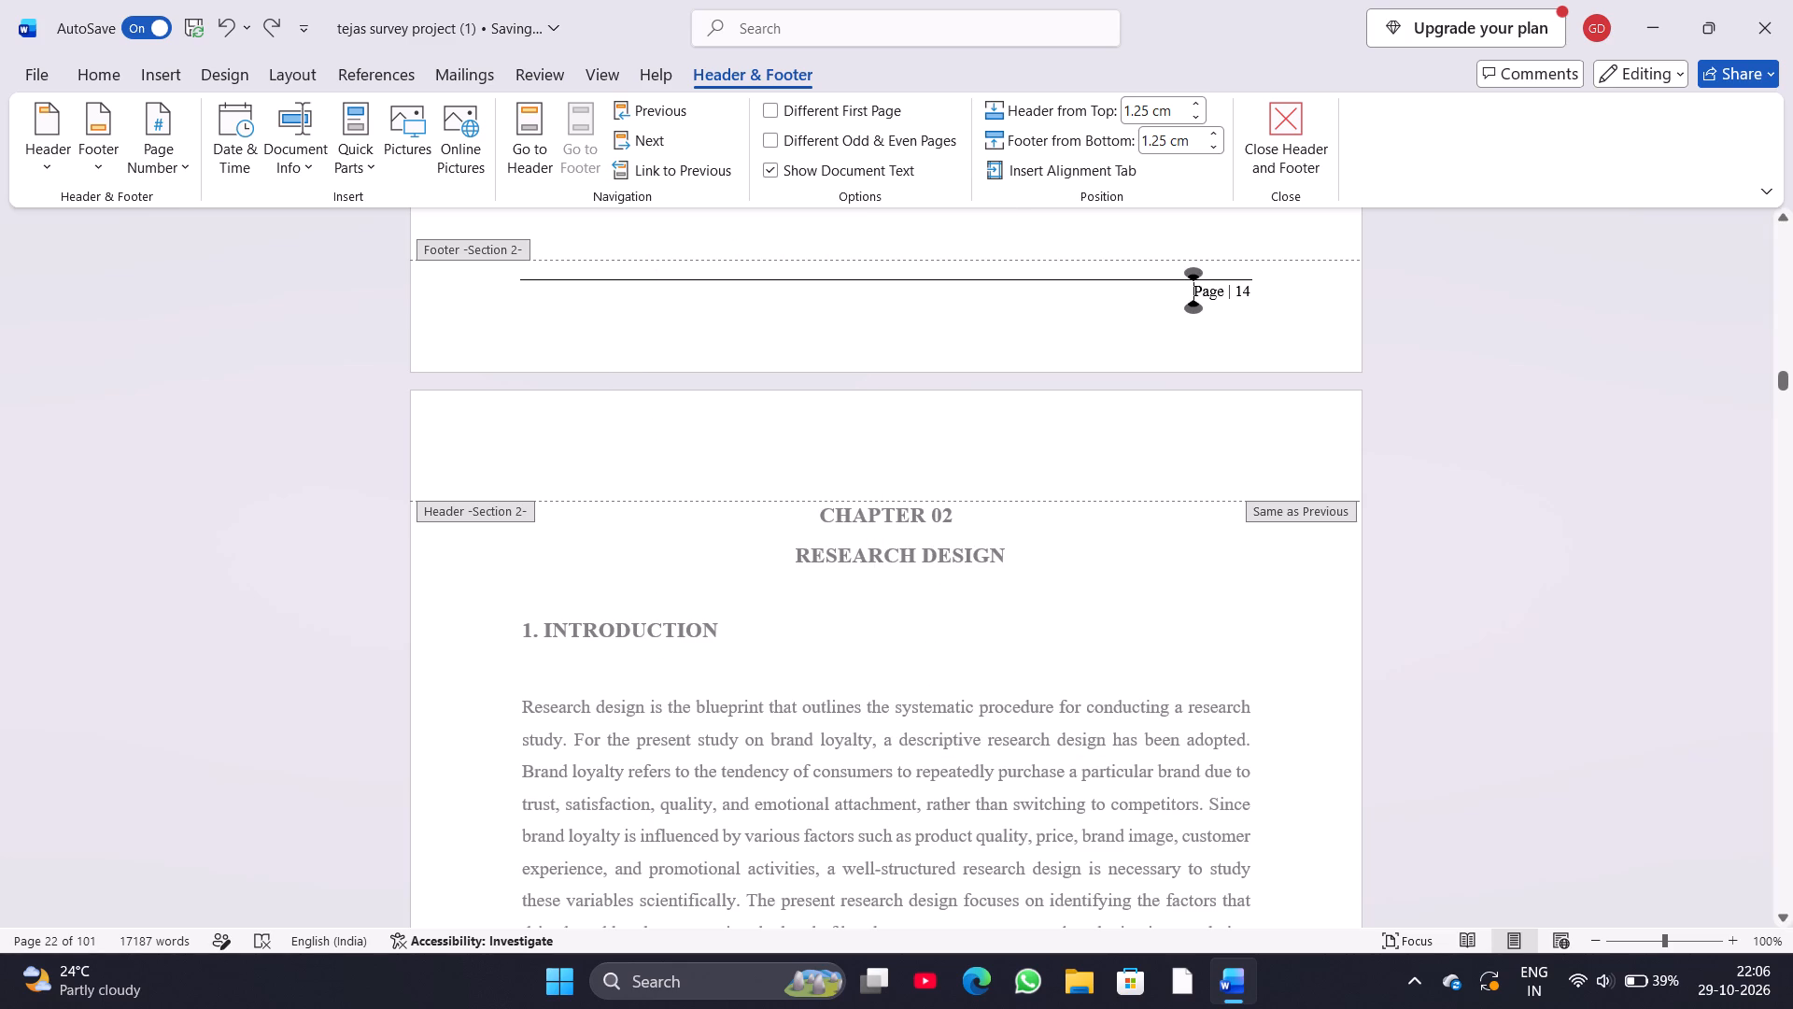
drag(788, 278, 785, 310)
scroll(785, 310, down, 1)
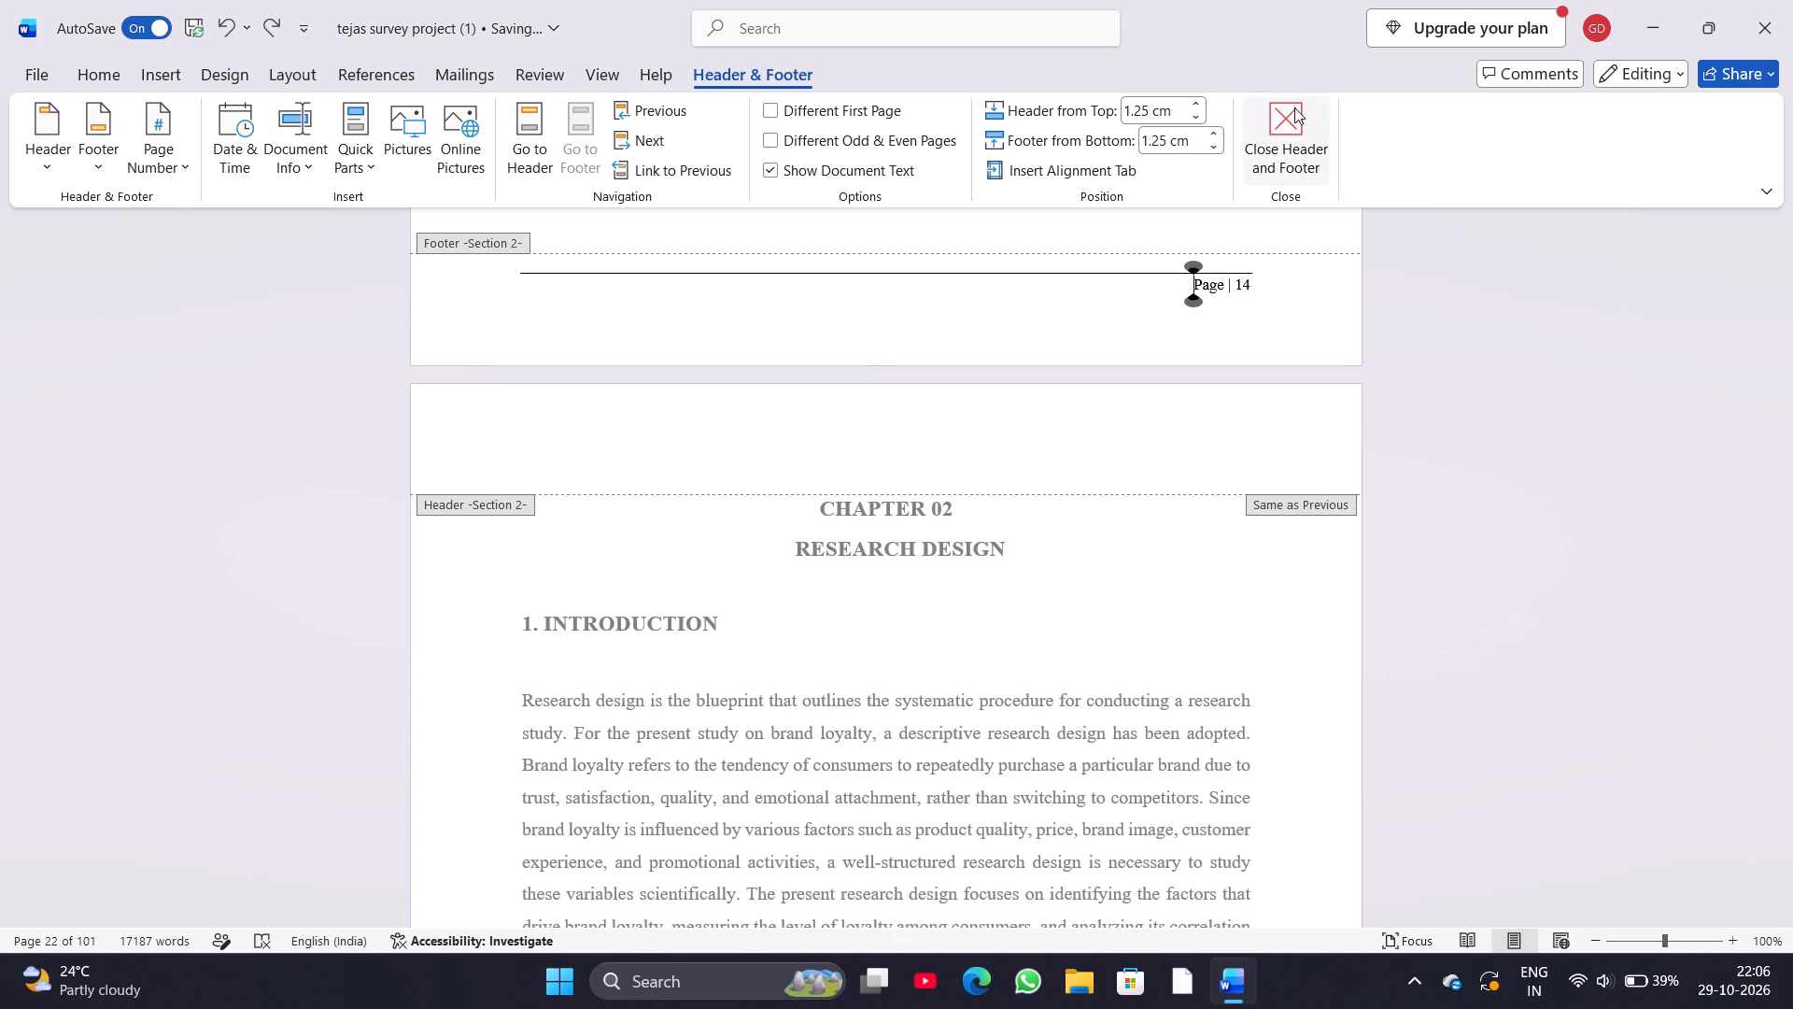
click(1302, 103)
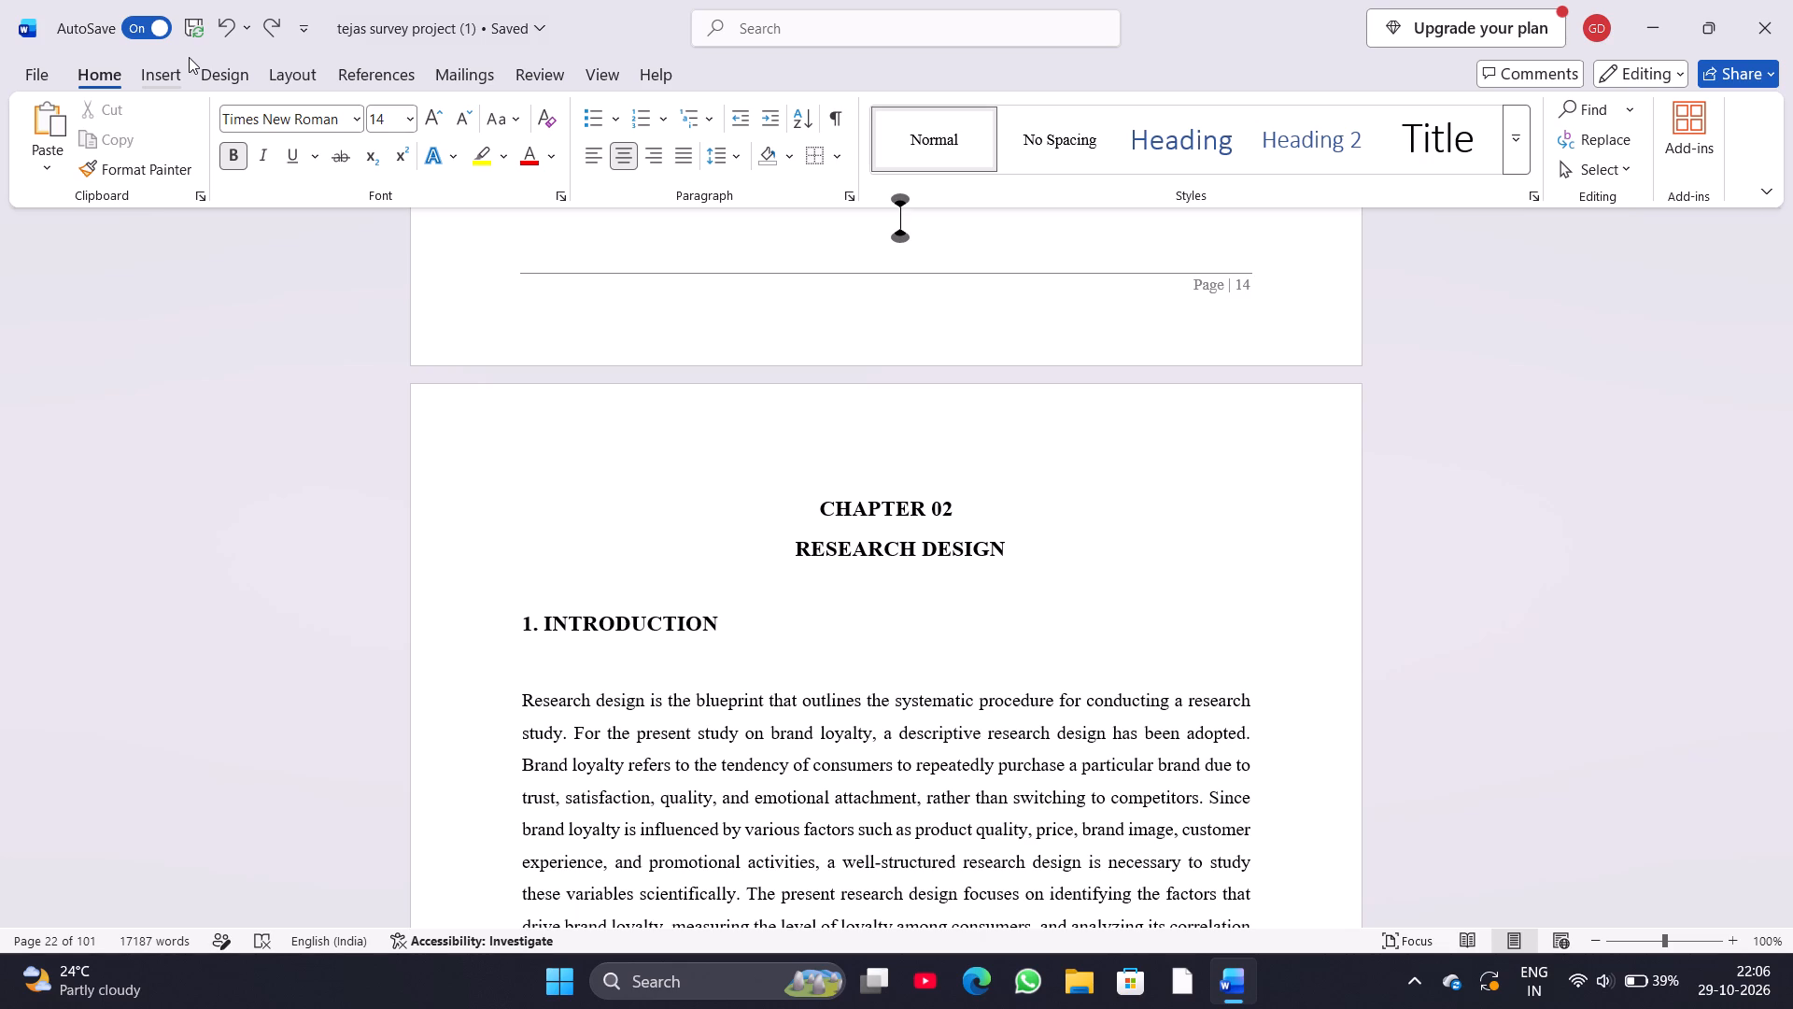
Close the survey project document.
click(1745, 43)
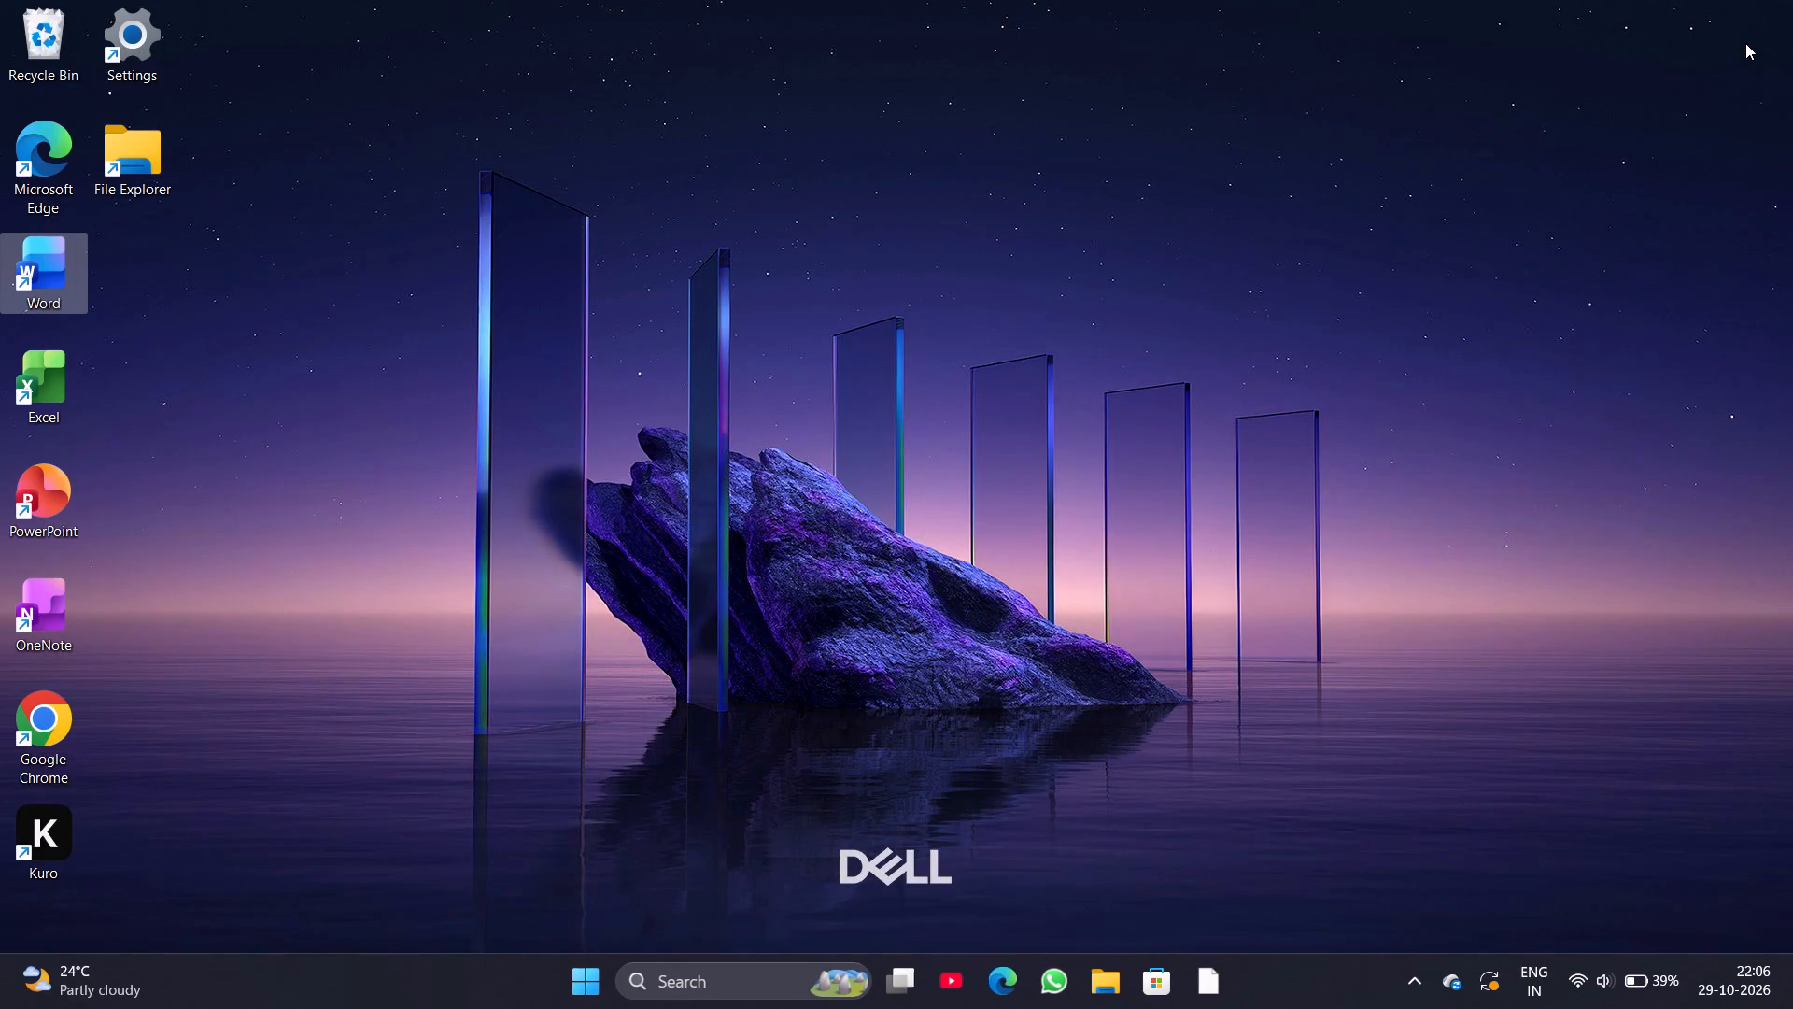